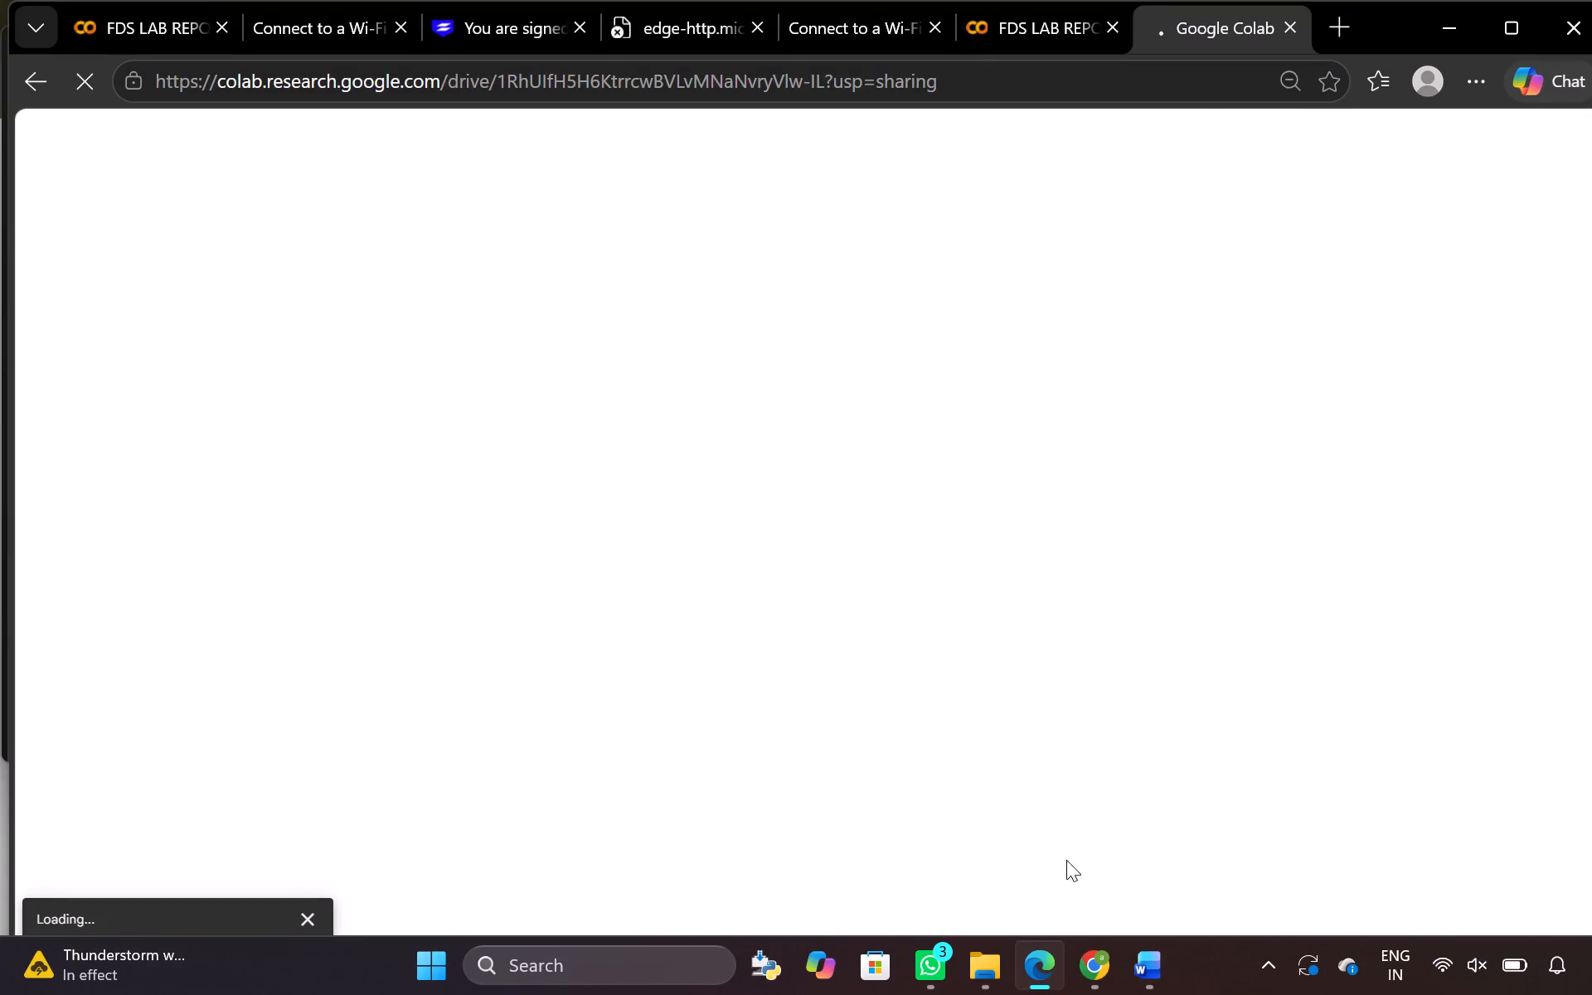
# Switch to Google Chrome and bring up the open Untitled9.ipynb Colab notebook.
pyautogui.click(1092, 957)
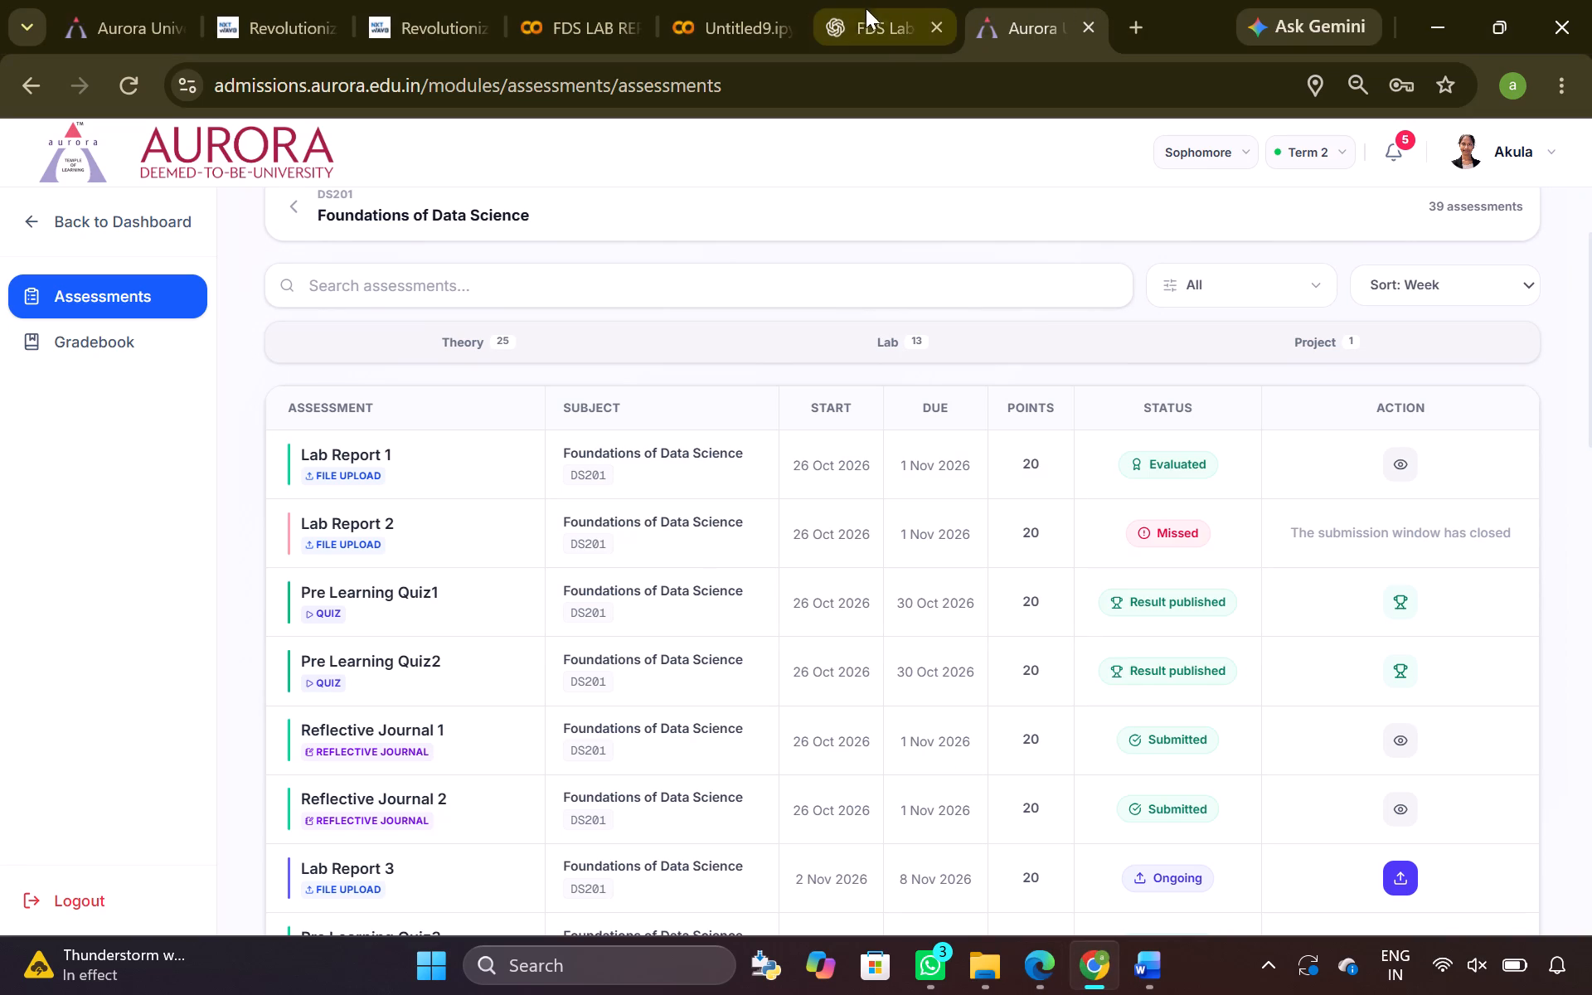
pyautogui.click(1126, 25)
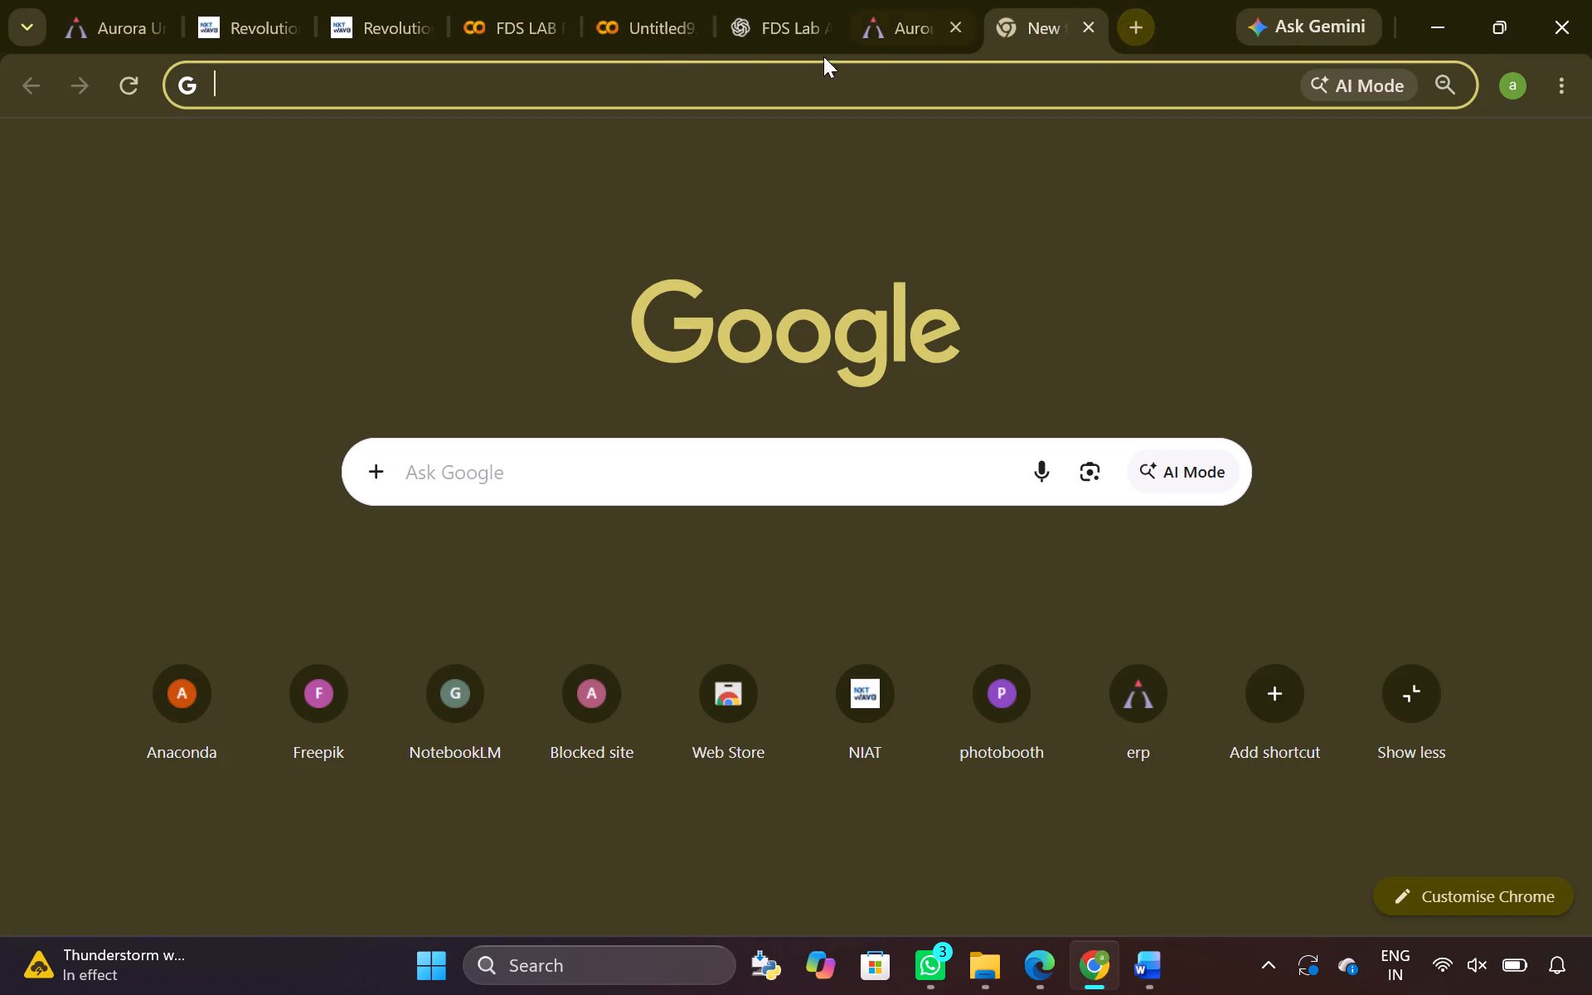
pyautogui.click(640, 32)
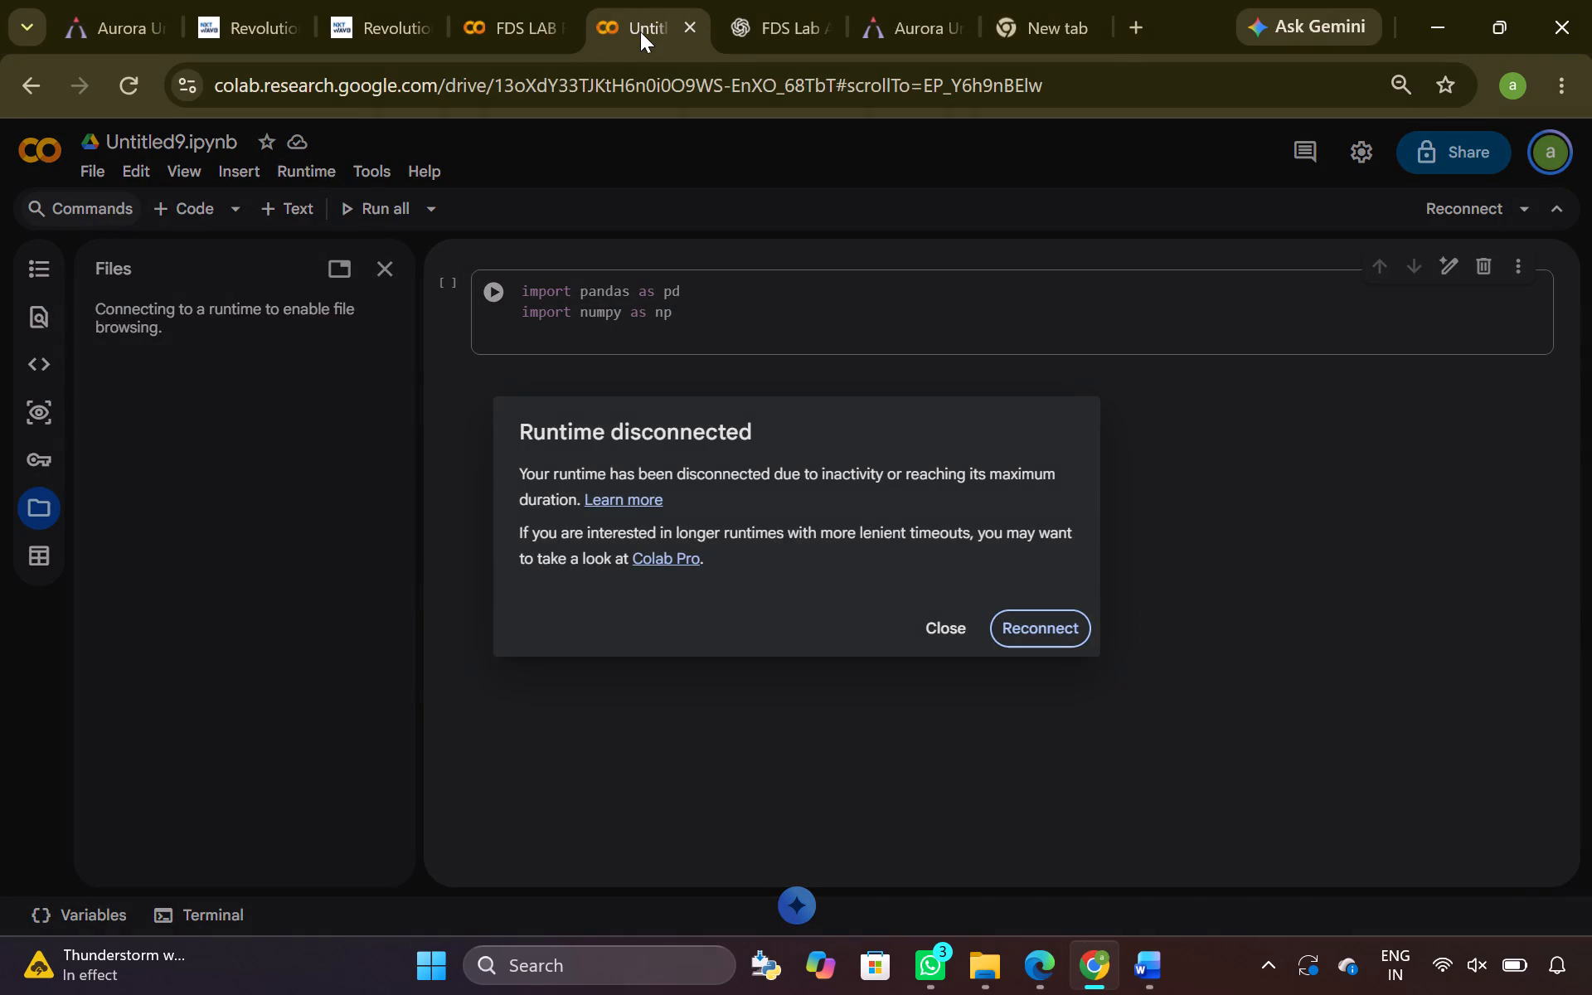
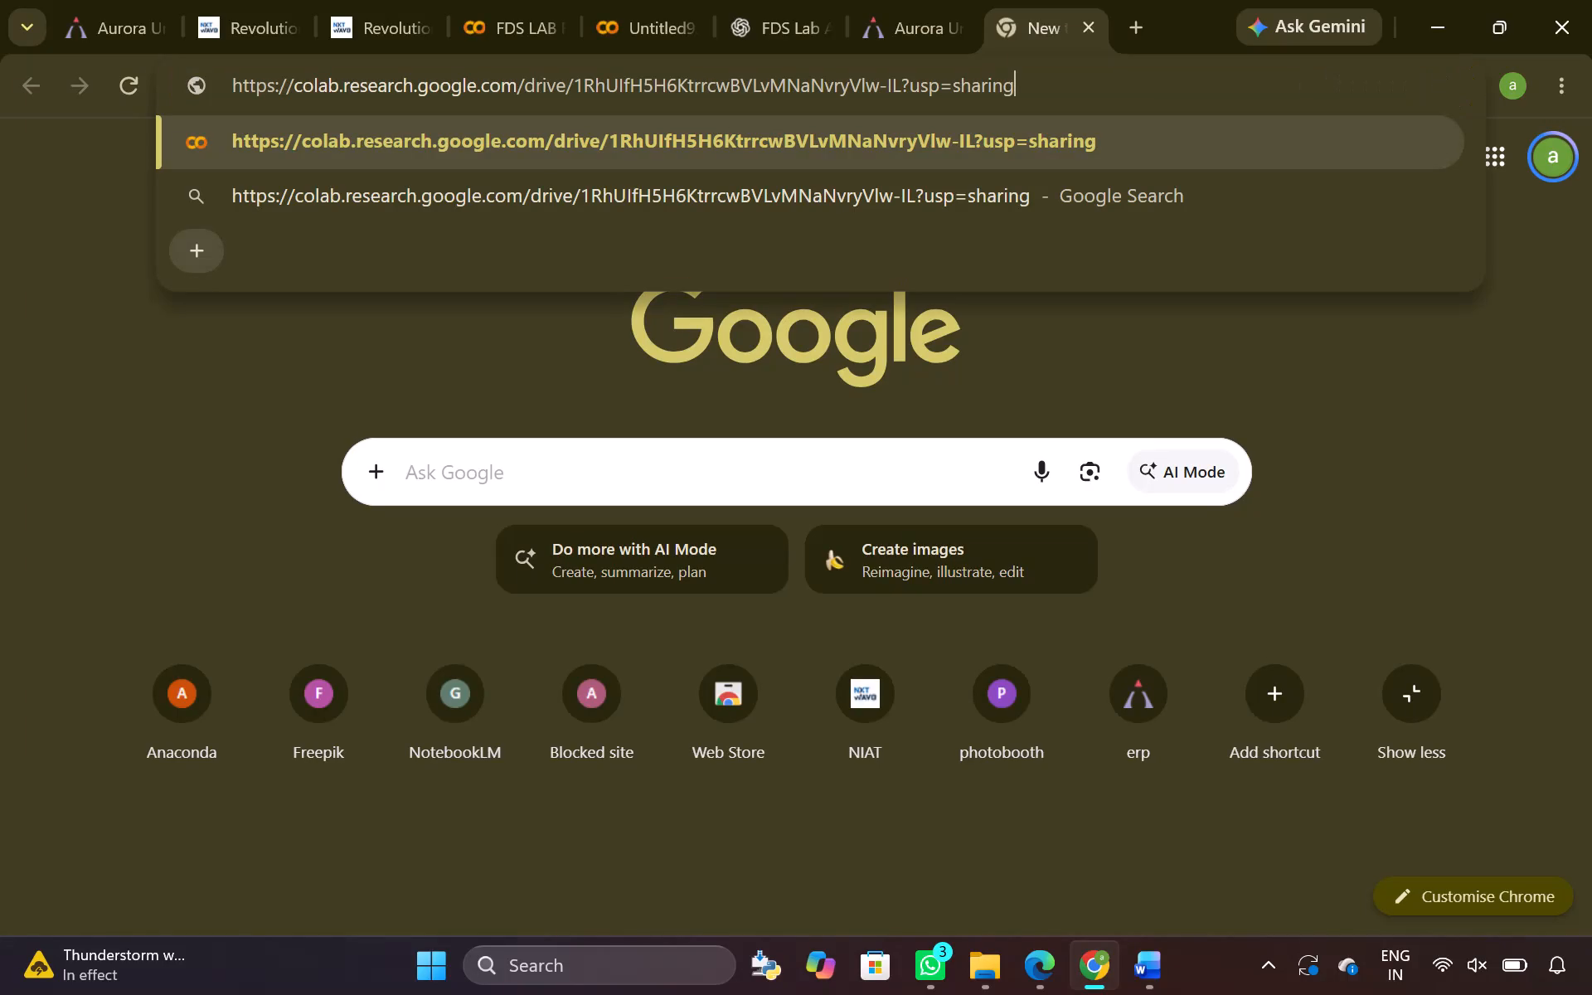
# Open the shared FDS Lab-2.ipynb Colab link, copy the notebook to Drive and open the copy in a new tab.
pyautogui.press('Return')
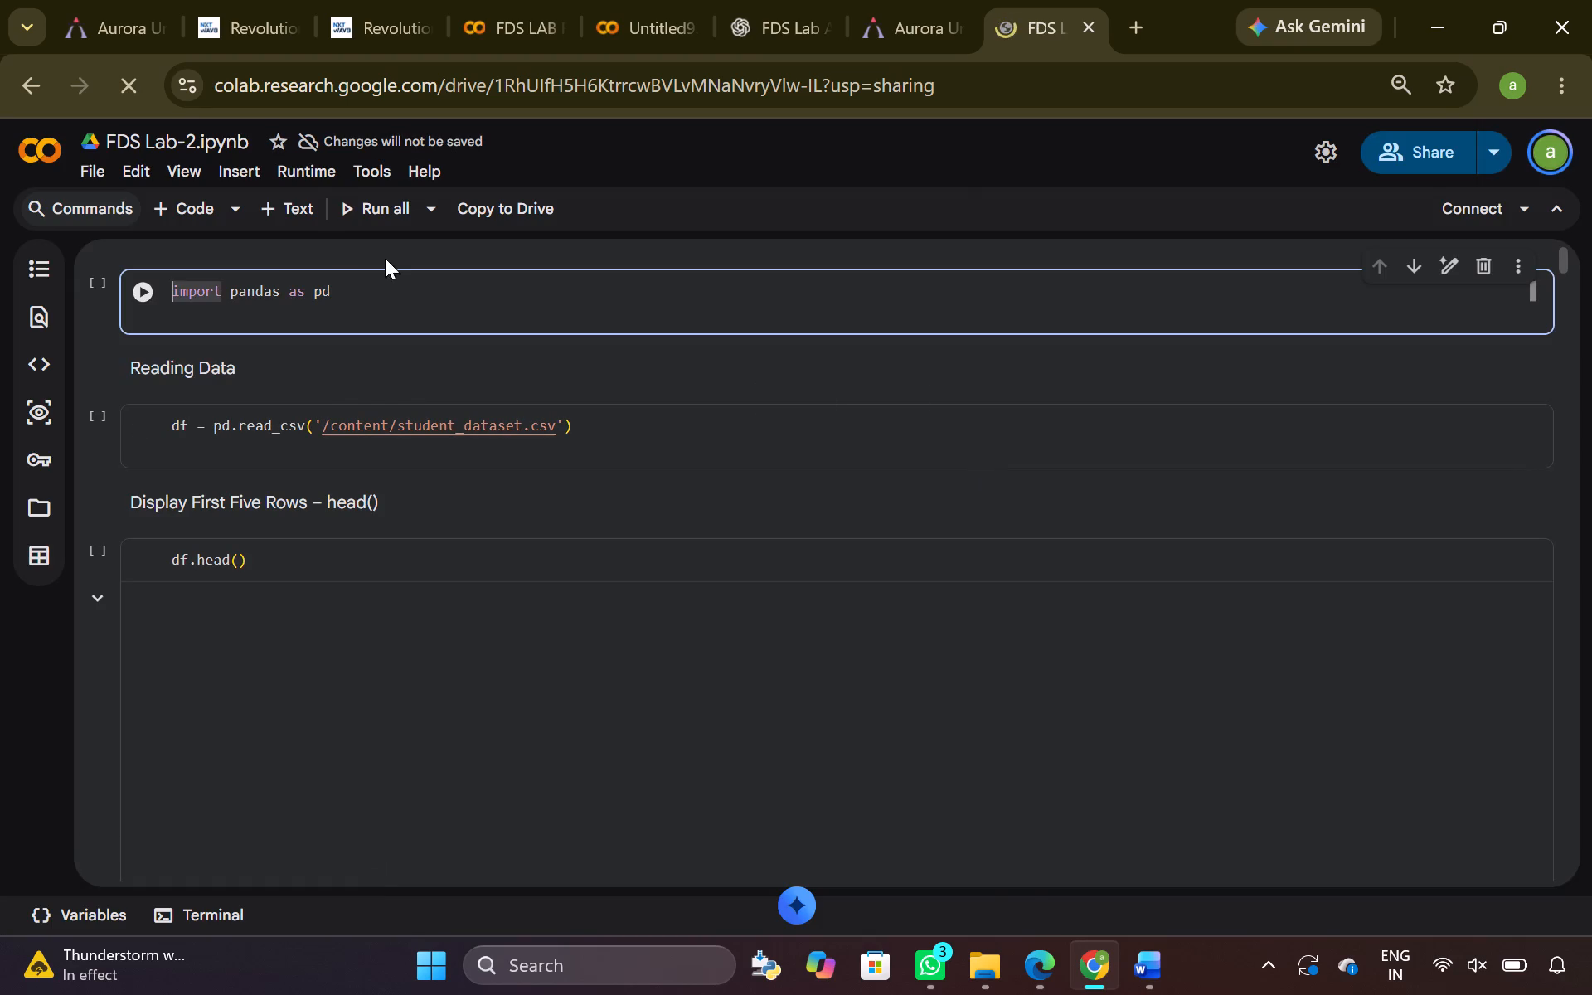
pyautogui.click(515, 207)
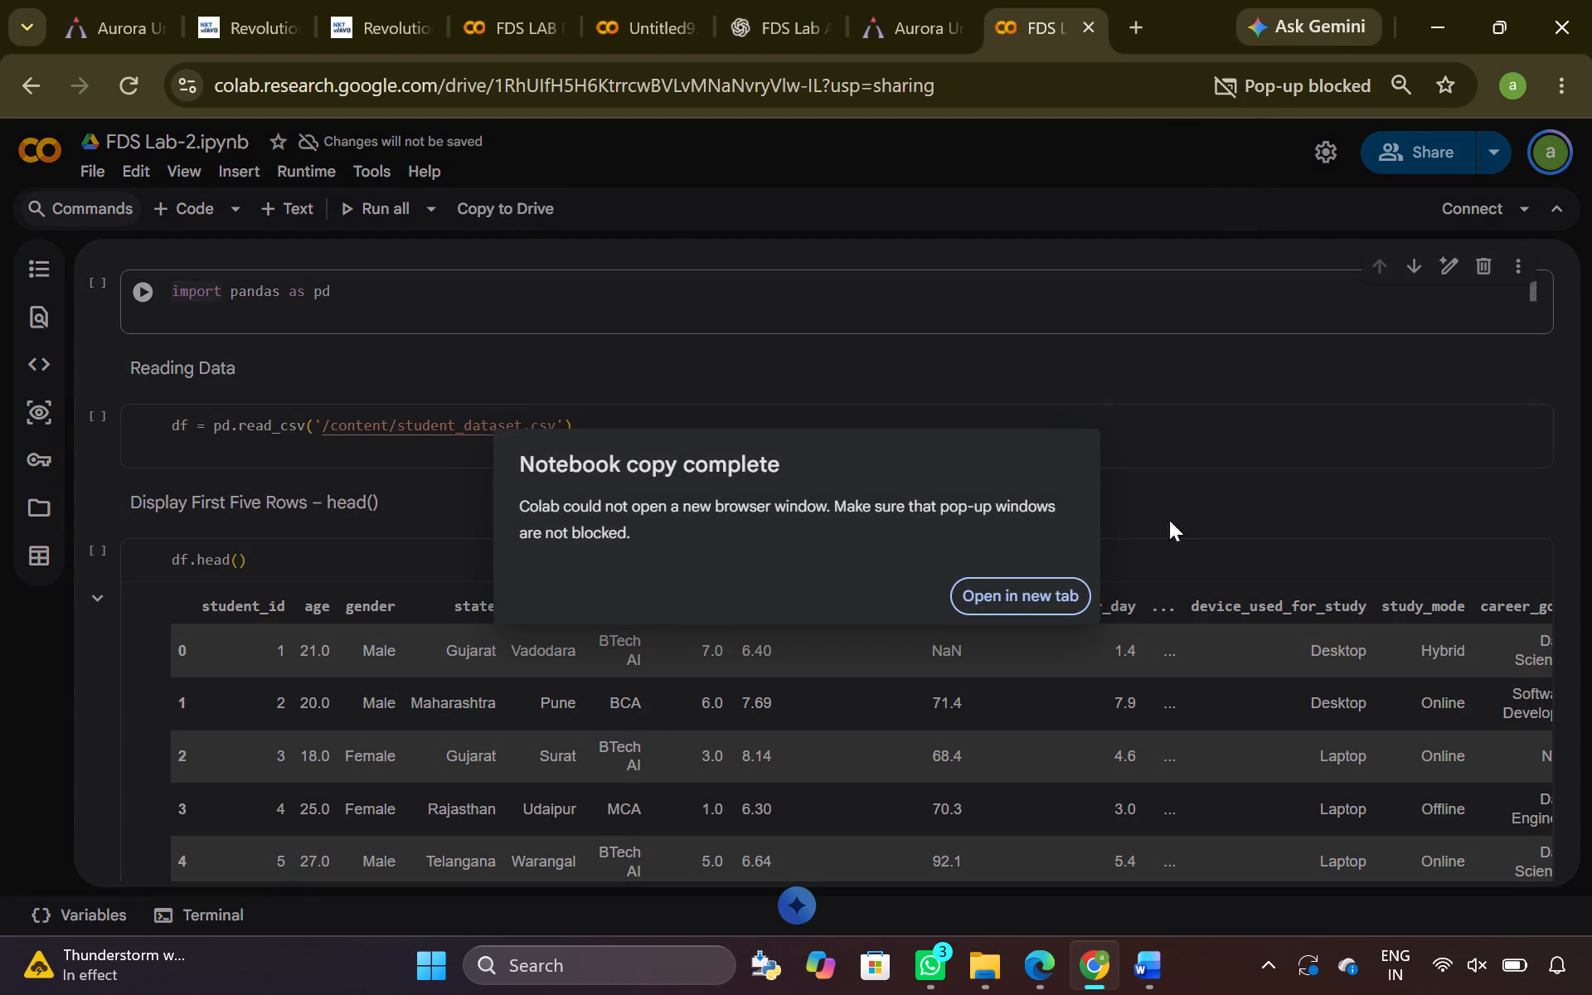
pyautogui.click(1046, 583)
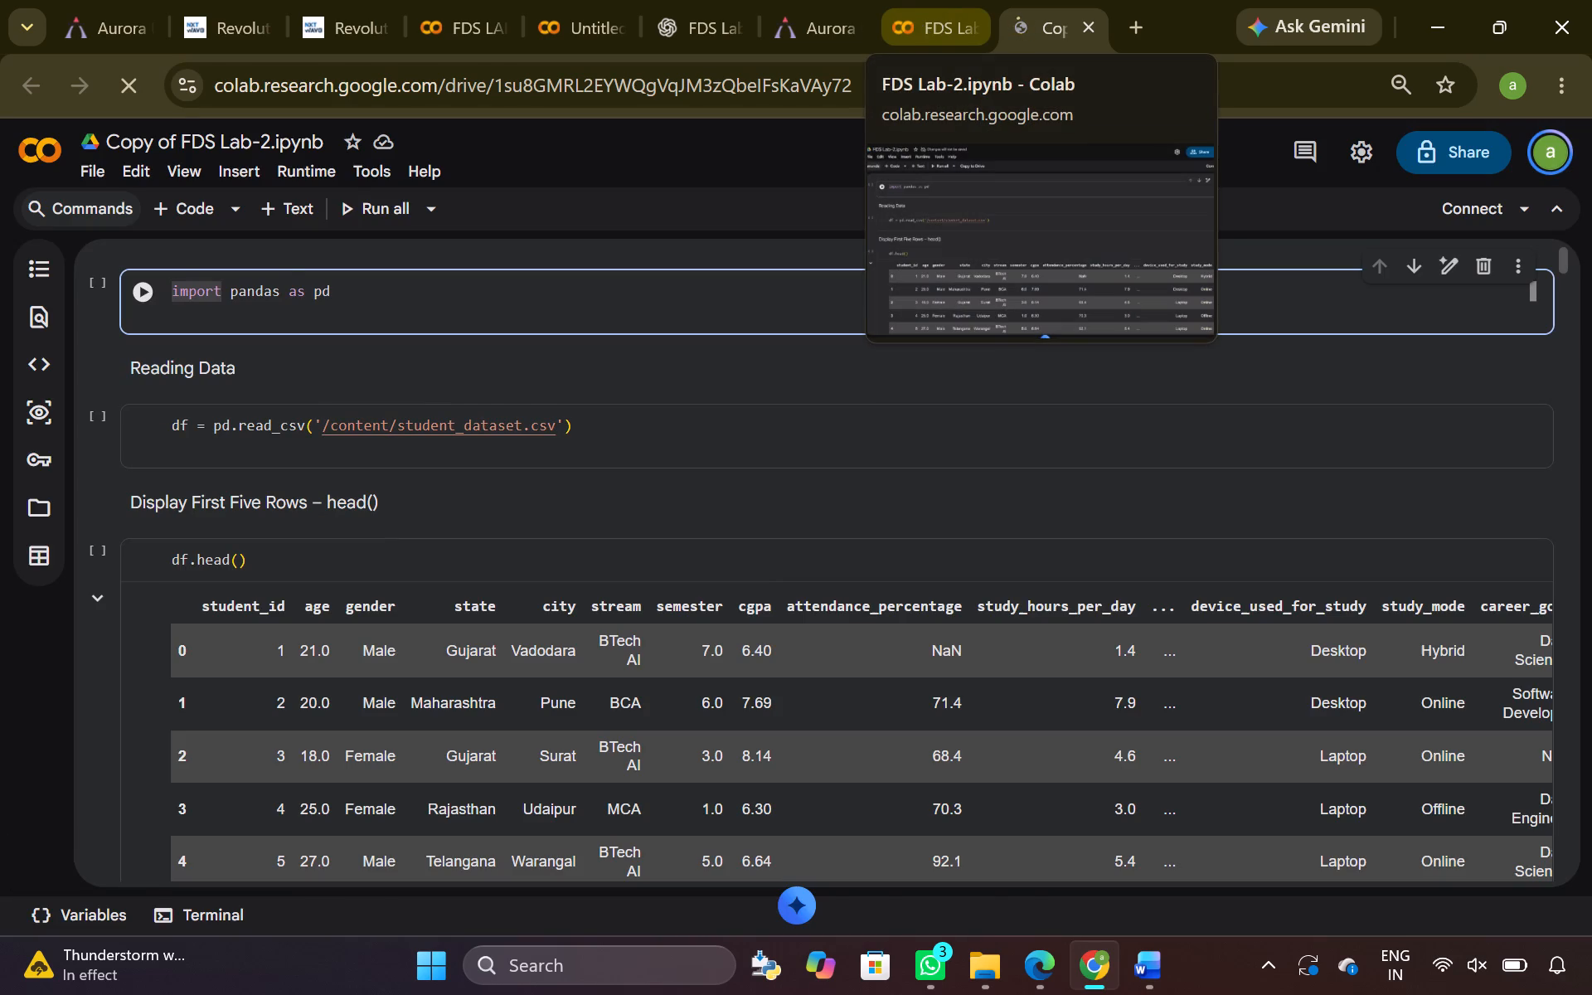
# Close the tab of the original shared FDS Lab-2.ipynb notebook, keeping the copy open.
pyautogui.click(940, 21)
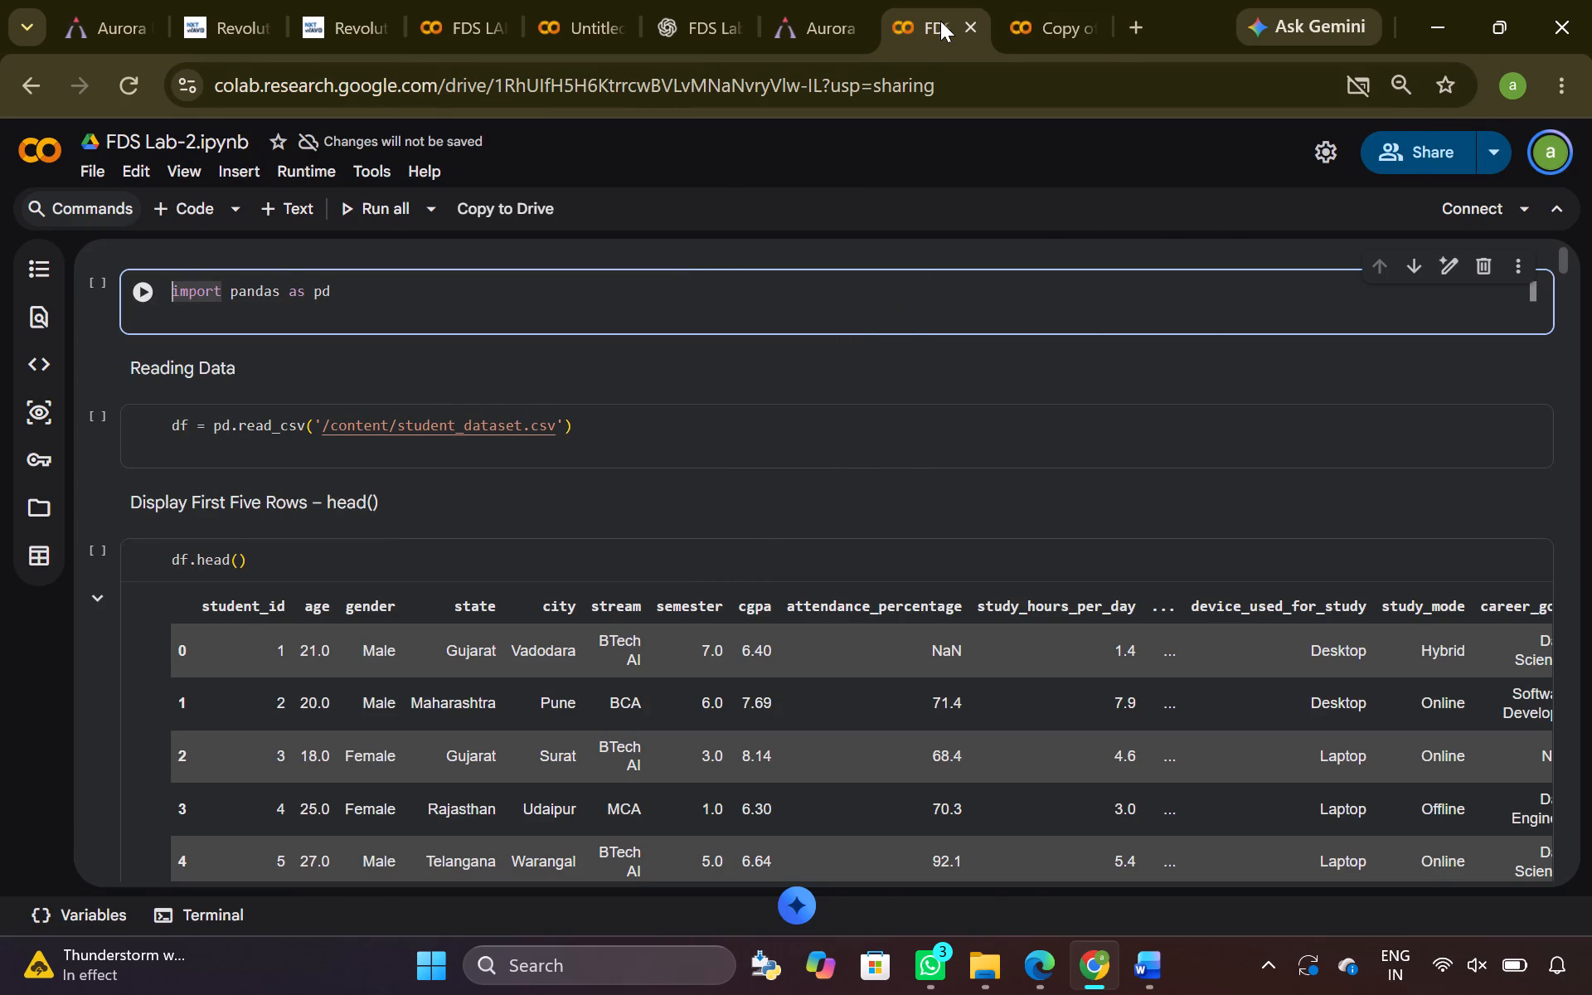
pyautogui.click(969, 25)
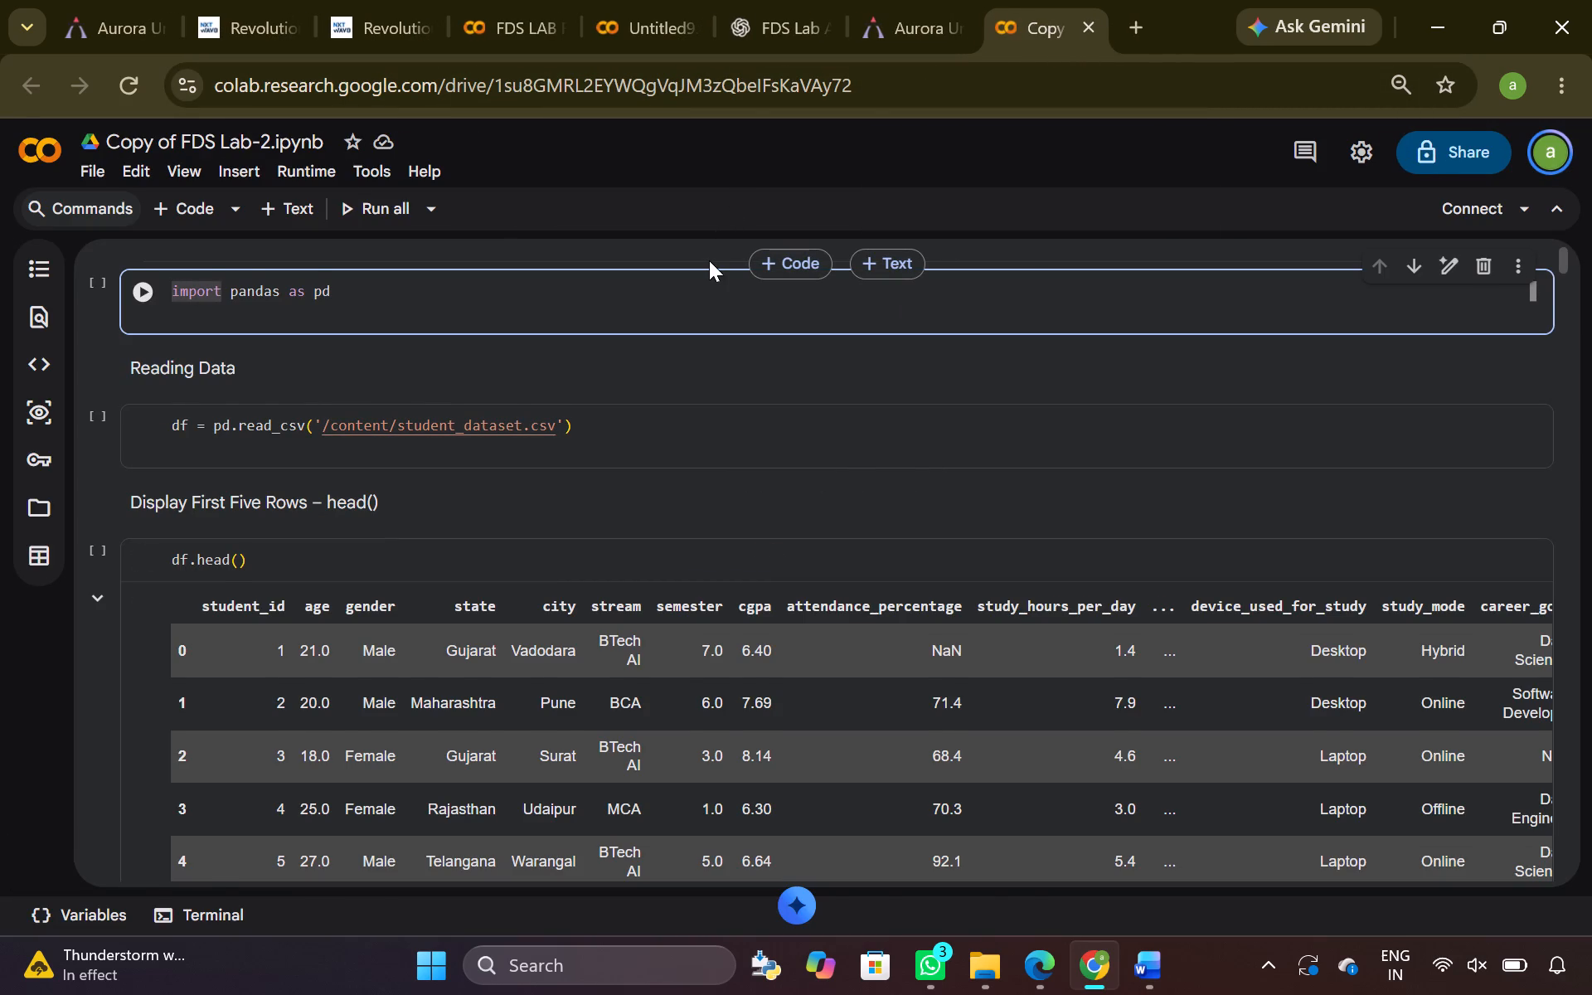
# Rename the copied notebook as FDS Lab-2.ipynb by removing the "Copy of" prefix.
pyautogui.scroll(1, 709, 260)
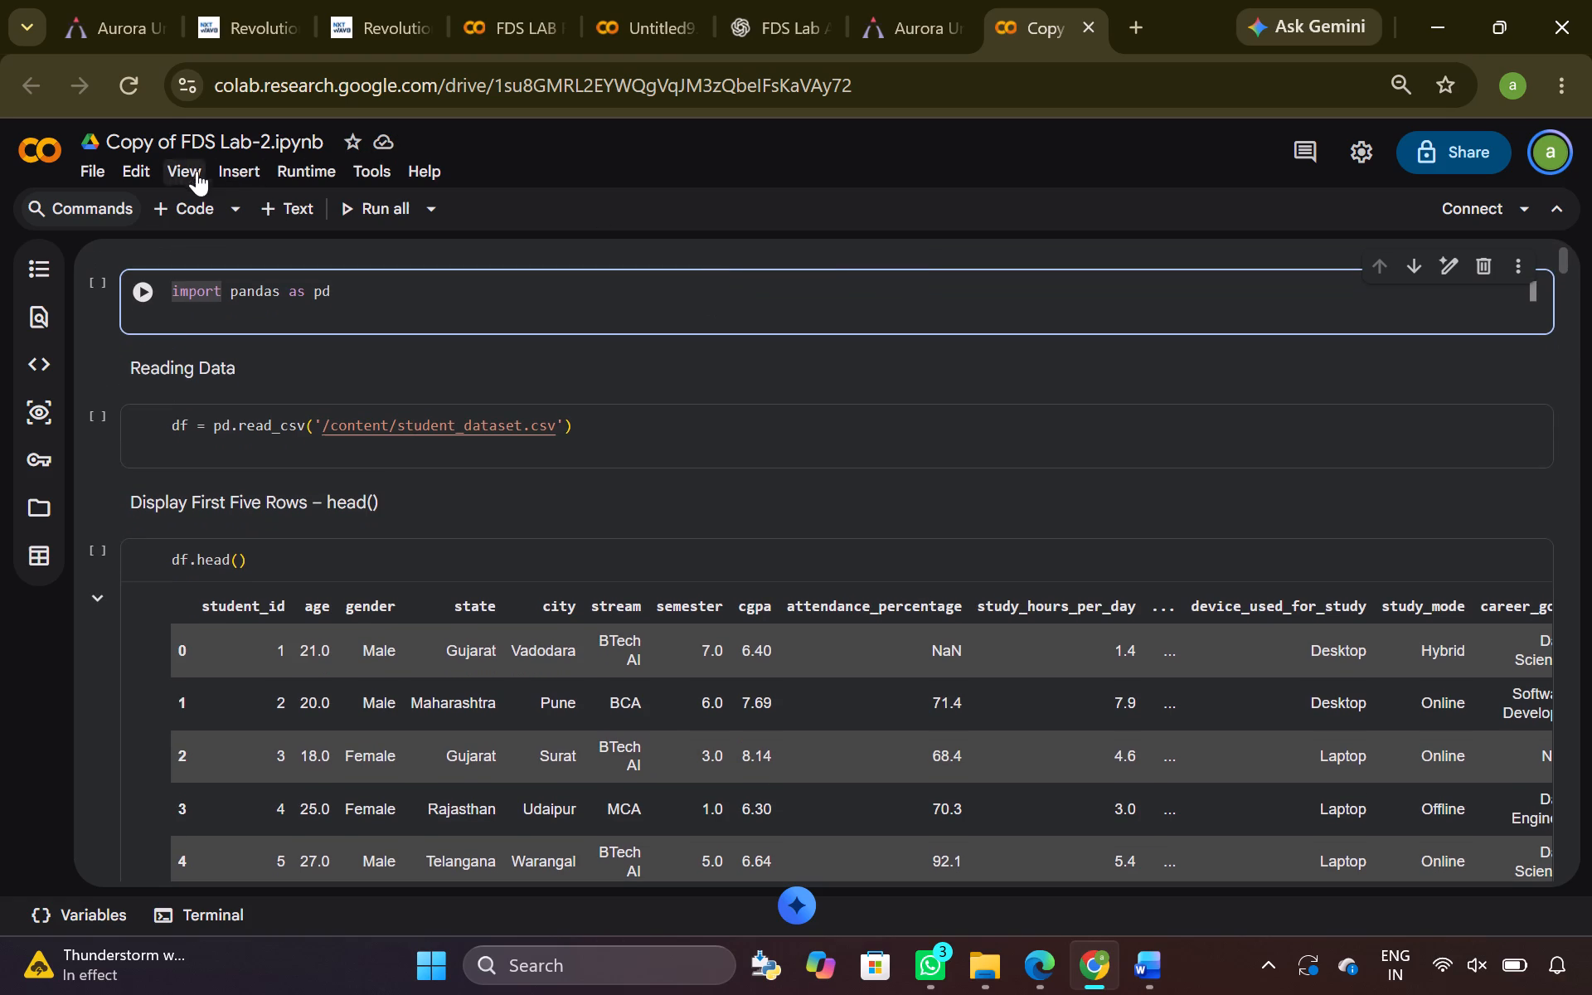
pyautogui.click(161, 137)
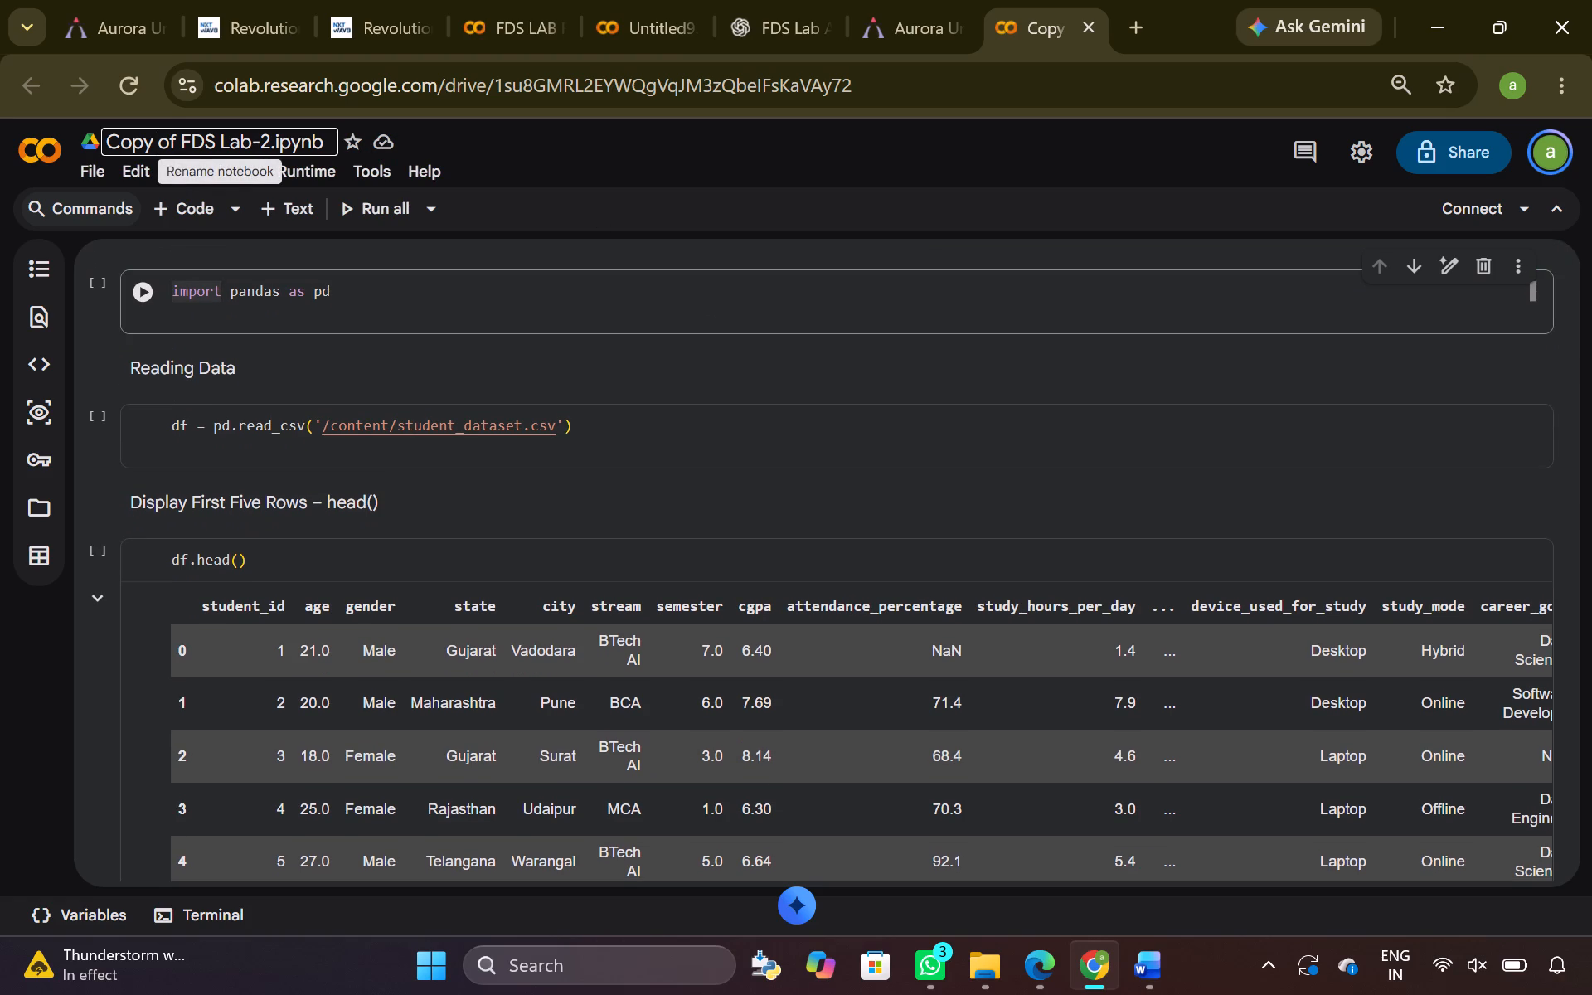
pyautogui.press('Right')
pyautogui.press('Right')
pyautogui.press('BackSpace')
pyautogui.press('BackSpace')
pyautogui.press('BackSpace')
pyautogui.press('BackSpace')
pyautogui.press('BackSpace')
pyautogui.press('BackSpace')
pyautogui.press('BackSpace')
pyautogui.press('BackSpace')
pyautogui.press('BackSpace')
pyautogui.press('BackSpace')
pyautogui.press('BackSpace')
pyautogui.press('BackSpace')
pyautogui.press('BackSpace')
pyautogui.press('BackSpace')
pyautogui.press('BackSpace')
pyautogui.press('BackSpace')
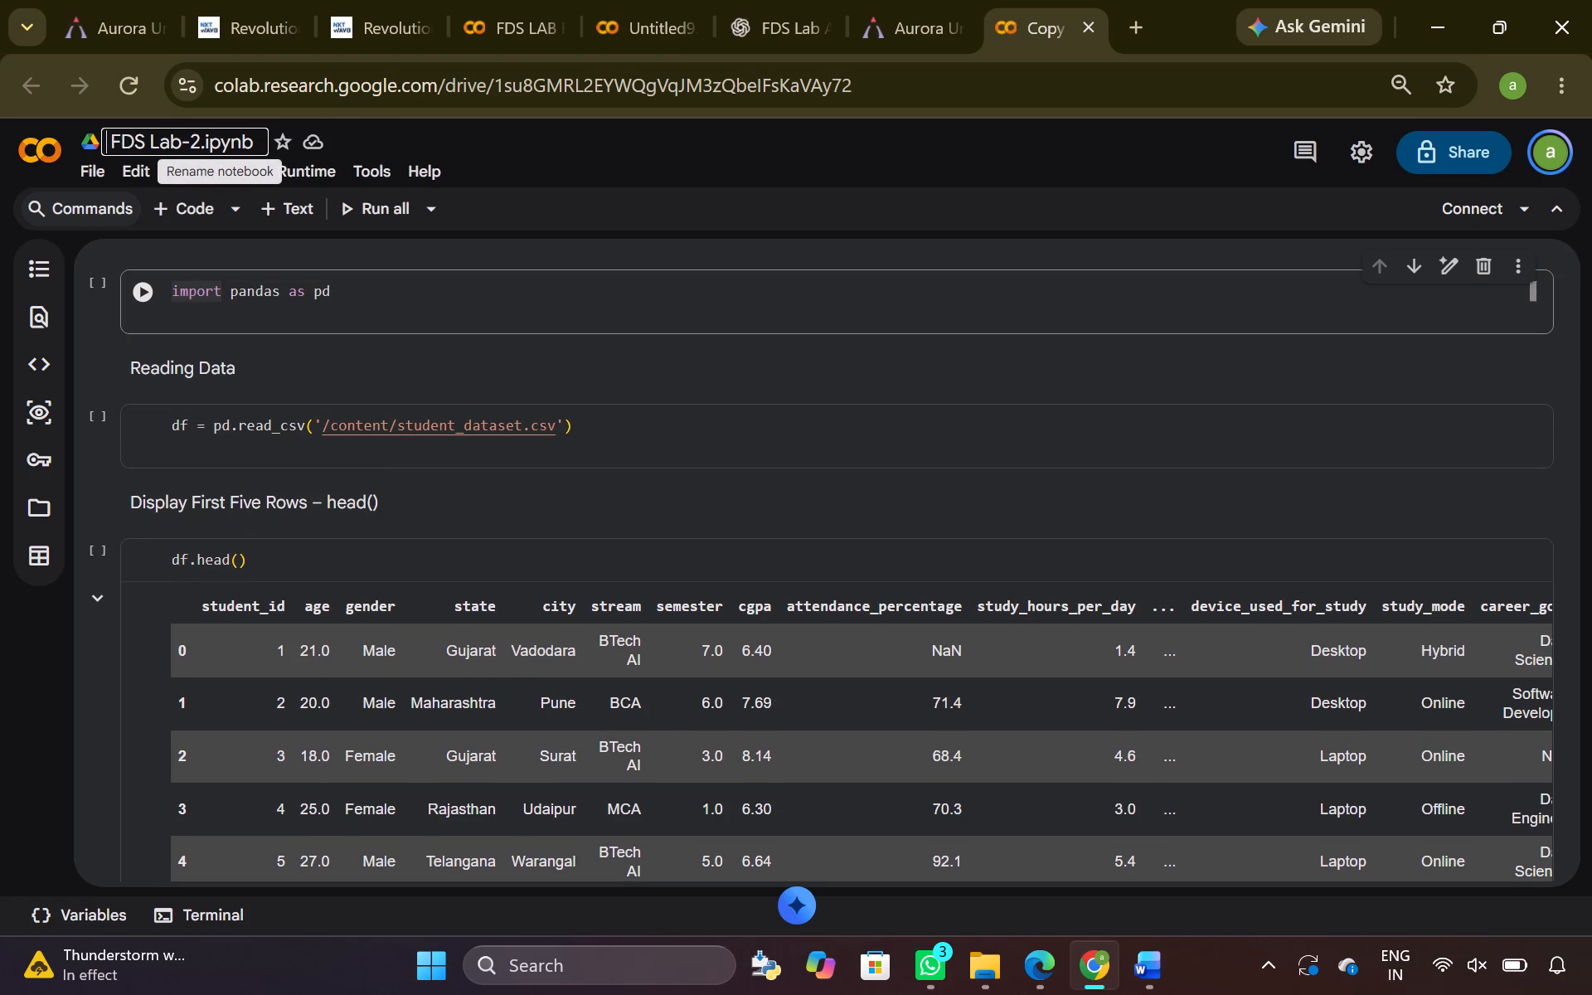
pyautogui.click(582, 185)
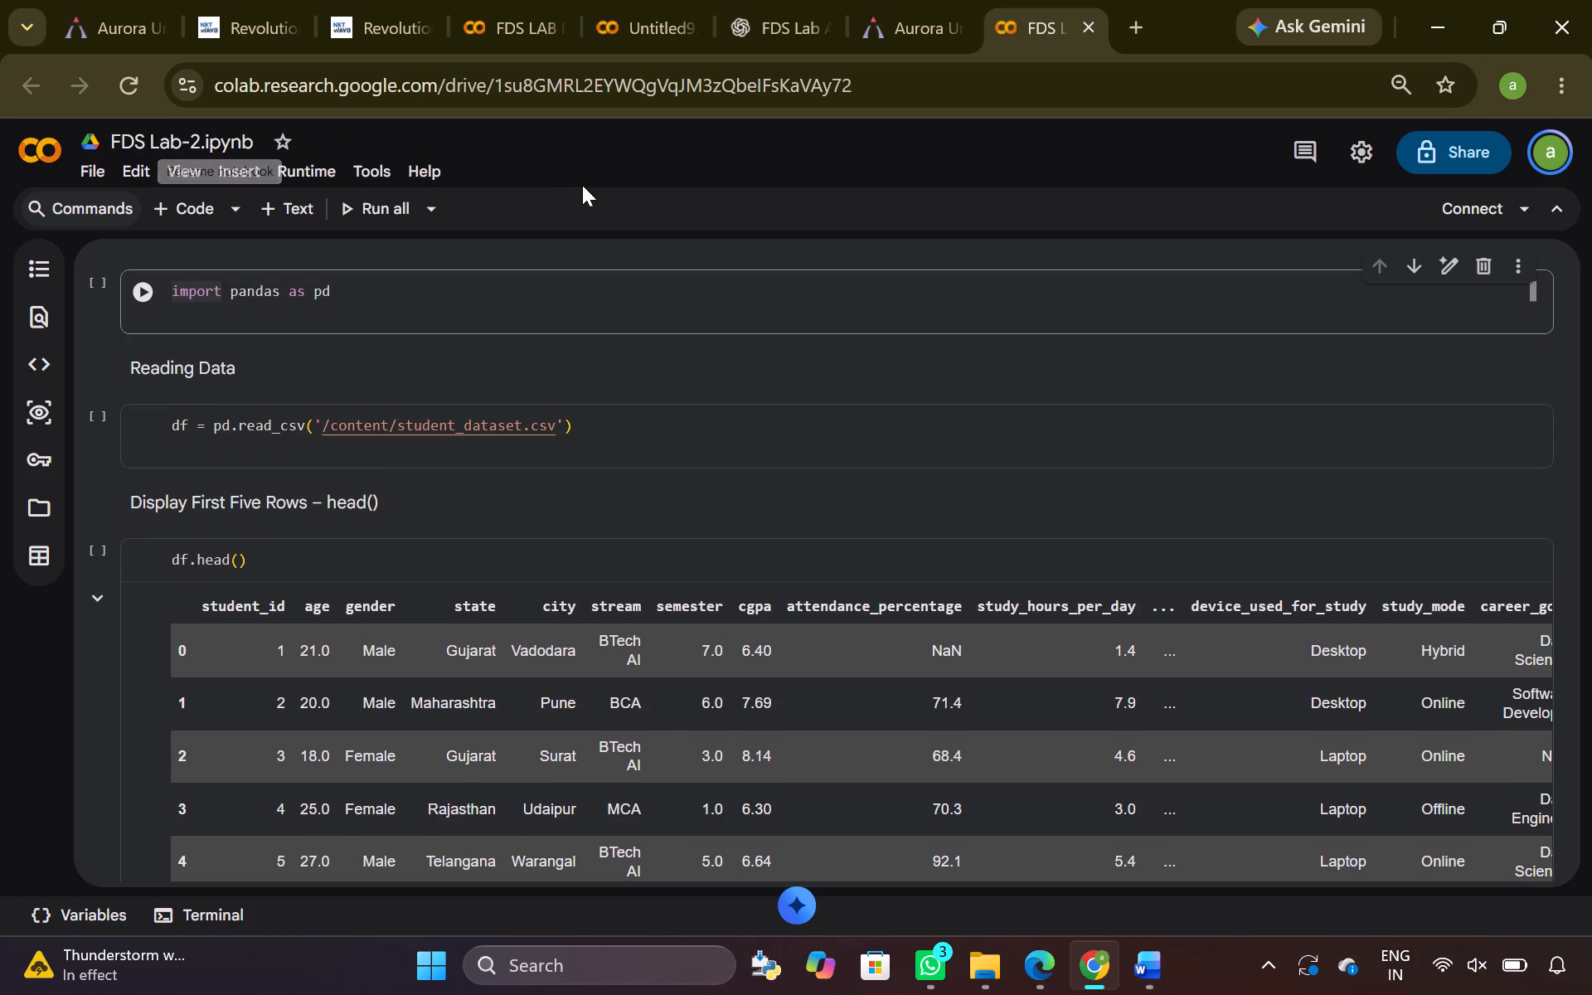
# Look through the cells and outputs of the copied FDS Lab-2 notebook, including the summary and missing-value sections, and return to its start.
pyautogui.scroll(-11, 504, 544)
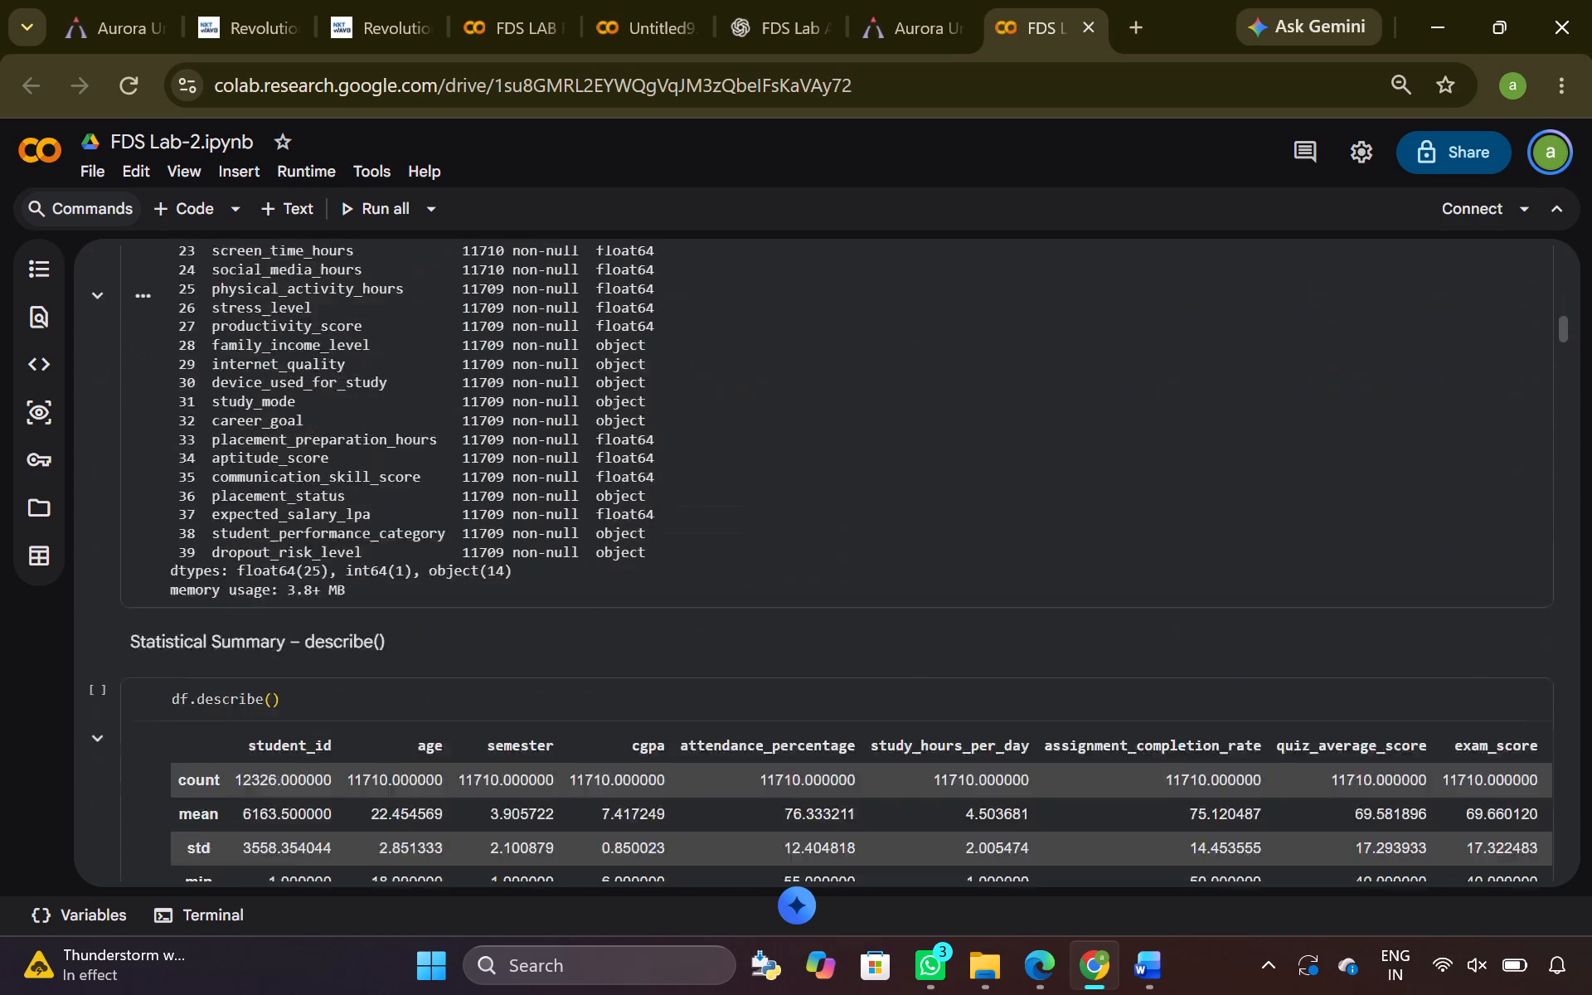
pyautogui.scroll(-17, 504, 544)
pyautogui.scroll(10, 504, 544)
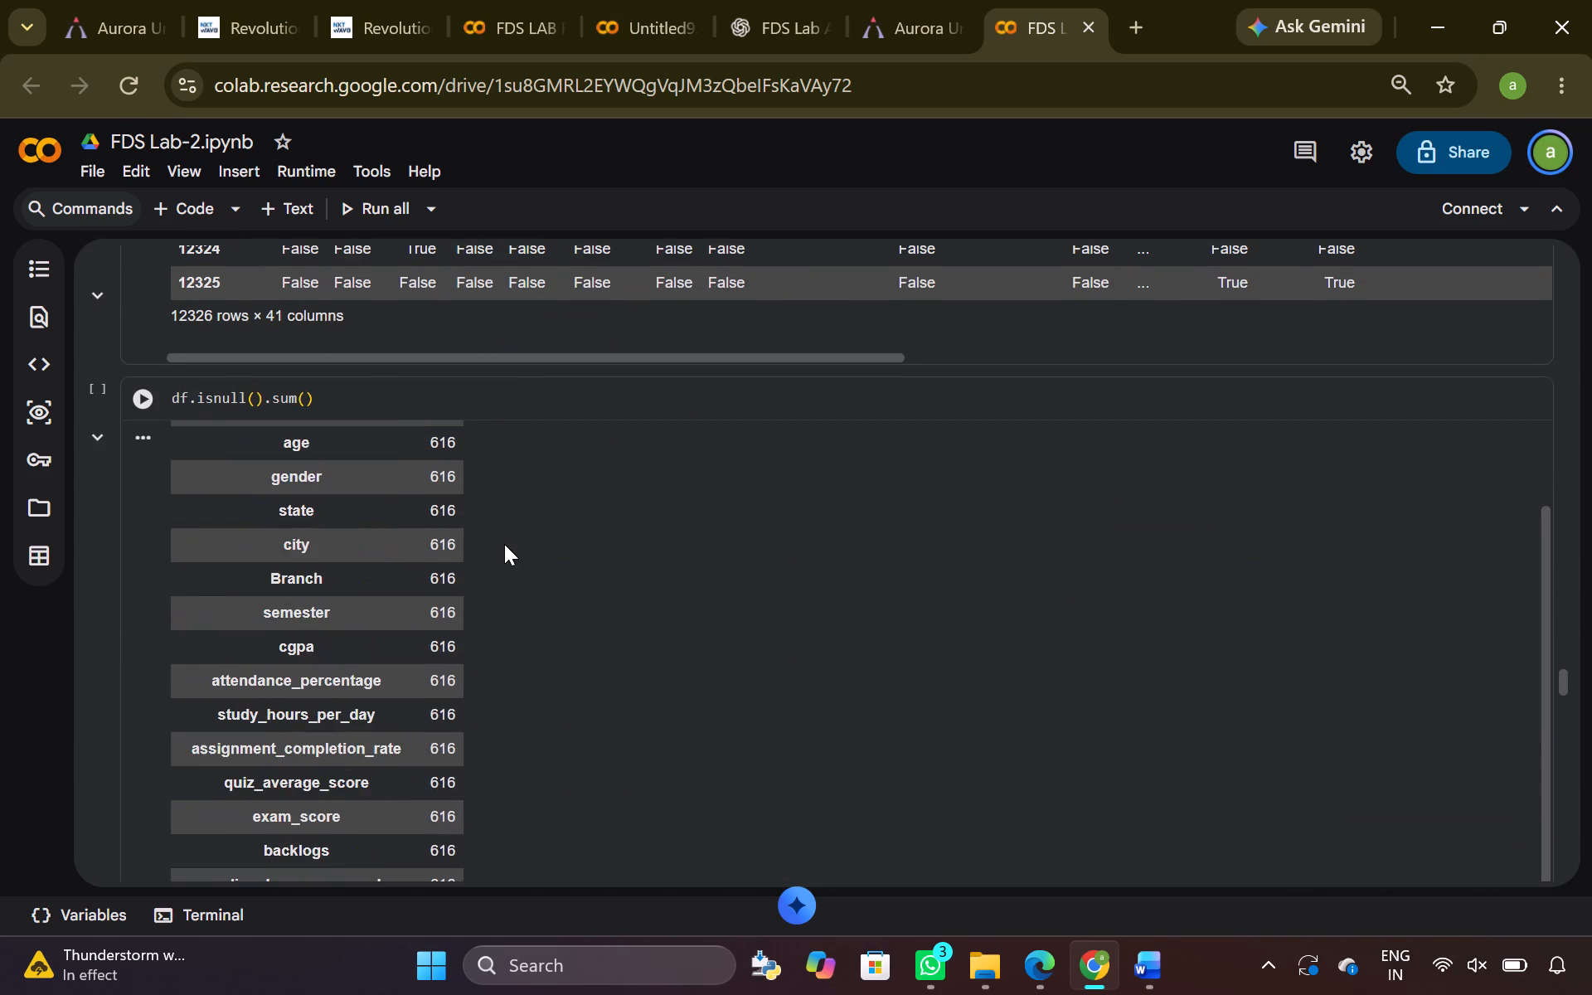
pyautogui.scroll(14, 504, 544)
pyautogui.scroll(7, 504, 544)
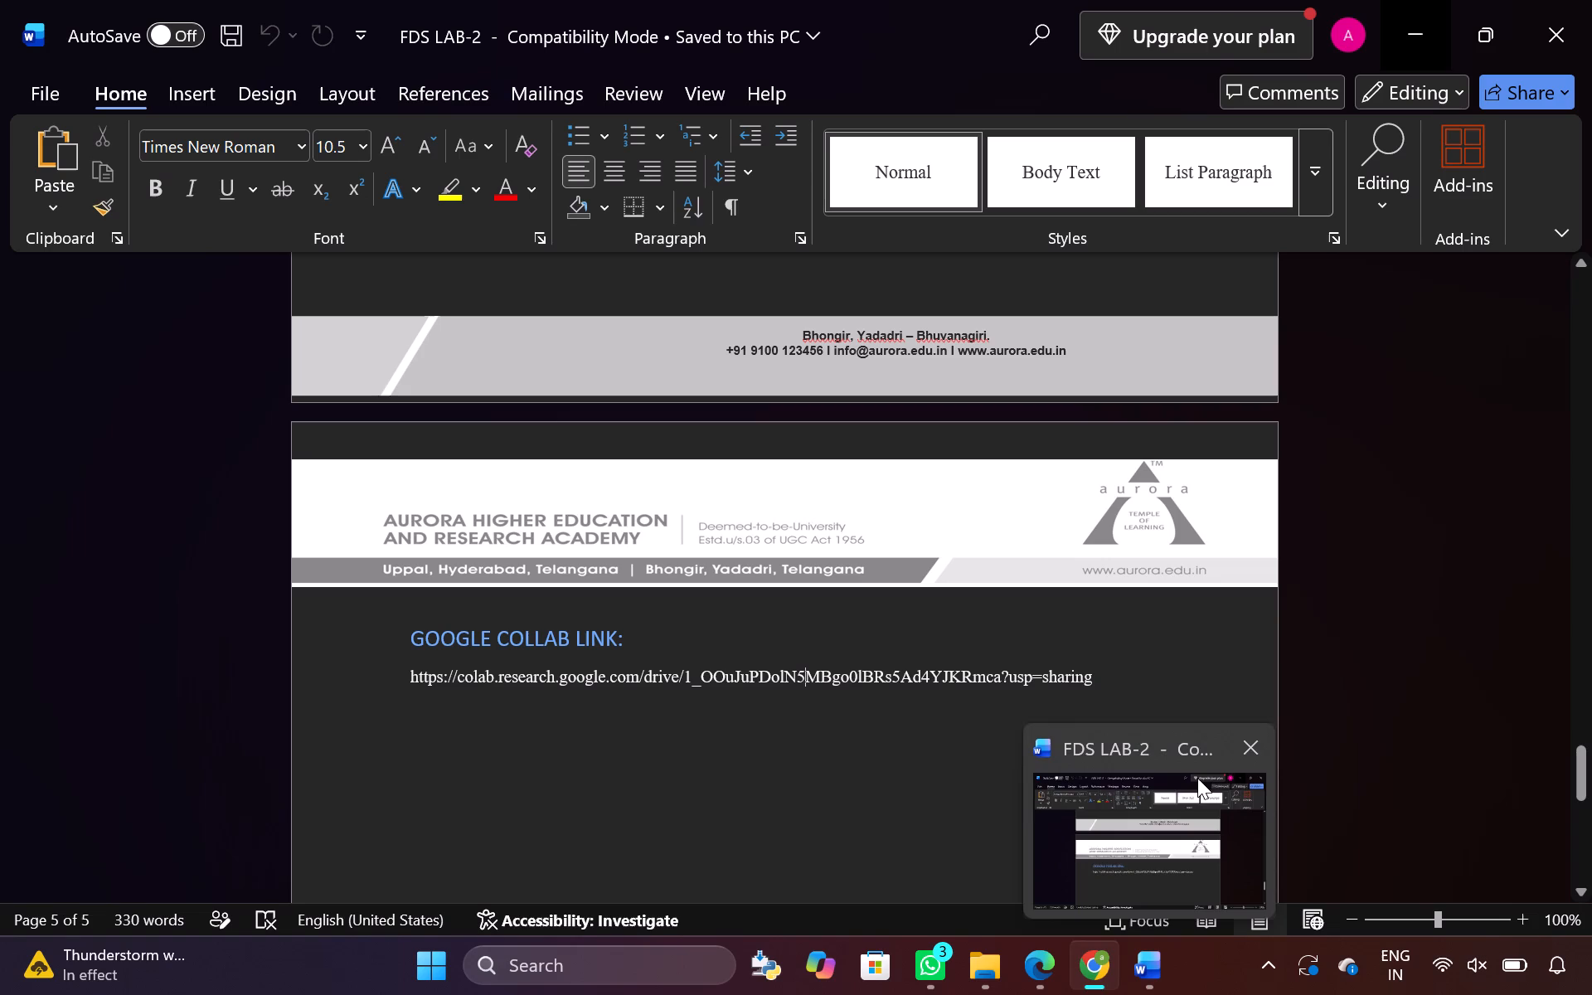
# Switch to Microsoft Word, look back through the FDS LAB-2 report and close the document.
pyautogui.click(1197, 778)
pyautogui.scroll(3, 870, 643)
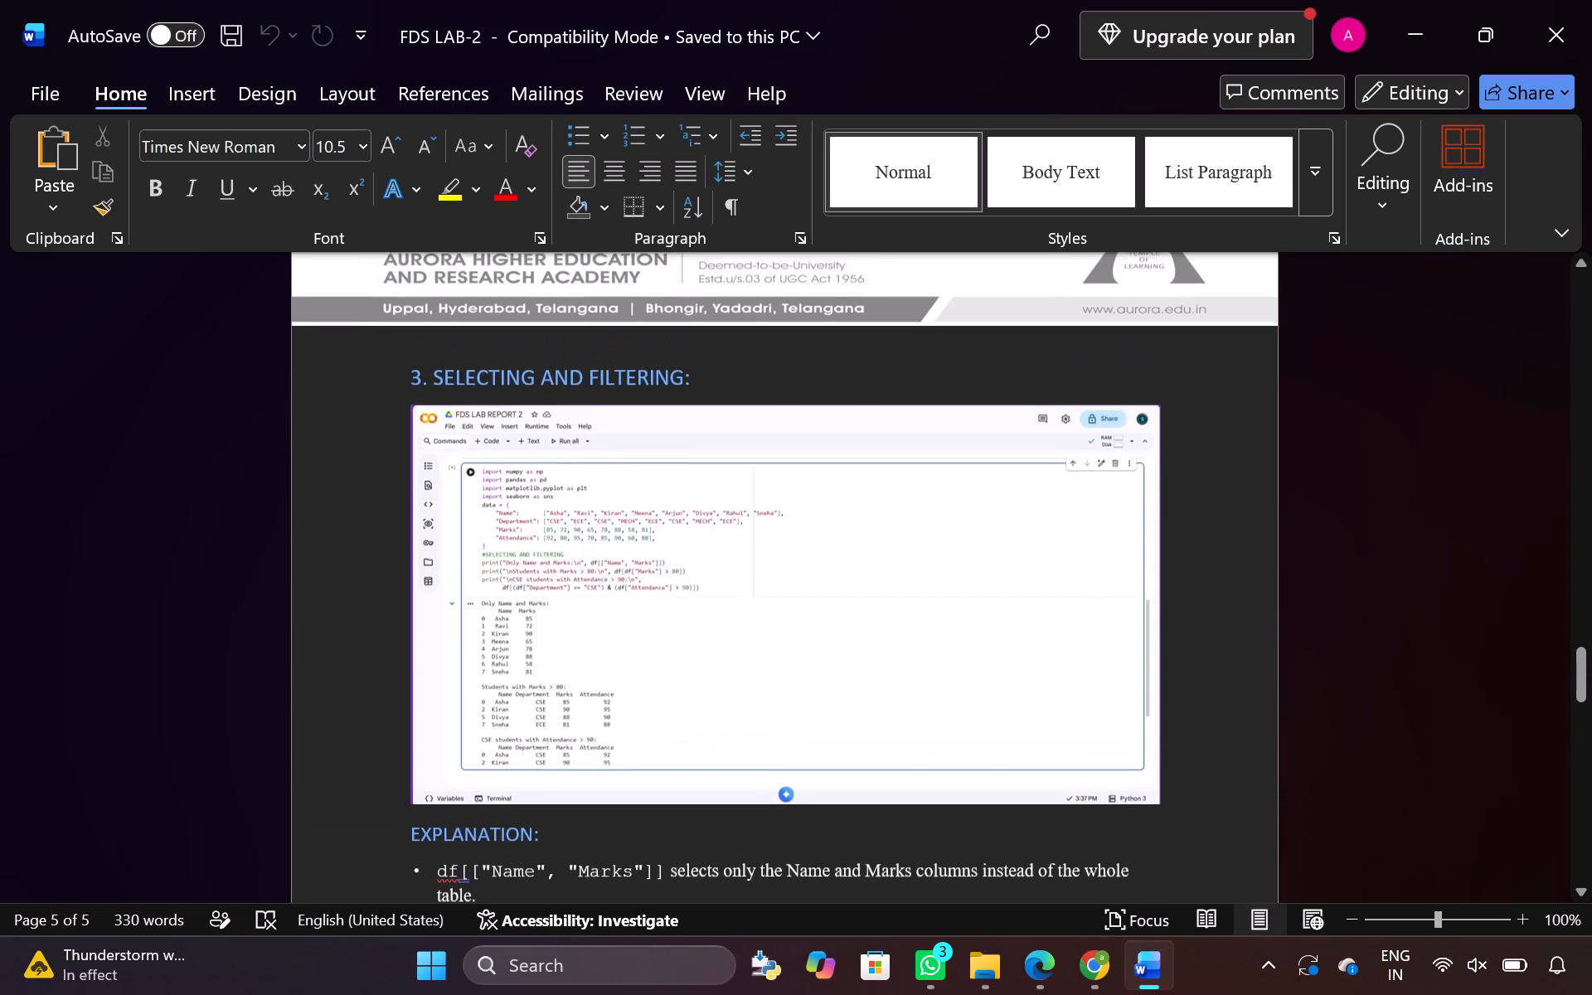
pyautogui.scroll(1, 870, 643)
pyautogui.click(1561, 26)
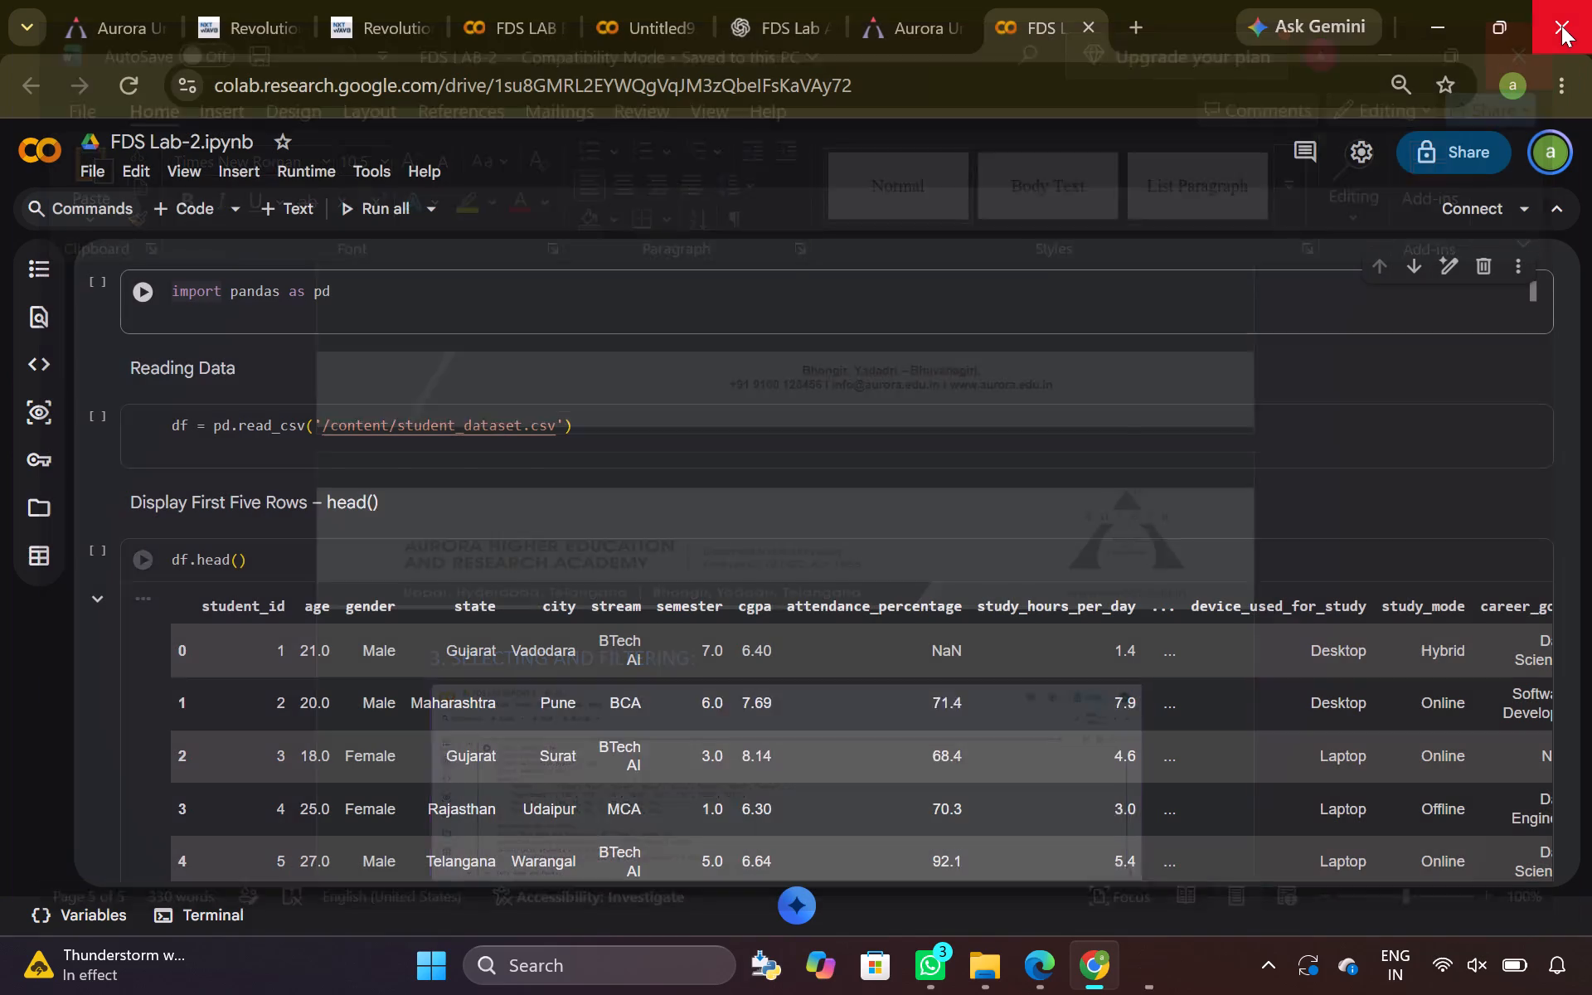
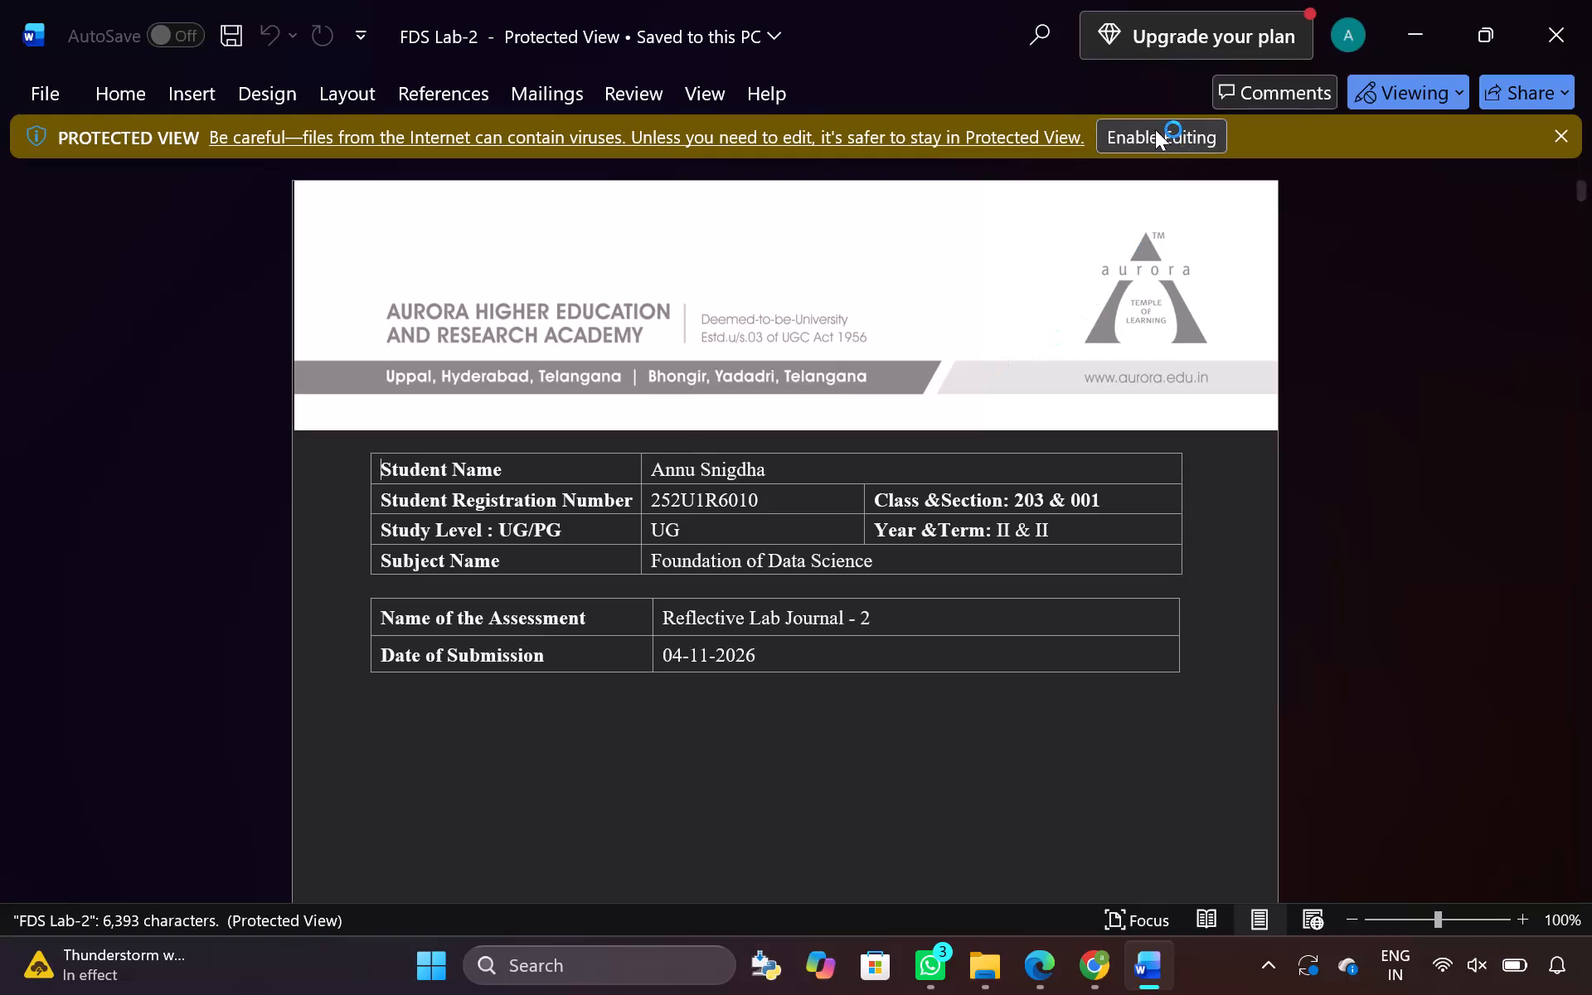
# Enable editing of the FDS Lab-2 report and replace the student name in the cover page table with the new student's name.
pyautogui.click(1155, 130)
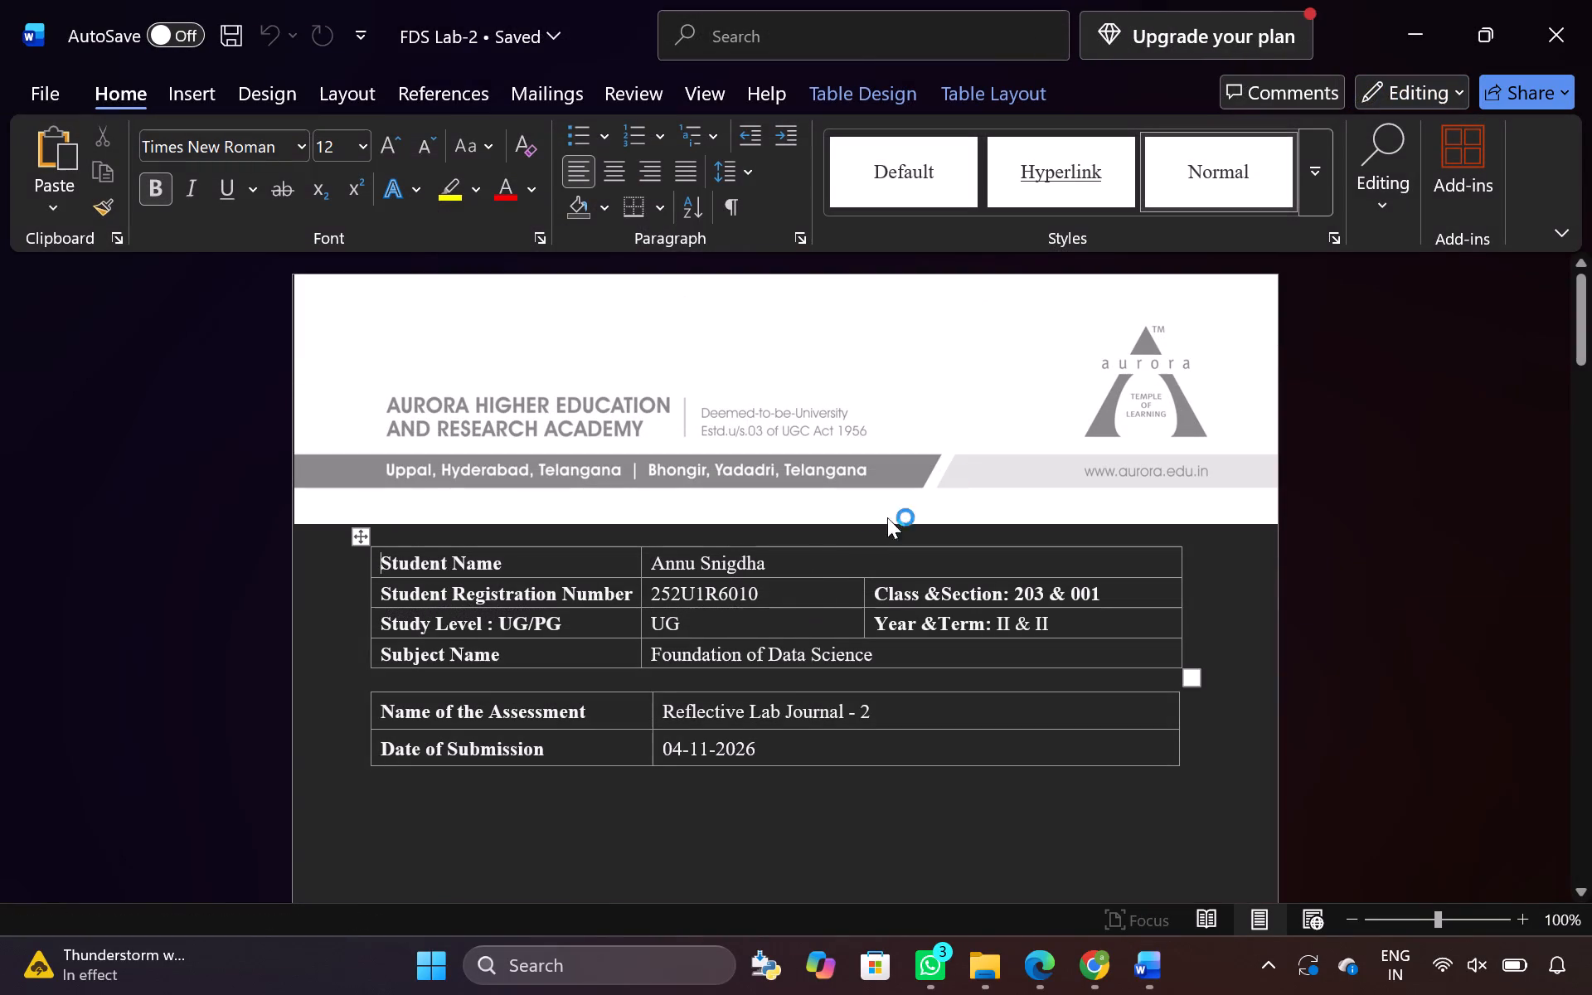
pyautogui.click(791, 553)
pyautogui.press('BackSpace')
pyautogui.press('BackSpace')
pyautogui.press('BackSpace')
pyautogui.press('BackSpace')
pyautogui.press('BackSpace')
pyautogui.press('BackSpace')
pyautogui.press('BackSpace')
pyautogui.press('BackSpace')
pyautogui.press('BackSpace')
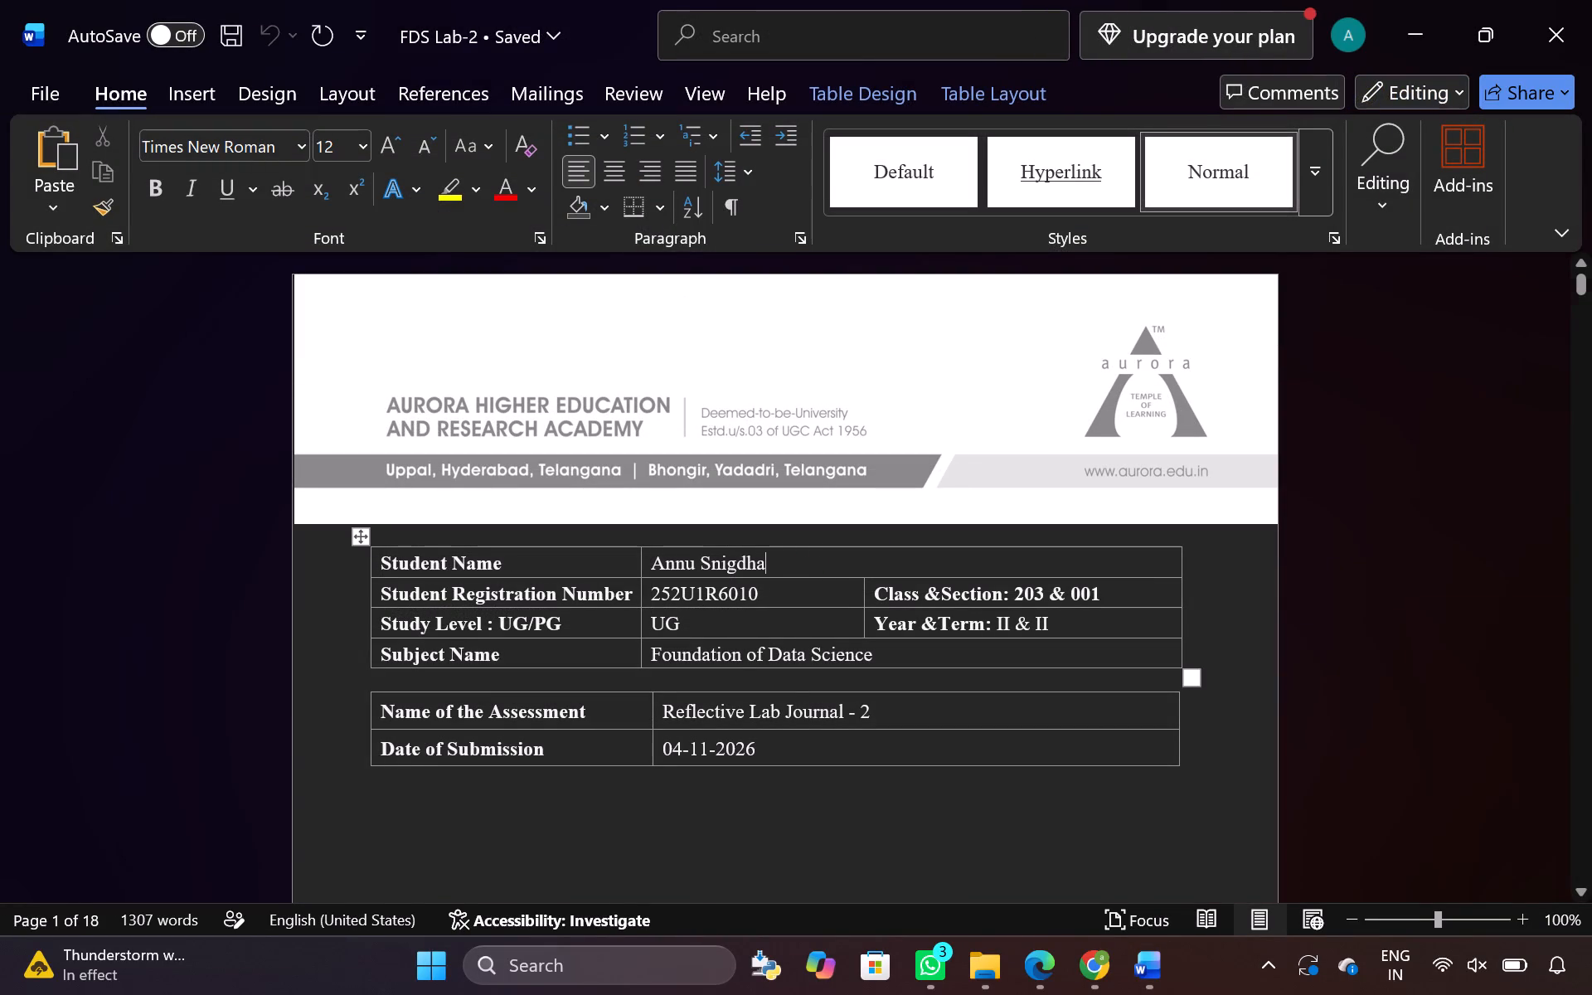
pyautogui.press('BackSpace')
pyautogui.press('BackSpace')
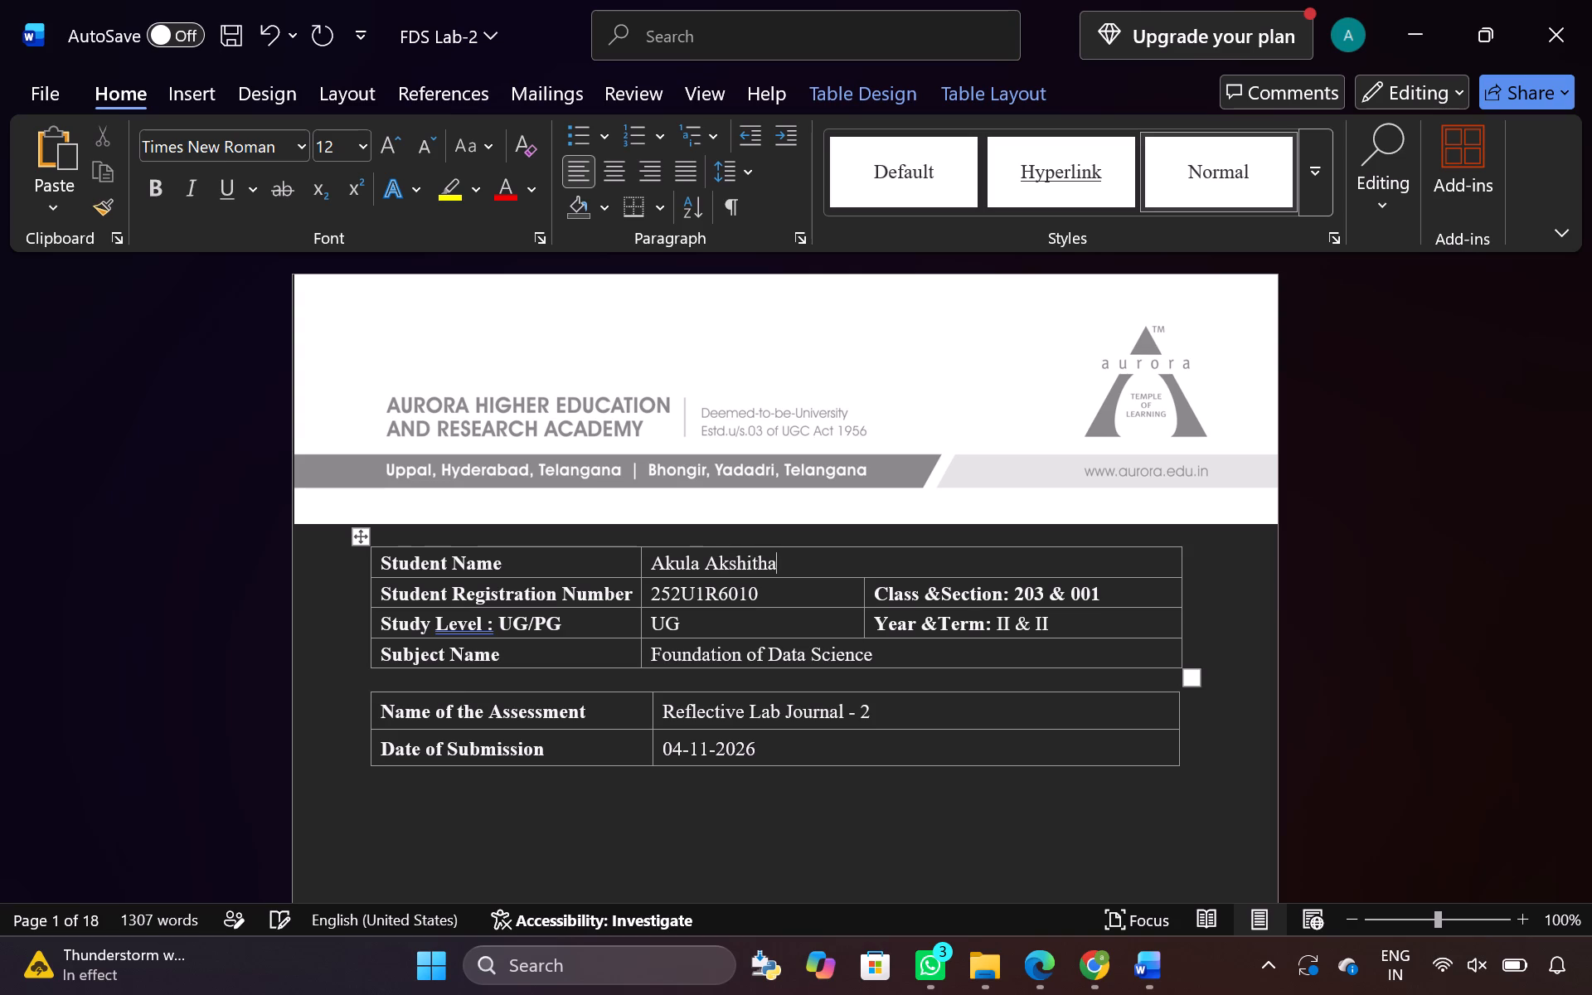
# Update the last two digits of the student registration number in the cover page table.
pyautogui.press('Down')
pyautogui.press('BackSpace')
pyautogui.press('BackSpace')
pyautogui.press('0')
pyautogui.press('5')
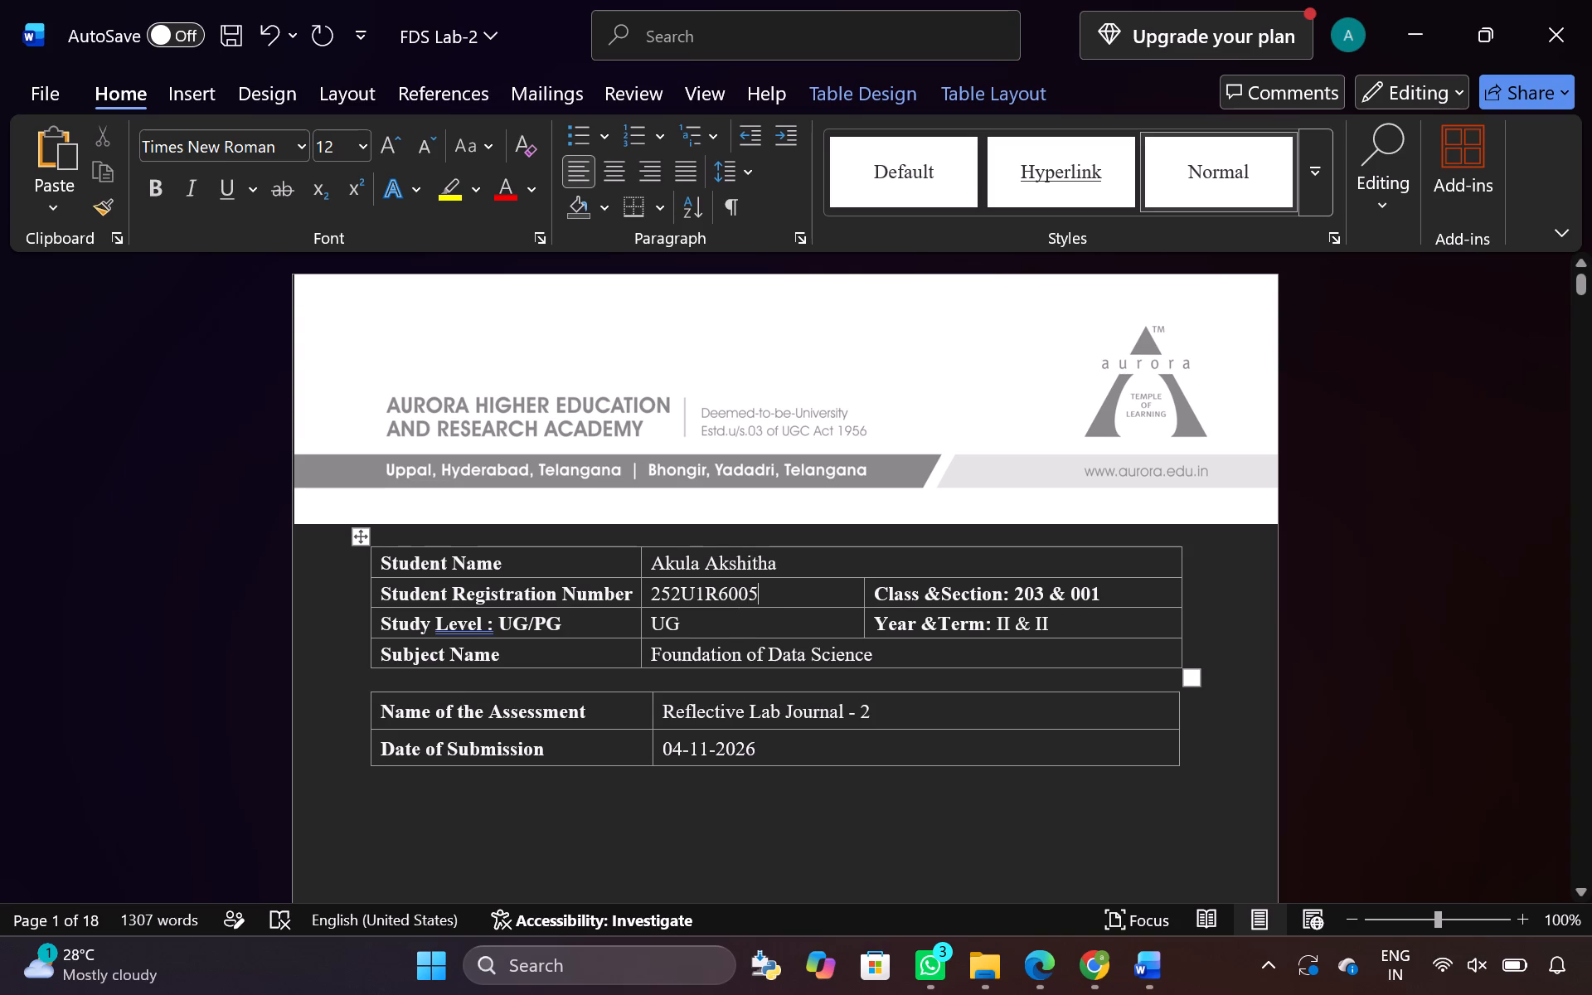
# Look through the report from the cover page to the Selecting and Filtering section, then return to the Reading Data screenshots.
pyautogui.scroll(-4, 837, 570)
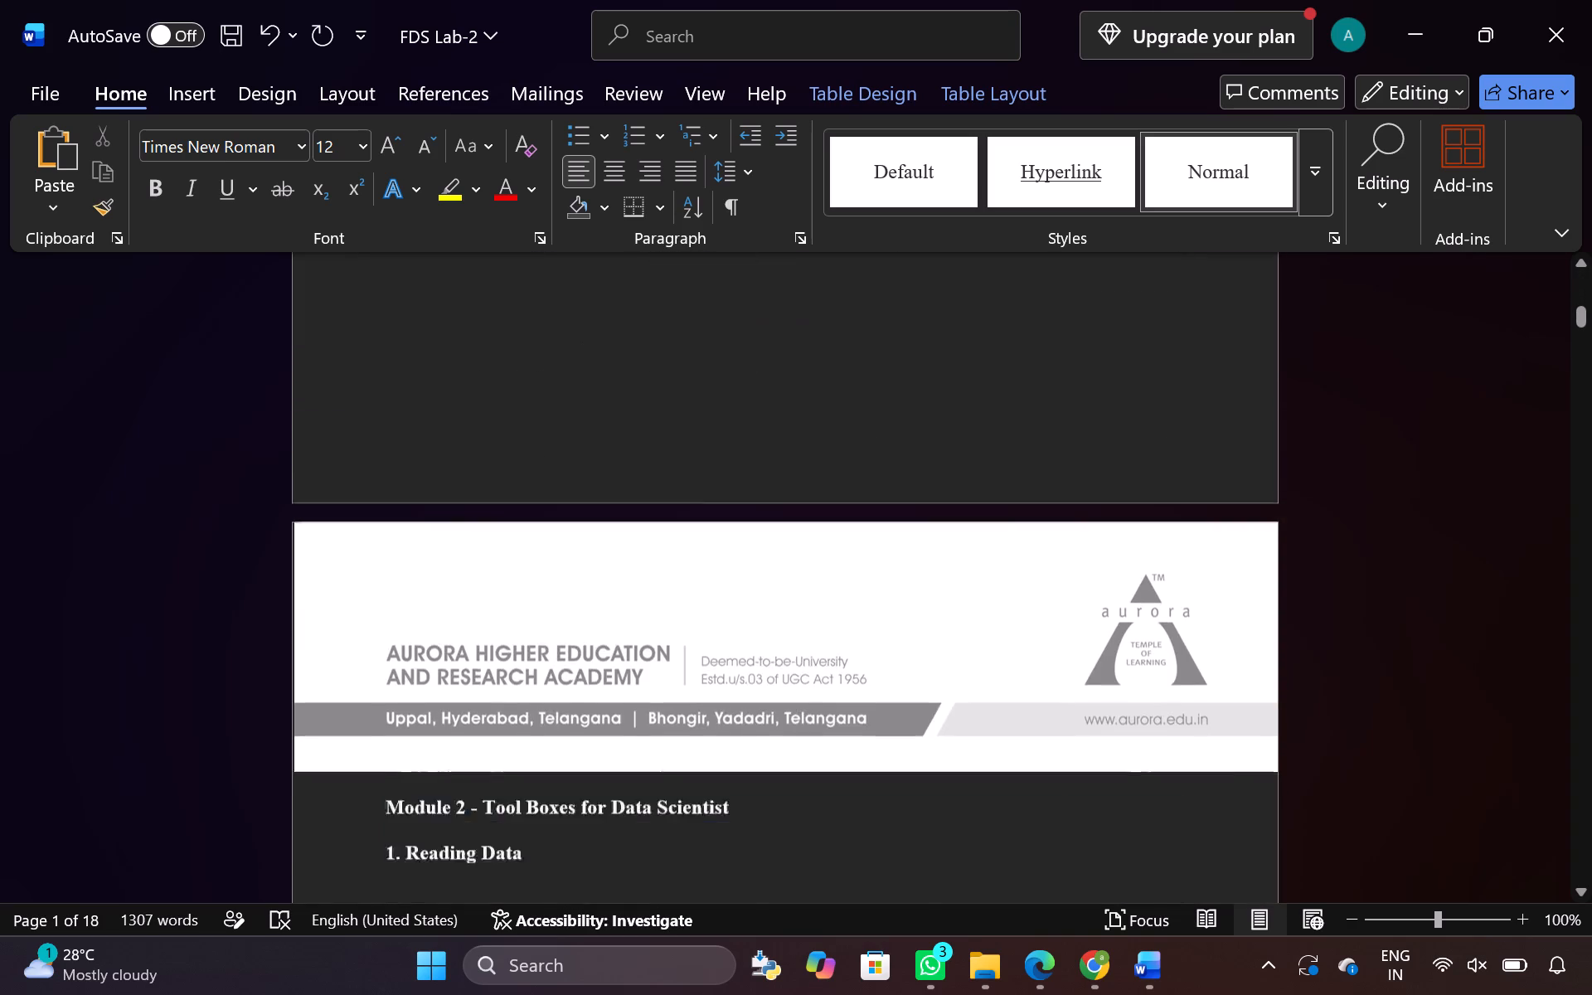
pyautogui.scroll(-3, 837, 570)
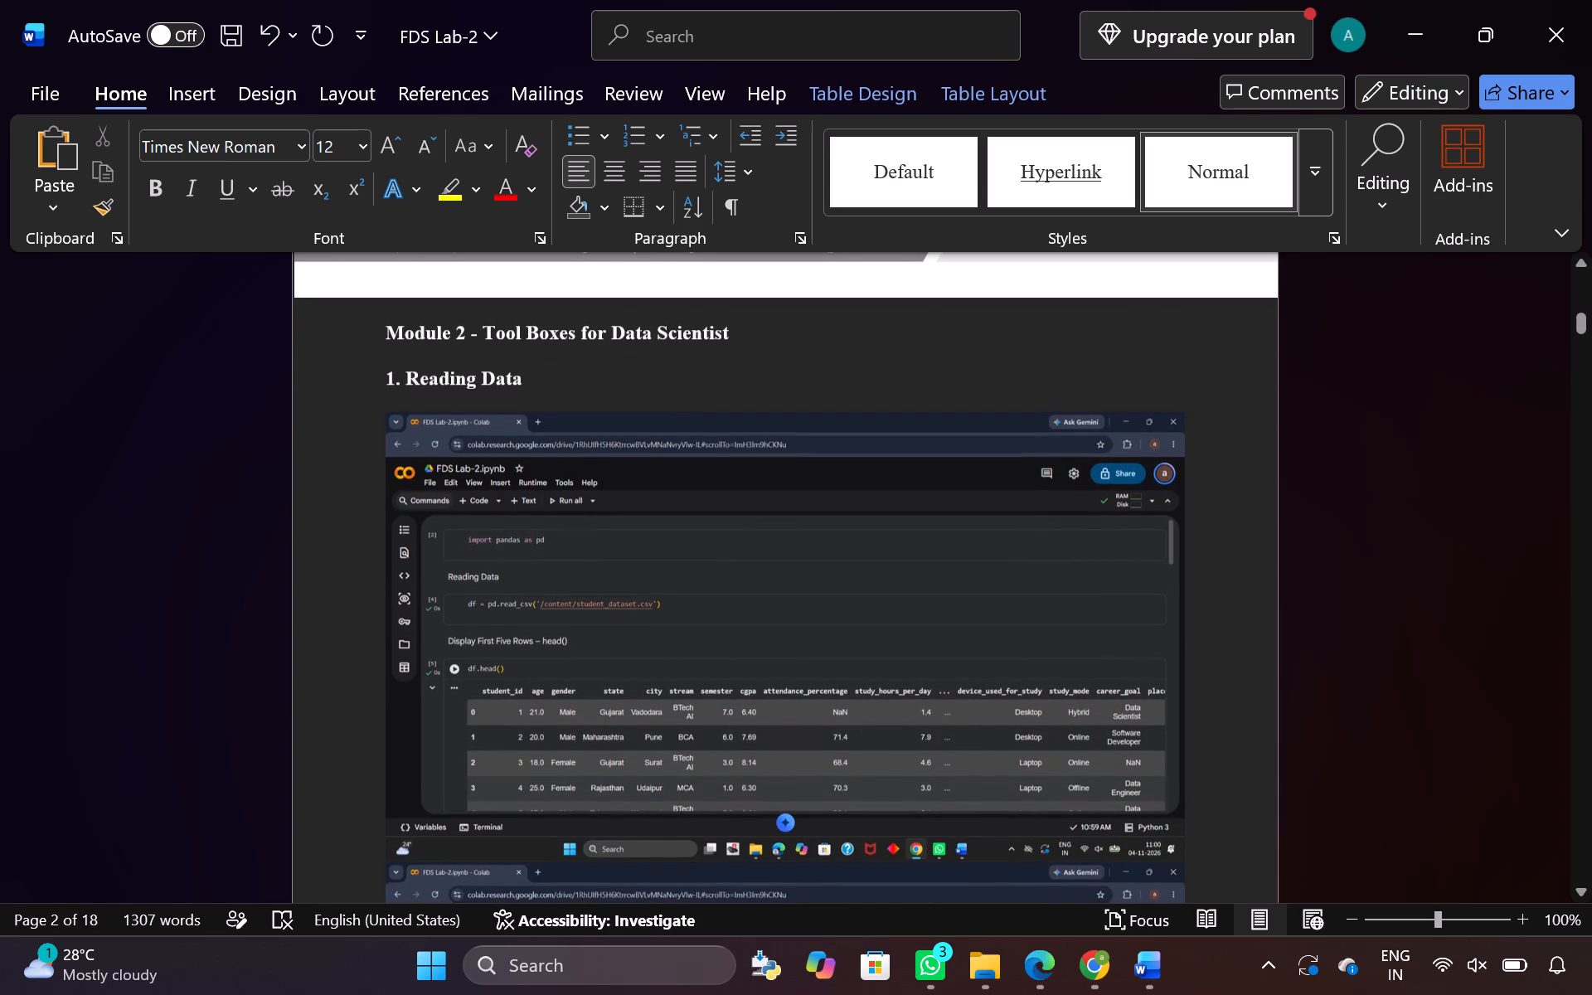
pyautogui.scroll(-1, 837, 570)
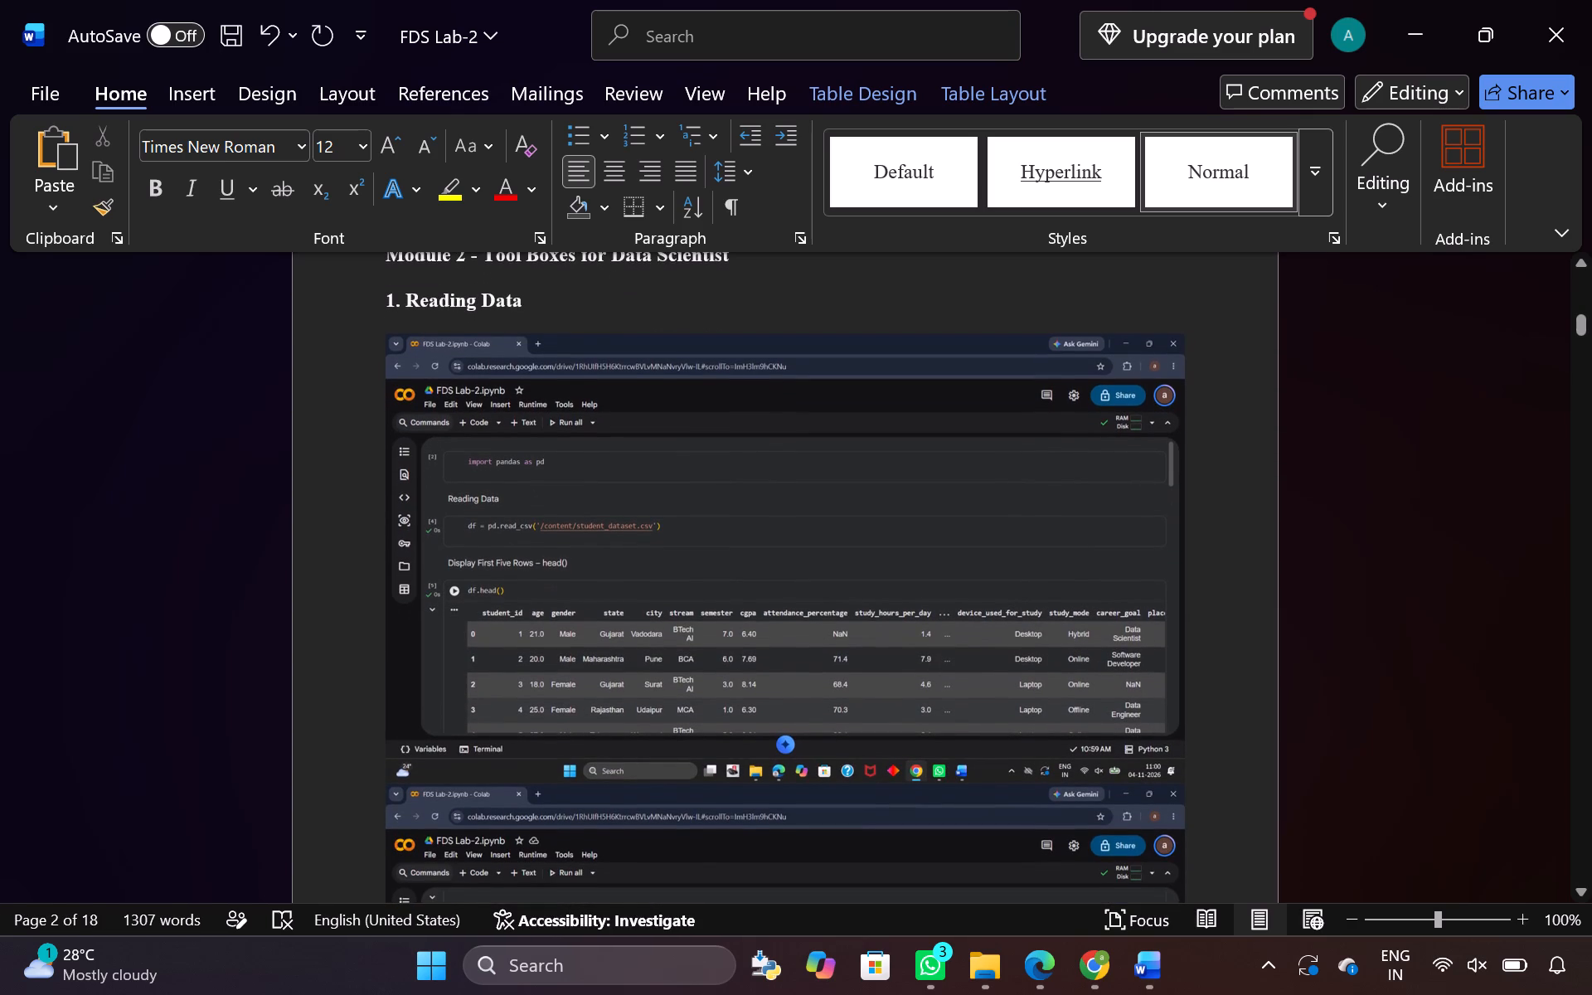
pyautogui.scroll(-1, 893, 649)
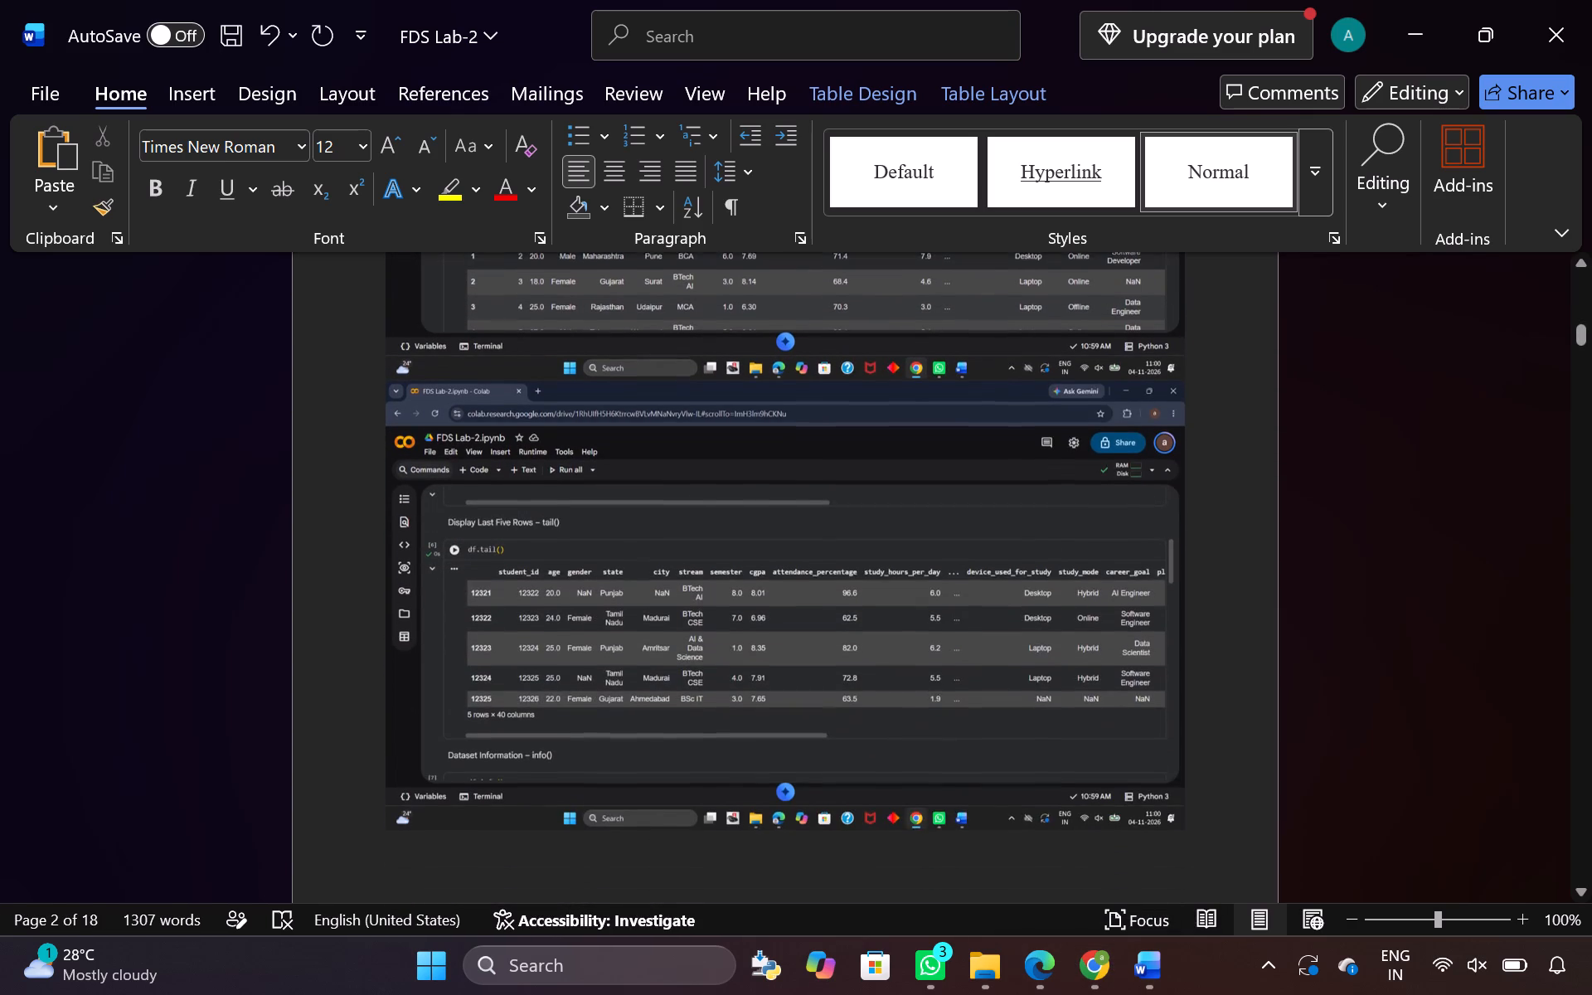
pyautogui.scroll(-4, 893, 649)
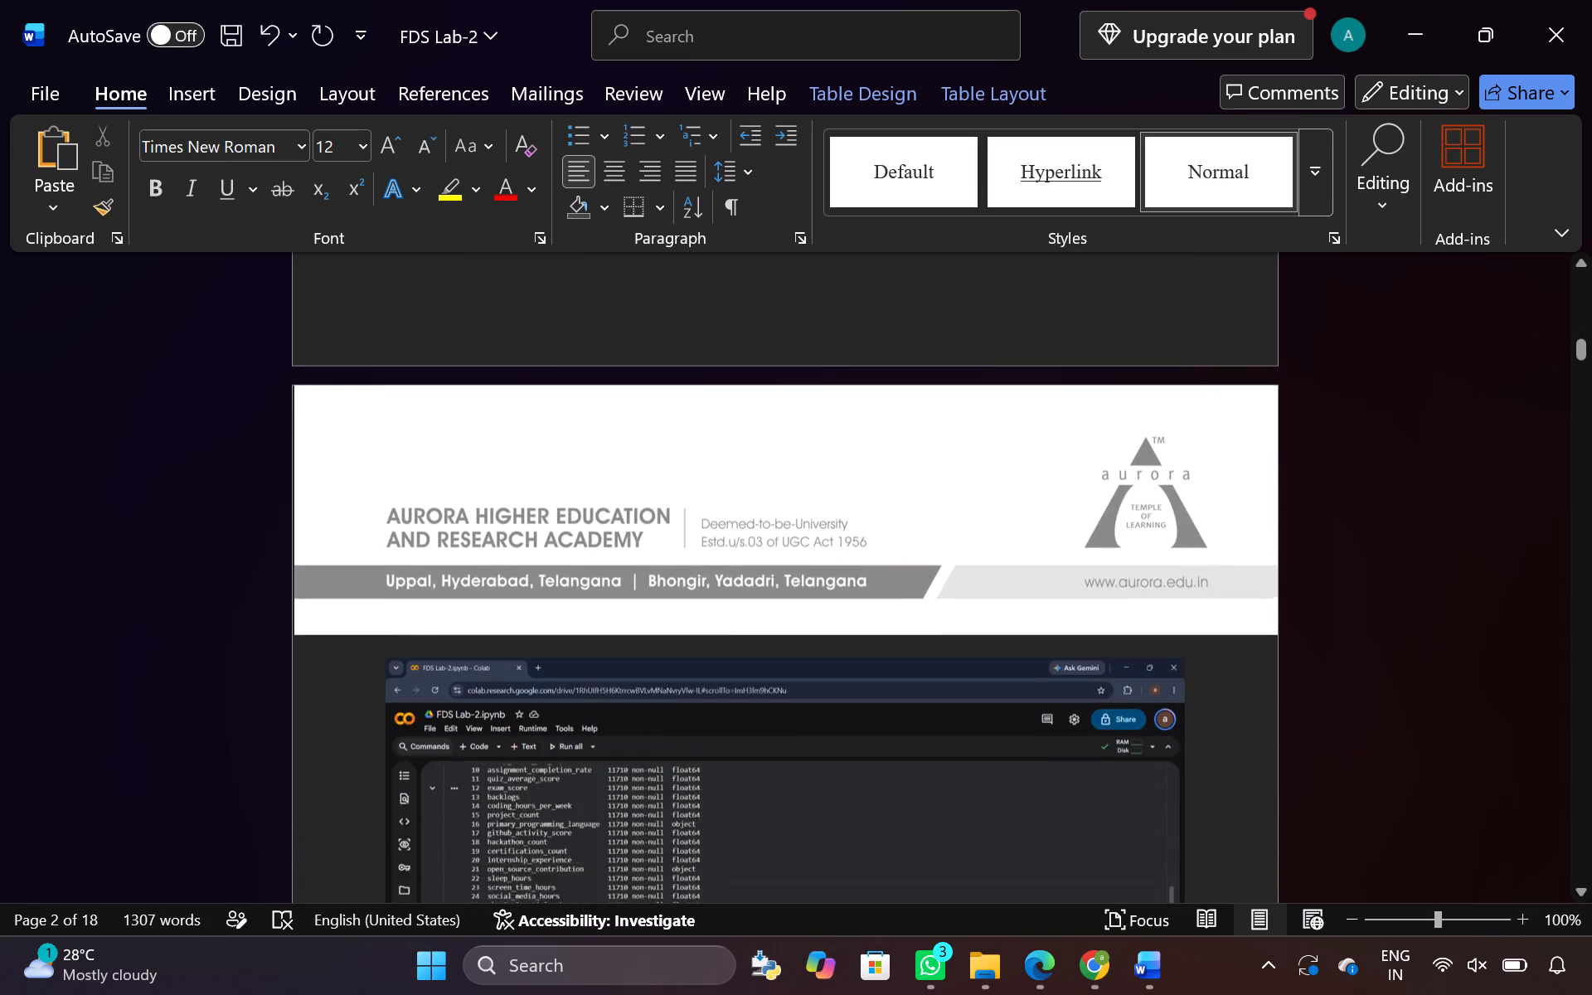
pyautogui.scroll(-3, 893, 649)
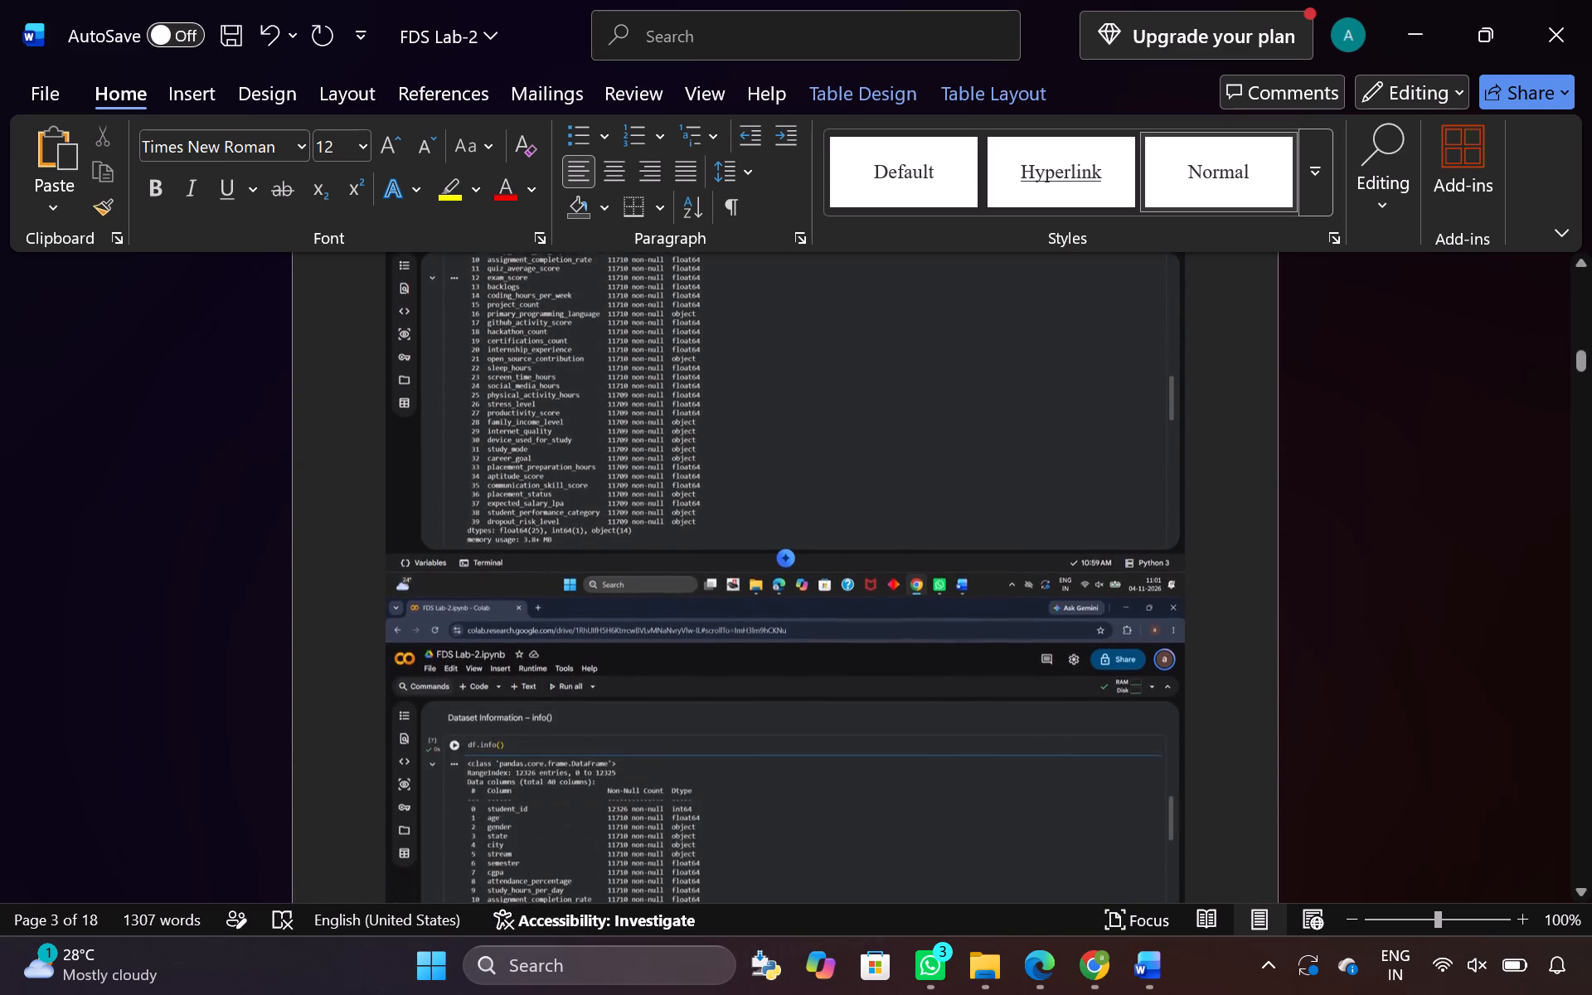
pyautogui.scroll(-5, 893, 649)
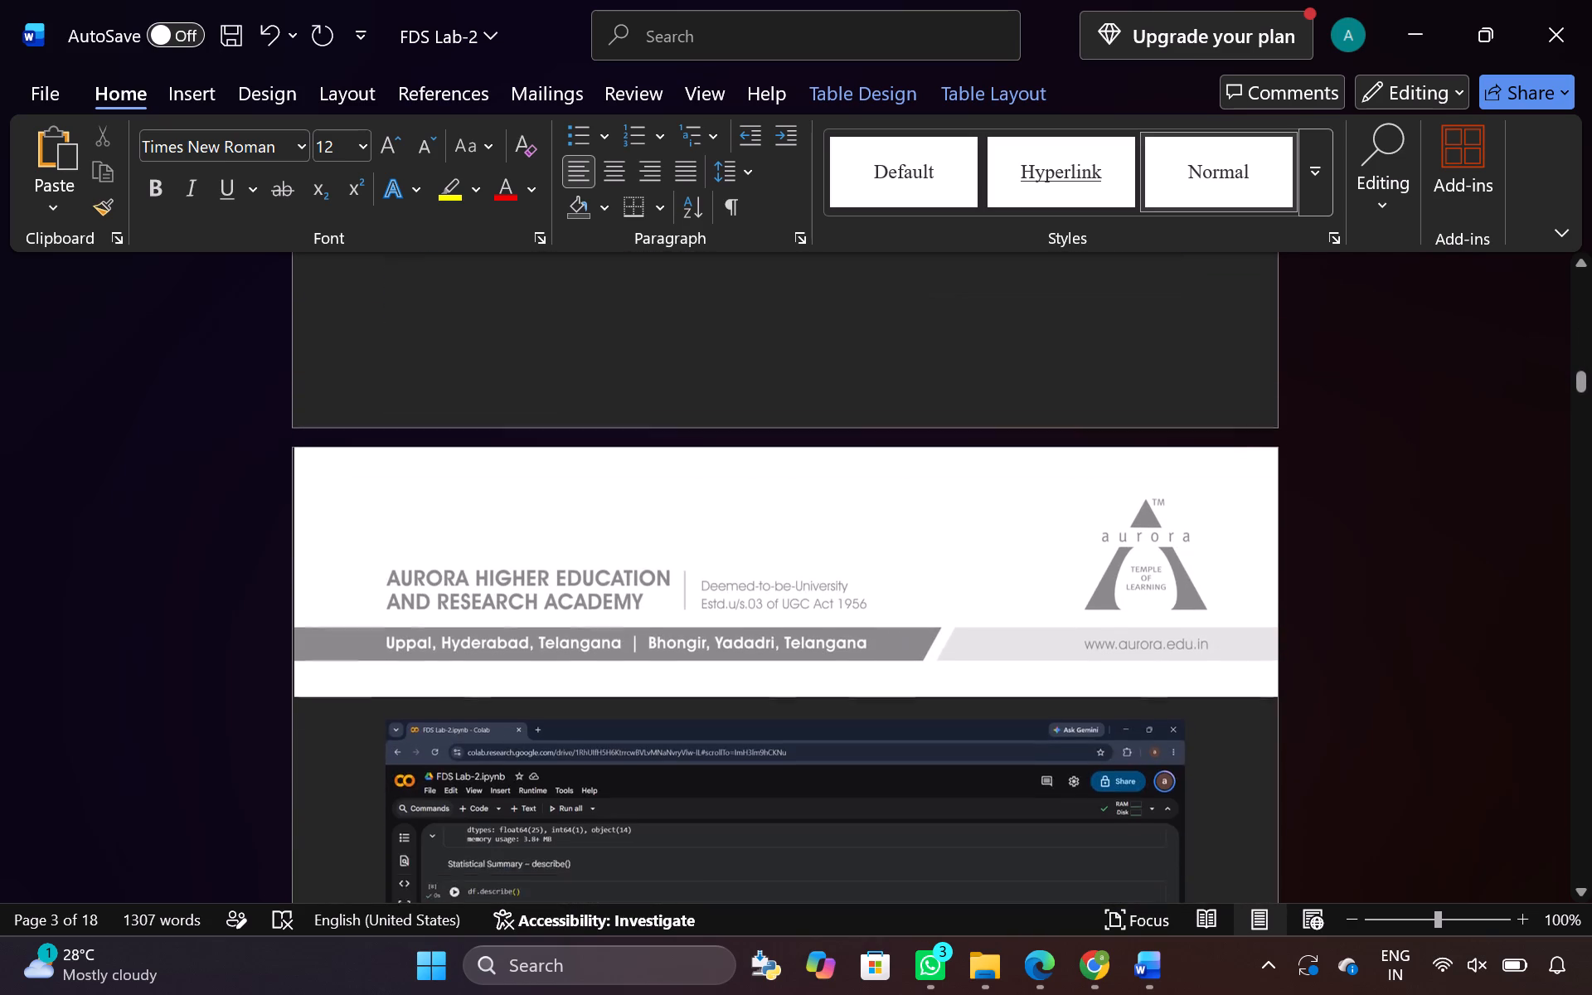
pyautogui.scroll(-4, 893, 649)
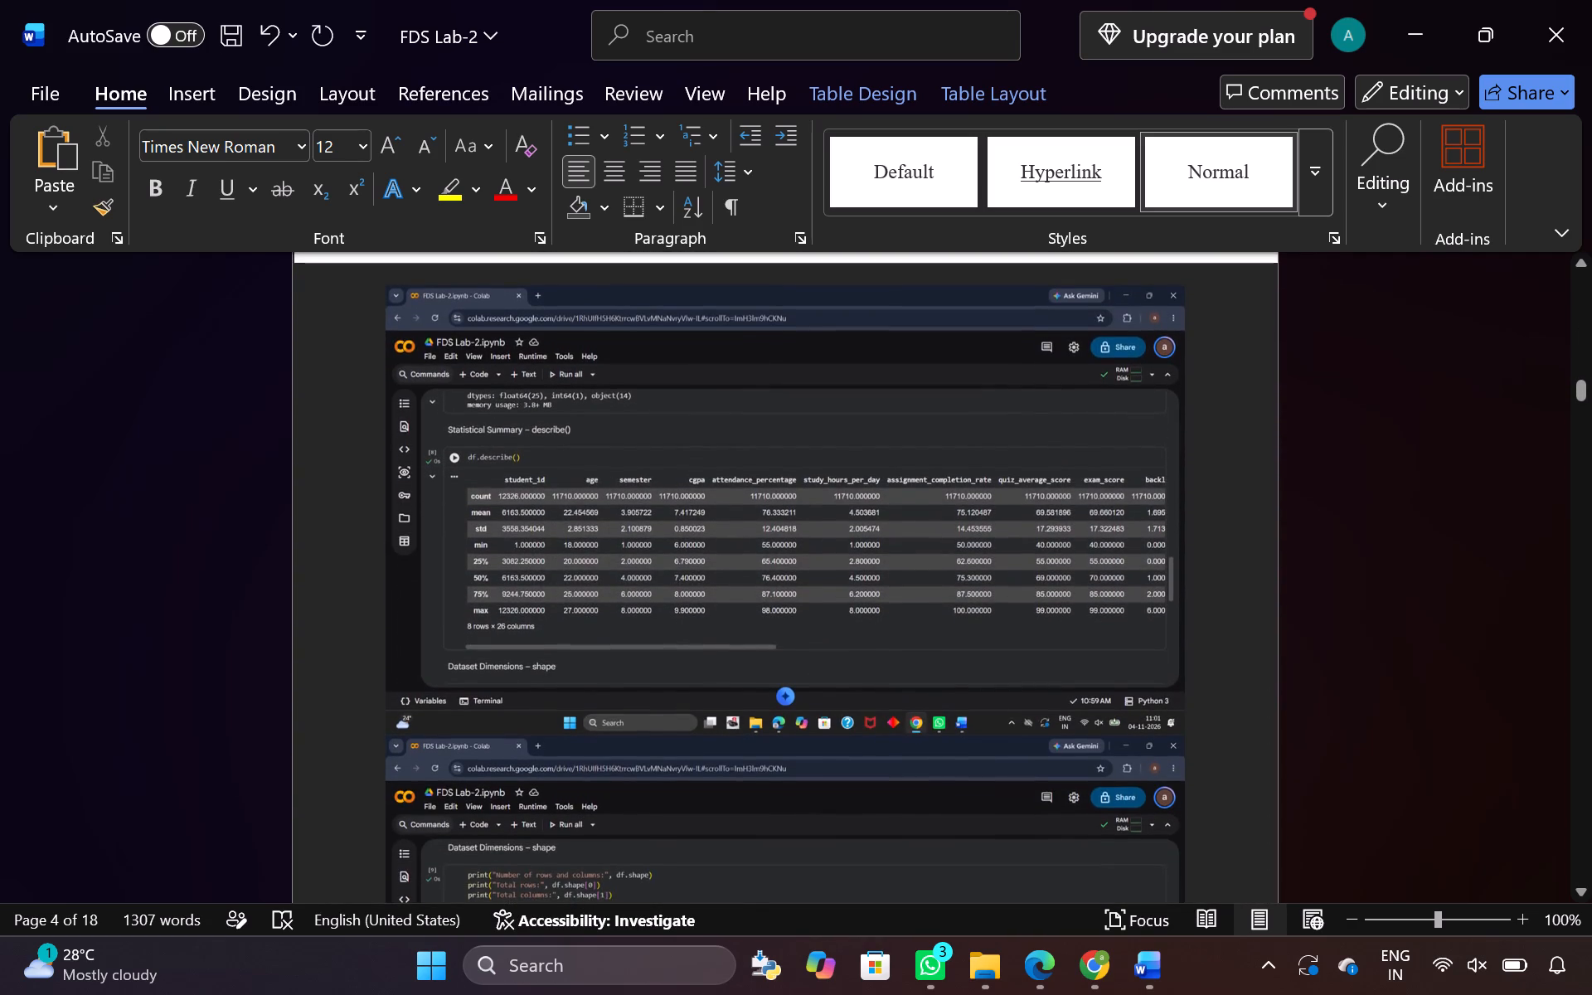
pyautogui.scroll(-2, 893, 649)
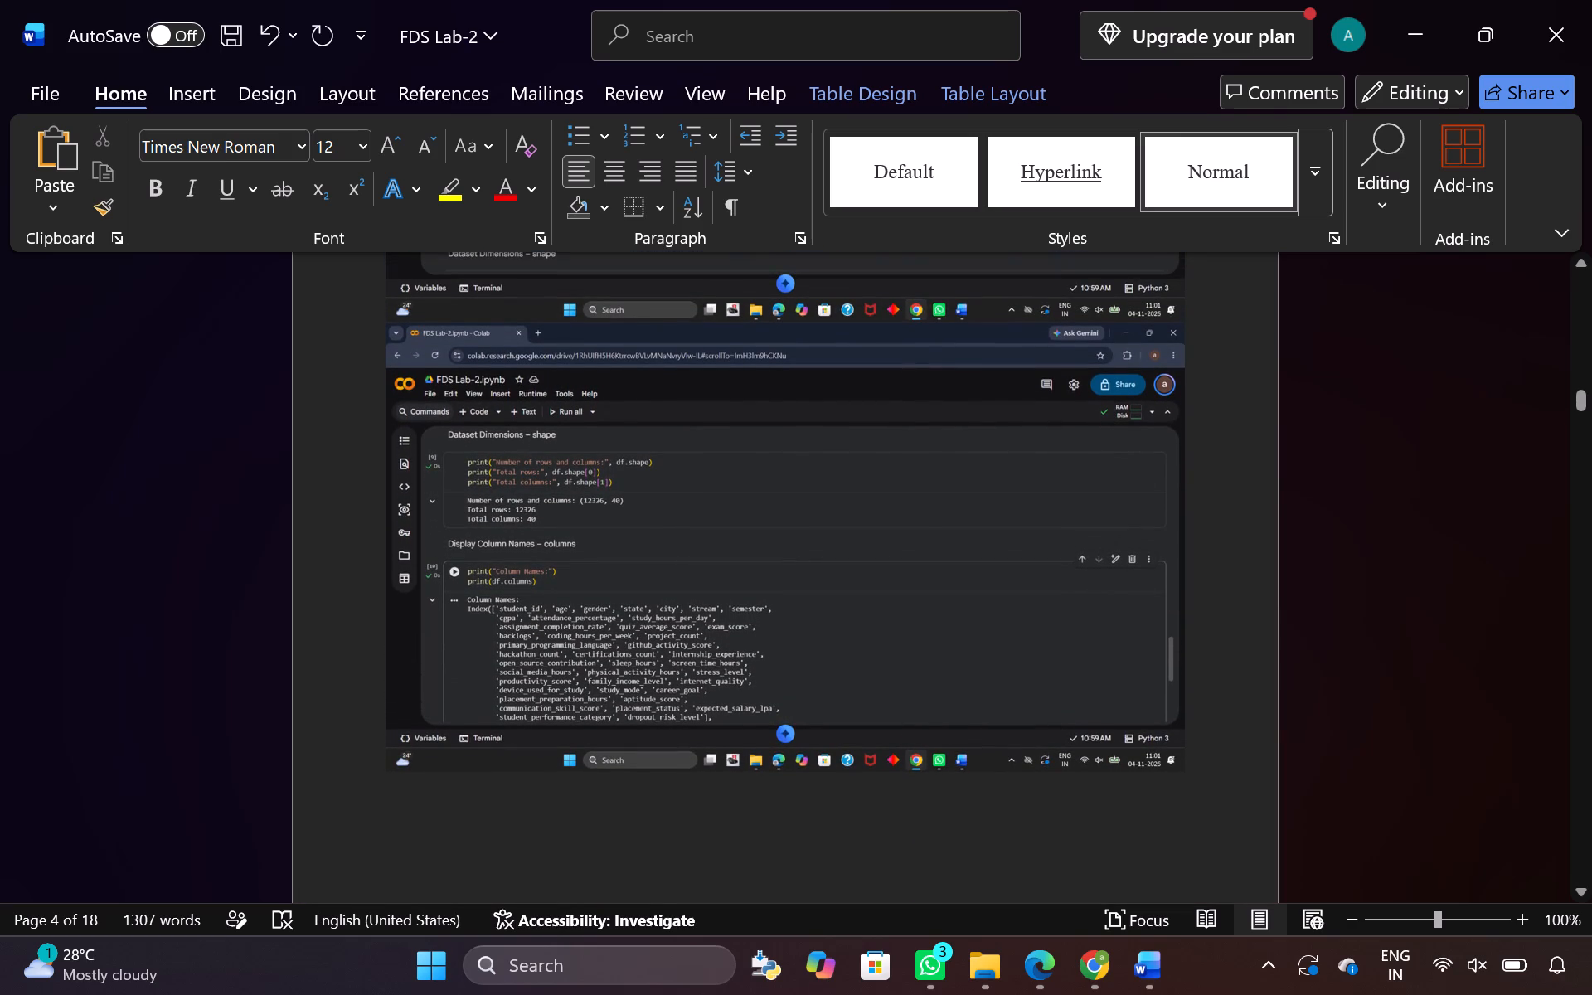
pyautogui.scroll(-3, 893, 649)
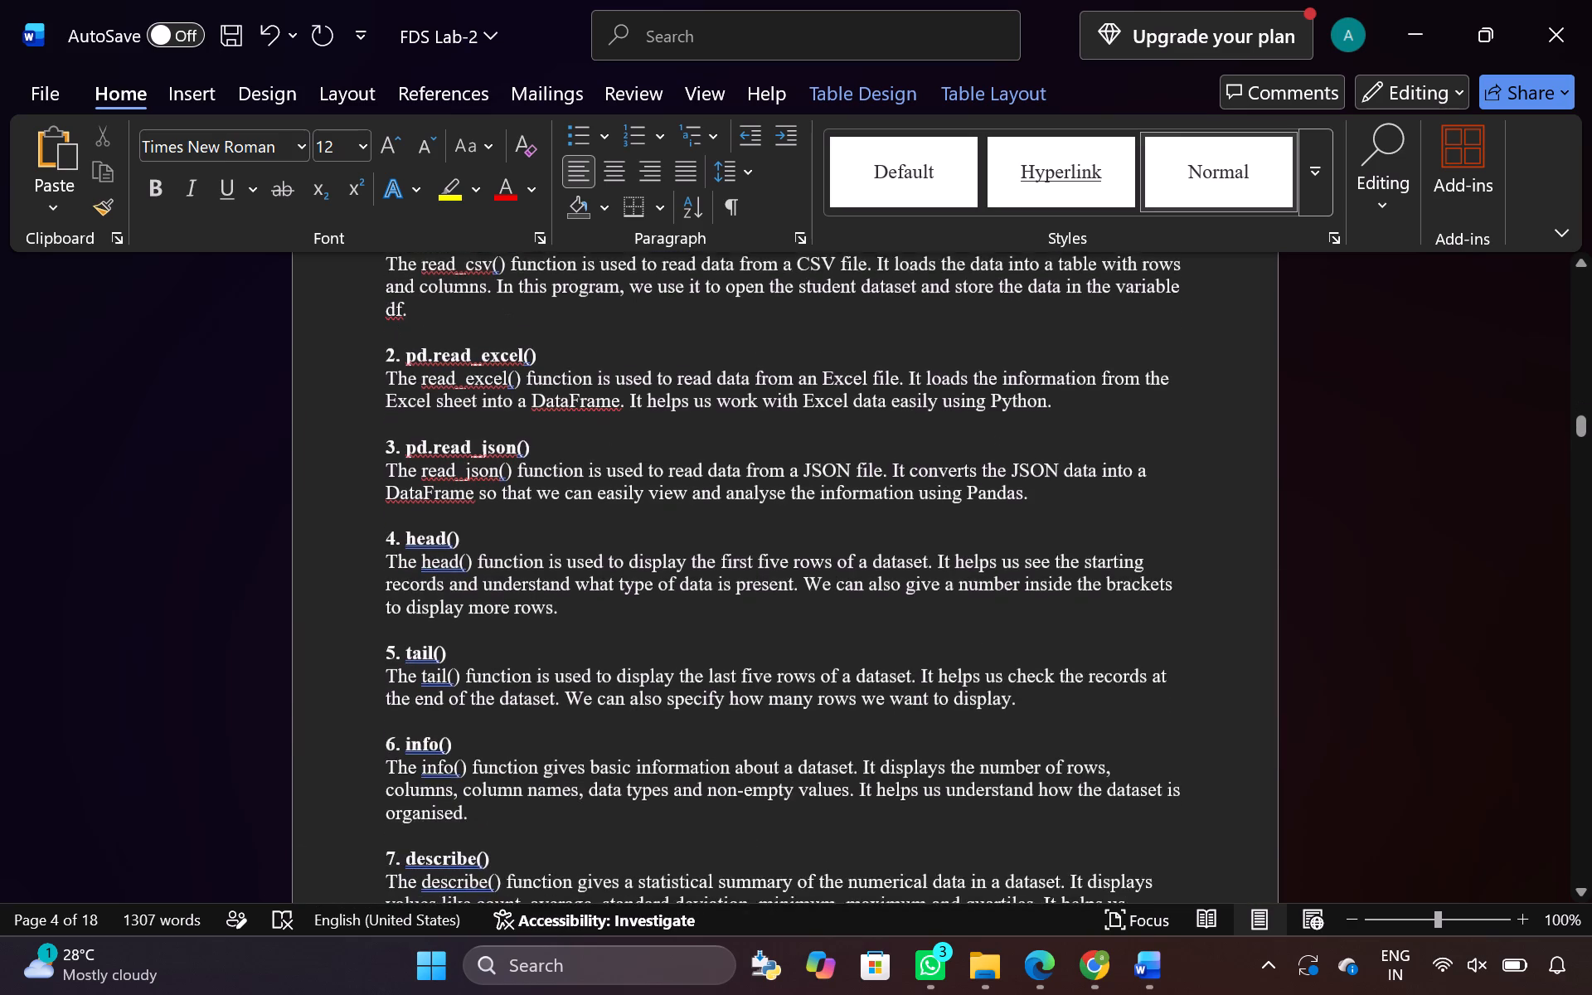
pyautogui.scroll(-2, 893, 649)
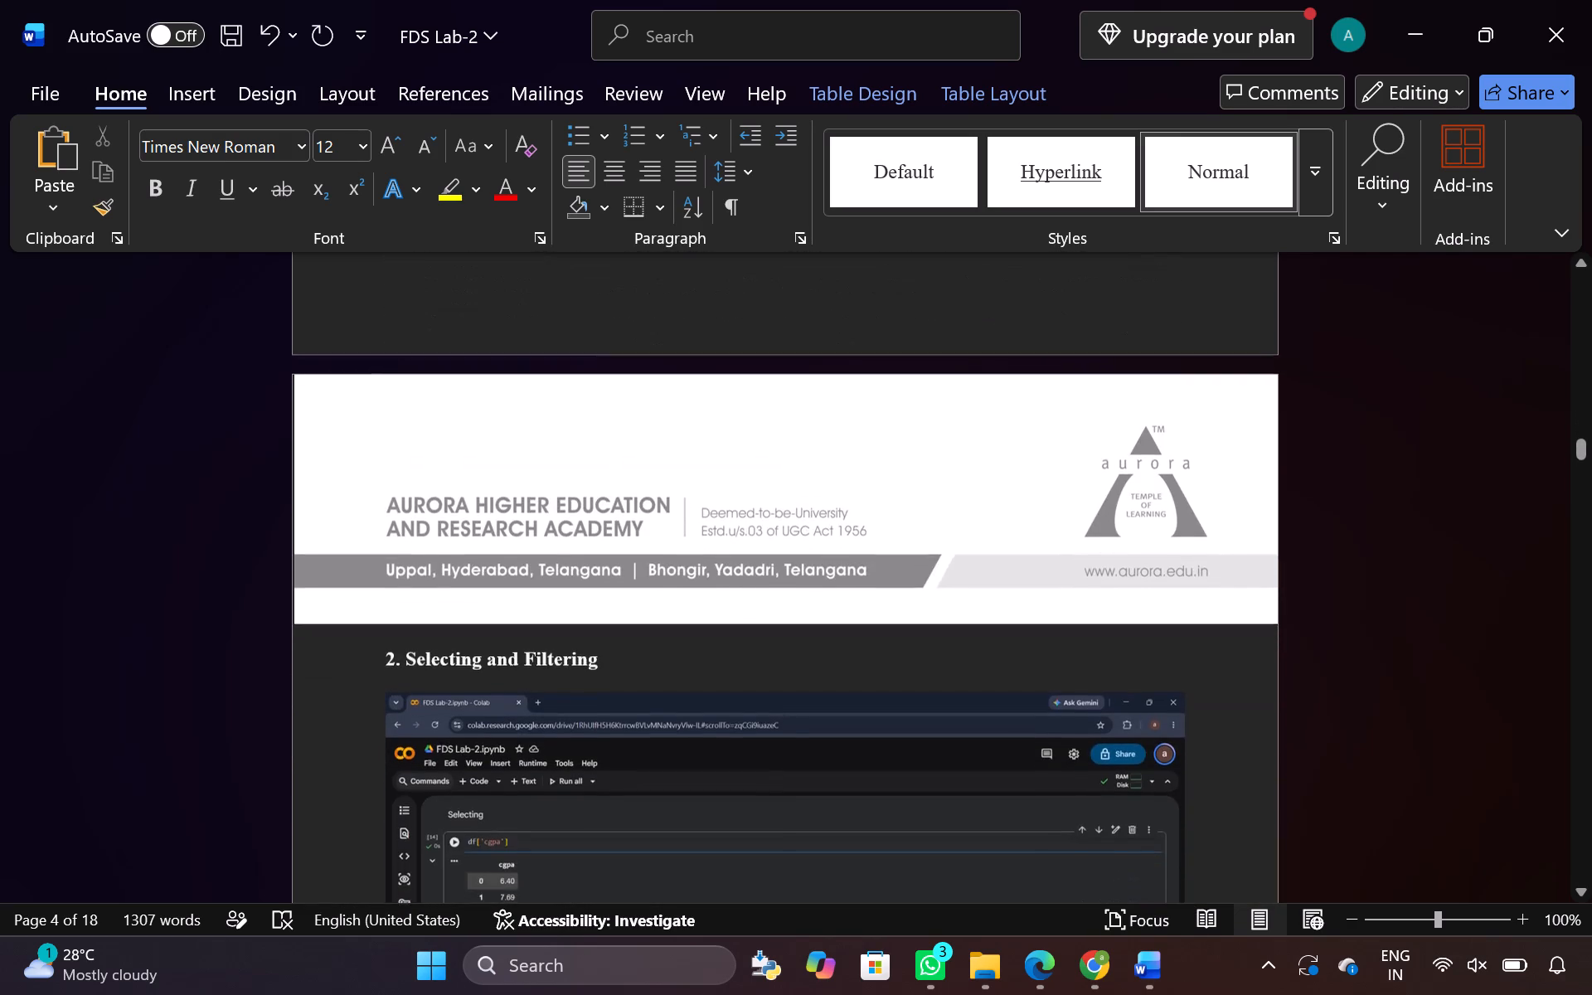
pyautogui.scroll(-1, 893, 649)
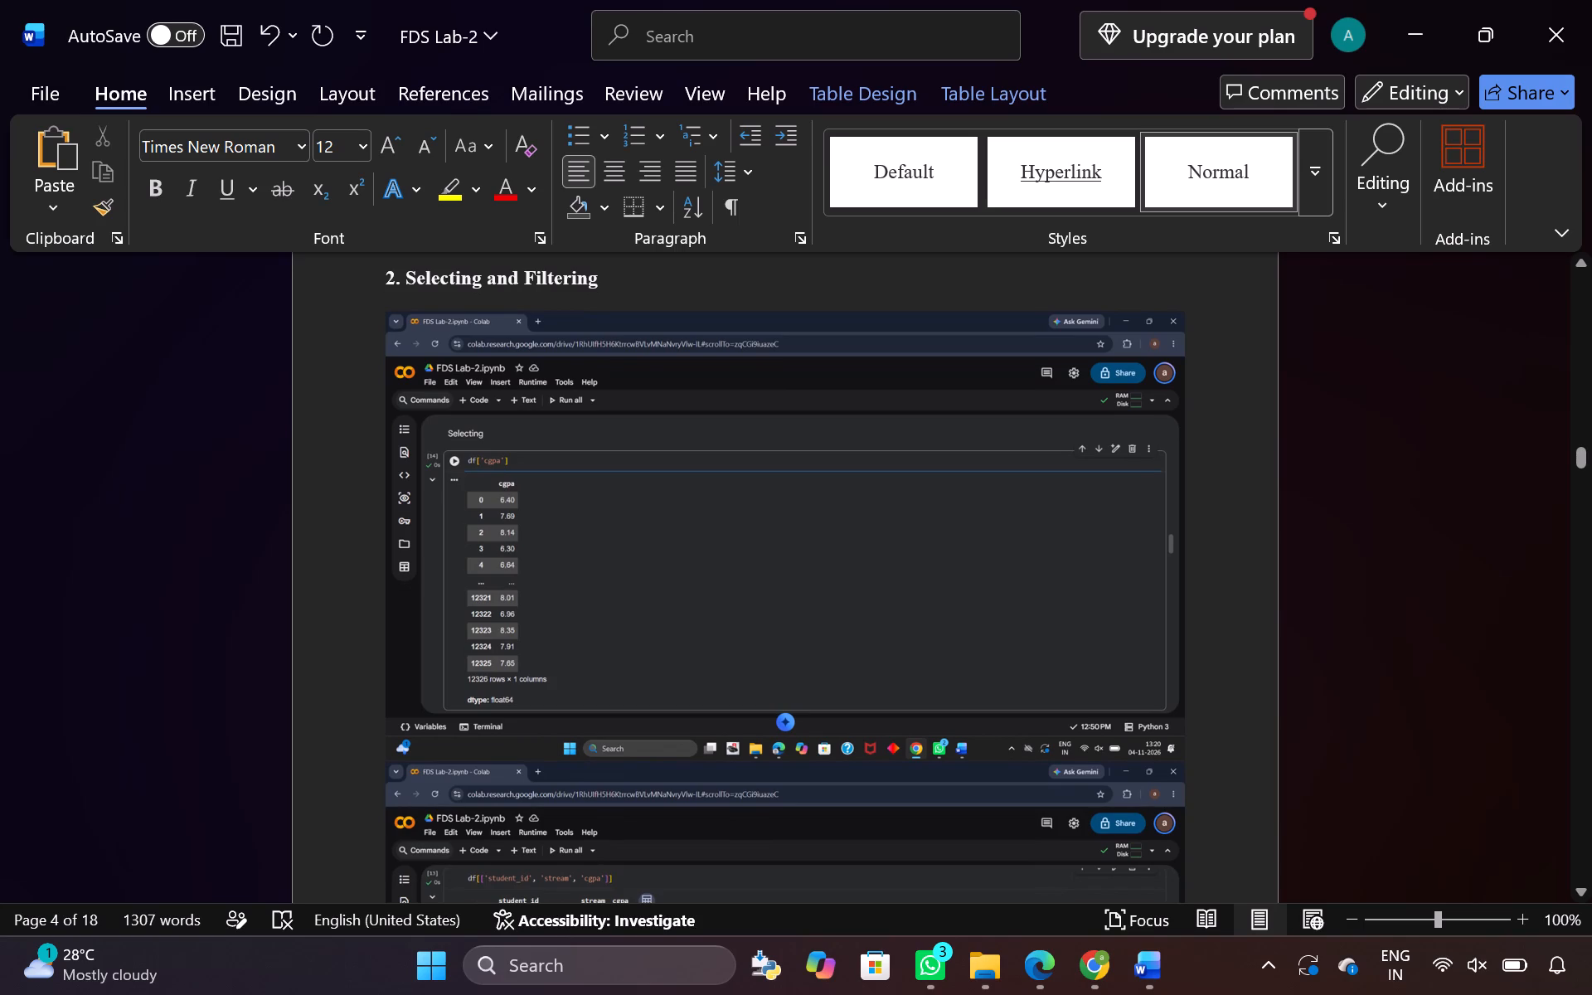
pyautogui.scroll(2, 893, 649)
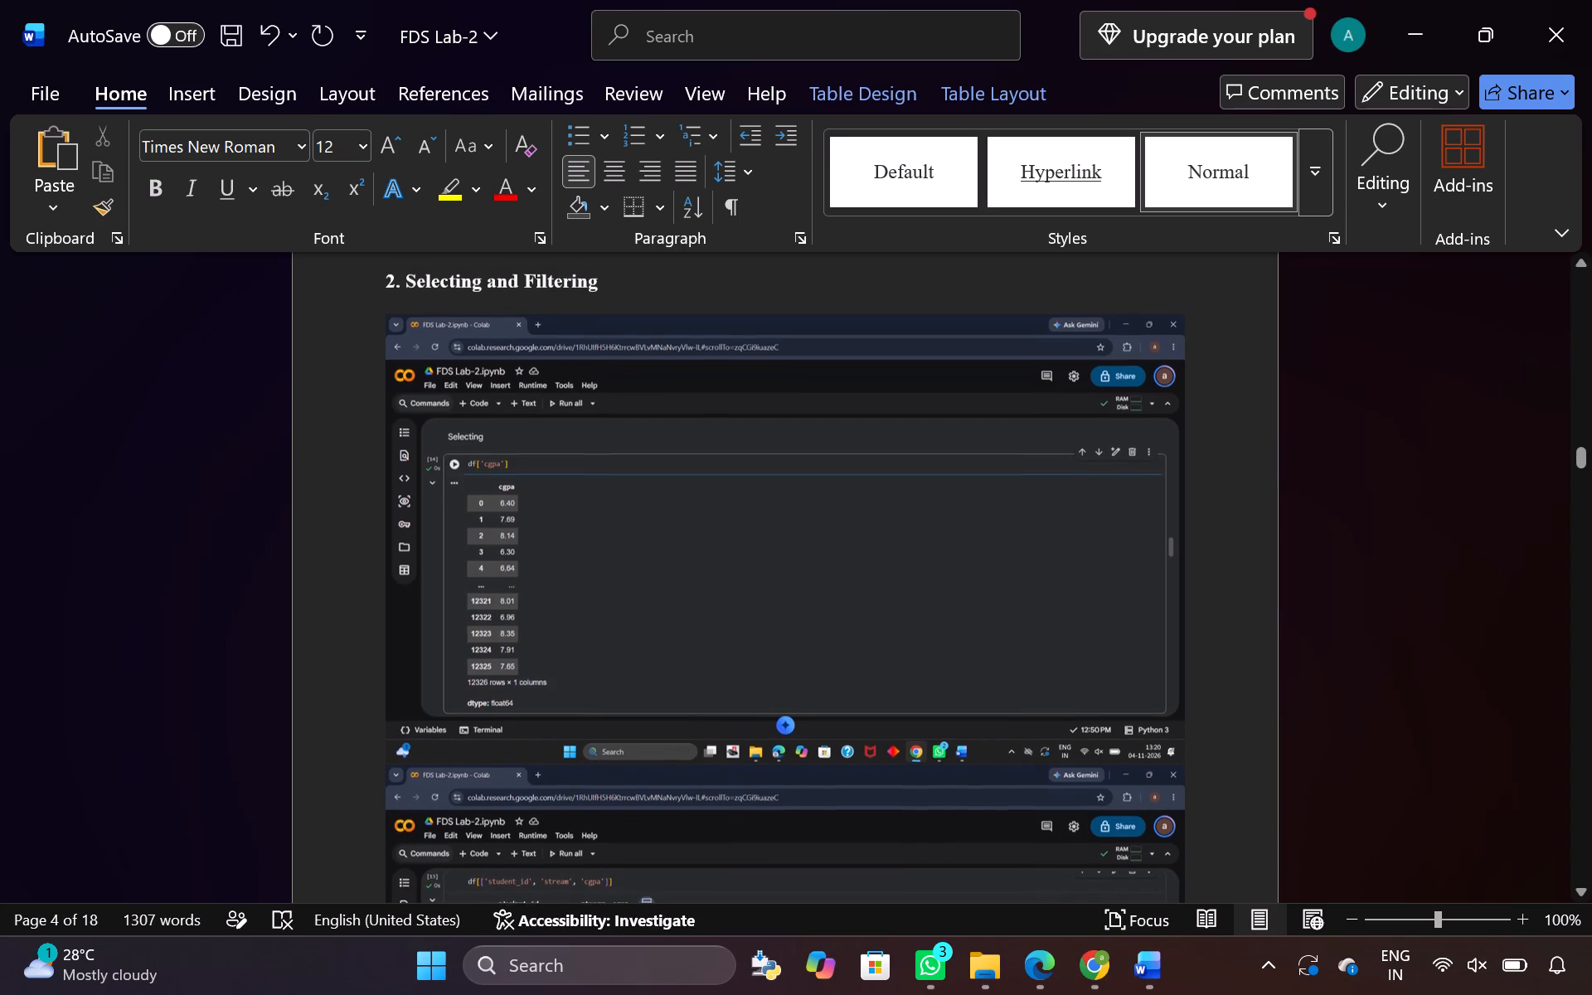
pyautogui.scroll(9, 893, 649)
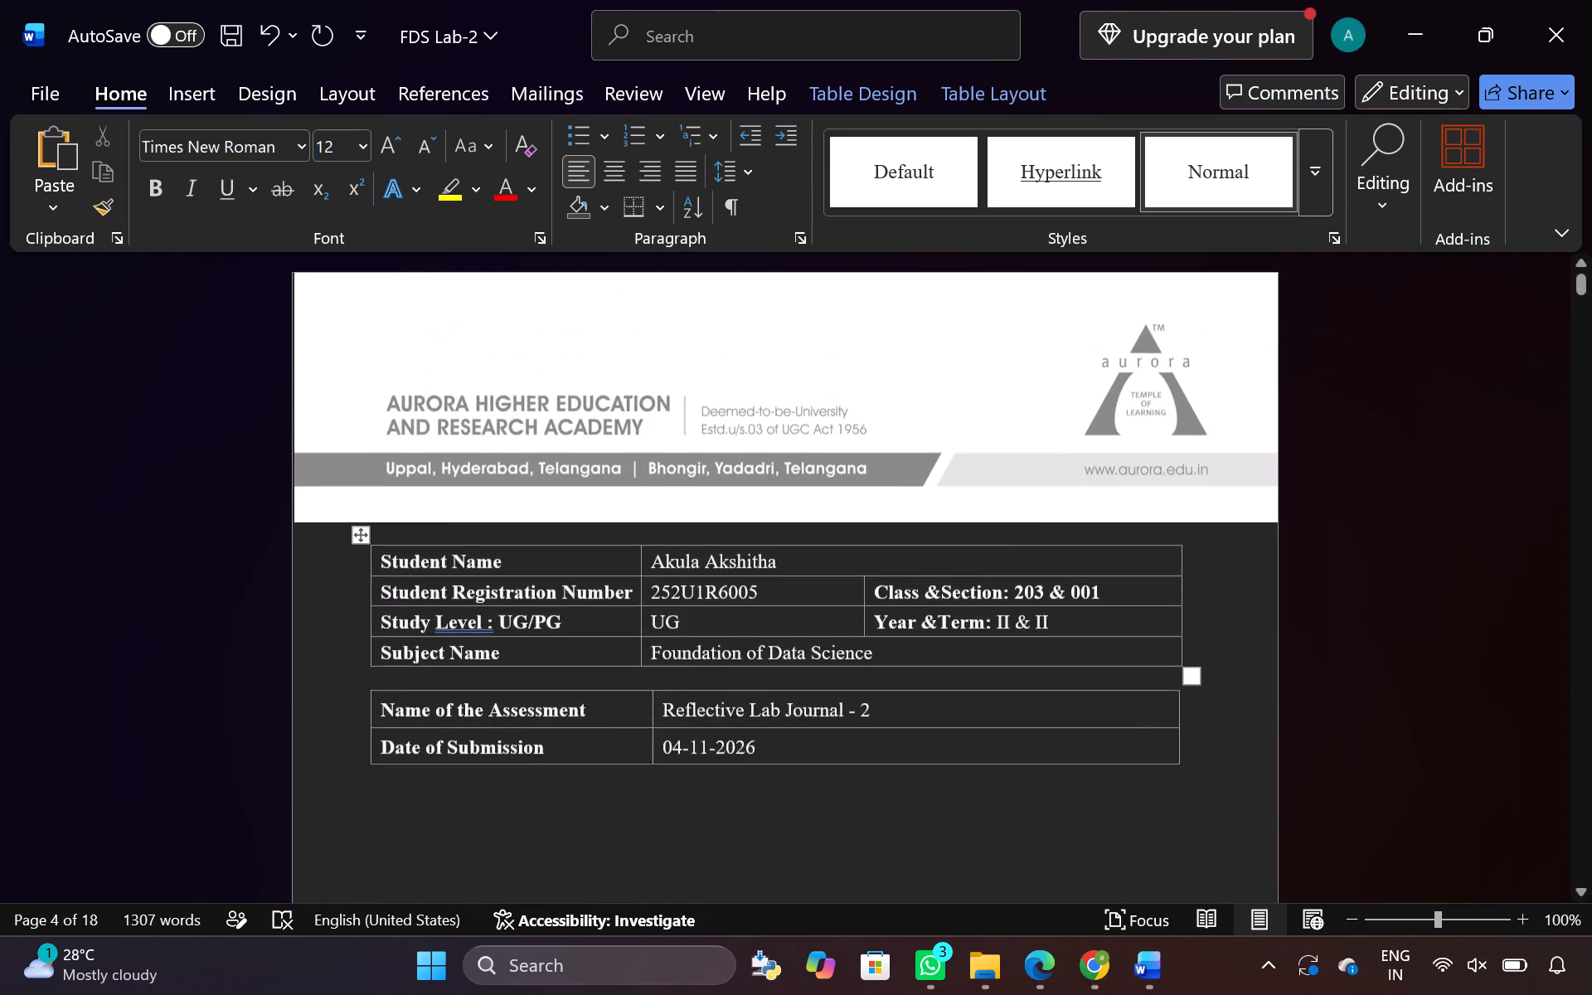
pyautogui.scroll(-6, 893, 649)
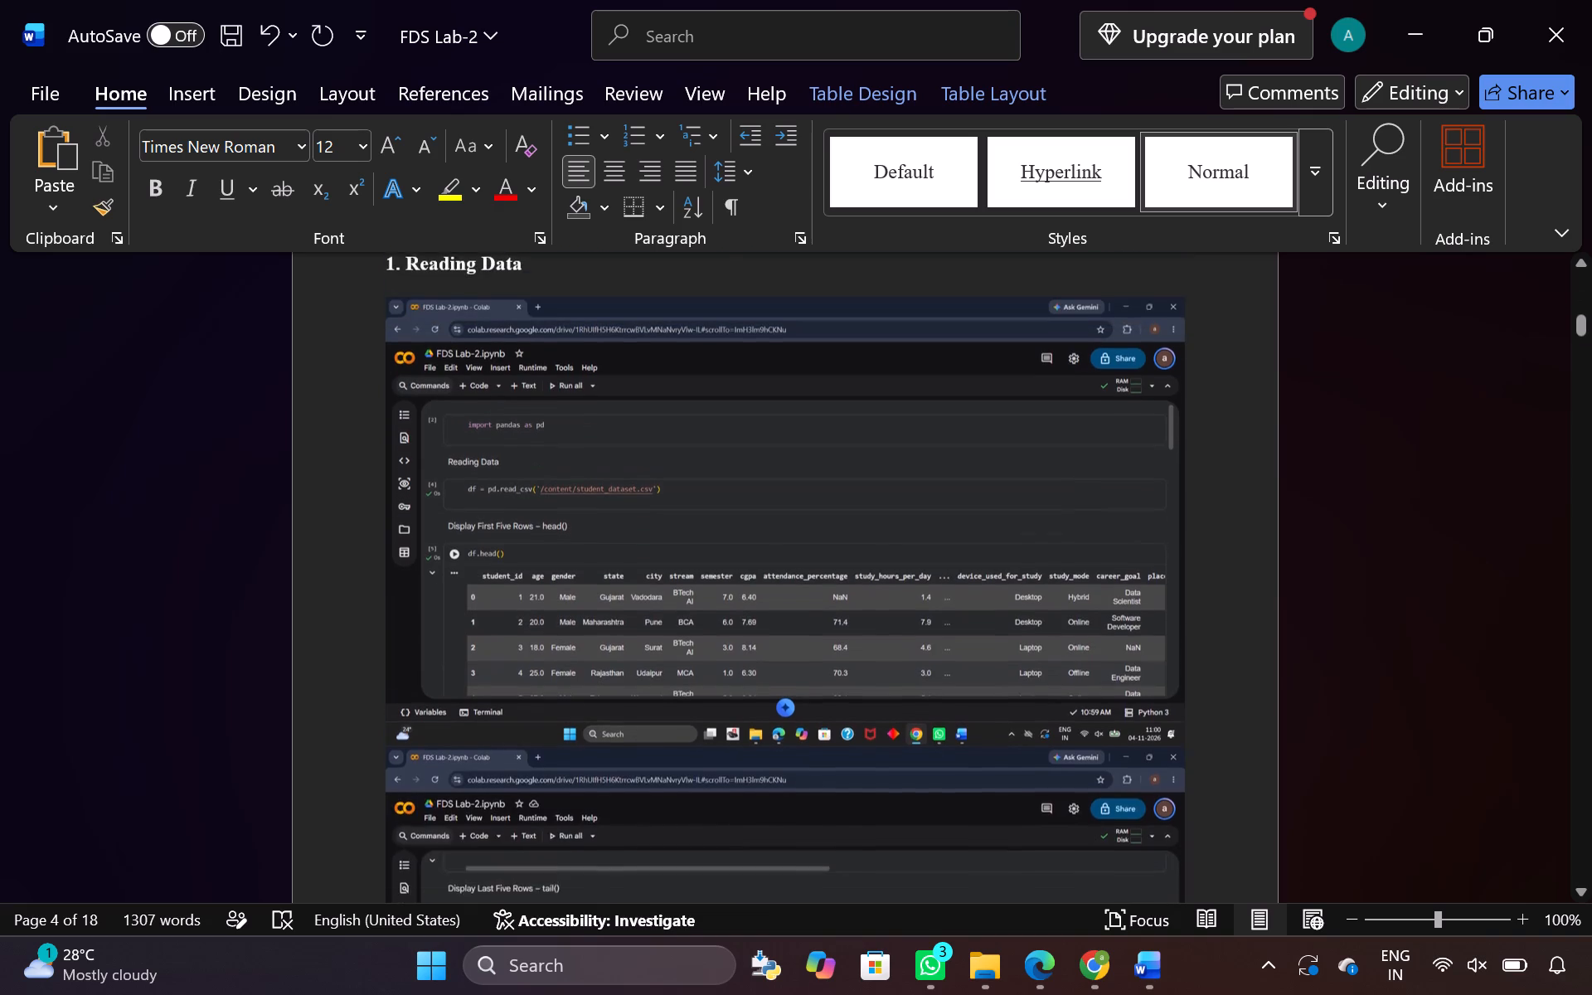
pyautogui.scroll(-1, 893, 649)
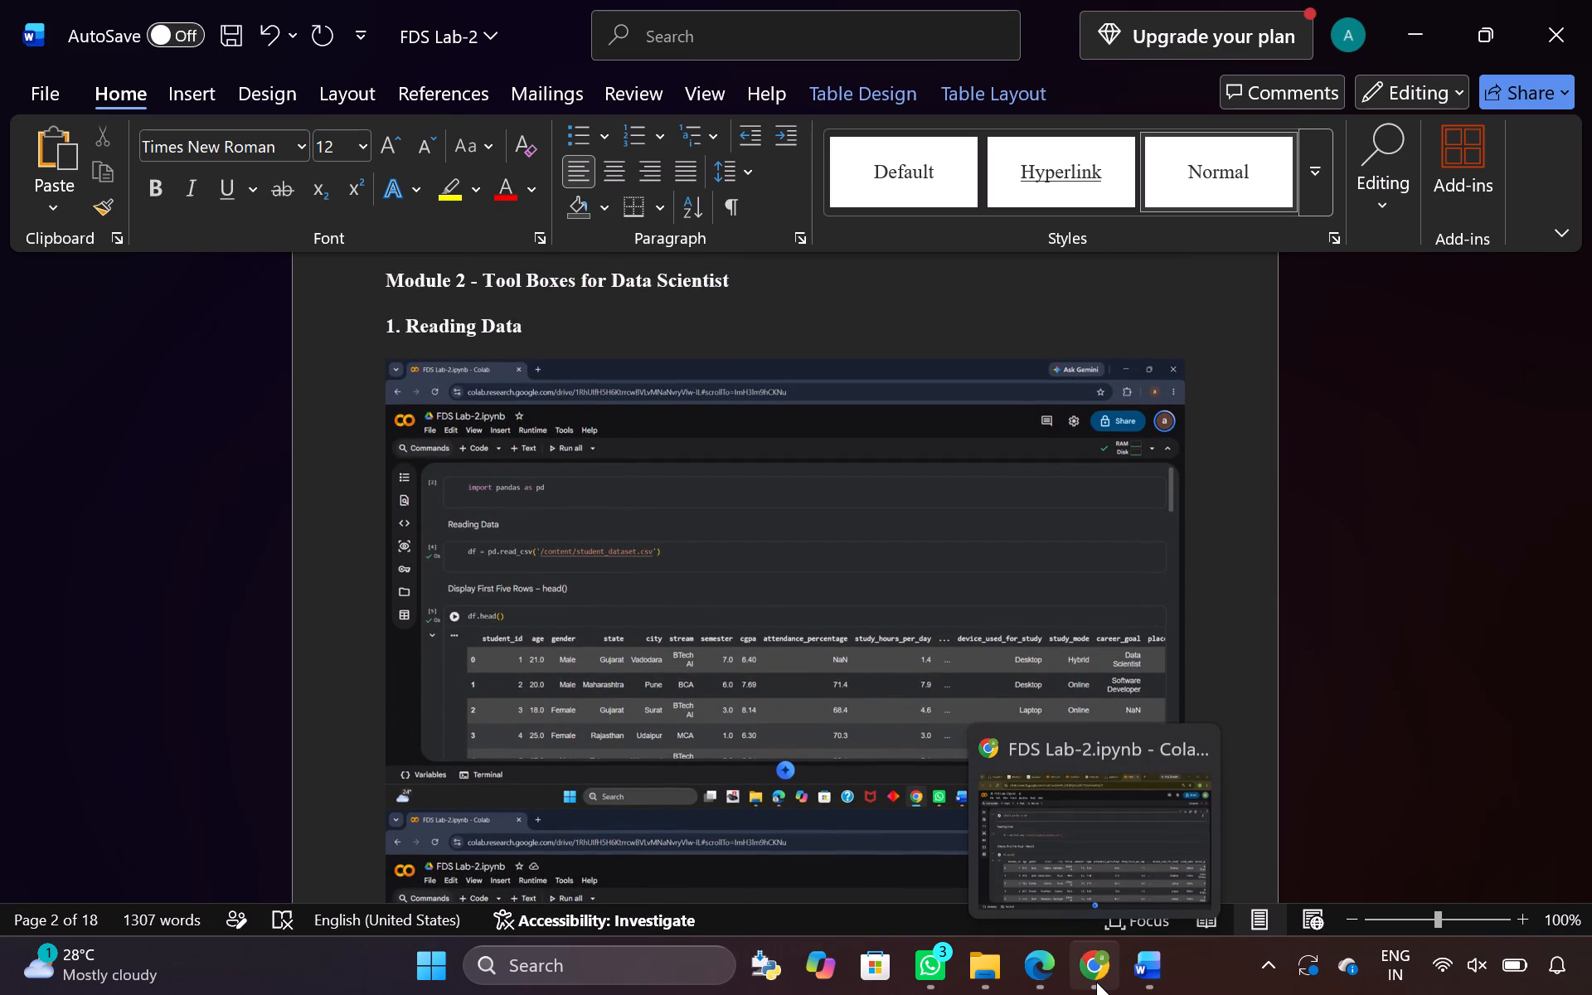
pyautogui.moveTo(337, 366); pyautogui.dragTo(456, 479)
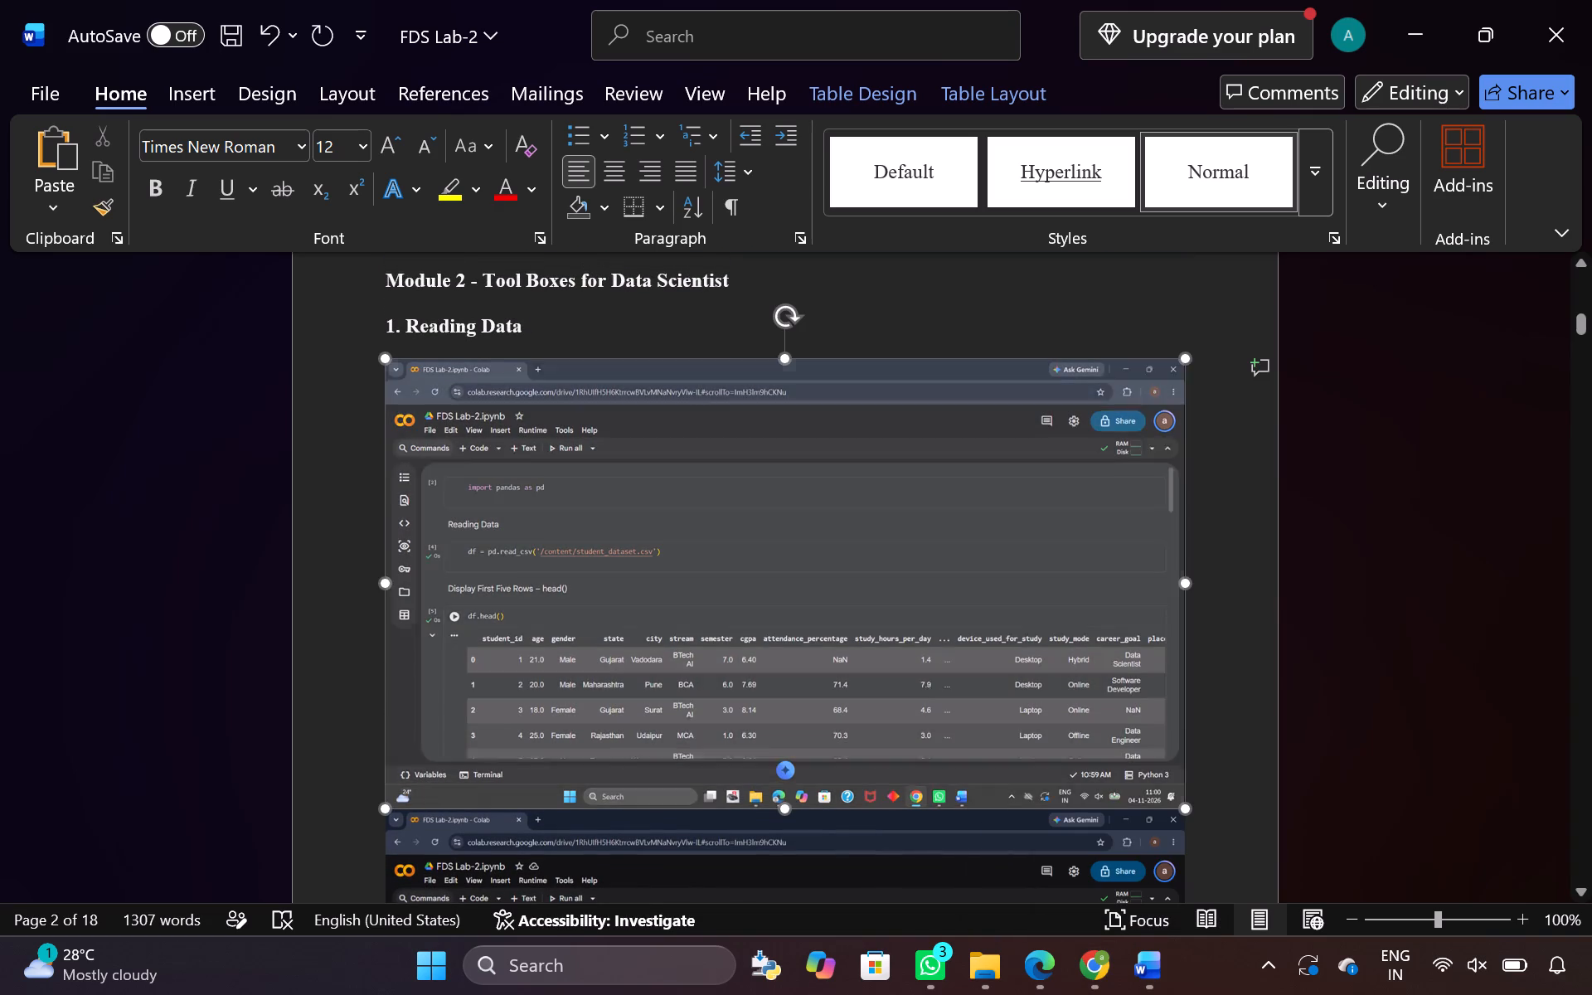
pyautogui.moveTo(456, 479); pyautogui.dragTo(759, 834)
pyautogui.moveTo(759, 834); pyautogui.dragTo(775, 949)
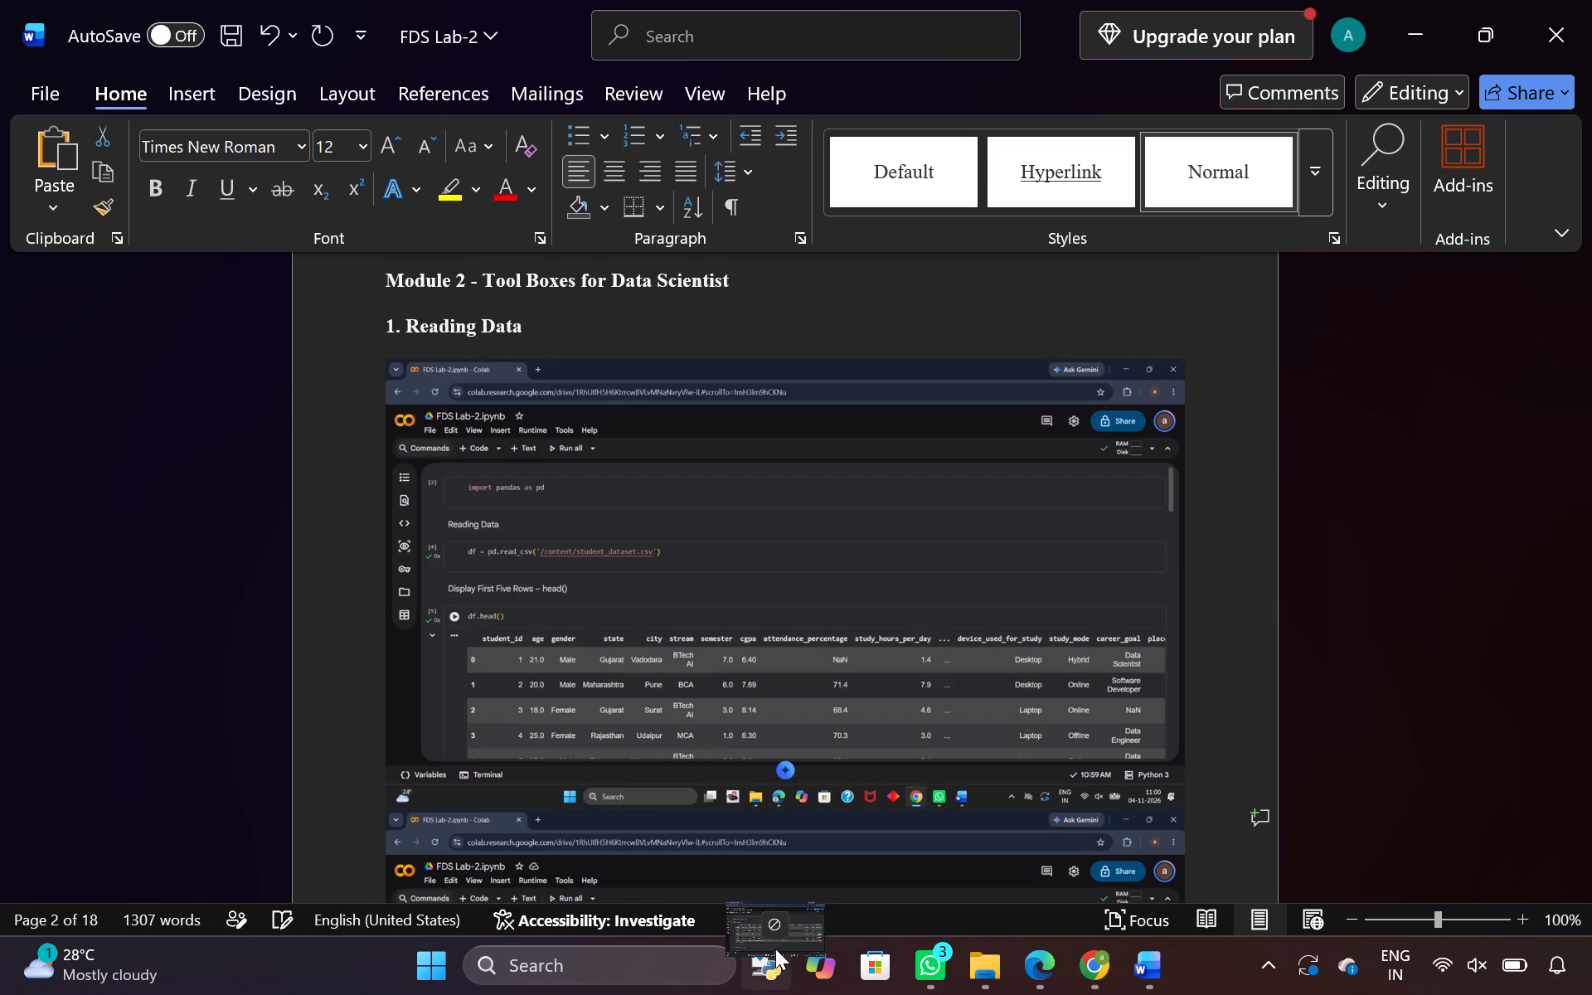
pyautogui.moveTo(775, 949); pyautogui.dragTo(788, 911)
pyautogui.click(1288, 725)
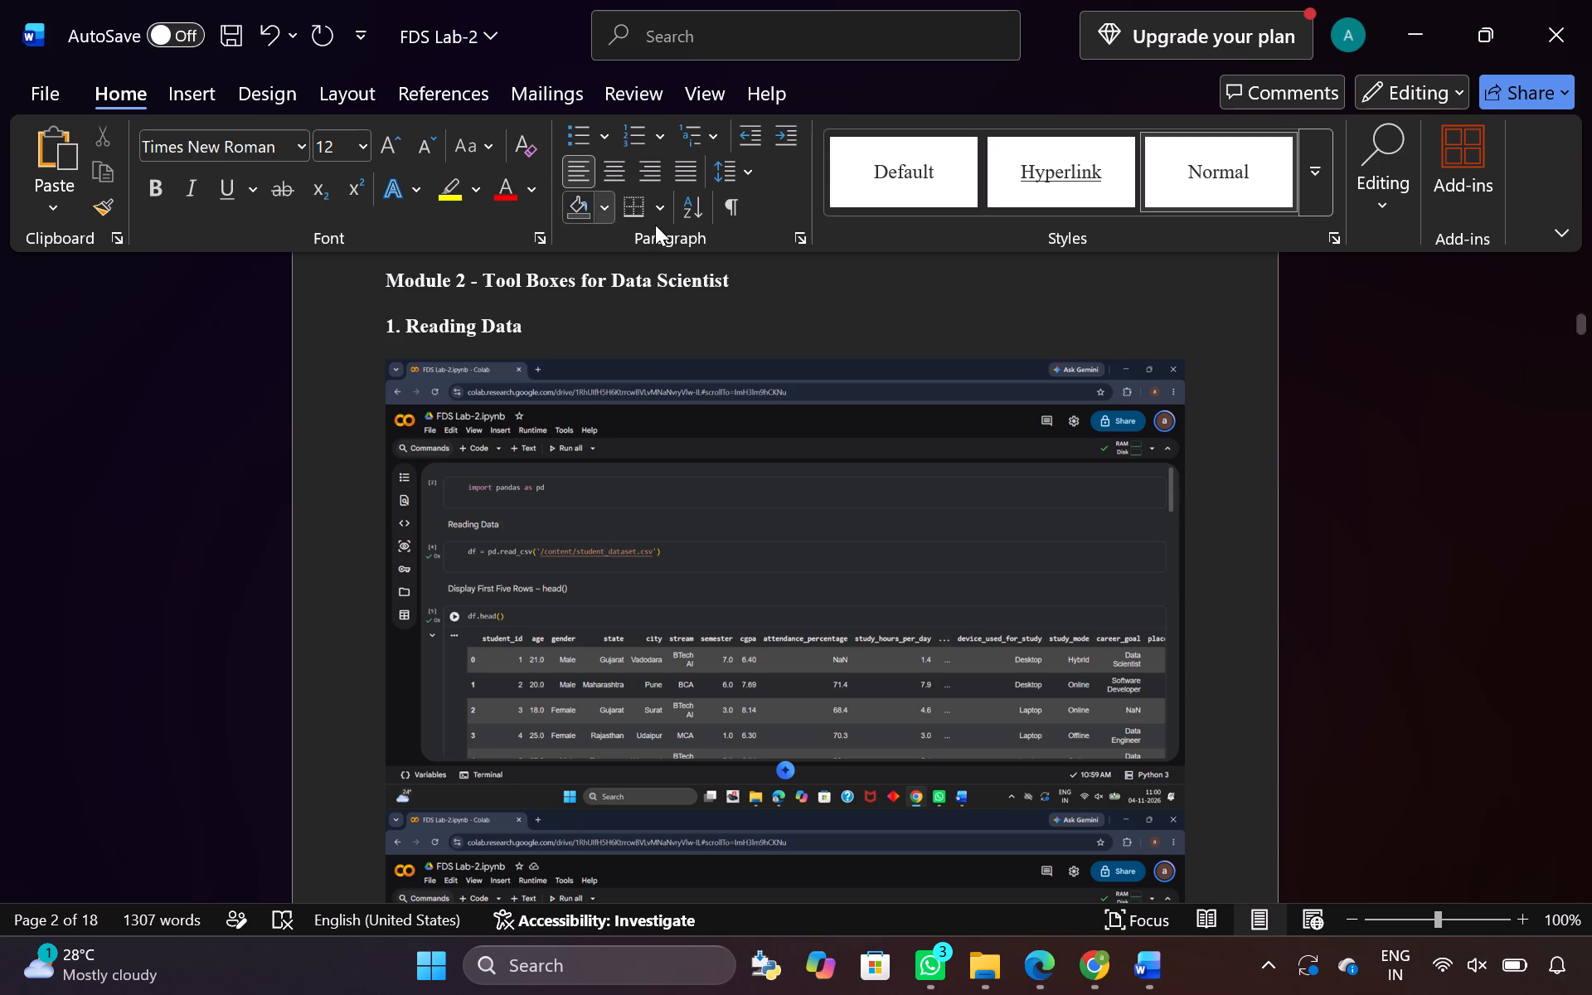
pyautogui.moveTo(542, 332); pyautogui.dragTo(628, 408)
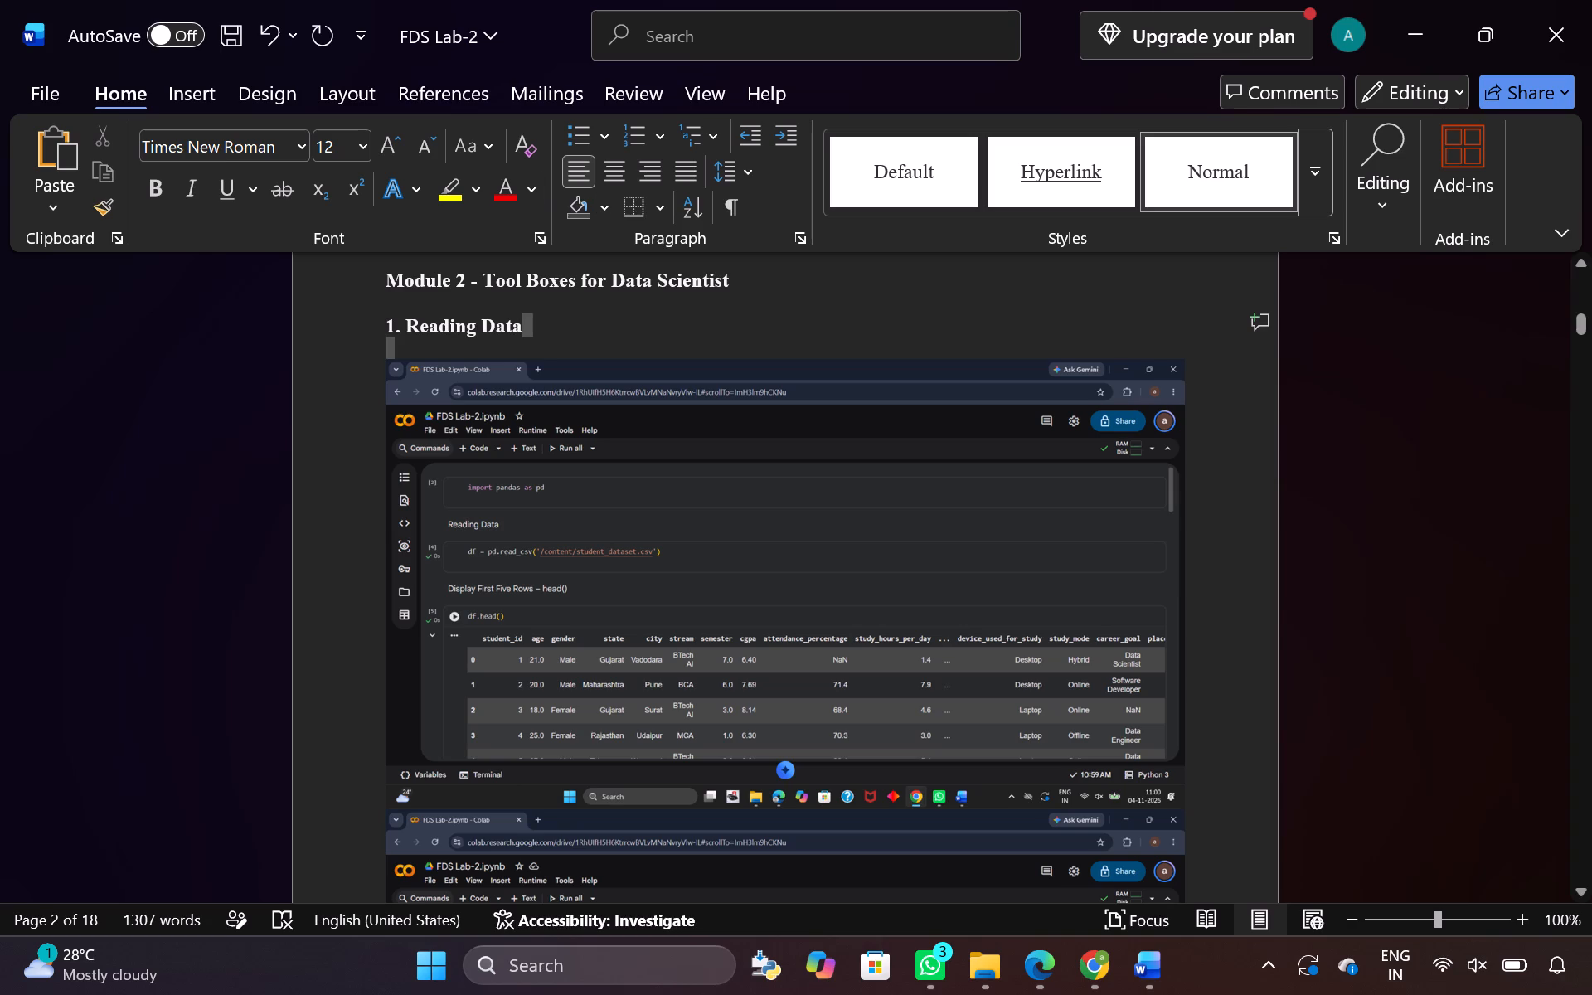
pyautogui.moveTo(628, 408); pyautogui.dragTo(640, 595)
# Delete all six Colab screenshots under the heading "1. Reading Data", from head() to the column names, keeping the Explanations text.
pyautogui.click(599, 485)
pyautogui.press('BackSpace')
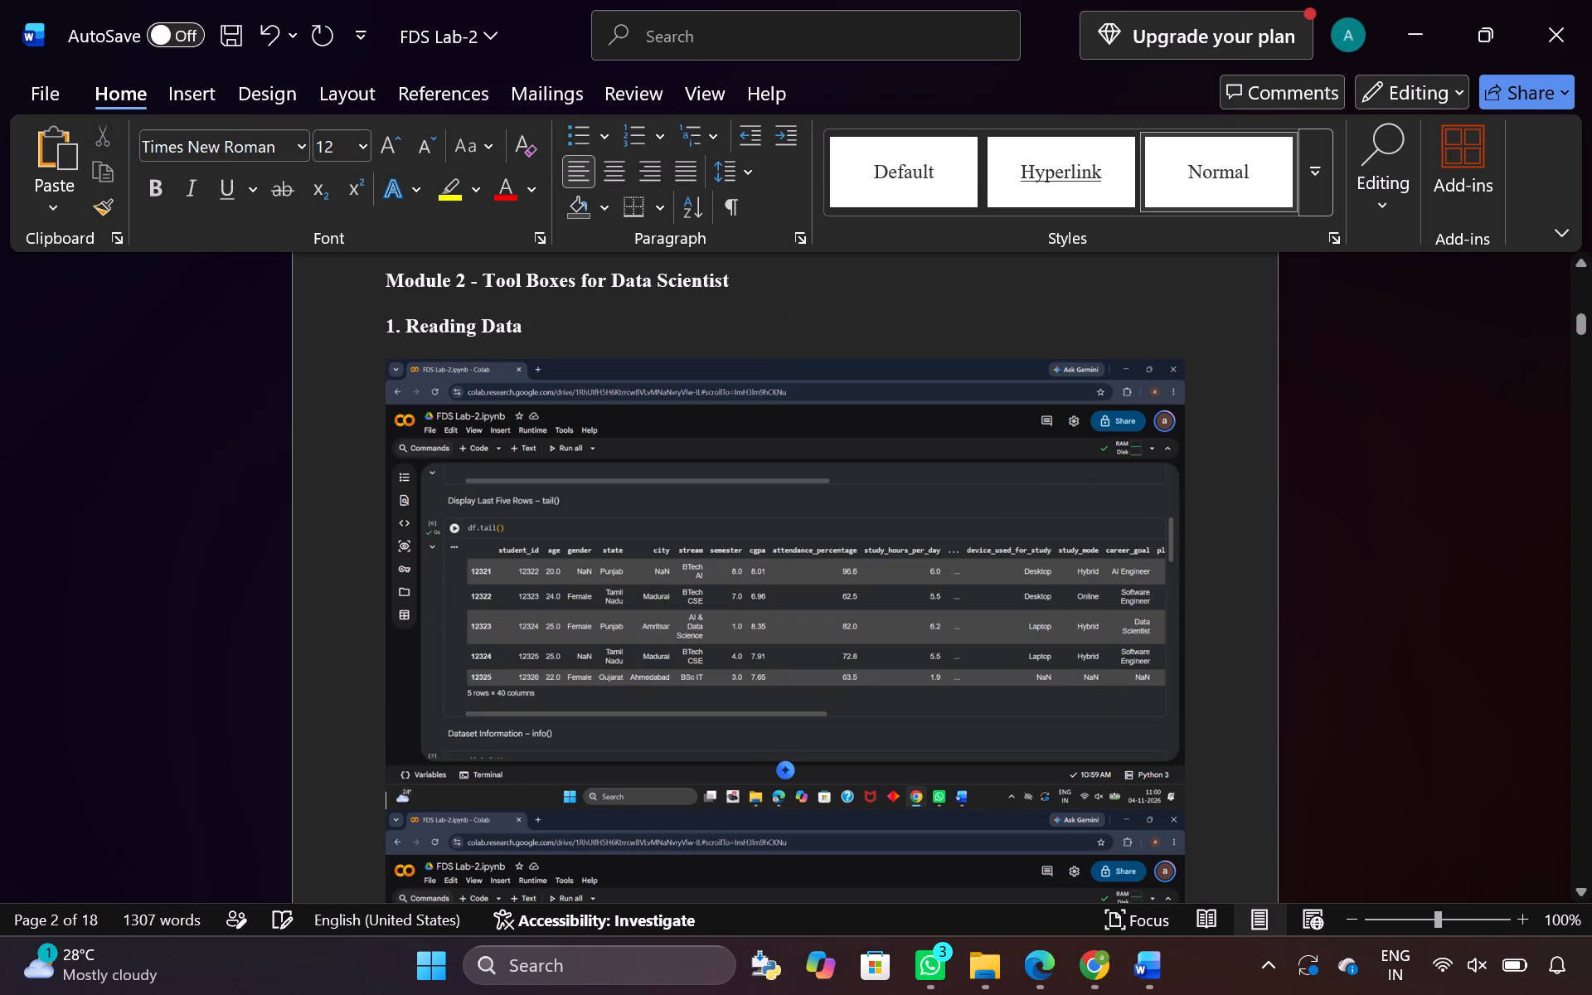
pyautogui.click(599, 485)
pyautogui.press('BackSpace')
pyautogui.click(599, 485)
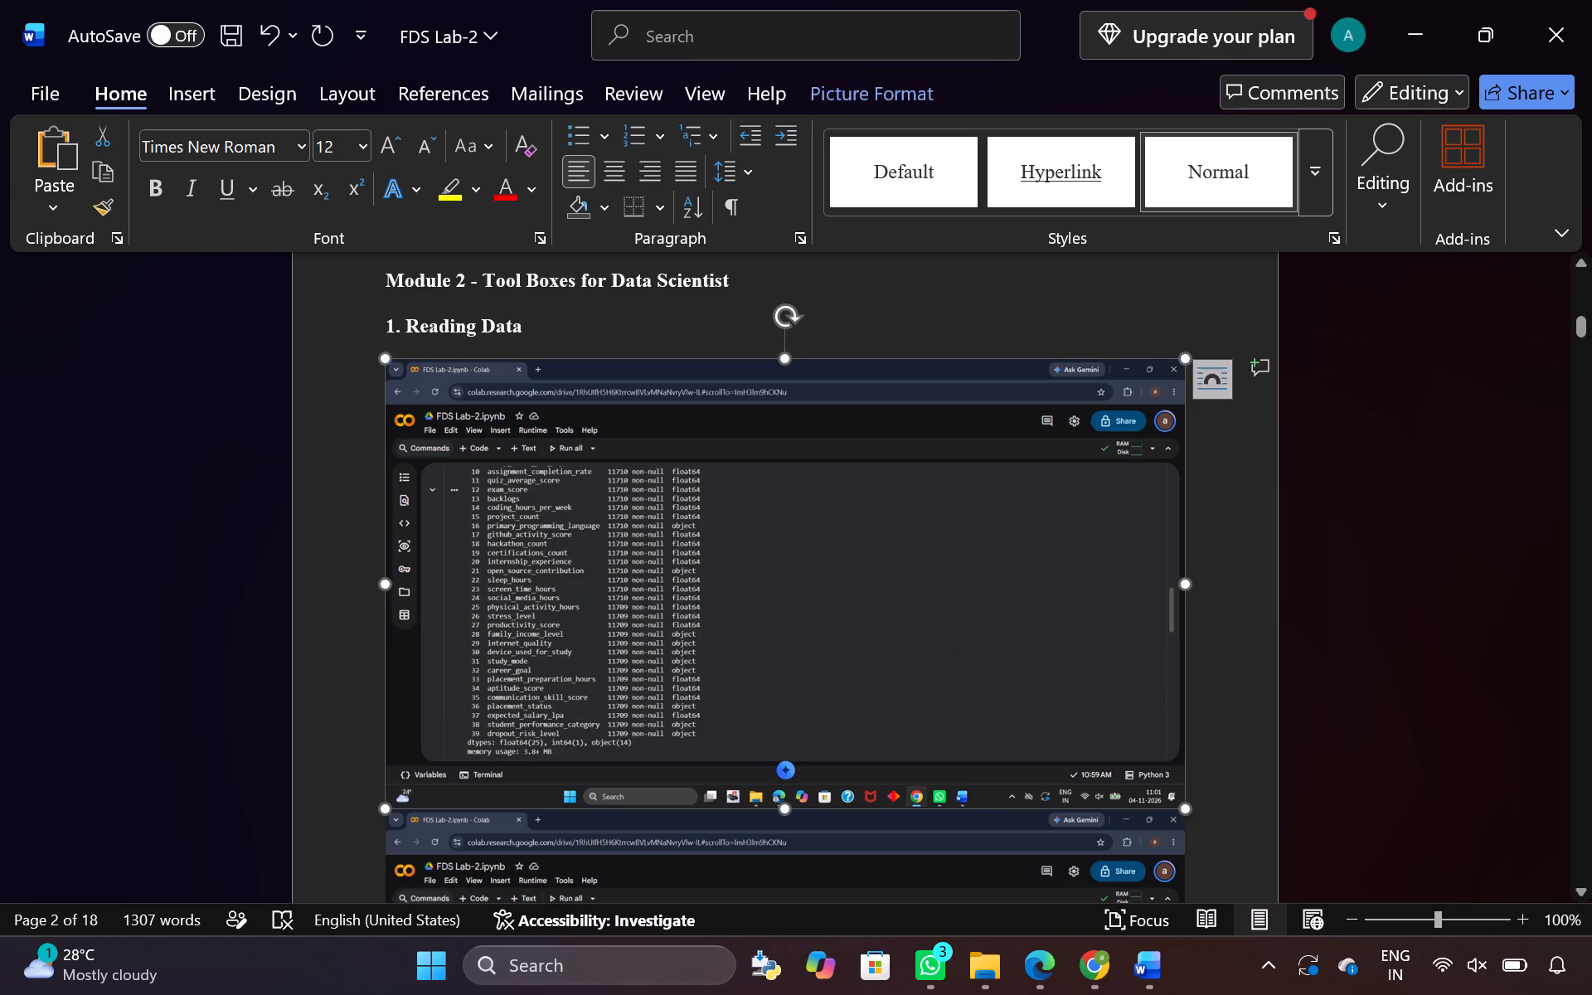
pyautogui.press('BackSpace')
pyautogui.click(599, 485)
pyautogui.press('BackSpace')
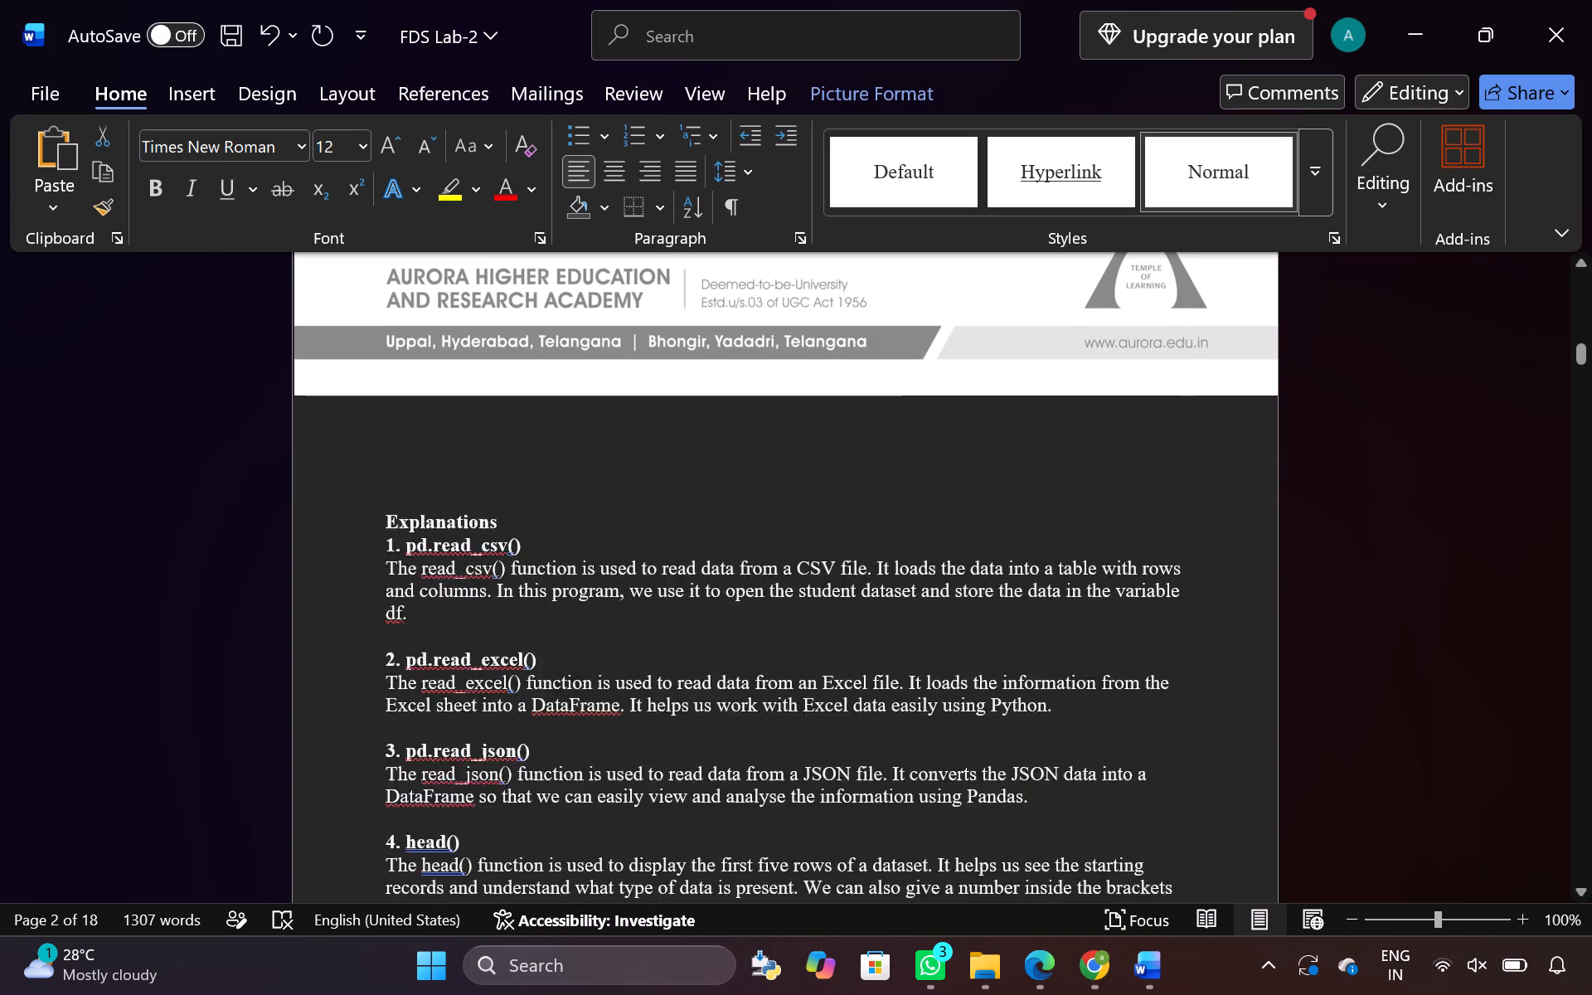
pyautogui.scroll(2, 555, 482)
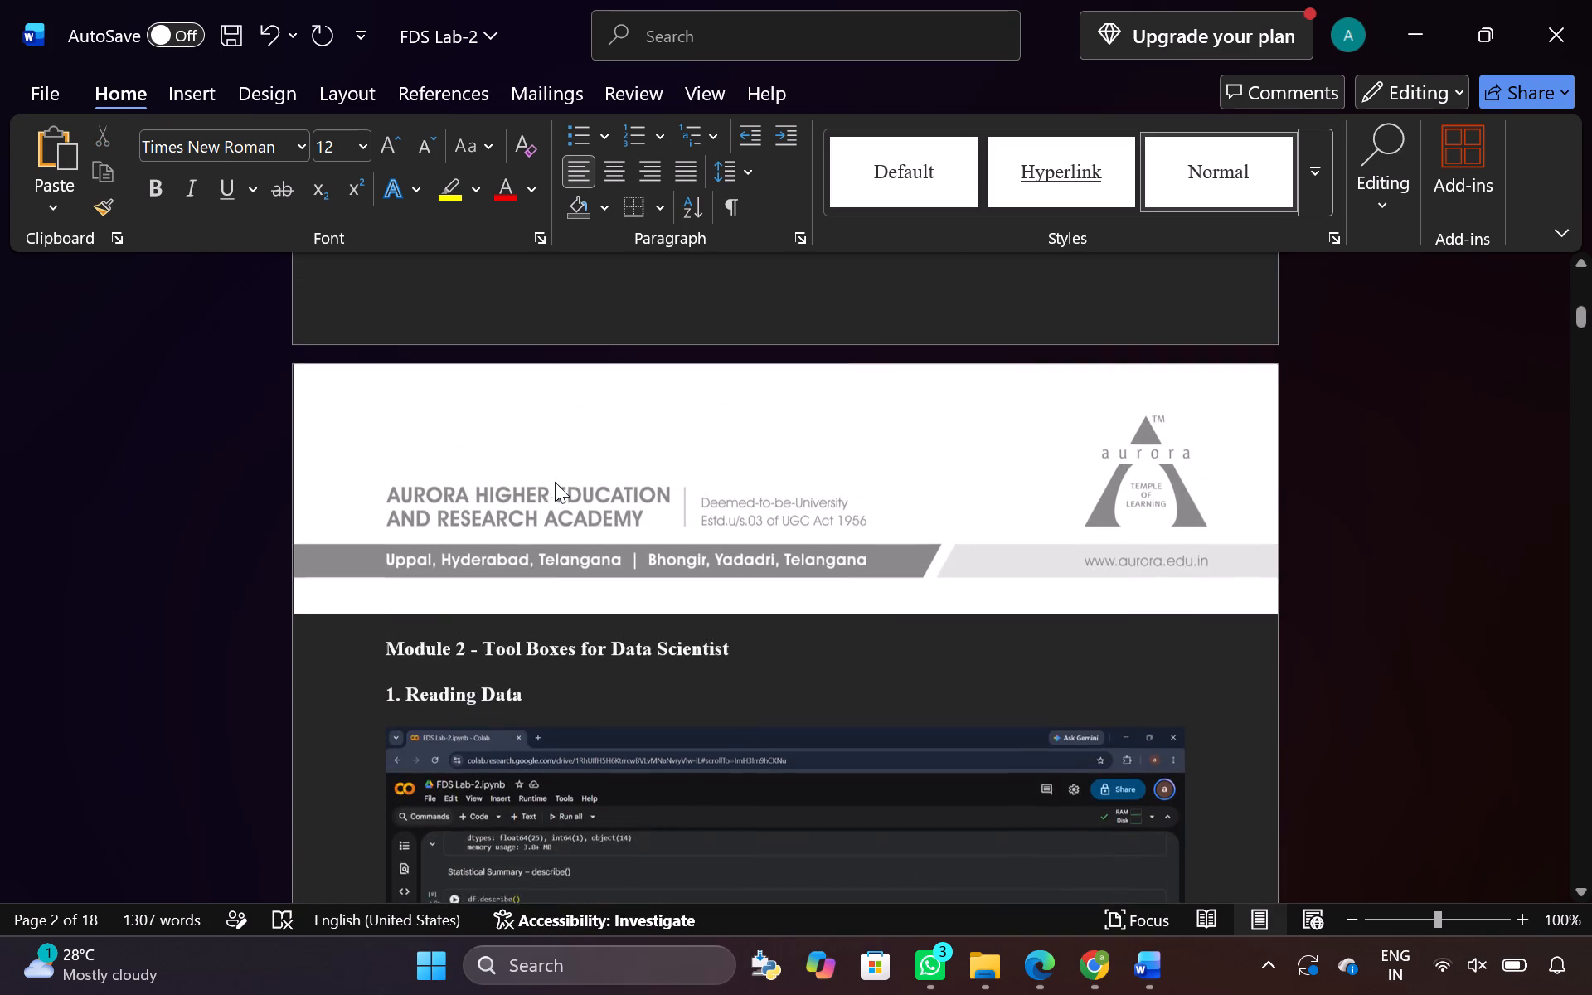
pyautogui.scroll(1, 555, 482)
pyautogui.scroll(-1, 575, 842)
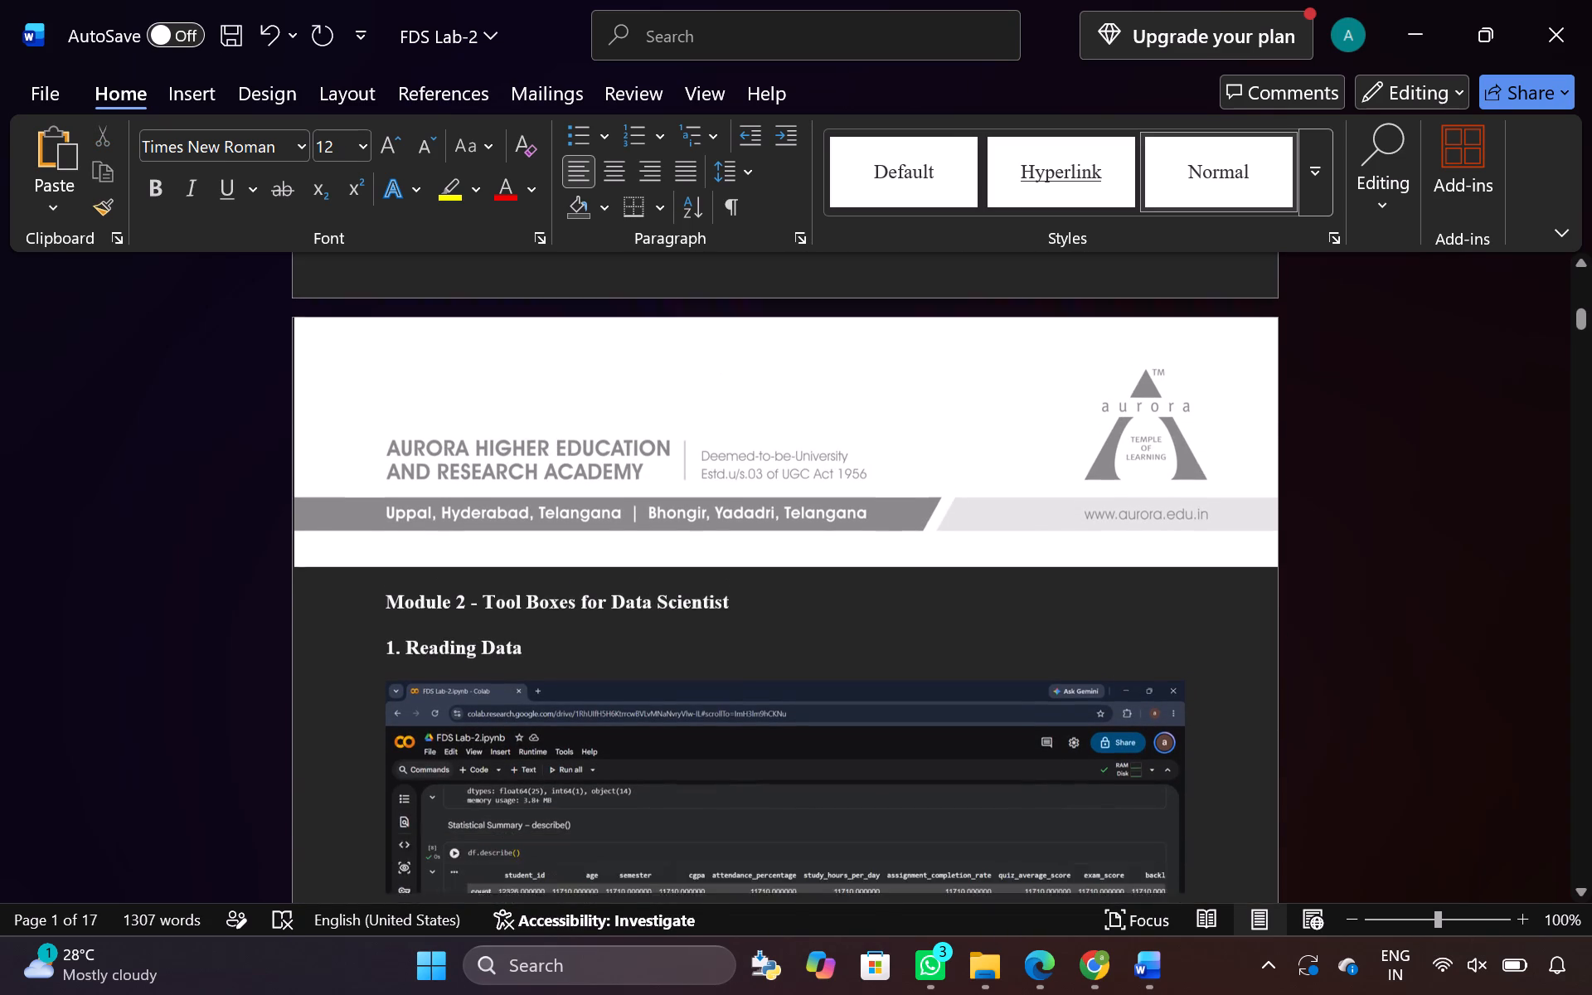
pyautogui.scroll(-1, 575, 842)
pyautogui.click(575, 842)
pyautogui.press('BackSpace')
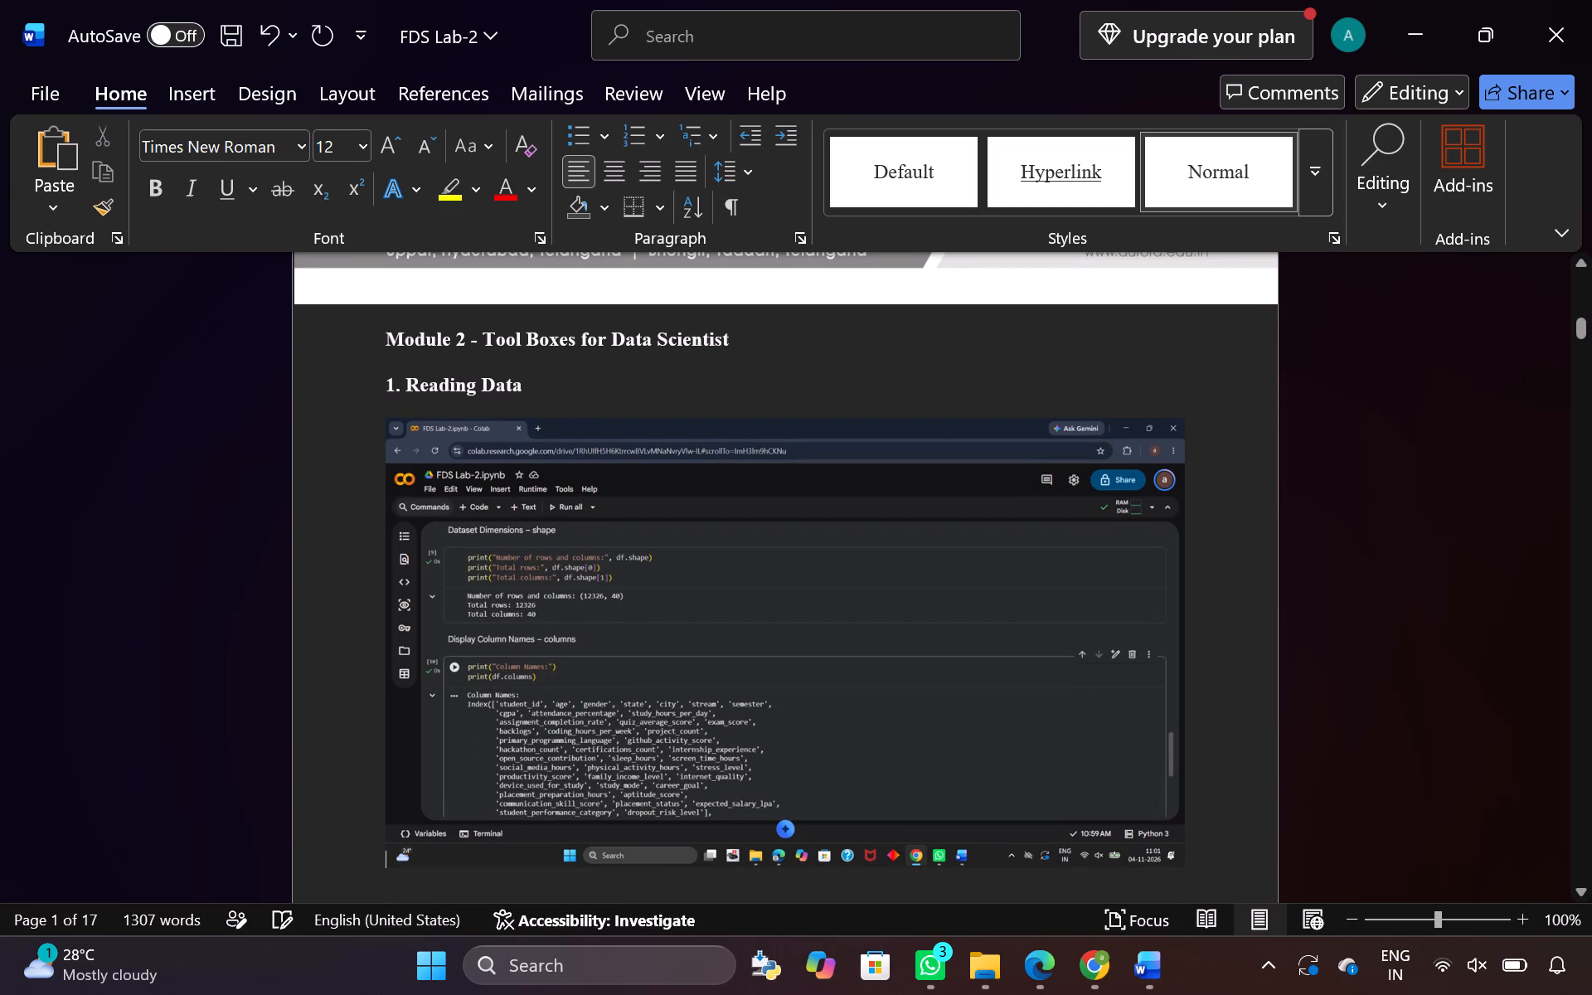
pyautogui.click(575, 704)
pyautogui.press('BackSpace')
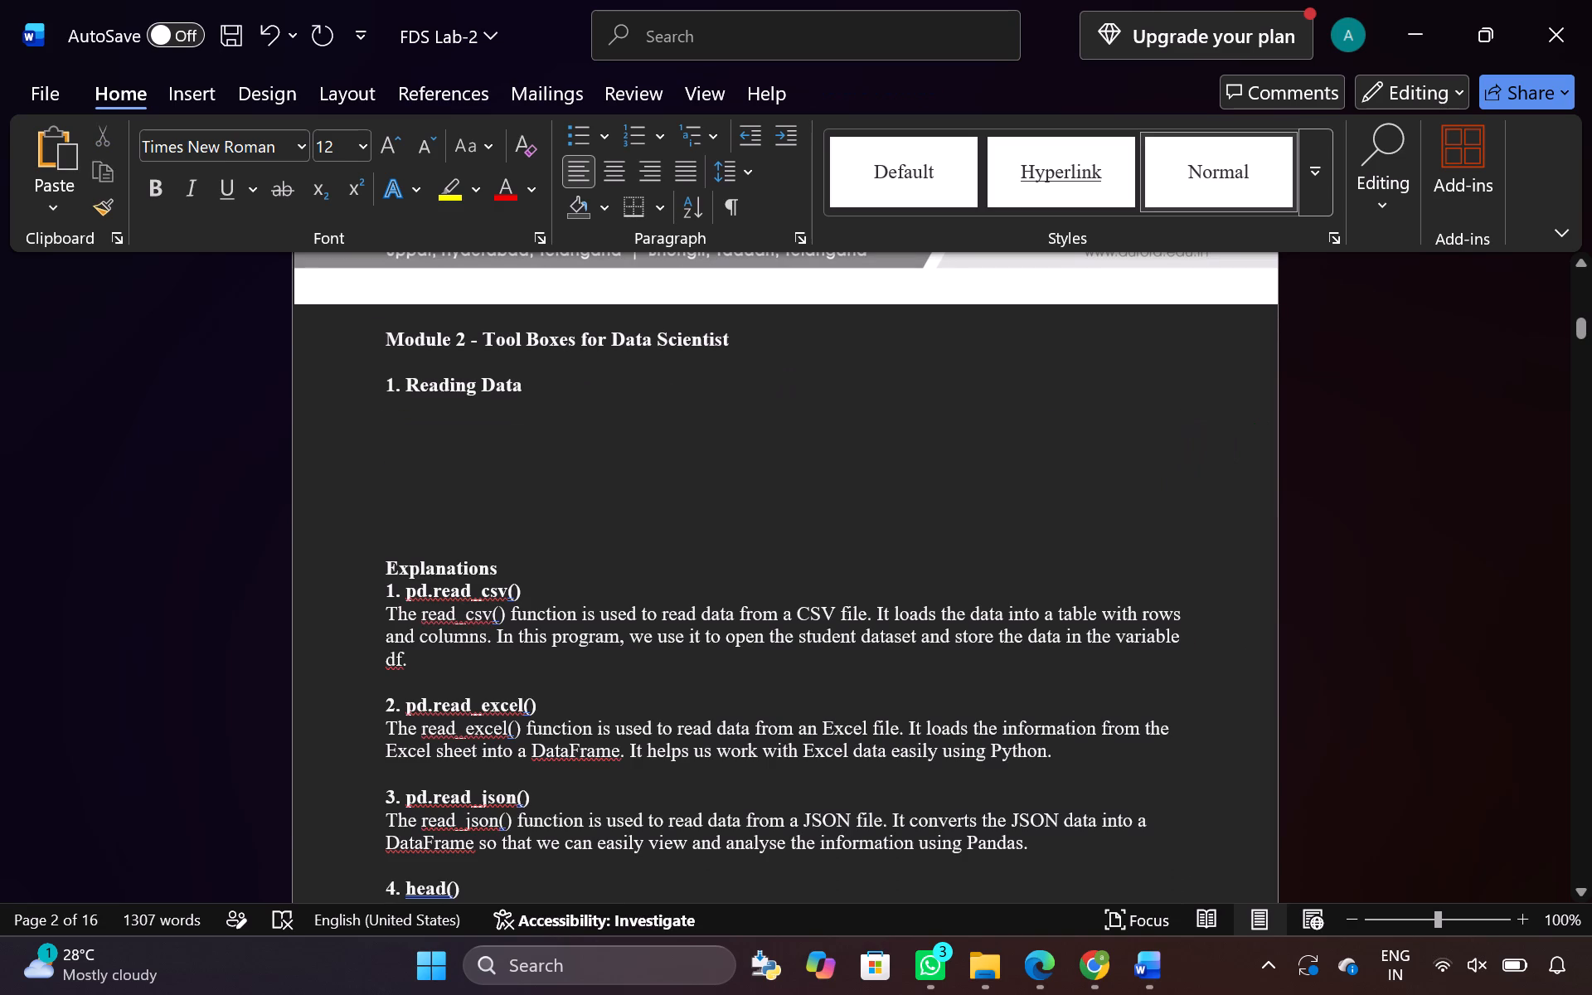
# Switch to the FDS Lab-2.ipynb Colab notebook in Chrome.
pyautogui.hotkey('alt', 'Tab')
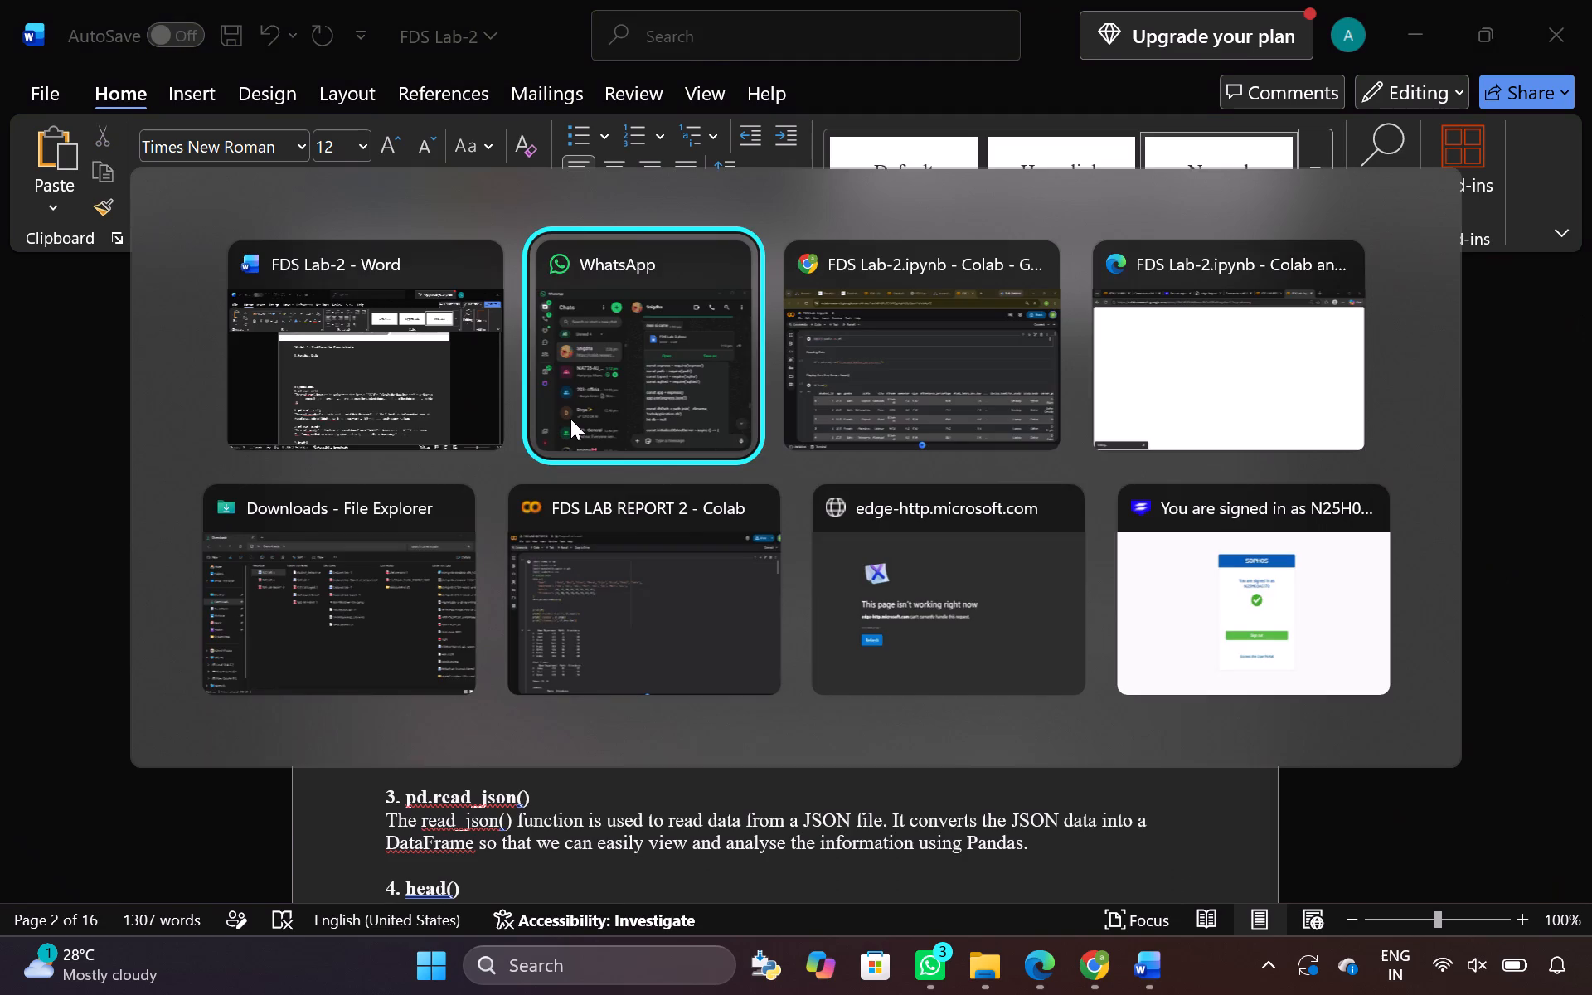
pyautogui.hotkey('alt', 'Tab')
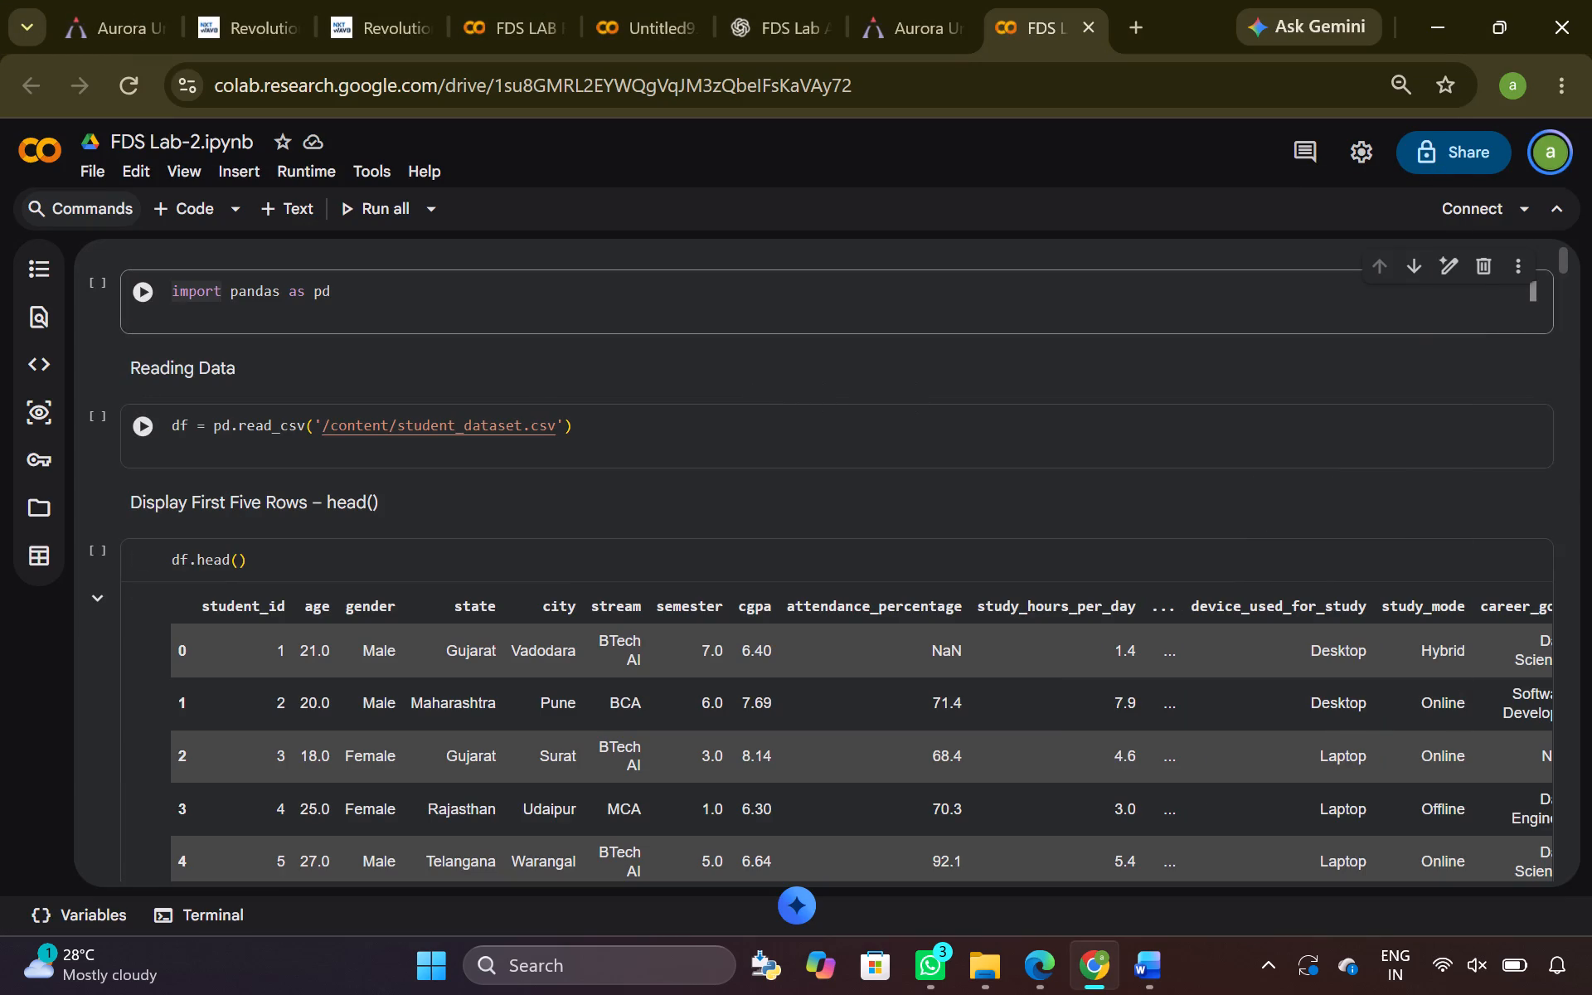
# Capture the full screen with the import, read_csv and head() cells, and paste it under "1. Reading Data" in the Word report.
pyautogui.hotkey('ctrl', '-')
pyautogui.hotkey('ctrl', '-')
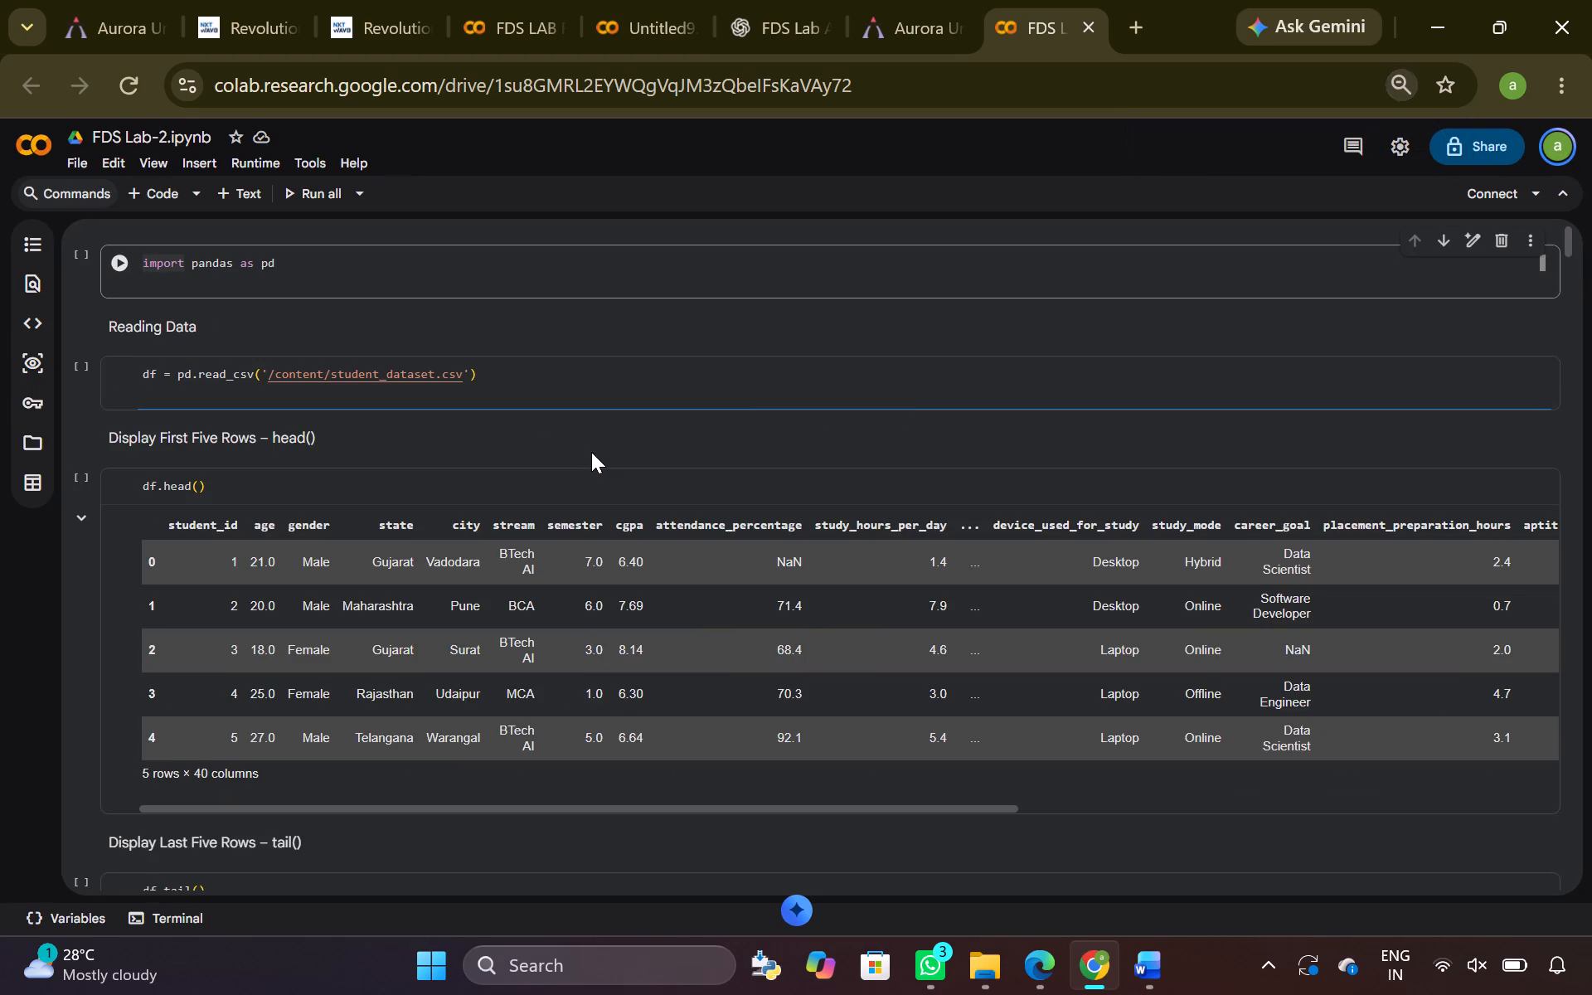
pyautogui.press('Print')
pyautogui.moveTo(0, 0); pyautogui.dragTo(1591, 994)
pyautogui.hotkey('ctrl', 'c')
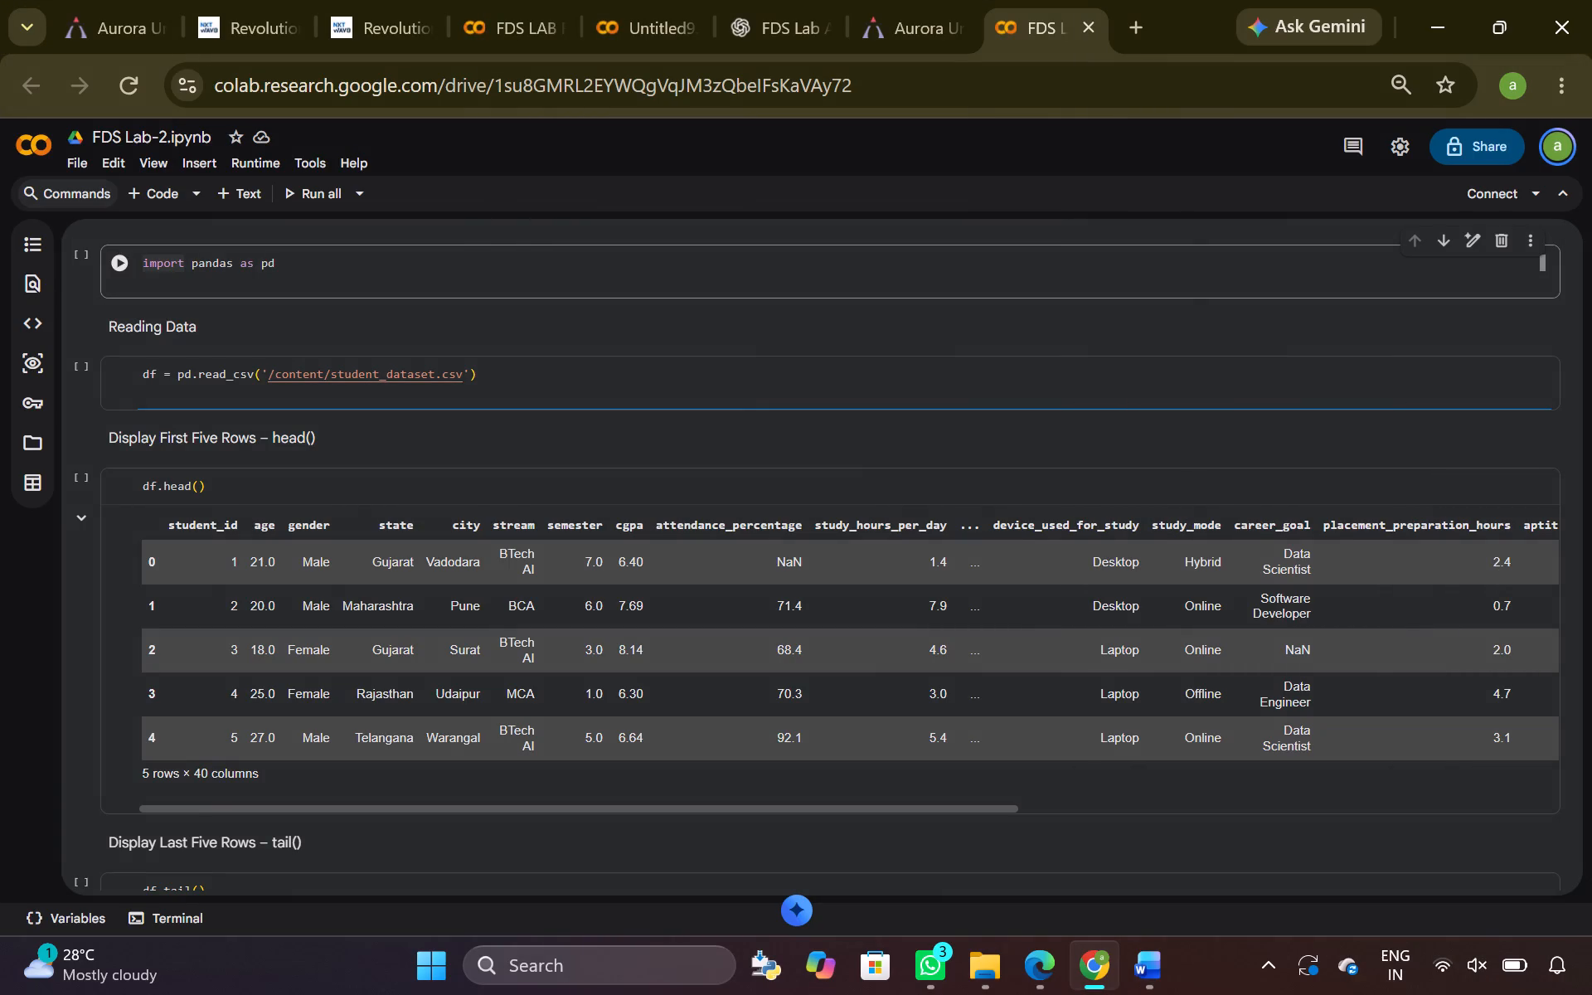
pyautogui.hotkey('alt', 'Tab')
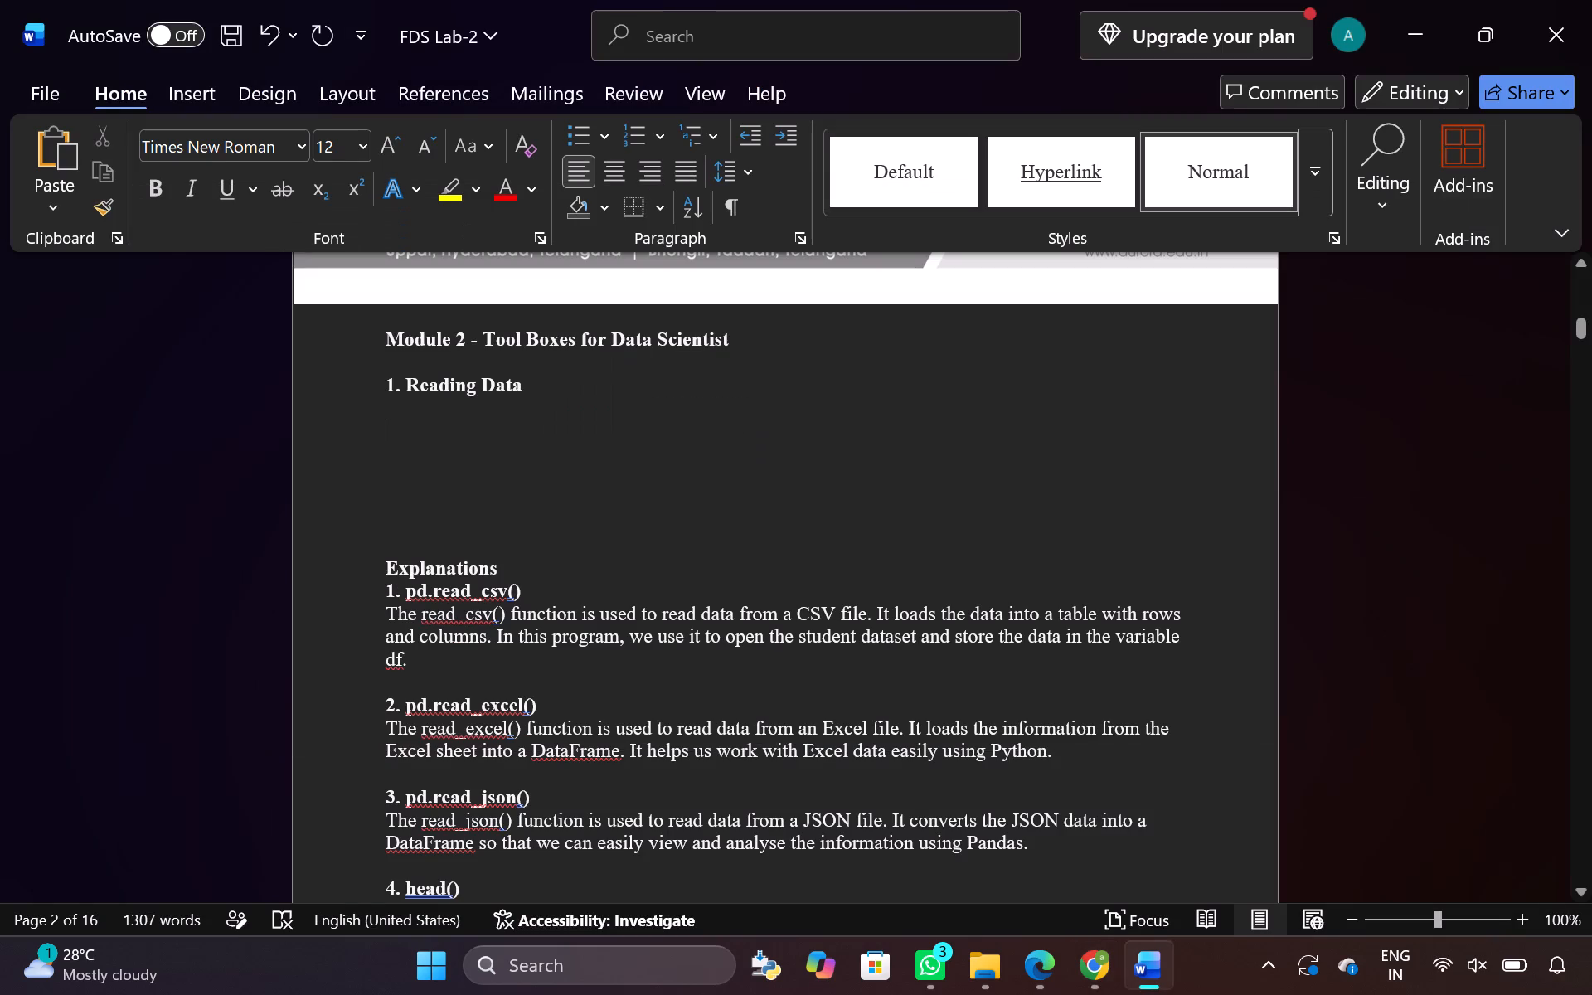
pyautogui.hotkey('ctrl', 'v')
# Capture the full screen with the notebook's tail() output and start of info(), and paste it below the head() screenshot in Word.
pyautogui.hotkey('alt', 'Tab')
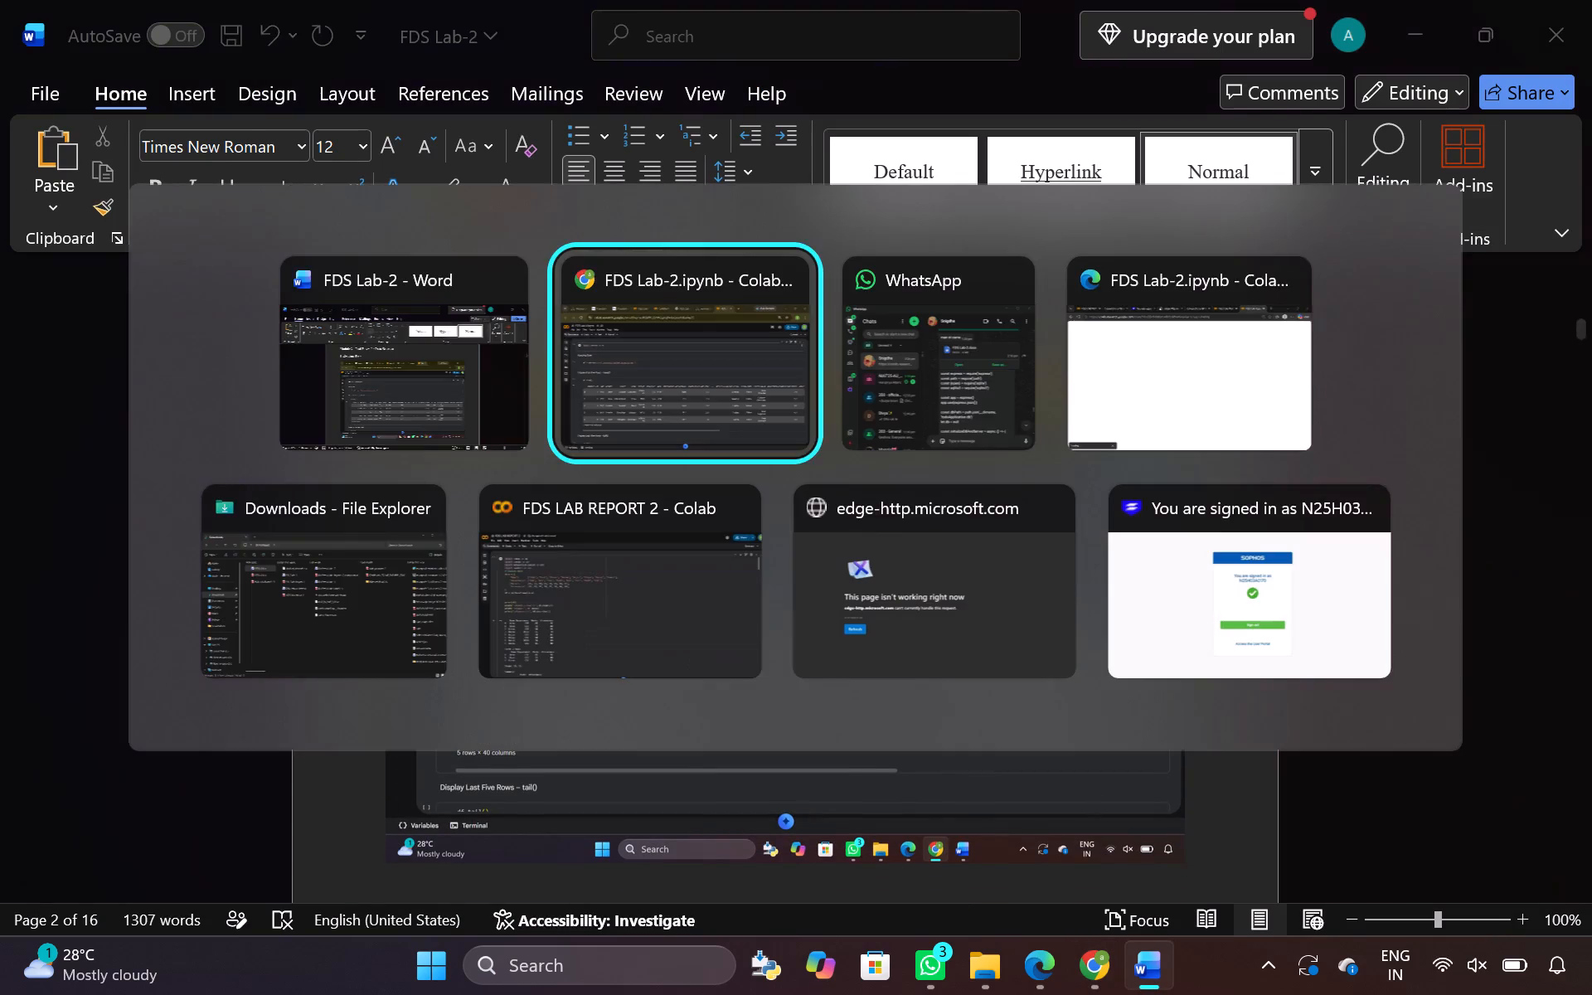
pyautogui.scroll(-3, 735, 672)
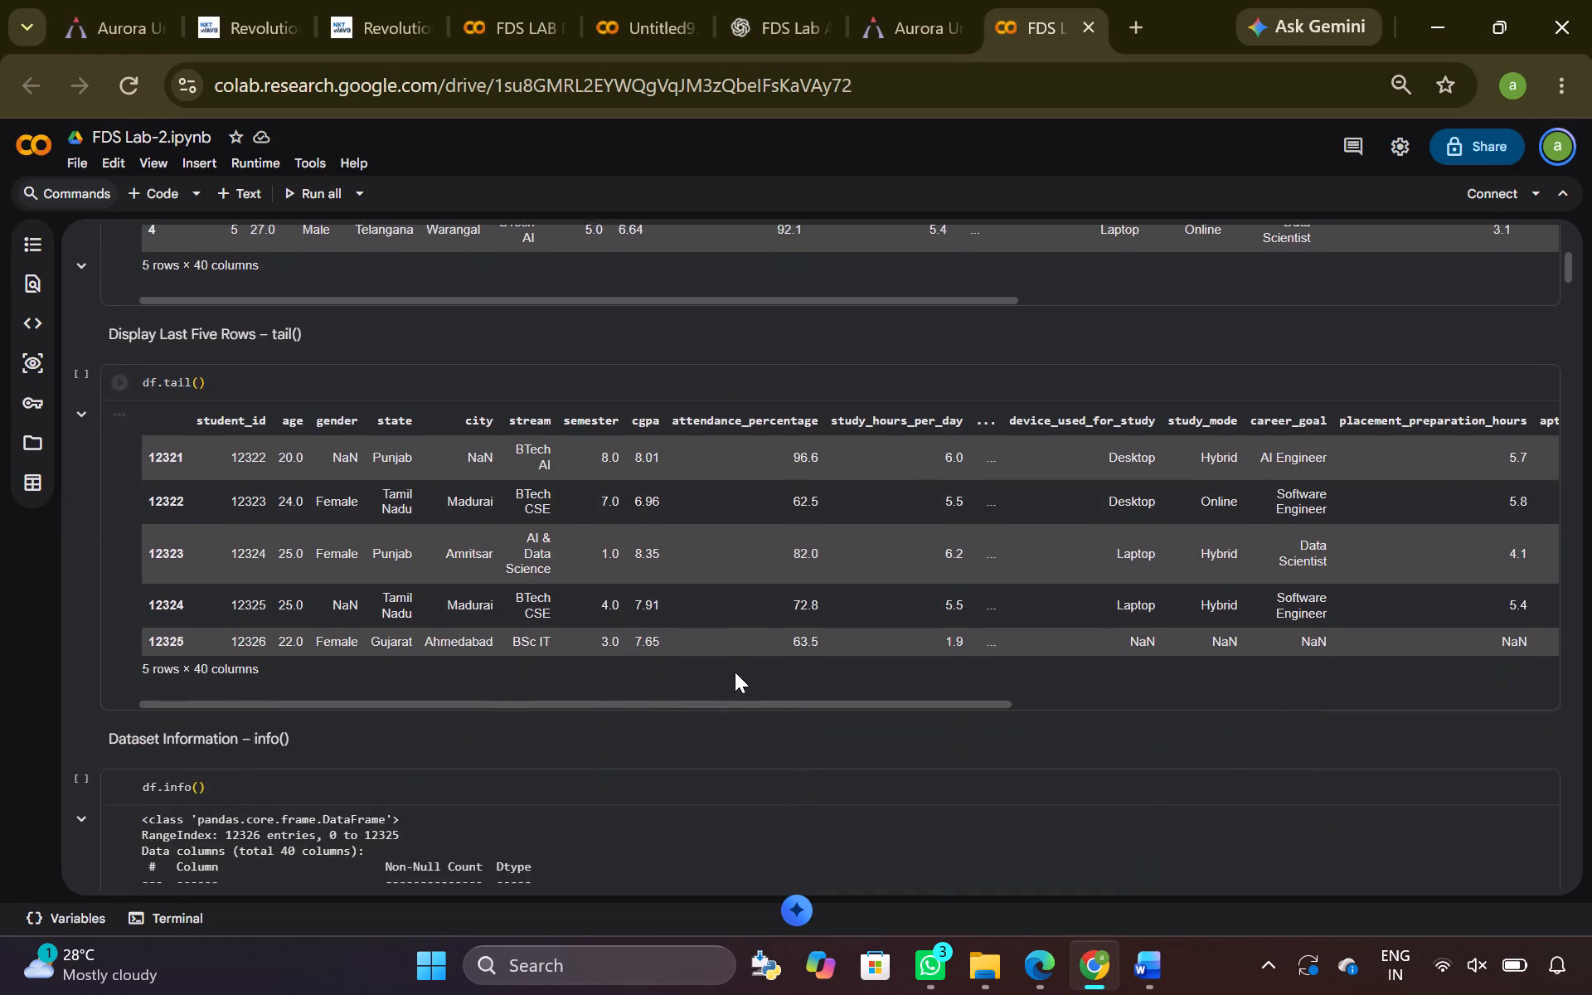
pyautogui.scroll(-5, 735, 672)
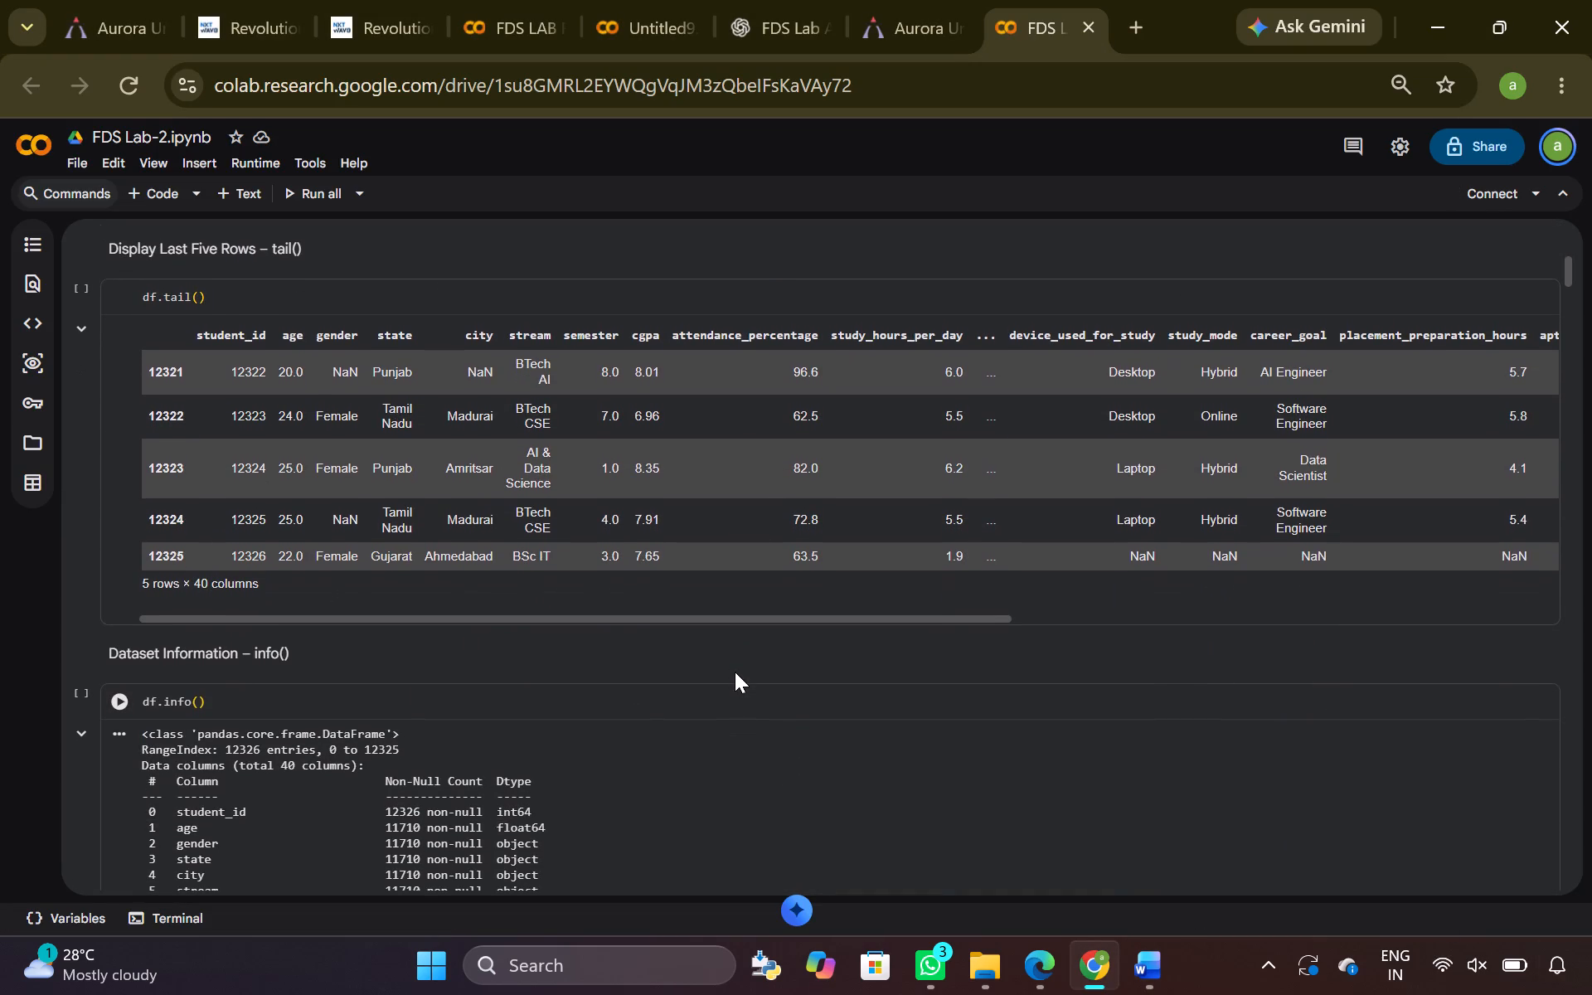
pyautogui.press('Print')
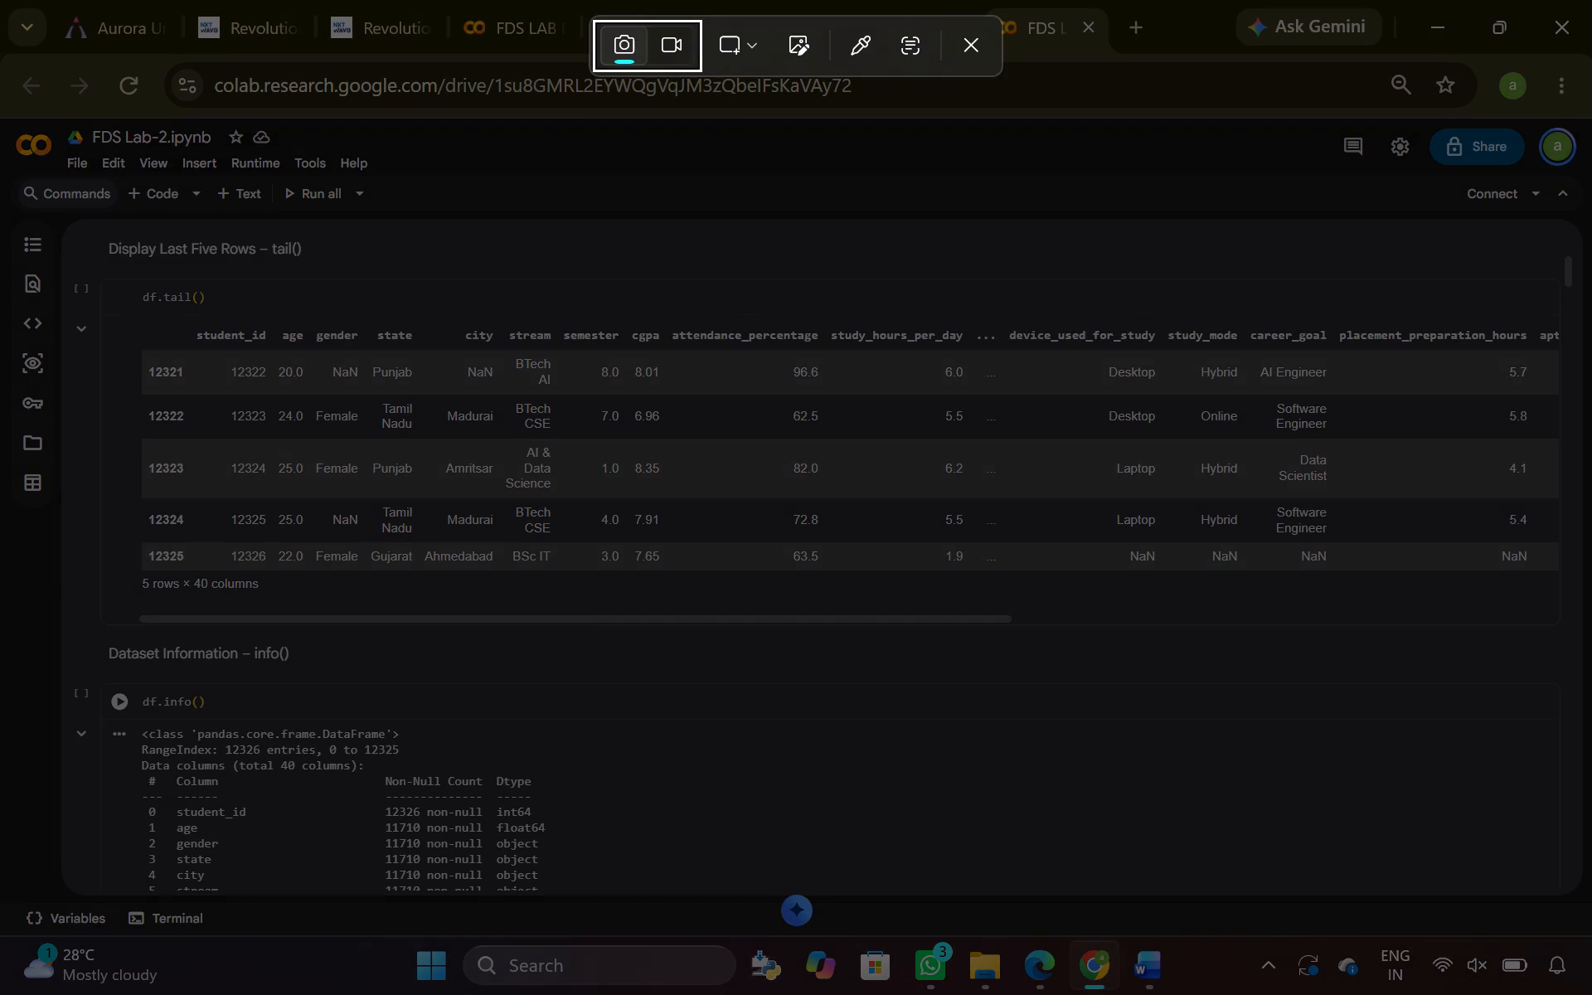
pyautogui.moveTo(0, 0); pyautogui.dragTo(1591, 994)
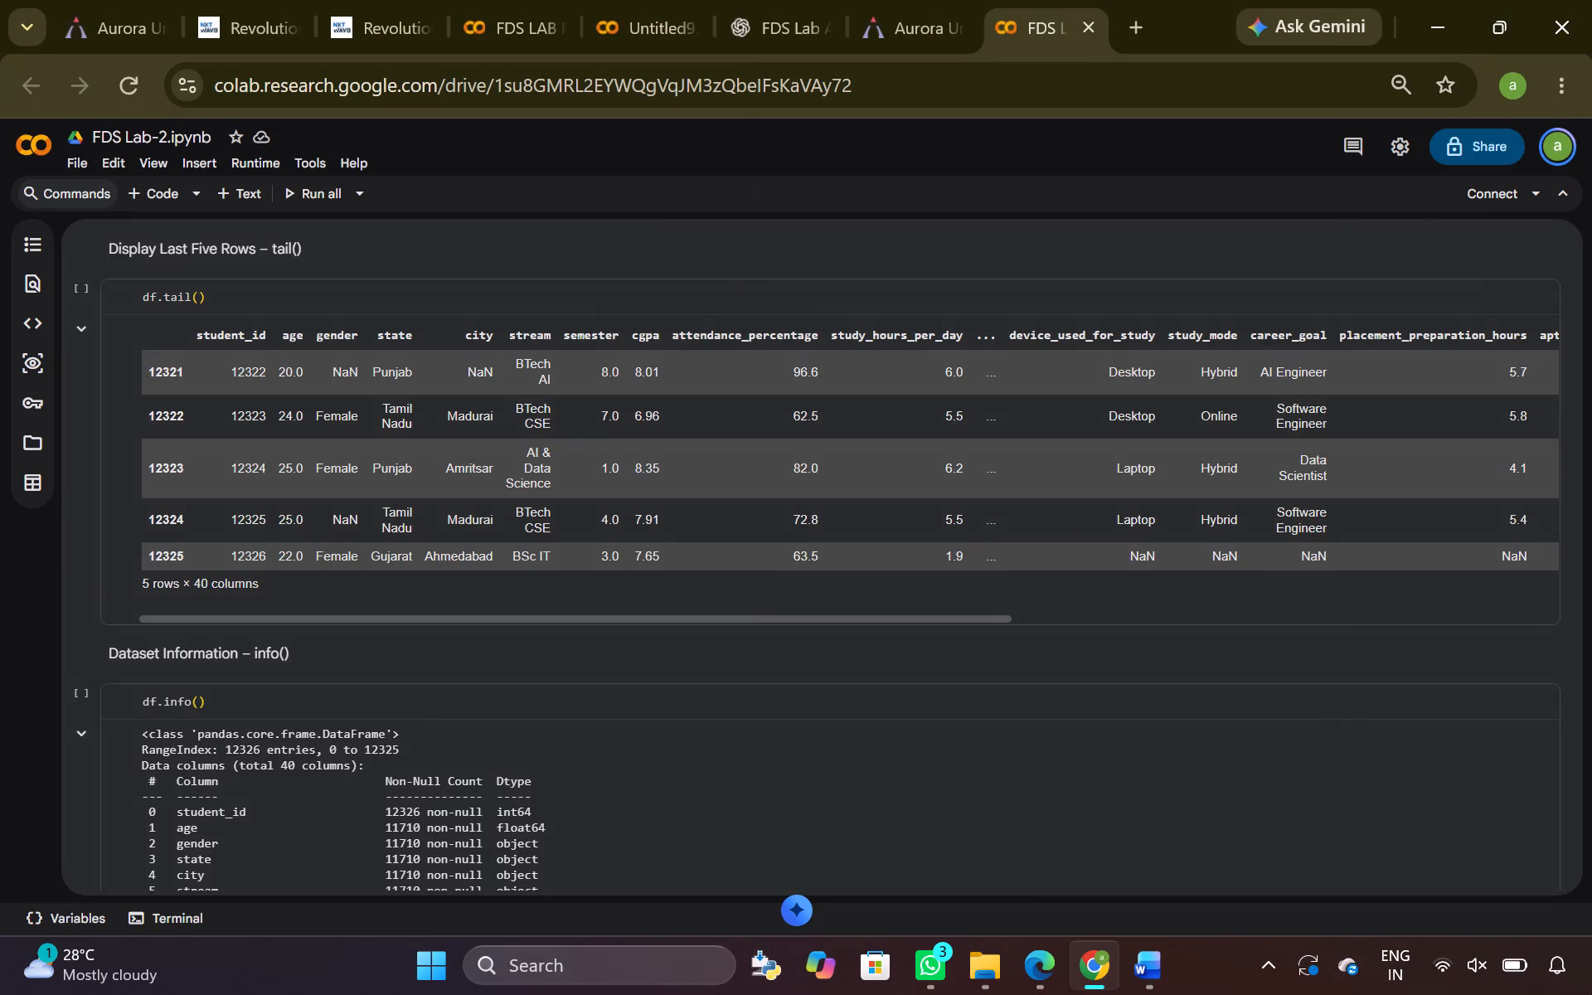
pyautogui.hotkey('ctrl', 'c')
pyautogui.hotkey('alt', 'Tab')
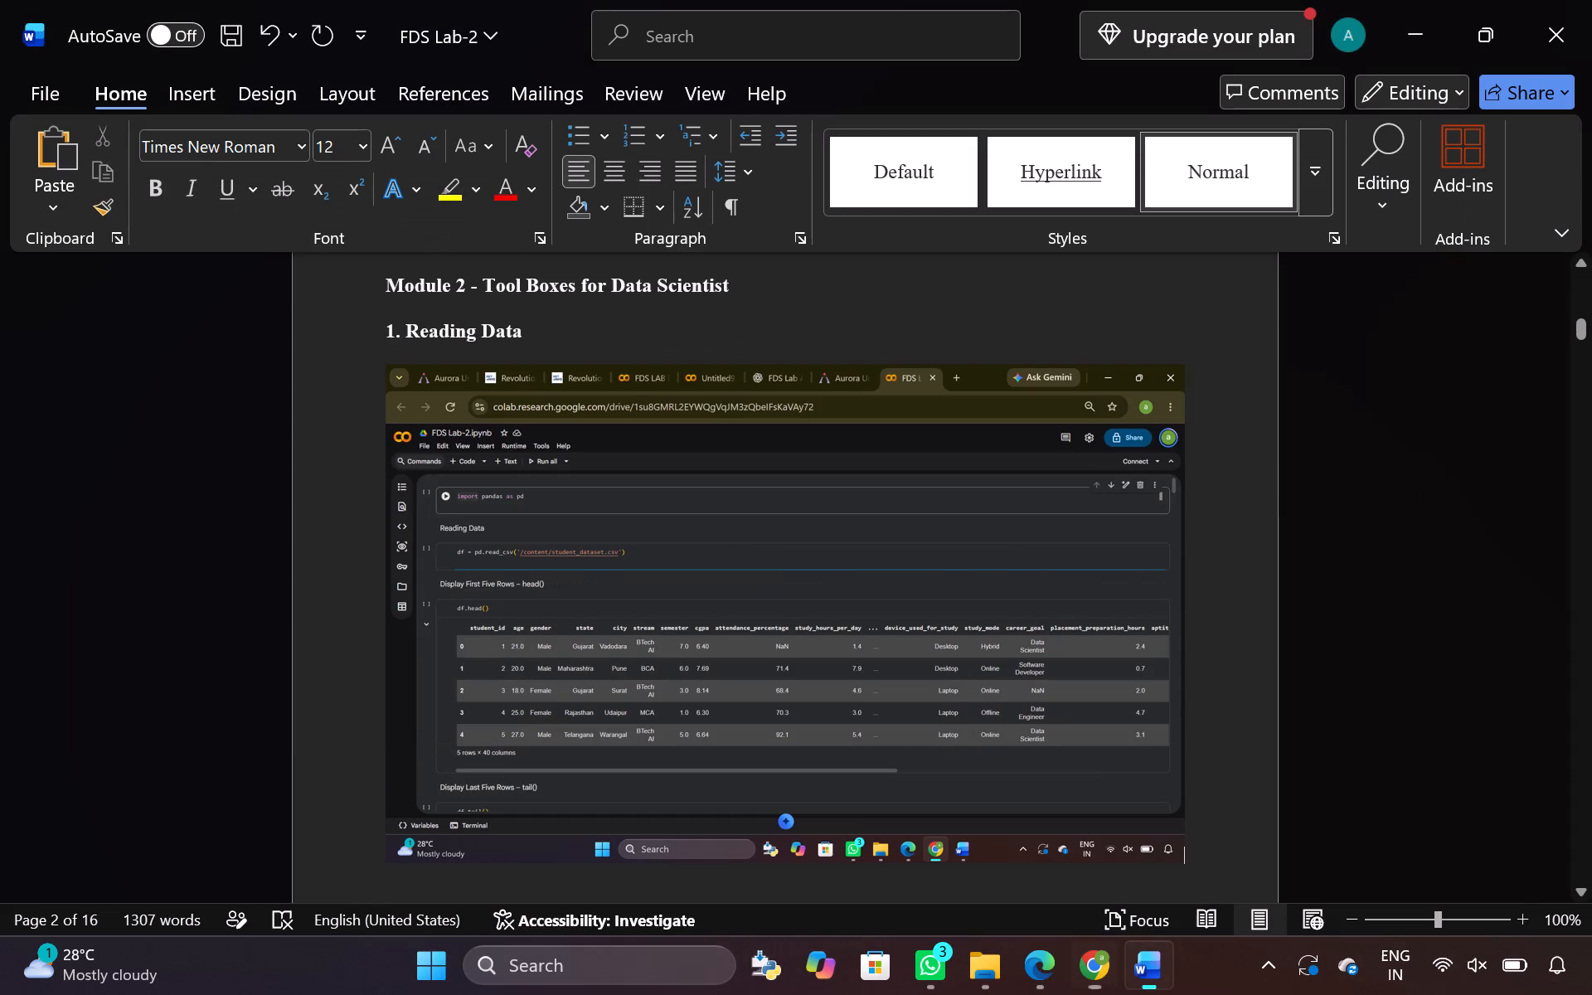
pyautogui.hotkey('ctrl', 'v')
# Capture the full screen with the notebook's describe() and shape outputs, and paste it after the tail() screenshot in Word.
pyautogui.hotkey('alt', 'Tab')
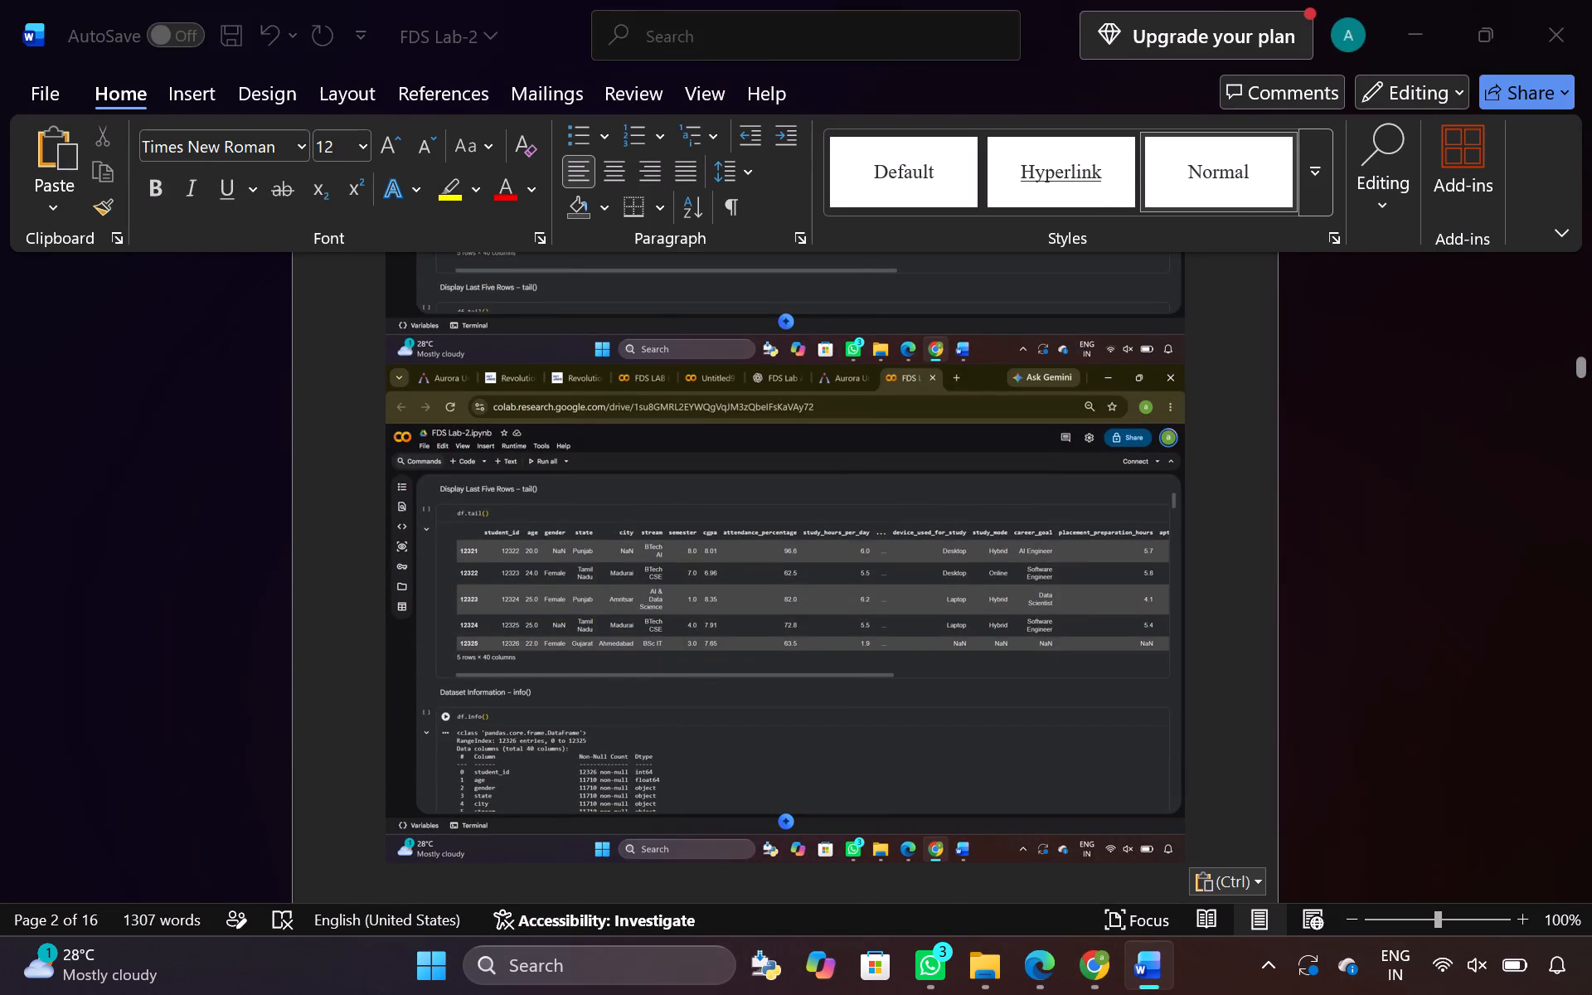
pyautogui.scroll(-3, 710, 628)
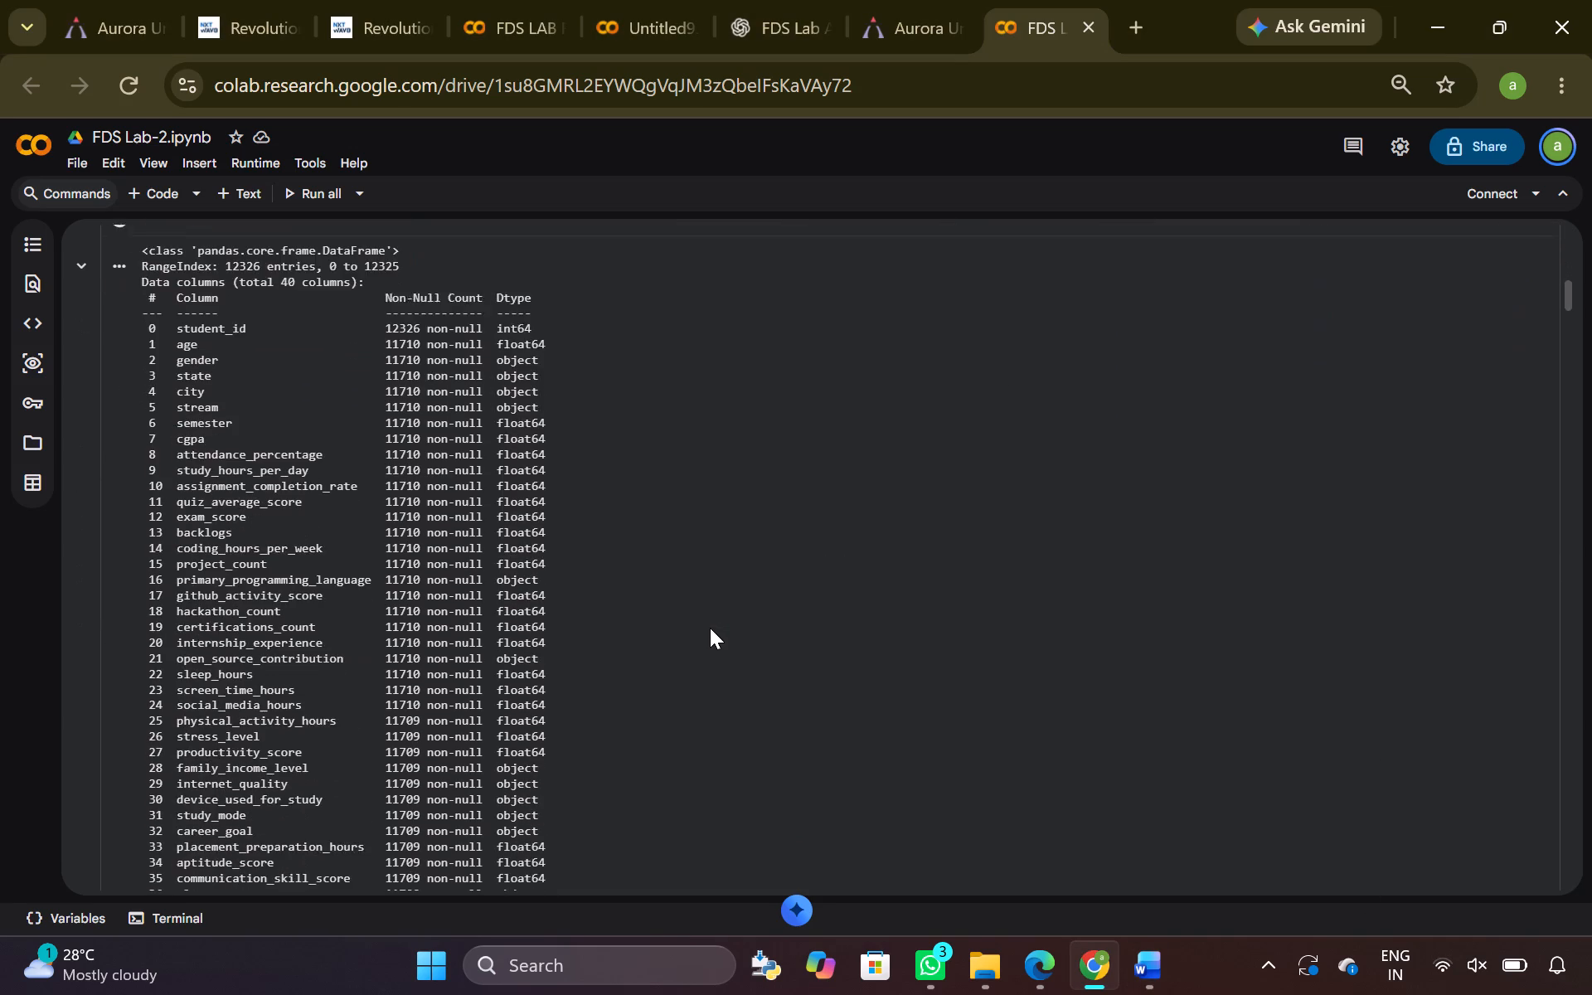
pyautogui.scroll(-9, 710, 628)
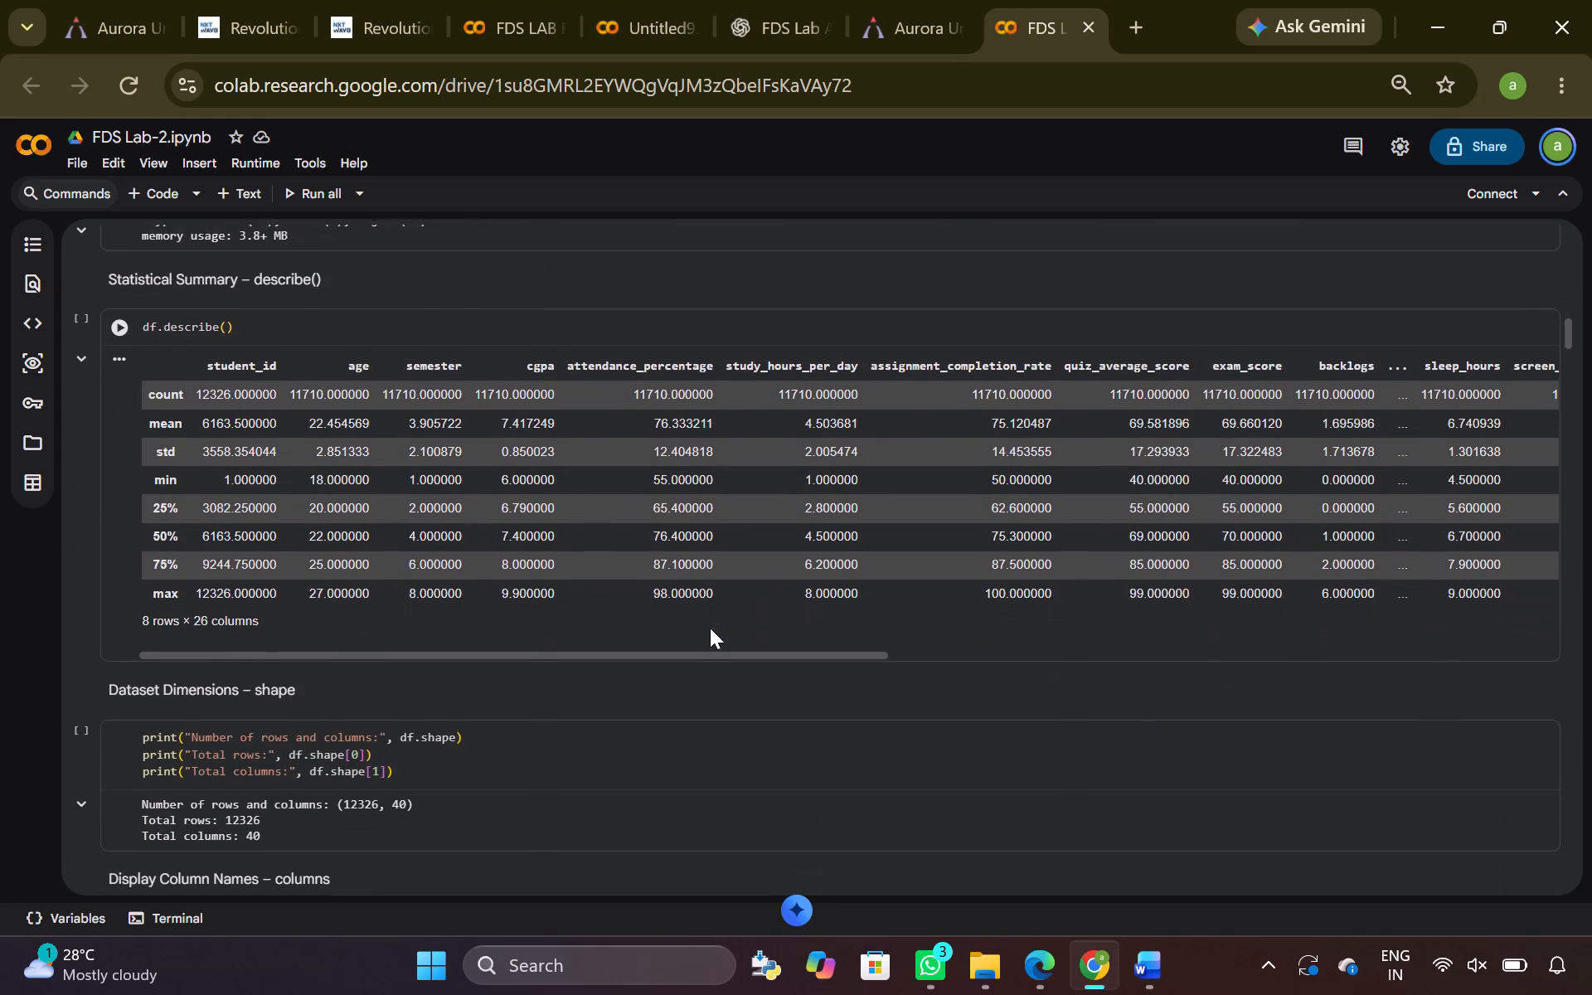
pyautogui.scroll(-3, 710, 628)
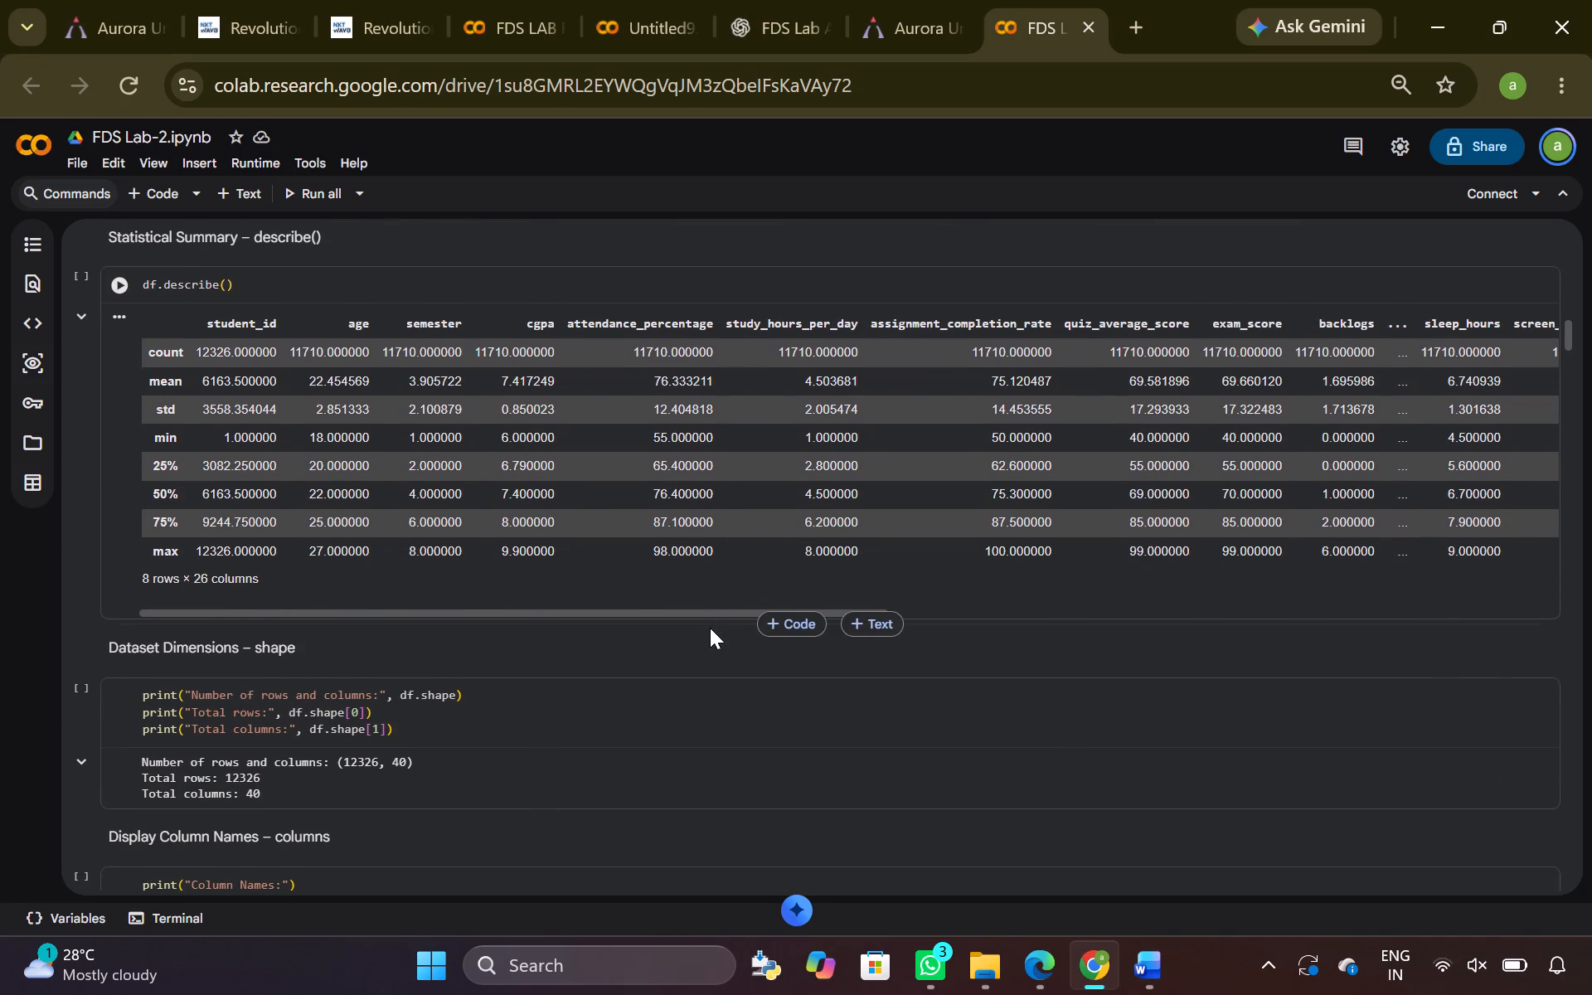
pyautogui.press('Print')
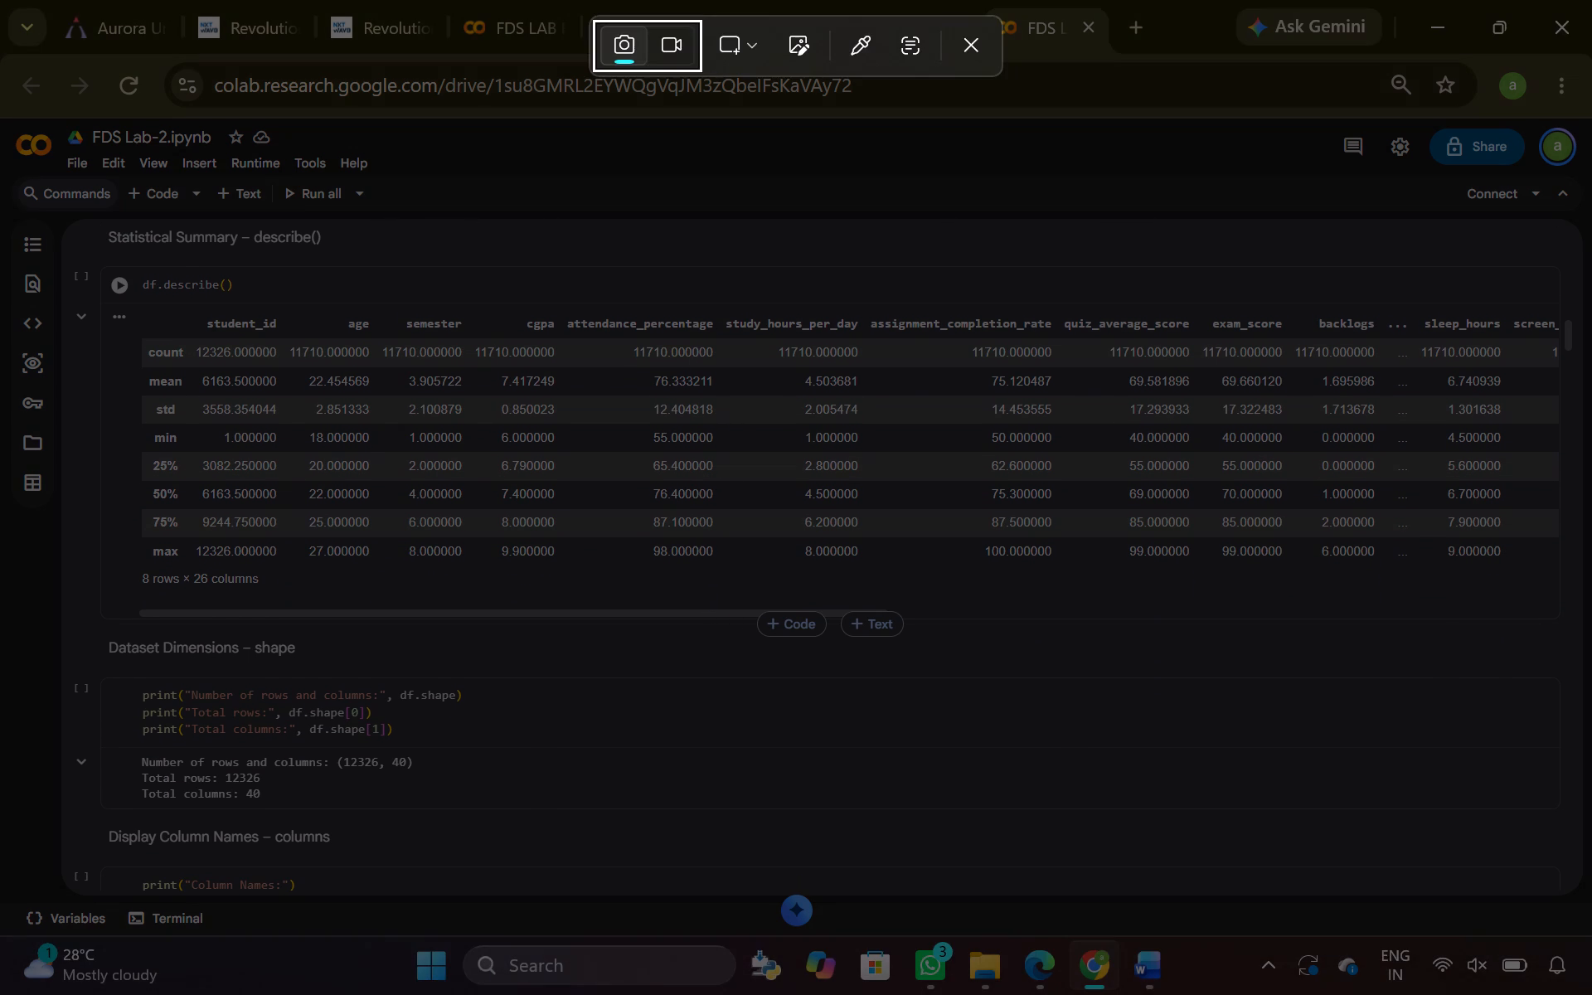
pyautogui.moveTo(4, 0); pyautogui.dragTo(1591, 994)
pyautogui.hotkey('ctrl', 'c')
pyautogui.hotkey('alt', 'Tab')
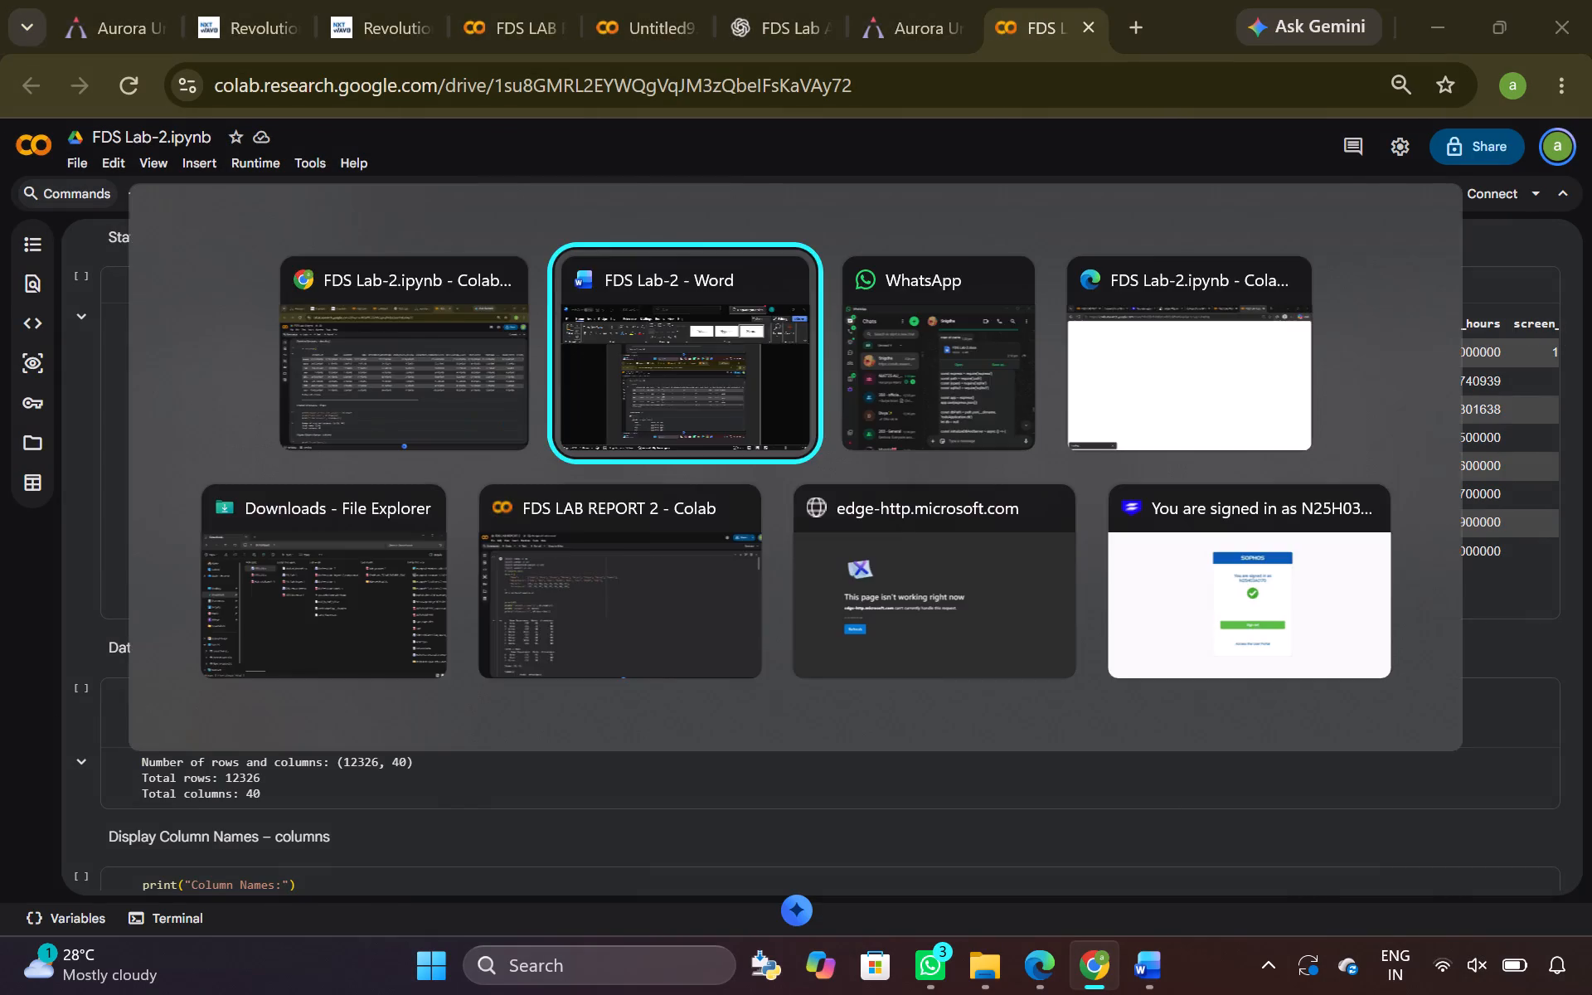
pyautogui.hotkey('ctrl', 'v')
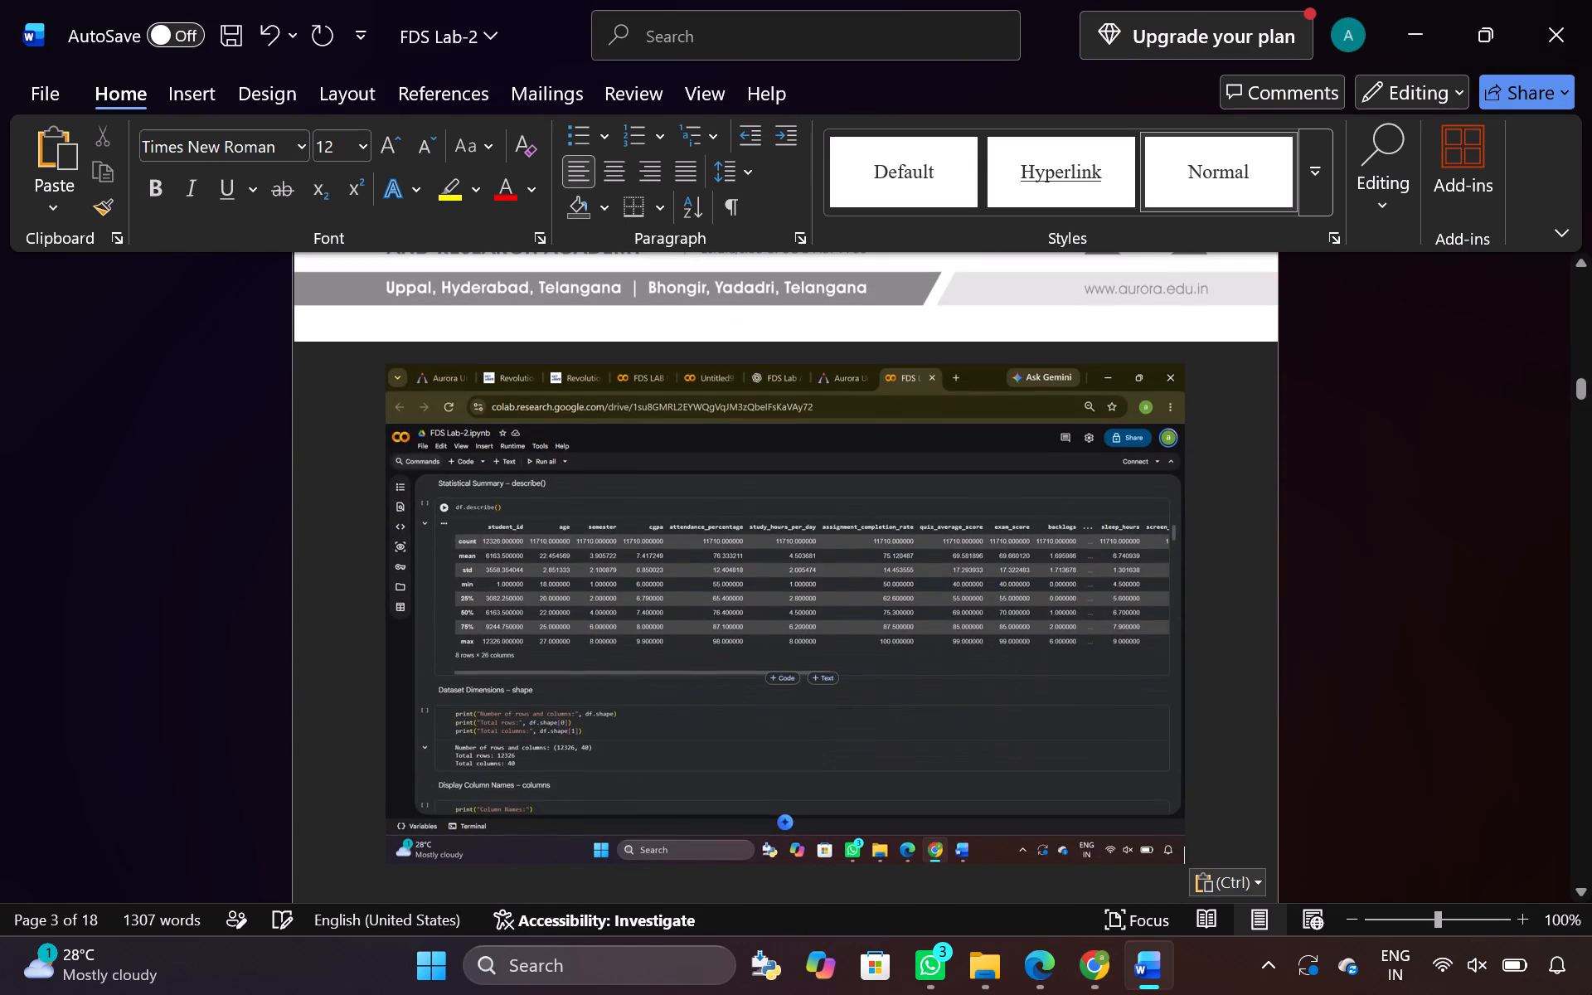
# Capture the full screen with the notebook's shape and column names outputs, and paste it after the describe() screenshot in Word.
pyautogui.hotkey('alt', 'Tab')
pyautogui.scroll(-1, 1286, 860)
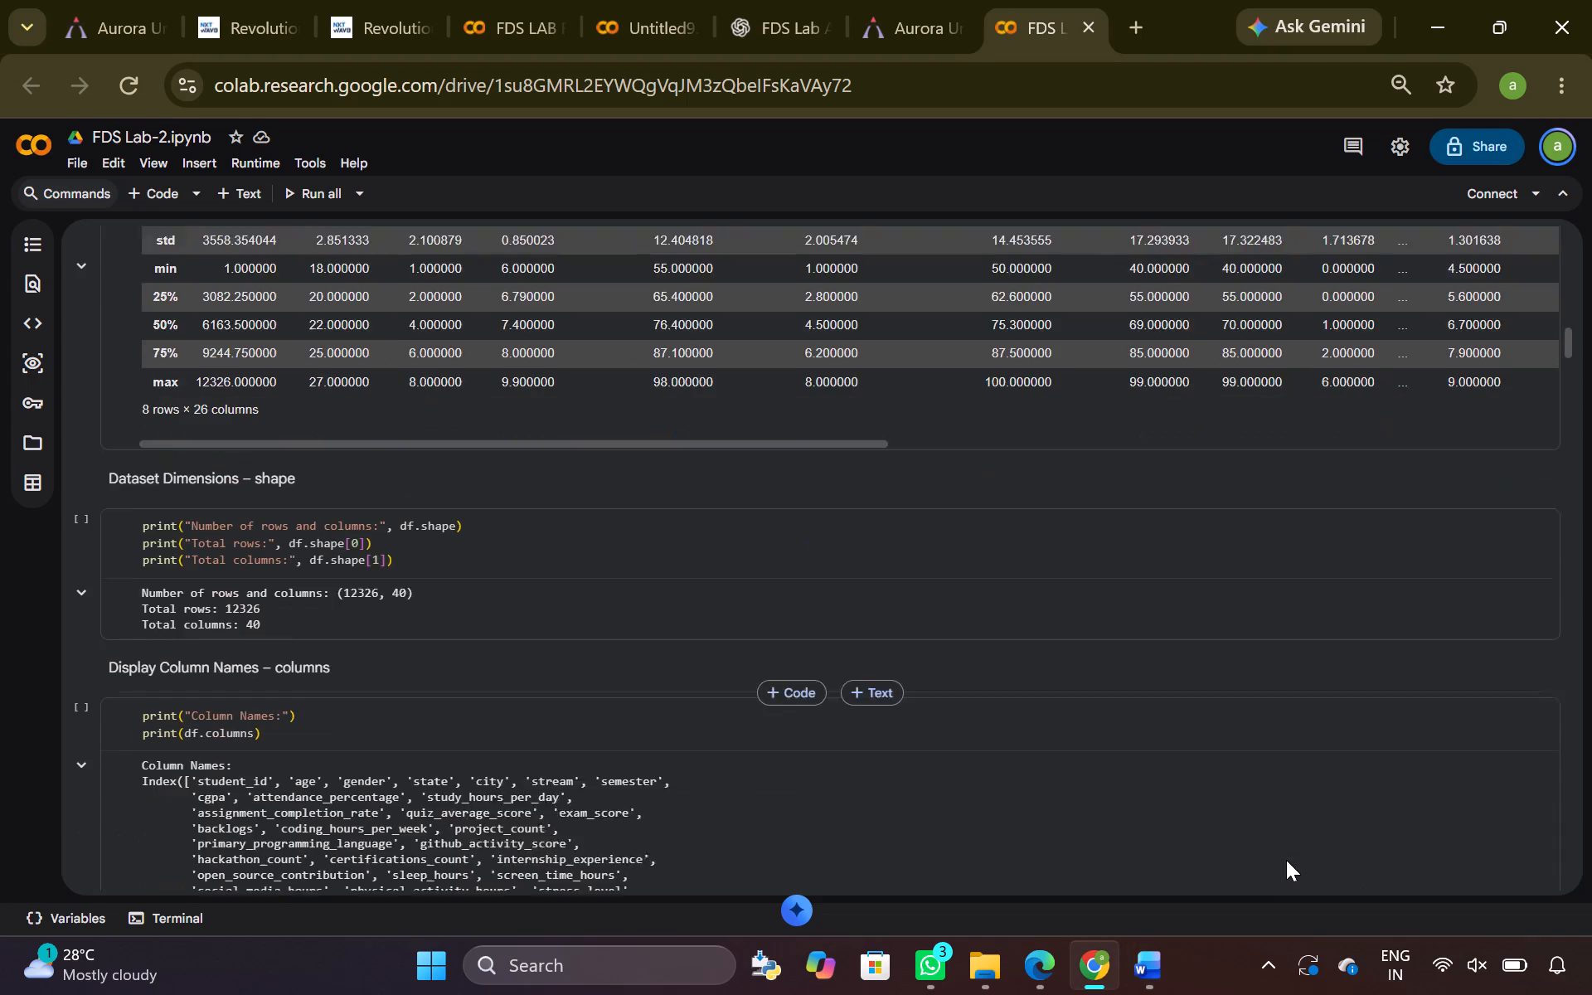
pyautogui.scroll(-1, 1286, 860)
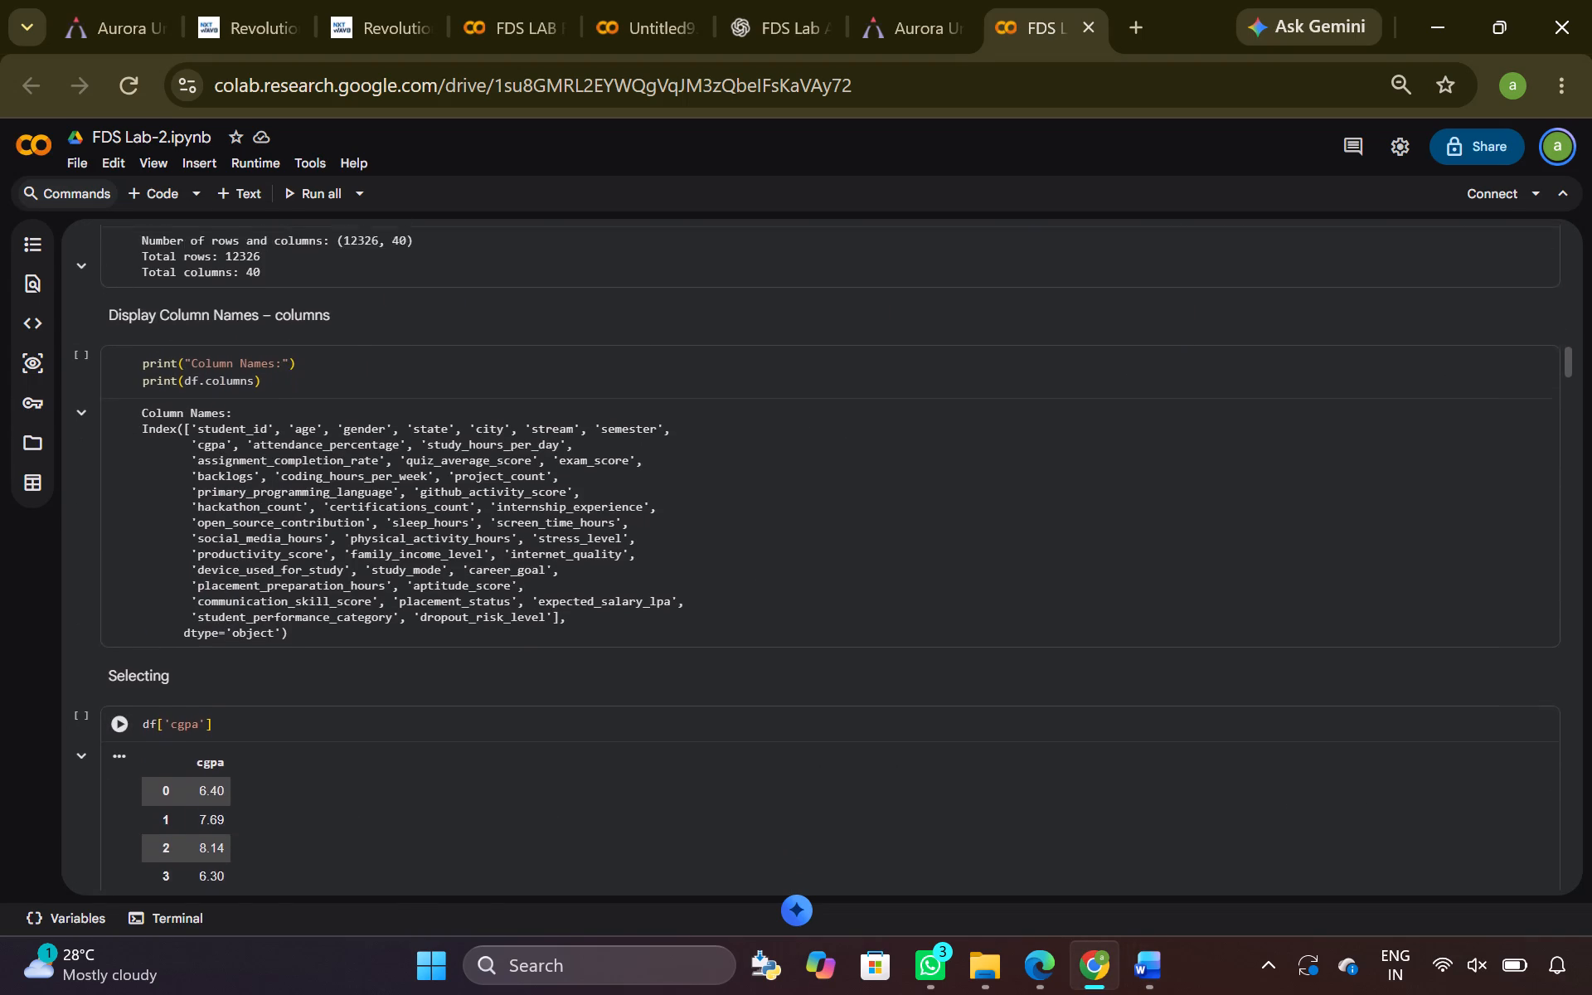
pyautogui.scroll(-1, 1286, 860)
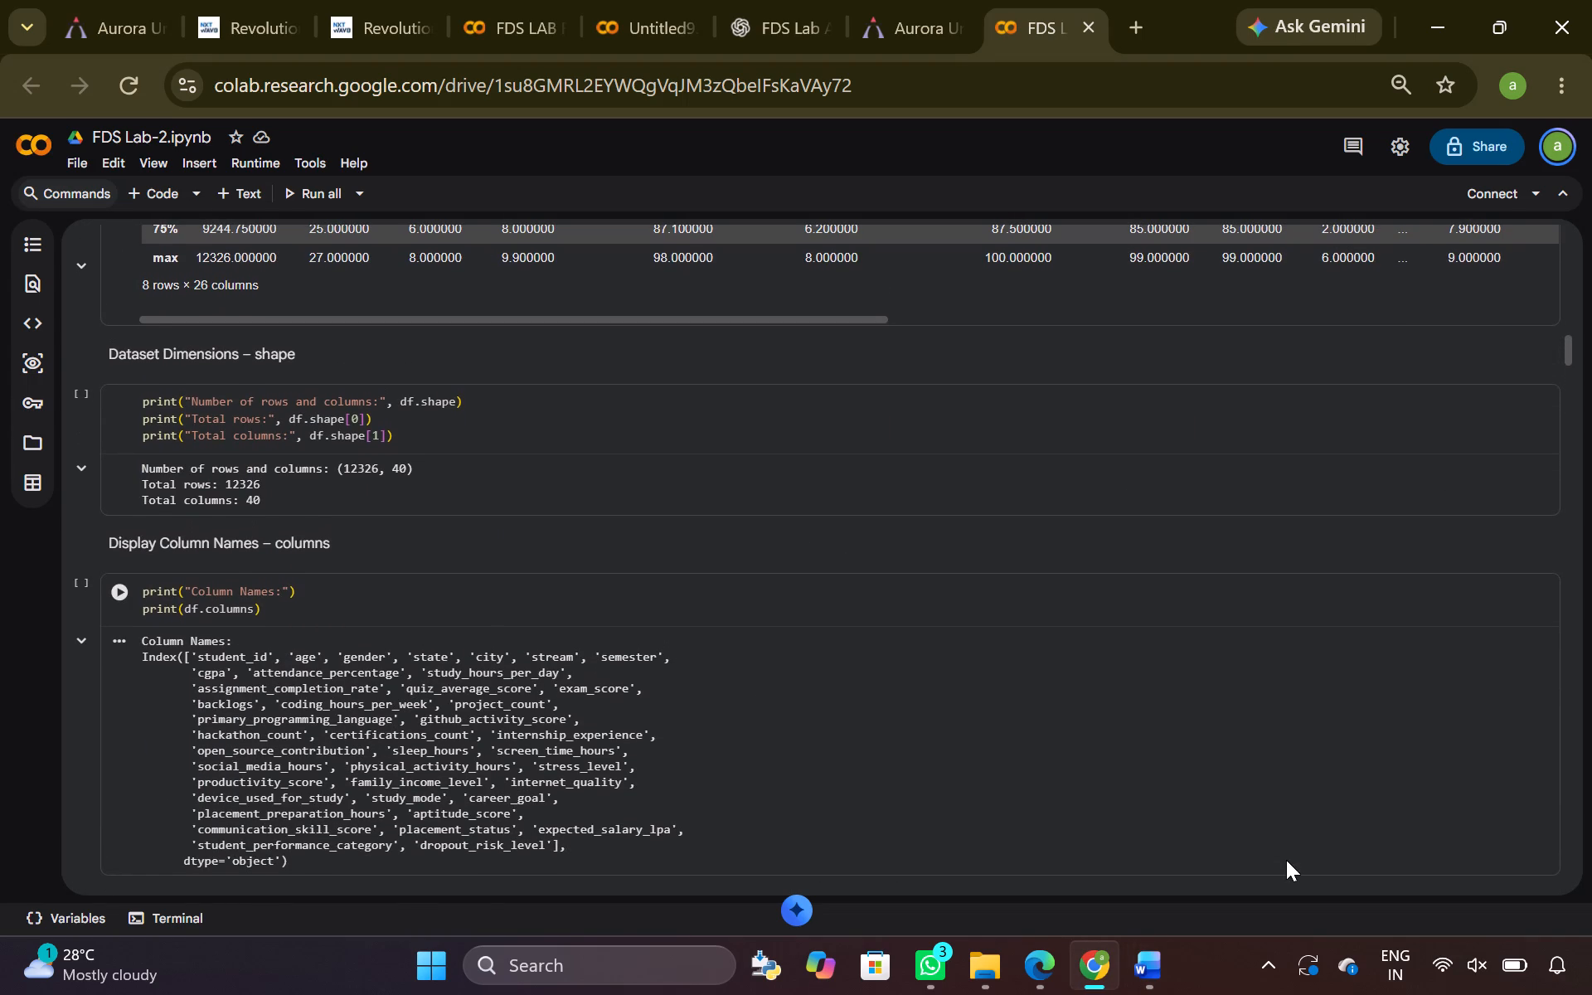
pyautogui.press('Print')
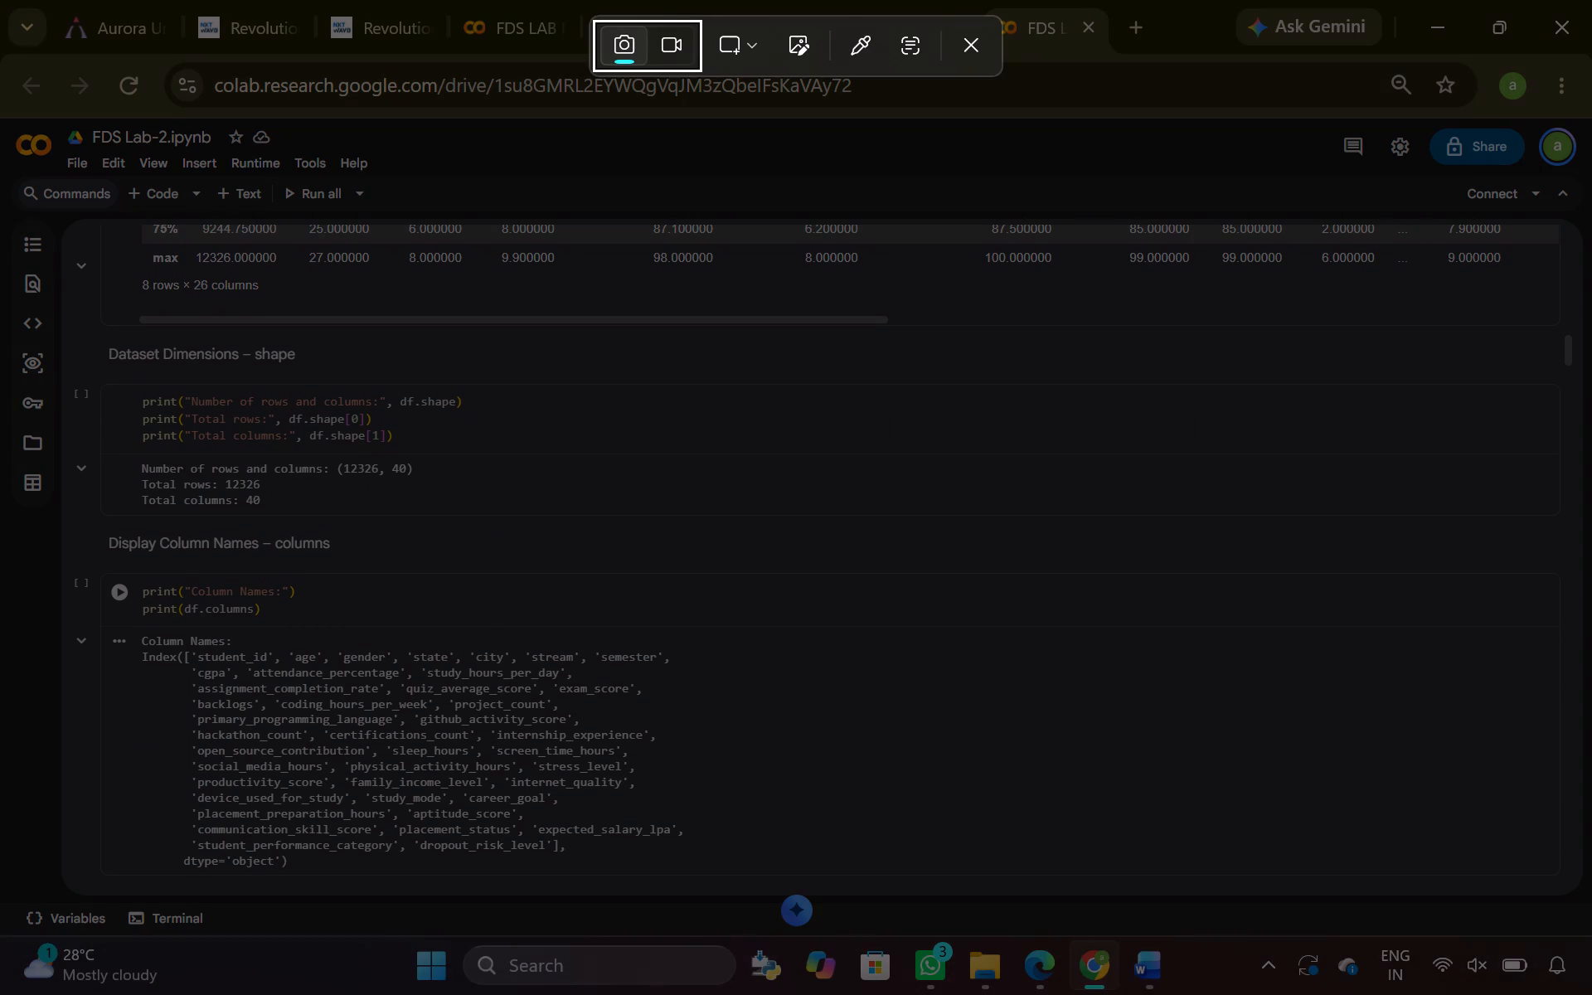
pyautogui.moveTo(0, 0); pyautogui.dragTo(1591, 994)
pyautogui.hotkey('ctrl', 'c')
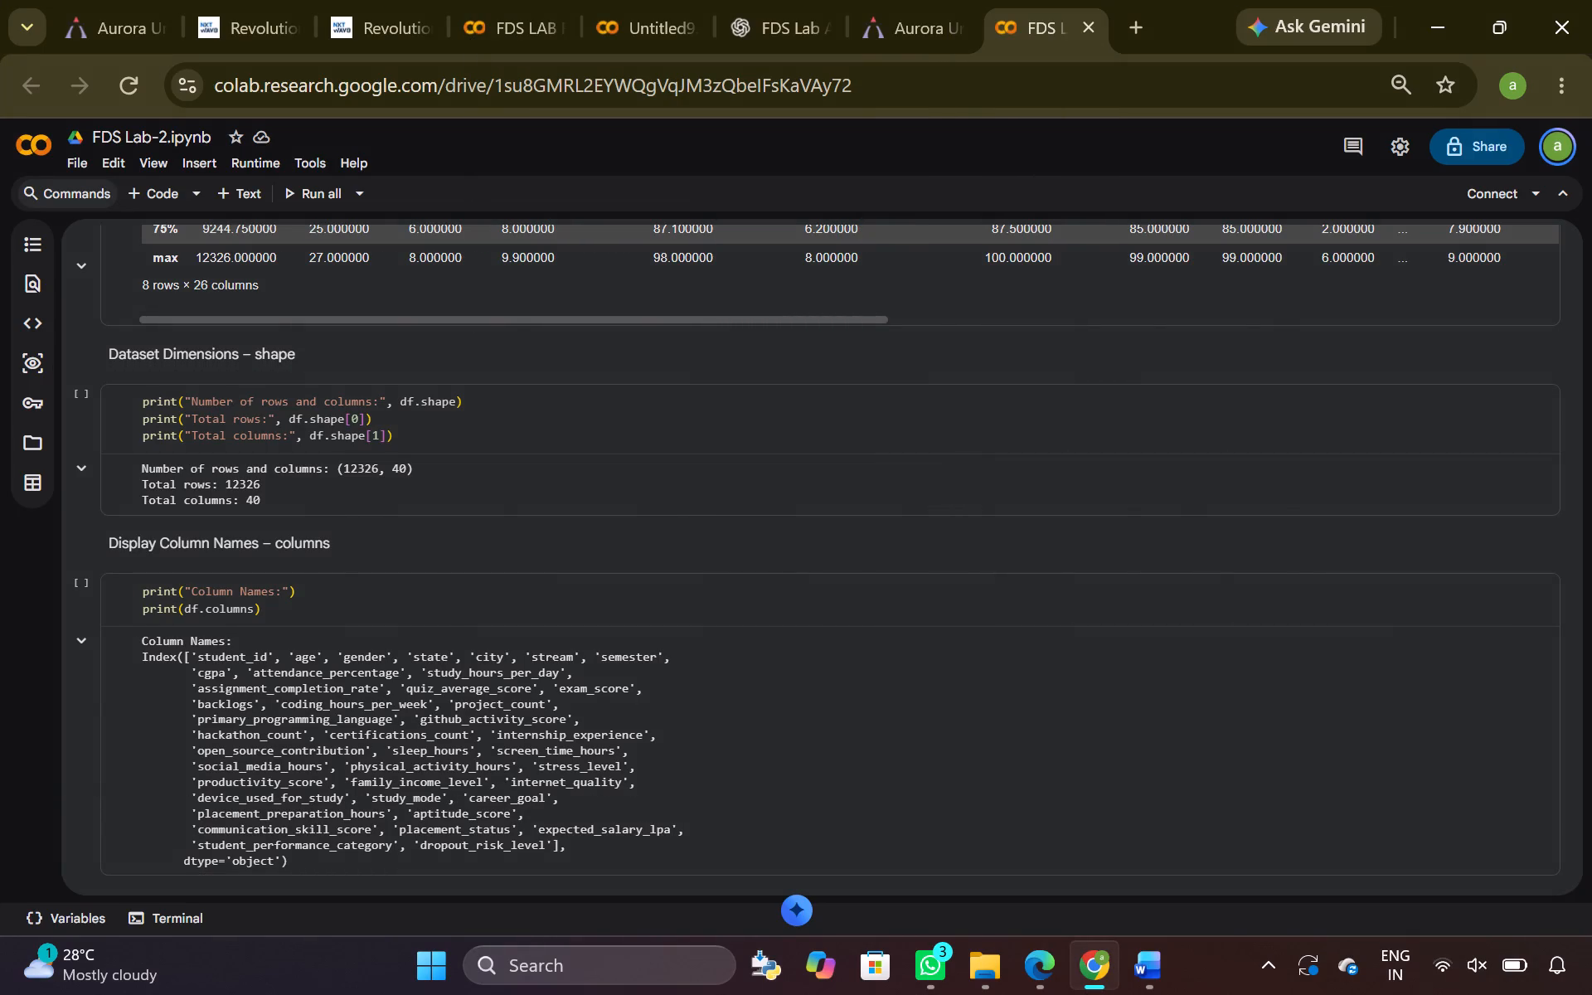
pyautogui.hotkey('alt', 'Tab')
pyautogui.hotkey('ctrl', 'v')
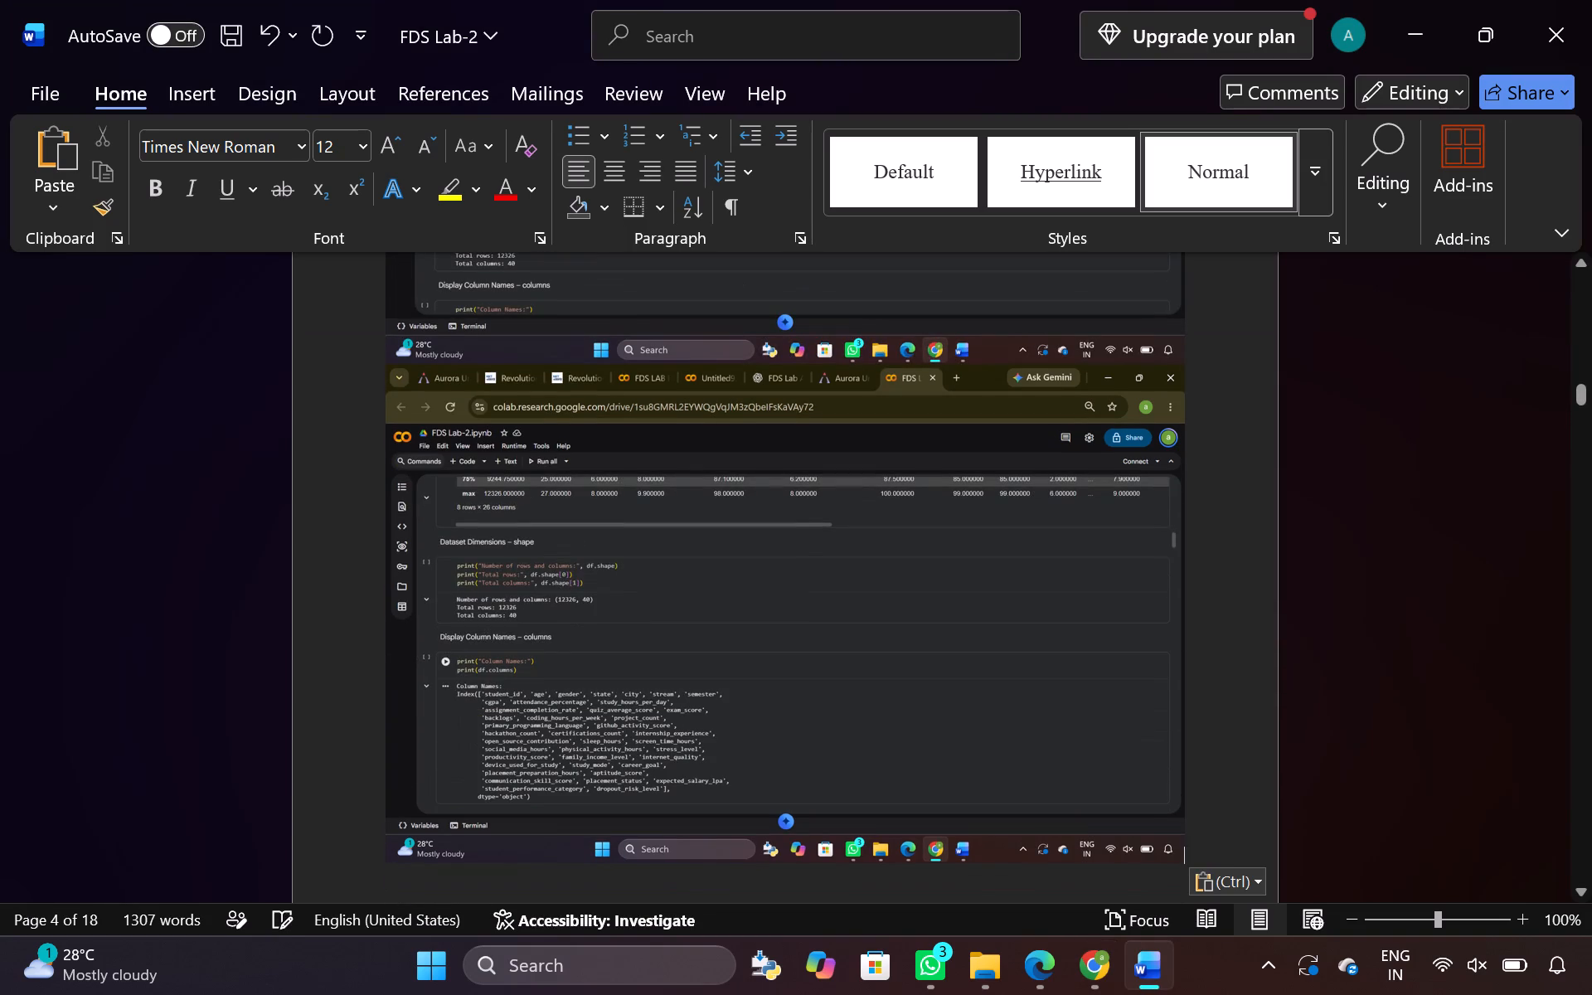
# Cut the whole Reading Data Explanations text, from the "Explanations" heading through the columns paragraph, stopping before "2. Selecting and Filtering".
pyautogui.scroll(-2, 763, 166)
pyautogui.scroll(-2, 731, 789)
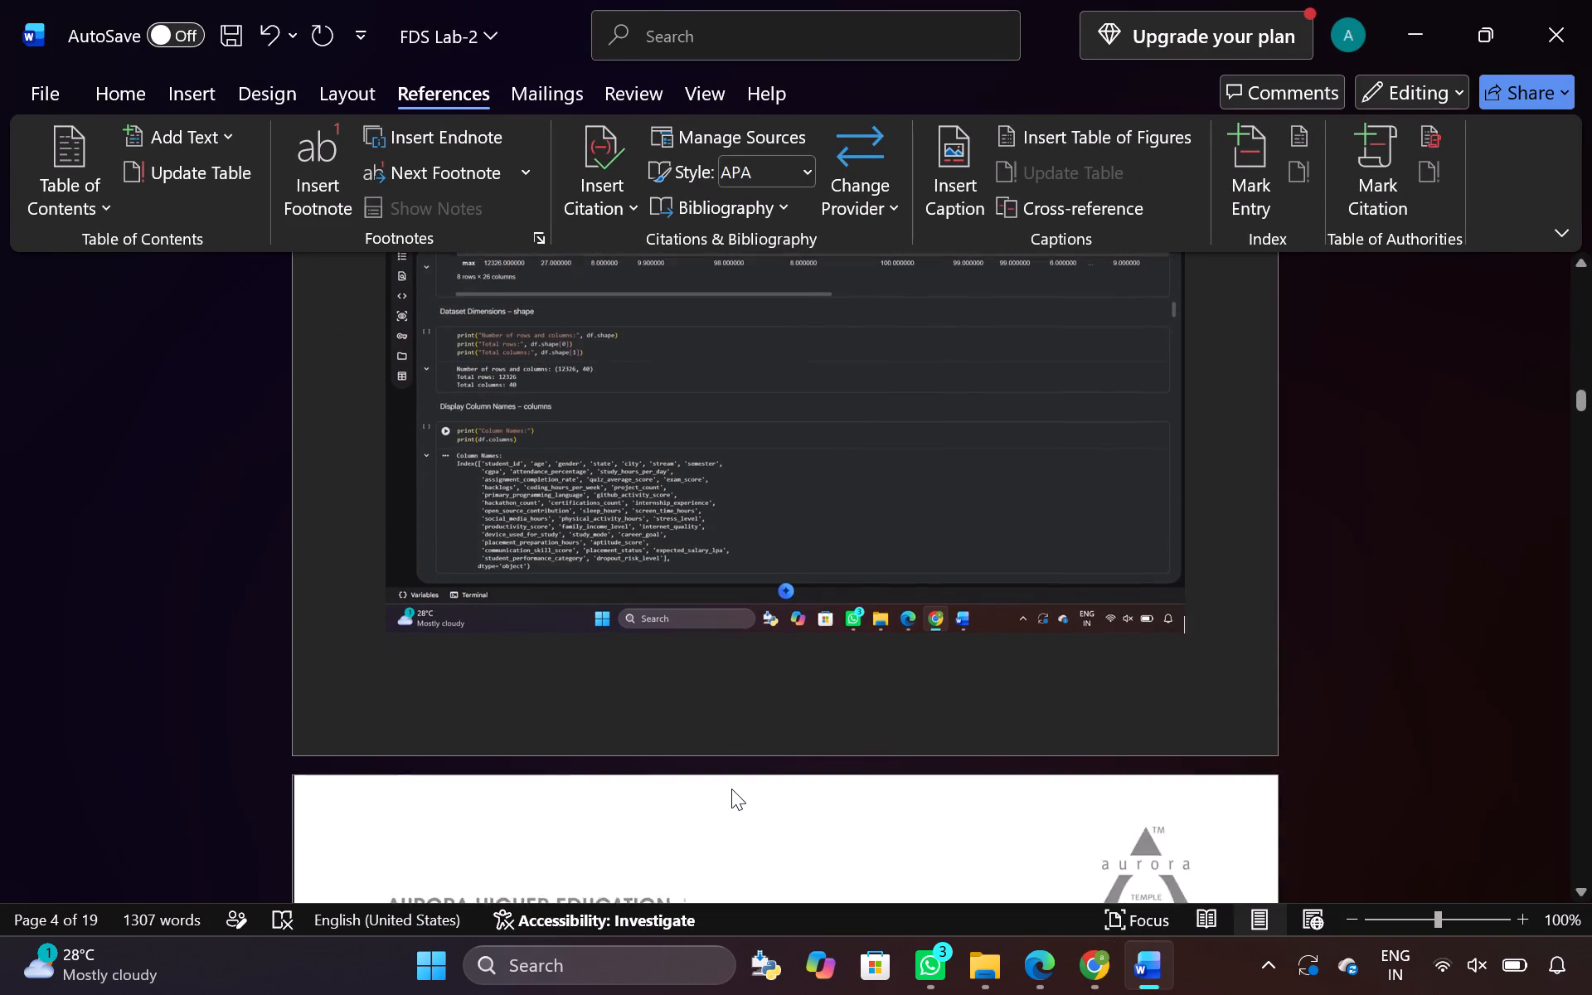
pyautogui.scroll(-4, 731, 789)
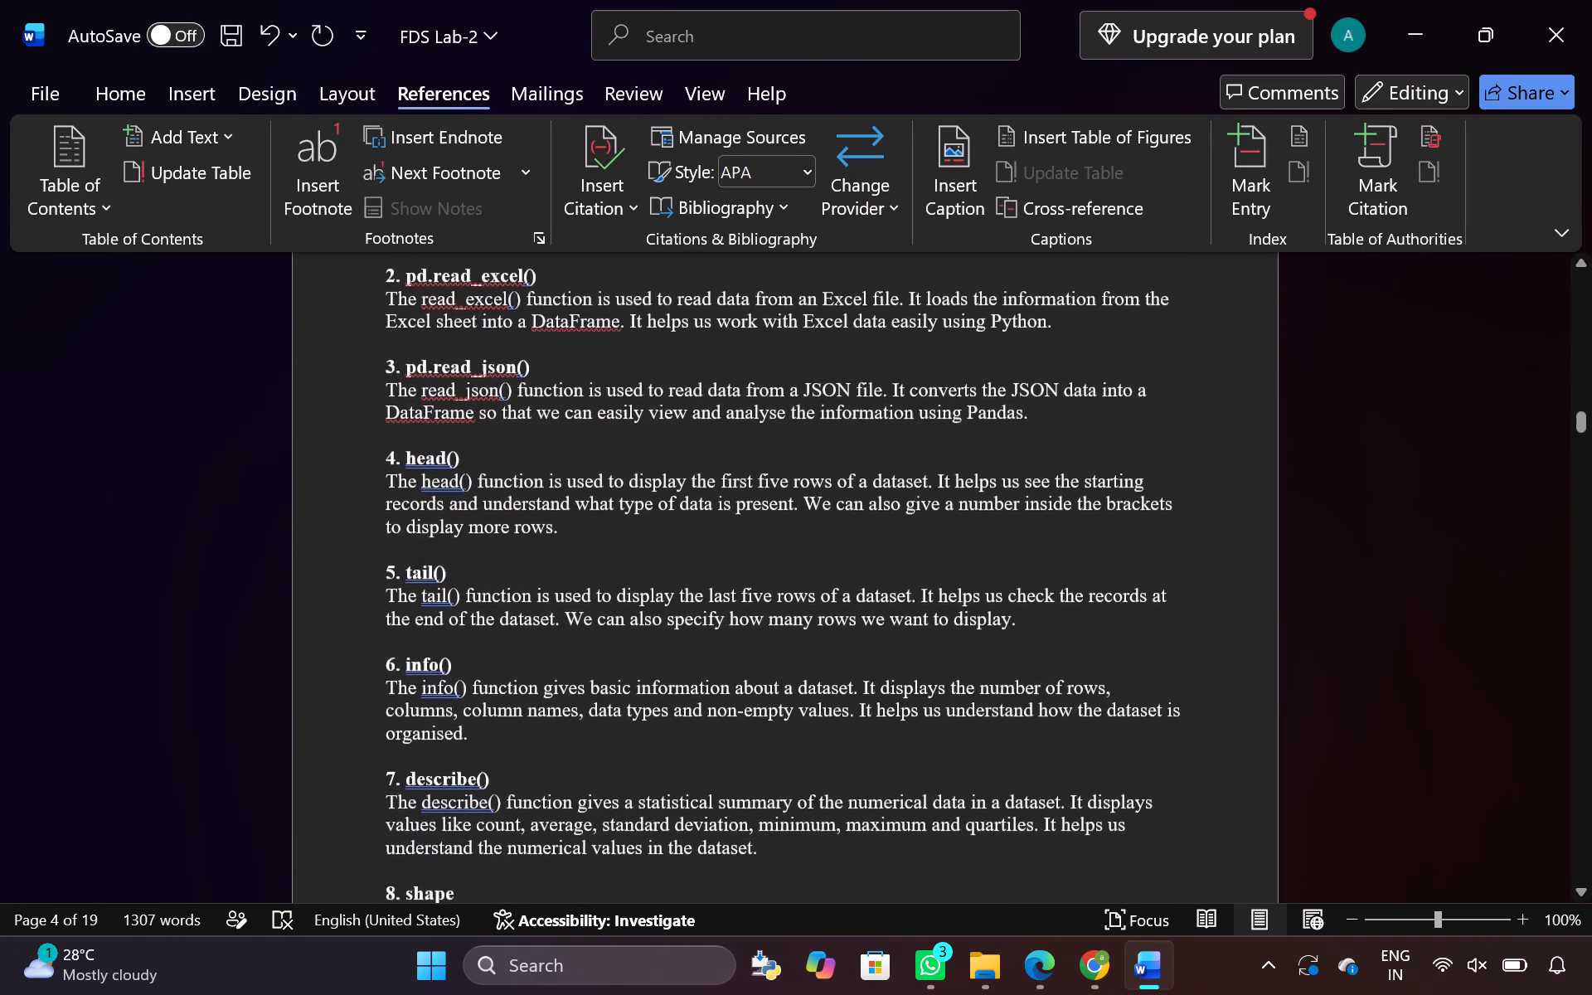
pyautogui.scroll(-2, 731, 789)
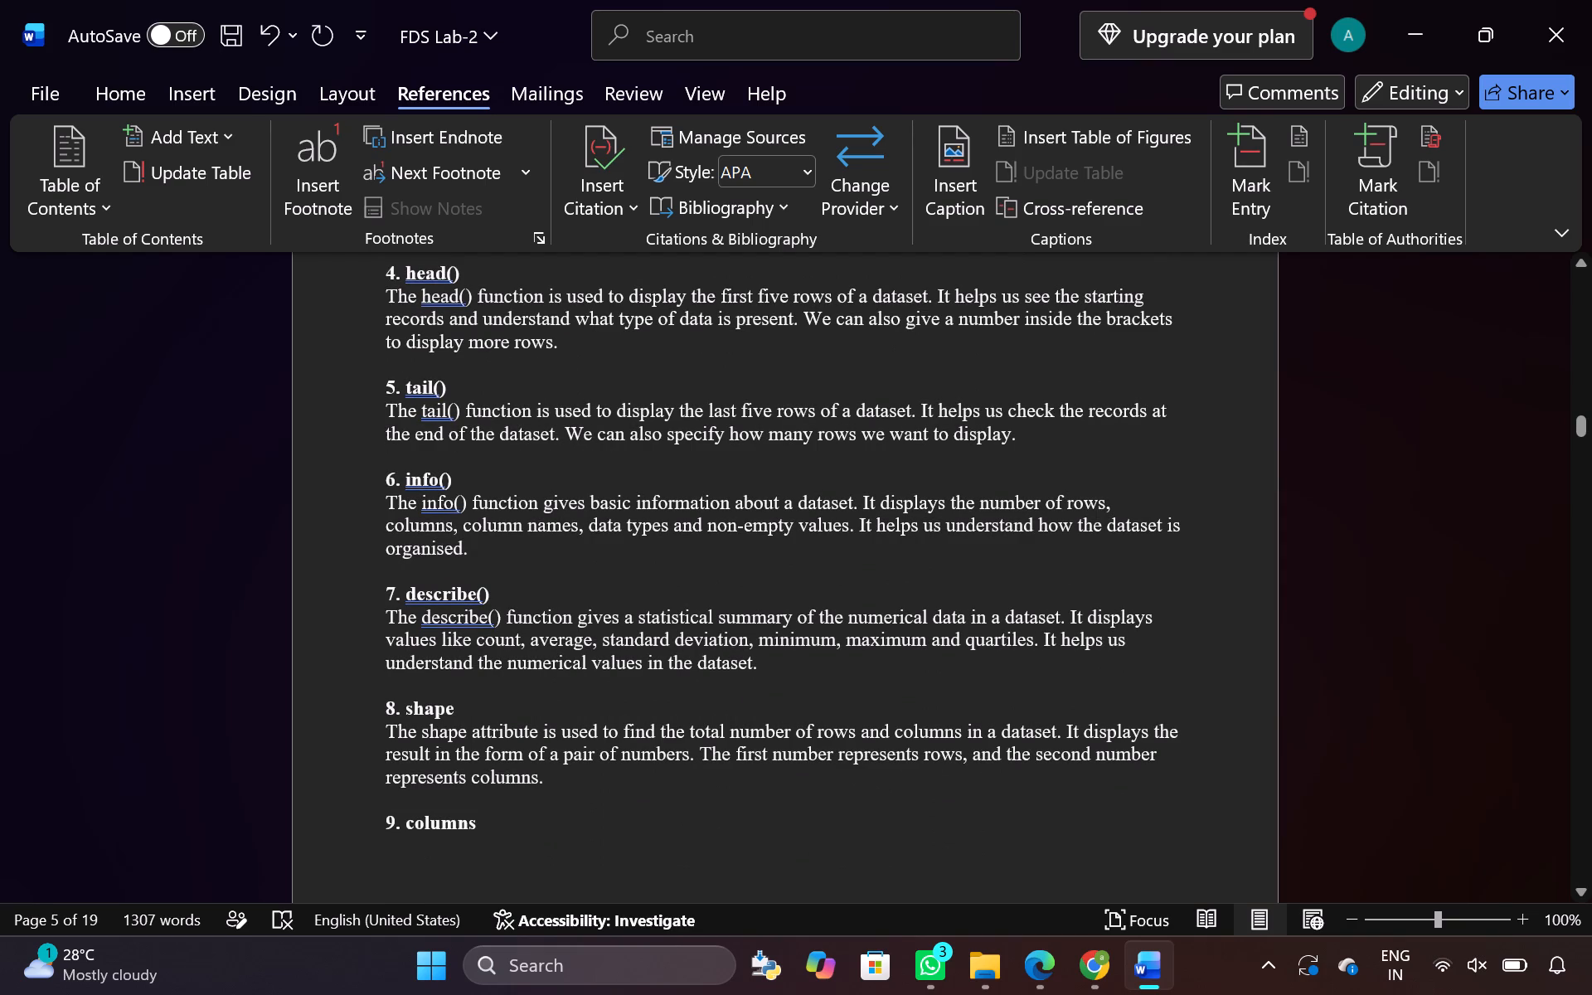
pyautogui.scroll(-3, 484, 828)
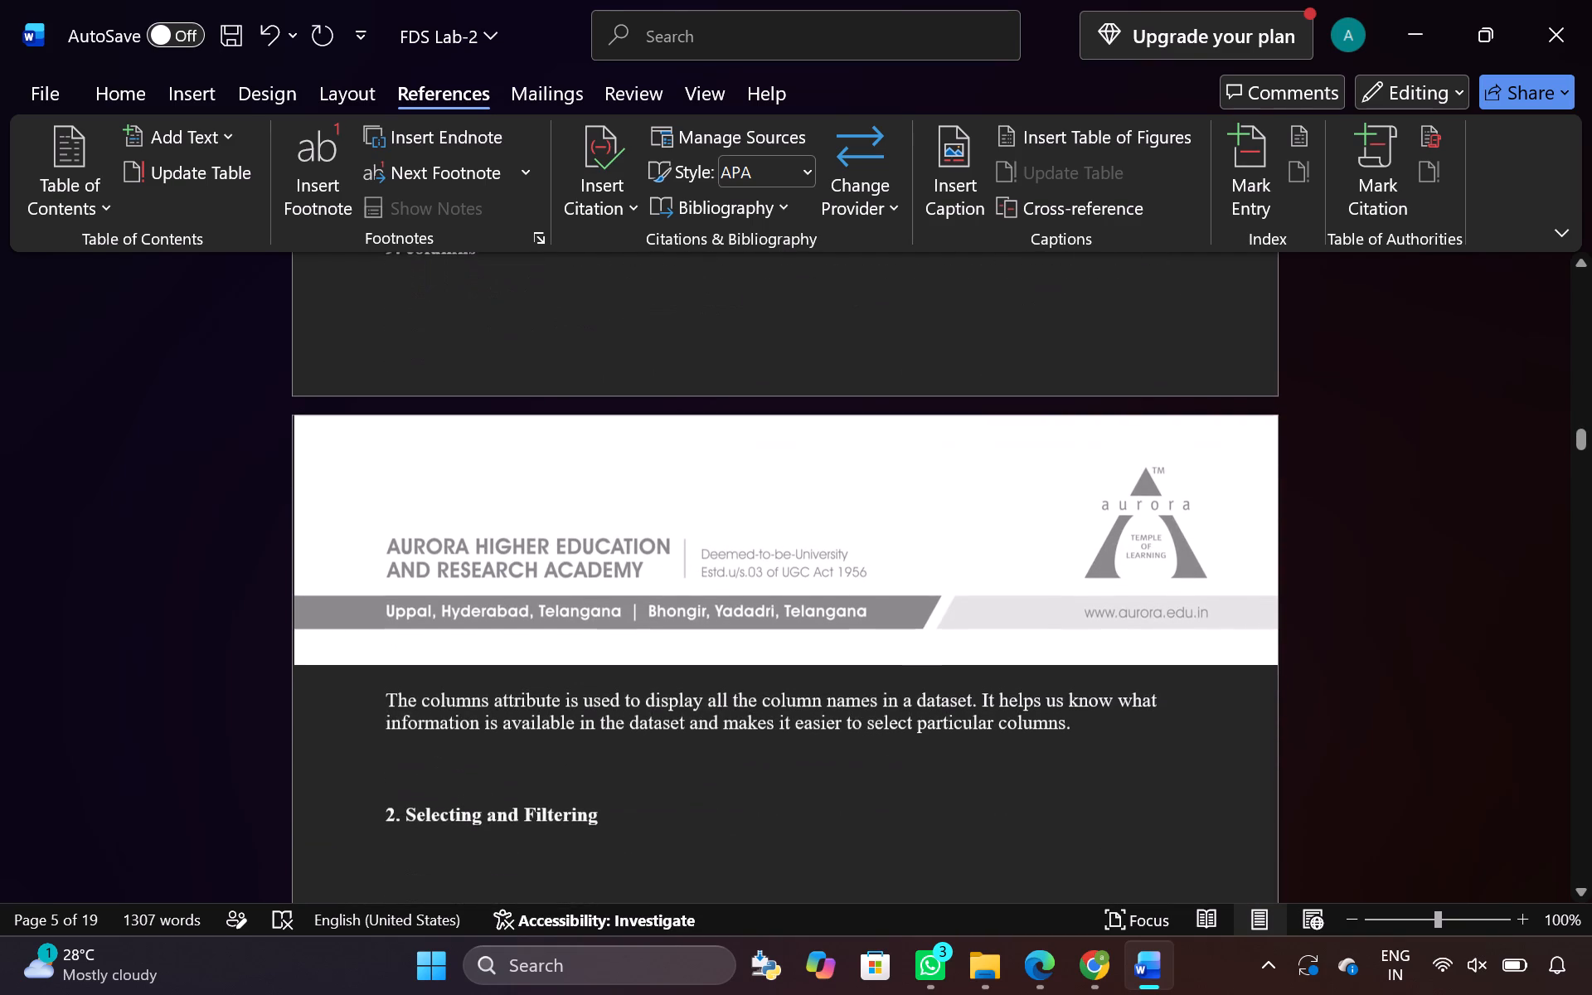
pyautogui.scroll(-1, 484, 828)
pyautogui.scroll(2, 549, 359)
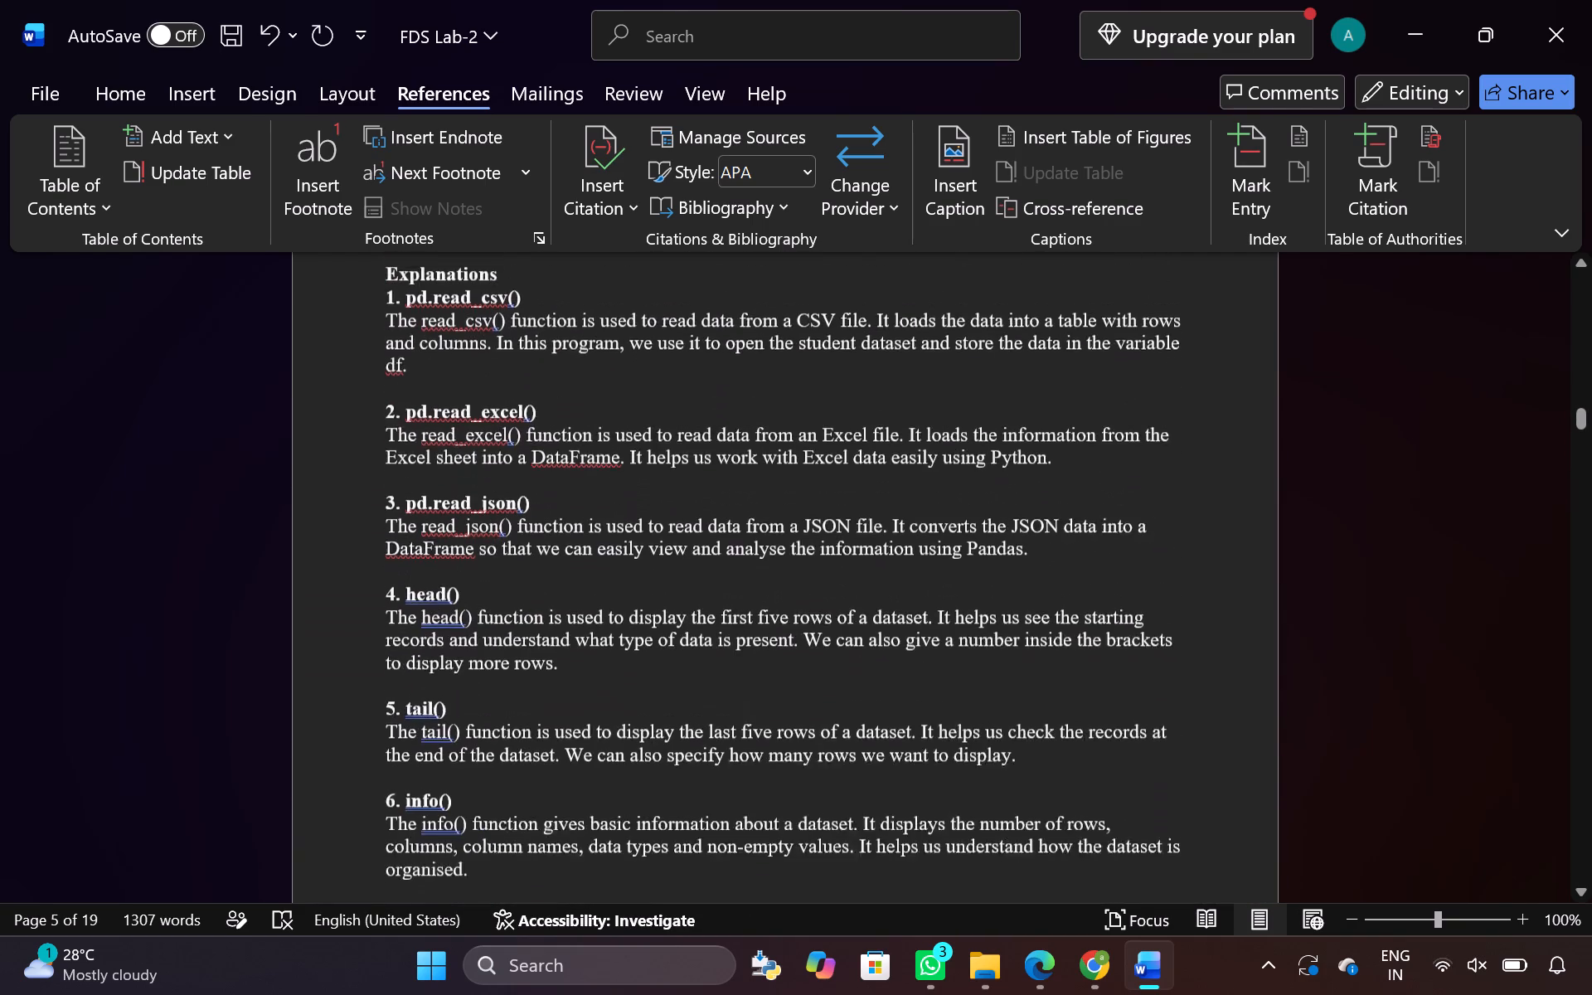
pyautogui.scroll(1, 549, 359)
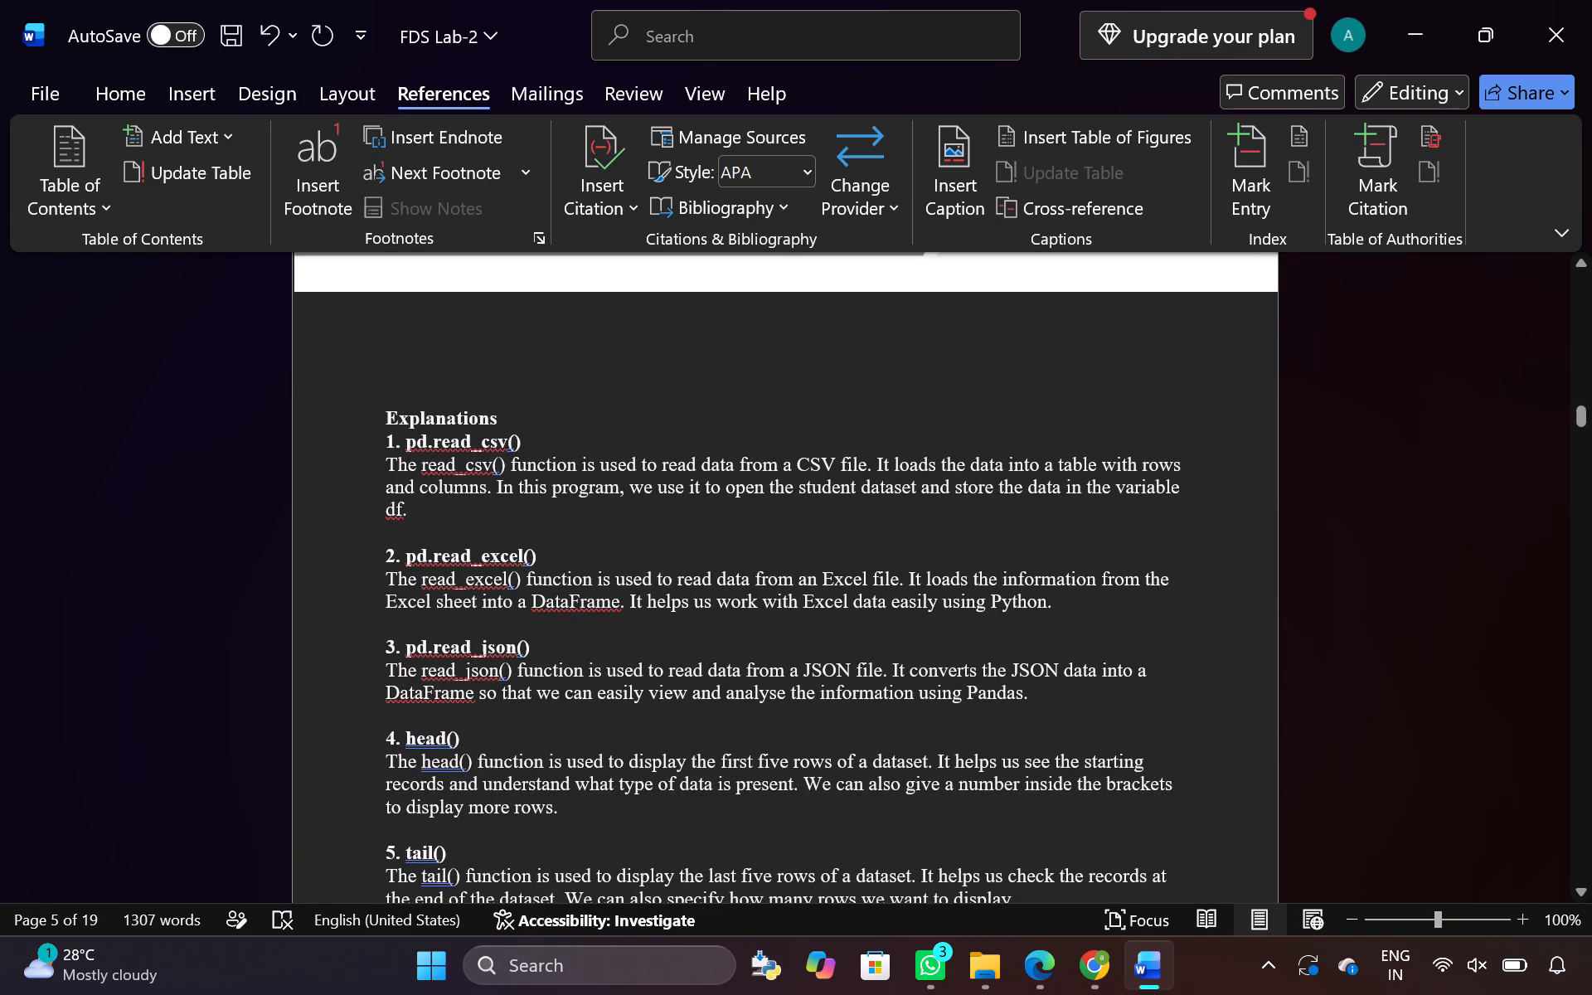
pyautogui.moveTo(382, 410); pyautogui.dragTo(624, 782)
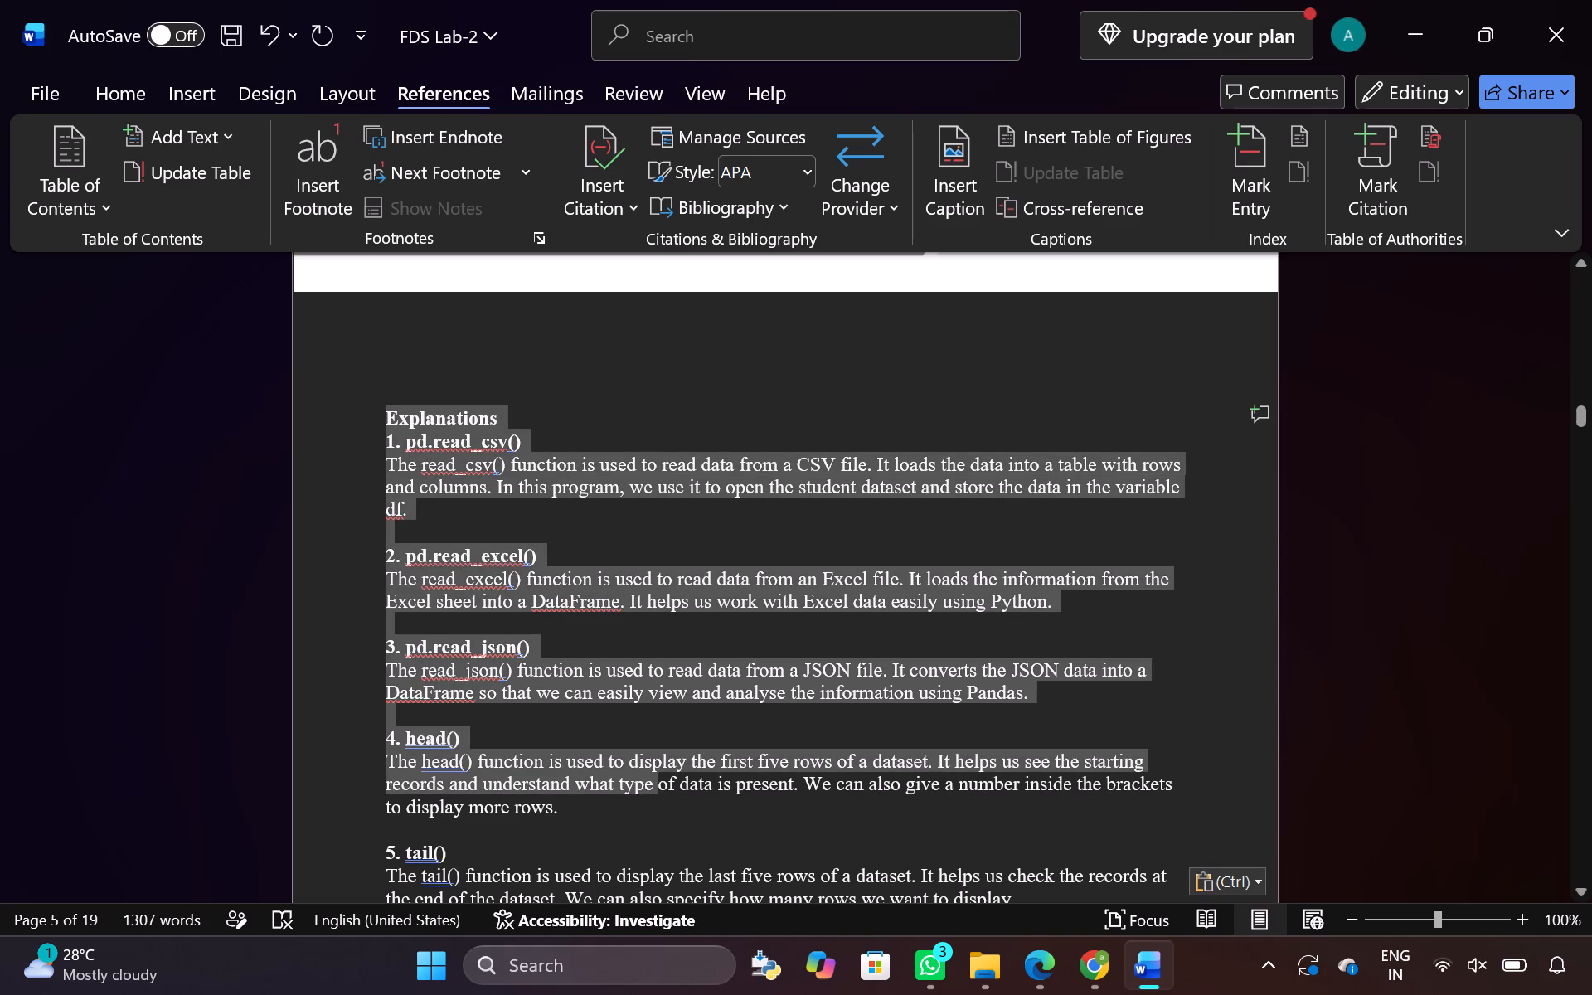
pyautogui.moveTo(624, 782); pyautogui.dragTo(732, 379)
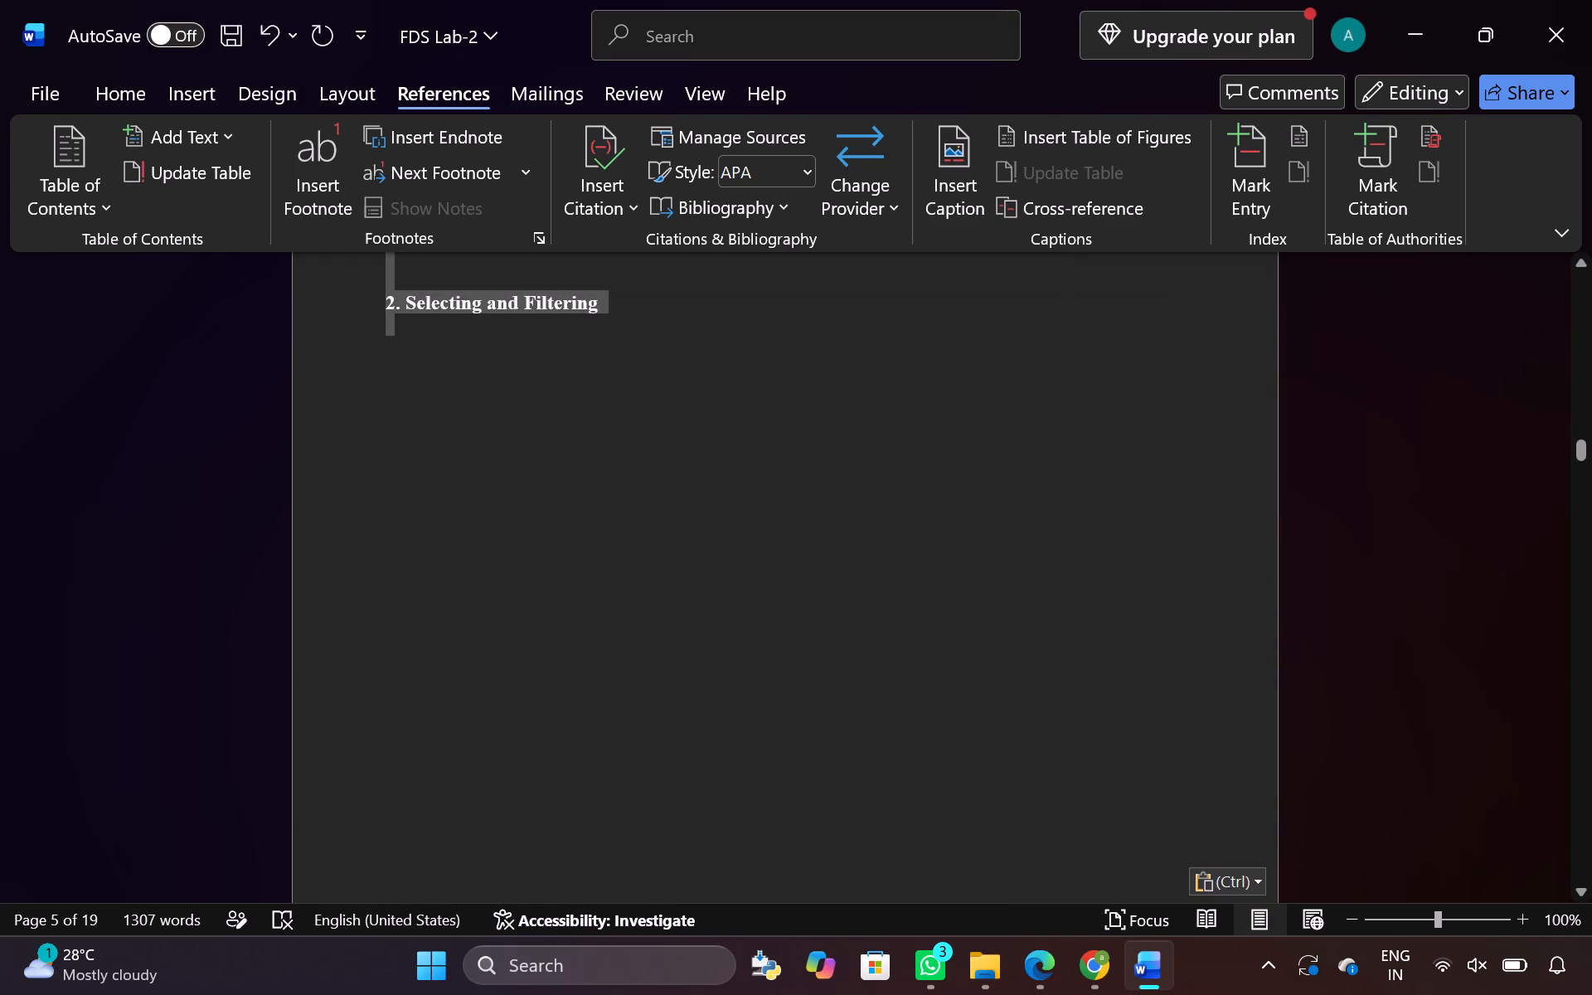
pyautogui.moveTo(732, 379); pyautogui.dragTo(769, 262)
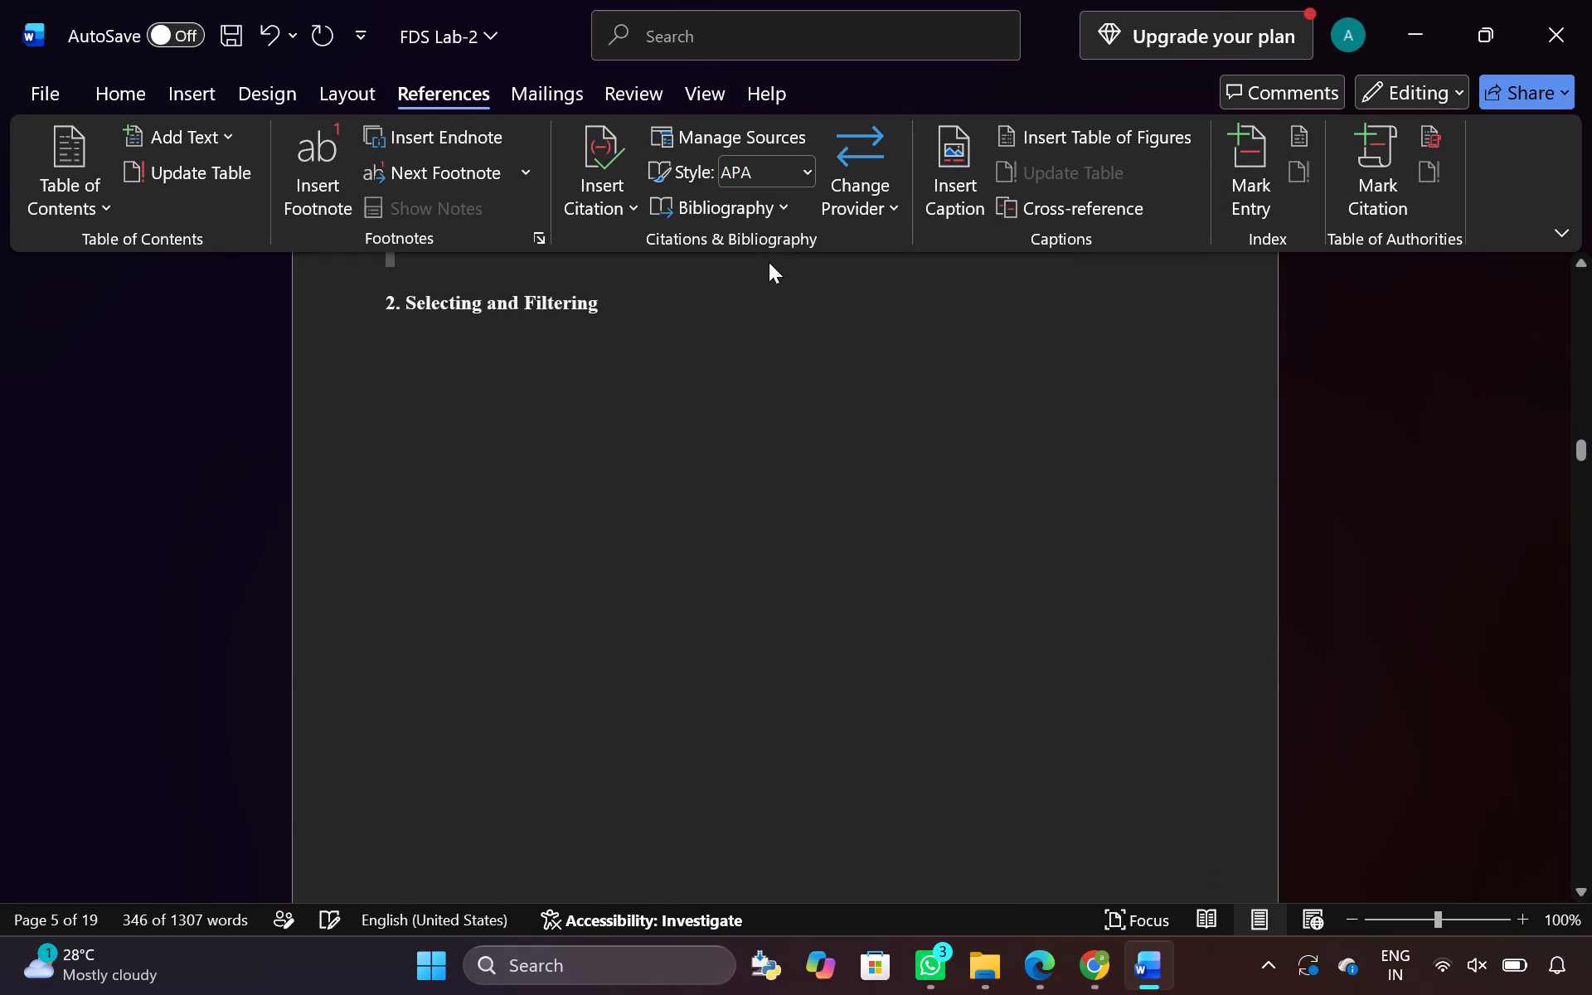
pyautogui.hotkey('ctrl', 'c')
pyautogui.hotkey('ctrl', 'x')
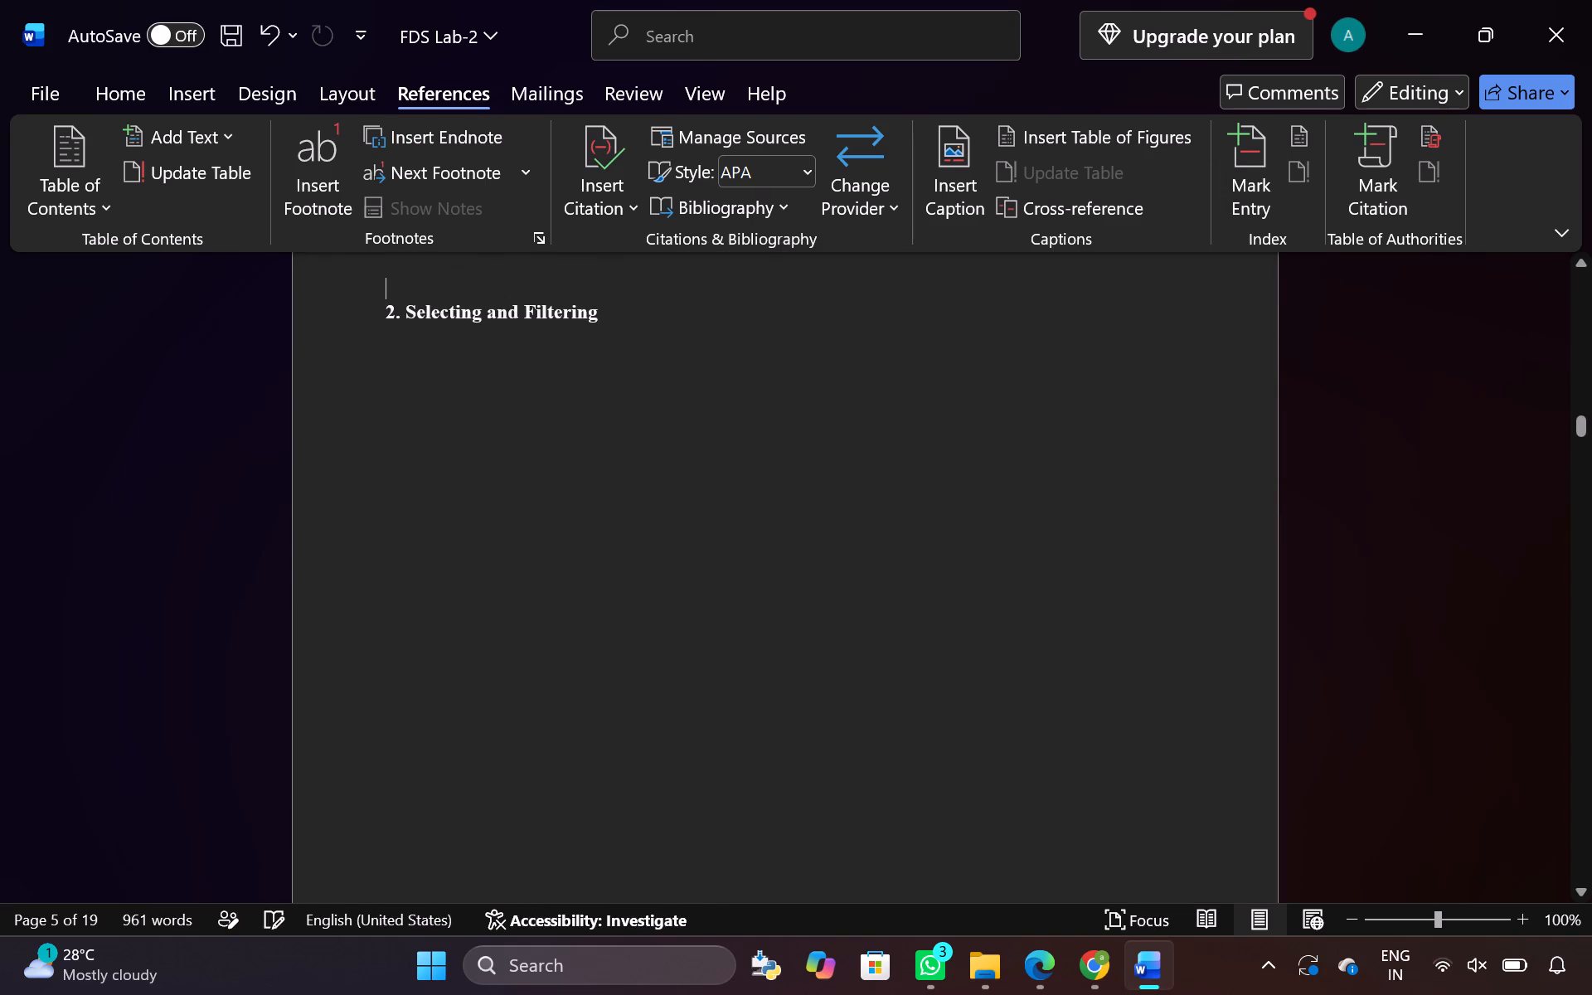
pyautogui.scroll(2, 769, 262)
pyautogui.hotkey('alt', 'Tab')
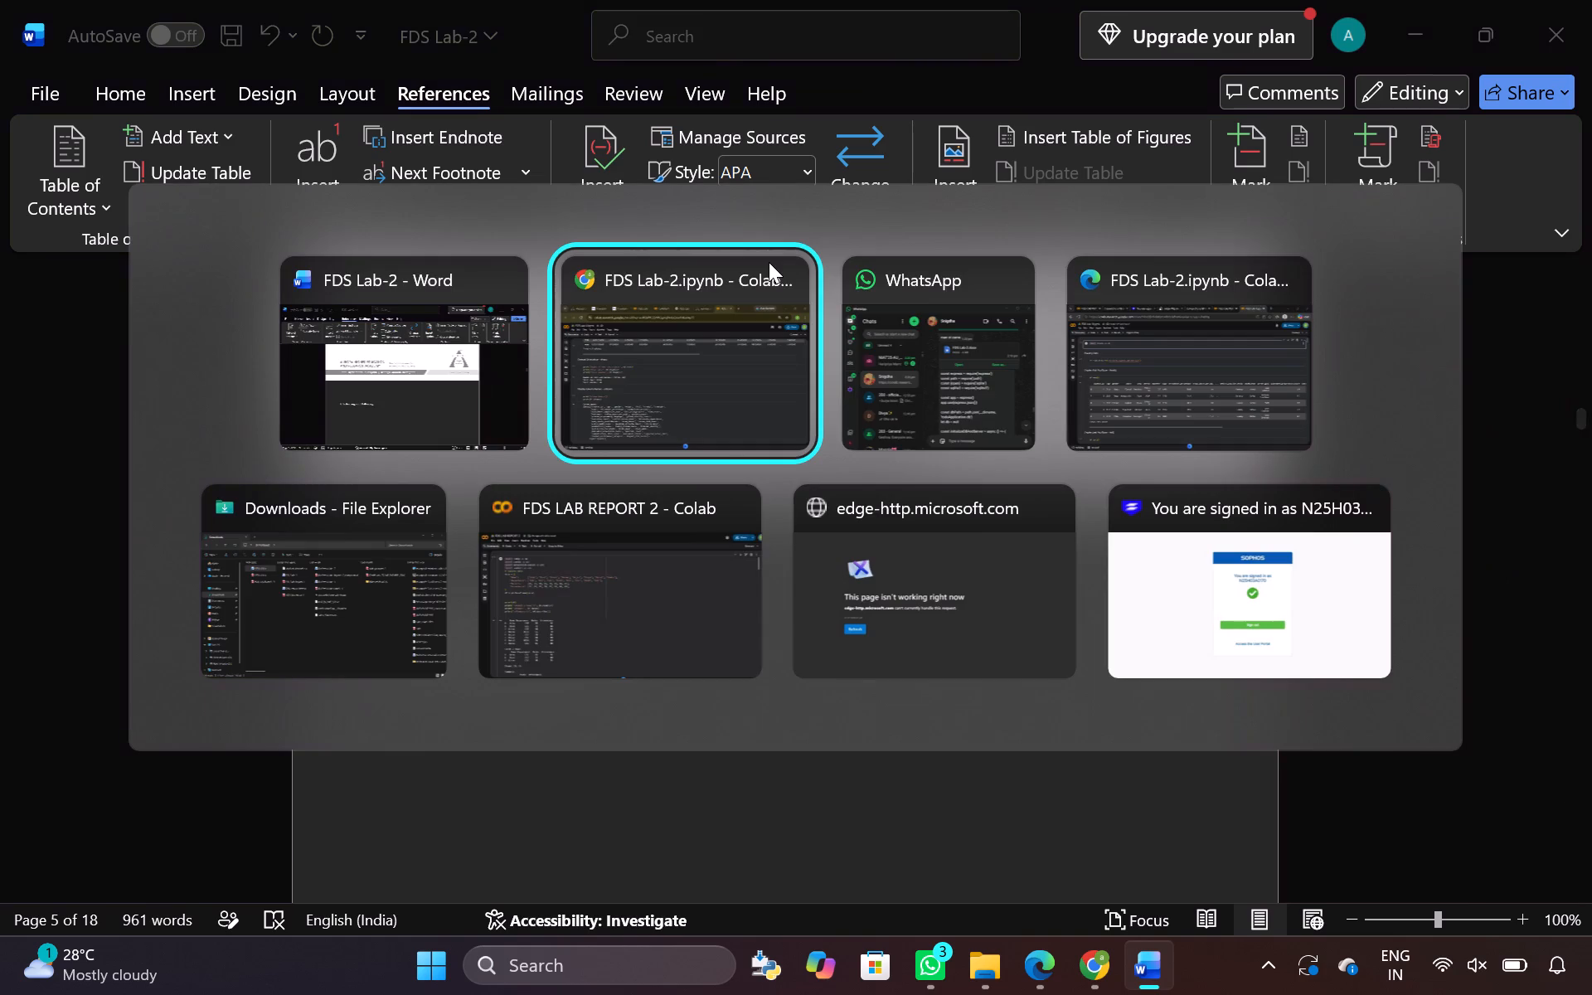
pyautogui.hotkey('alt', 'Tab')
pyautogui.hotkey('alt', 'Tab')
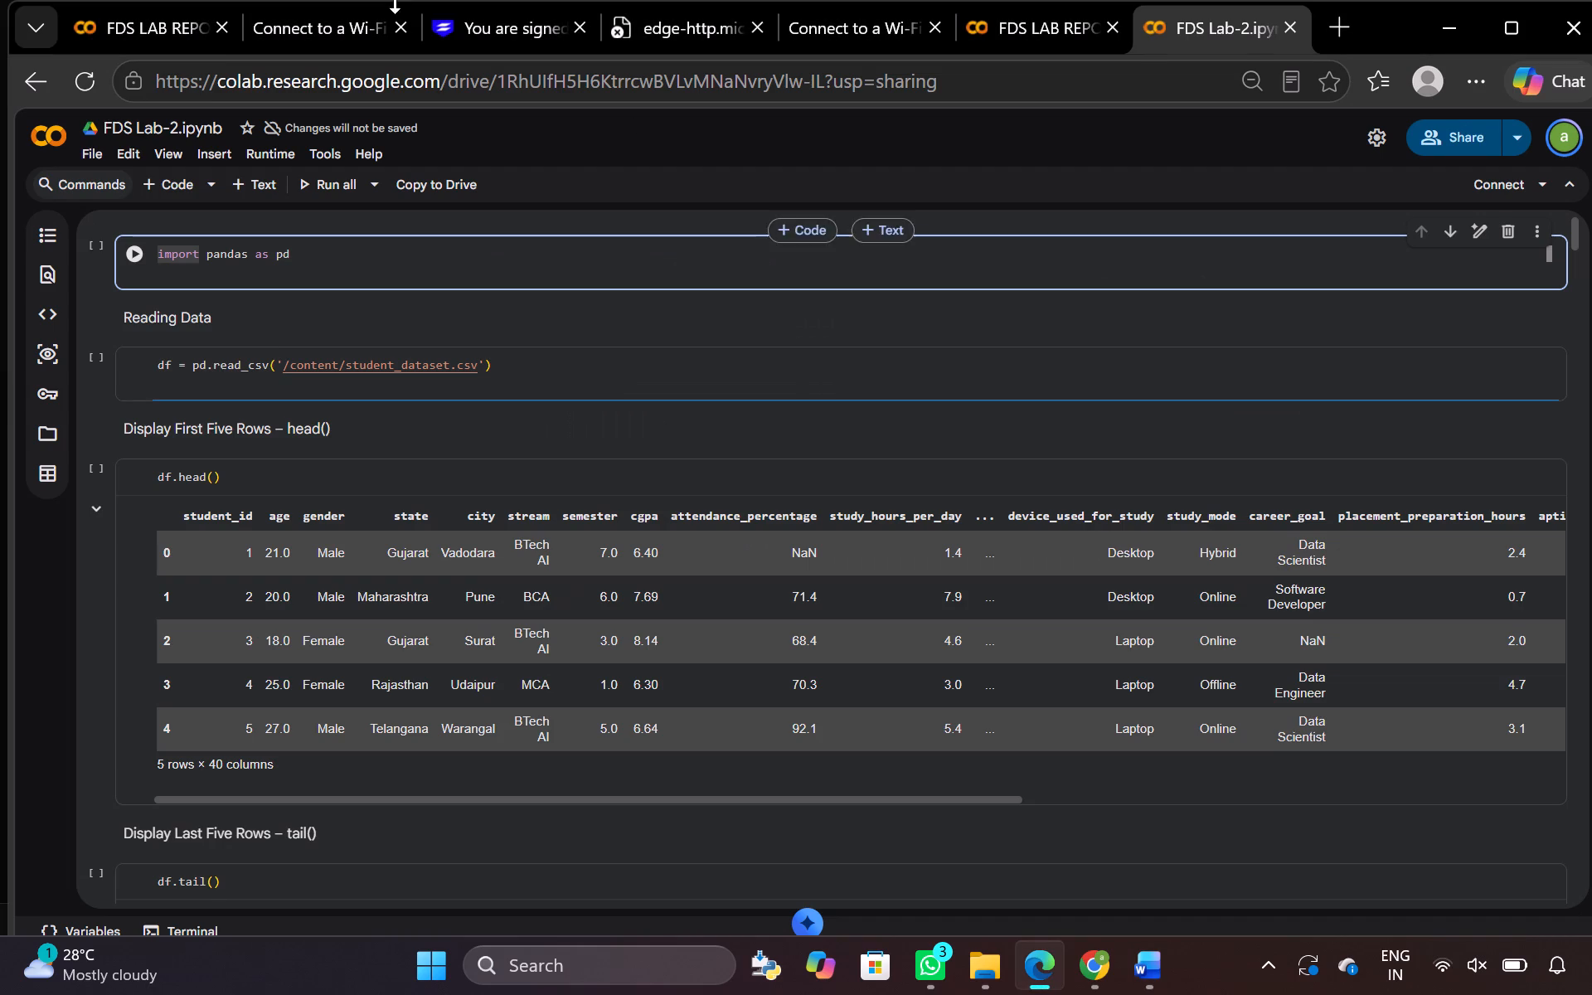
pyautogui.click(1335, 34)
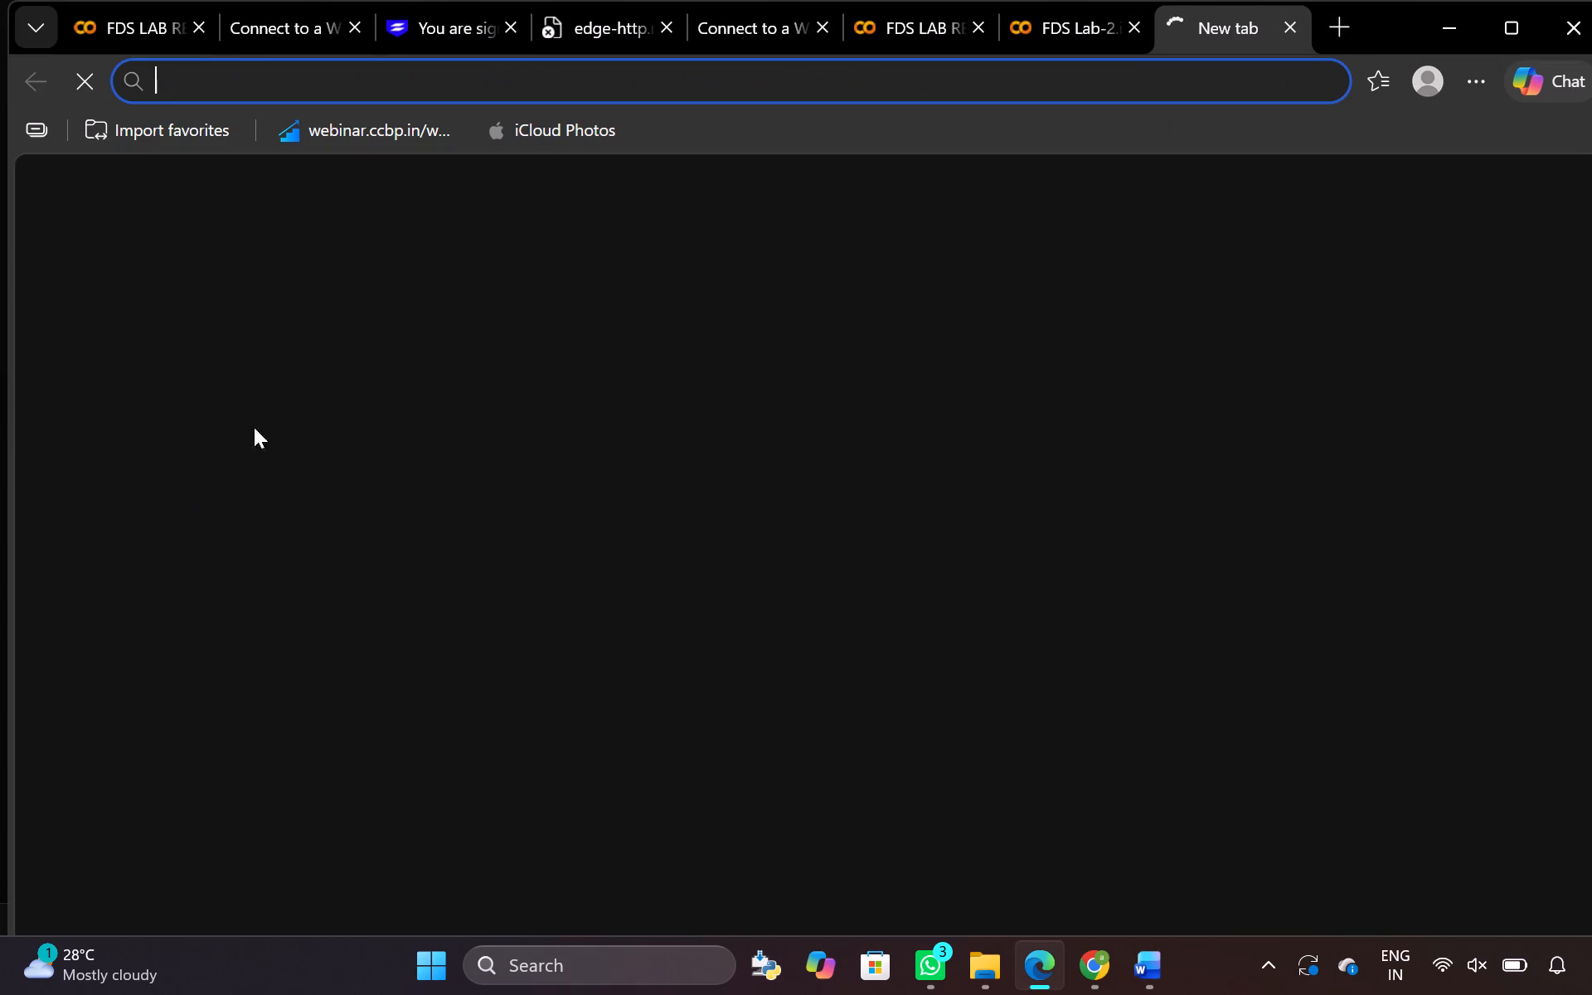
pyautogui.click(494, 410)
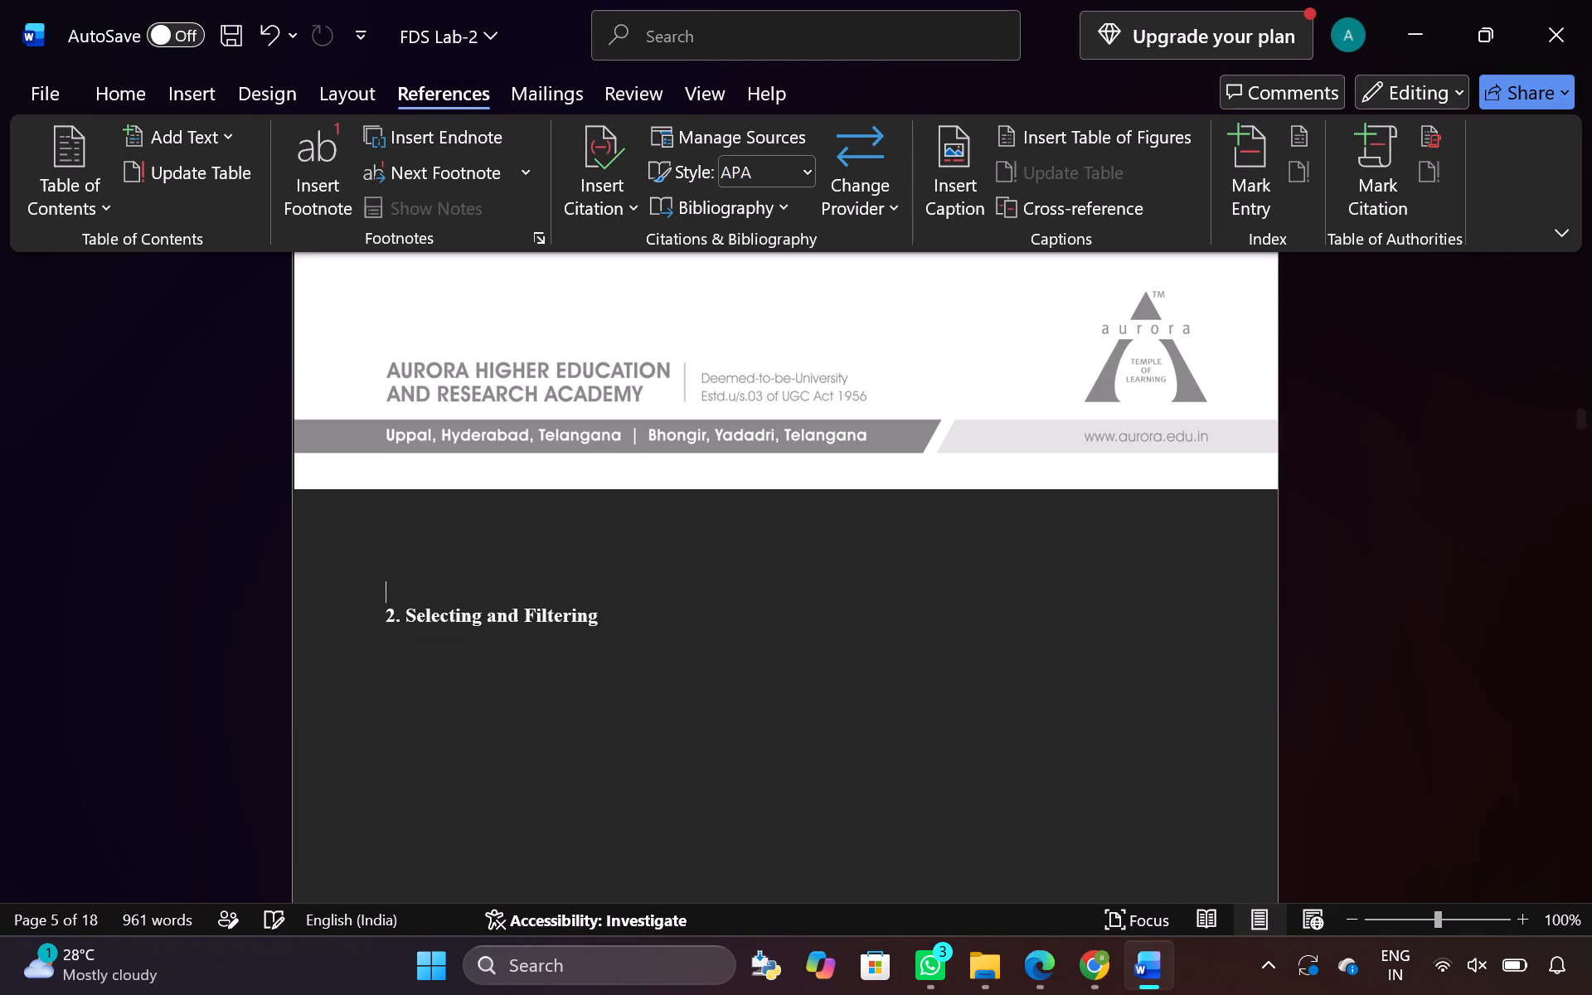
pyautogui.press('BackSpace')
pyautogui.press('BackSpace')
pyautogui.hscroll(1, 277, 355)
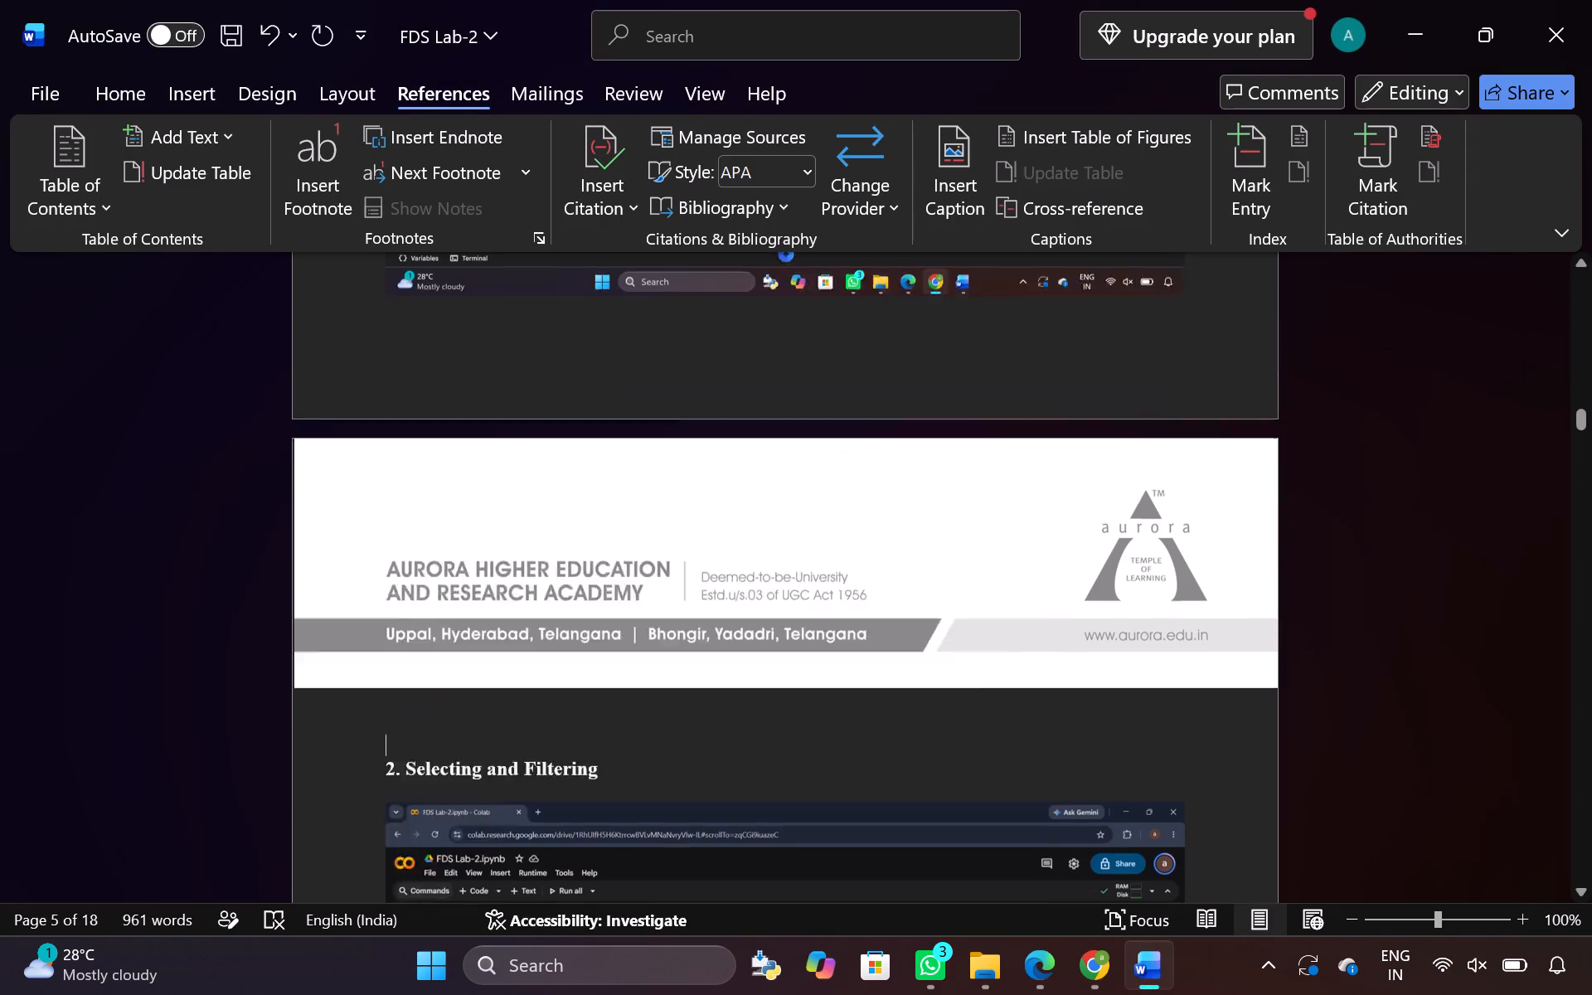
pyautogui.hscroll(1, 277, 355)
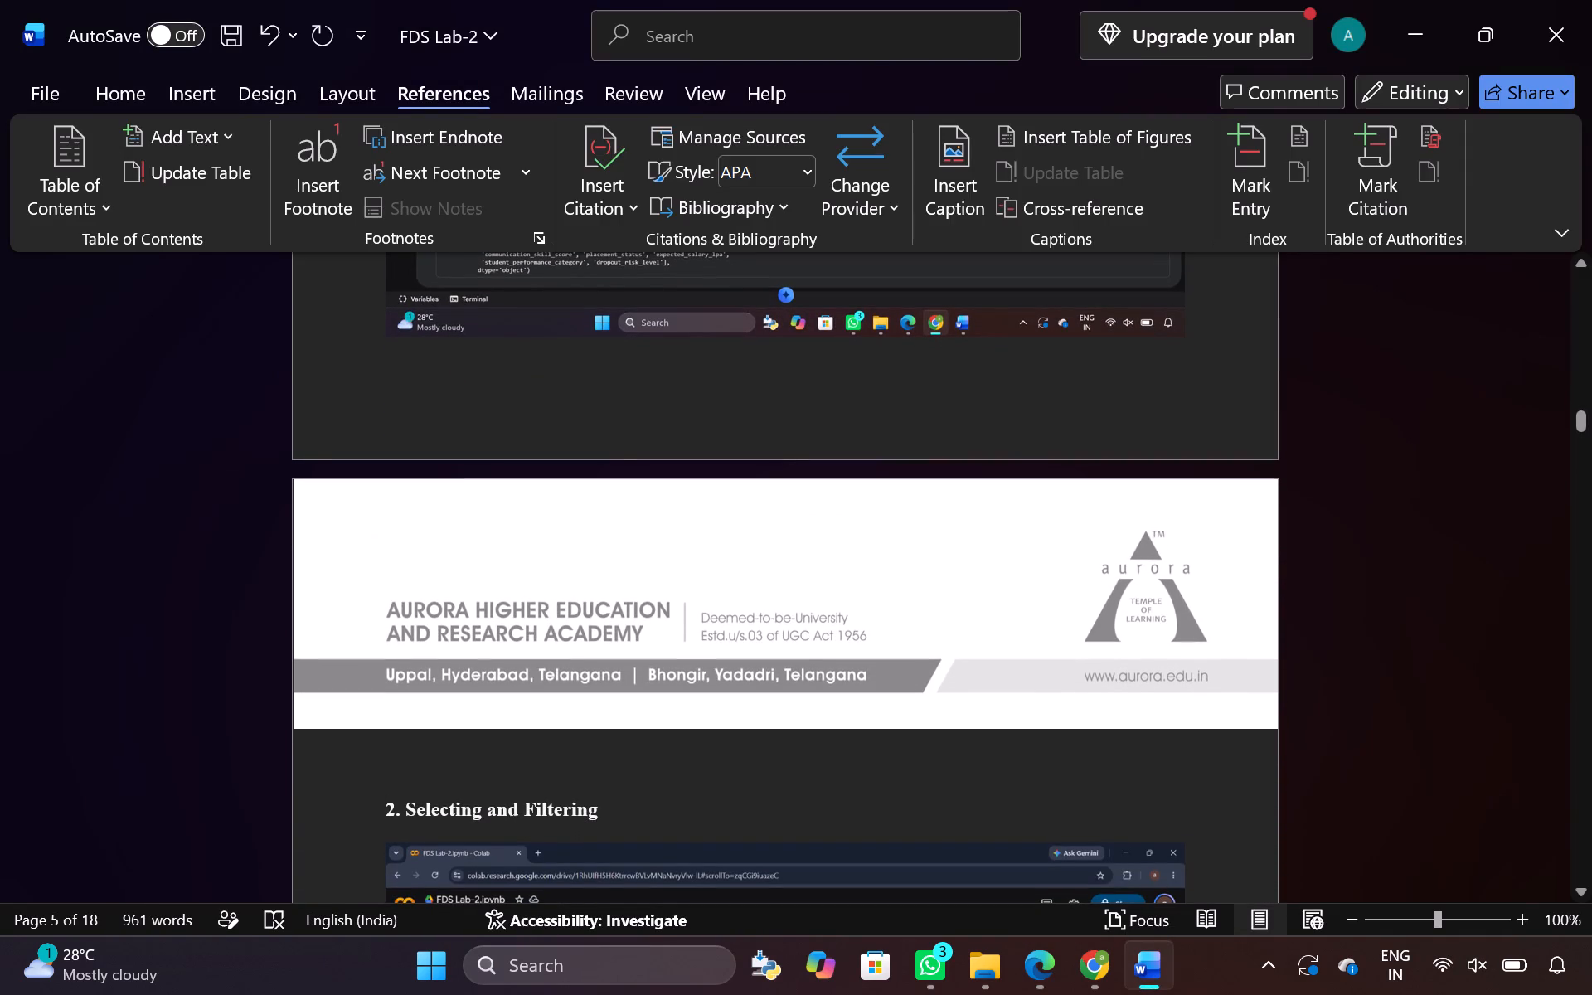
pyautogui.hotkey('ctrl', 'v')
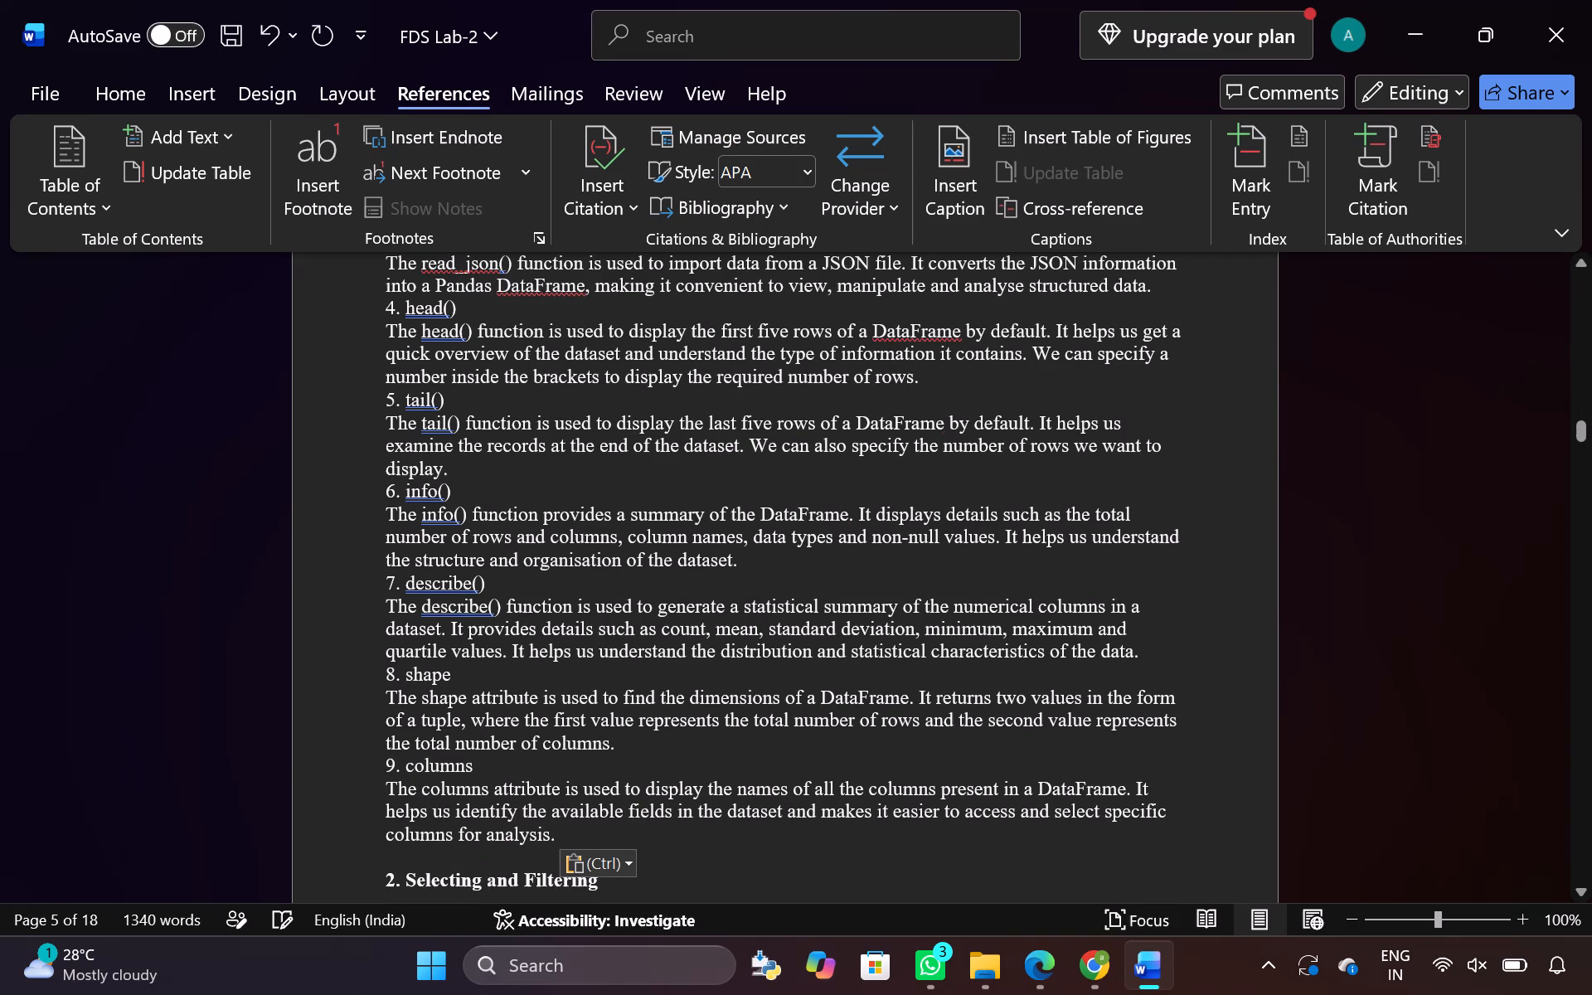
# Add blank lines after the columns explanation so that the "2. Selecting and Filtering" heading starts on a new page.
pyautogui.scroll(-1, 277, 355)
pyautogui.press('Return')
pyautogui.press('Return')
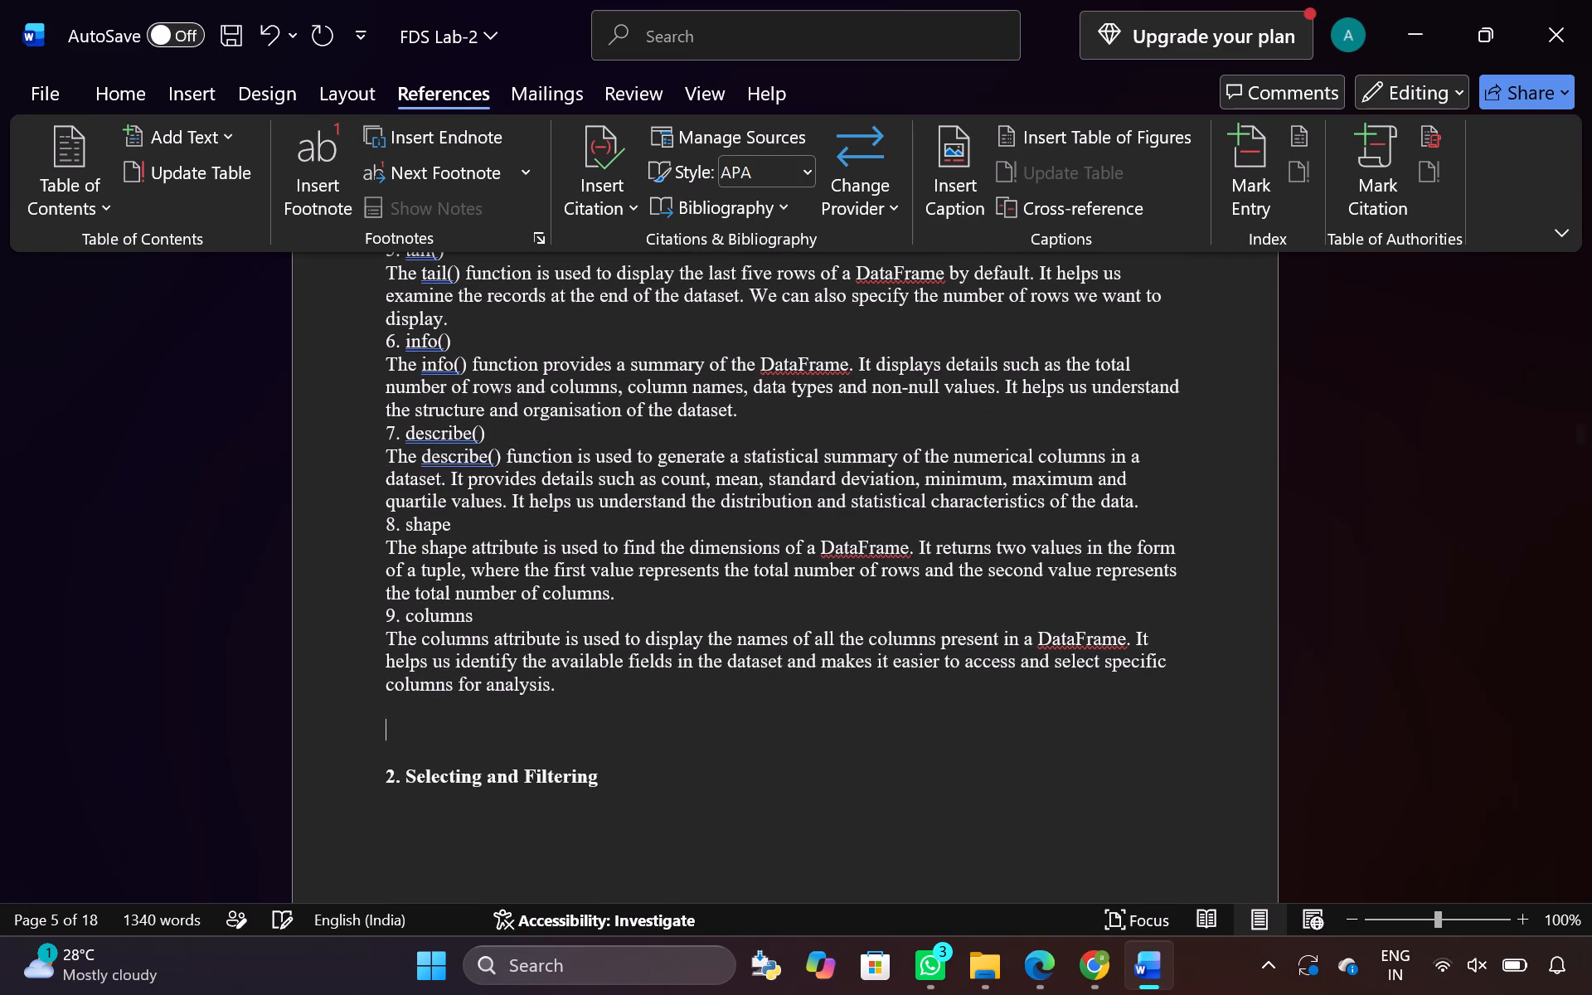
pyautogui.press('Return')
pyautogui.press('Return')
pyautogui.press('Return')
pyautogui.press('Return')
pyautogui.press('Return')
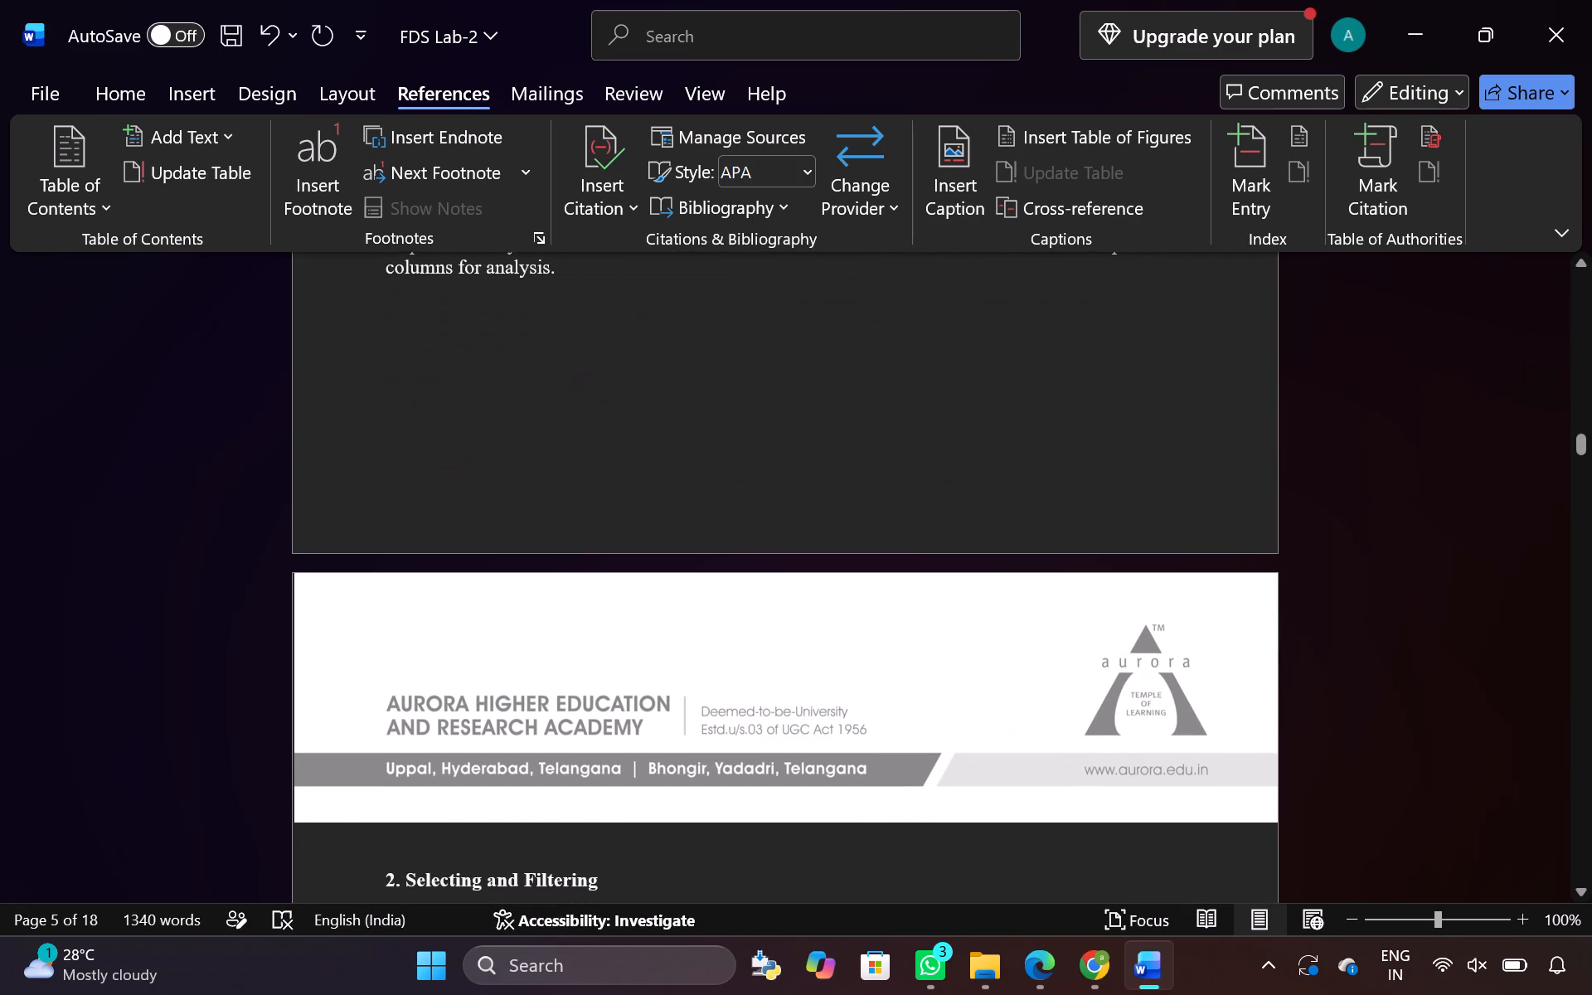
pyautogui.press('BackSpace')
# Delete all seven old Colab screenshots between the "2. Selecting and Filtering" heading and its Explanation text.
pyautogui.scroll(-1, 277, 355)
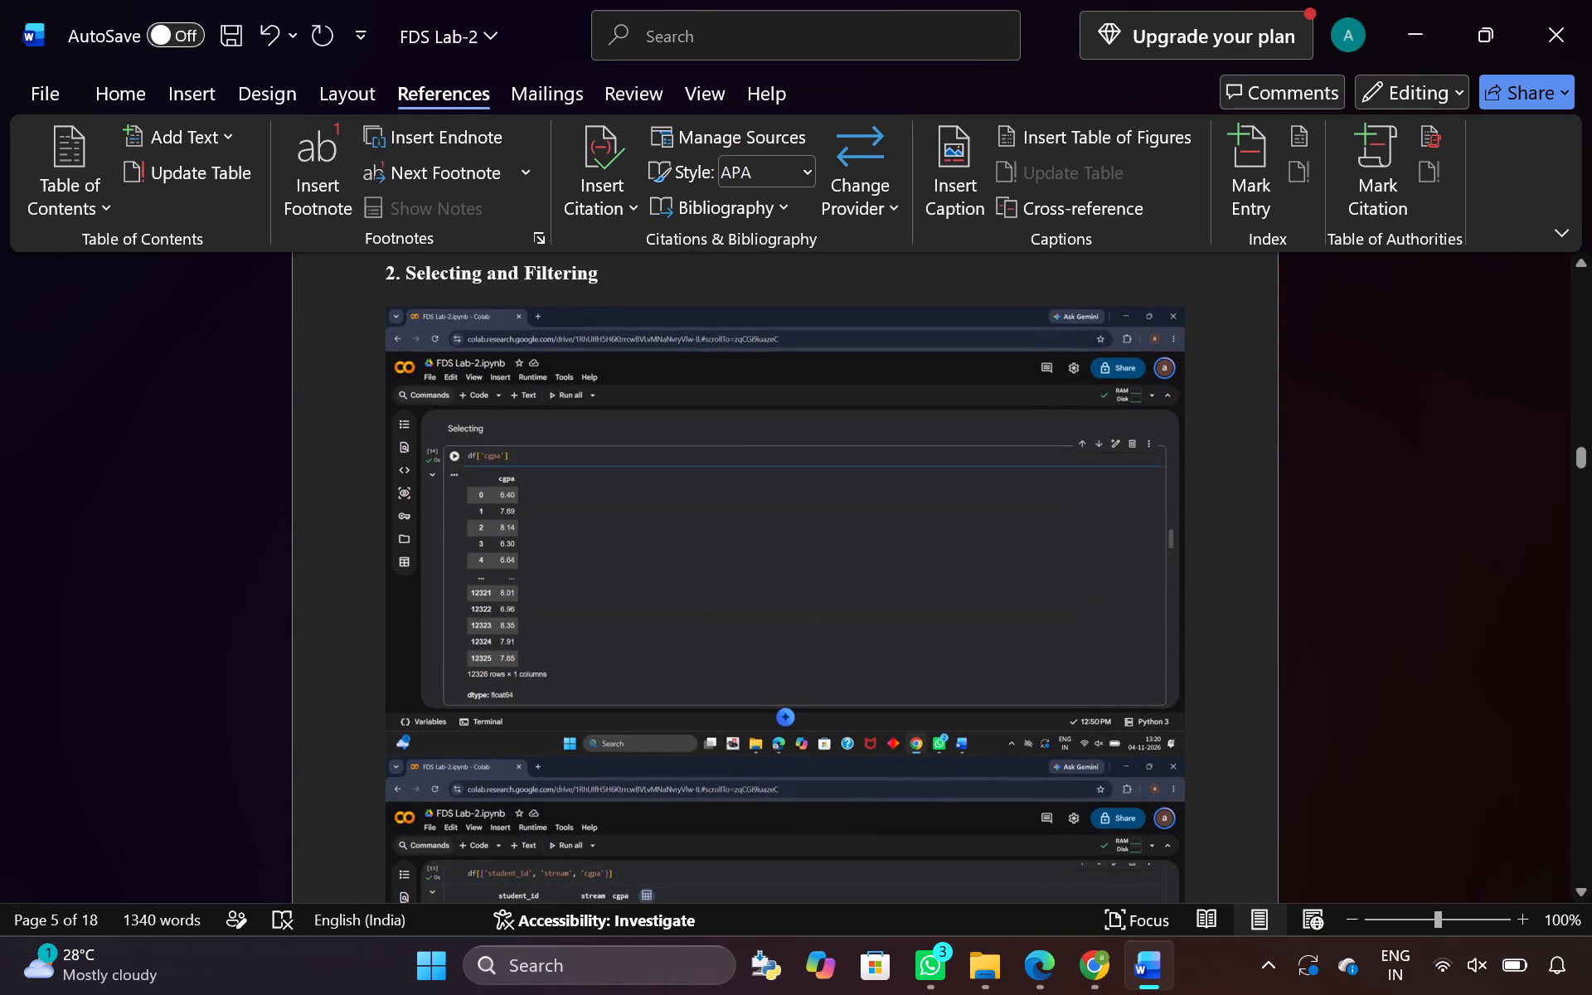
pyautogui.click(638, 531)
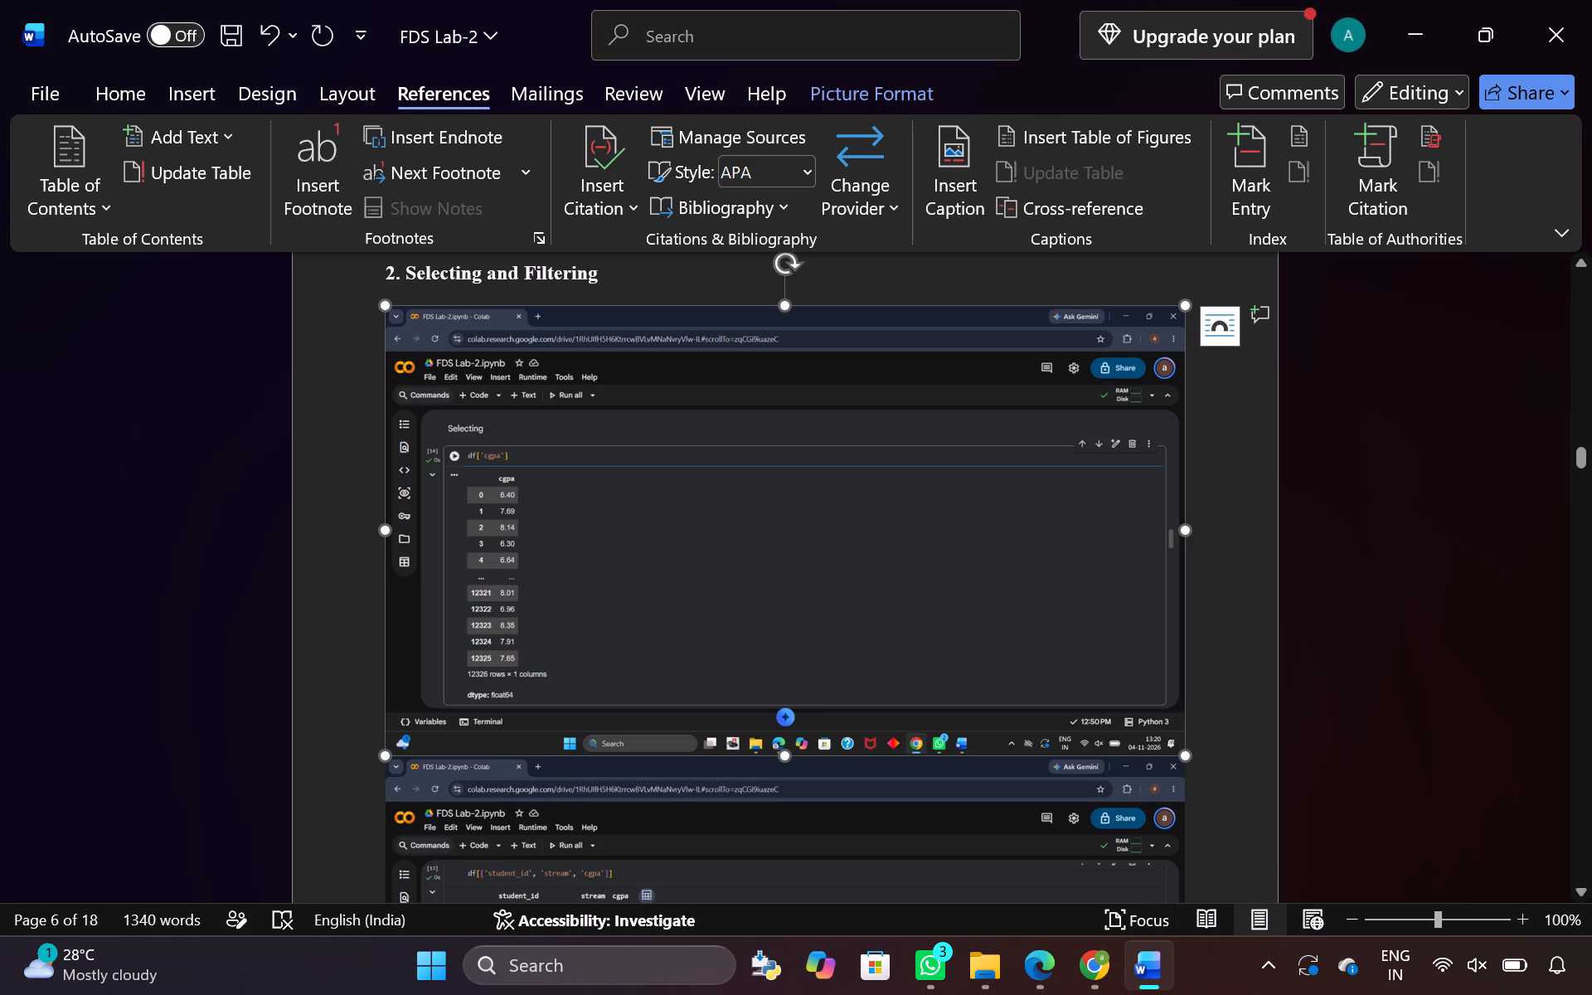
pyautogui.press('BackSpace')
pyautogui.click(638, 531)
pyautogui.press('BackSpace')
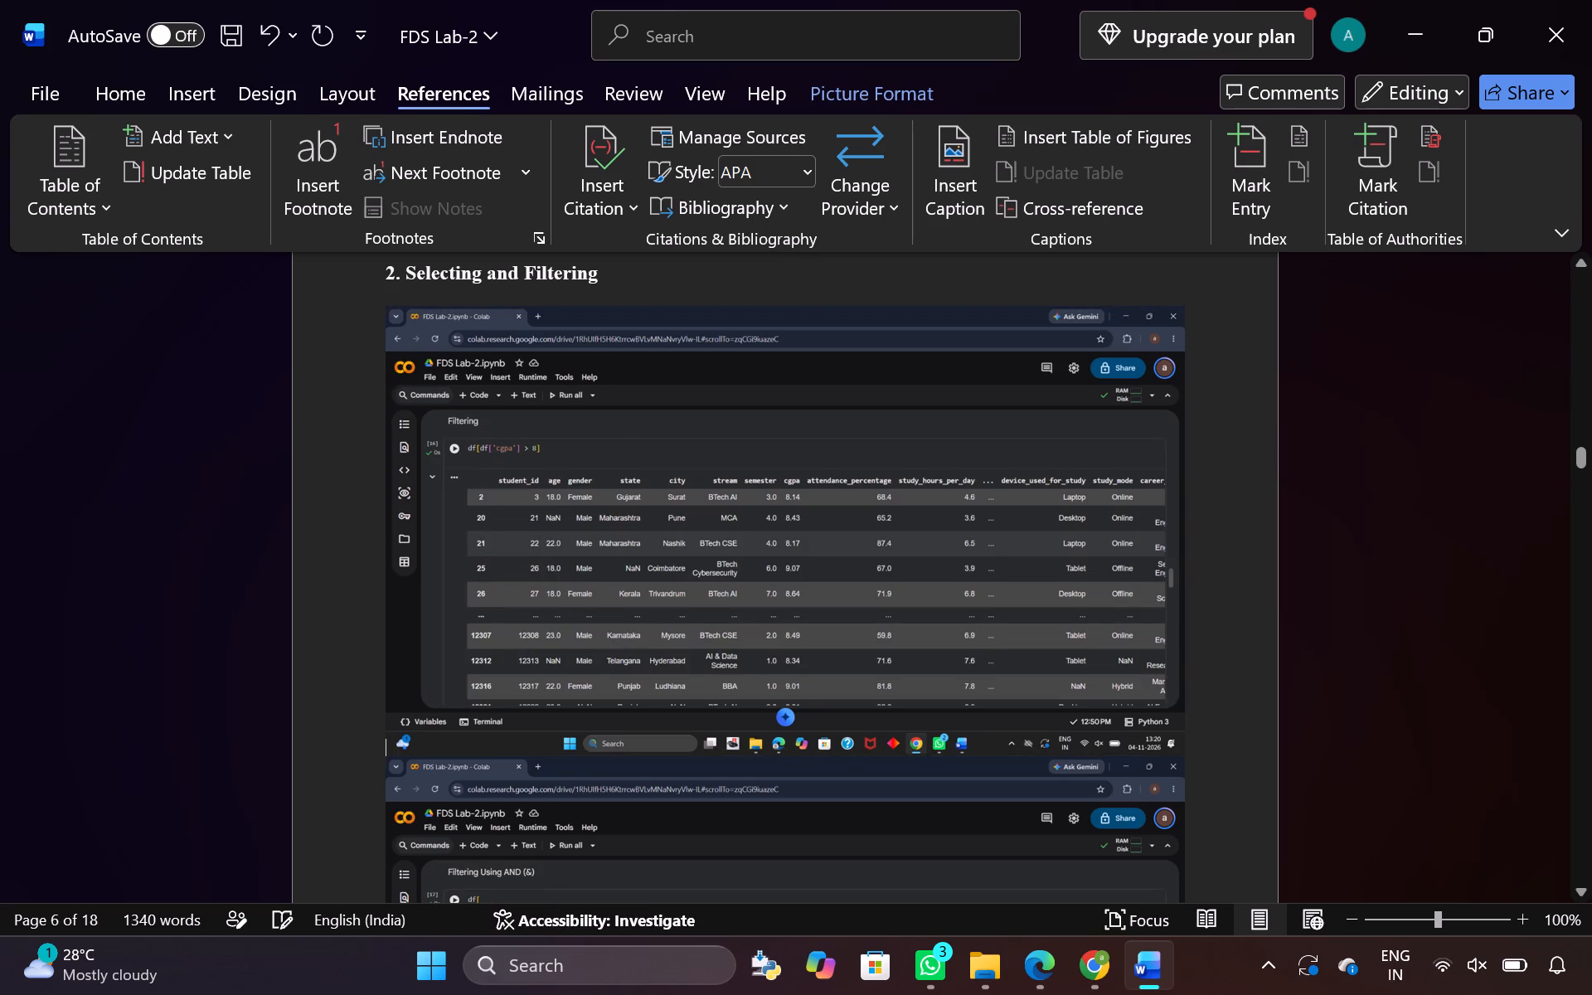
pyautogui.click(638, 531)
pyautogui.press('BackSpace')
pyautogui.rightClick(638, 531)
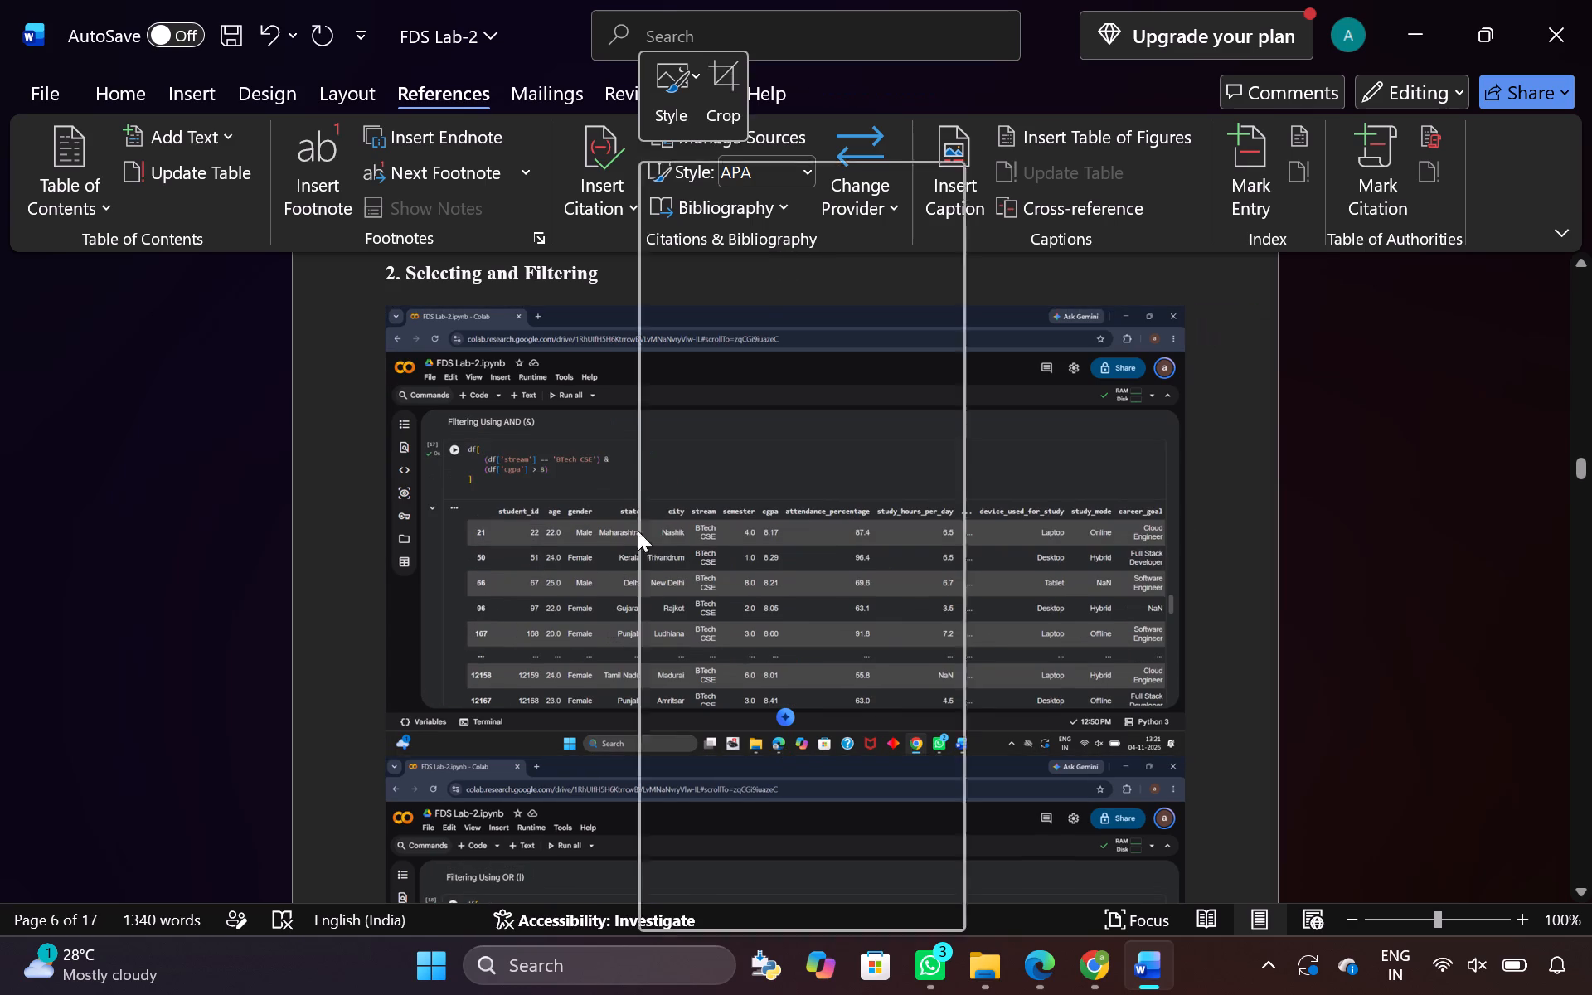
pyautogui.click(419, 554)
pyautogui.press('BackSpace')
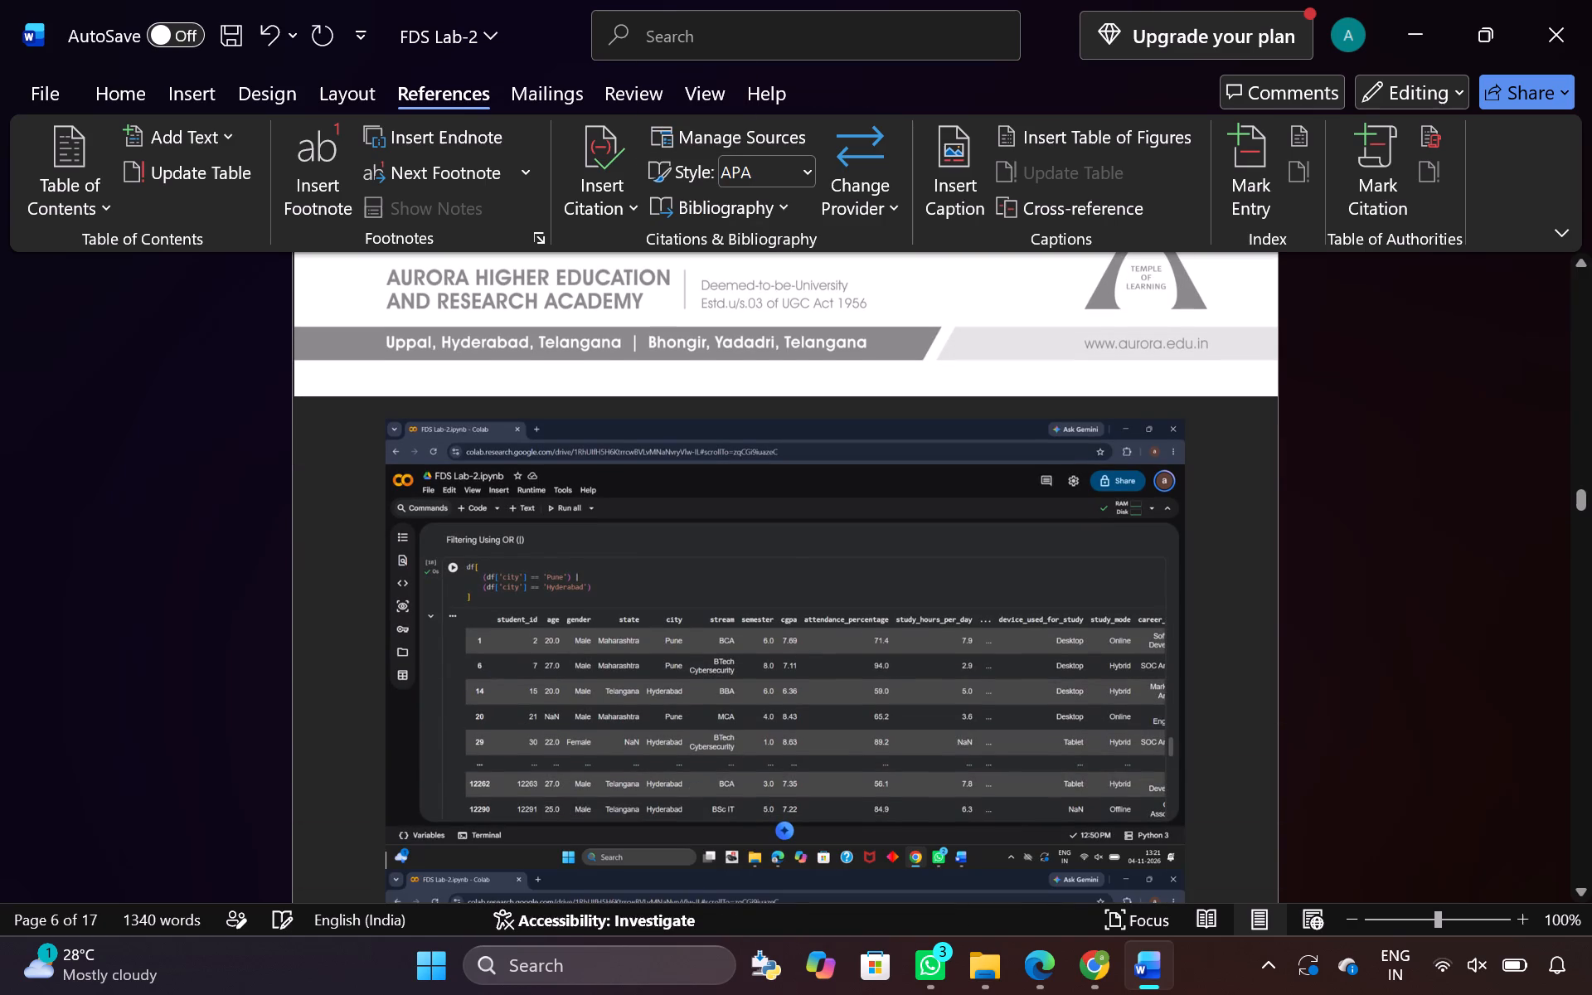
pyautogui.click(551, 594)
pyautogui.press('BackSpace')
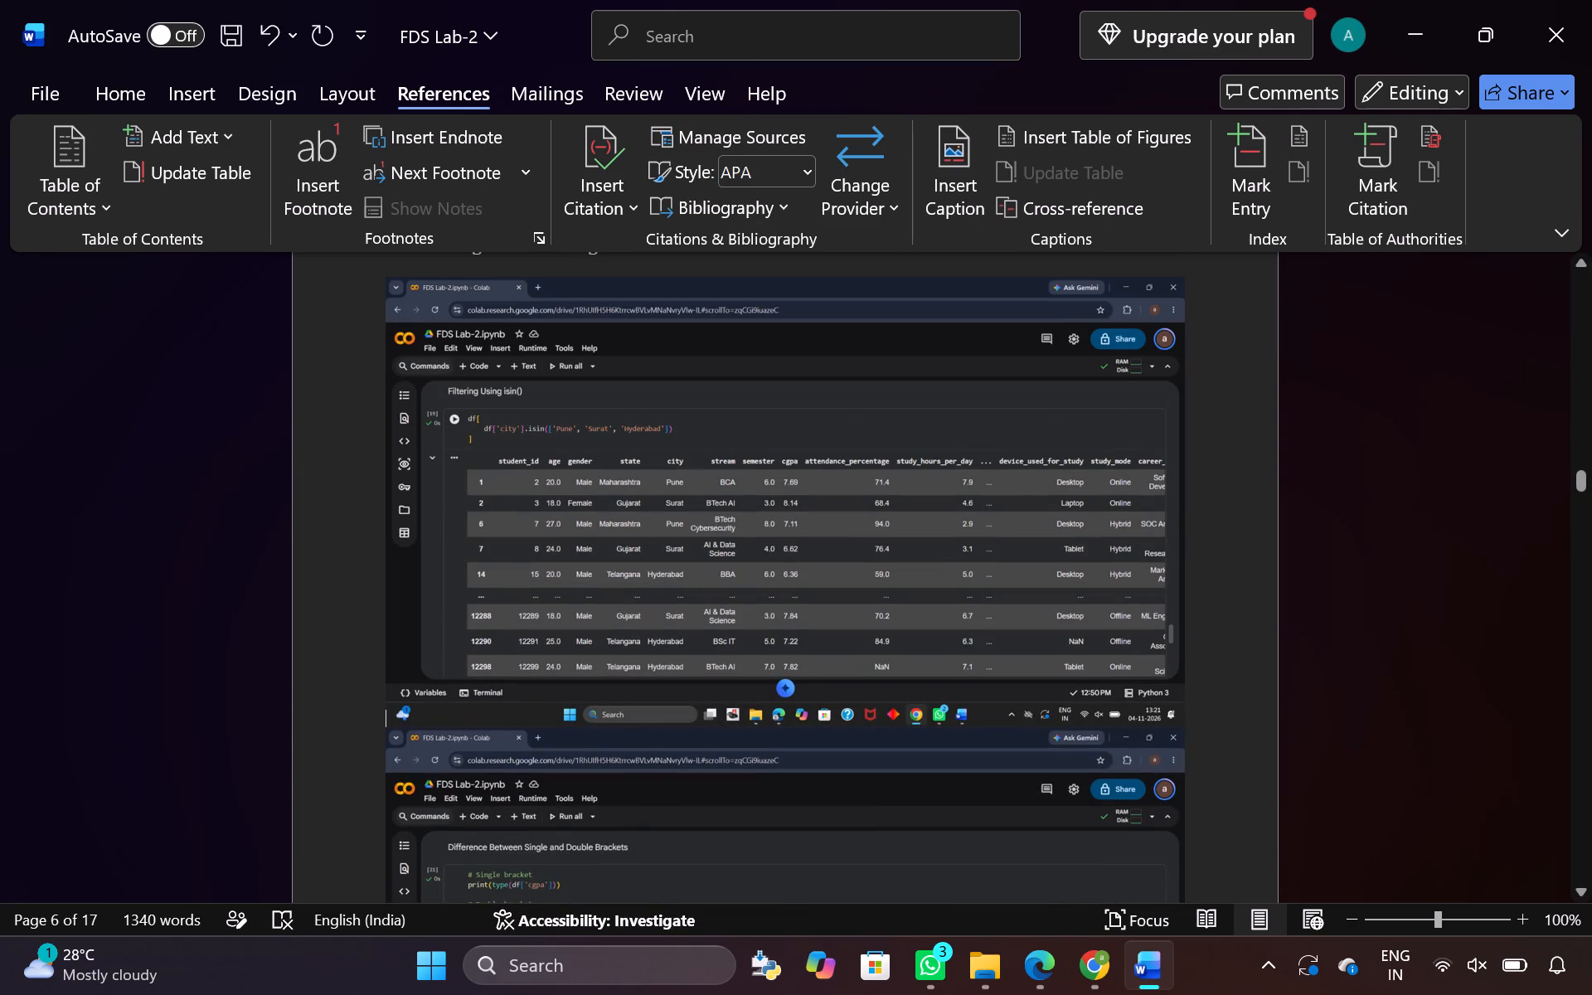
pyautogui.click(571, 488)
pyautogui.press('BackSpace')
pyautogui.click(571, 488)
pyautogui.press('BackSpace')
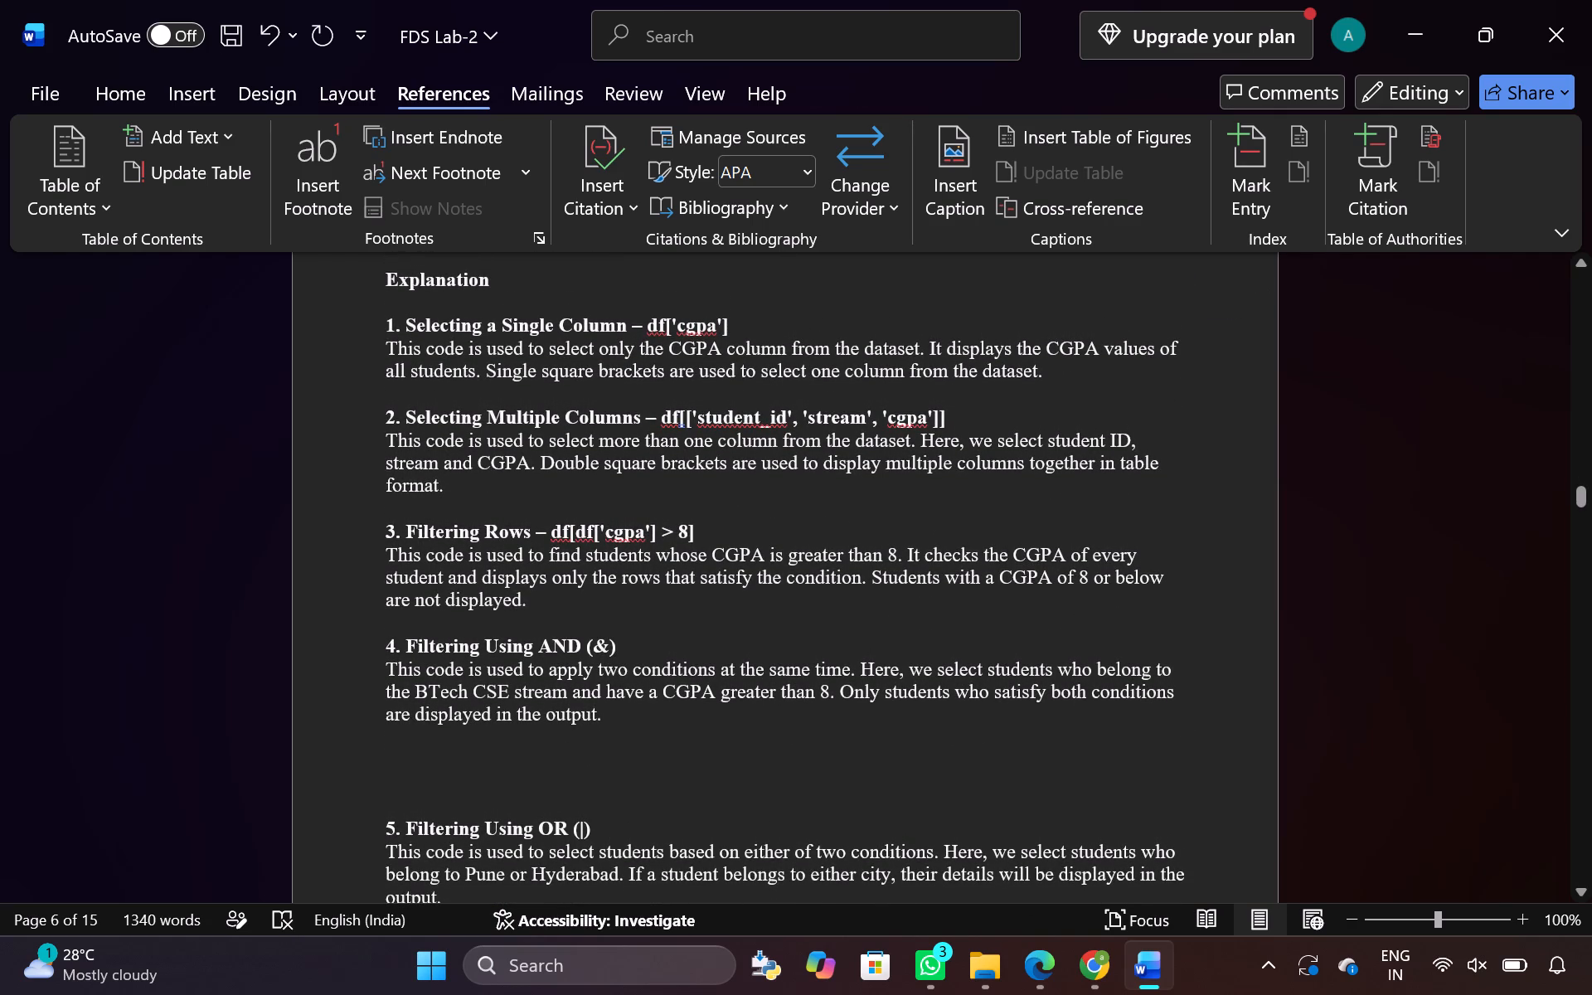
# Capture the full screen with the Edge notebook's Selecting df['cgpa'] output and paste it above the Explanation heading in Word.
pyautogui.hotkey('alt', 'Tab')
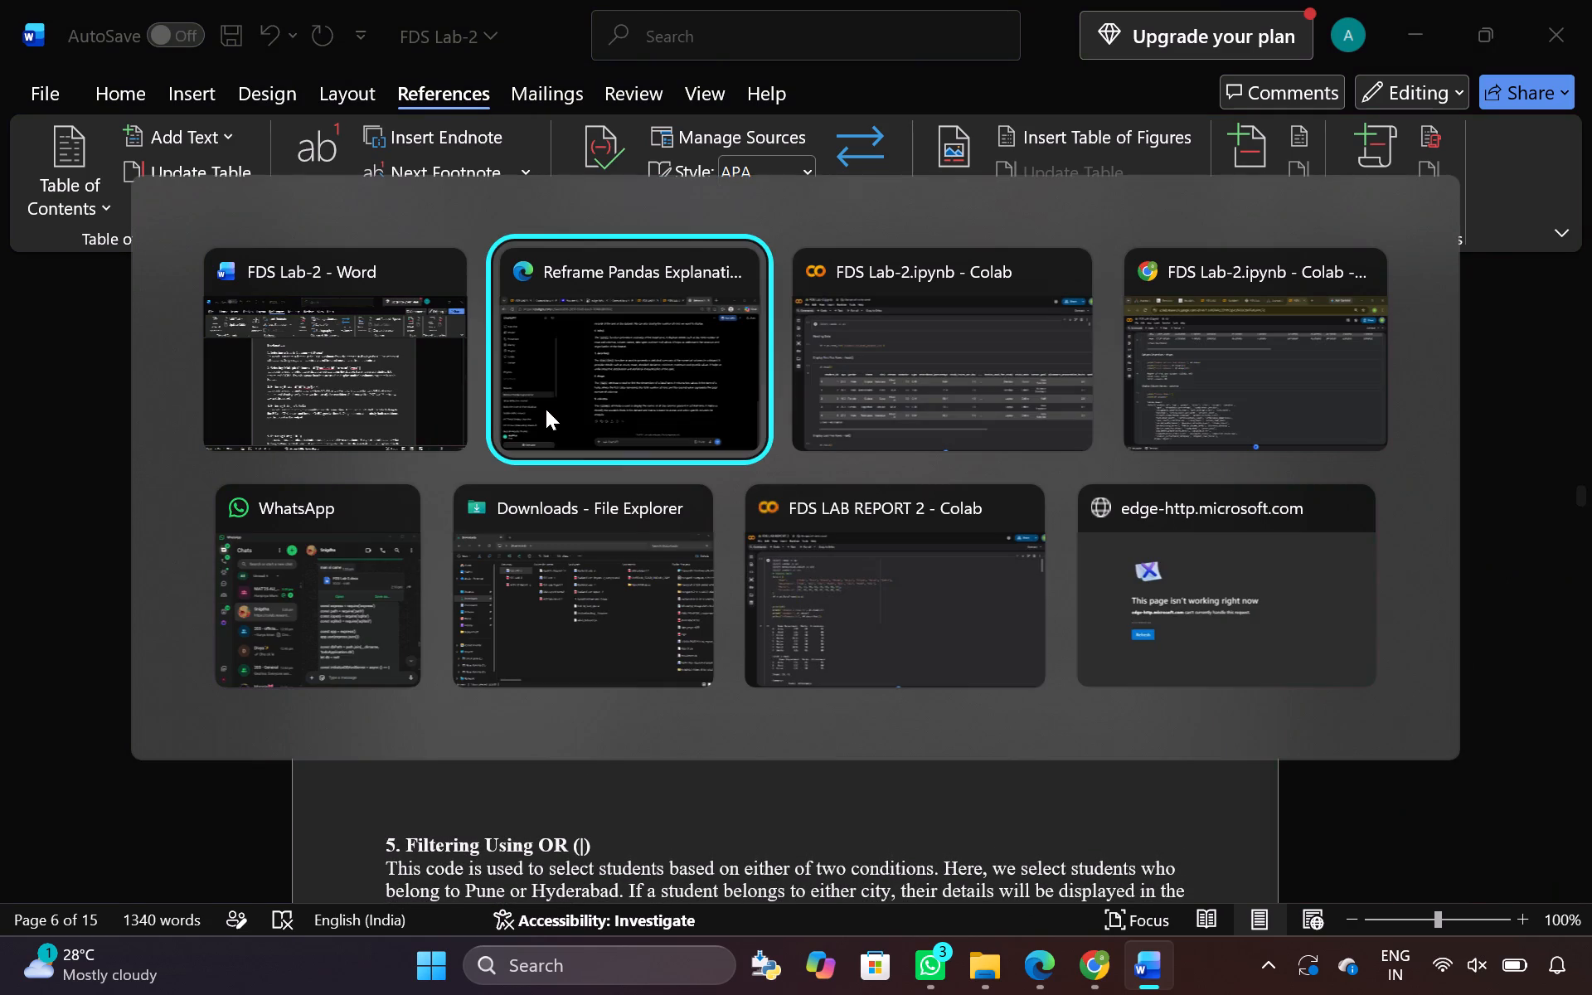
pyautogui.hotkey('alt', 'Tab')
pyautogui.scroll(-2, 459, 481)
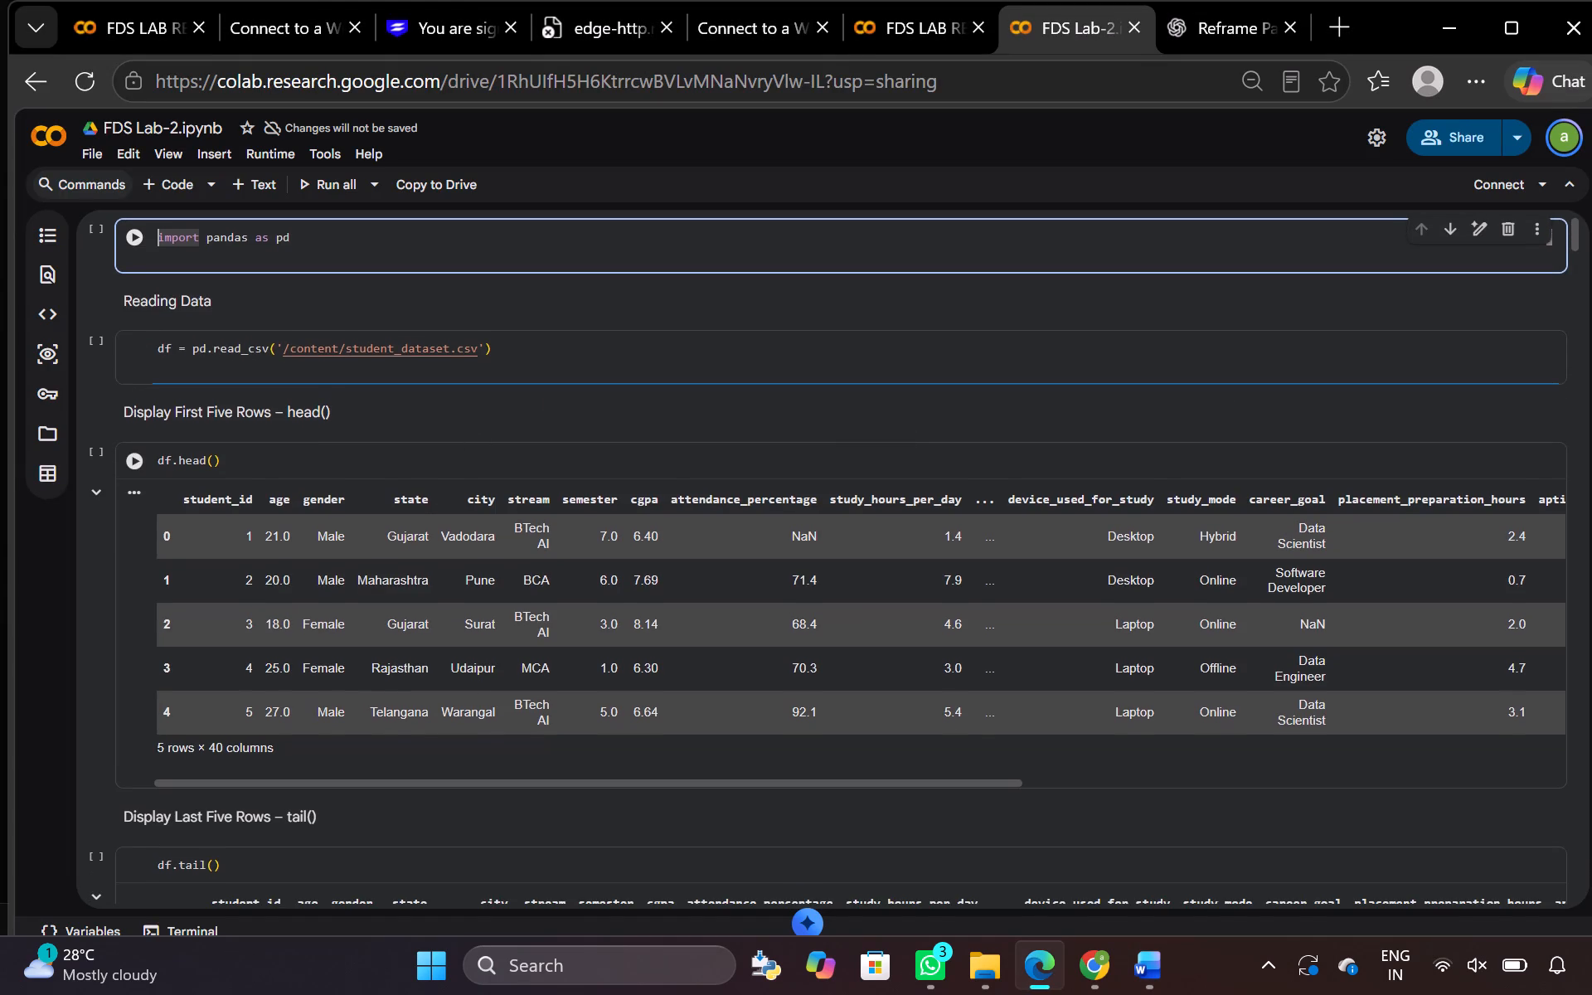
pyautogui.scroll(-8, 459, 481)
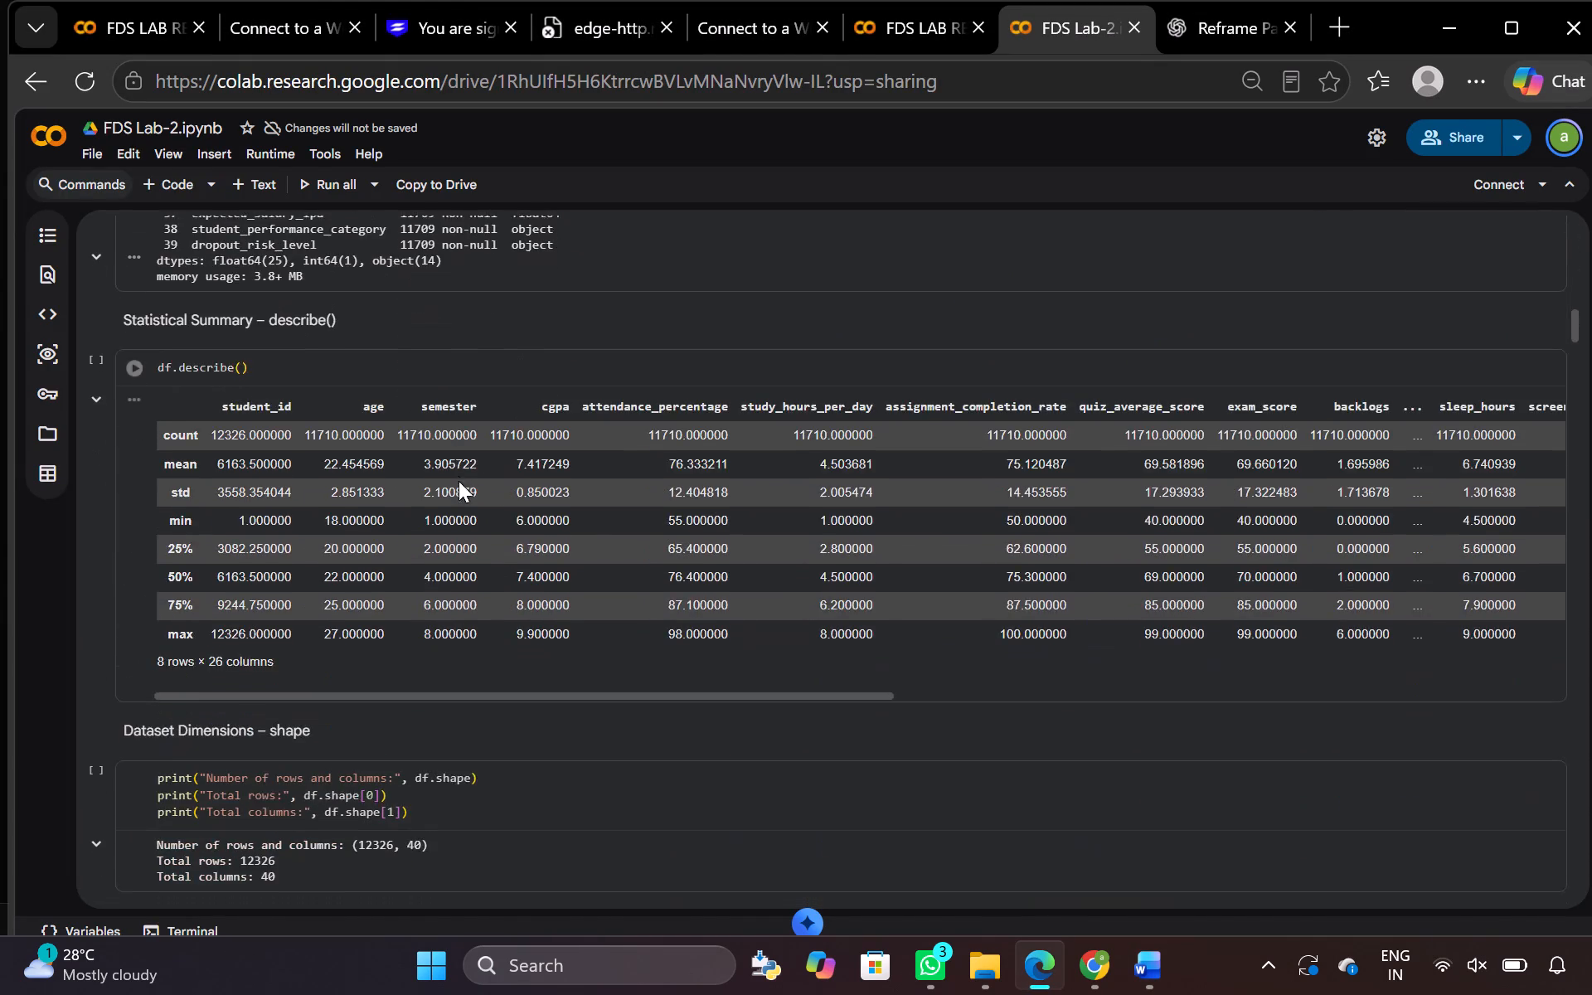
pyautogui.scroll(-8, 459, 481)
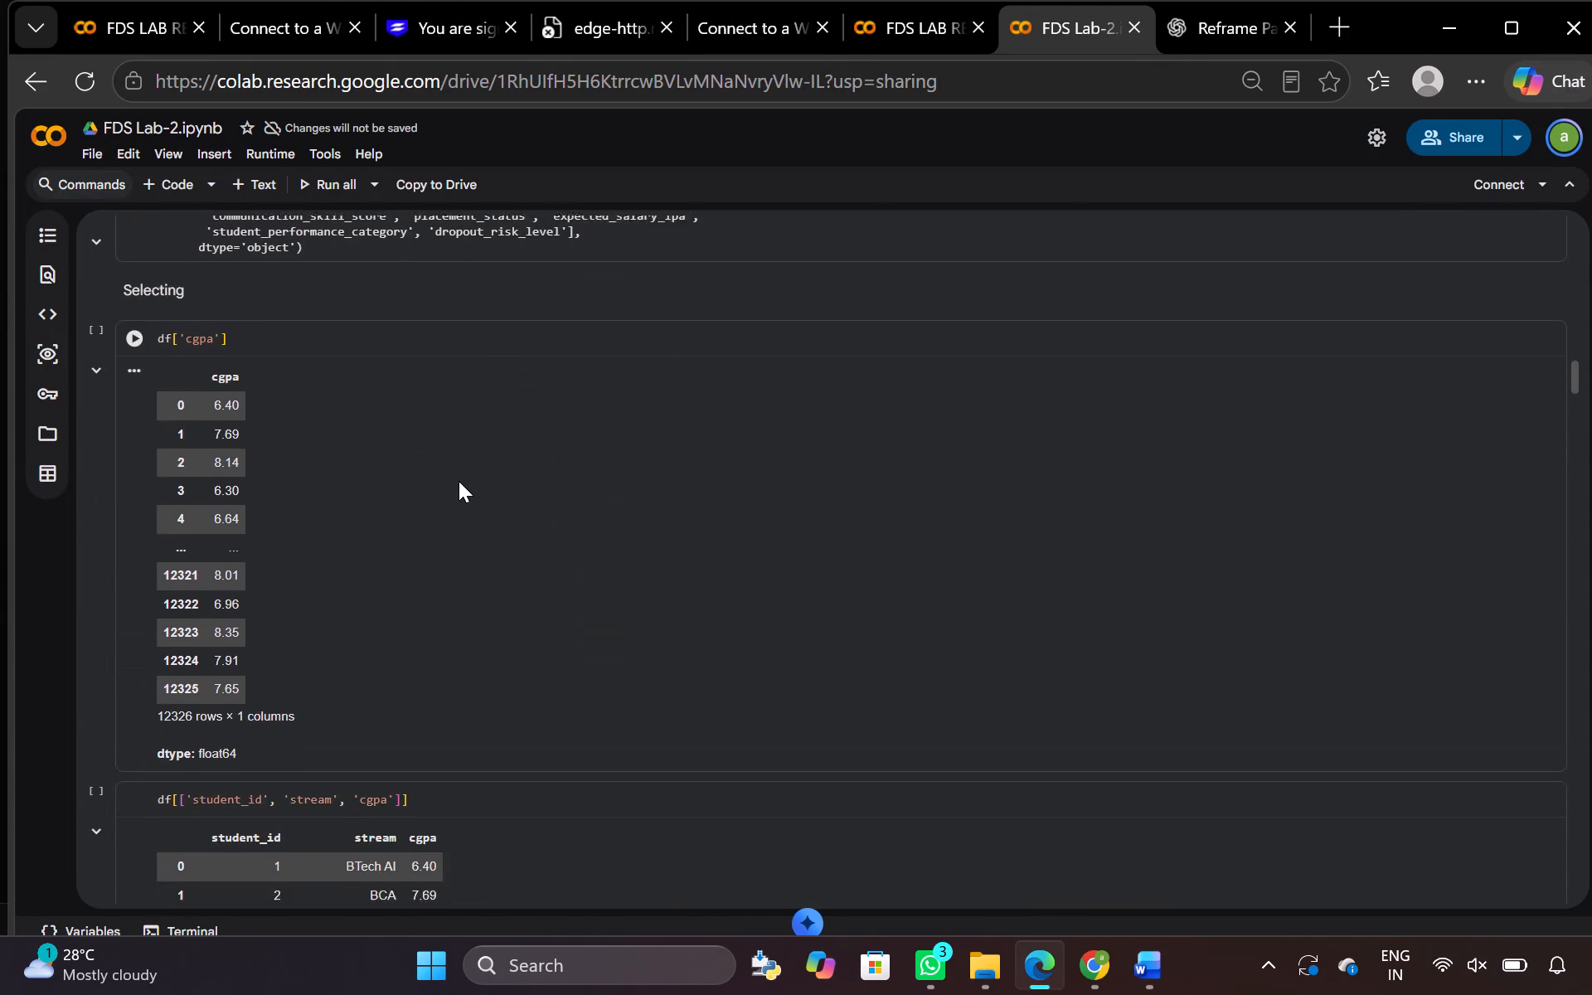
pyautogui.scroll(-3, 459, 481)
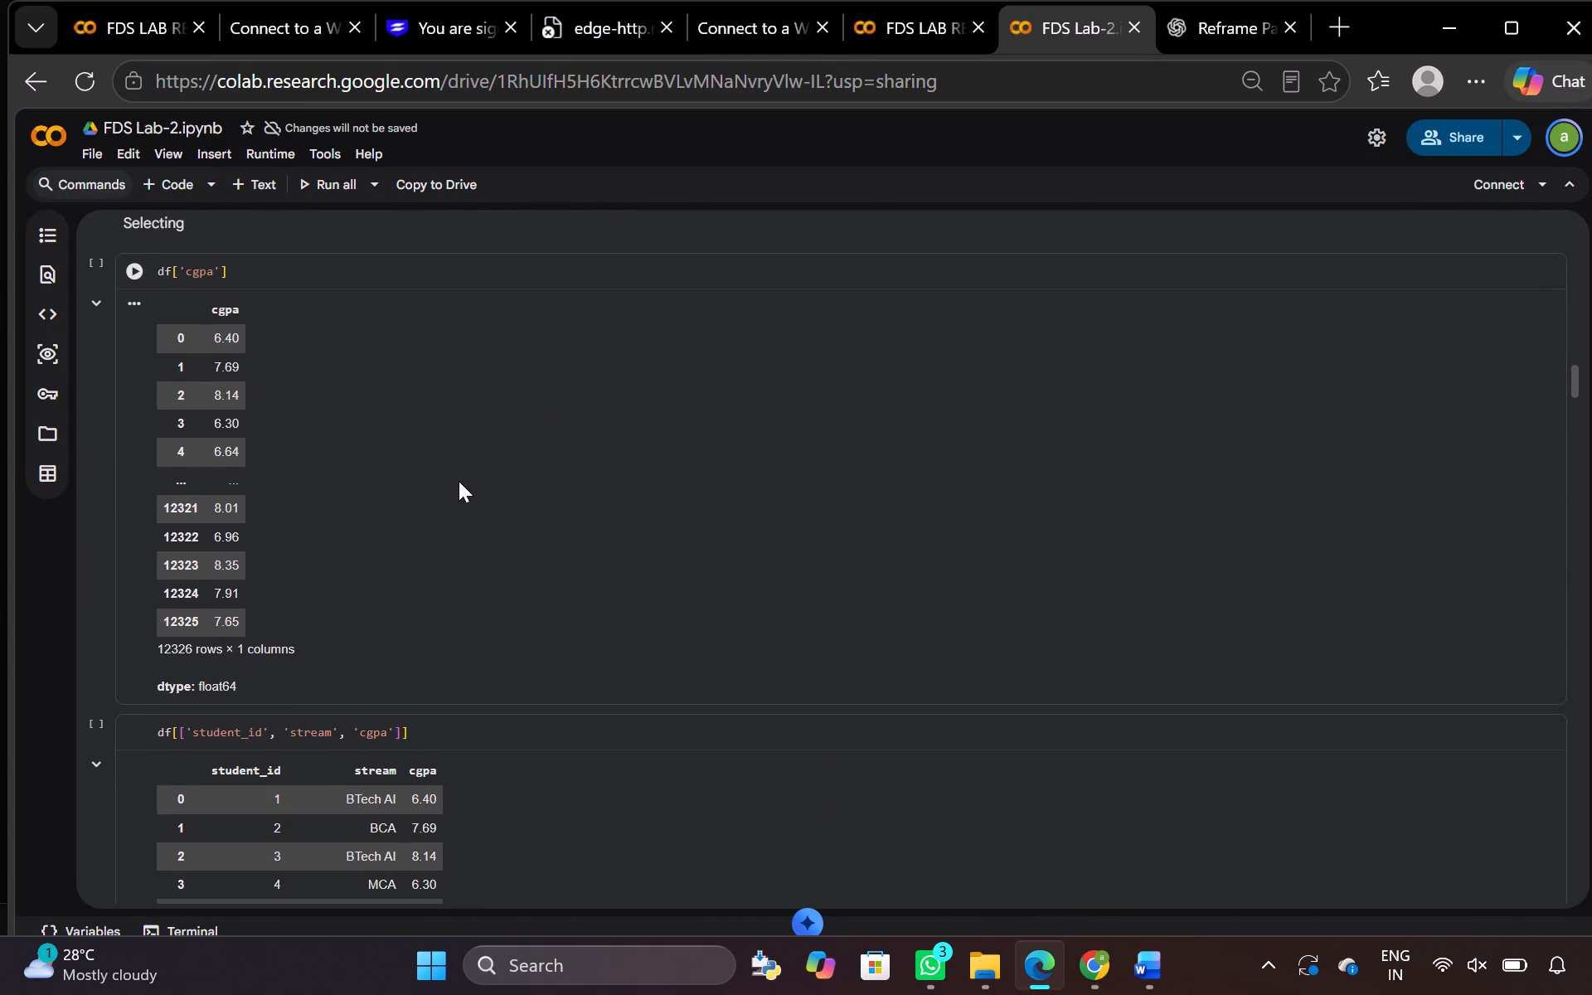
pyautogui.press('Print')
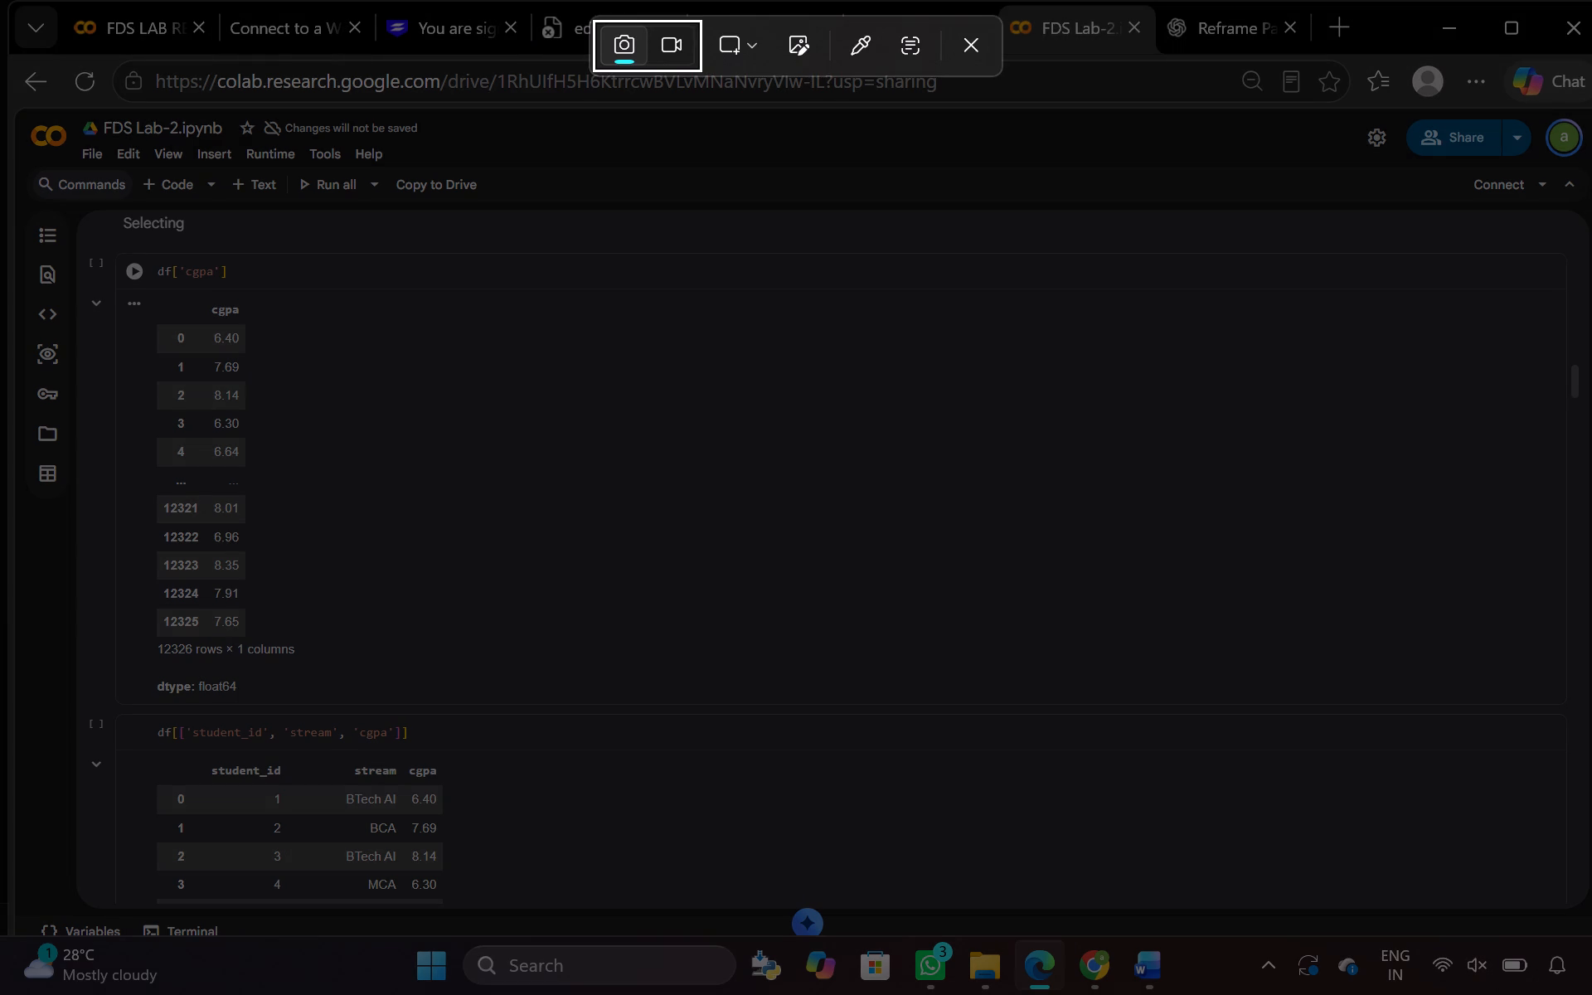
pyautogui.moveTo(0, 0); pyautogui.dragTo(1591, 994)
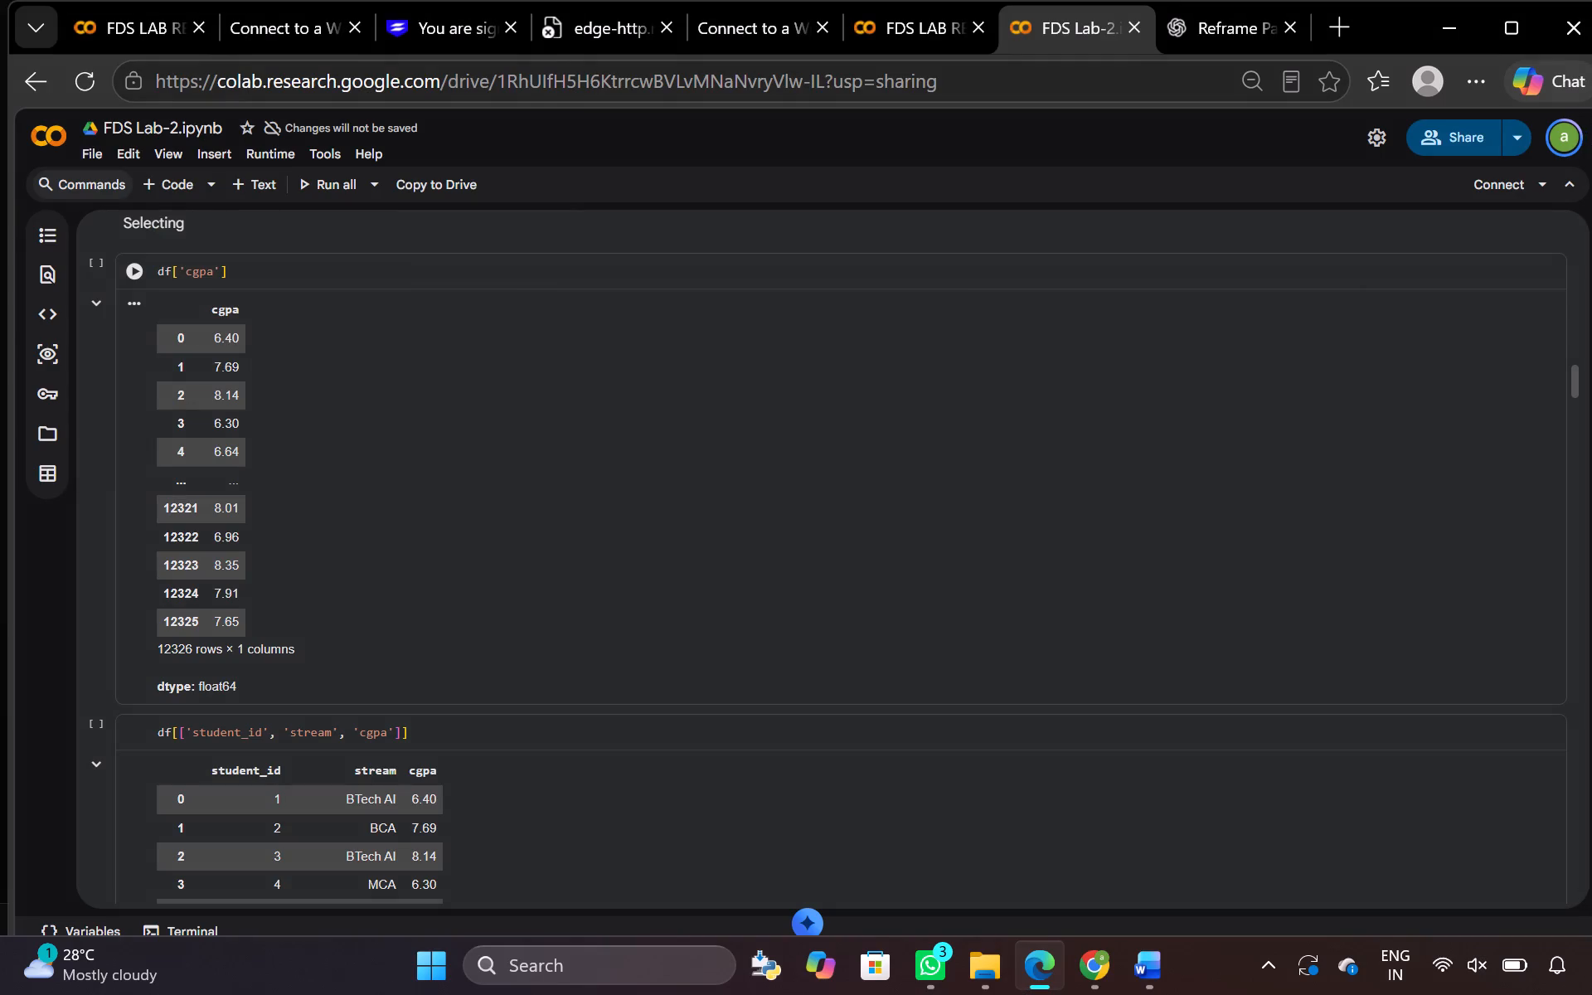
pyautogui.hotkey('ctrl', 'c')
pyautogui.hotkey('alt', 'Tab')
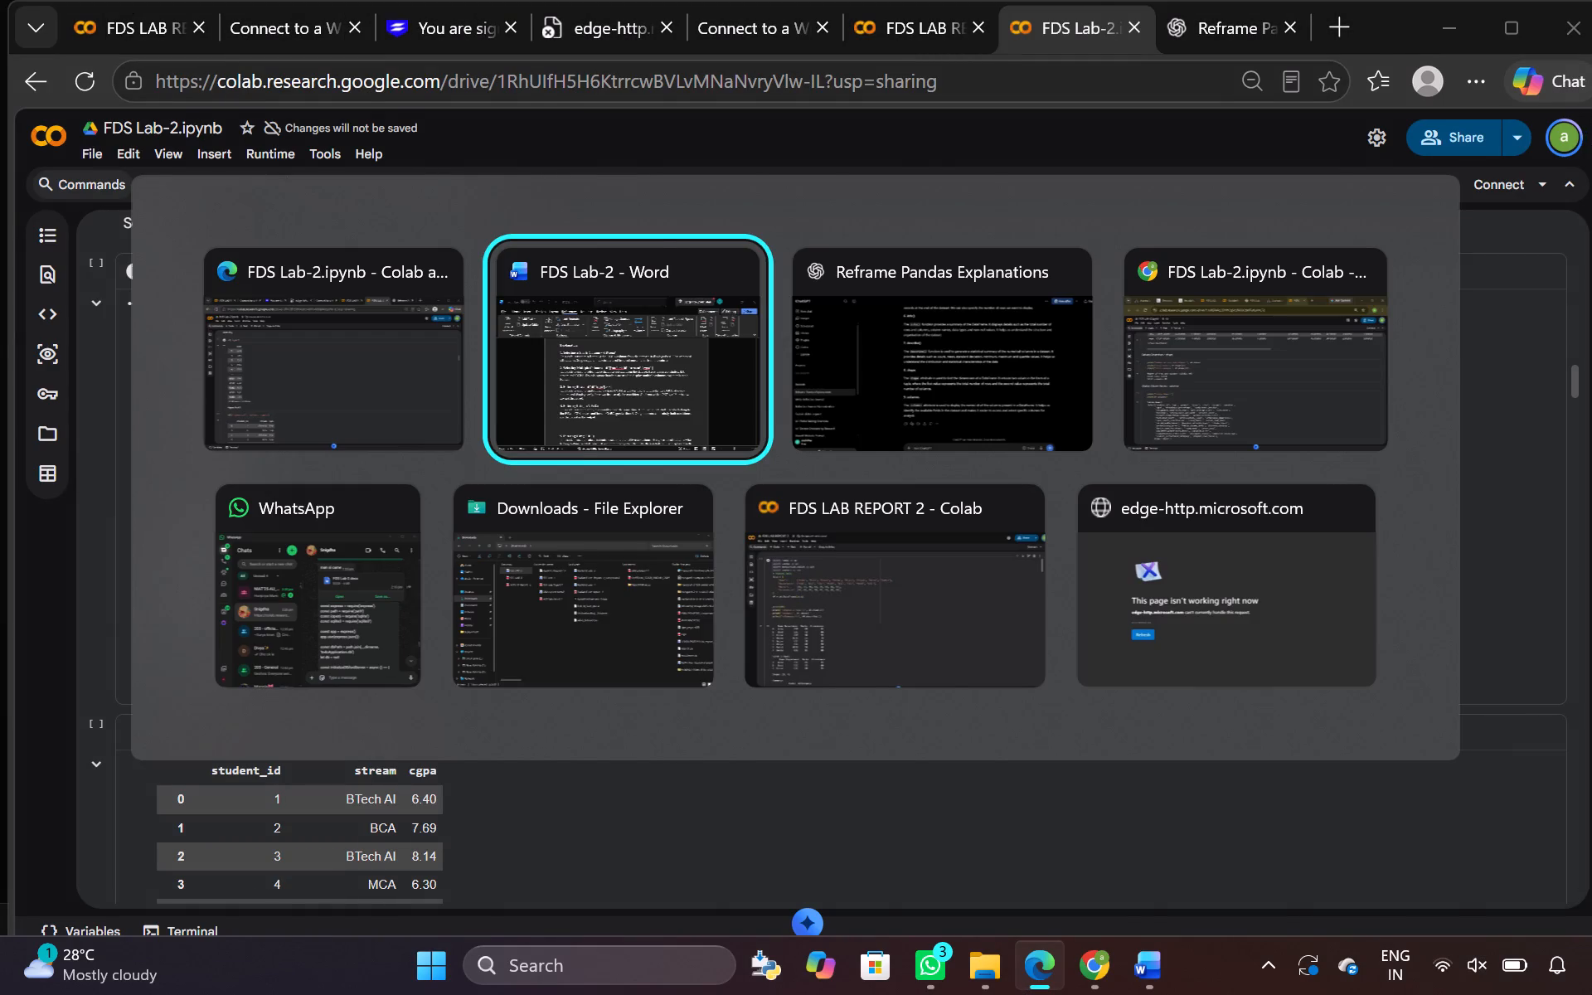
pyautogui.hotkey('ctrl', 'v')
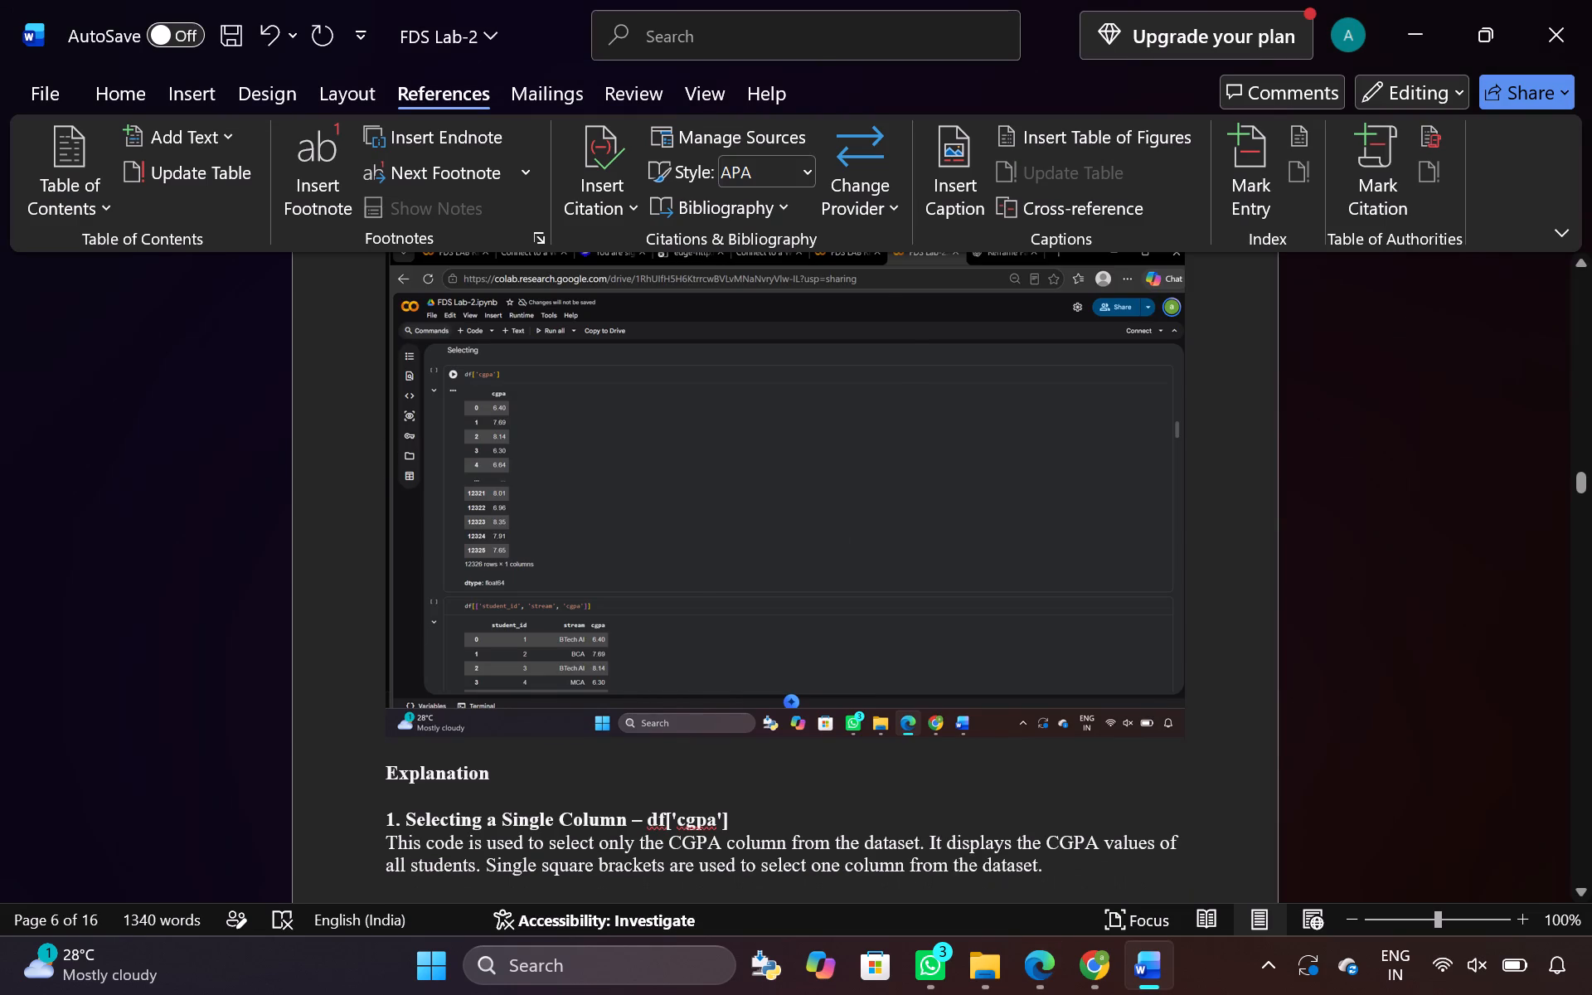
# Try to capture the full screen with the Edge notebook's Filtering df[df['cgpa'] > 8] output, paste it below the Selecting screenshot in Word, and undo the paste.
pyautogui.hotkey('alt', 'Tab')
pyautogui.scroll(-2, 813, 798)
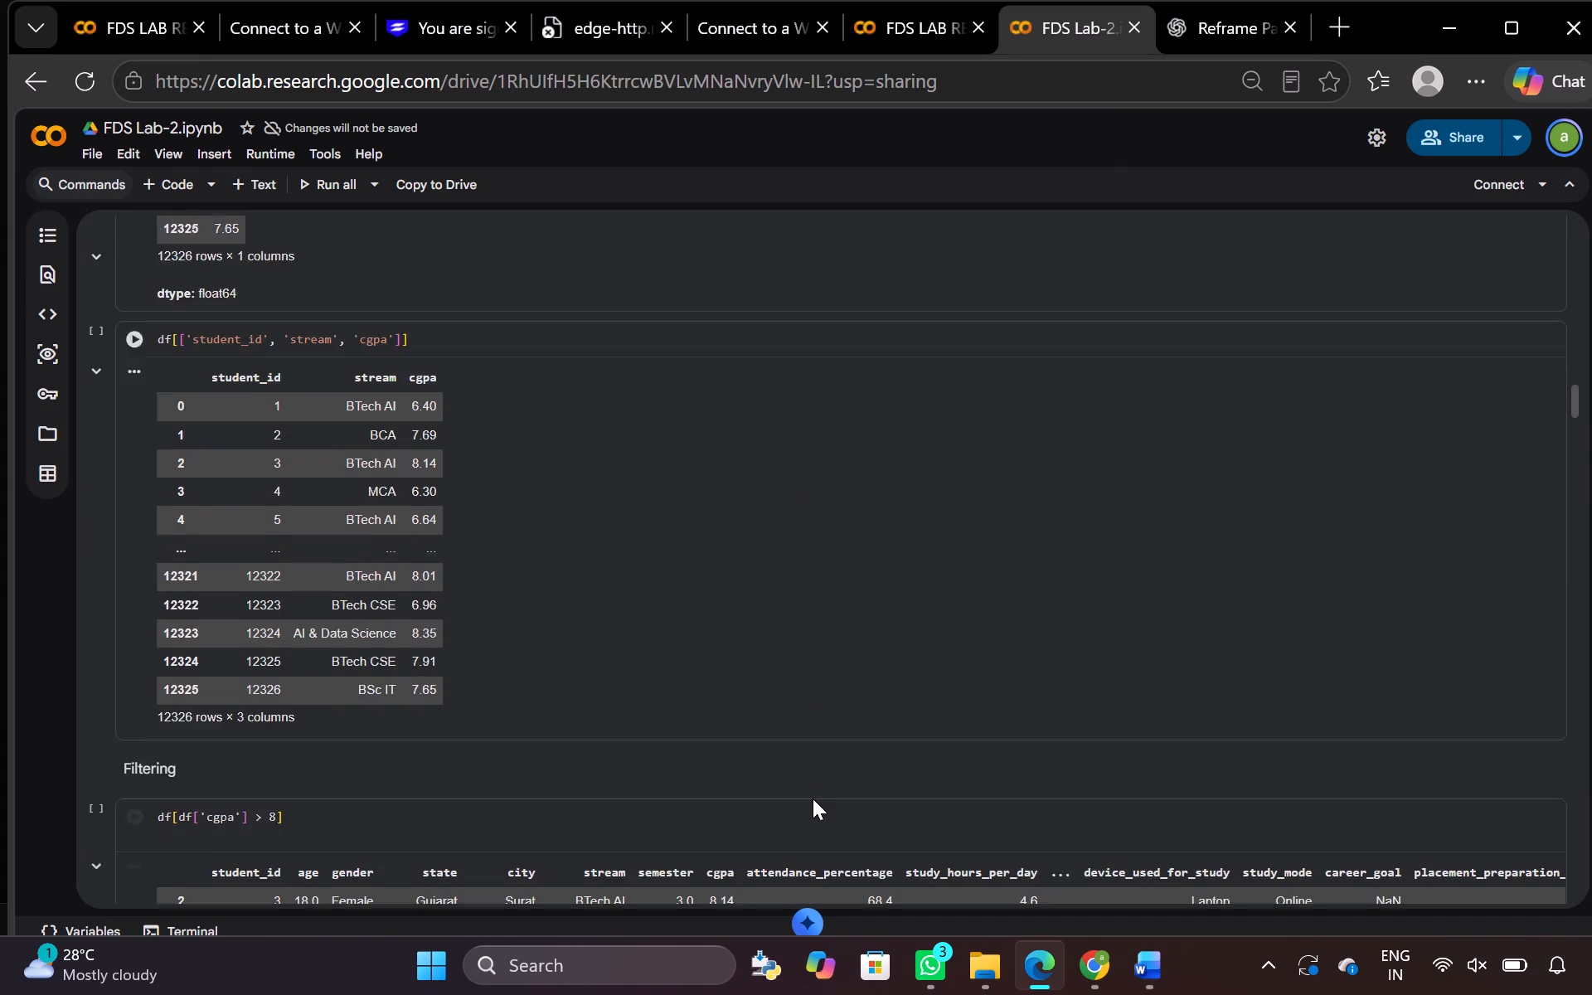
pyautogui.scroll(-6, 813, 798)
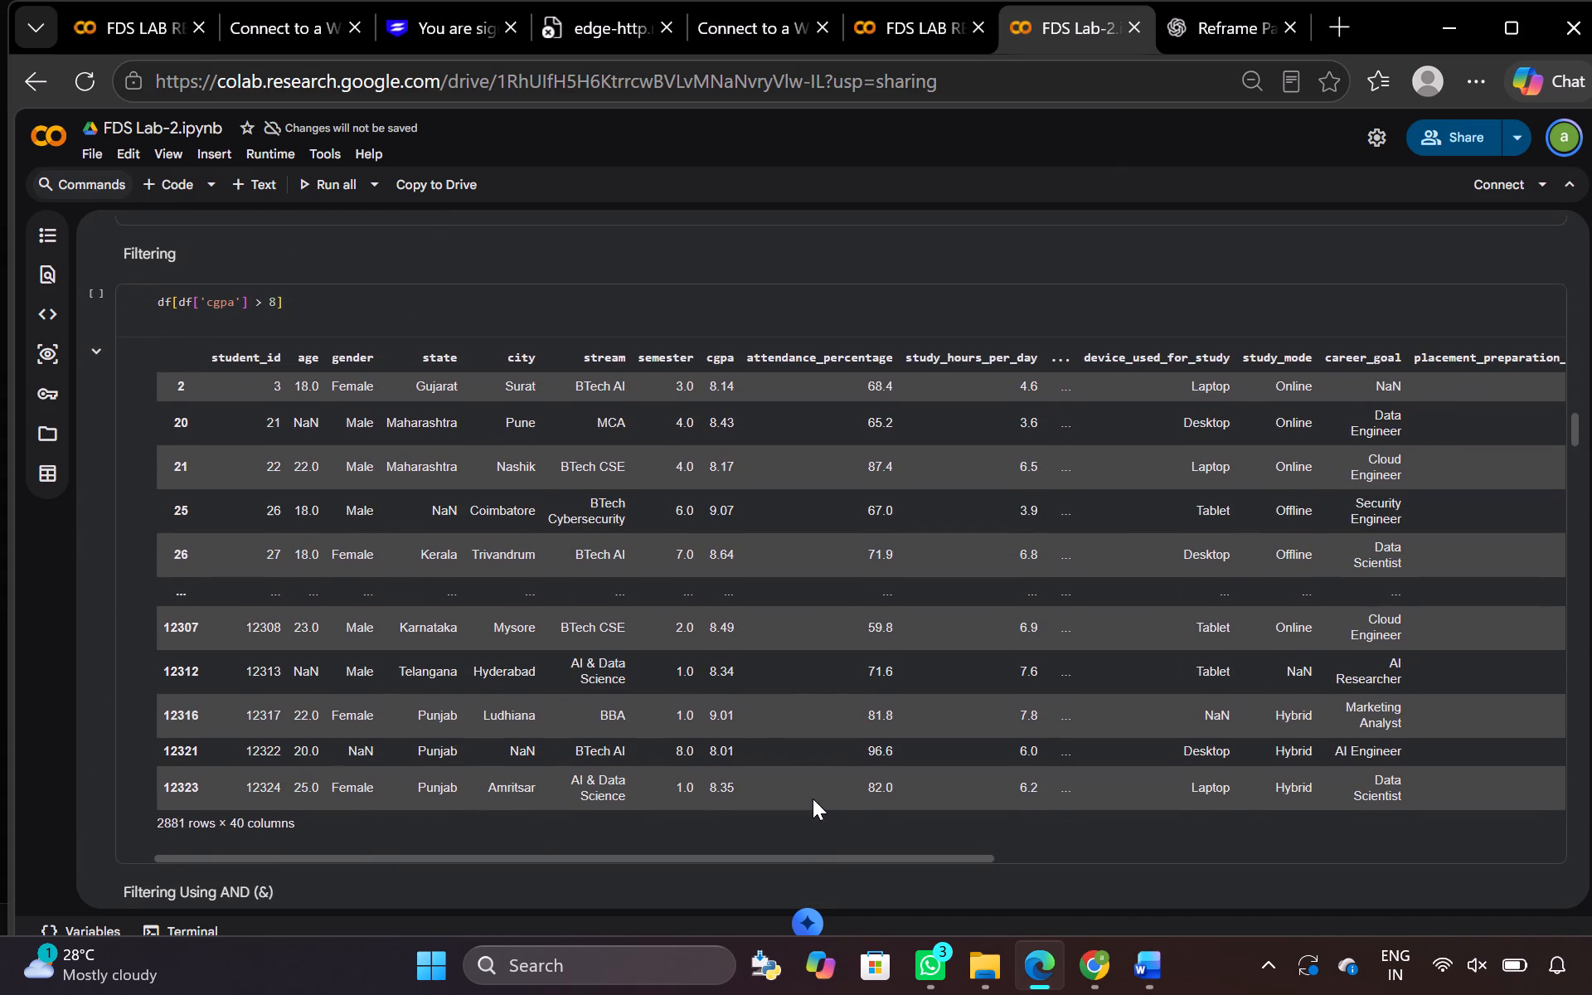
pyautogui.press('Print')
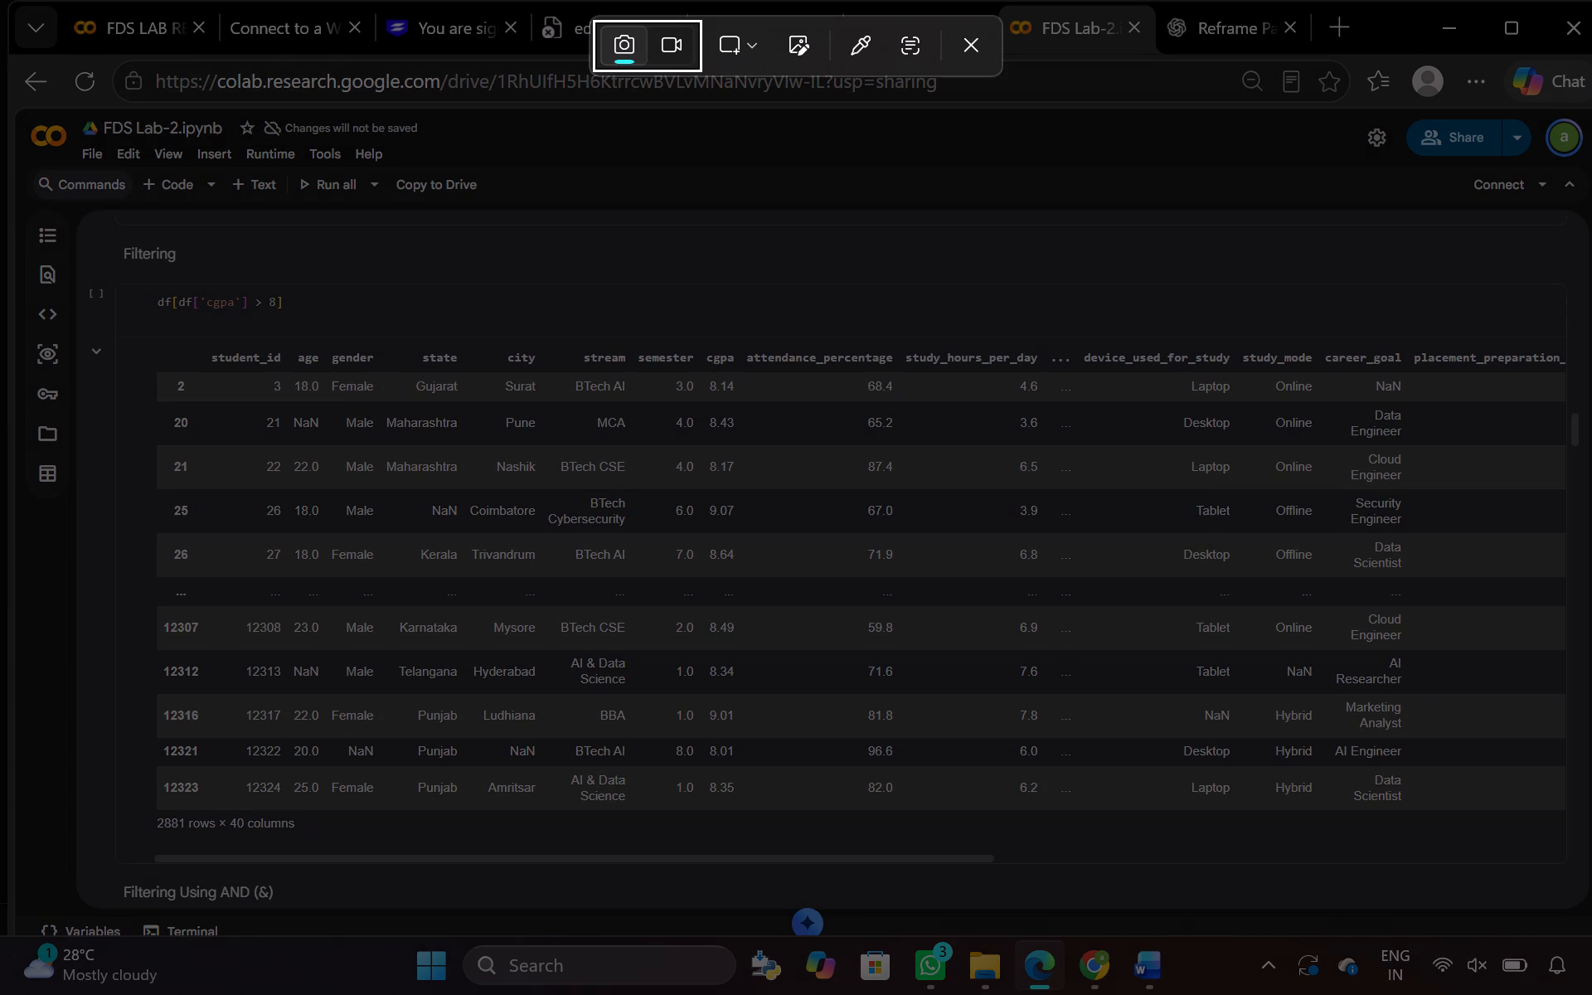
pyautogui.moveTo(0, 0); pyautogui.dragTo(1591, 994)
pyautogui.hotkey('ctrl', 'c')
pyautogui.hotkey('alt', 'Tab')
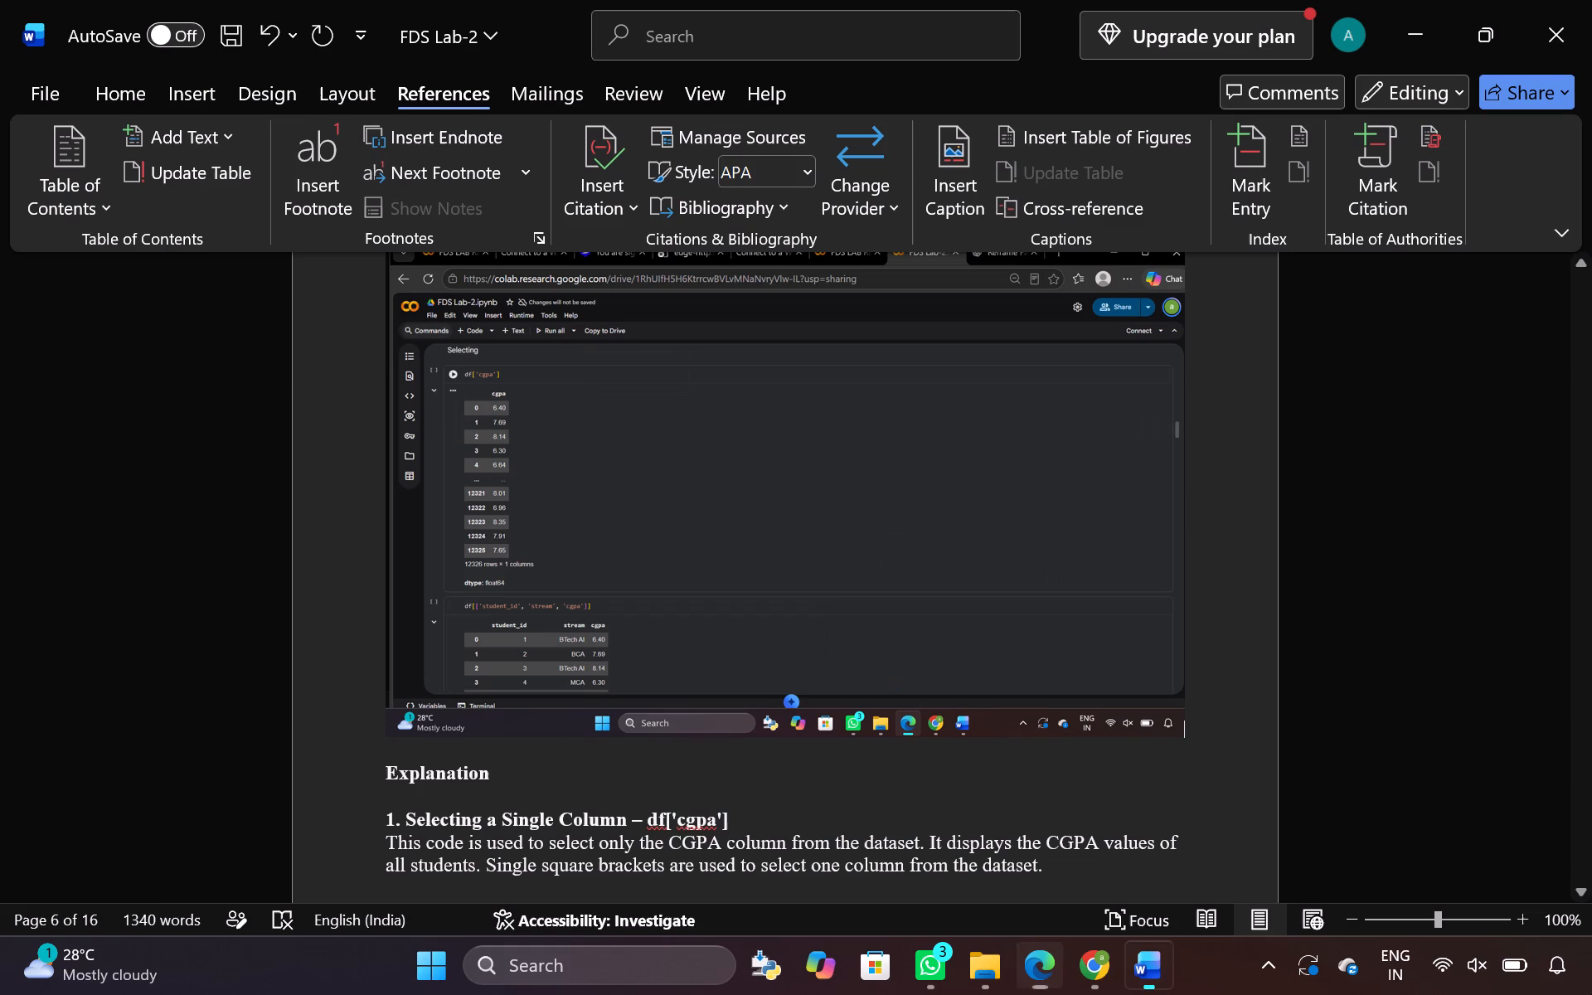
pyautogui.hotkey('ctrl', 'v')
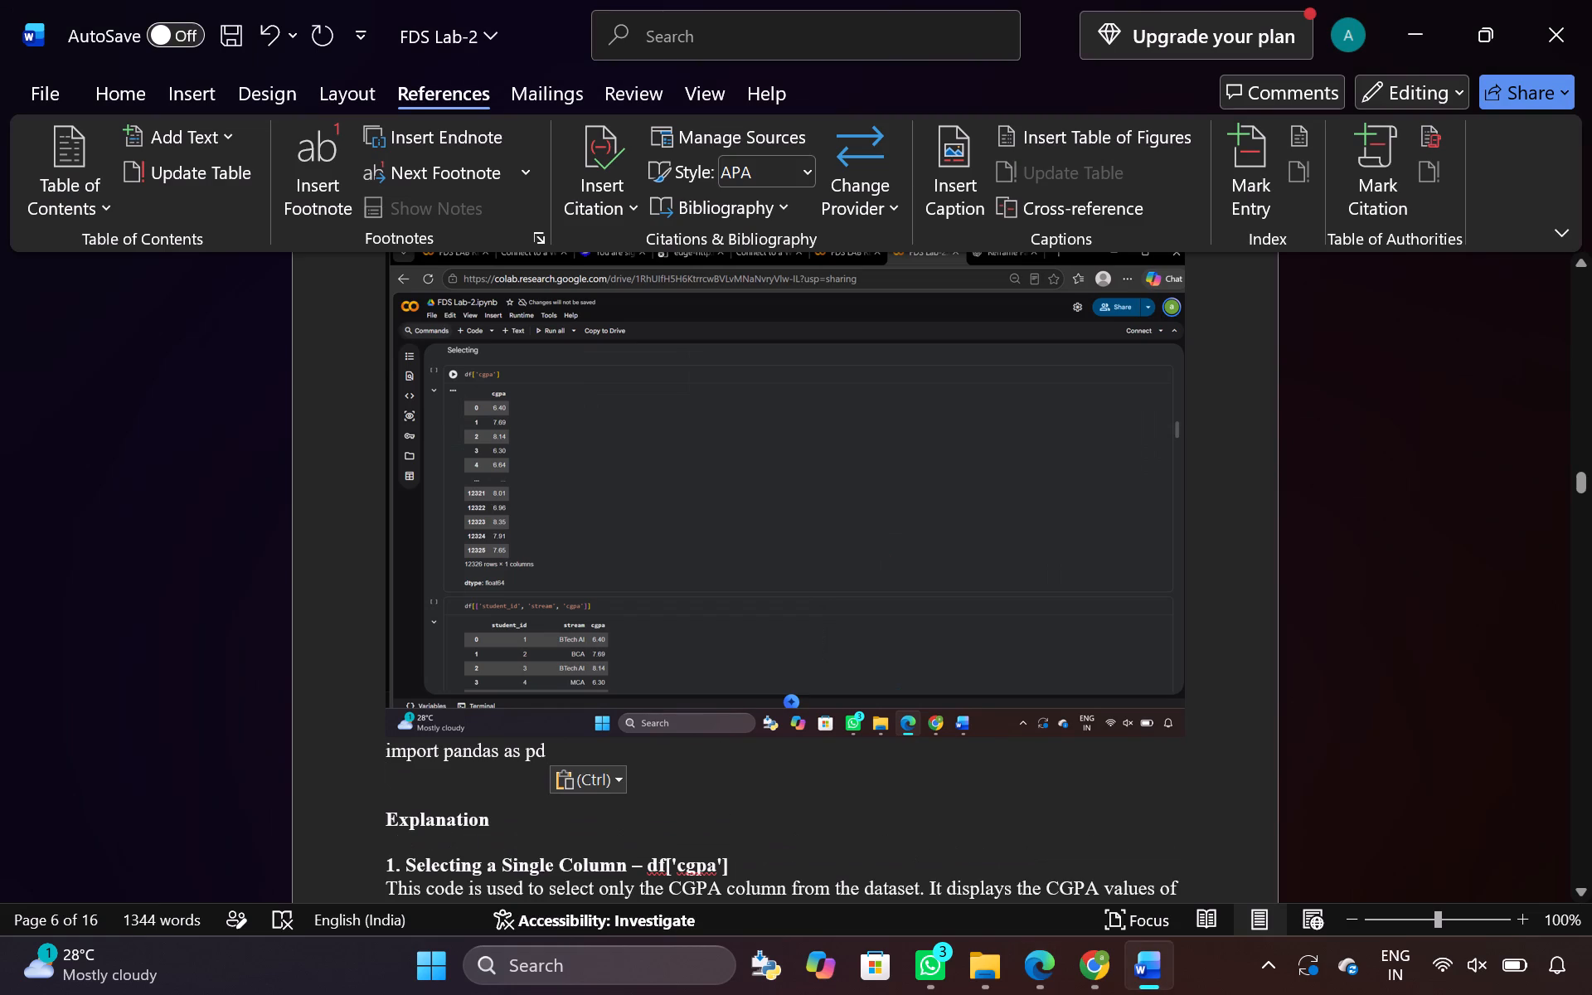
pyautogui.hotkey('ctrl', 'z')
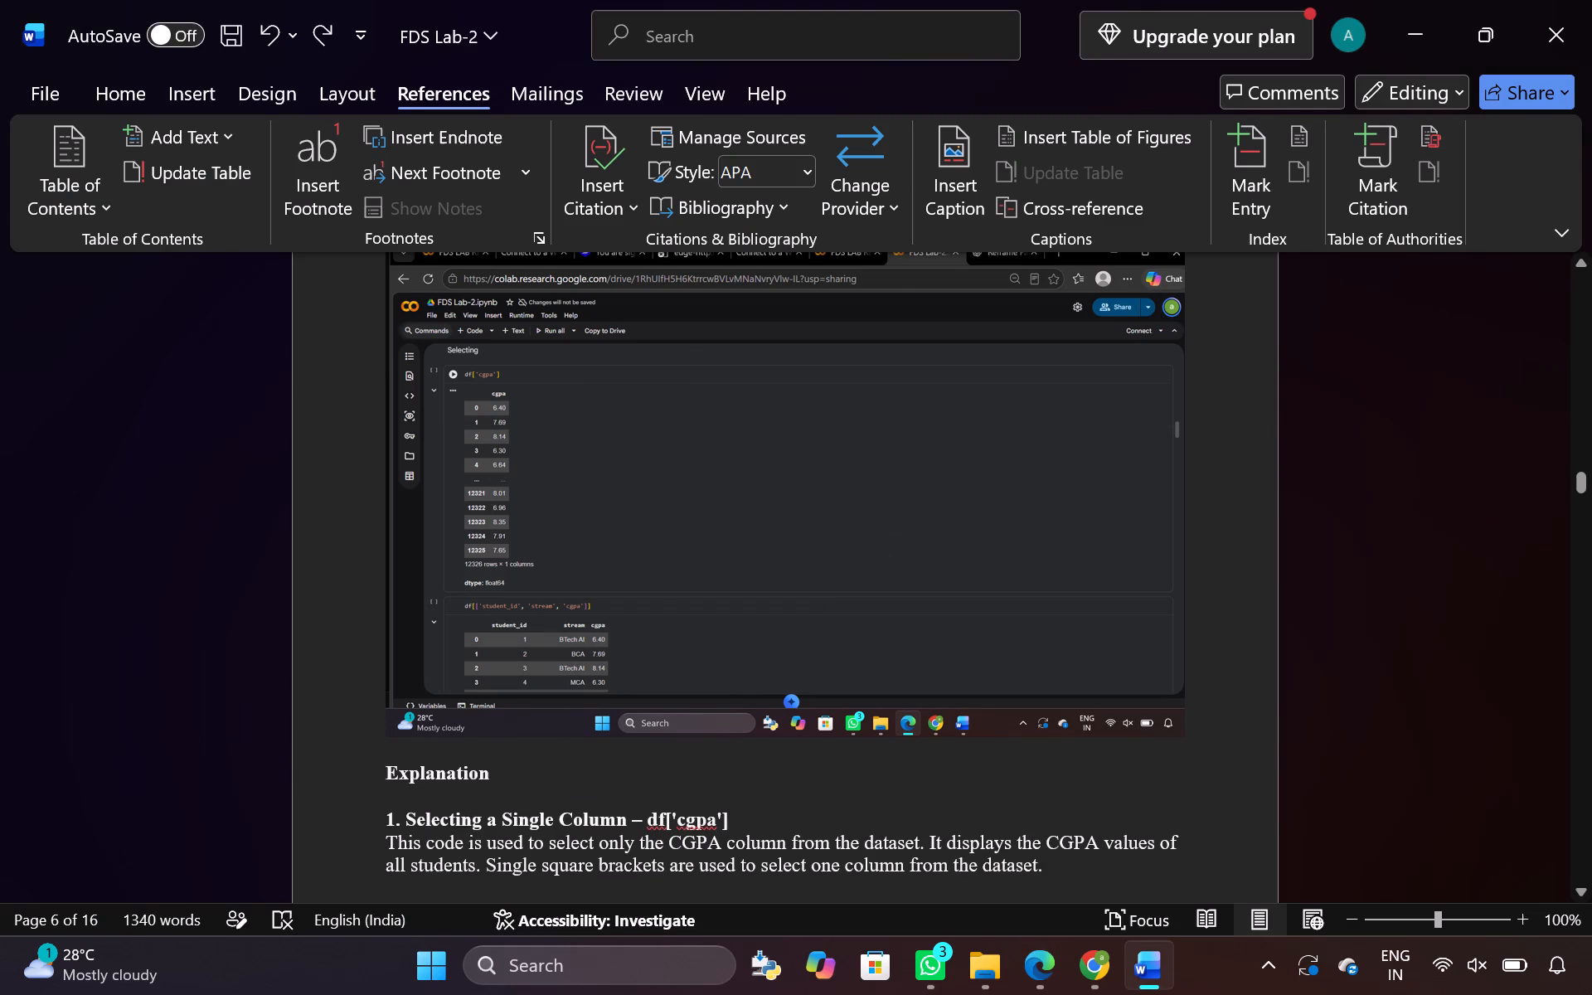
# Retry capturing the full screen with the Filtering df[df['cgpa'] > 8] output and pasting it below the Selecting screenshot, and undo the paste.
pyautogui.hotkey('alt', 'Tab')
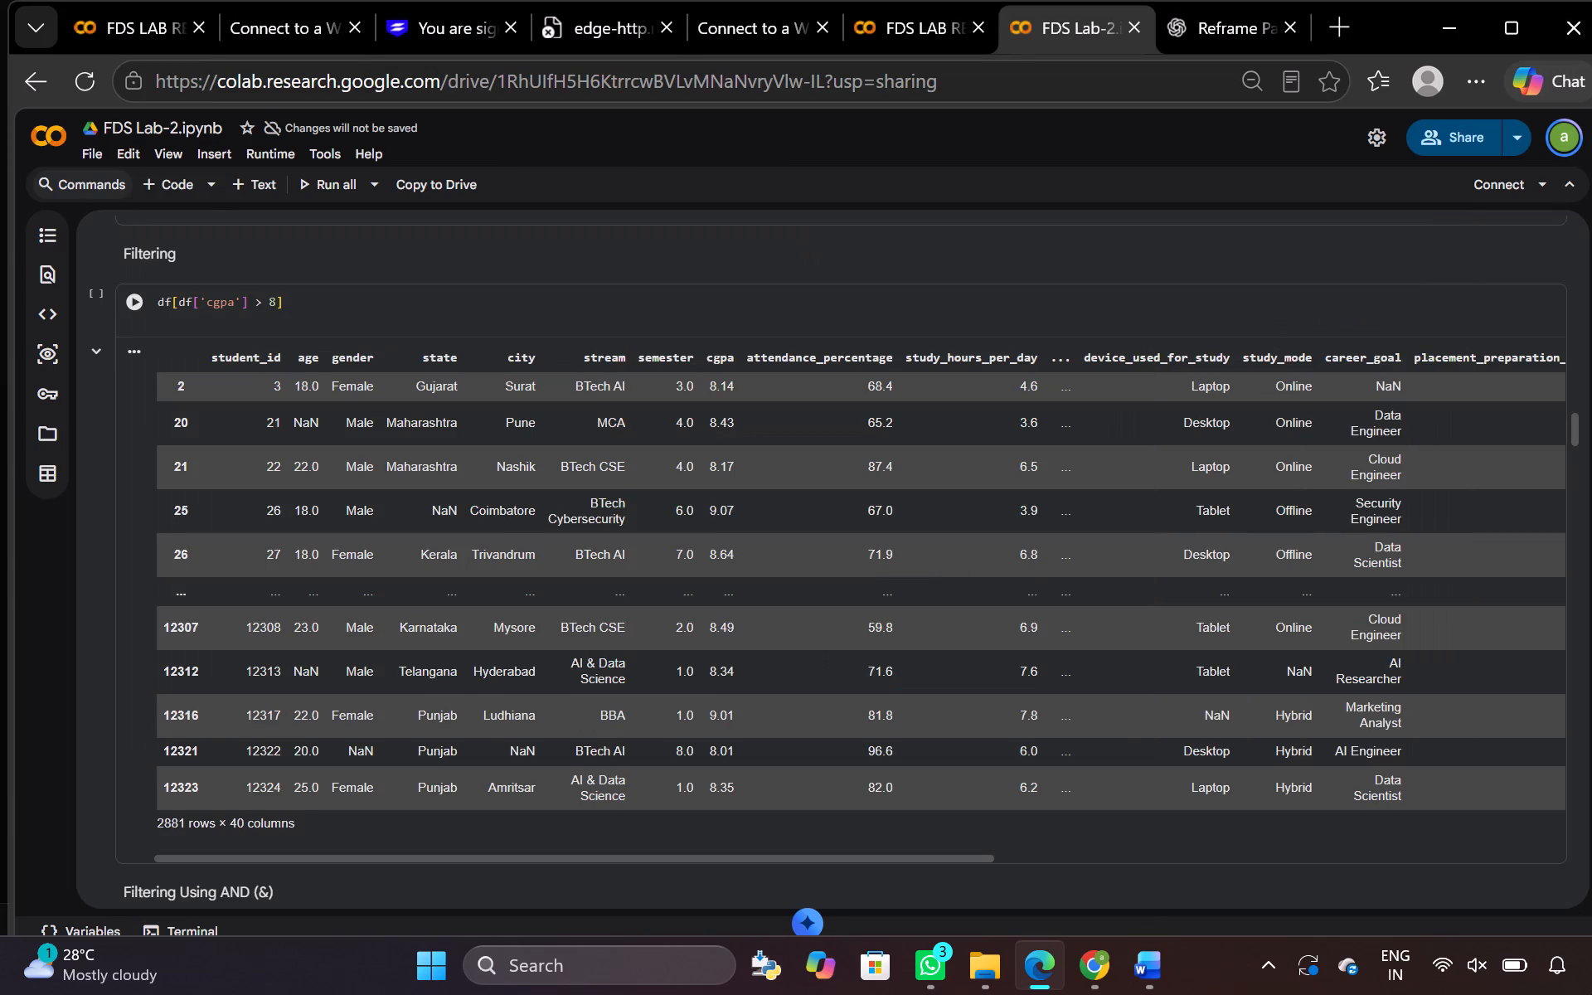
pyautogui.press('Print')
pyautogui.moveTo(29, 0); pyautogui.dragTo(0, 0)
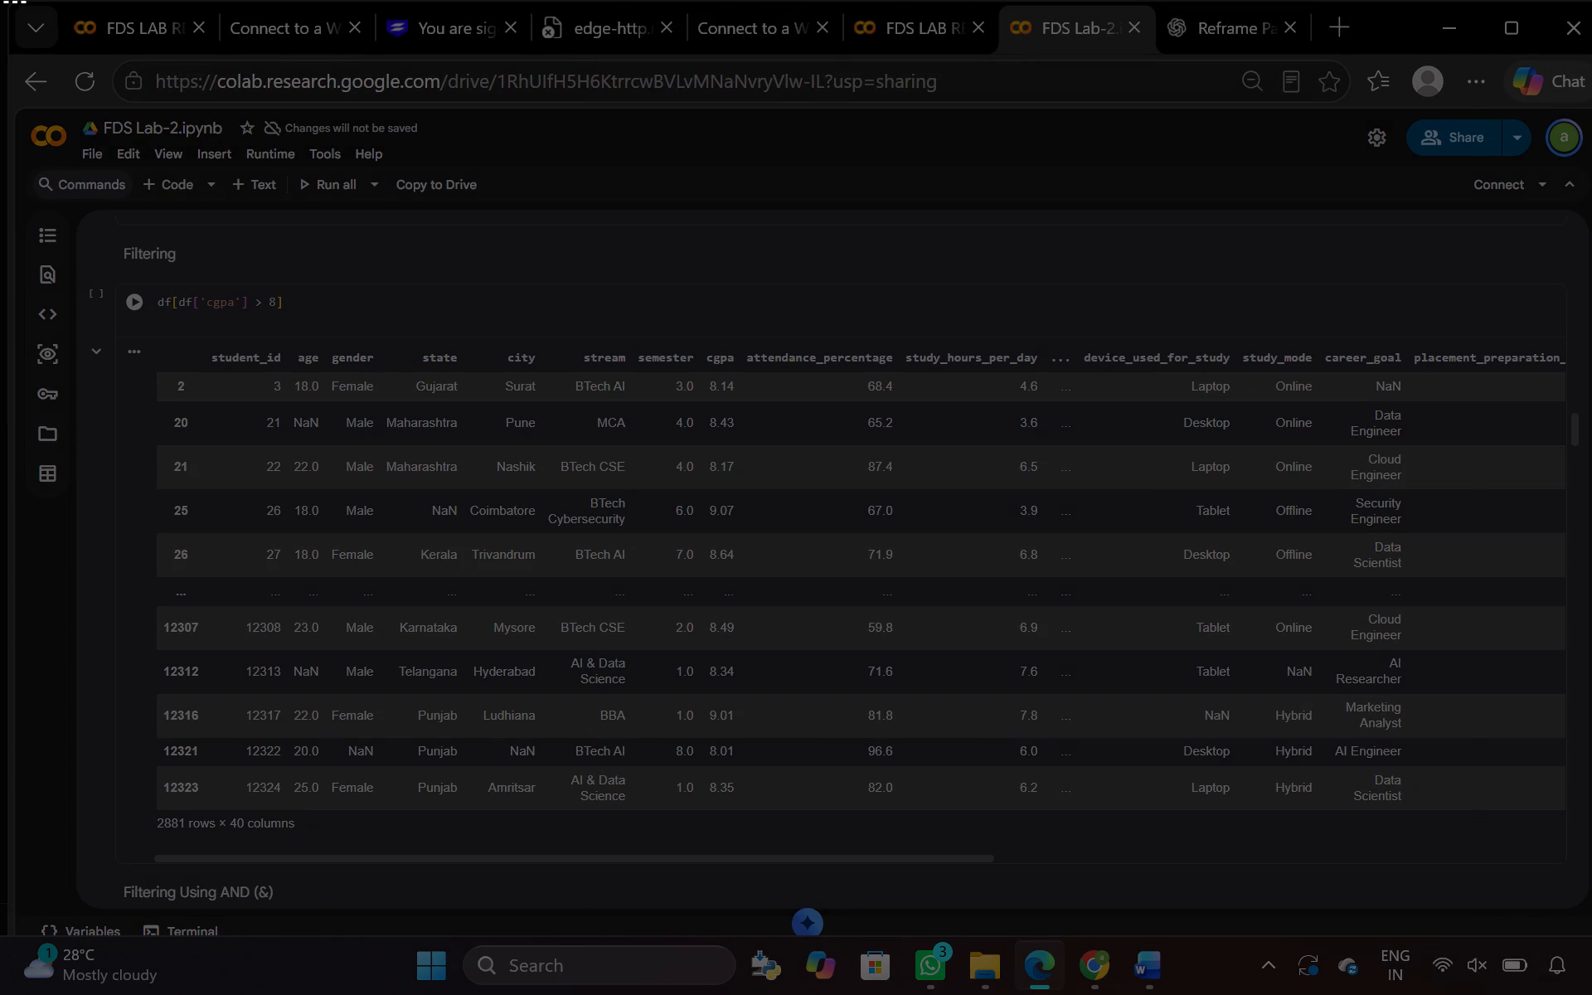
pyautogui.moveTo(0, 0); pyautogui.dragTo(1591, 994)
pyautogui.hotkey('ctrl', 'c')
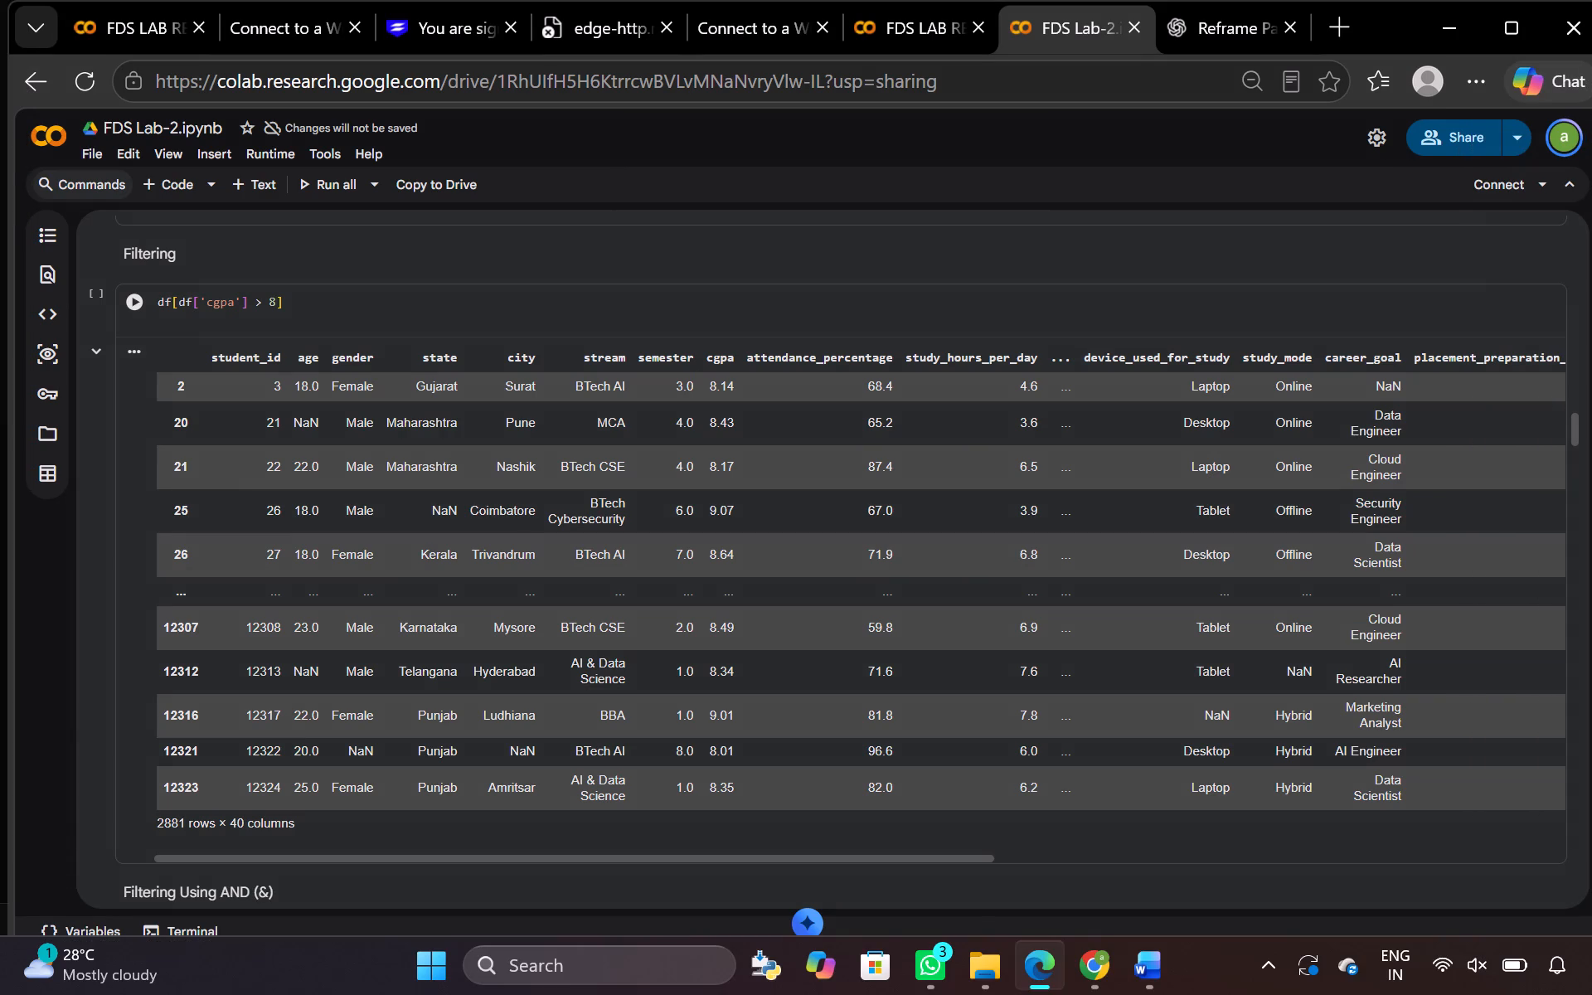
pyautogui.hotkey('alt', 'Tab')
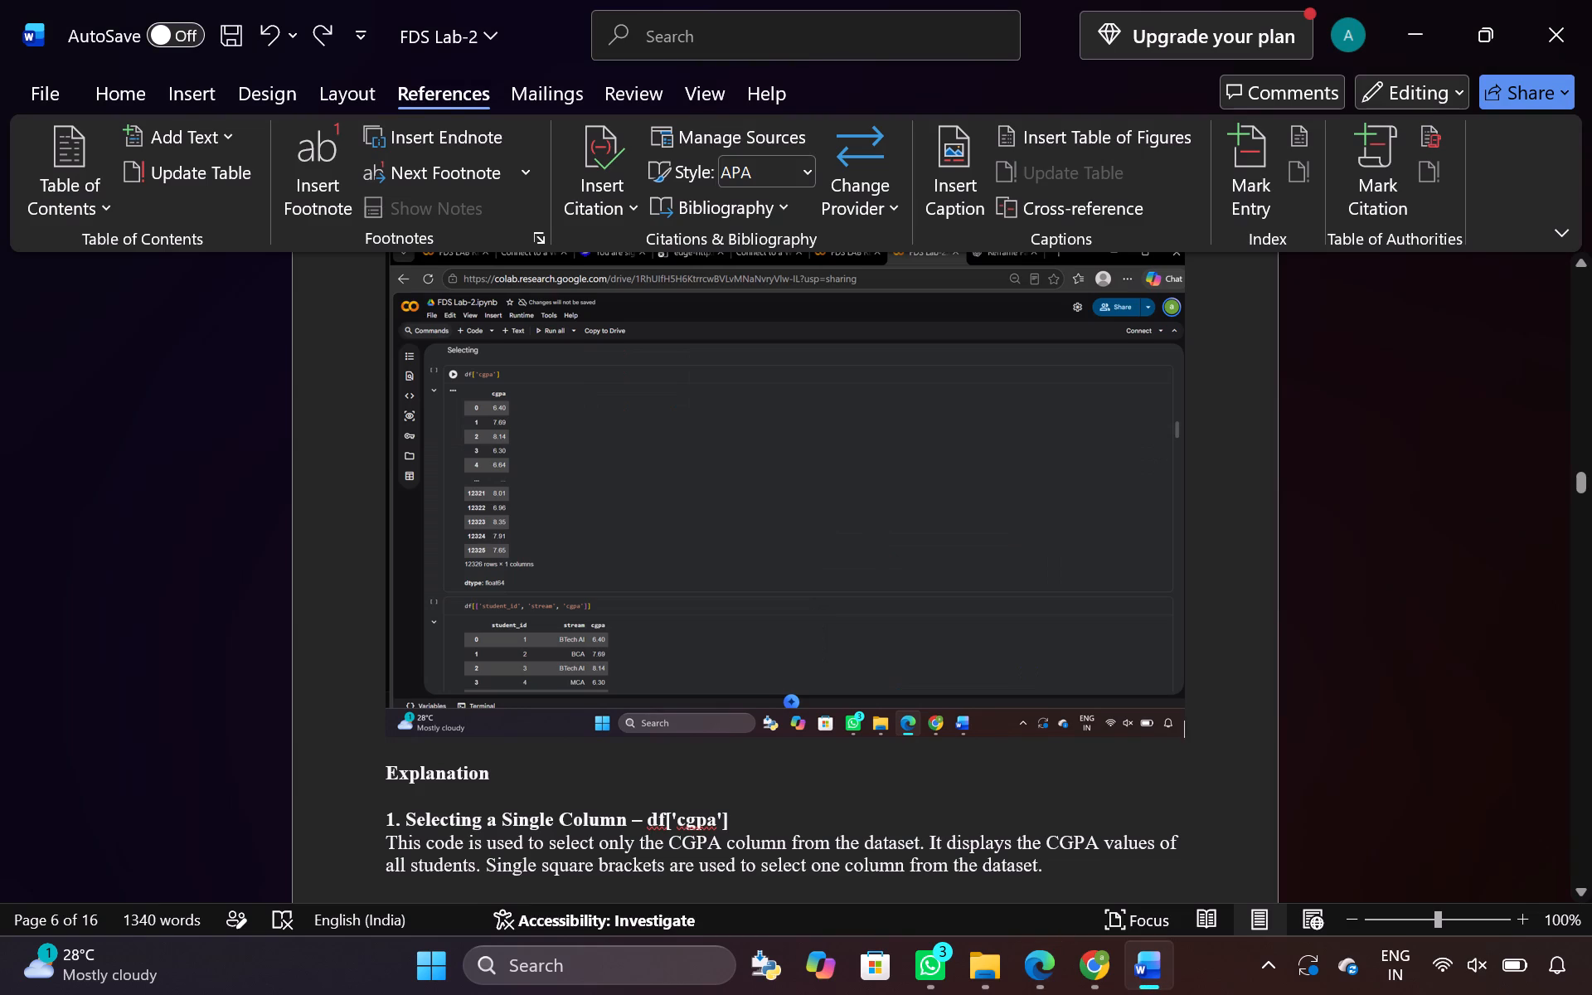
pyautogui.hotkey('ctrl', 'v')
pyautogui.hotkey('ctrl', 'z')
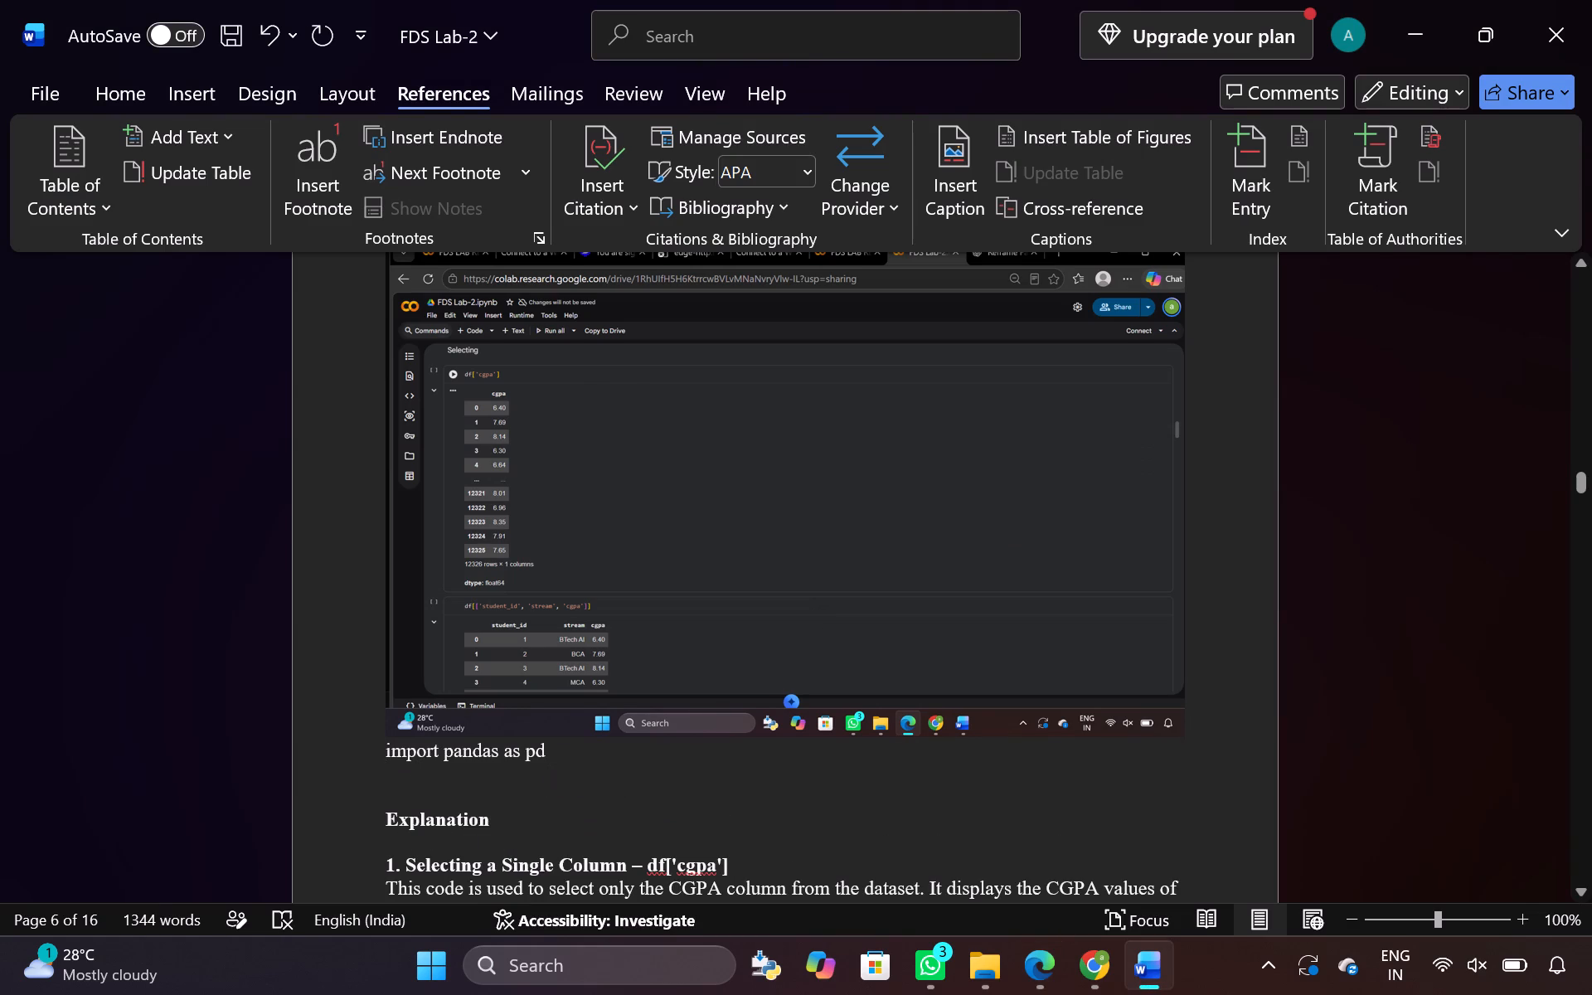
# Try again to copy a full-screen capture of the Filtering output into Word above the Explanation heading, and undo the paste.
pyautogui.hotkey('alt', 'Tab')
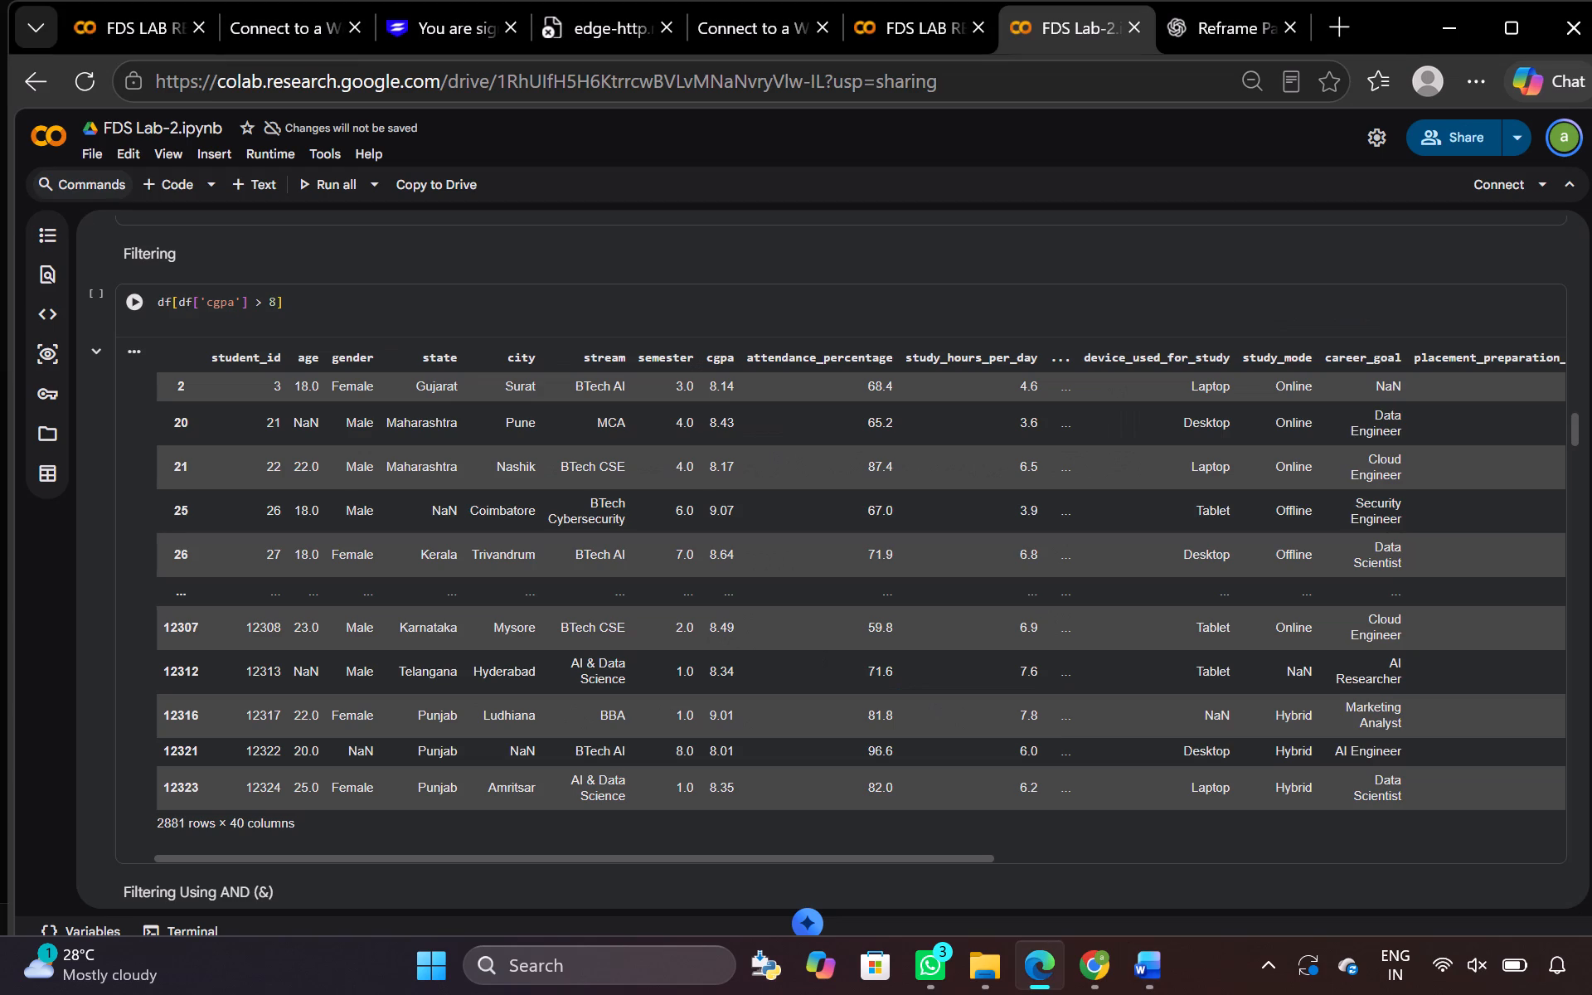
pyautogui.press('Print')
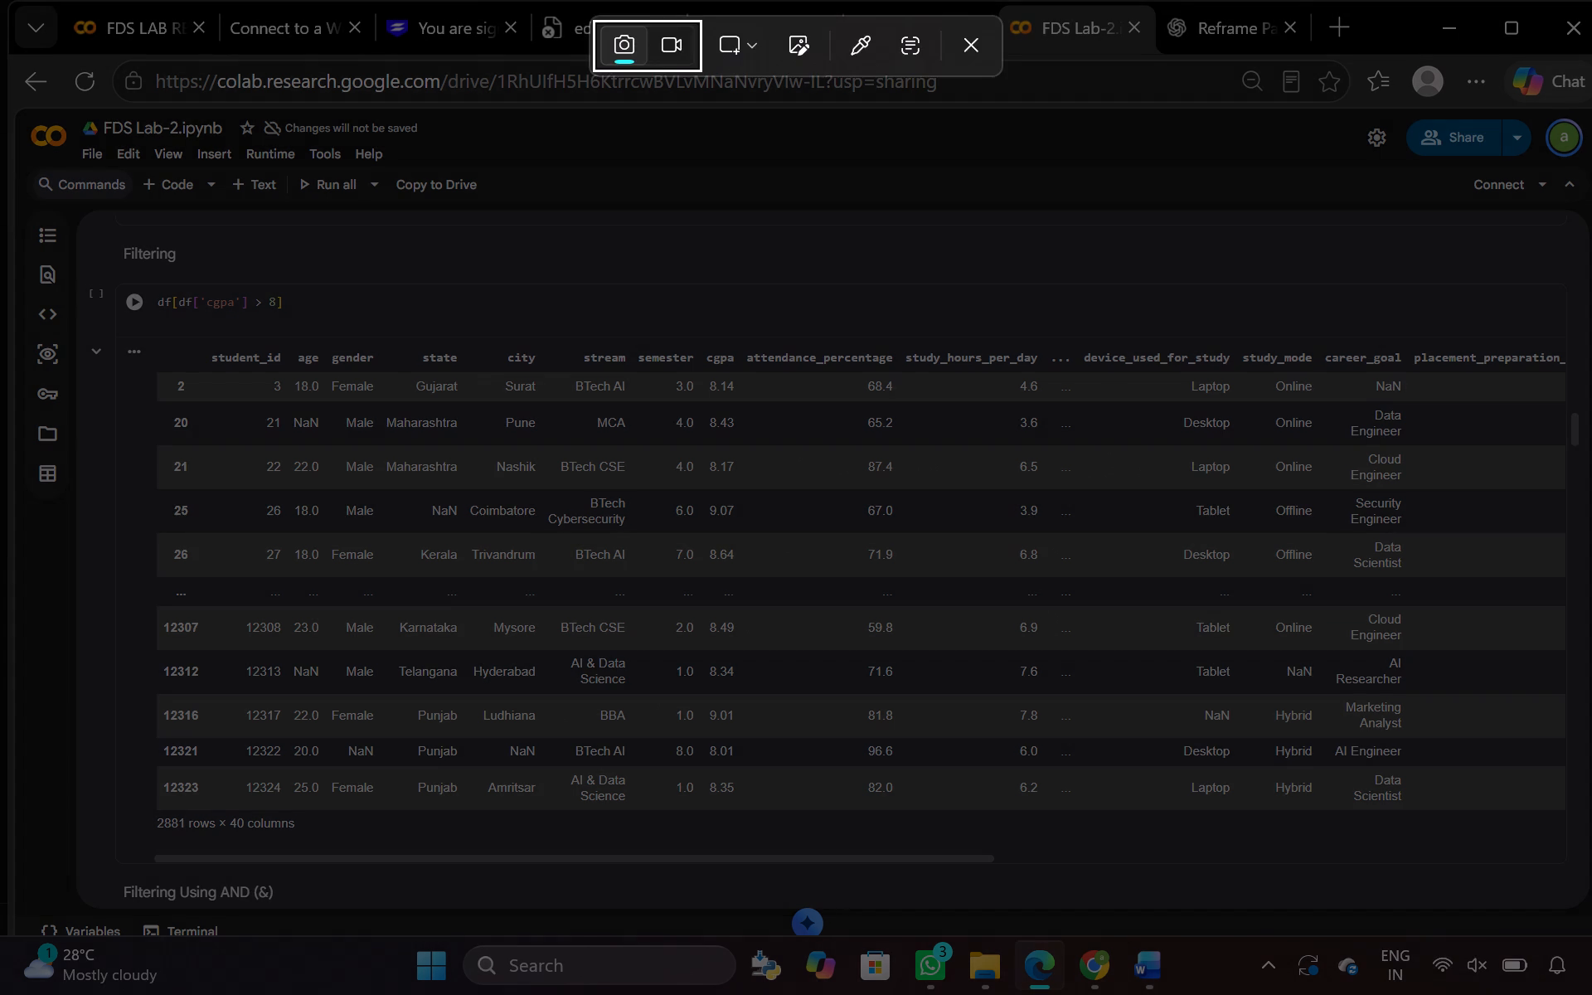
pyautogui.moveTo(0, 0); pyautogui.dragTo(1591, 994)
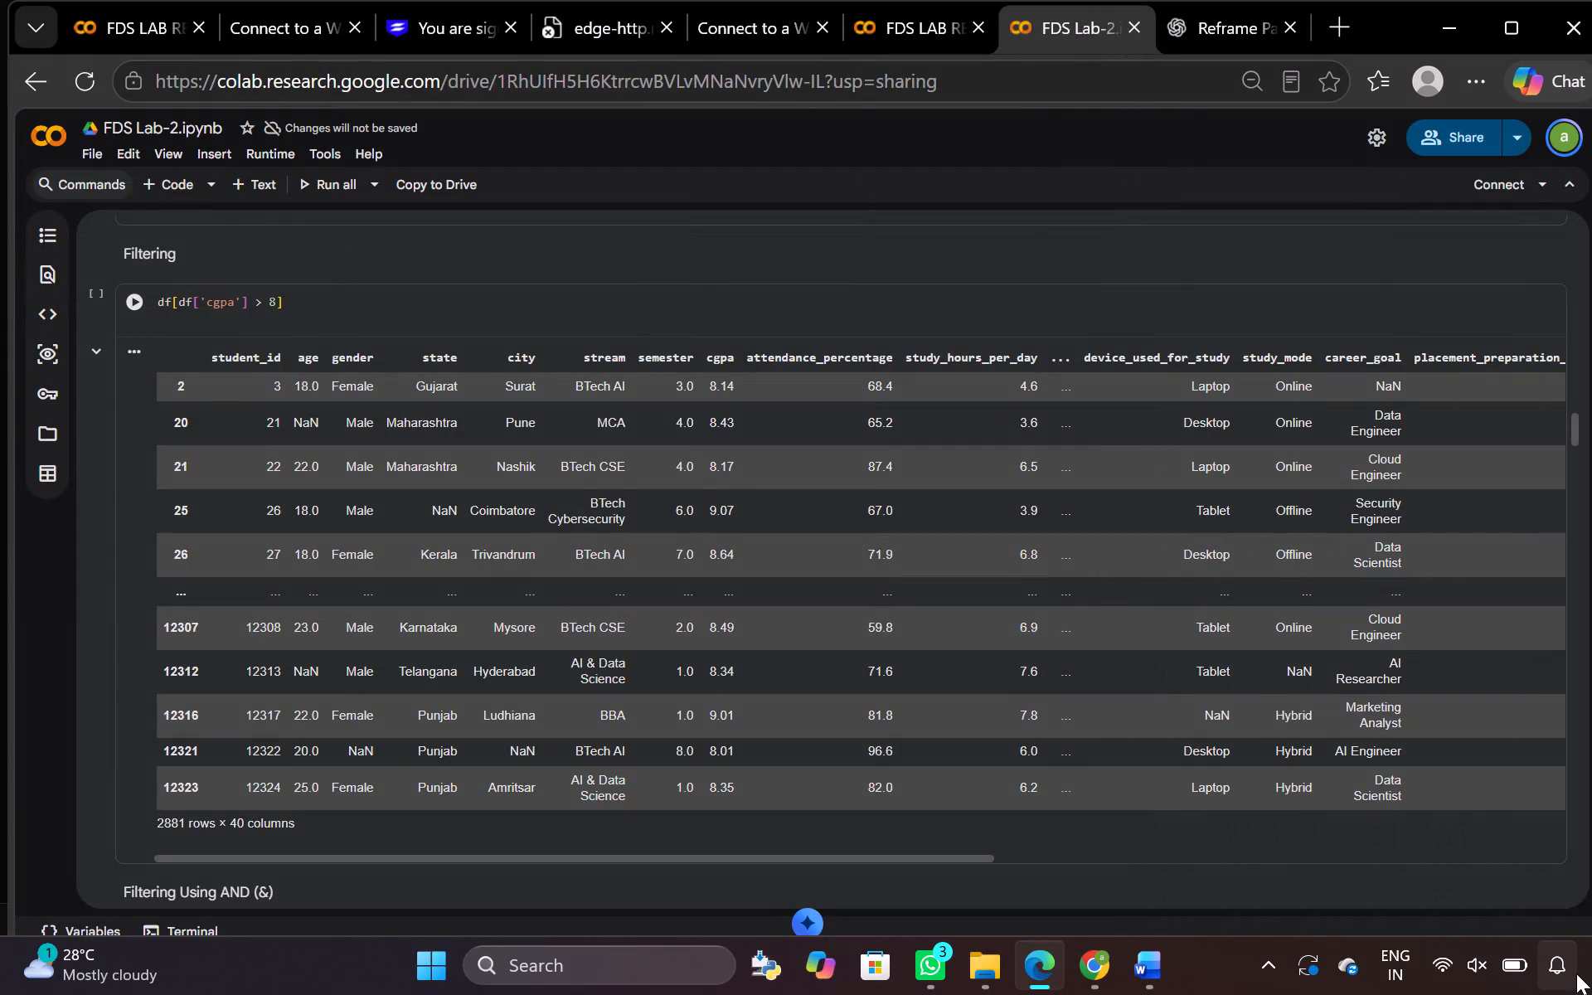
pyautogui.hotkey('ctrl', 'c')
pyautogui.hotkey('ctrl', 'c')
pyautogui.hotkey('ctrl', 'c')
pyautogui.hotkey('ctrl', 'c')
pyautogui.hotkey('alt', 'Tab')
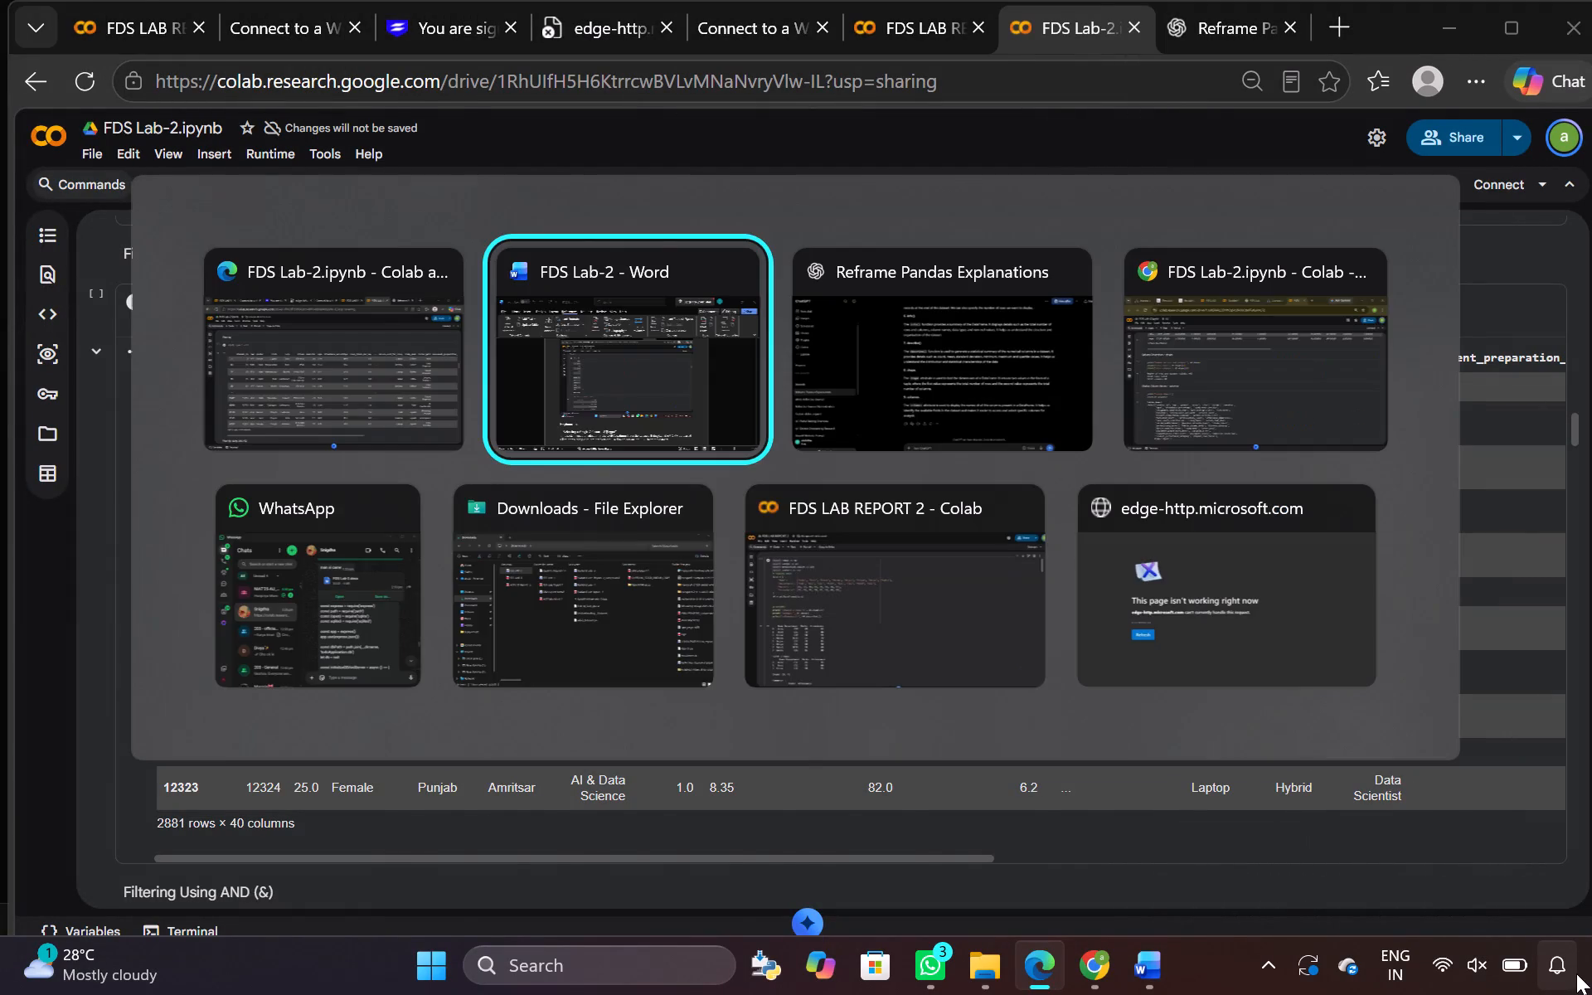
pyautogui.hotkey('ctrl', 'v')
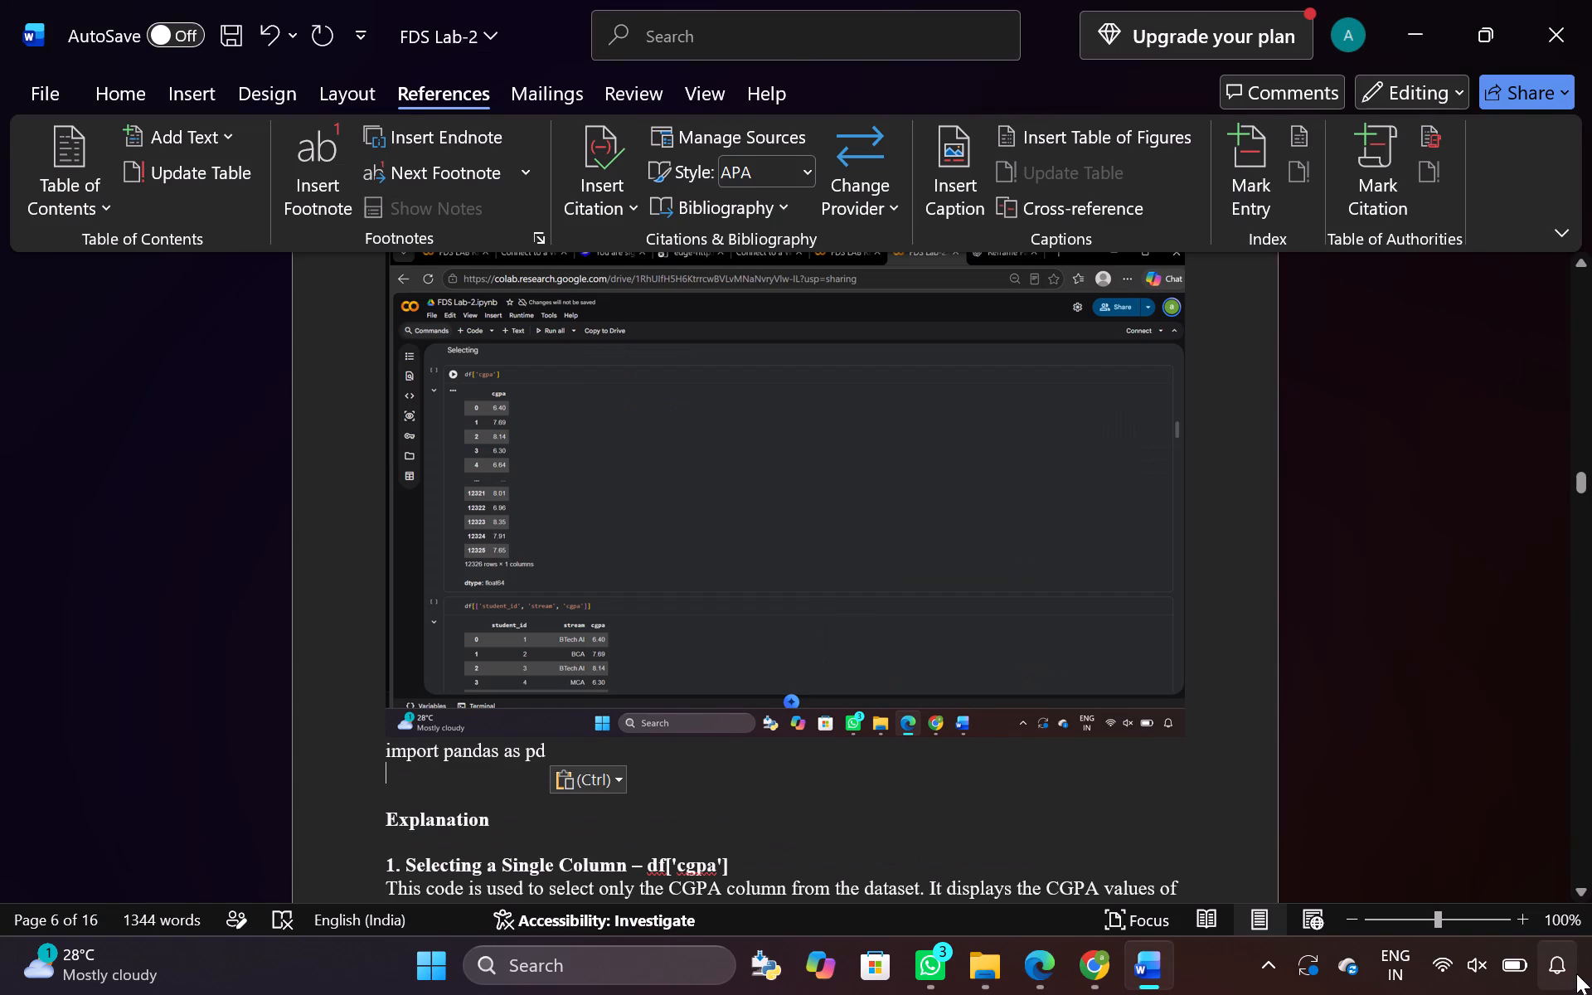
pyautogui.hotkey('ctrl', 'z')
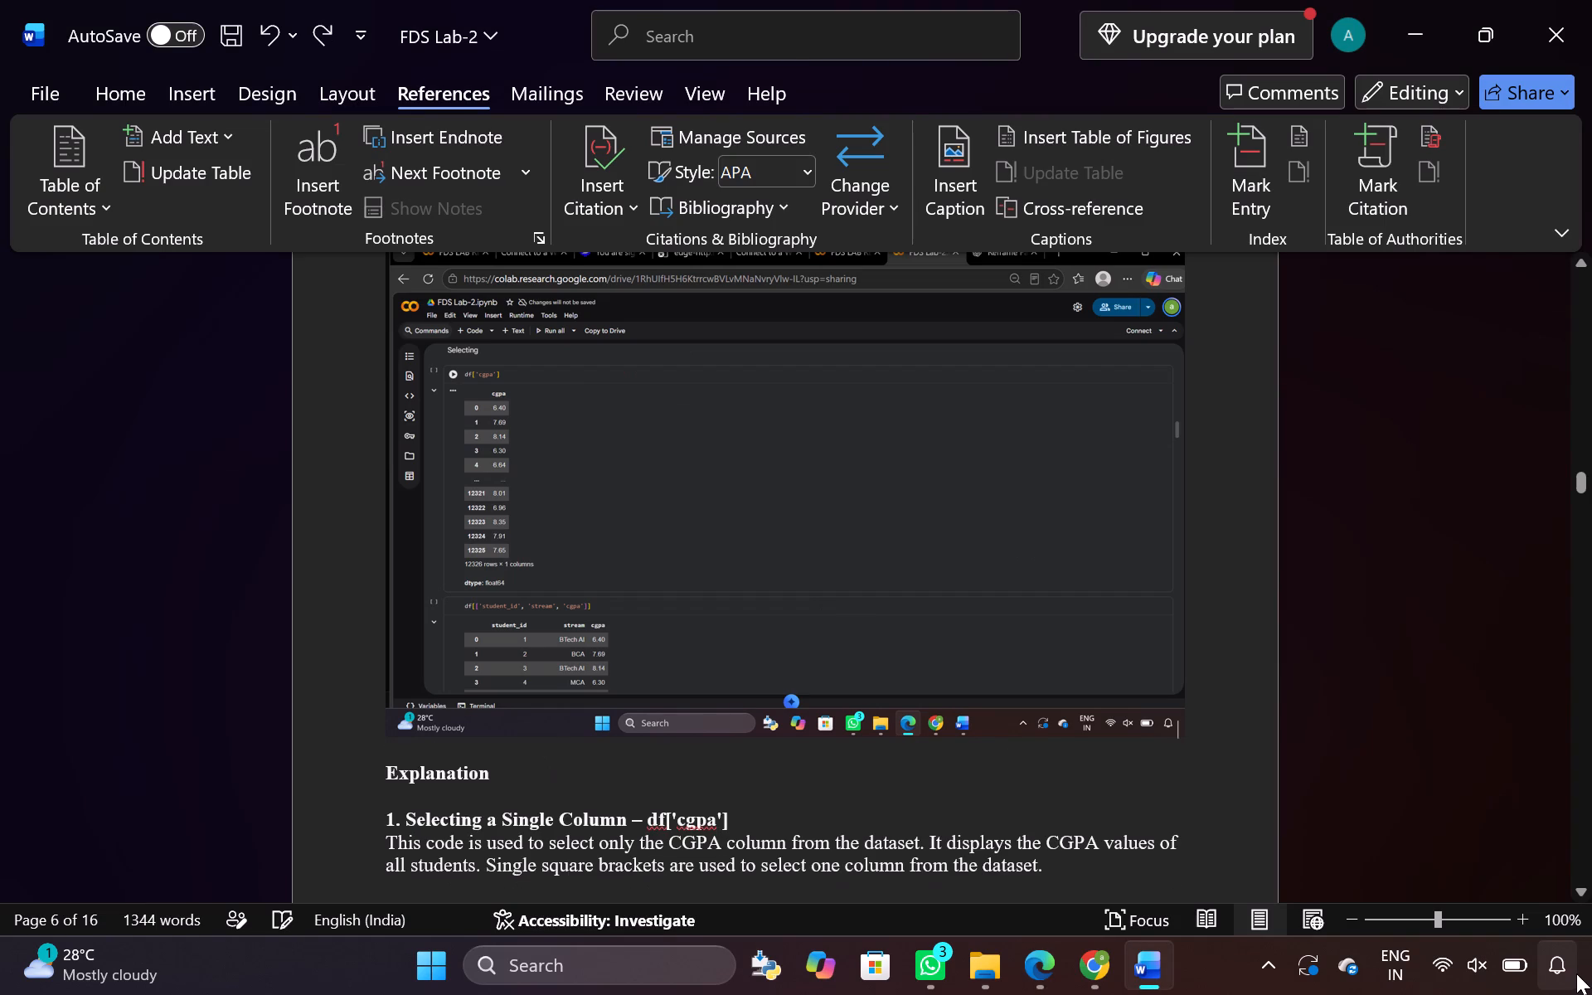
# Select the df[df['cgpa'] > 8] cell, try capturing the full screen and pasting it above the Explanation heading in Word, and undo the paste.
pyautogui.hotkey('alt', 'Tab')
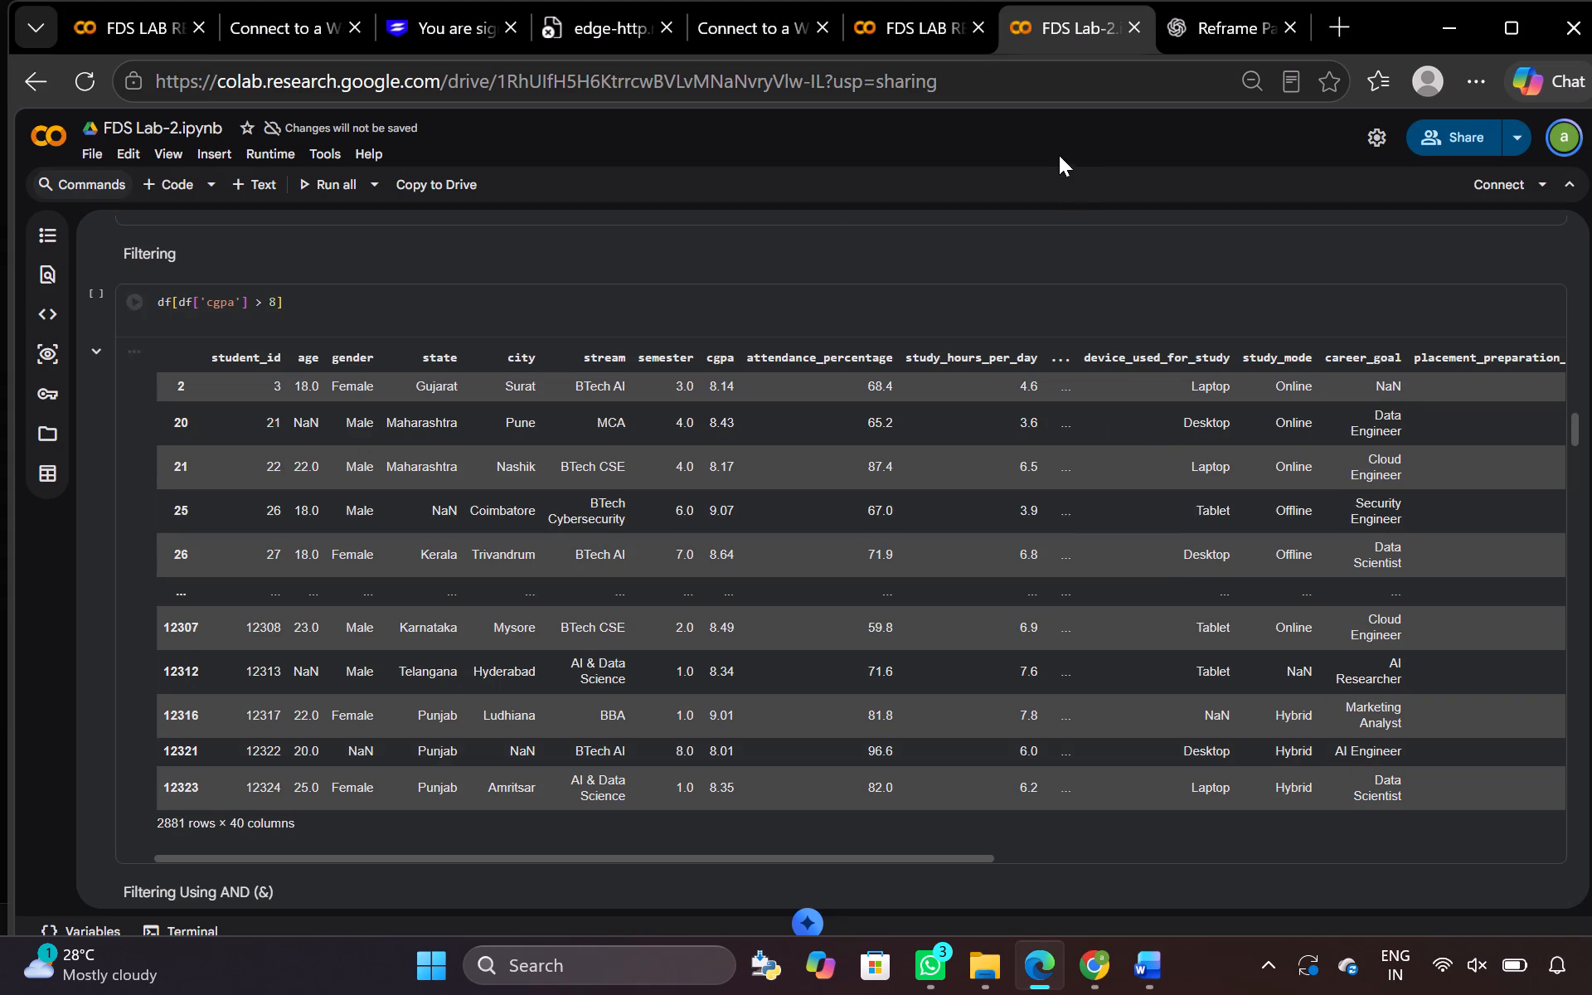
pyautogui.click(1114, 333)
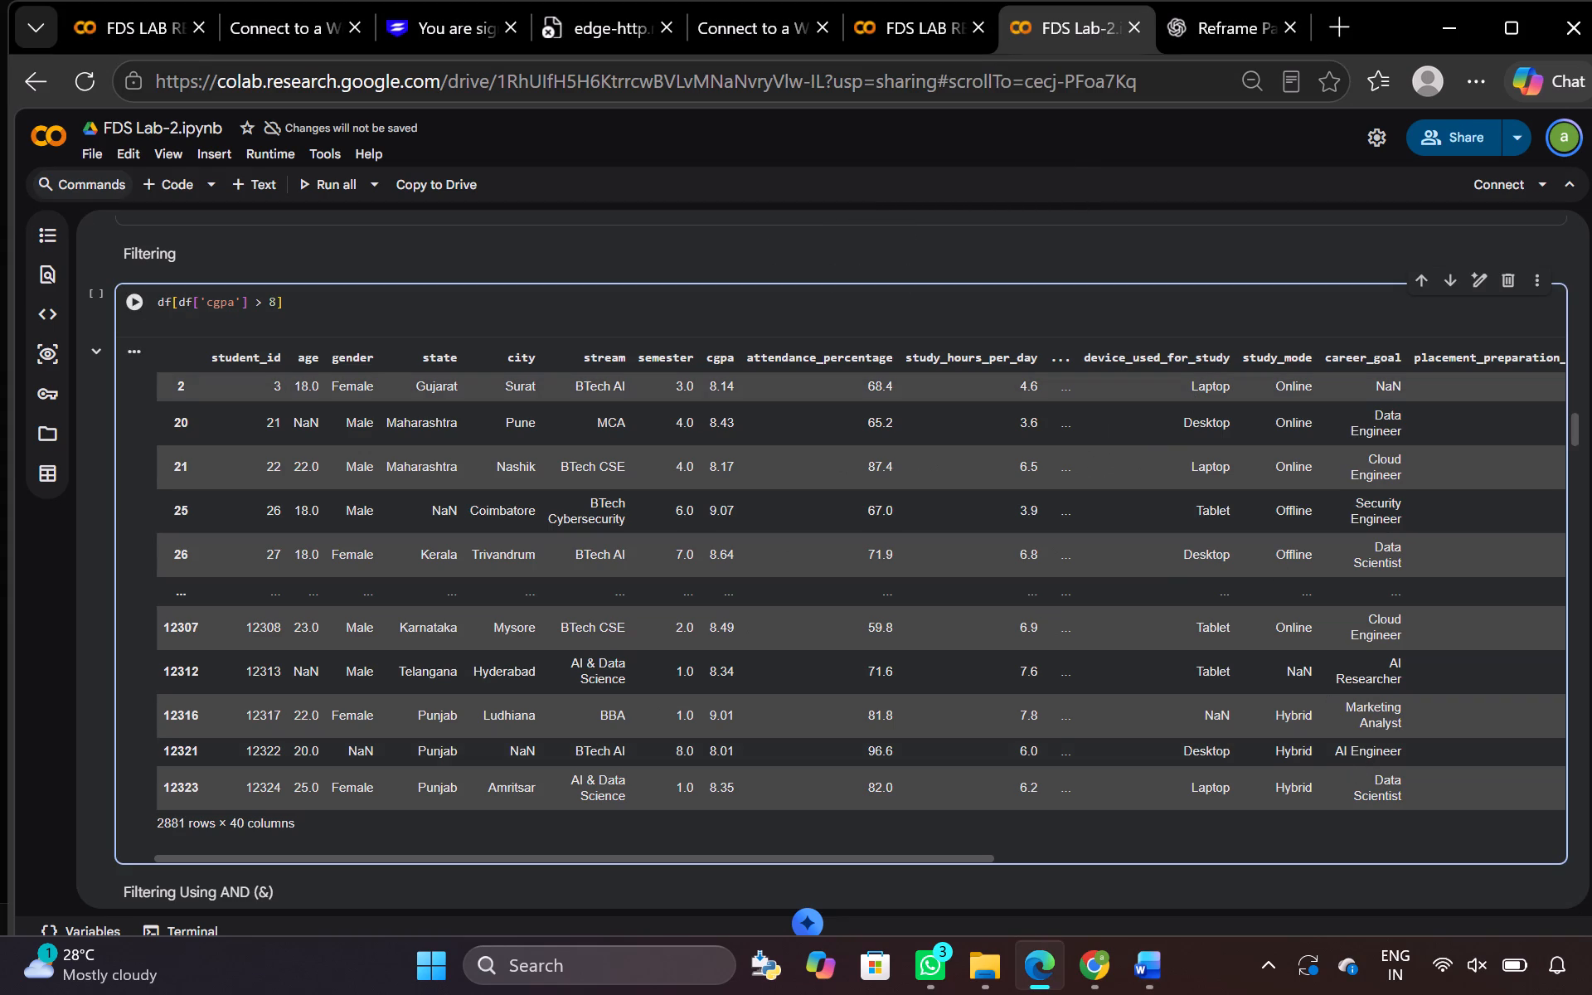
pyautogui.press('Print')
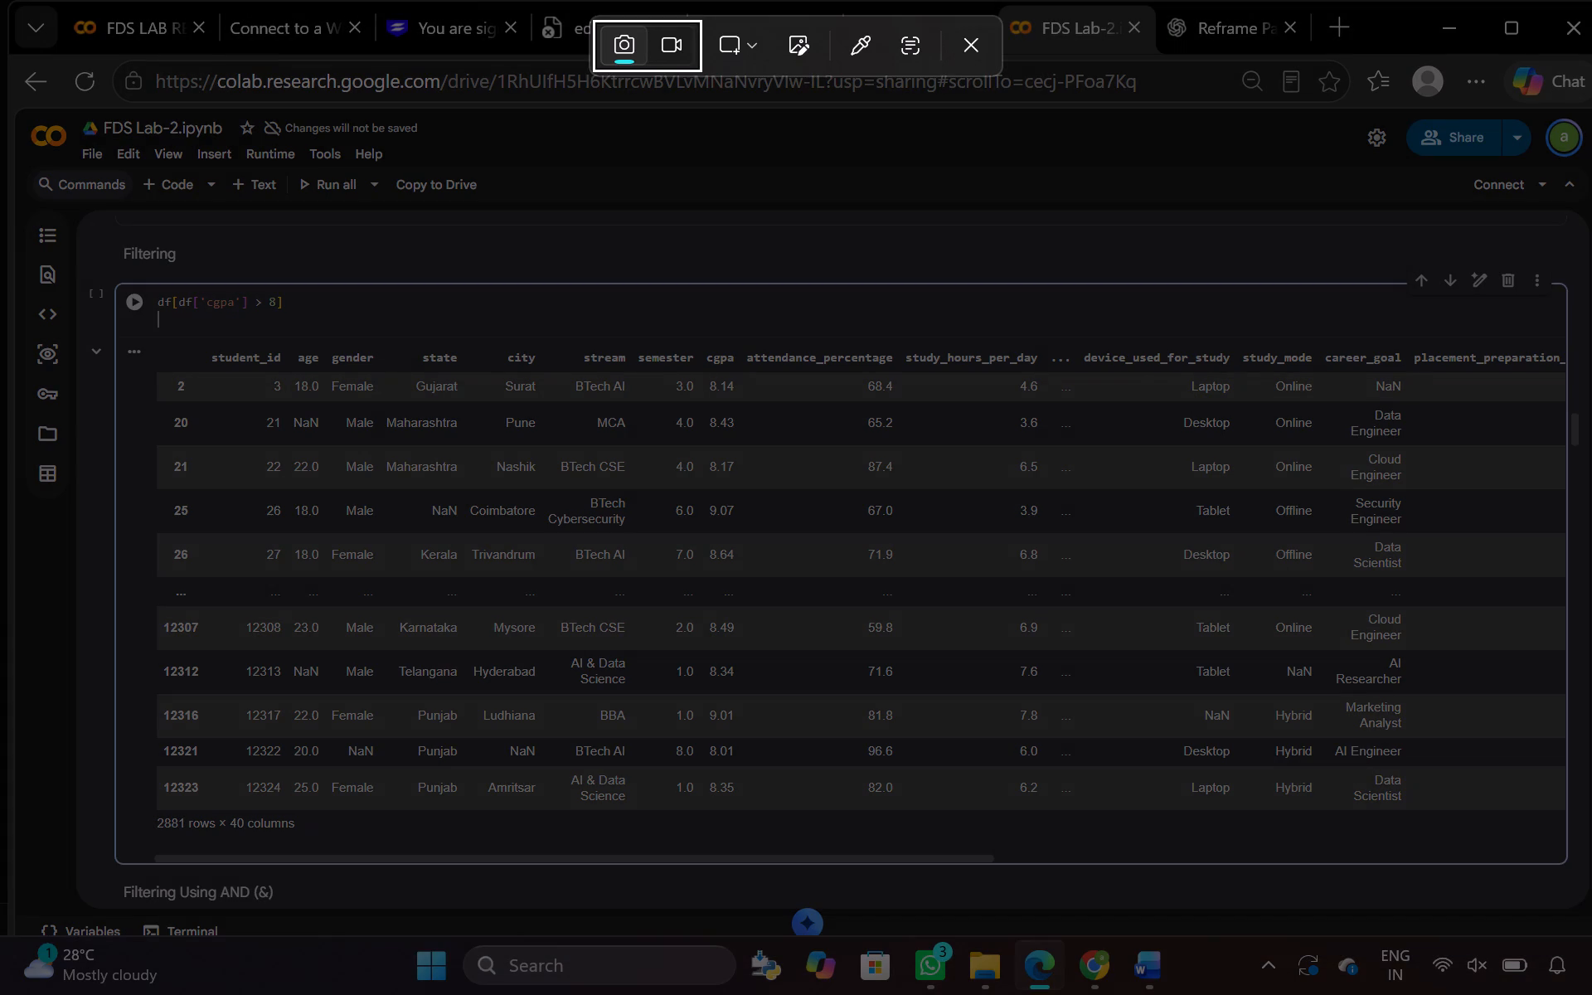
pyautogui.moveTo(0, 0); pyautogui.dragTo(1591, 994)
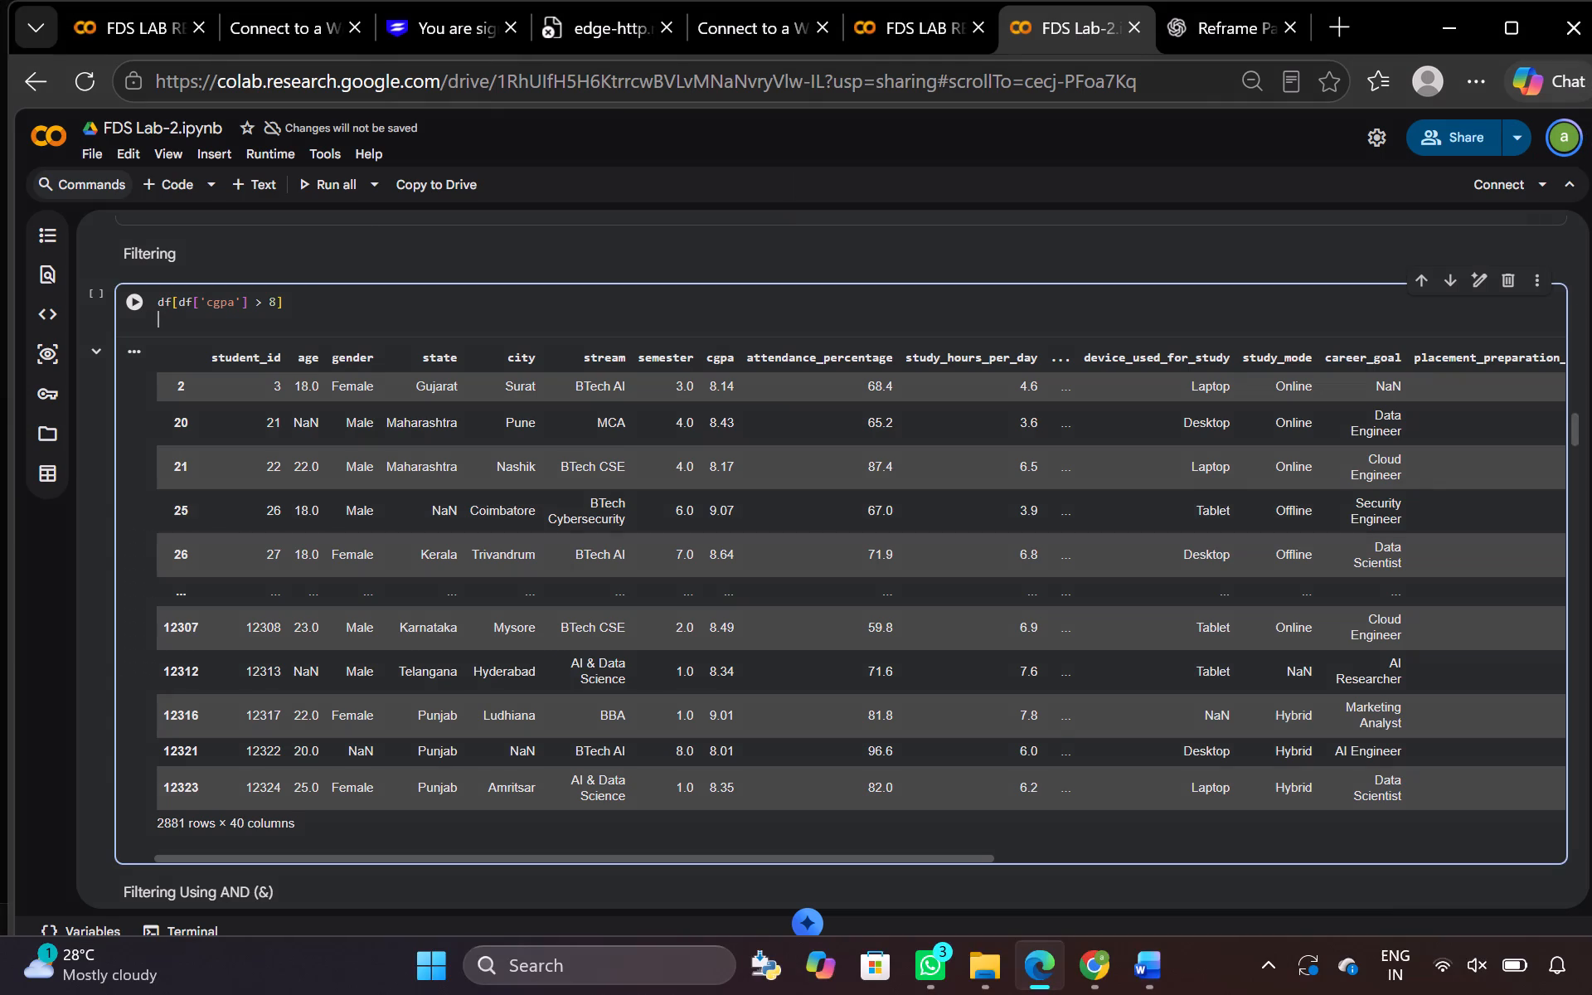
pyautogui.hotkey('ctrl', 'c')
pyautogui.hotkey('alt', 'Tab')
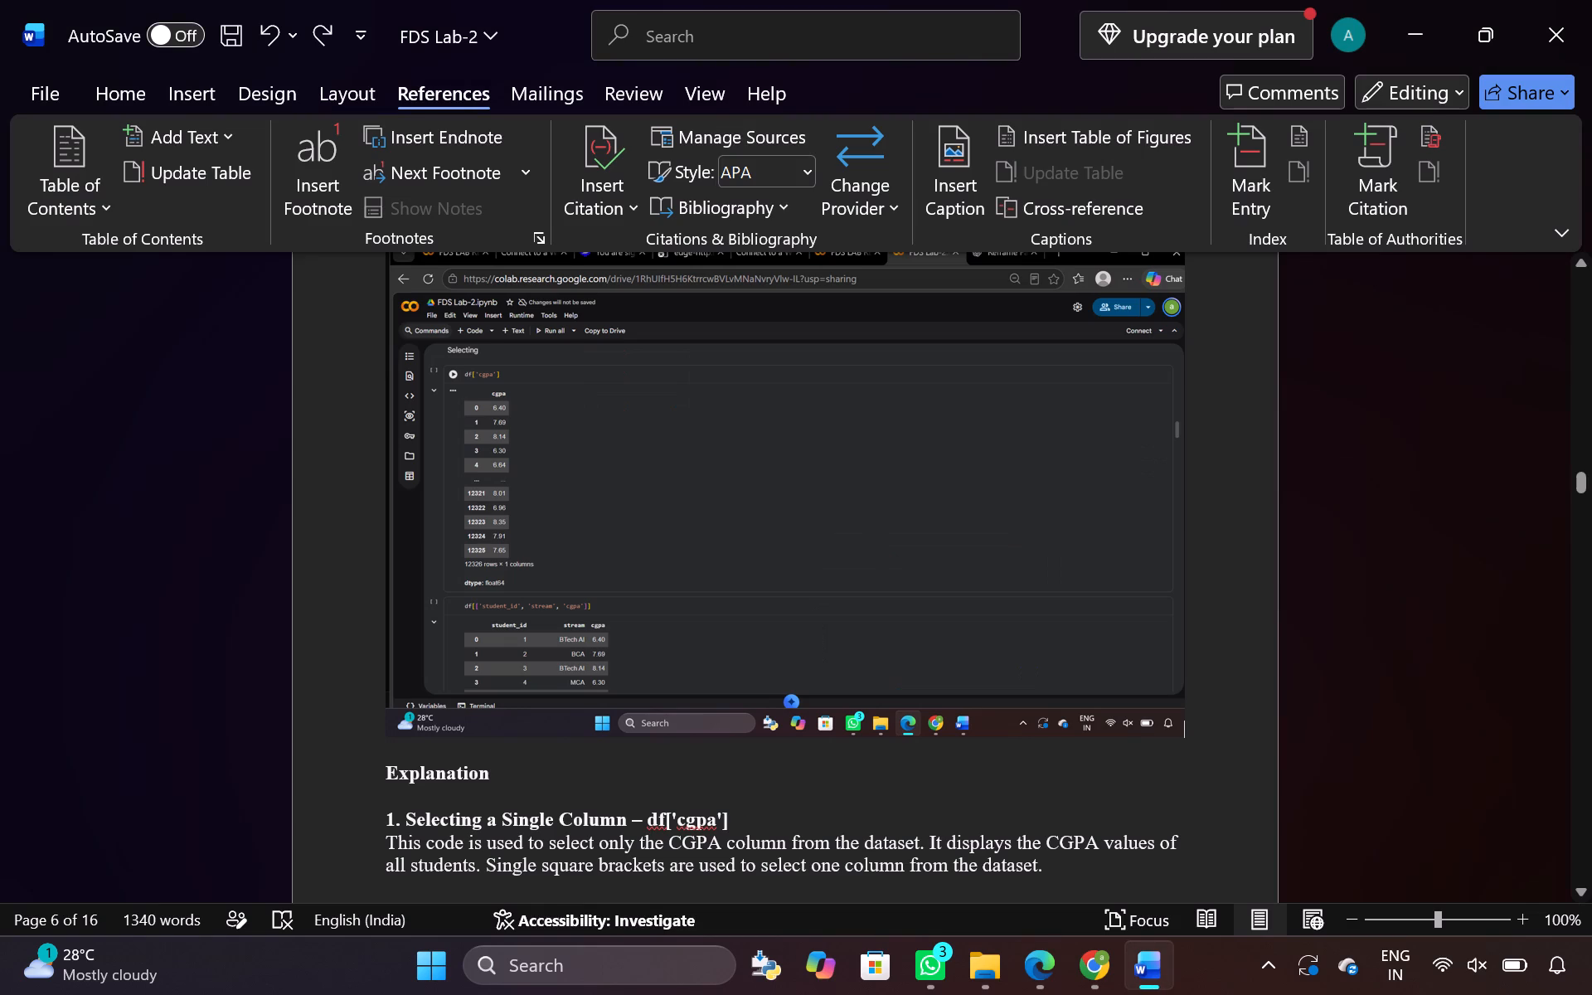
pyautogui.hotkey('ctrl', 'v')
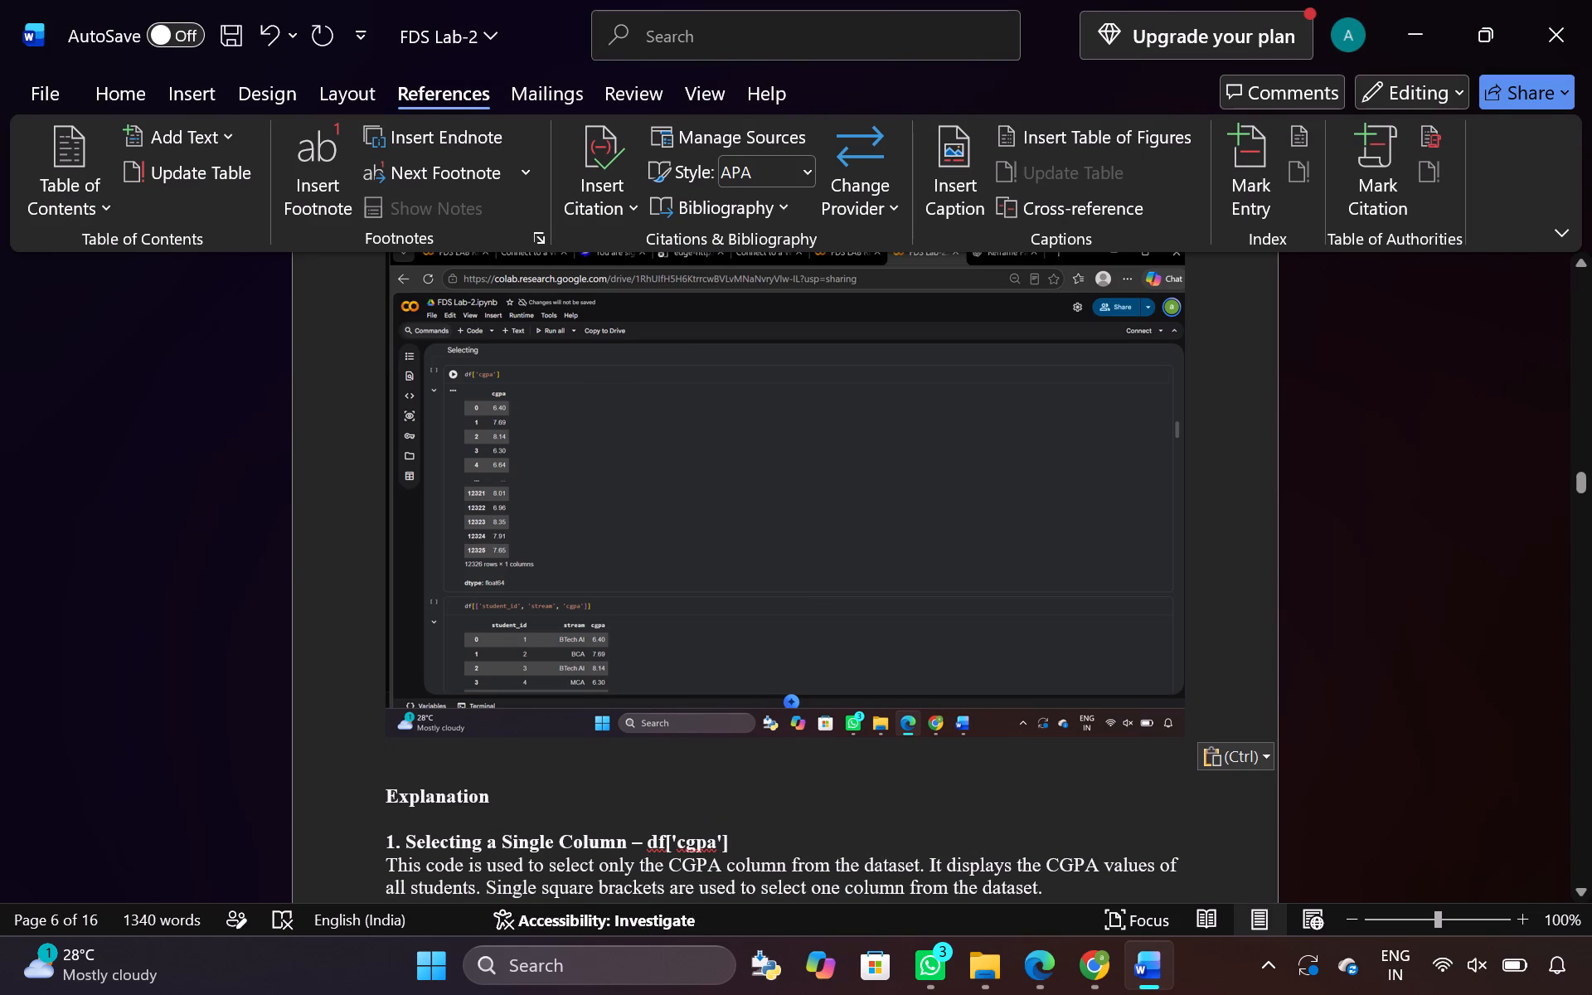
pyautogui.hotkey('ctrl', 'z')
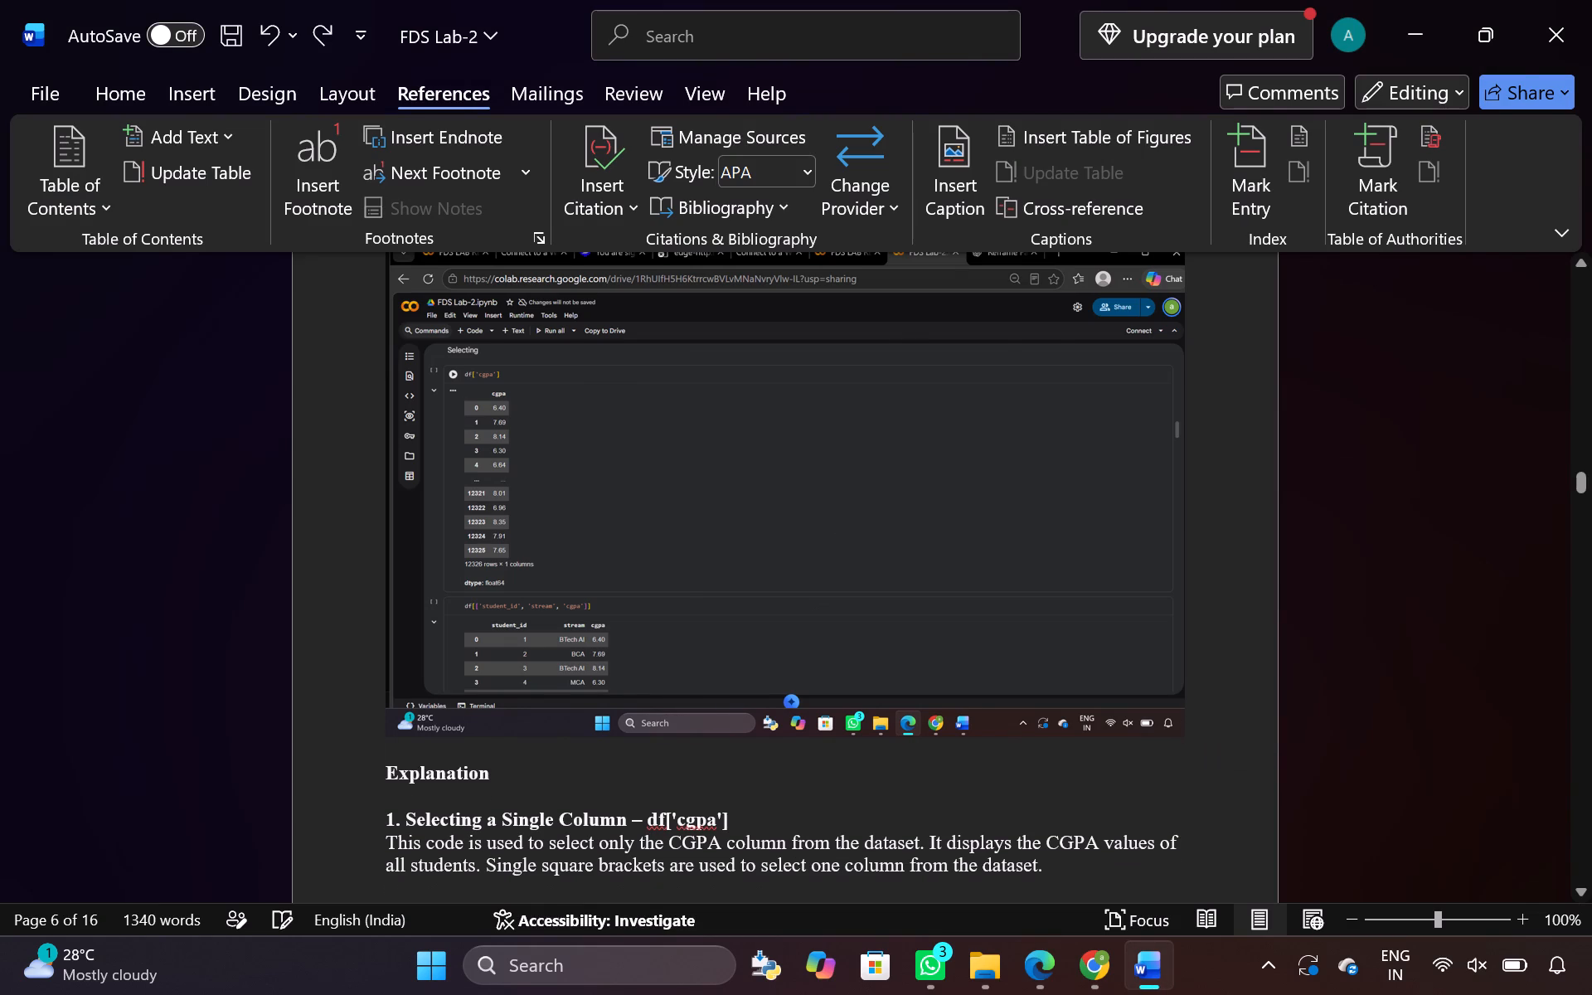
# Capture the full screen with the Edge notebook's Filtering df[df['cgpa'] > 8] output, paste it below the Selecting screenshot in Word, and check its placement.
pyautogui.hotkey('alt', 'Tab')
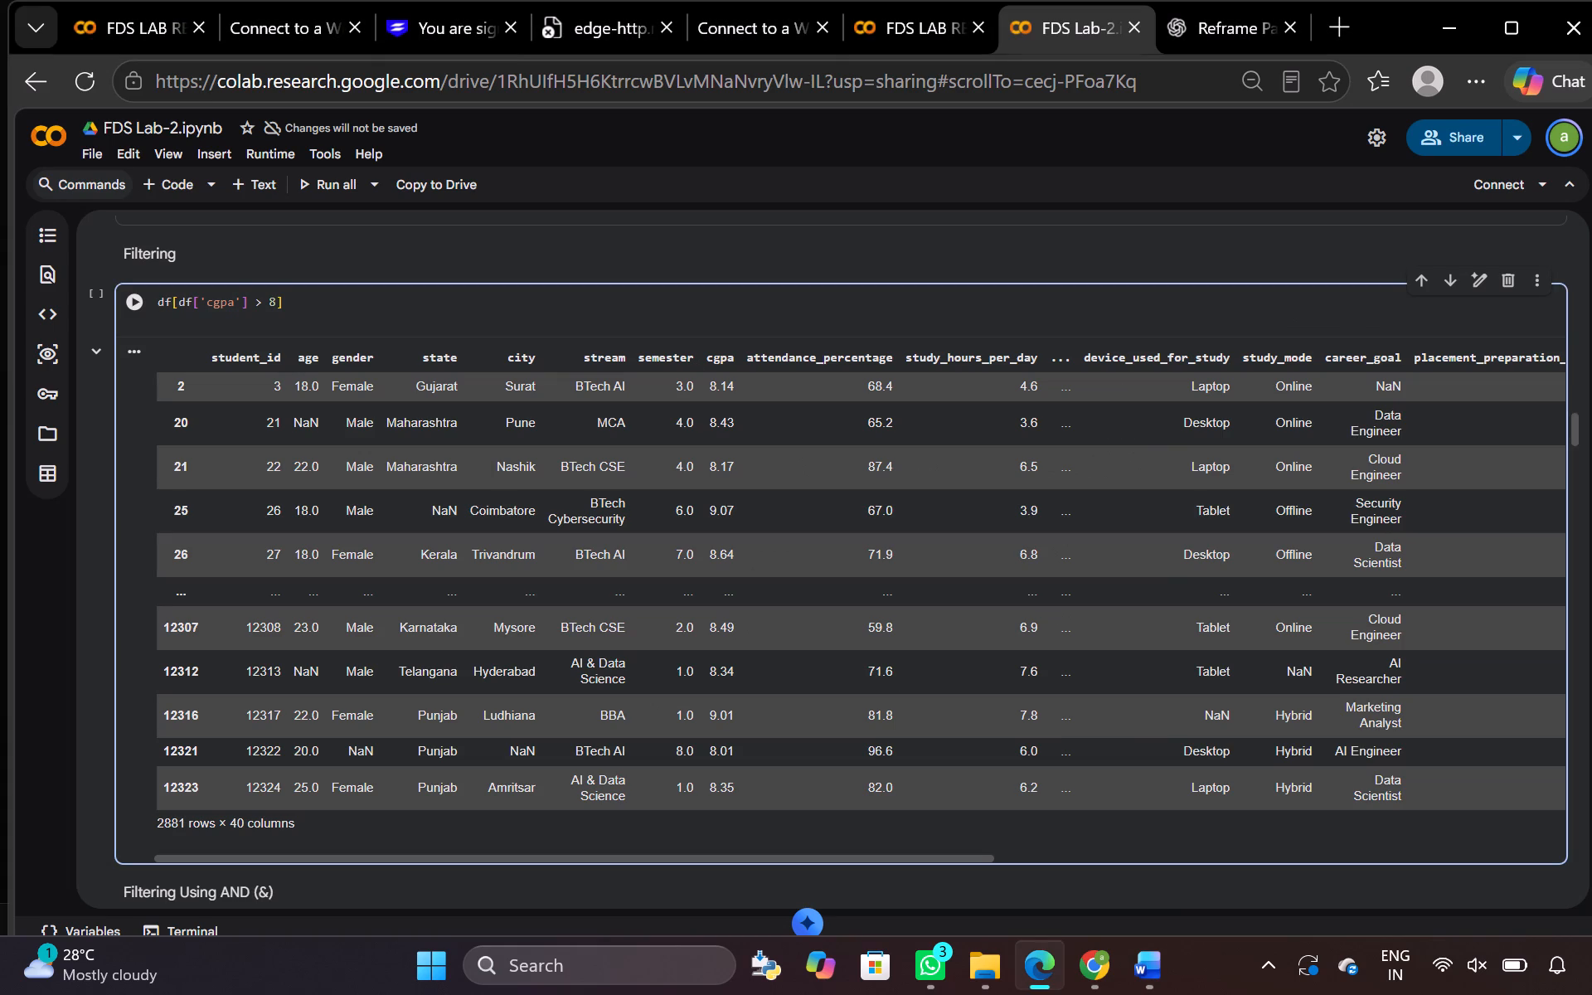
pyautogui.press('Print')
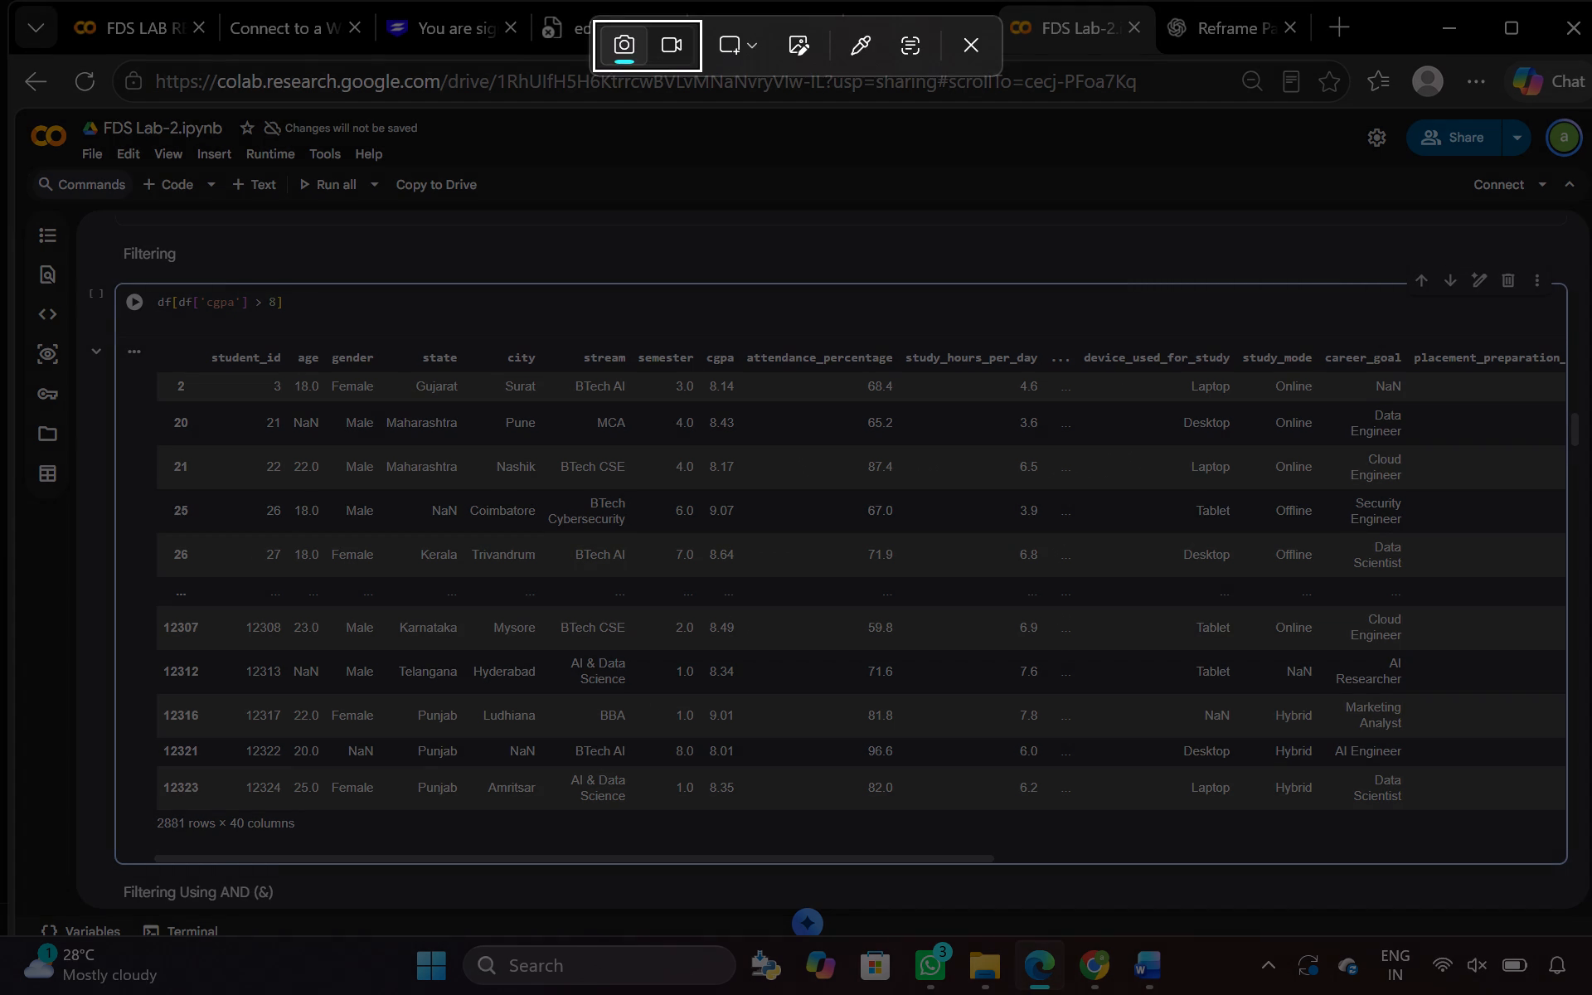
pyautogui.moveTo(0, 0); pyautogui.dragTo(1591, 994)
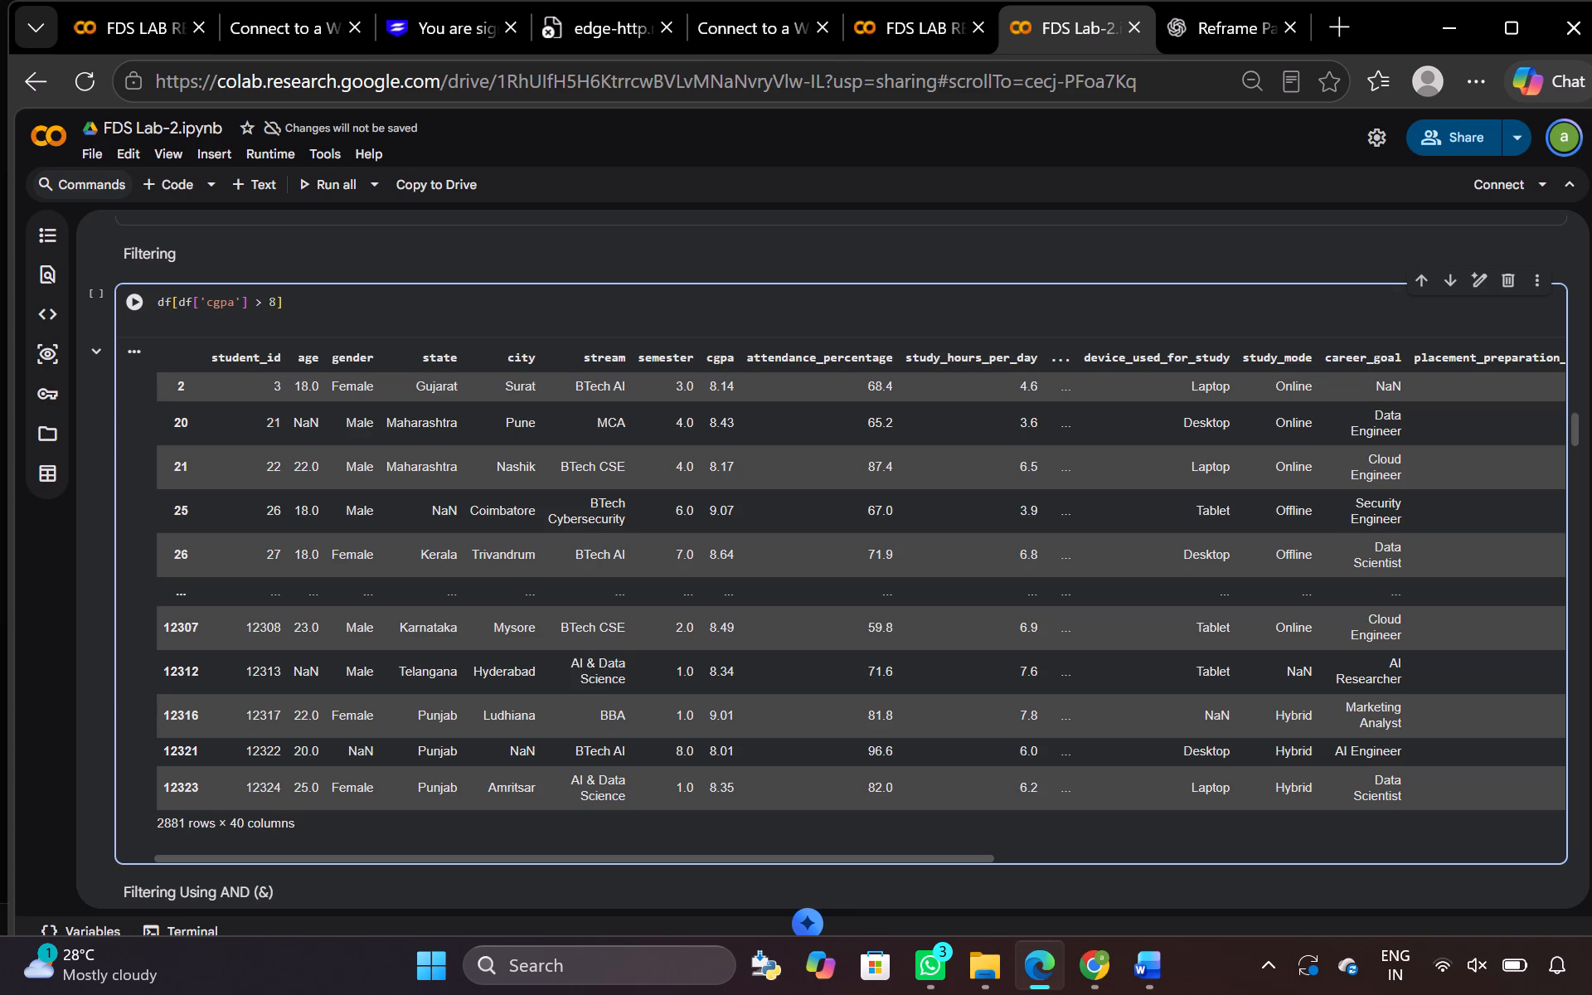
pyautogui.hotkey('alt', 'Tab')
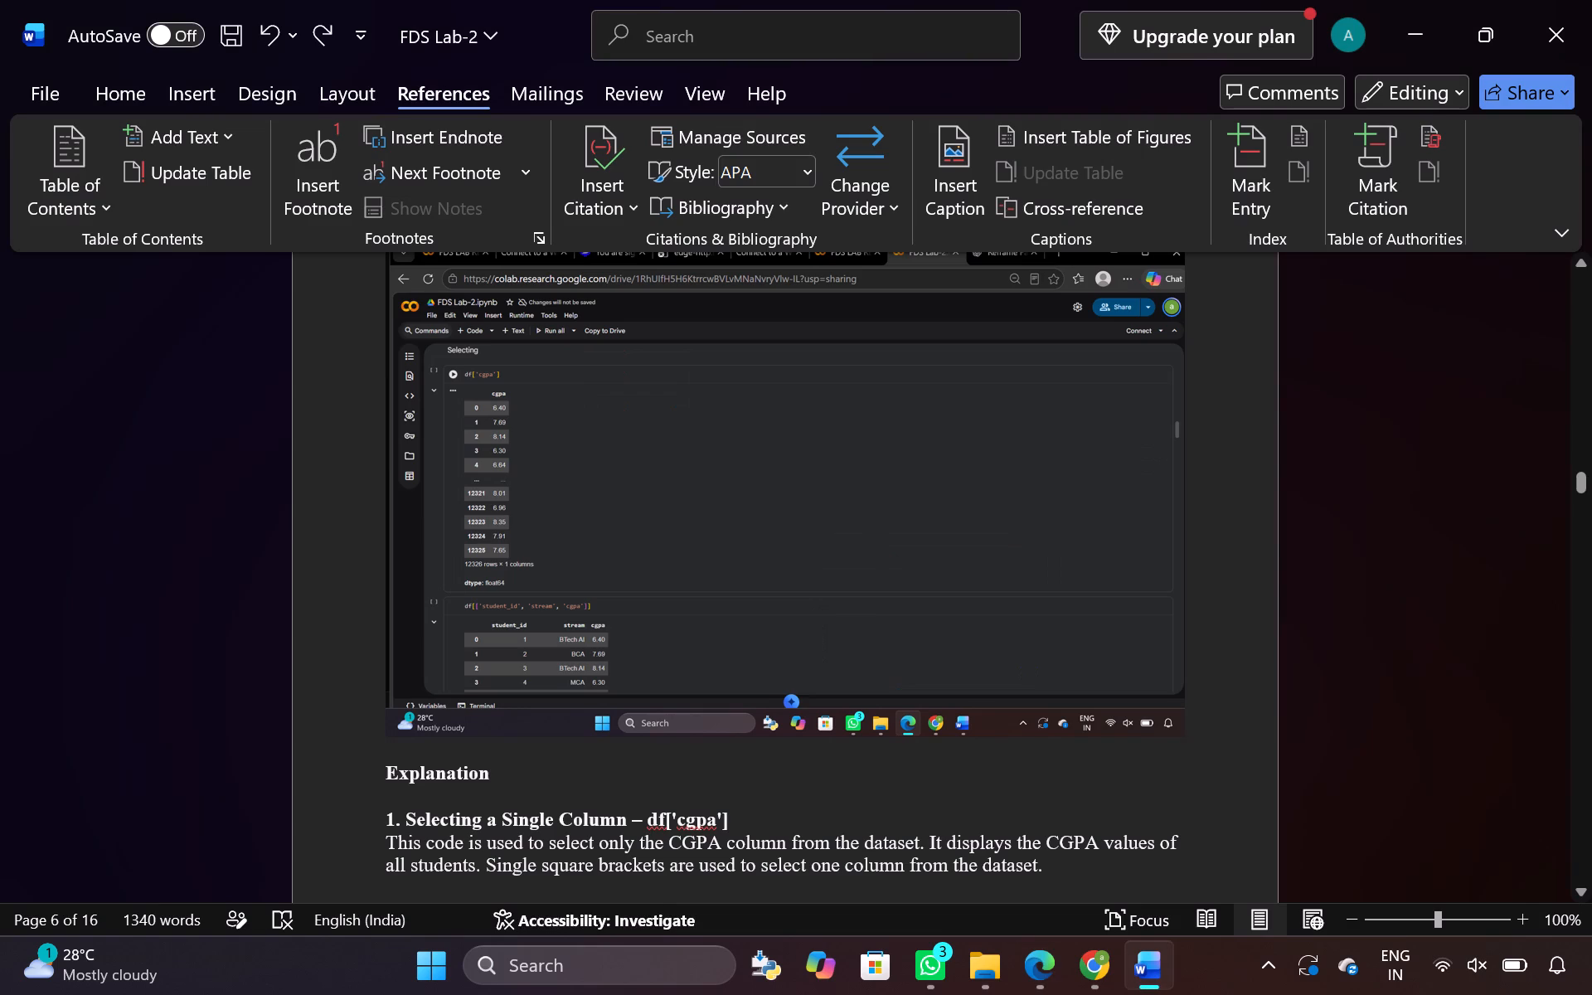
pyautogui.hotkey('ctrl', 'v')
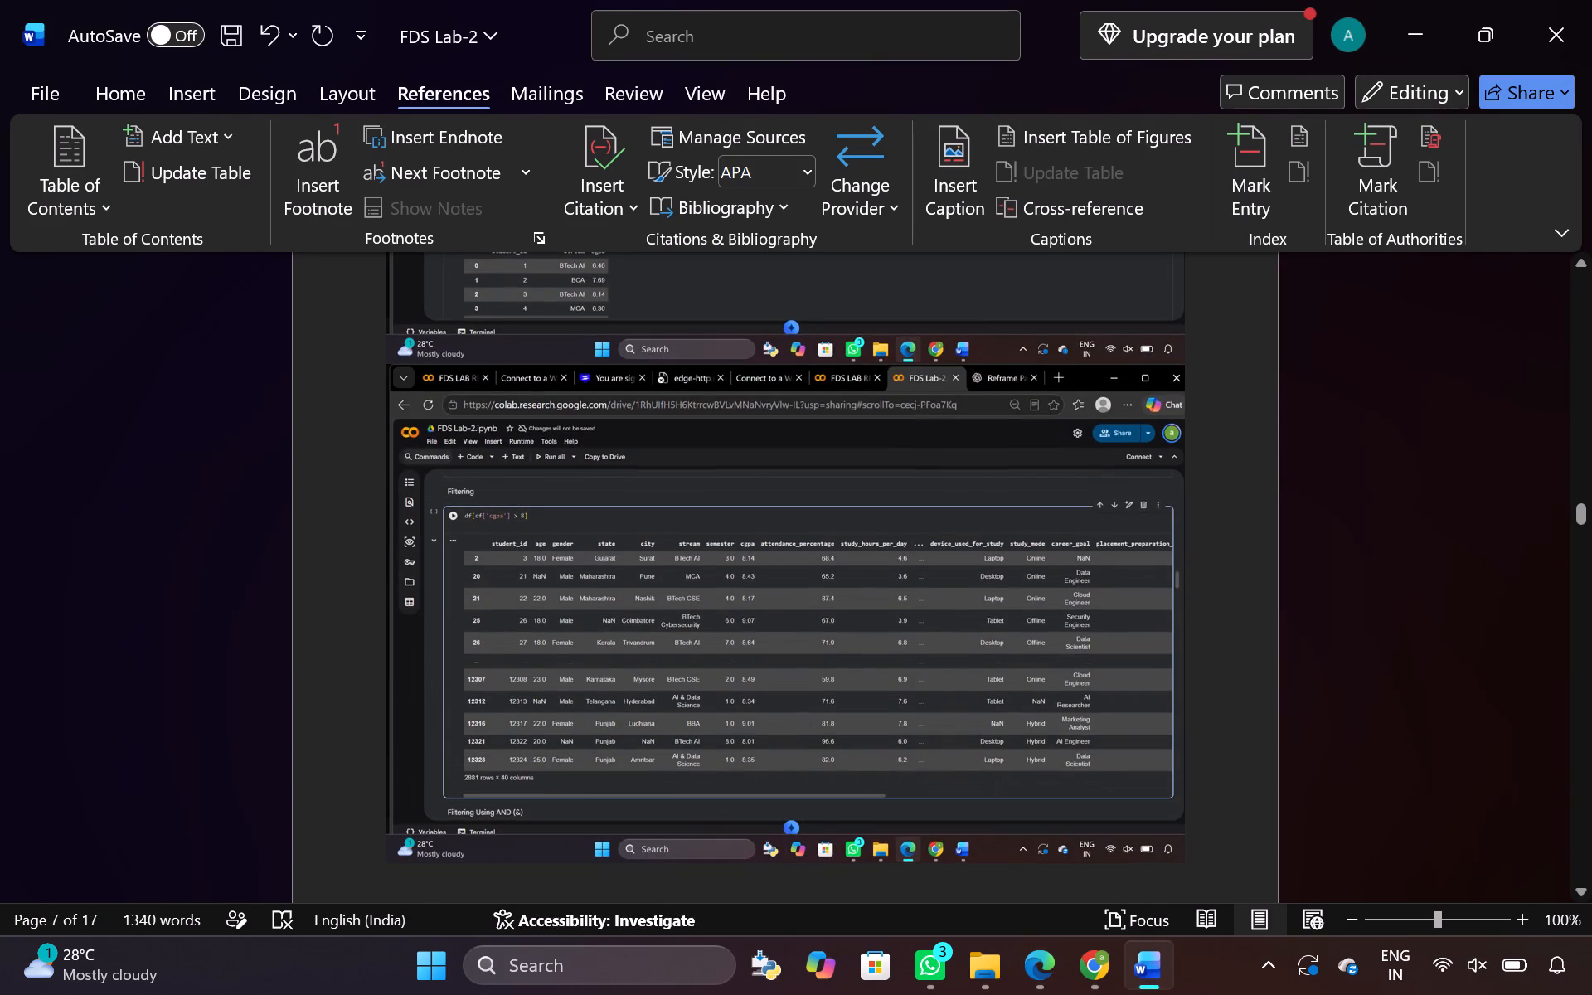
pyautogui.scroll(1, 1591, 994)
pyautogui.scroll(1, 1039, 672)
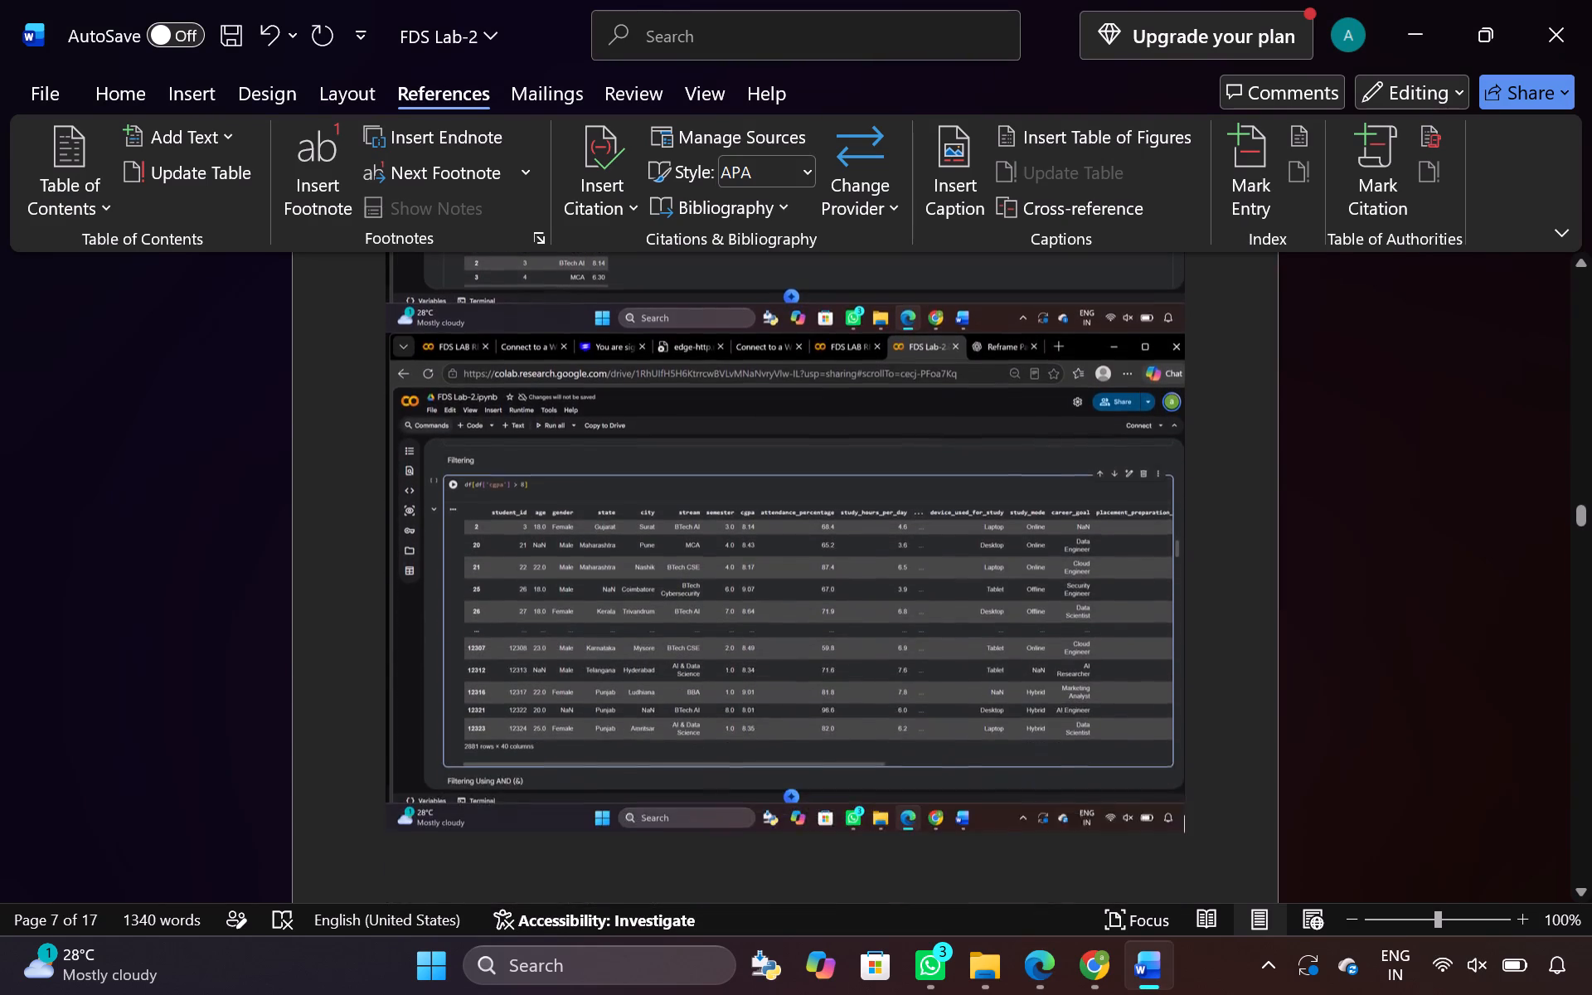
pyautogui.scroll(1, 1039, 672)
pyautogui.scroll(-1, 1039, 672)
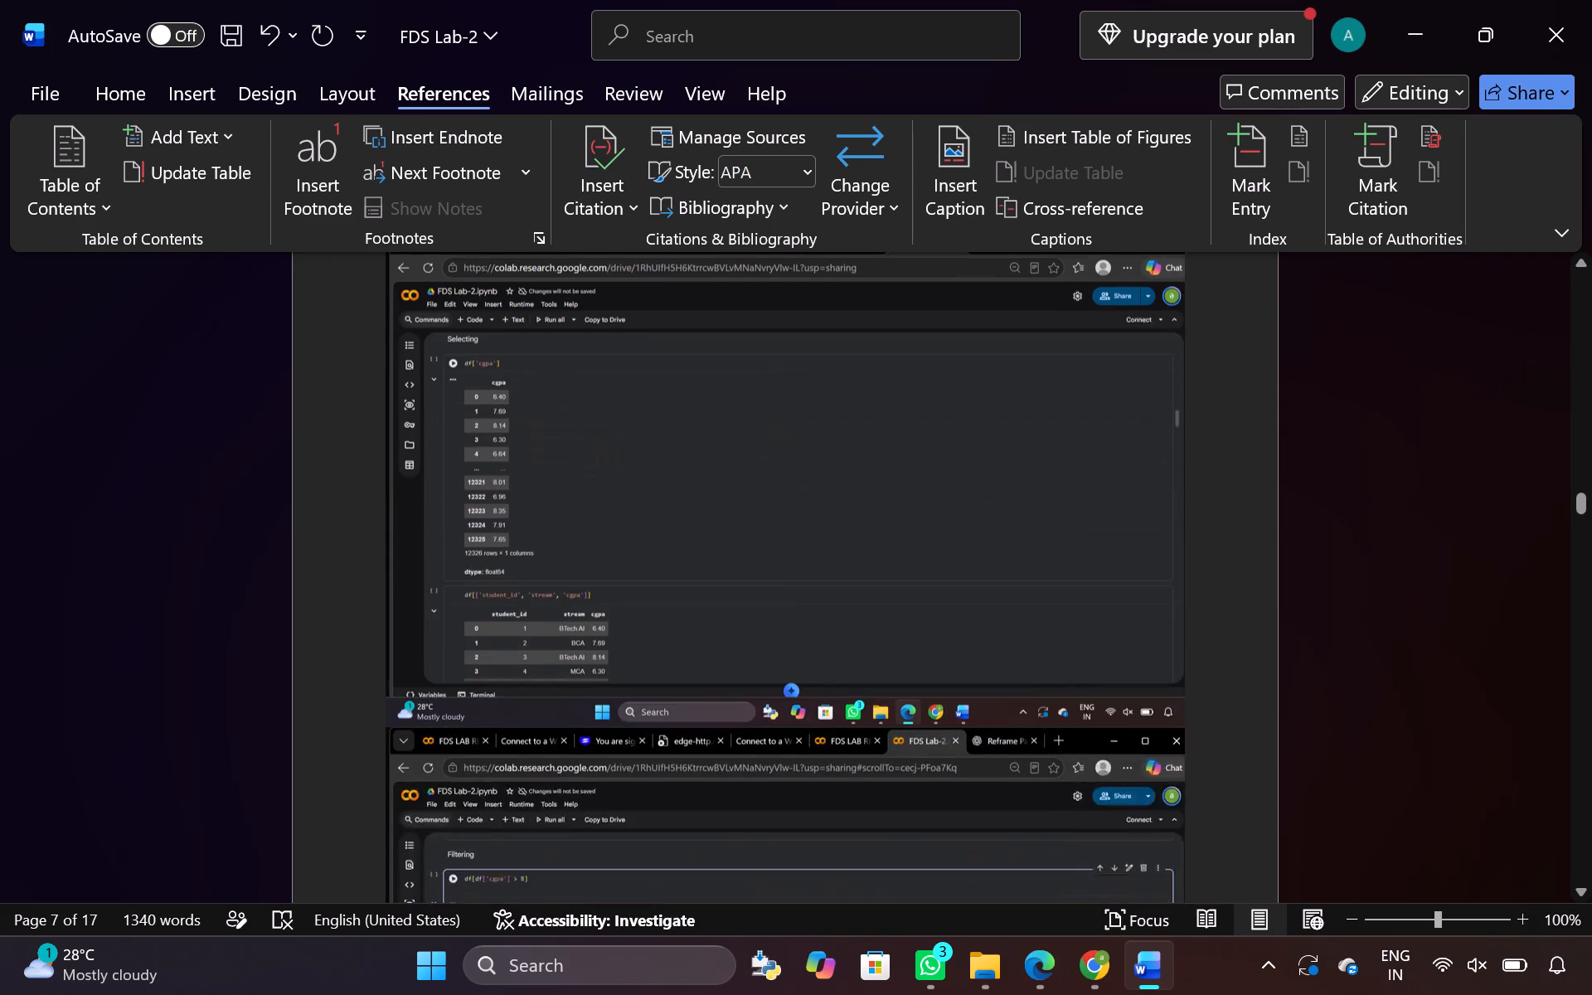
pyautogui.scroll(-3, 1039, 672)
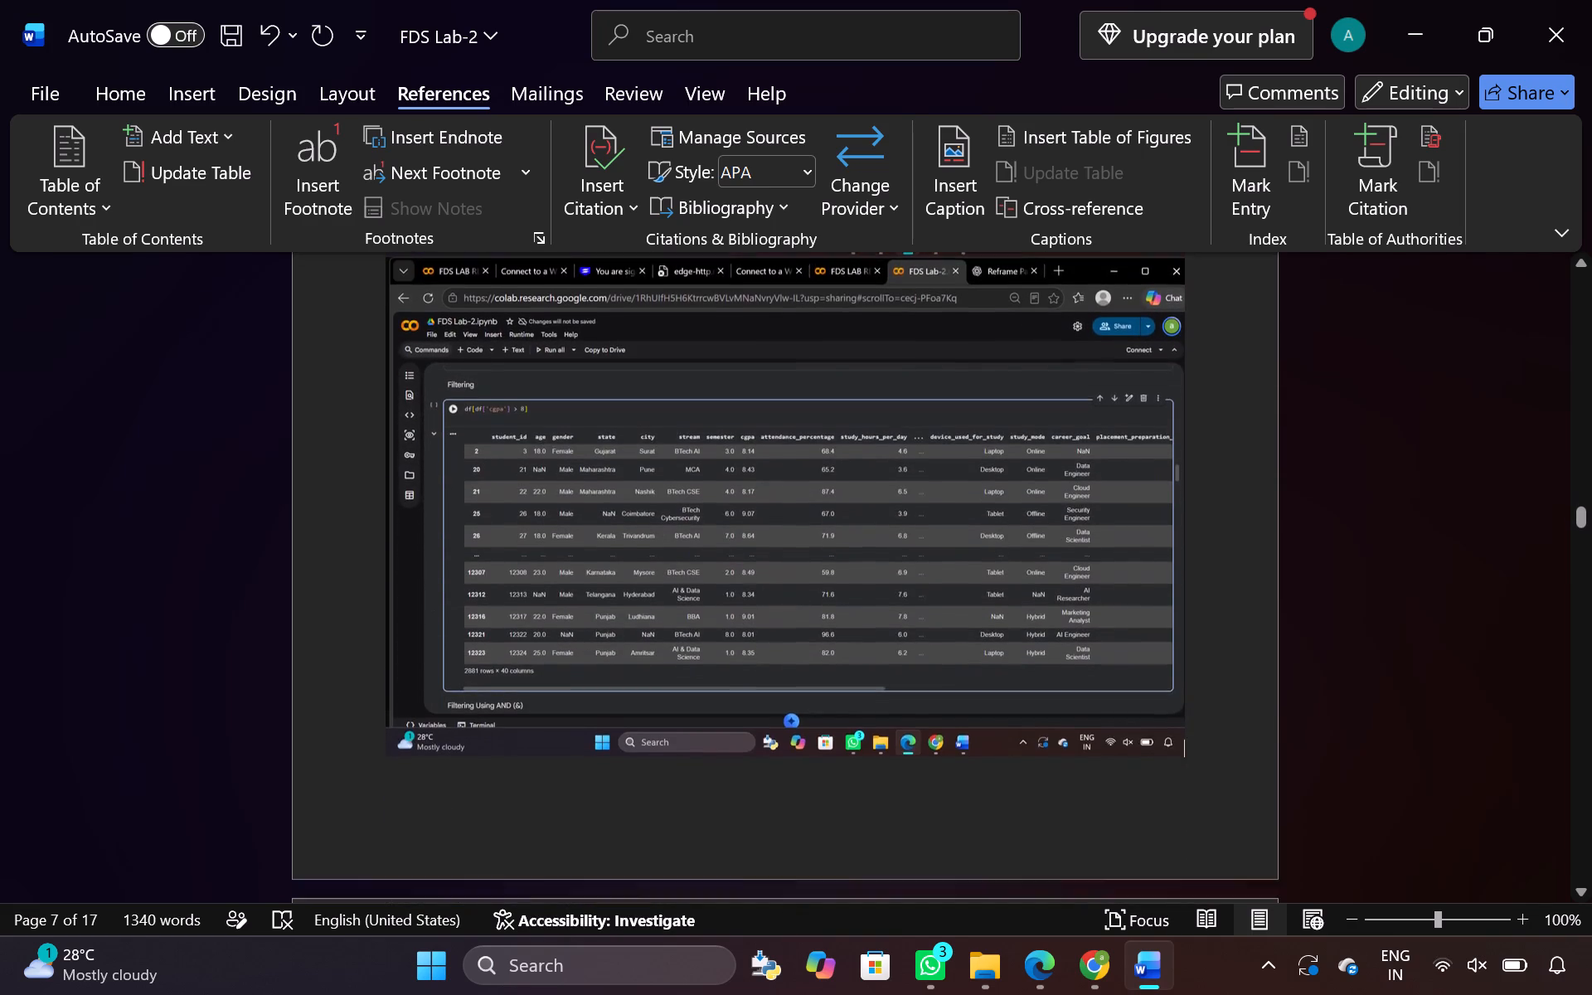
# Capture the full screen with the Edge notebook's Filtering Using AND (&) output and paste it into Word below the Filtering screenshot.
pyautogui.scroll(-2, 1039, 672)
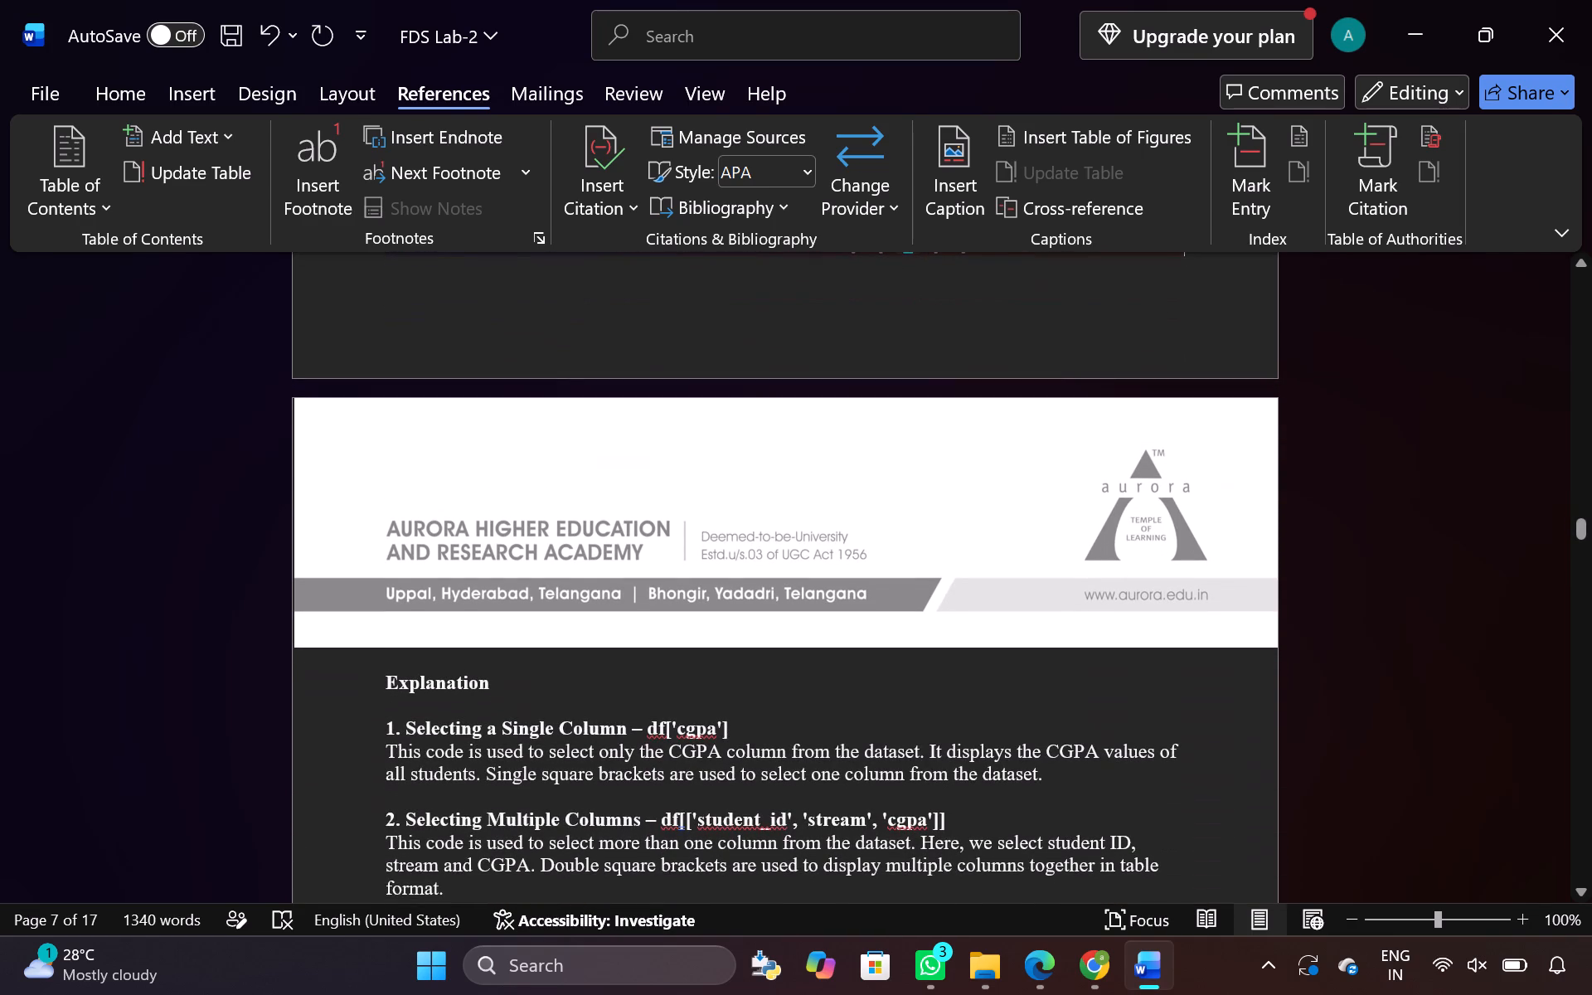
pyautogui.hotkey('alt', 'Tab')
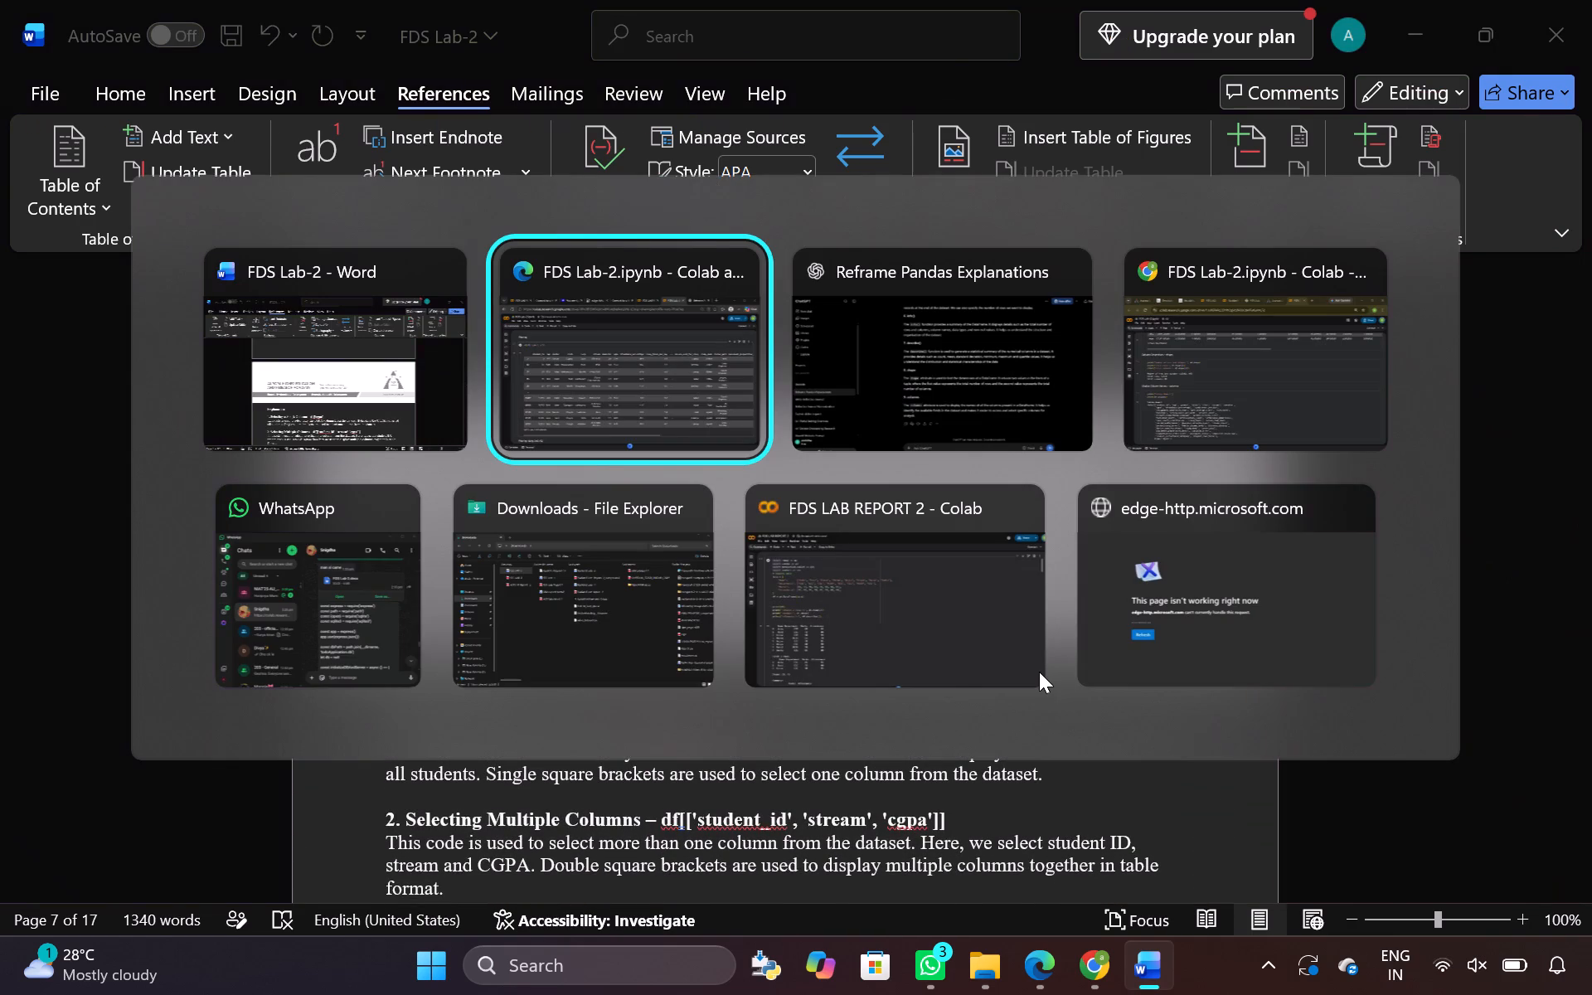
pyautogui.scroll(-2, 714, 500)
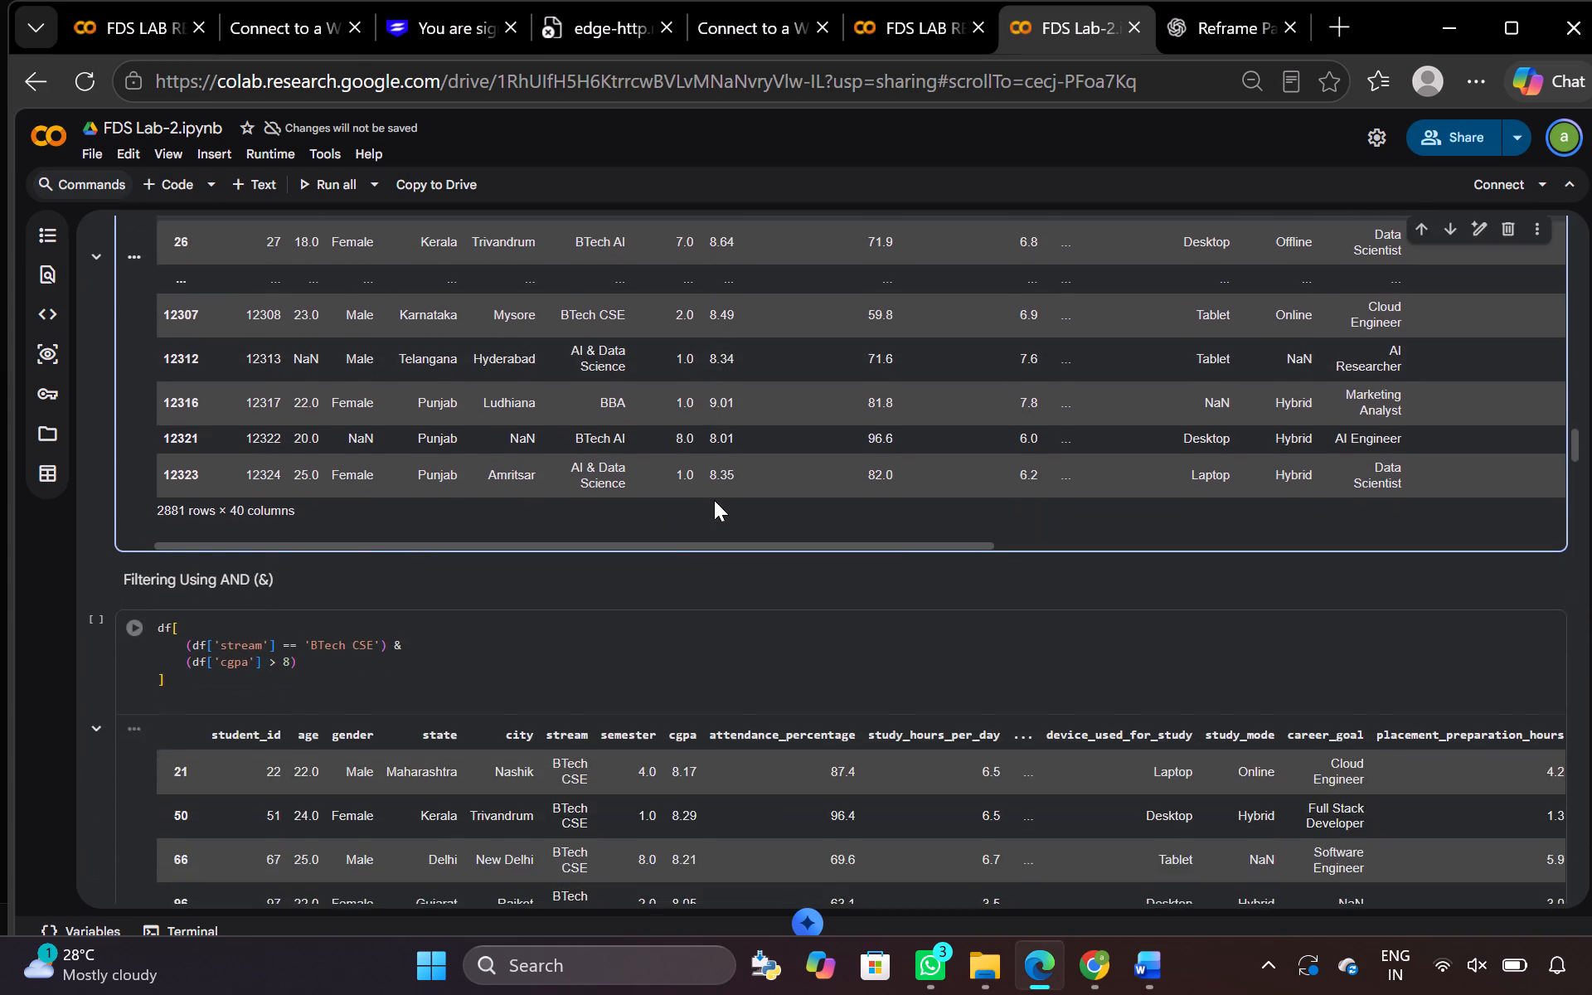
pyautogui.scroll(-4, 714, 500)
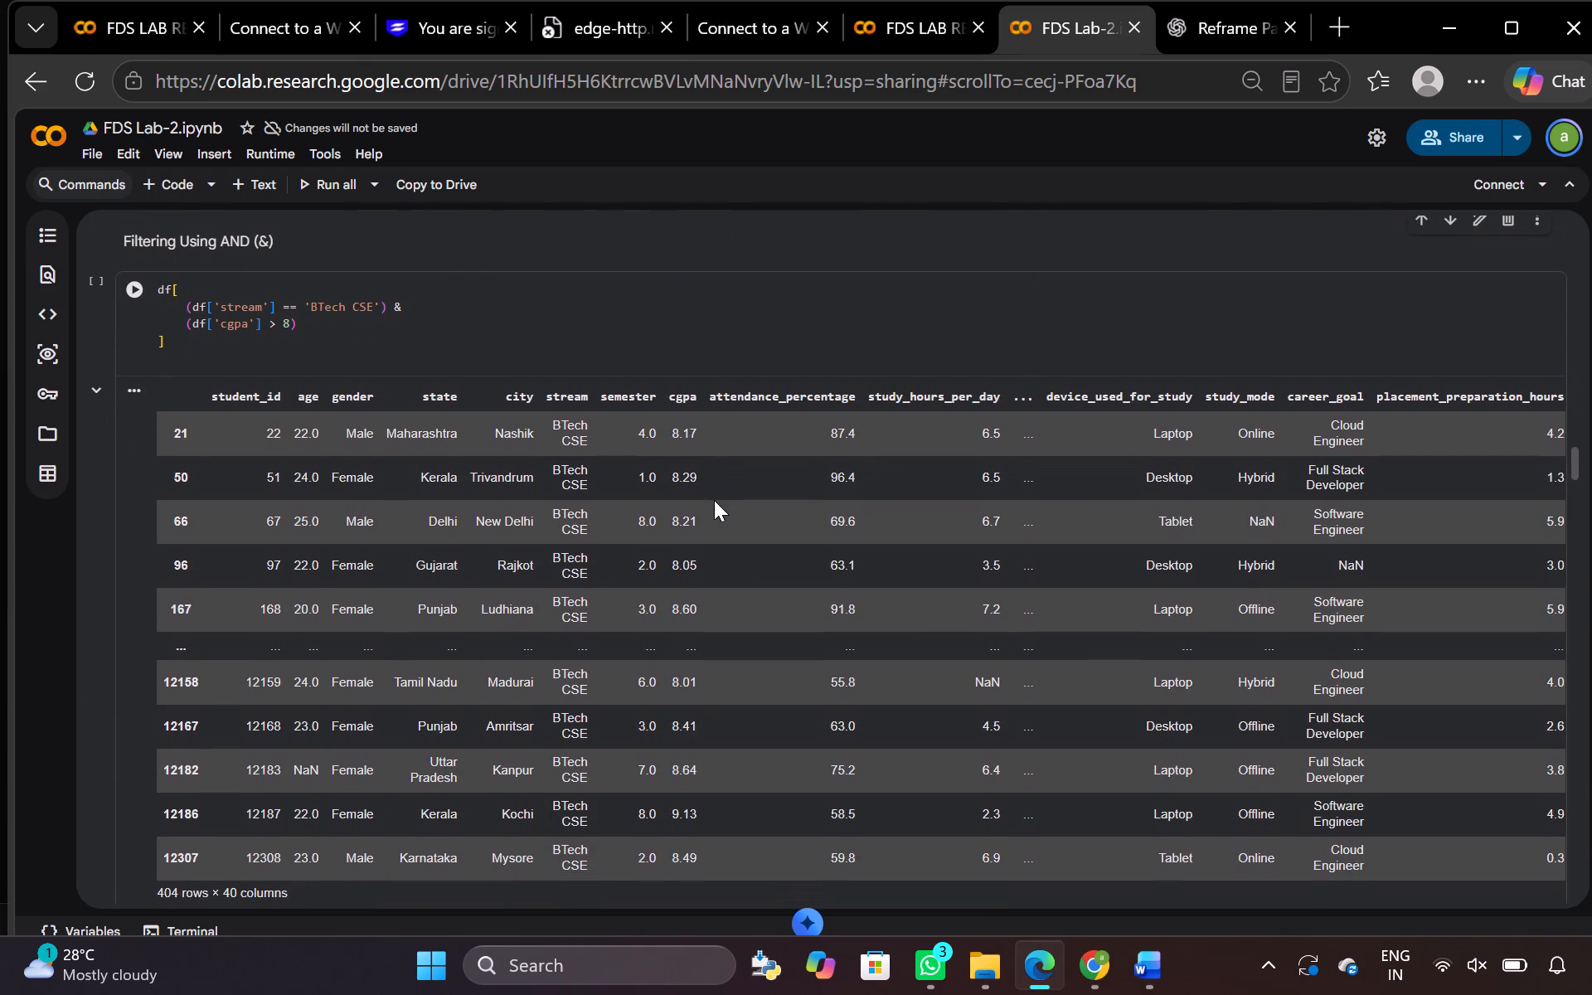
pyautogui.scroll(-1, 714, 500)
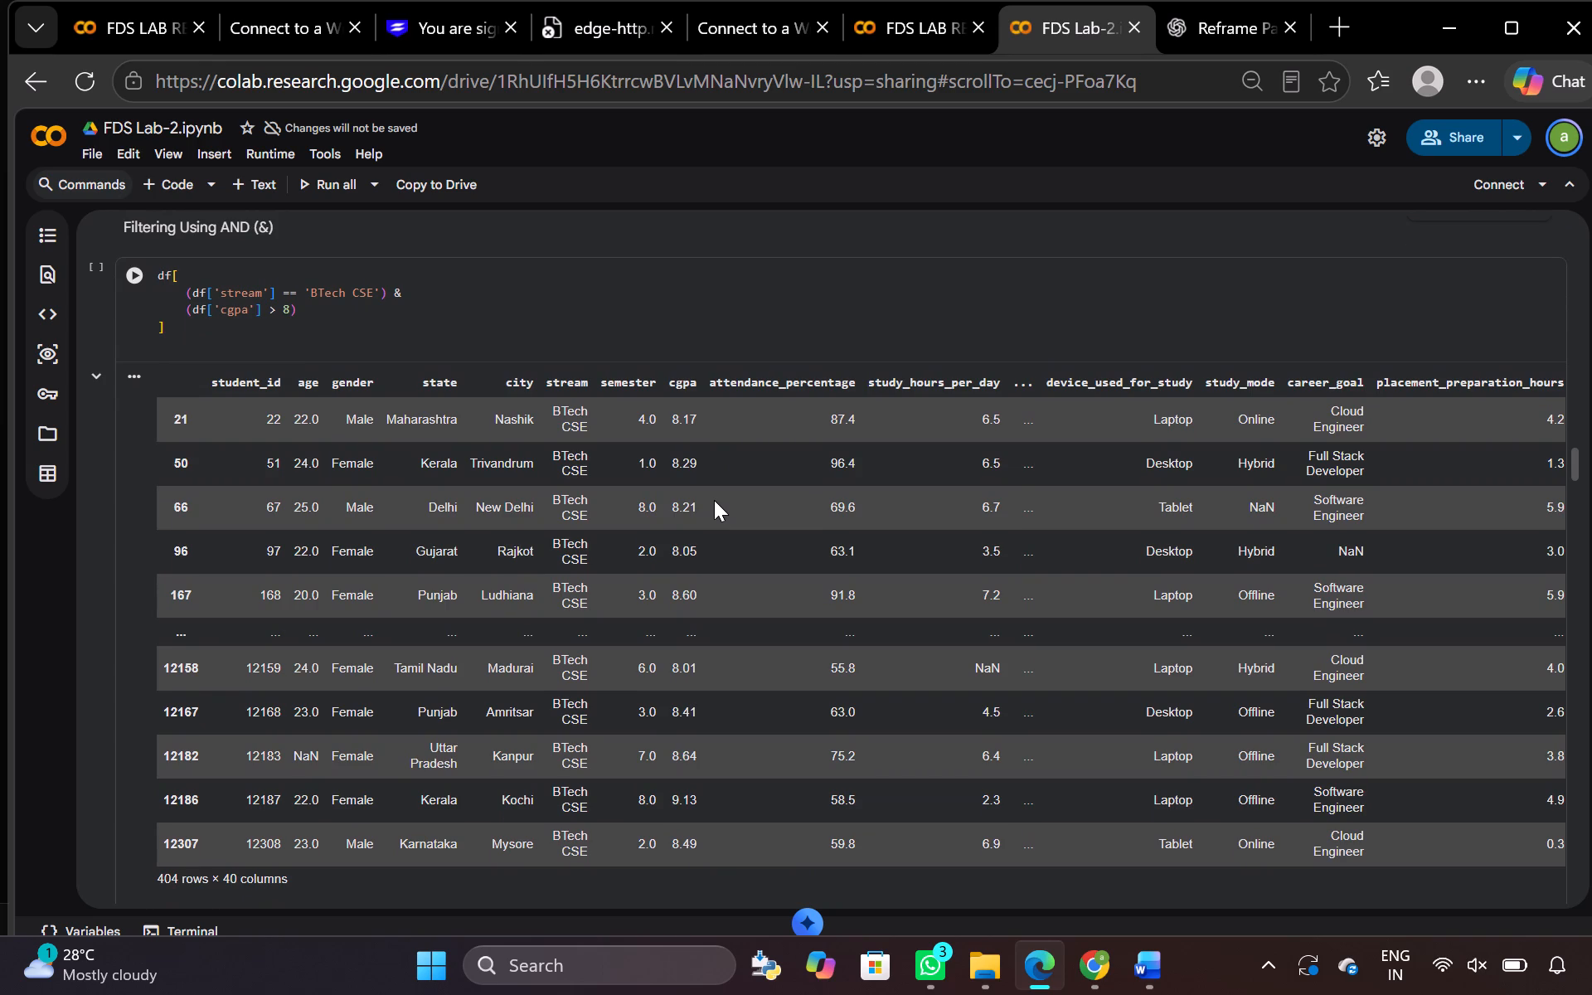
pyautogui.press('Print')
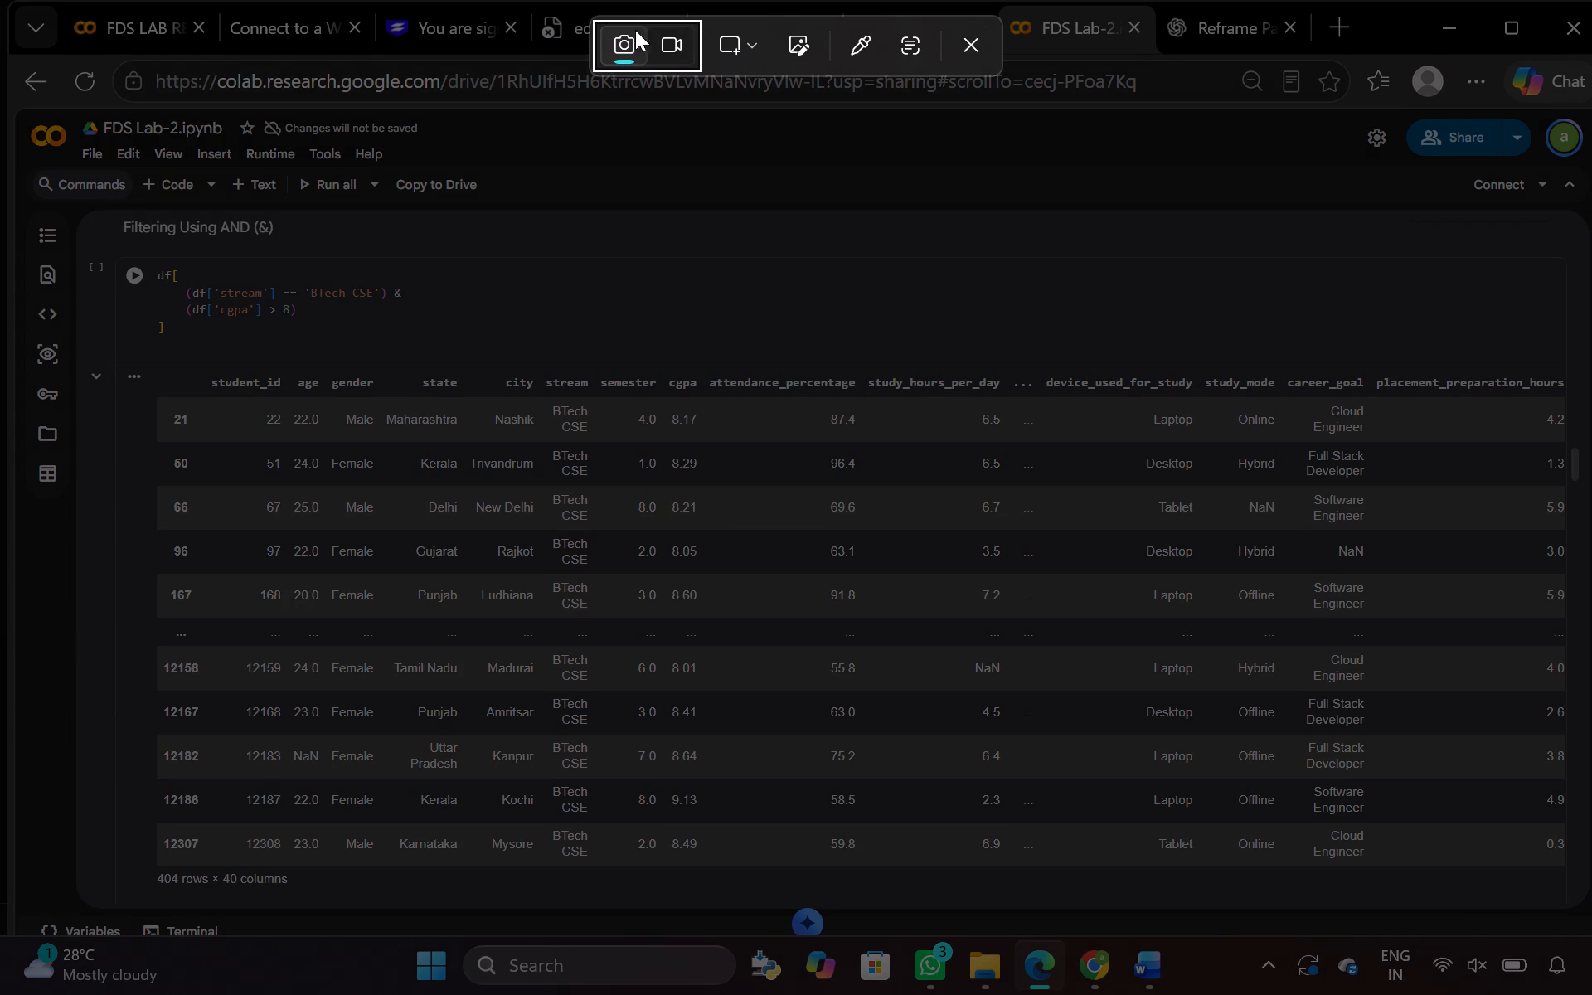
pyautogui.click(755, 36)
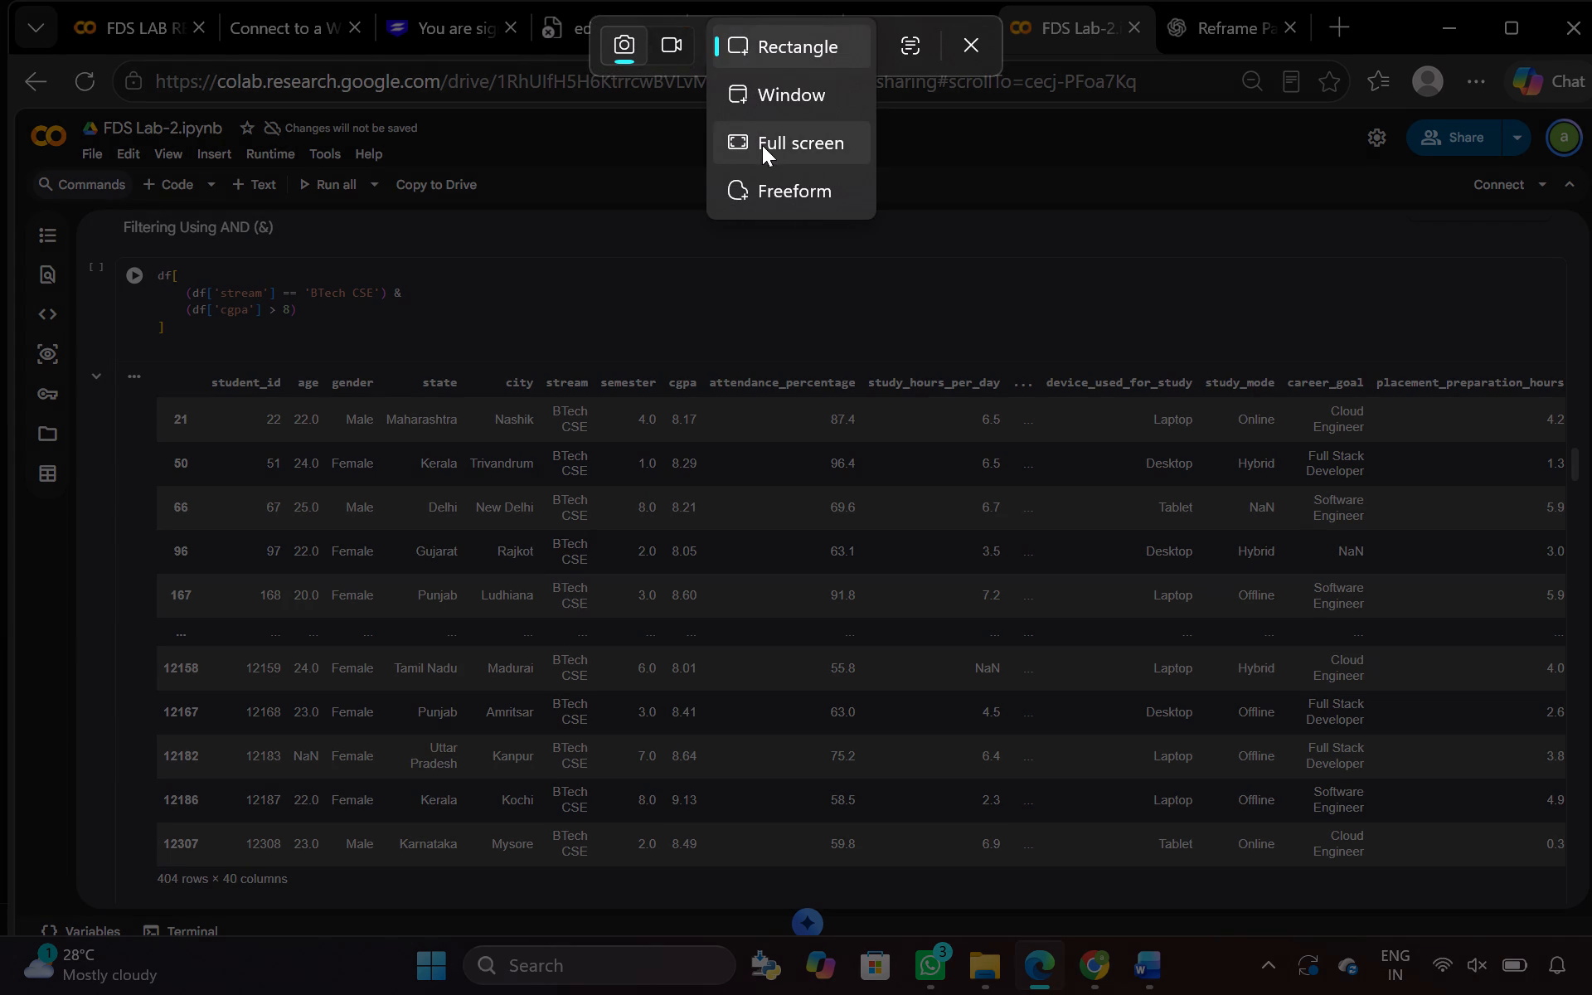
pyautogui.click(763, 147)
pyautogui.hotkey('alt', 'Tab')
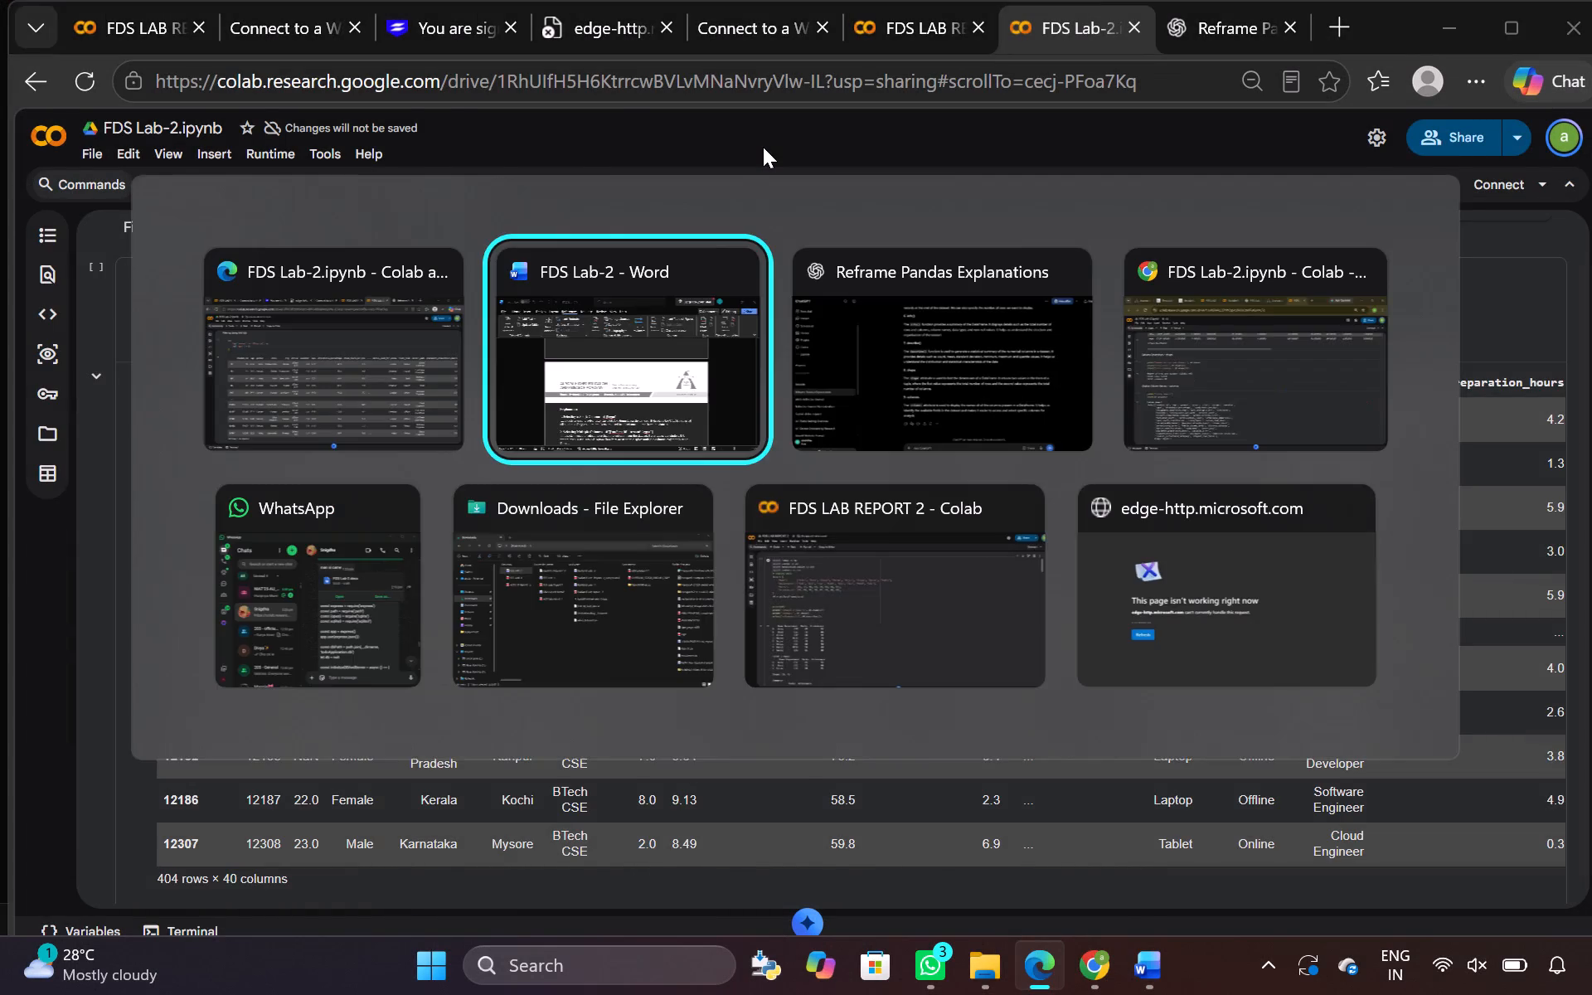
pyautogui.hotkey('ctrl', 'v')
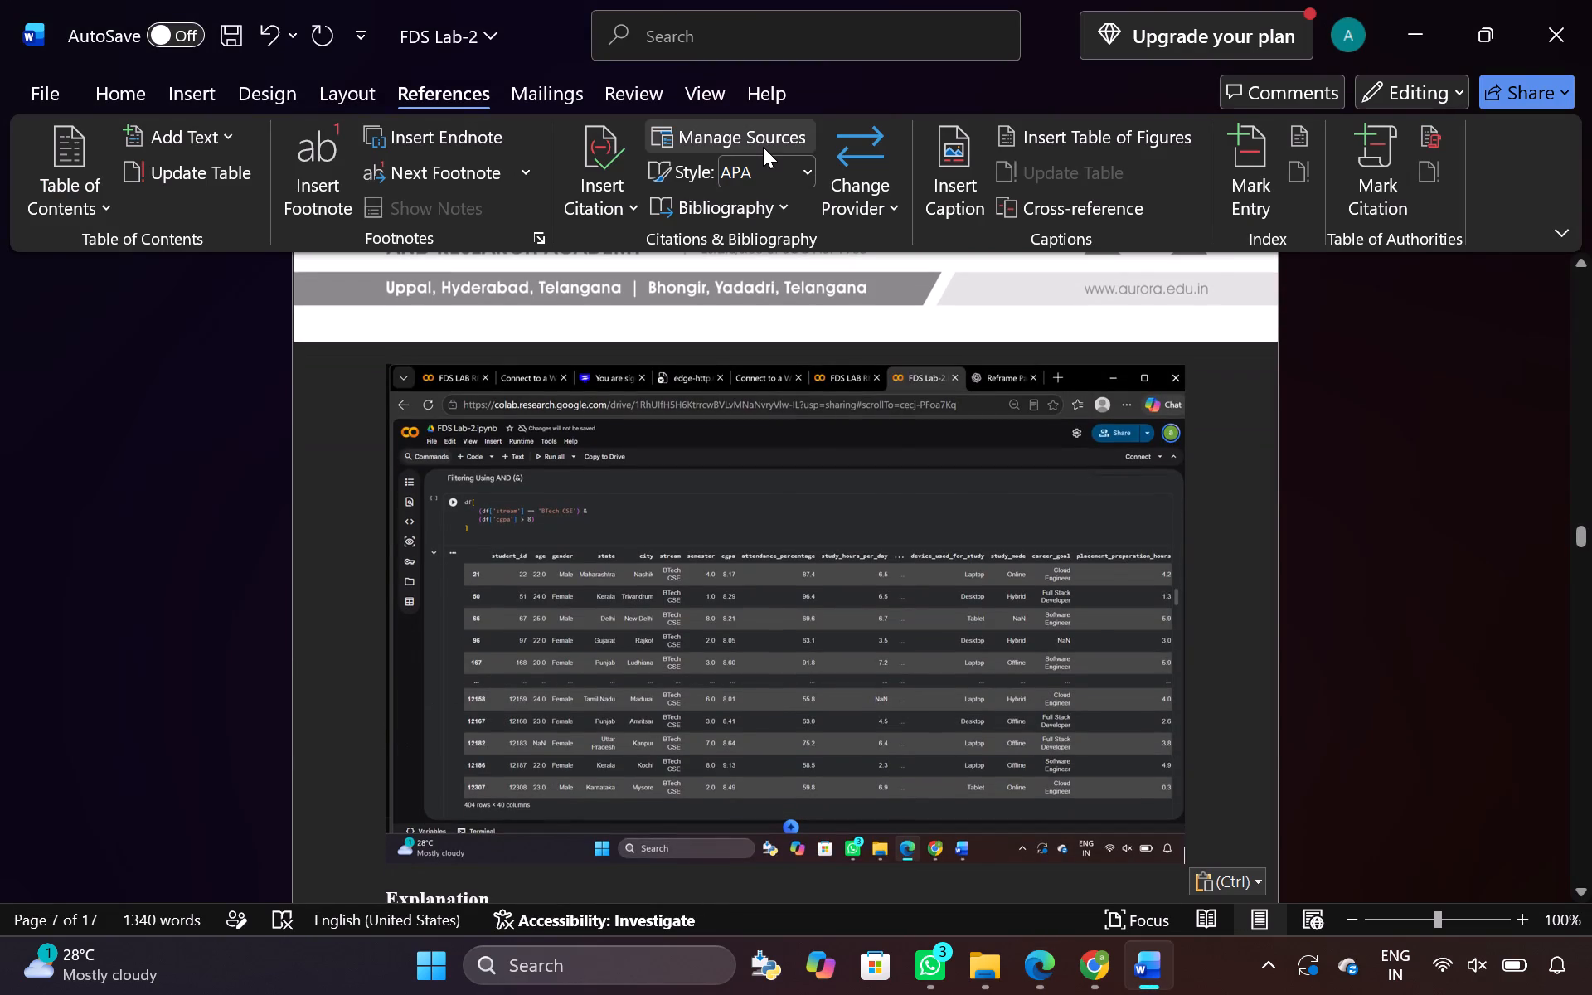
# Capture the full screen with the Edge notebook's Filtering Using OR (|) output and paste it into Word below the AND screenshot.
pyautogui.hotkey('alt', 'Tab')
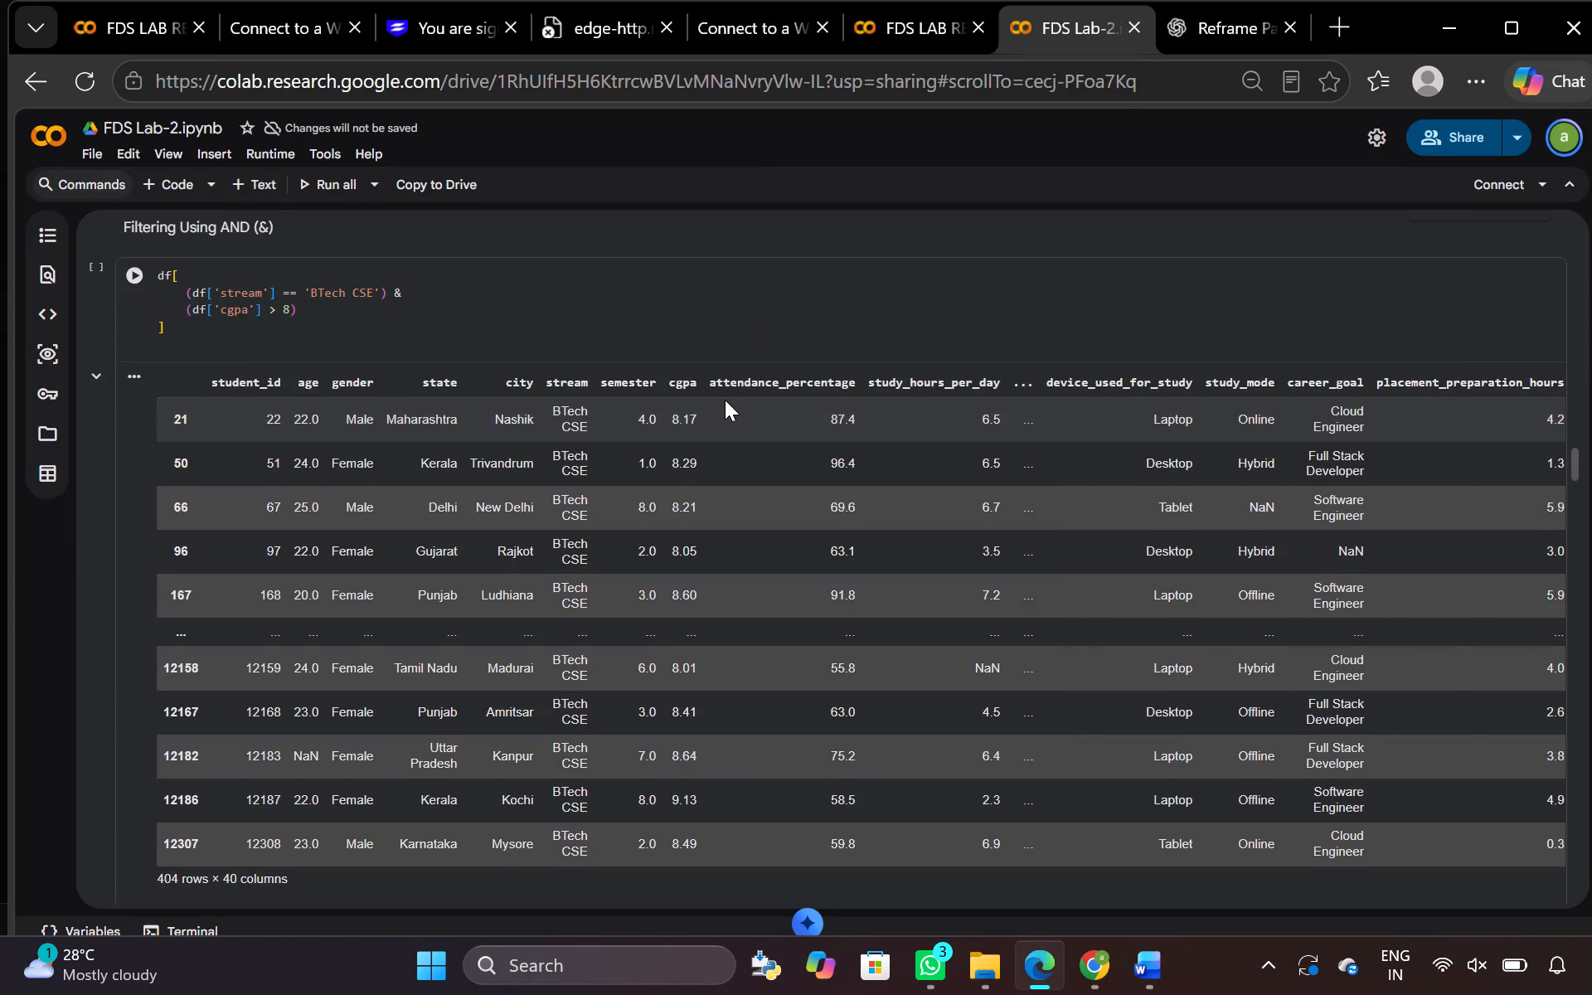
pyautogui.scroll(-5, 725, 400)
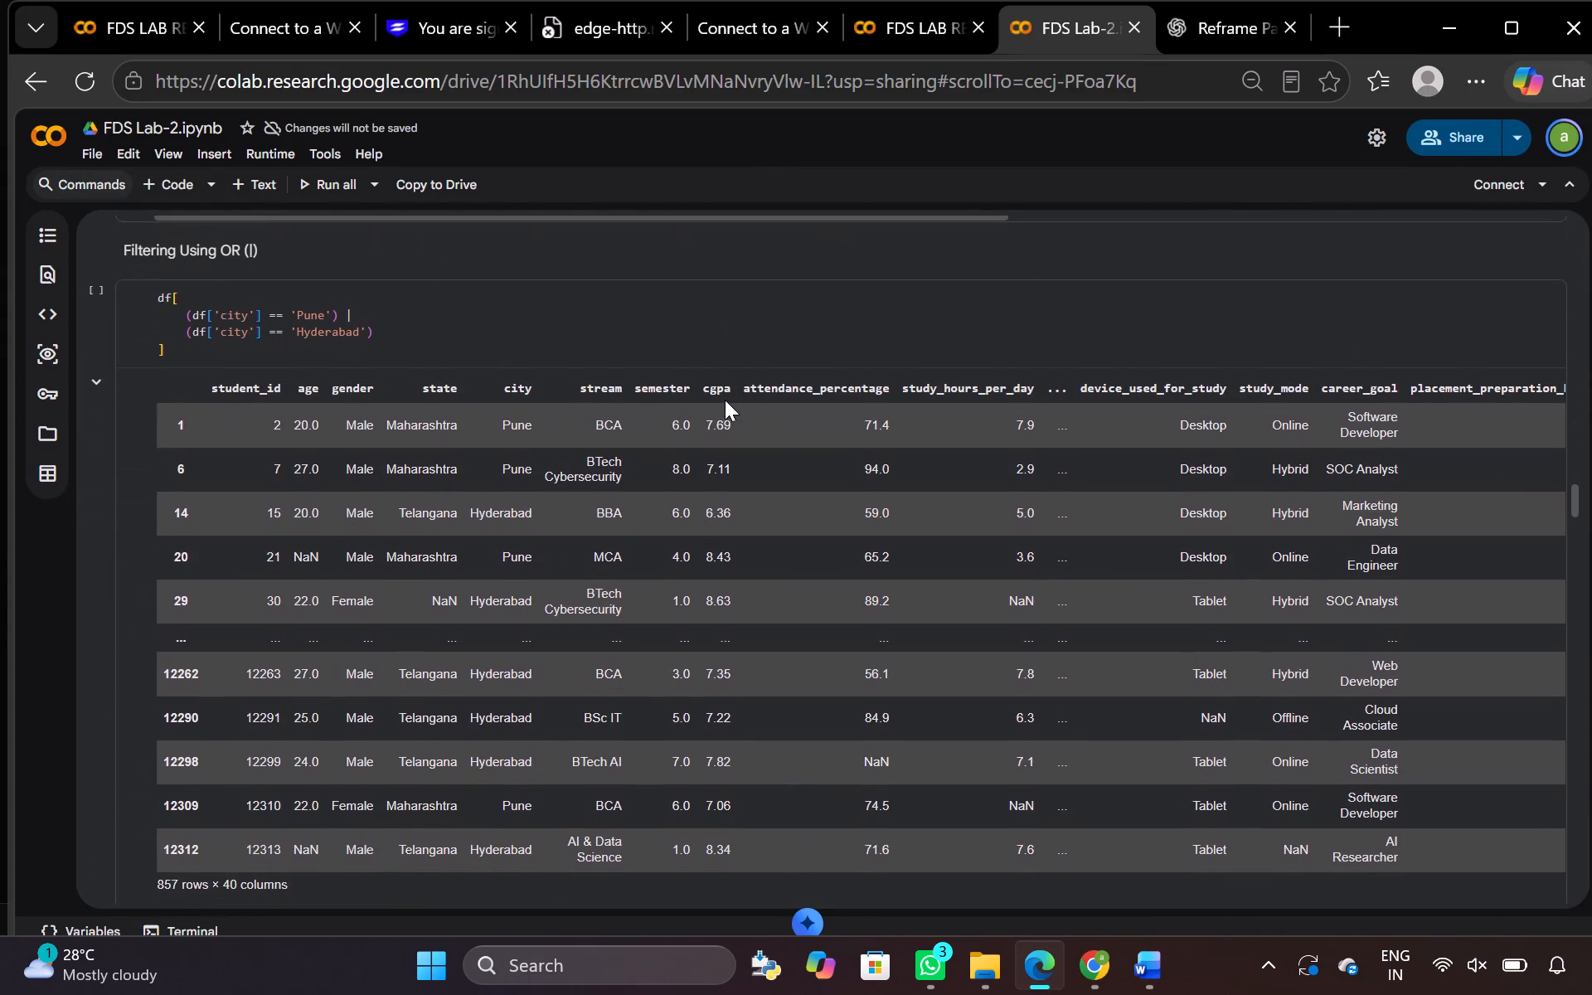
pyautogui.scroll(-3, 725, 400)
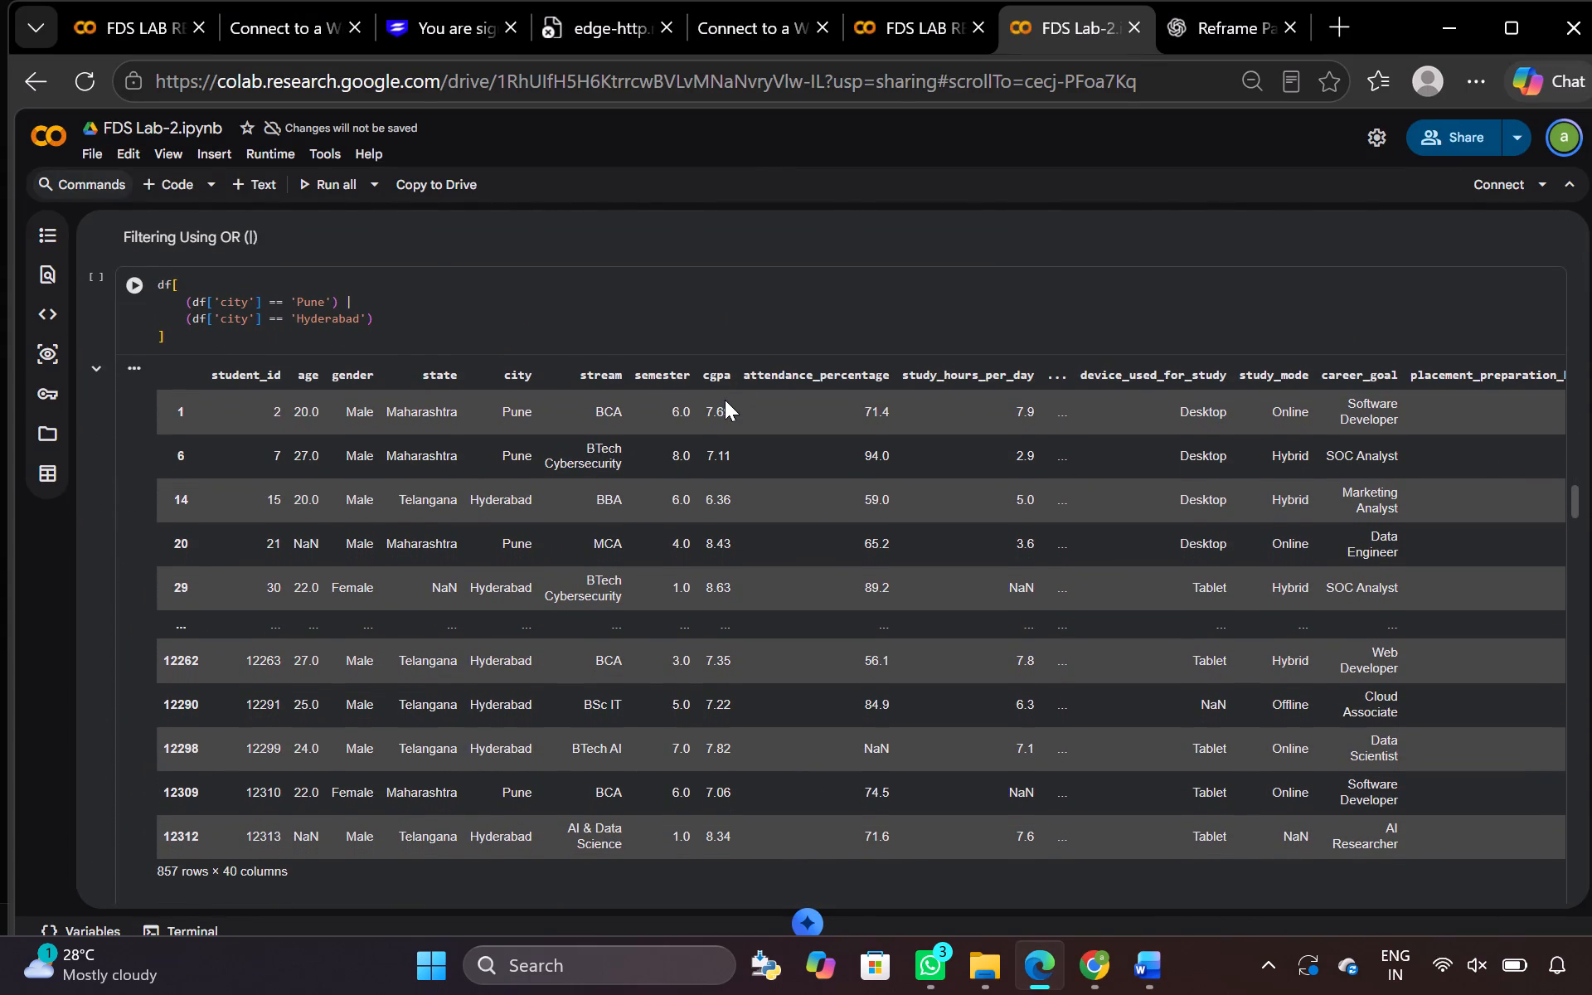
pyautogui.press('Print')
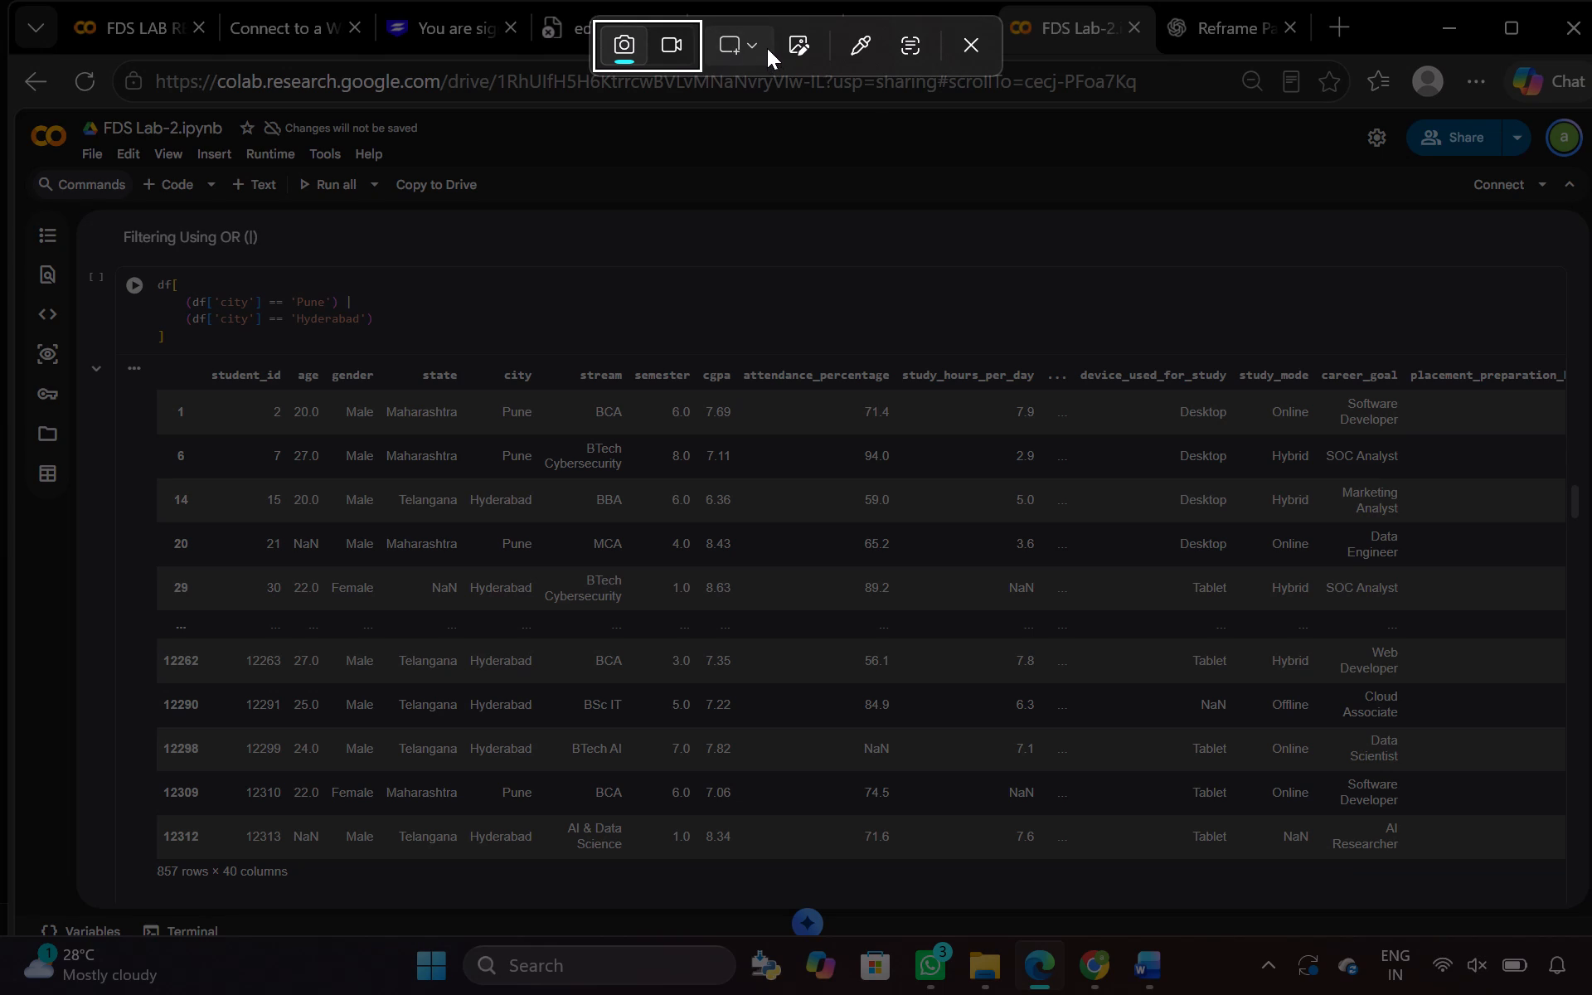
pyautogui.click(767, 48)
pyautogui.click(774, 158)
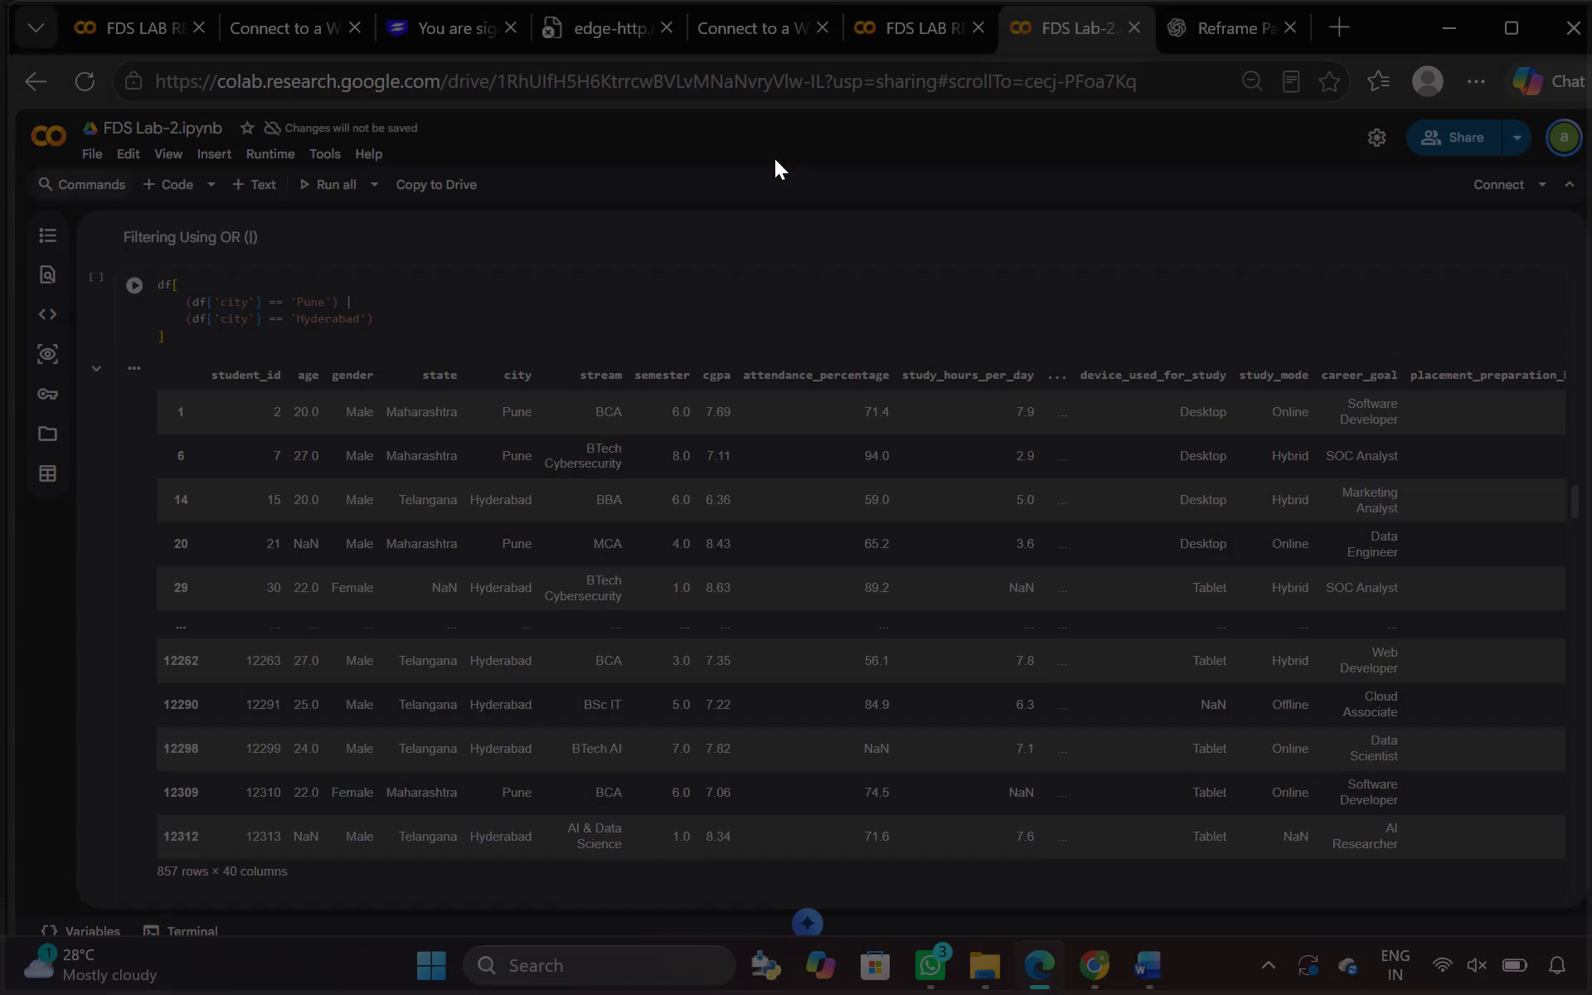
pyautogui.hotkey('alt', 'Tab')
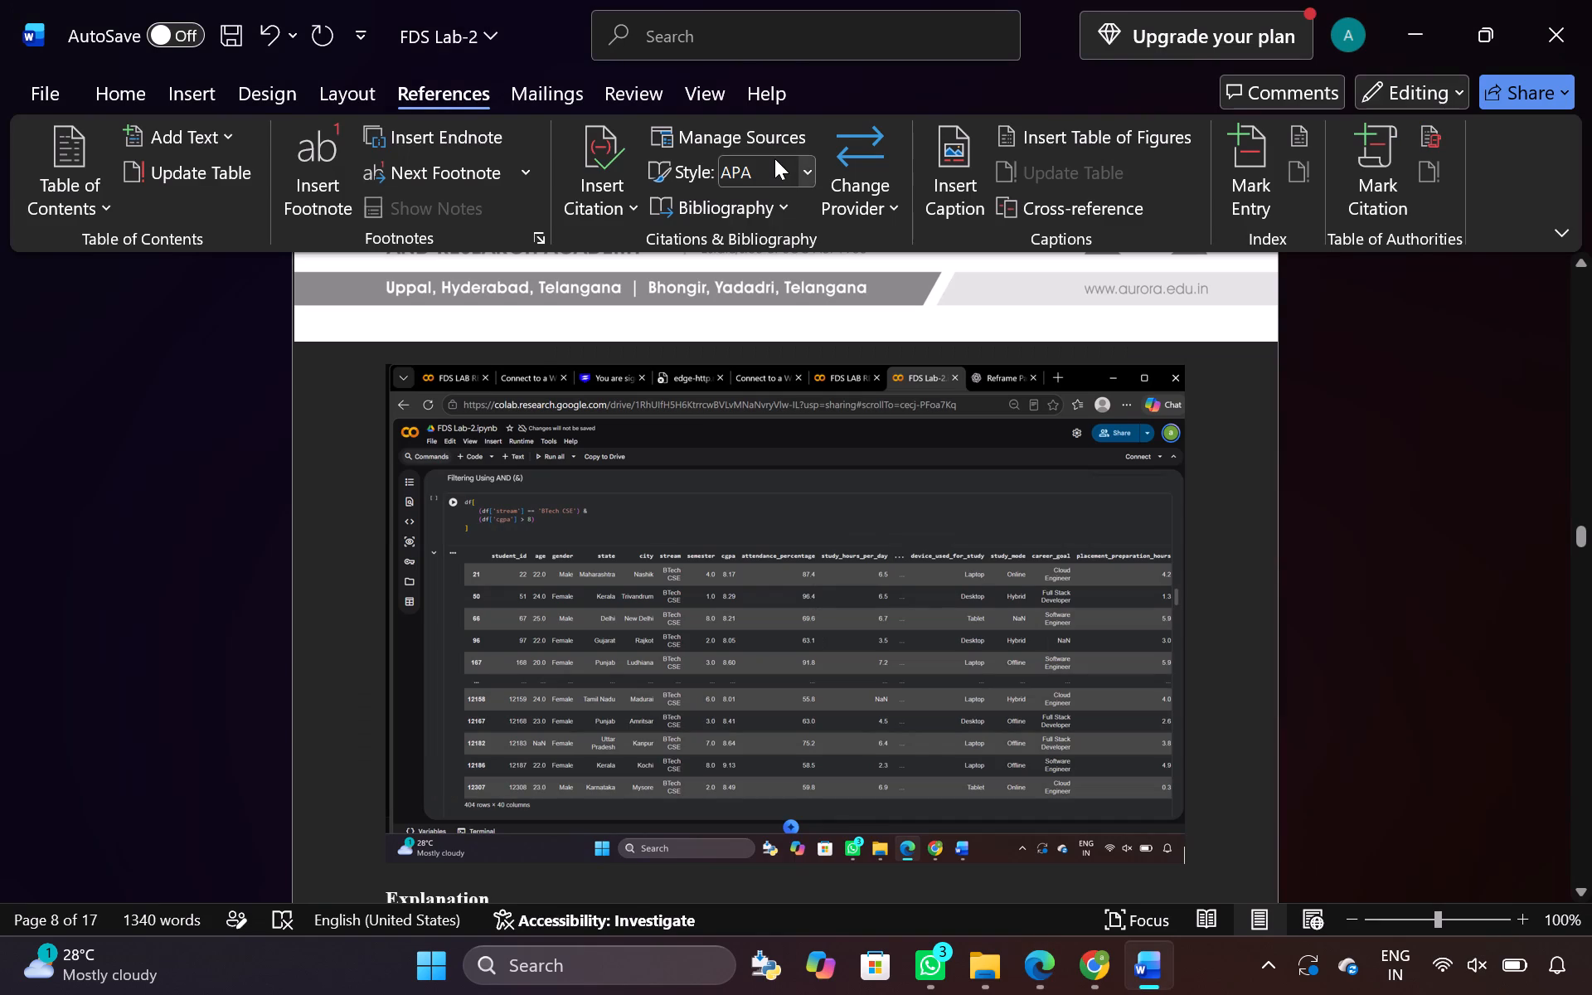
pyautogui.hotkey('ctrl', 'v')
# Capture the full screen with the Edge notebook's Filtering Using isin() output and paste it into Word below the OR screenshot.
pyautogui.hotkey('alt', 'Tab')
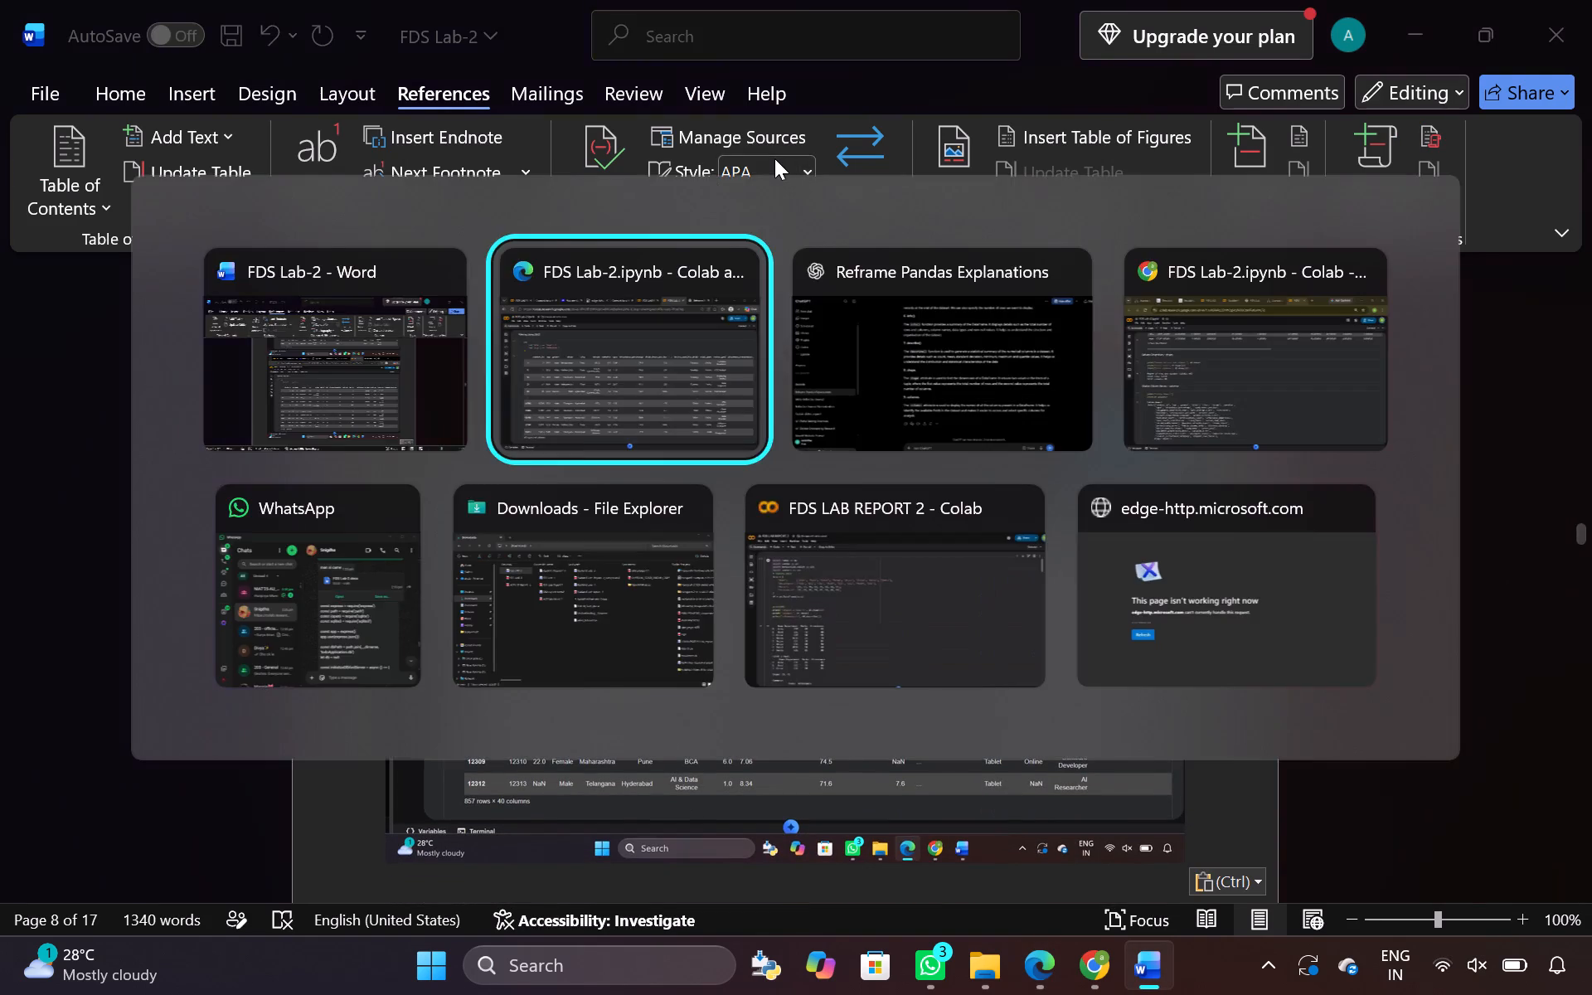
pyautogui.scroll(-2, 698, 493)
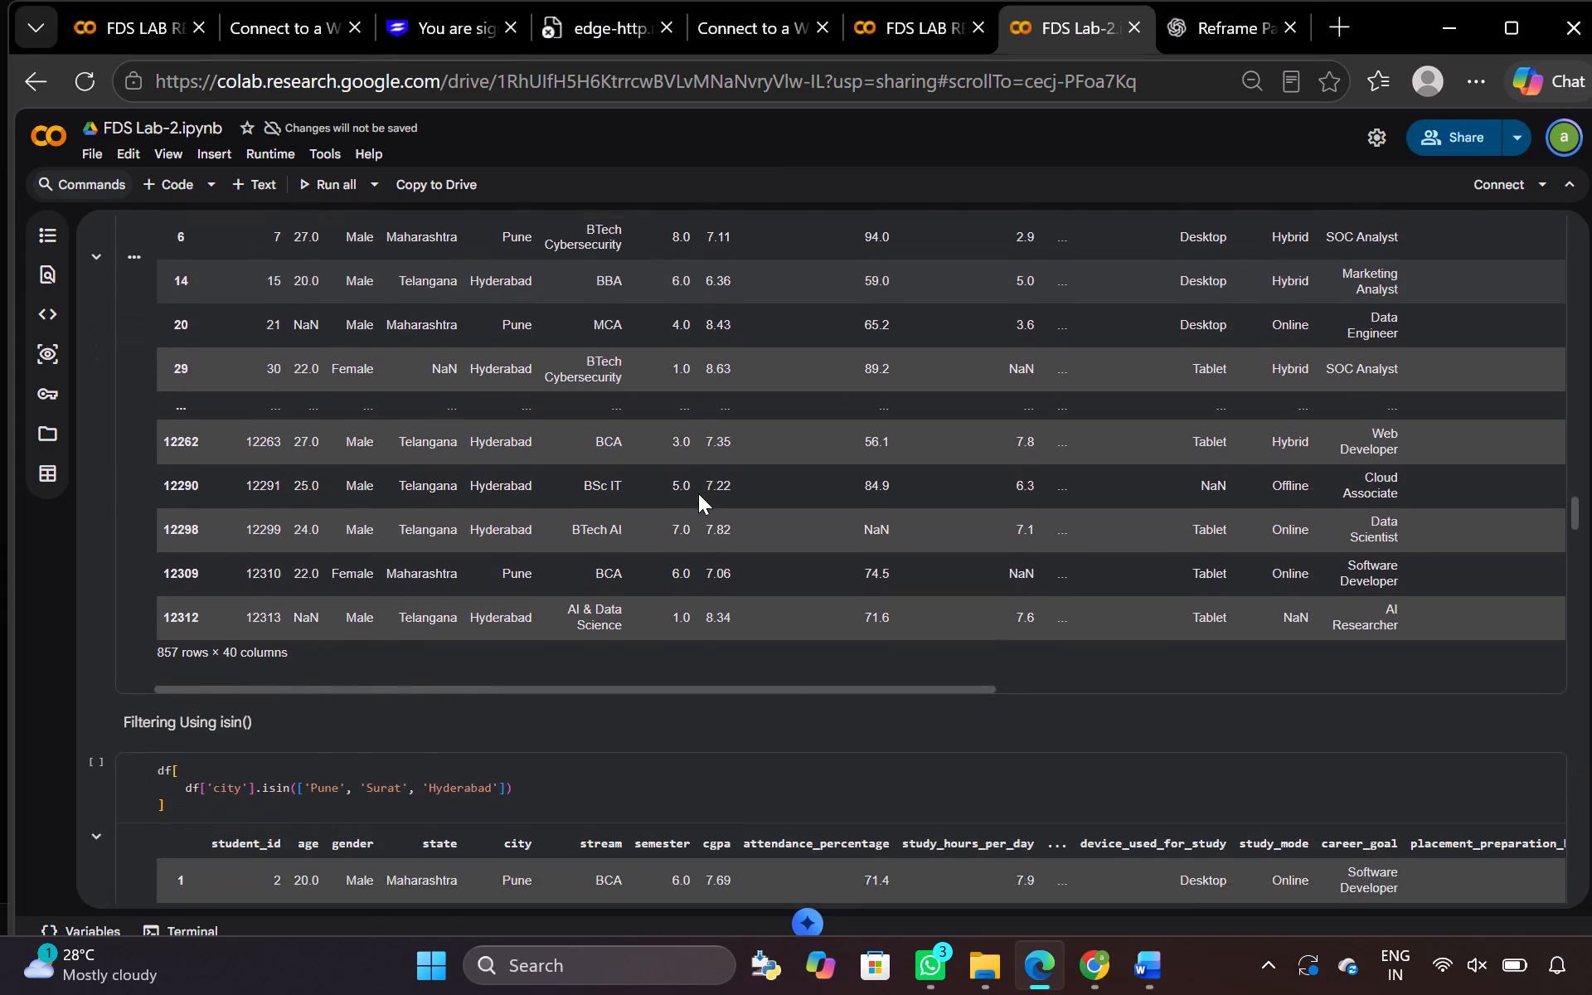
pyautogui.scroll(-4, 698, 493)
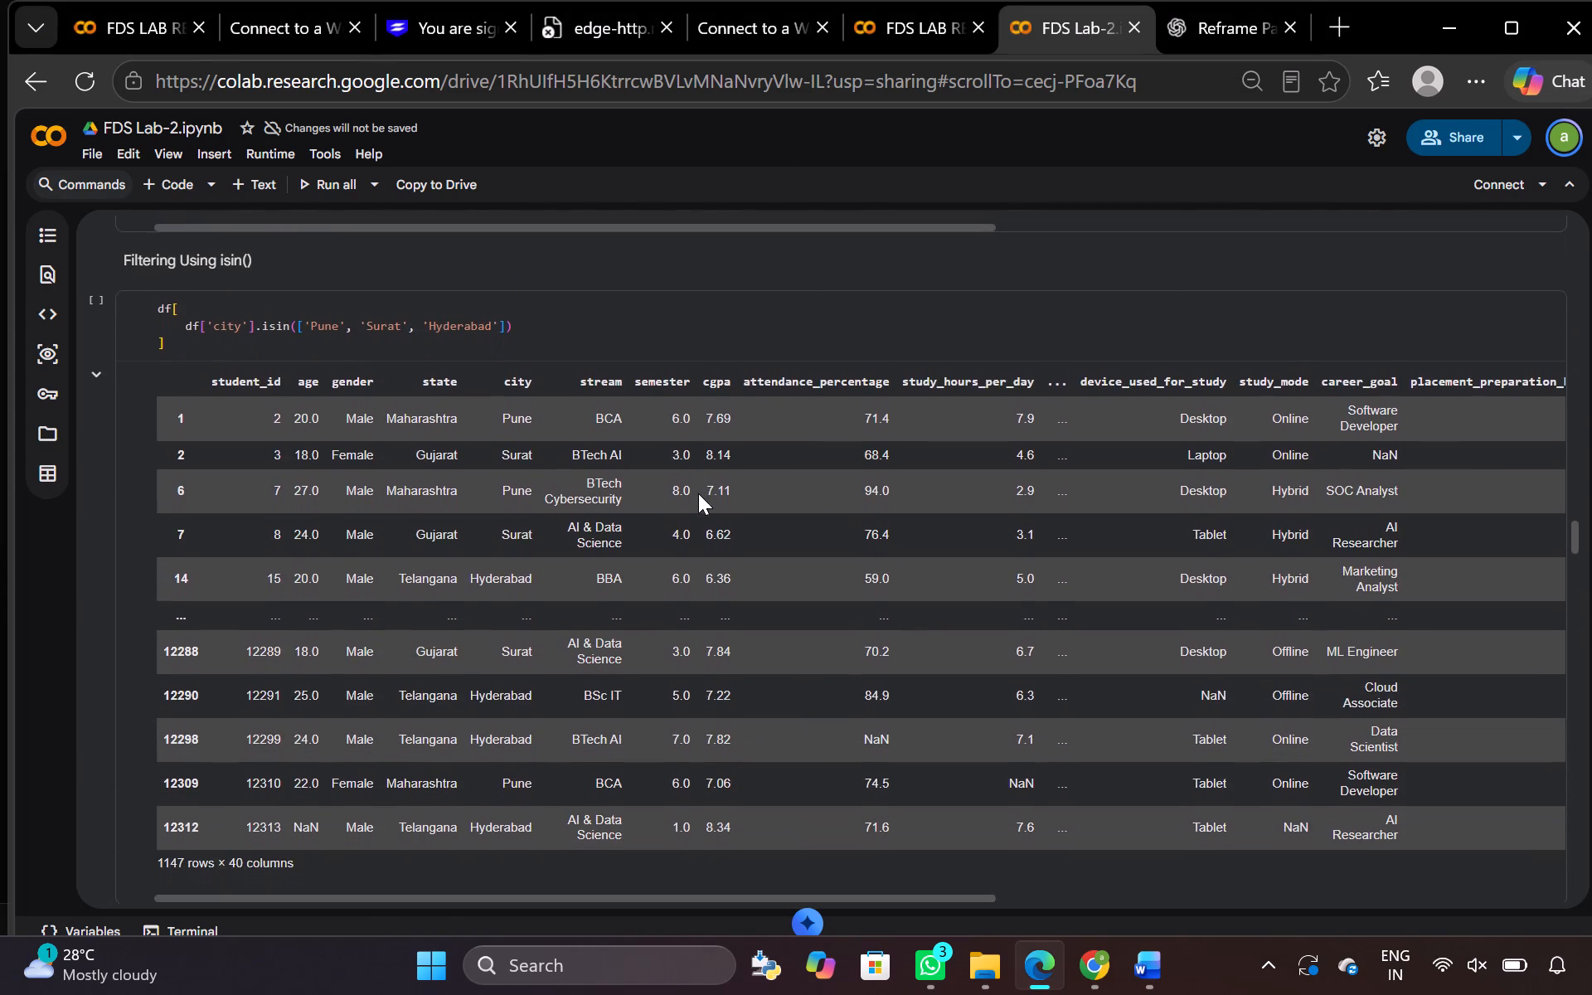
pyautogui.scroll(-2, 698, 493)
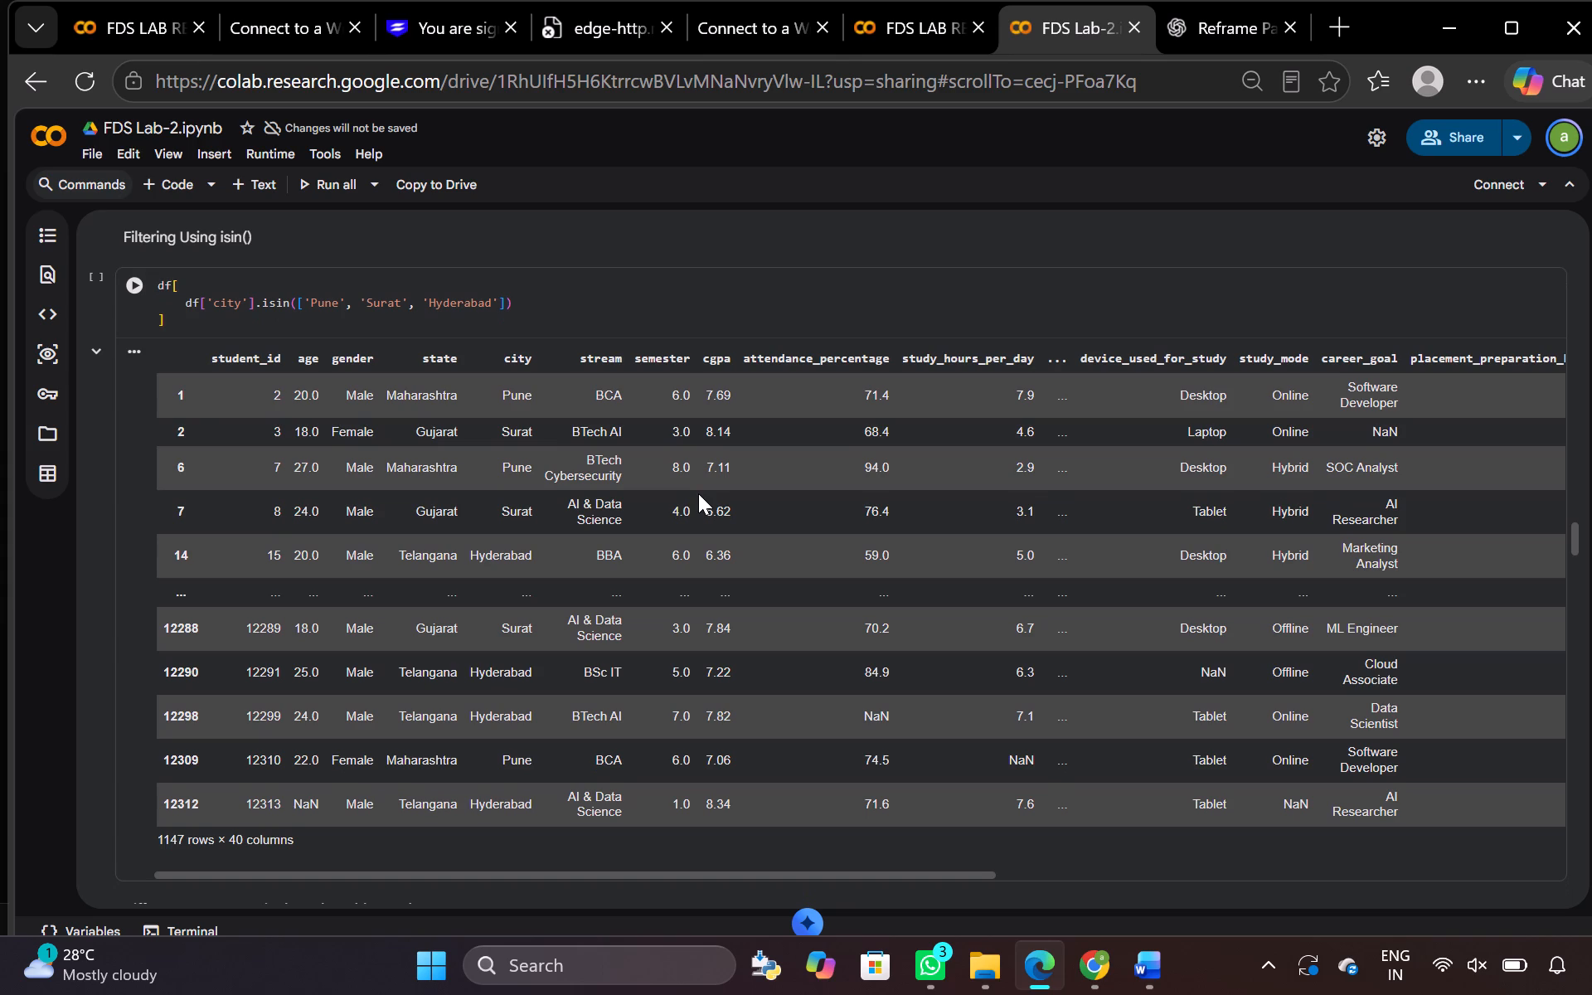
pyautogui.press('Print')
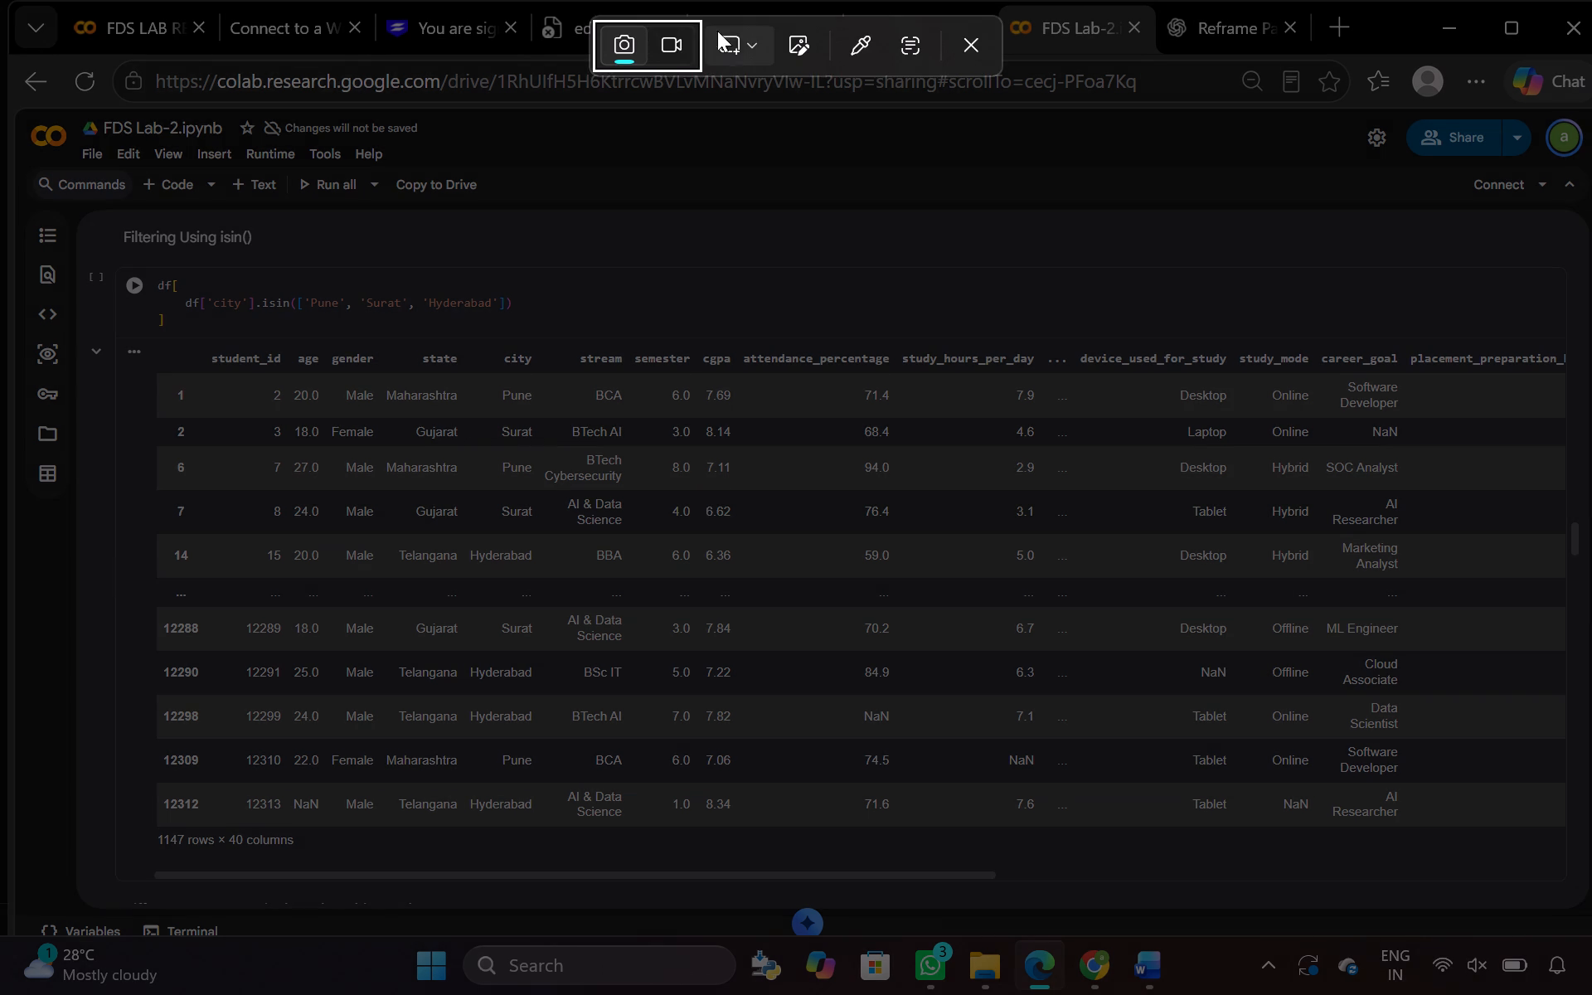
pyautogui.click(741, 37)
pyautogui.click(755, 146)
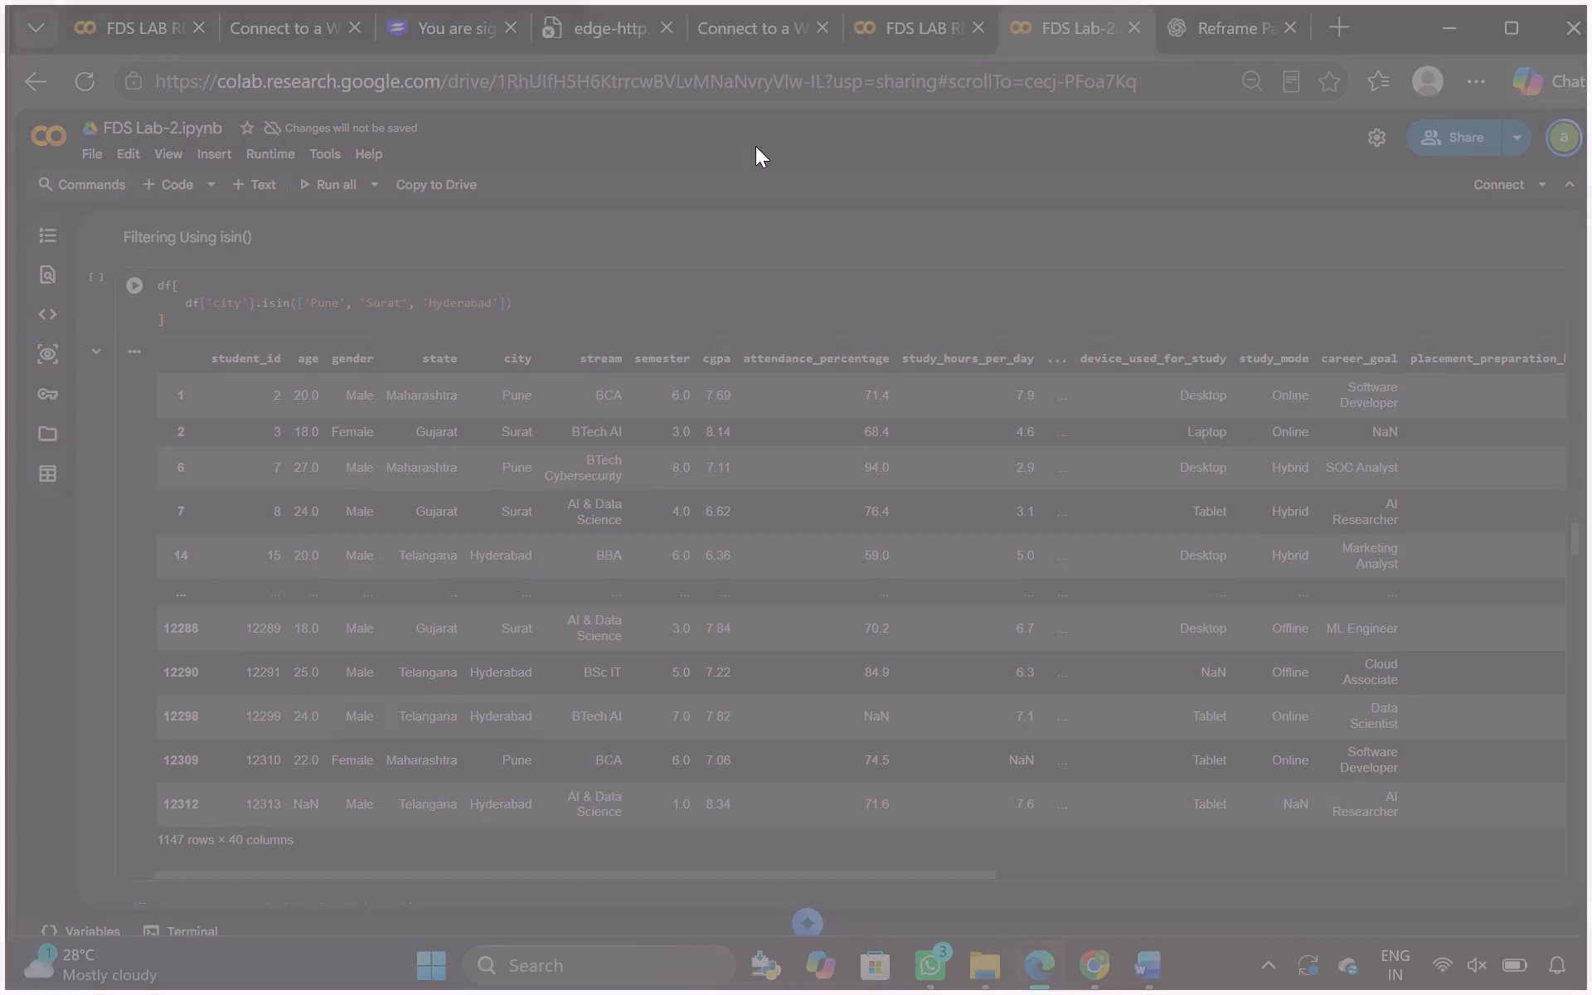
pyautogui.hotkey('alt', 'Tab')
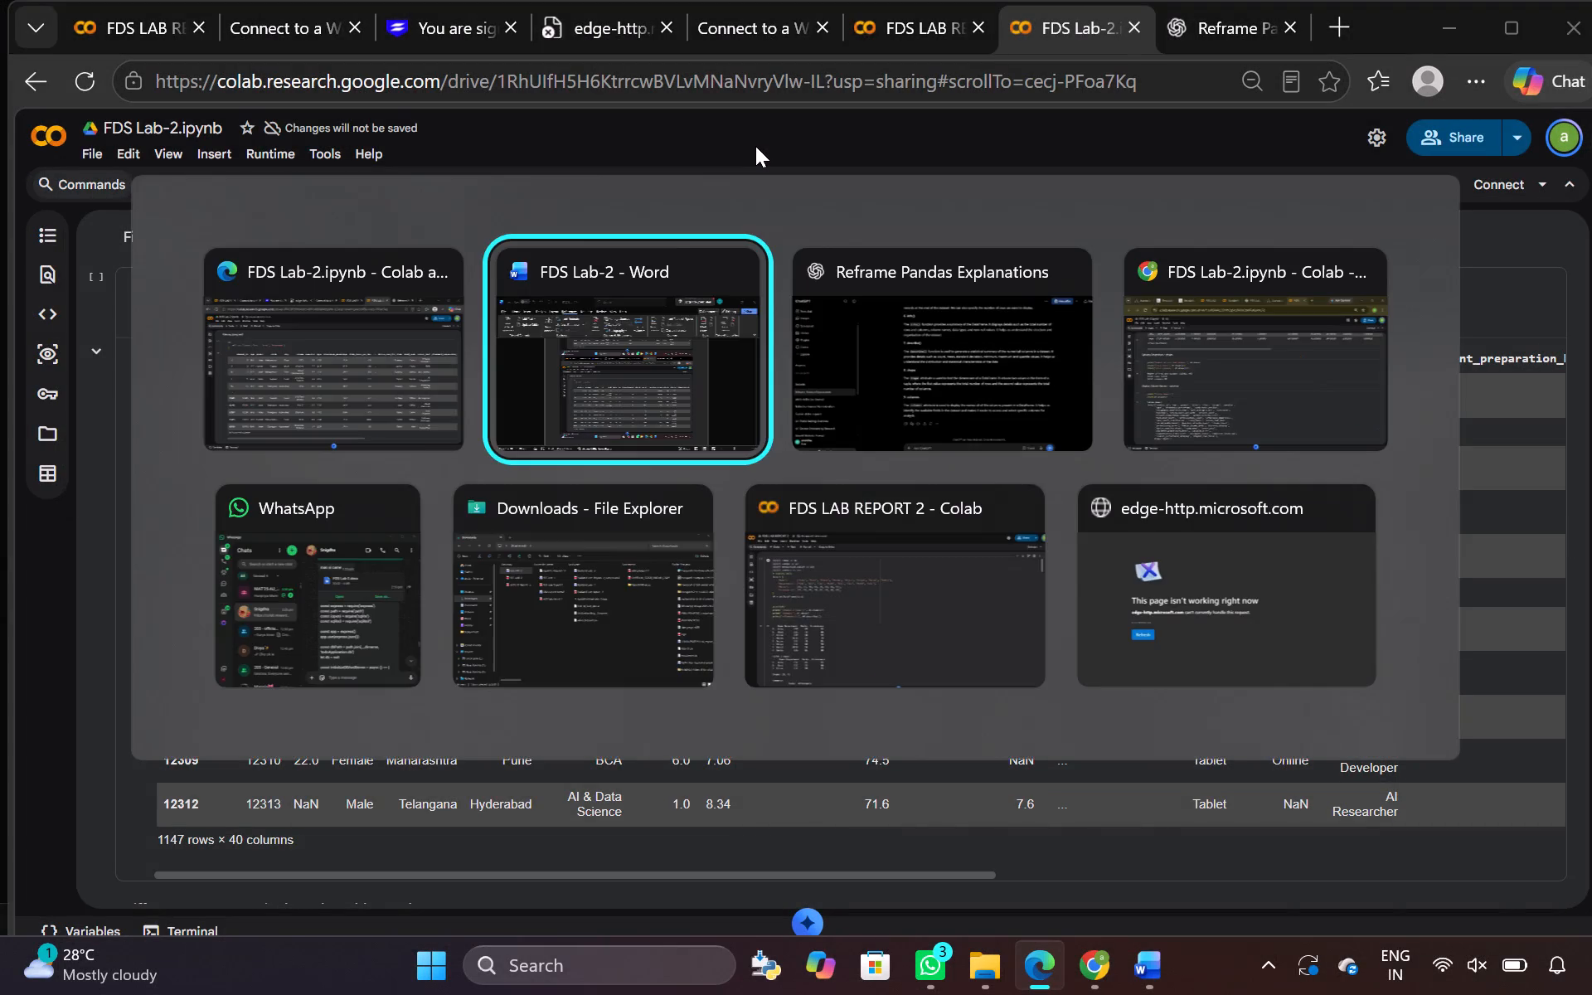
pyautogui.hotkey('ctrl', 'v')
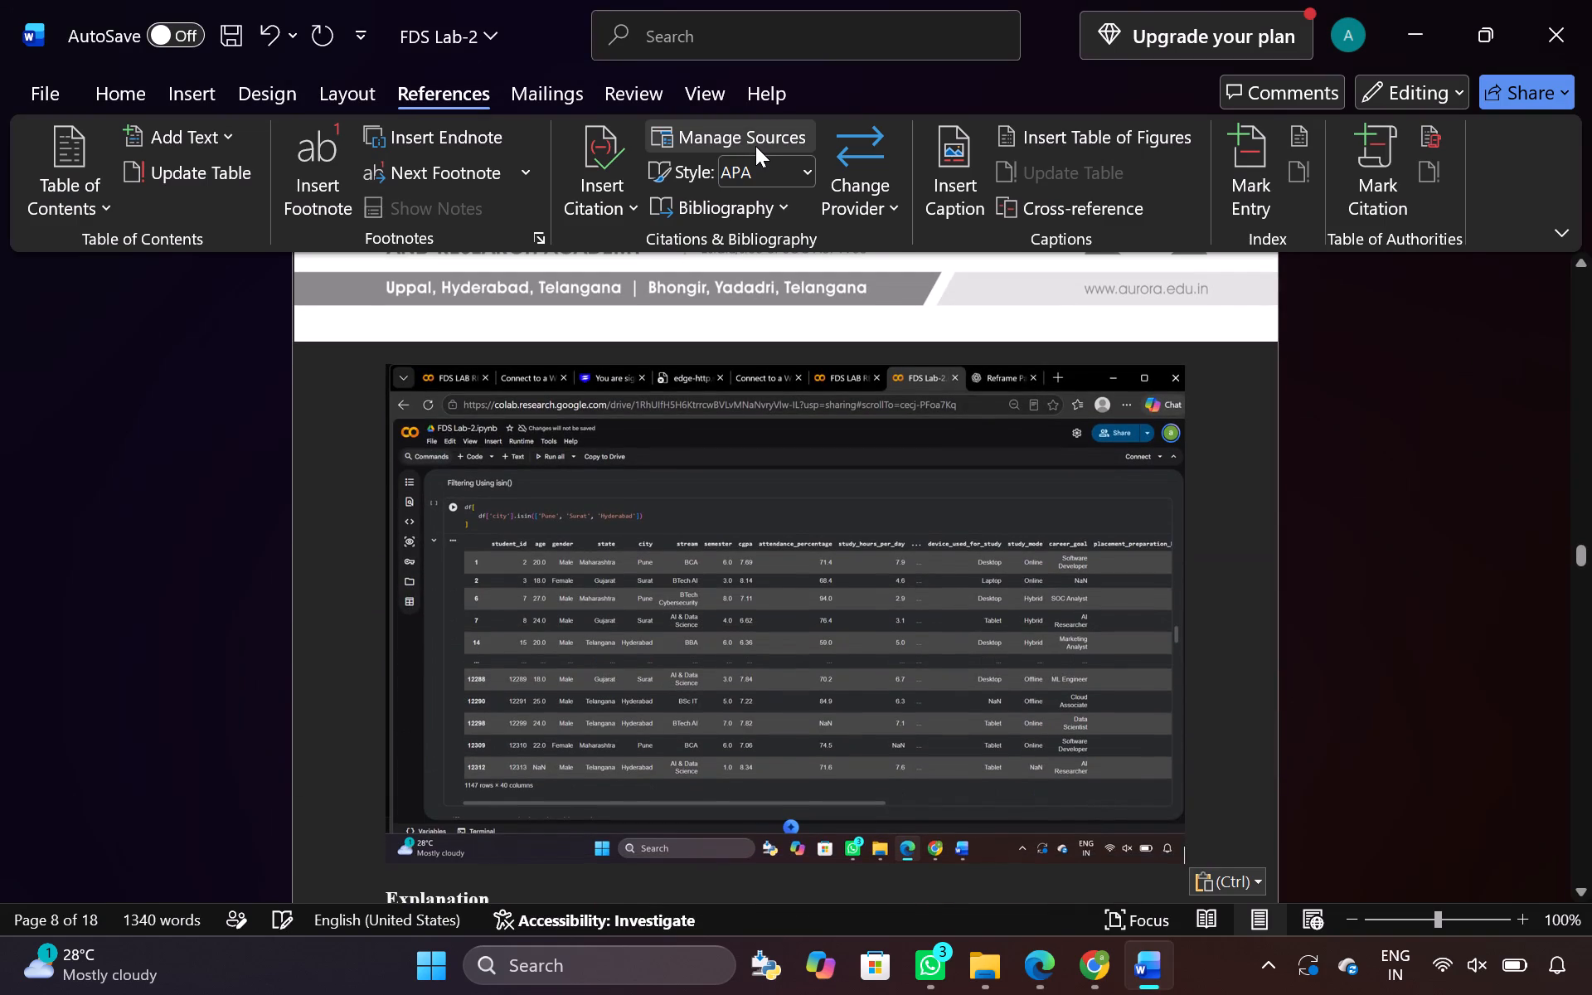
# Capture the full screen with the Edge notebook's Difference Between Single and Double Brackets output, paste it into Word below the isin() screenshot, and check its placement.
pyautogui.hotkey('alt', 'Tab')
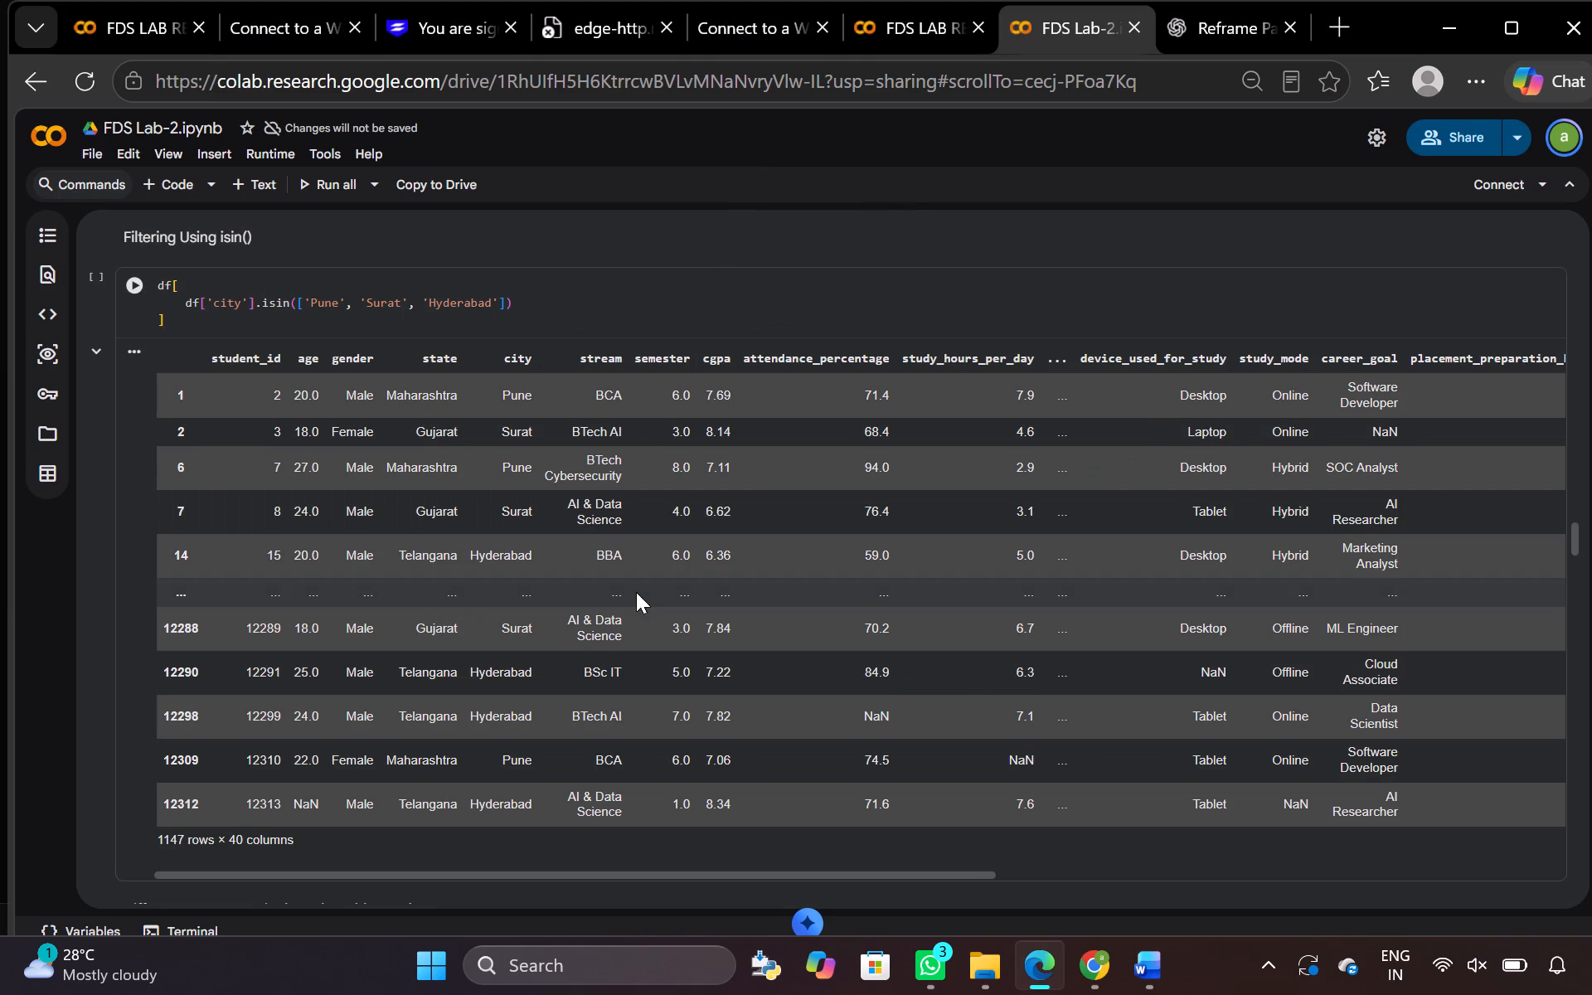
pyautogui.scroll(-3, 636, 592)
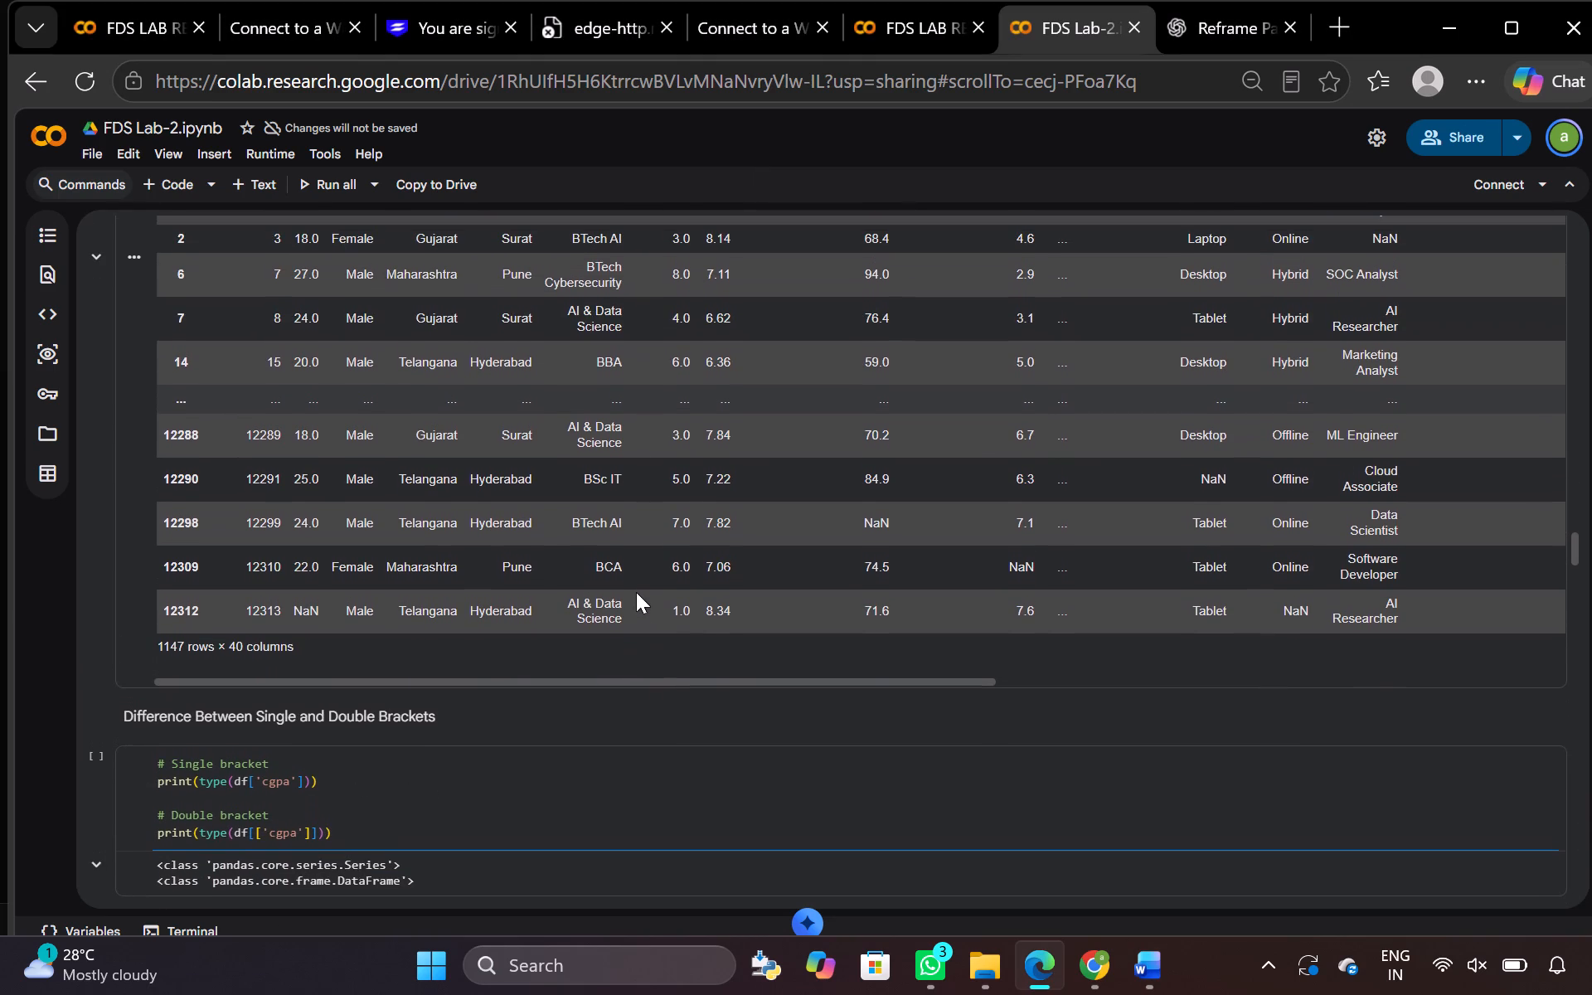
pyautogui.press('Print')
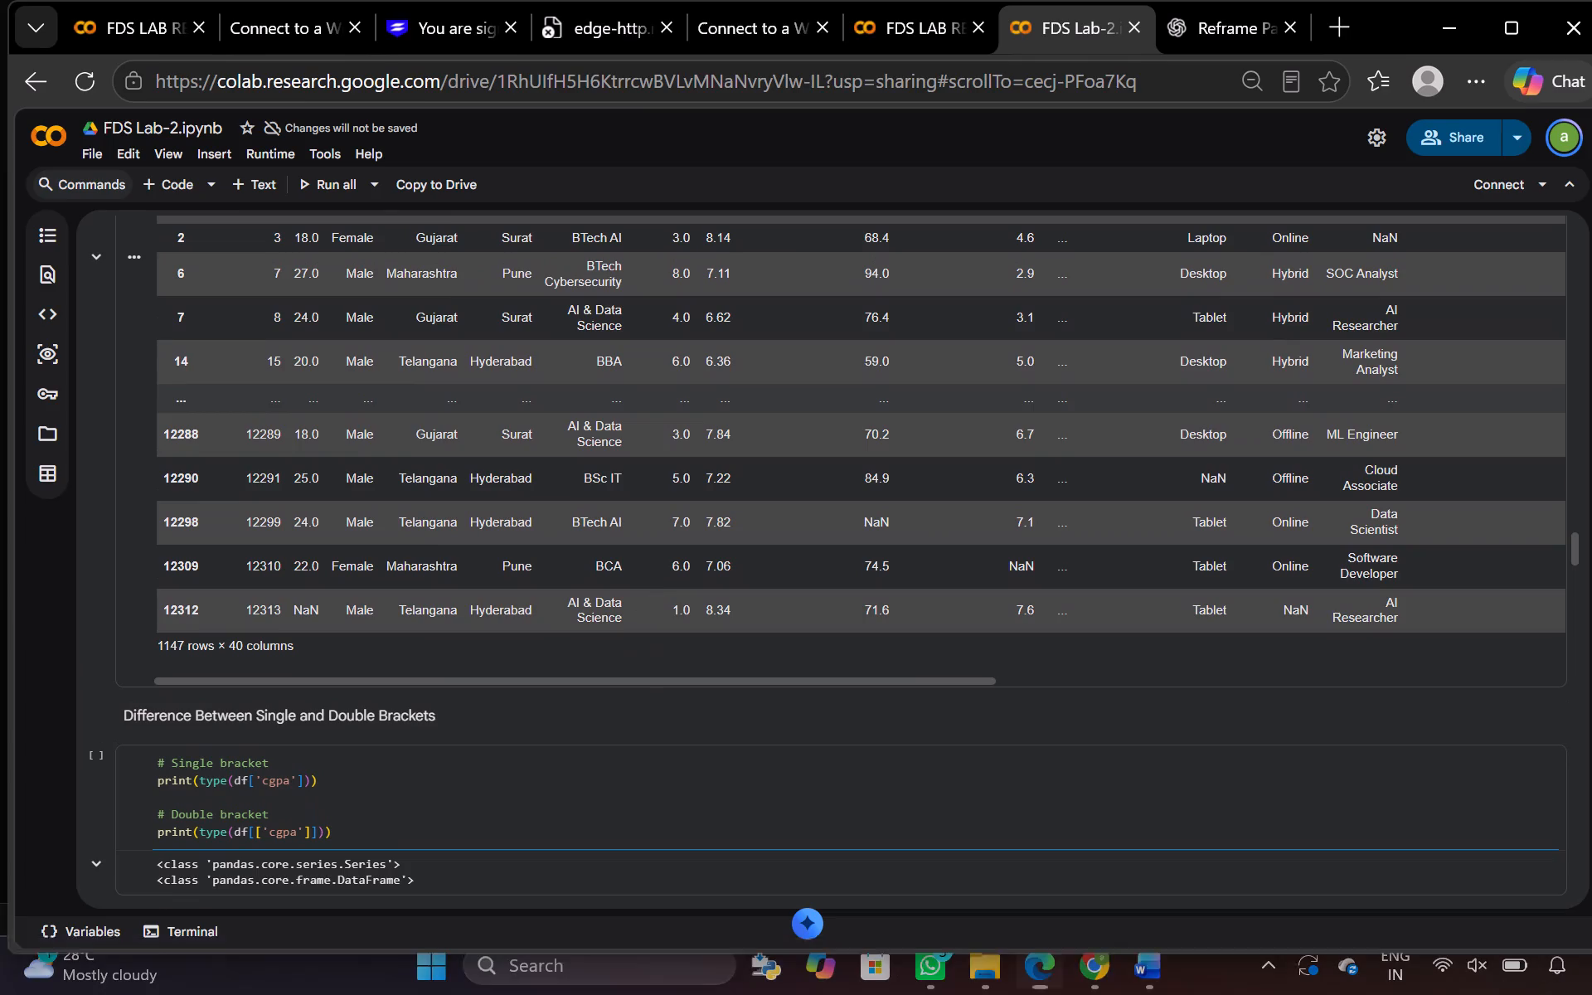
pyautogui.click(753, 42)
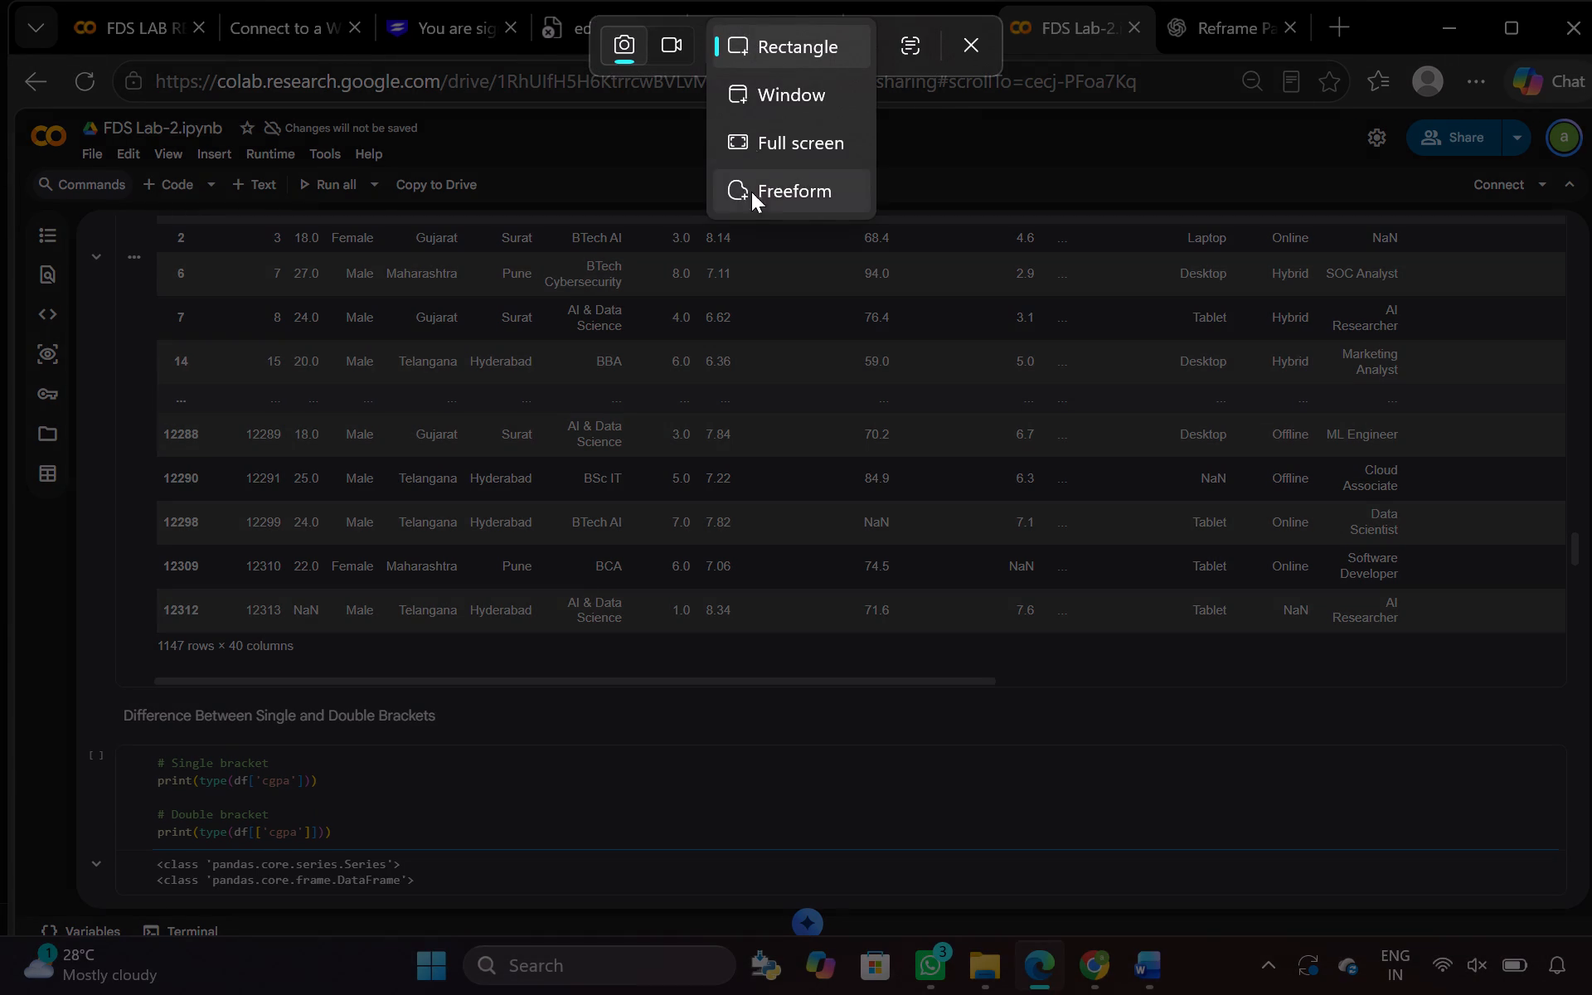
pyautogui.click(777, 138)
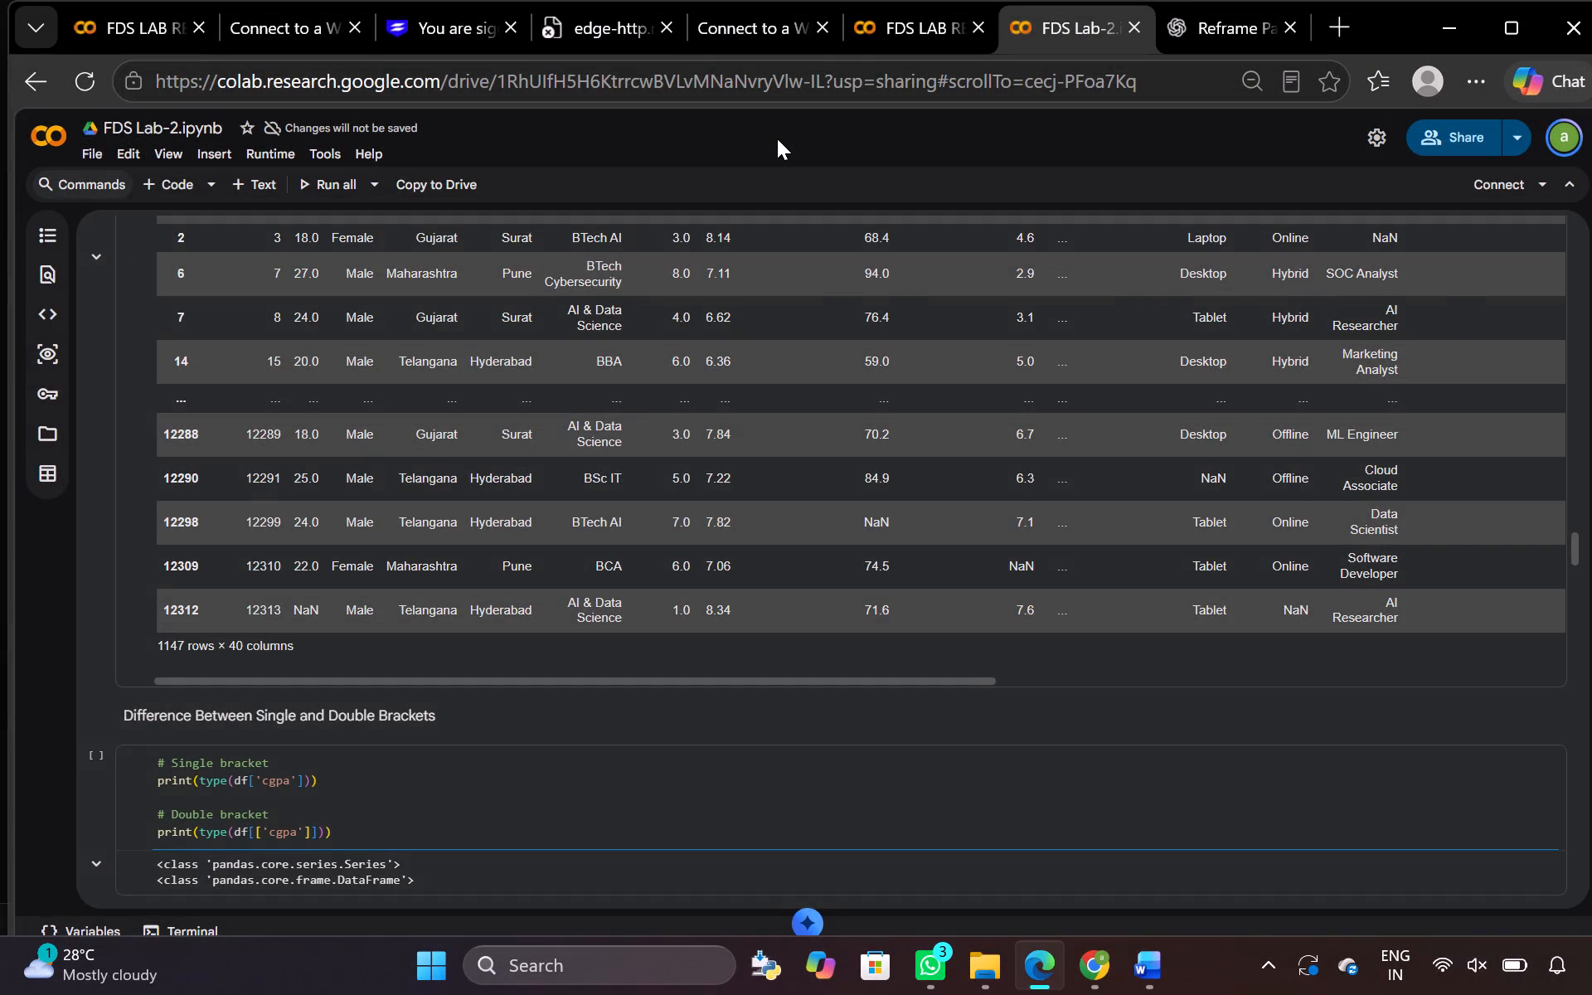
pyautogui.hotkey('alt', 'Tab')
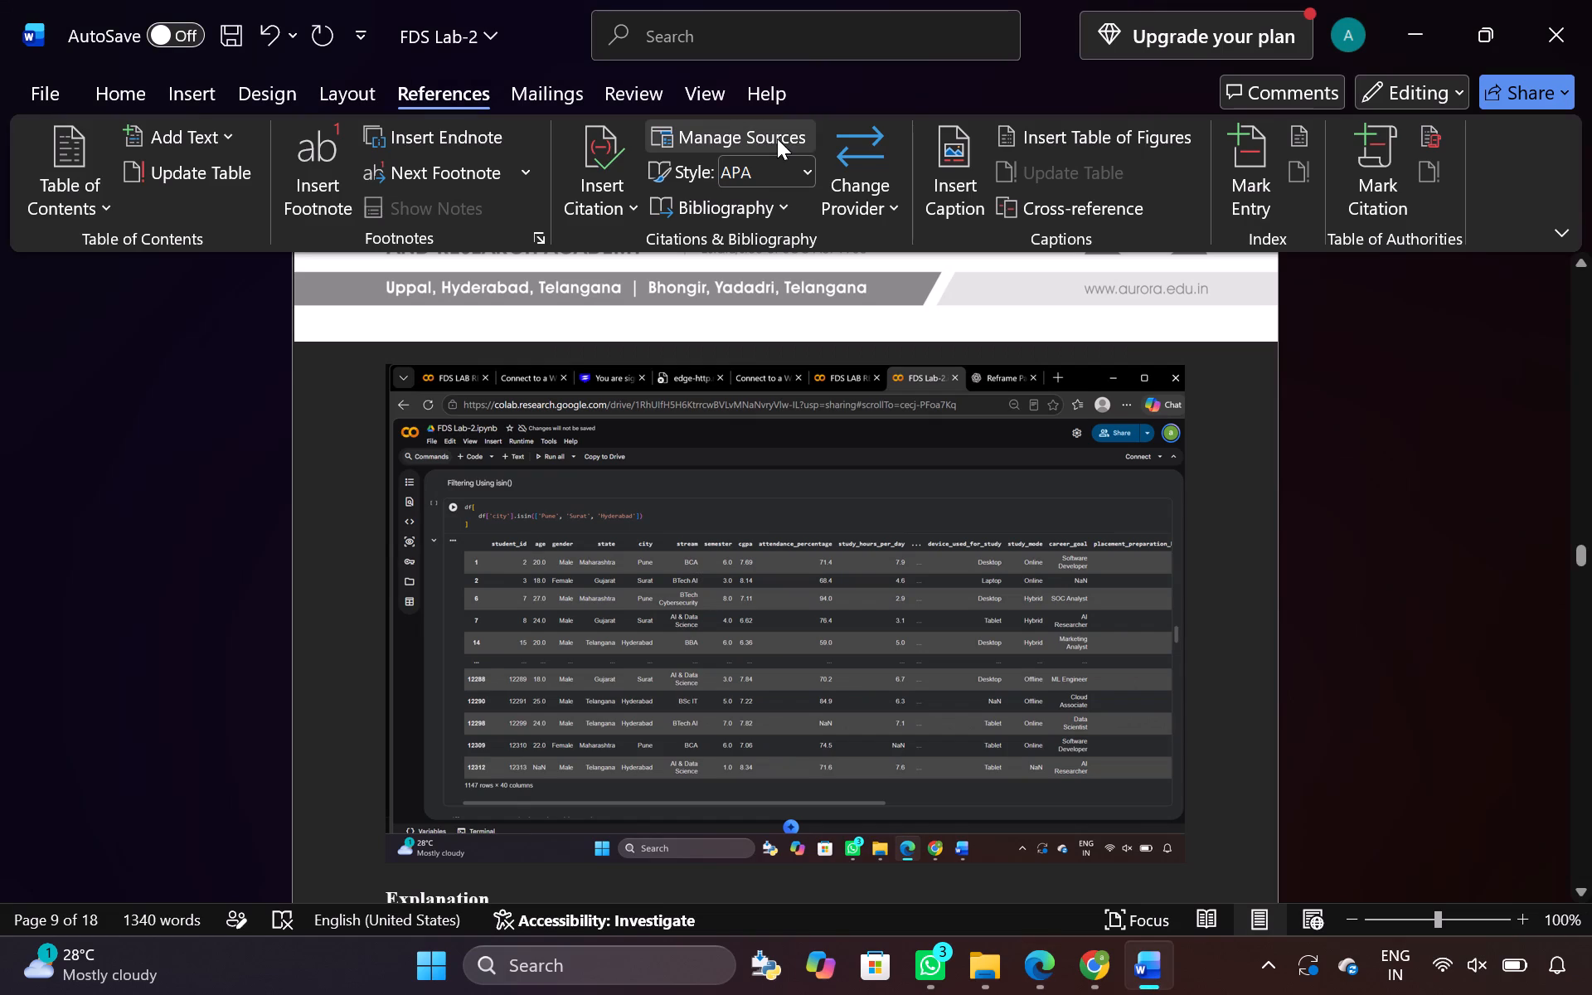
pyautogui.hotkey('ctrl', 'v')
pyautogui.scroll(-2, 777, 138)
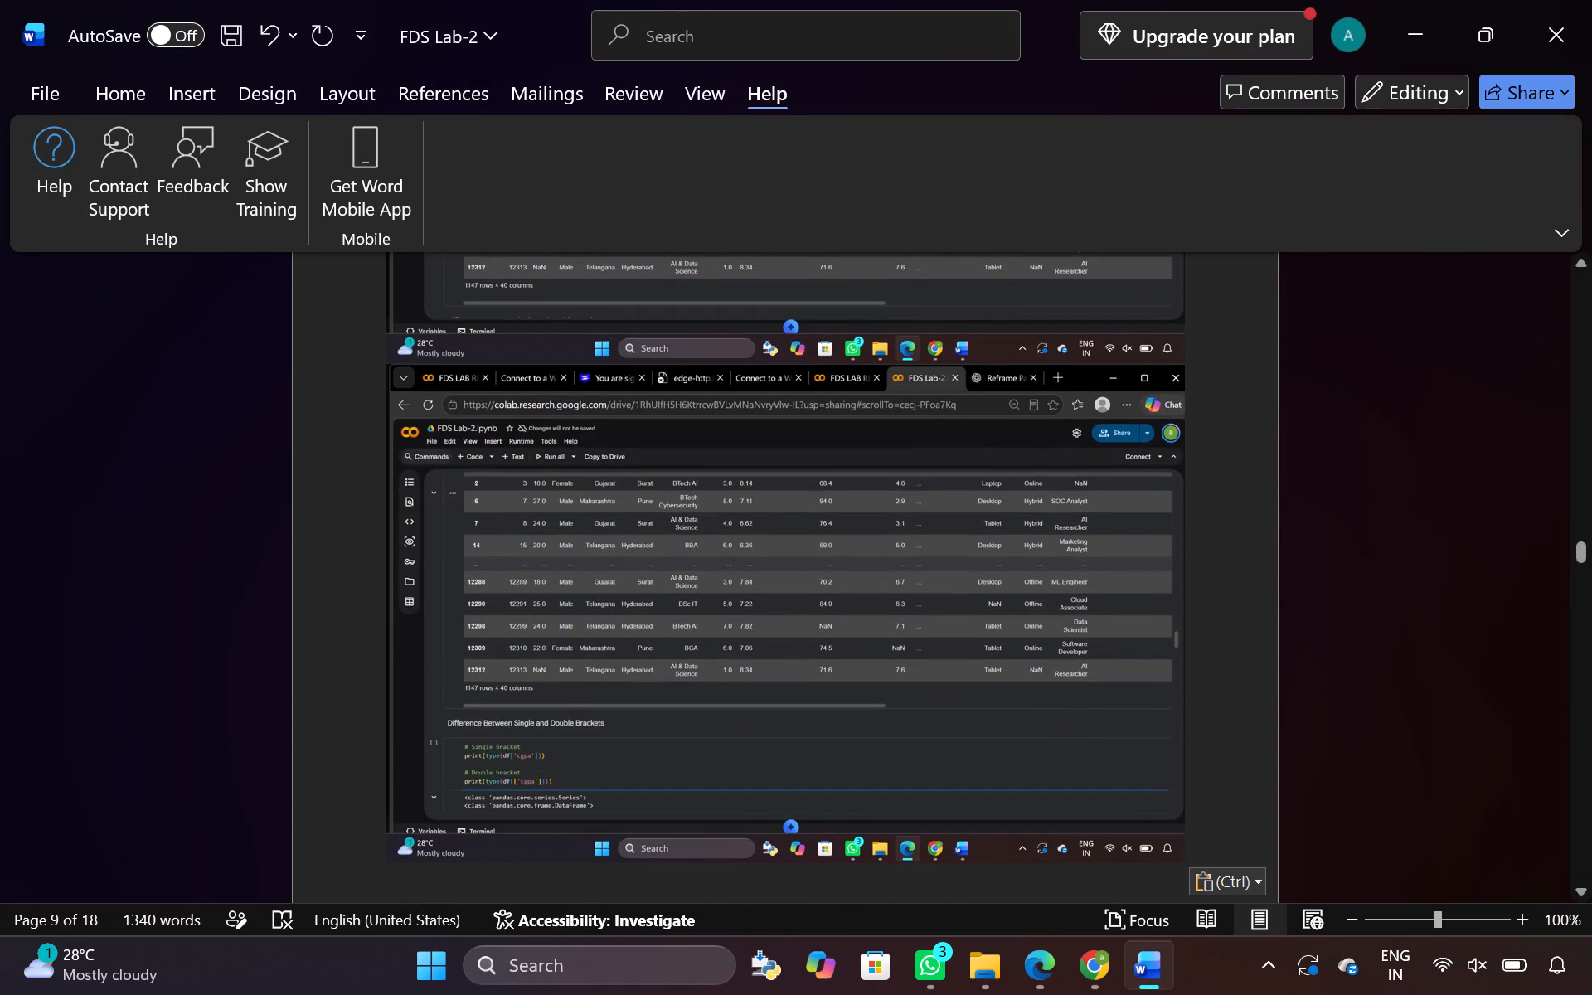
pyautogui.scroll(-2, 787, 663)
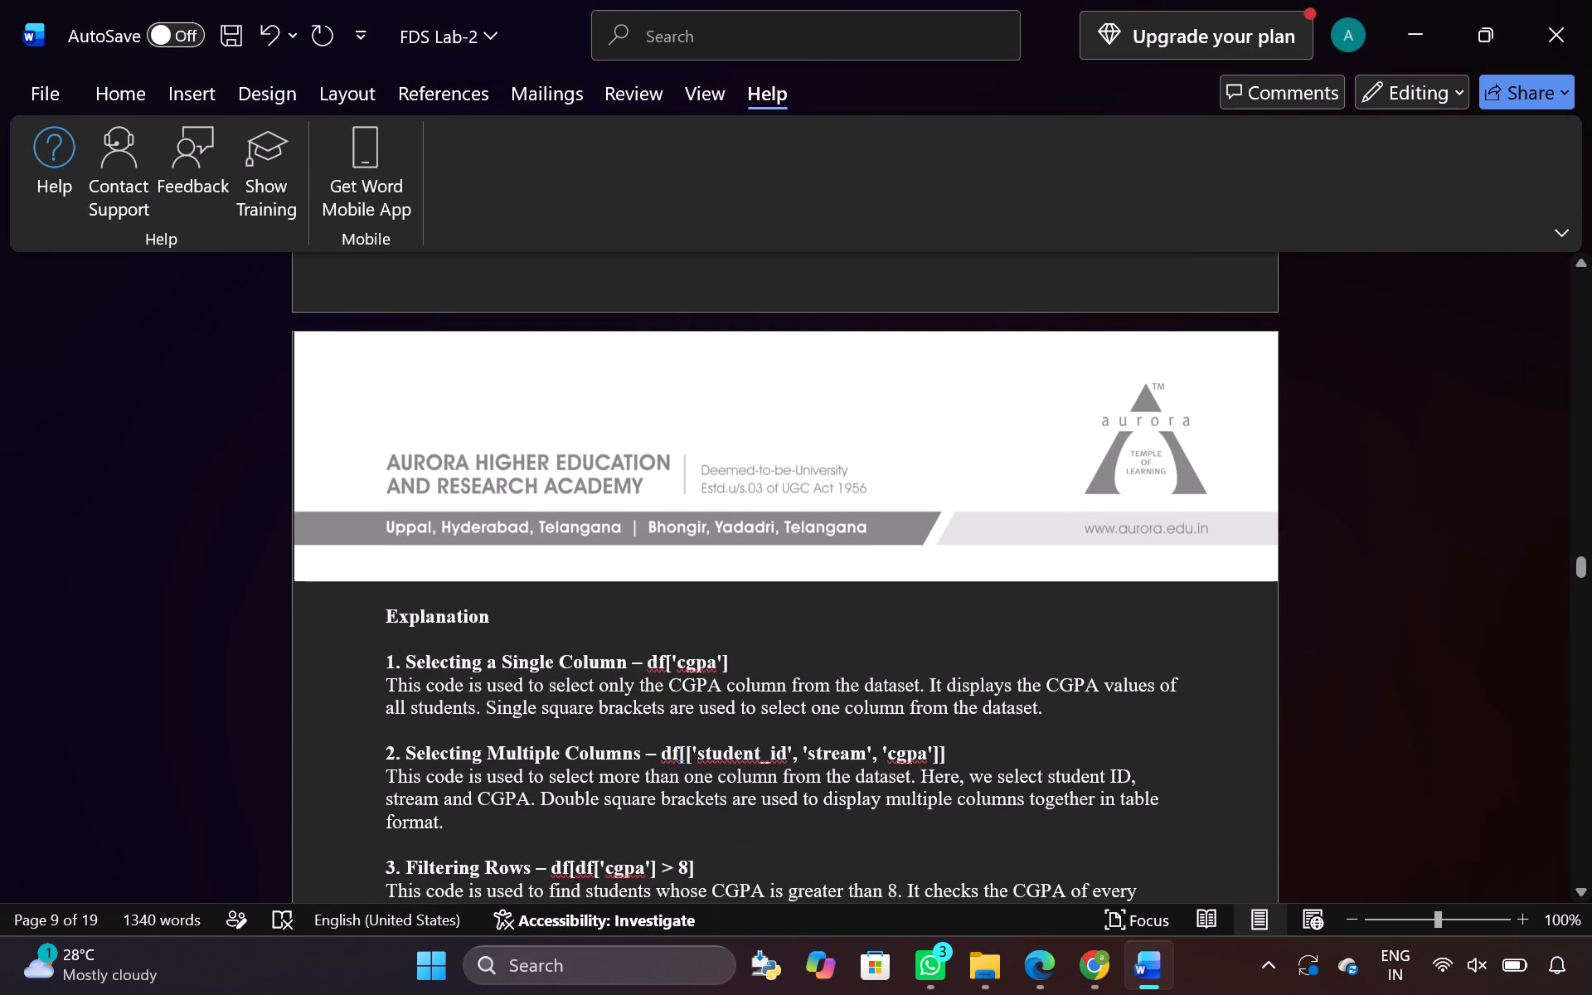
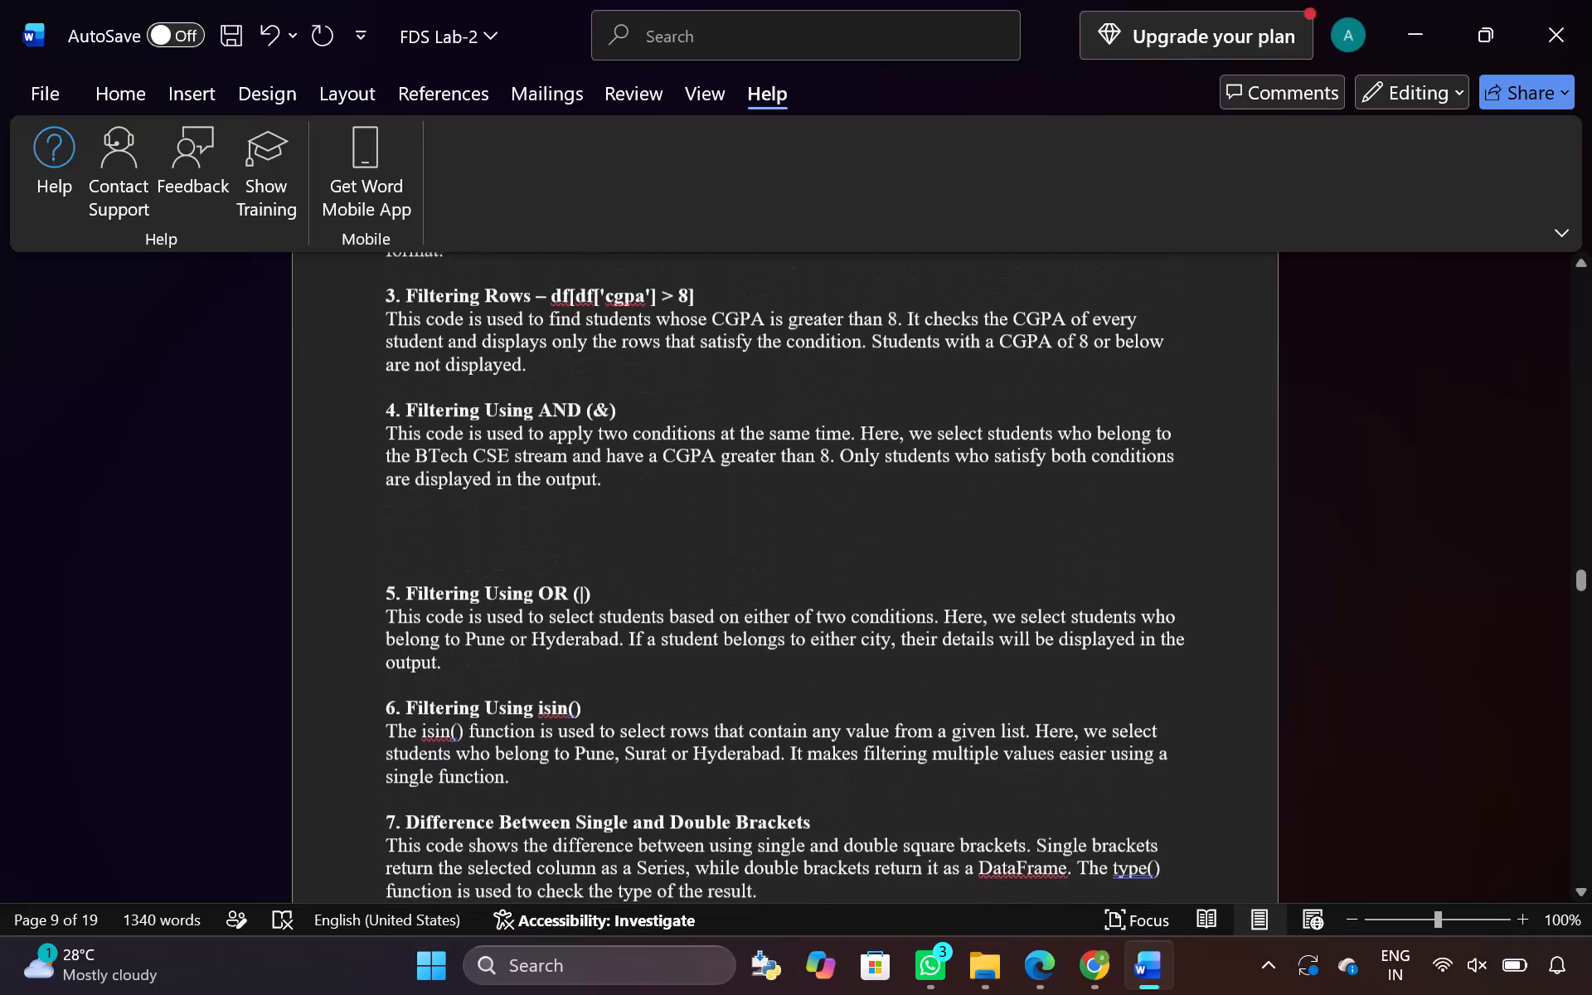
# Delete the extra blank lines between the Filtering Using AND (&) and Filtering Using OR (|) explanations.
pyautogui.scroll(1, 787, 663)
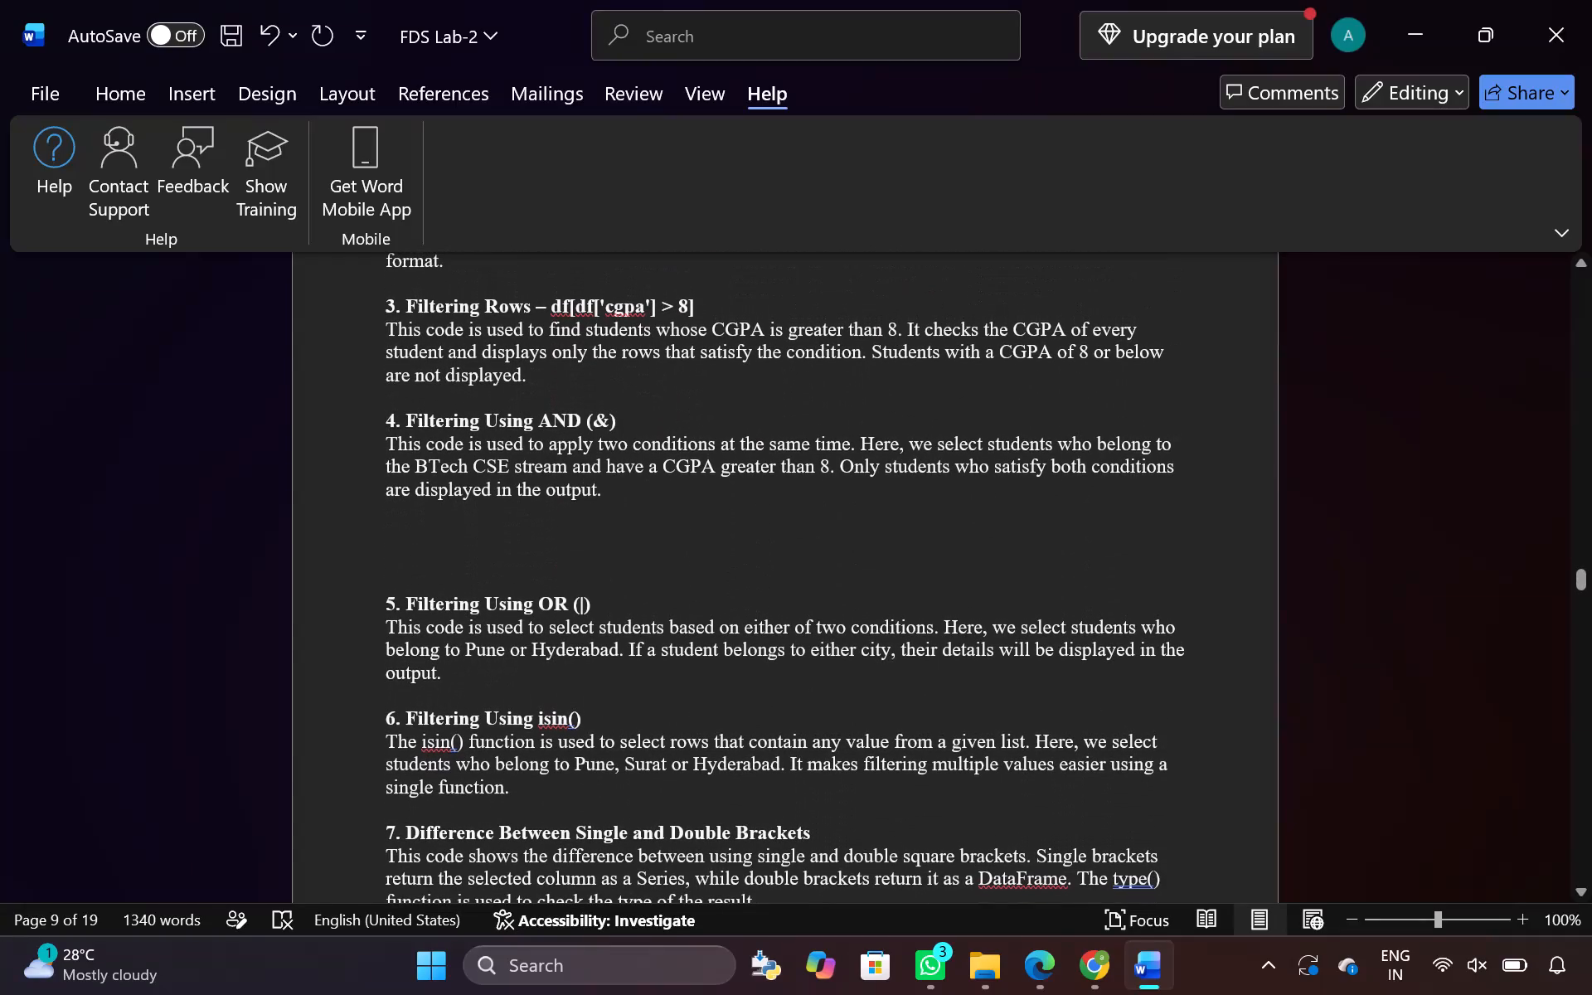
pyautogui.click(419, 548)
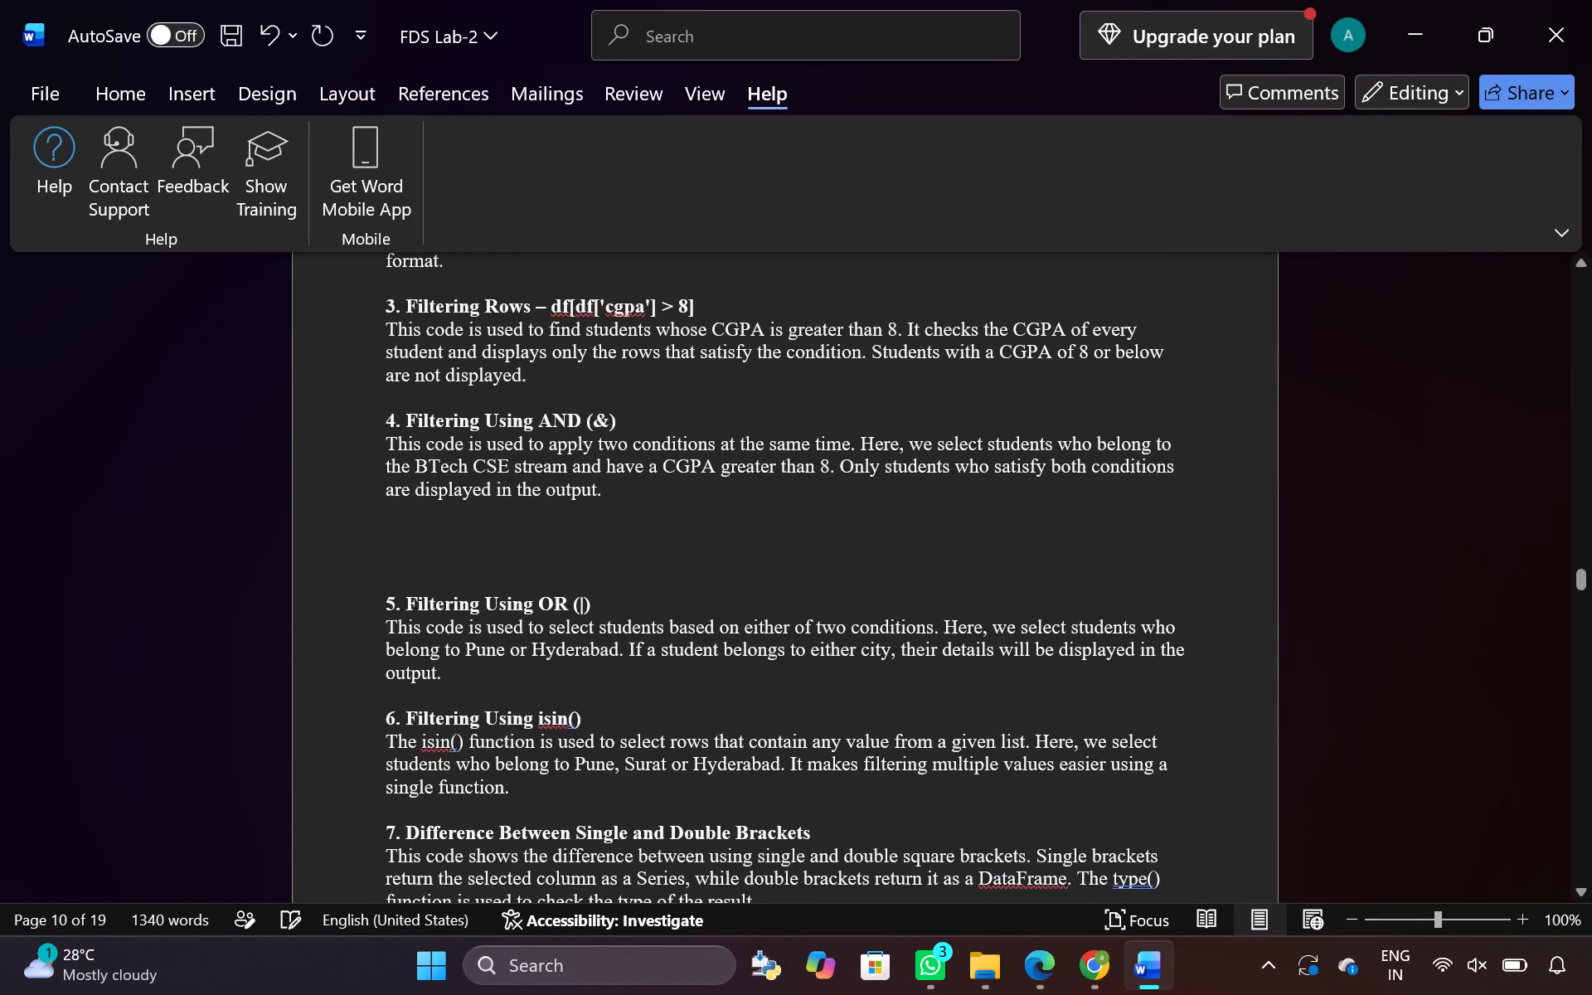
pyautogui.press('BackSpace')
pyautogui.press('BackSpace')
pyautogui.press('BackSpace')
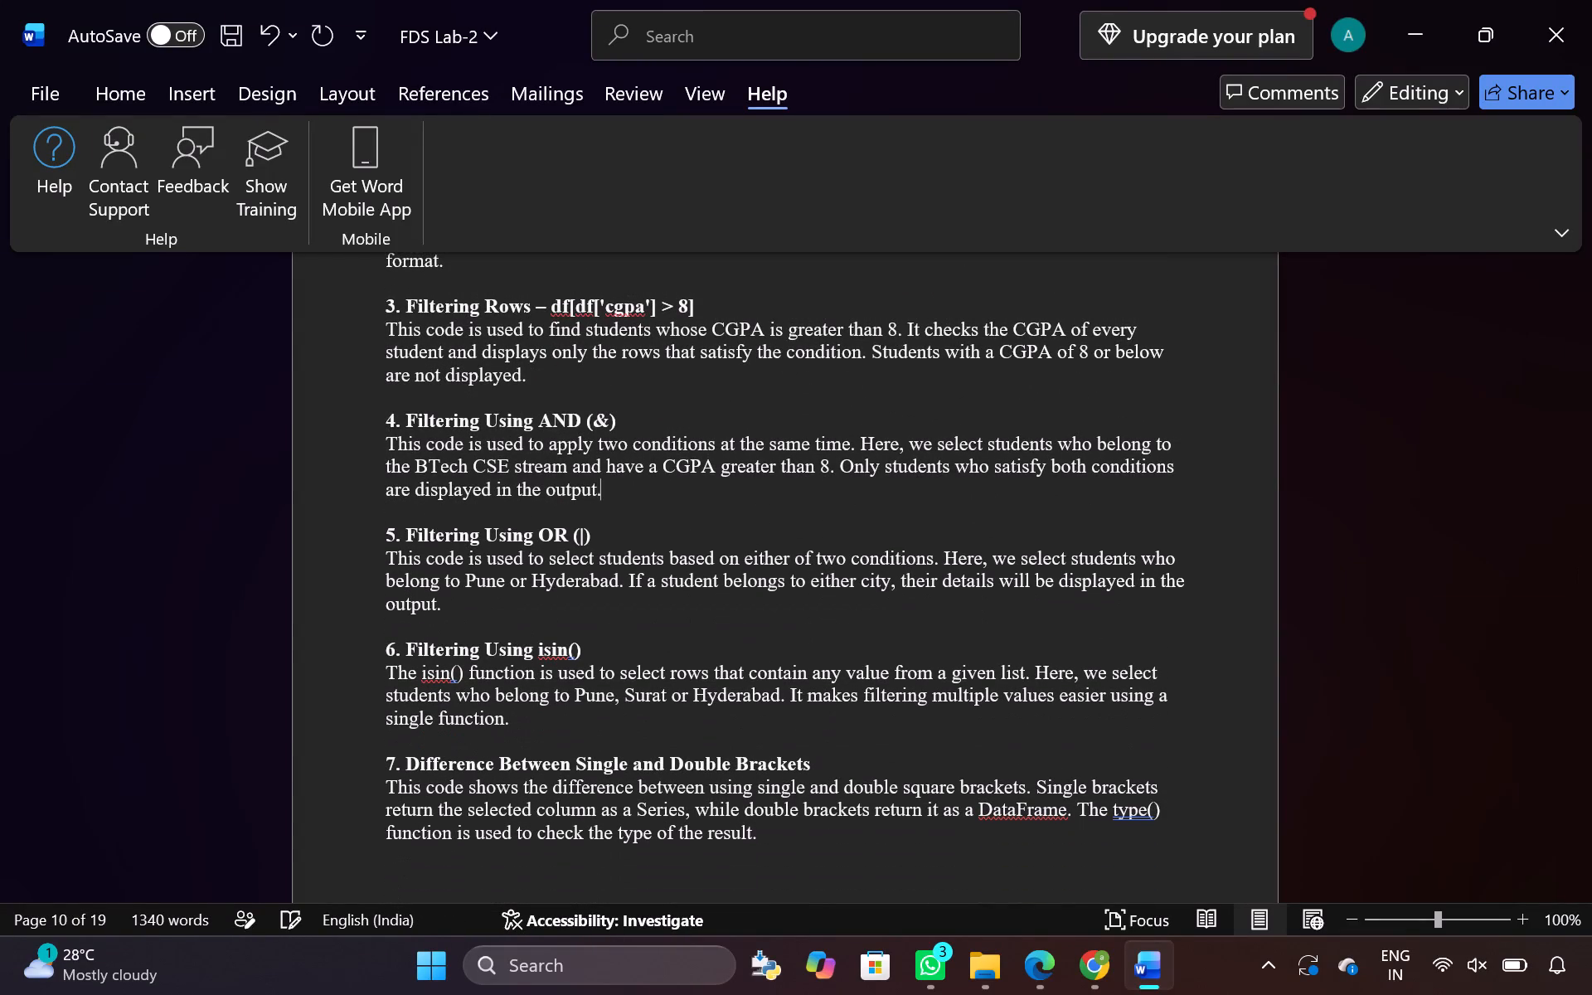
# Cut the whole Explanation text, from its heading through item 7, Difference Between Single and Double Brackets.
pyautogui.scroll(-1, 419, 548)
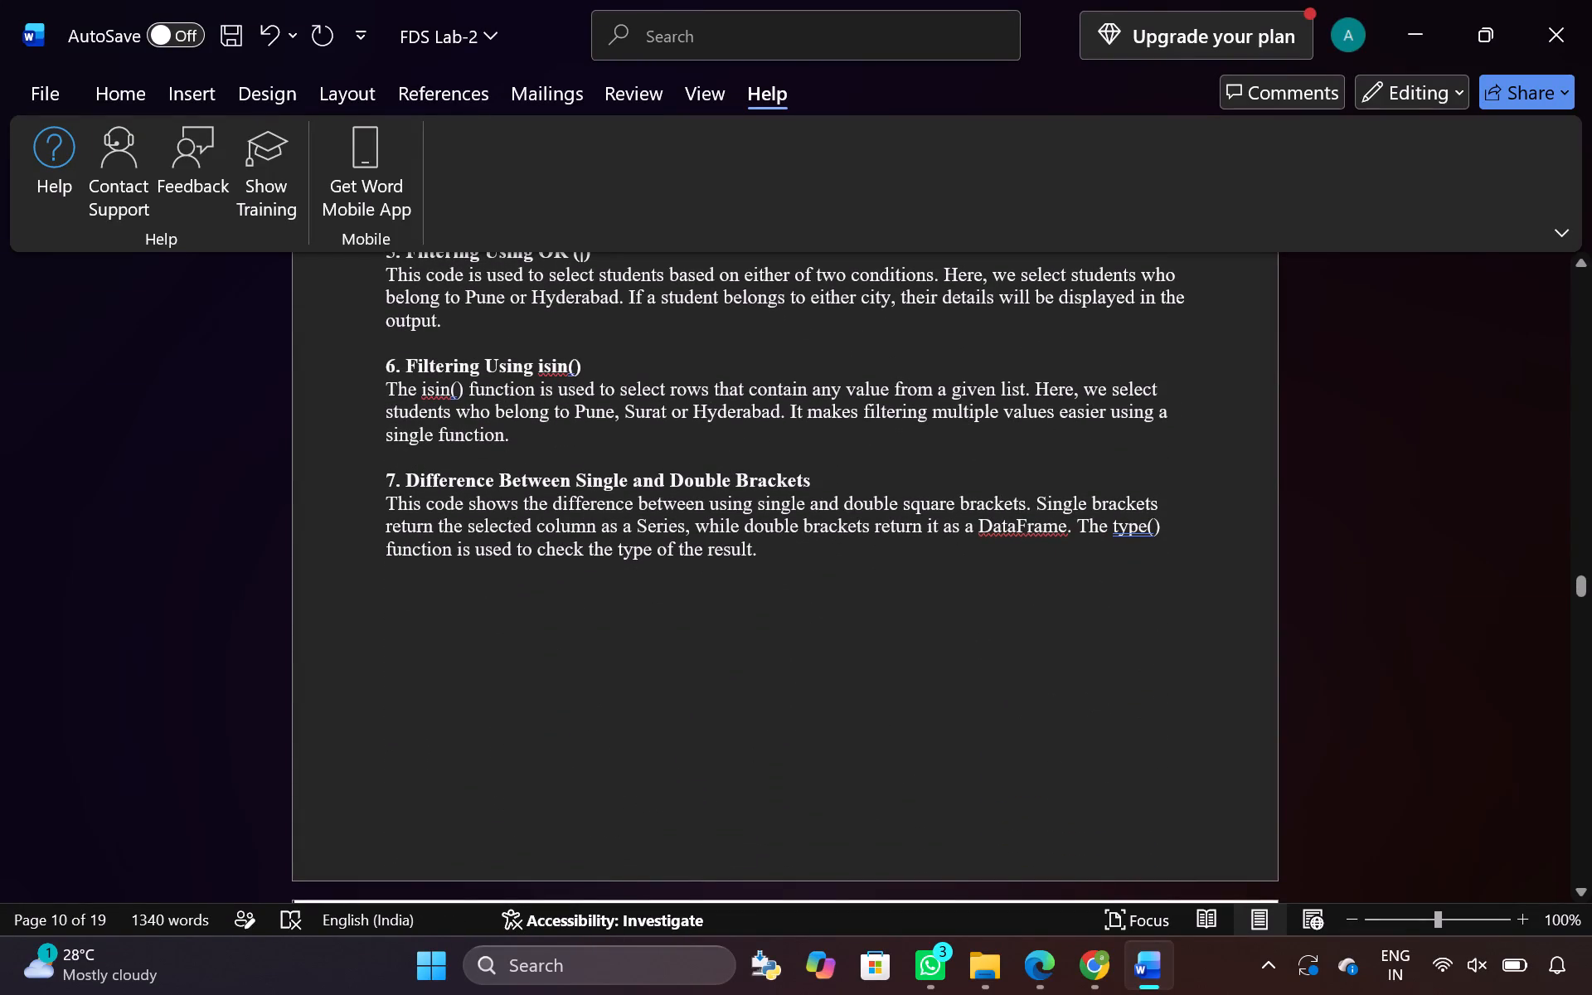
pyautogui.click(808, 559)
pyautogui.hotkey('ctrl', 'shift', 'Up')
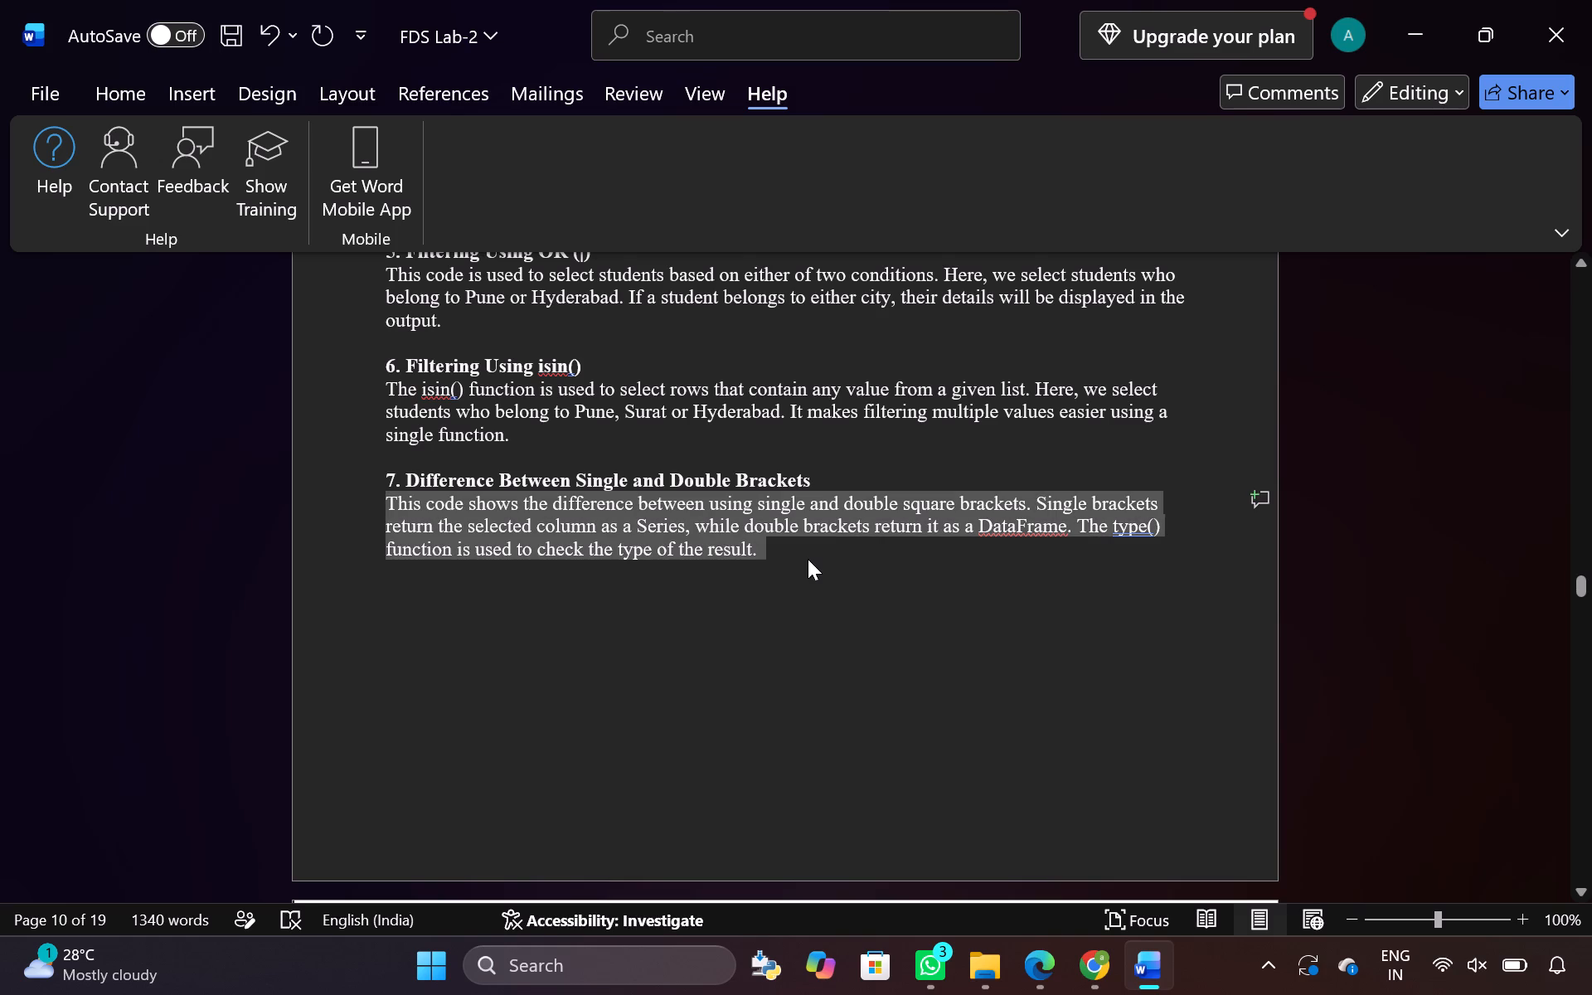
pyautogui.hotkey('ctrl', 'shift', 'Up')
pyautogui.hotkey('ctrl', 'shift', 'Up')
pyautogui.hotkey('ctrl', 'shift', 'Up')
pyautogui.hotkey('ctrl', 'shift', 'Up')
pyautogui.hotkey('ctrl', 'shift', 'Up')
pyautogui.hotkey('ctrl', 'shift', 'Up')
pyautogui.hotkey('ctrl', 'shift', 'Up')
pyautogui.hotkey('ctrl', 'shift', 'Up')
pyautogui.hotkey('ctrl', 'shift', 'Up')
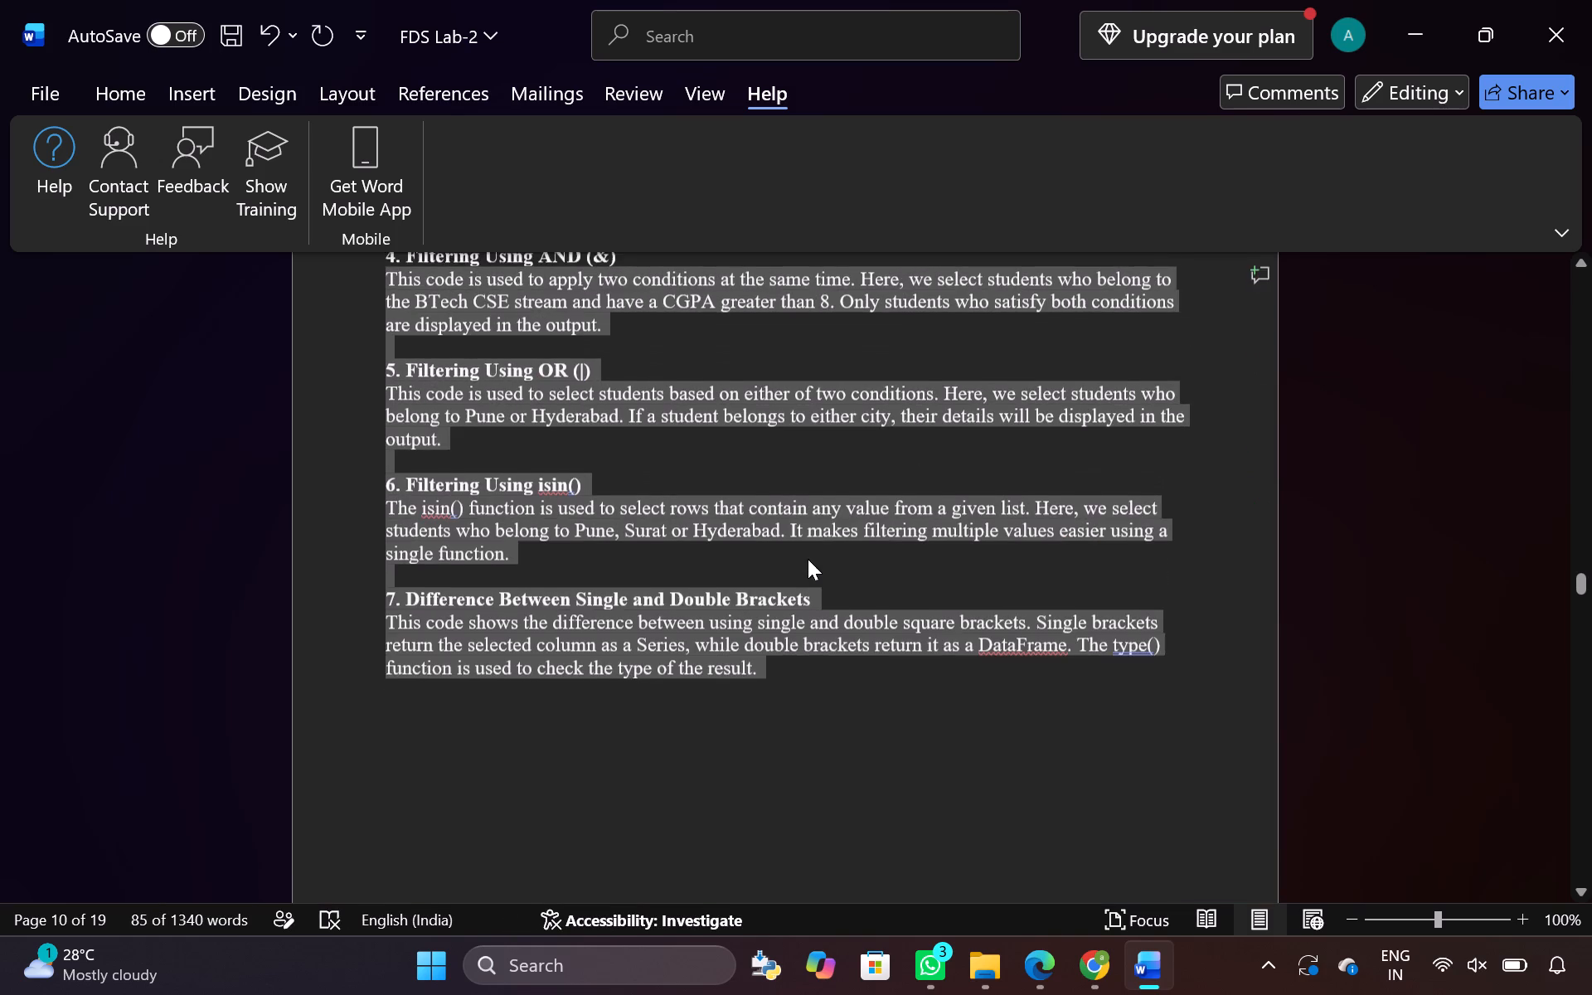
pyautogui.hotkey('ctrl', 'shift', 'Up')
pyautogui.hotkey('ctrl', 'shift', 'Up')
pyautogui.hotkey('ctrl', 'shift', 'Up')
pyautogui.hotkey('ctrl', 'shift', 'Up')
pyautogui.hotkey('ctrl', 'shift', 'Up')
pyautogui.hotkey('ctrl', 'shift', 'Up')
pyautogui.hotkey('ctrl', 'shift', 'Up')
pyautogui.hotkey('ctrl', 'shift', 'Up')
pyautogui.hotkey('ctrl', 'shift', 'Up')
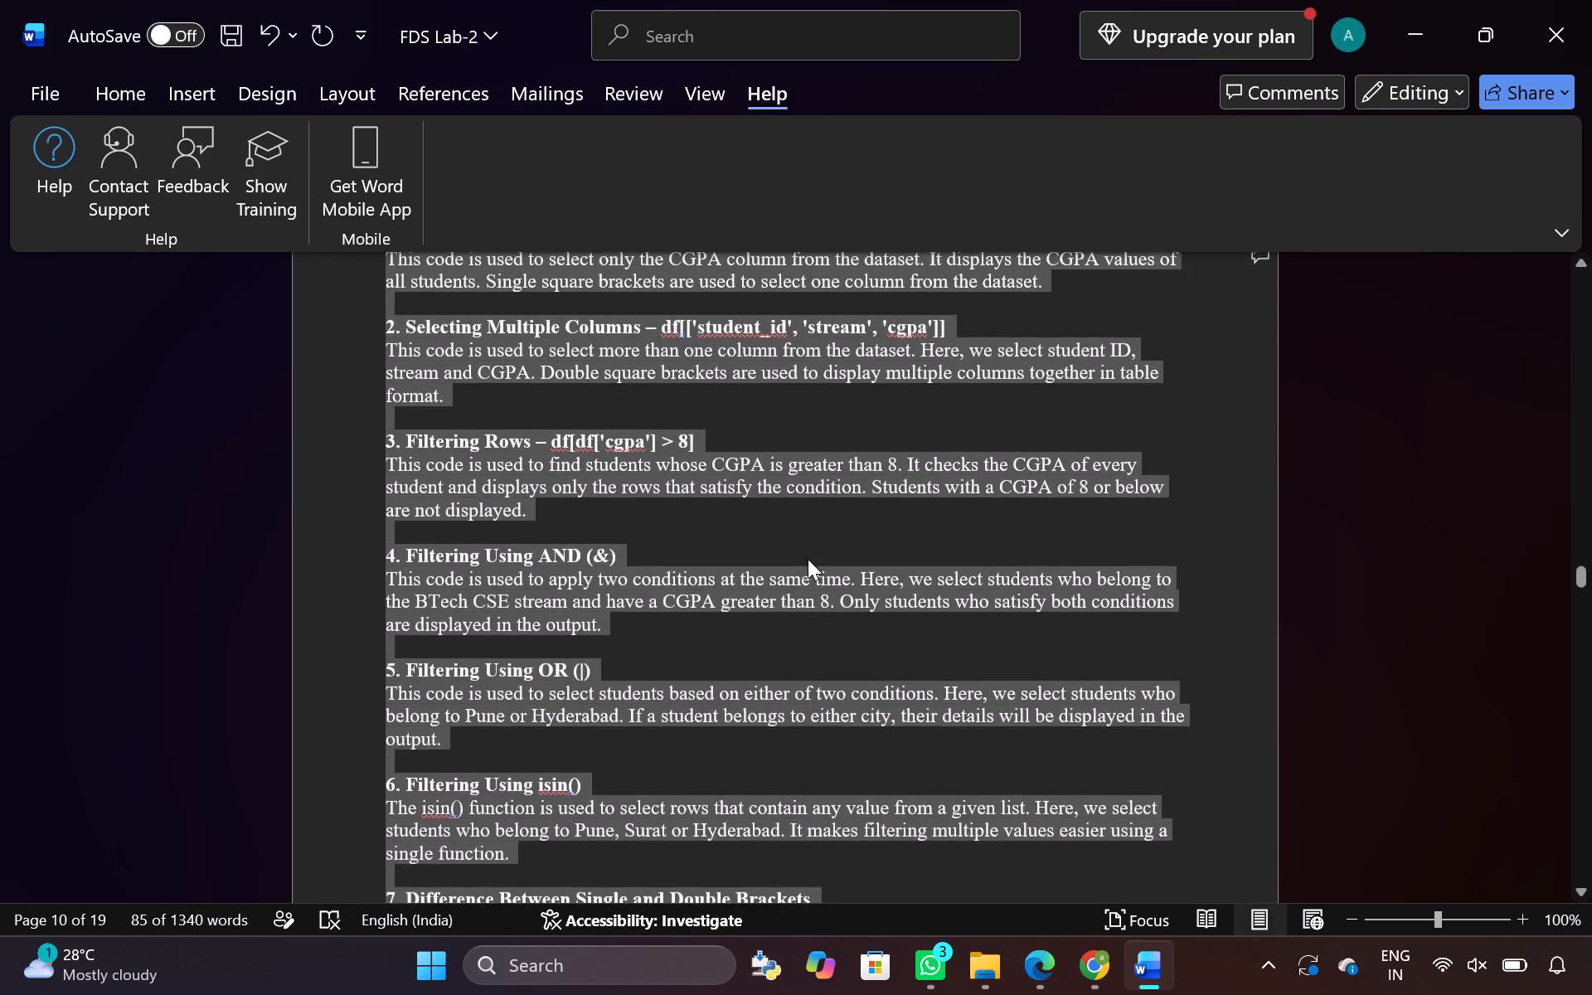
pyautogui.hotkey('ctrl', 'shift', 'Up')
pyautogui.hotkey('ctrl', 'shift', 'Up')
pyautogui.hotkey('ctrl', 'shift', 'Up')
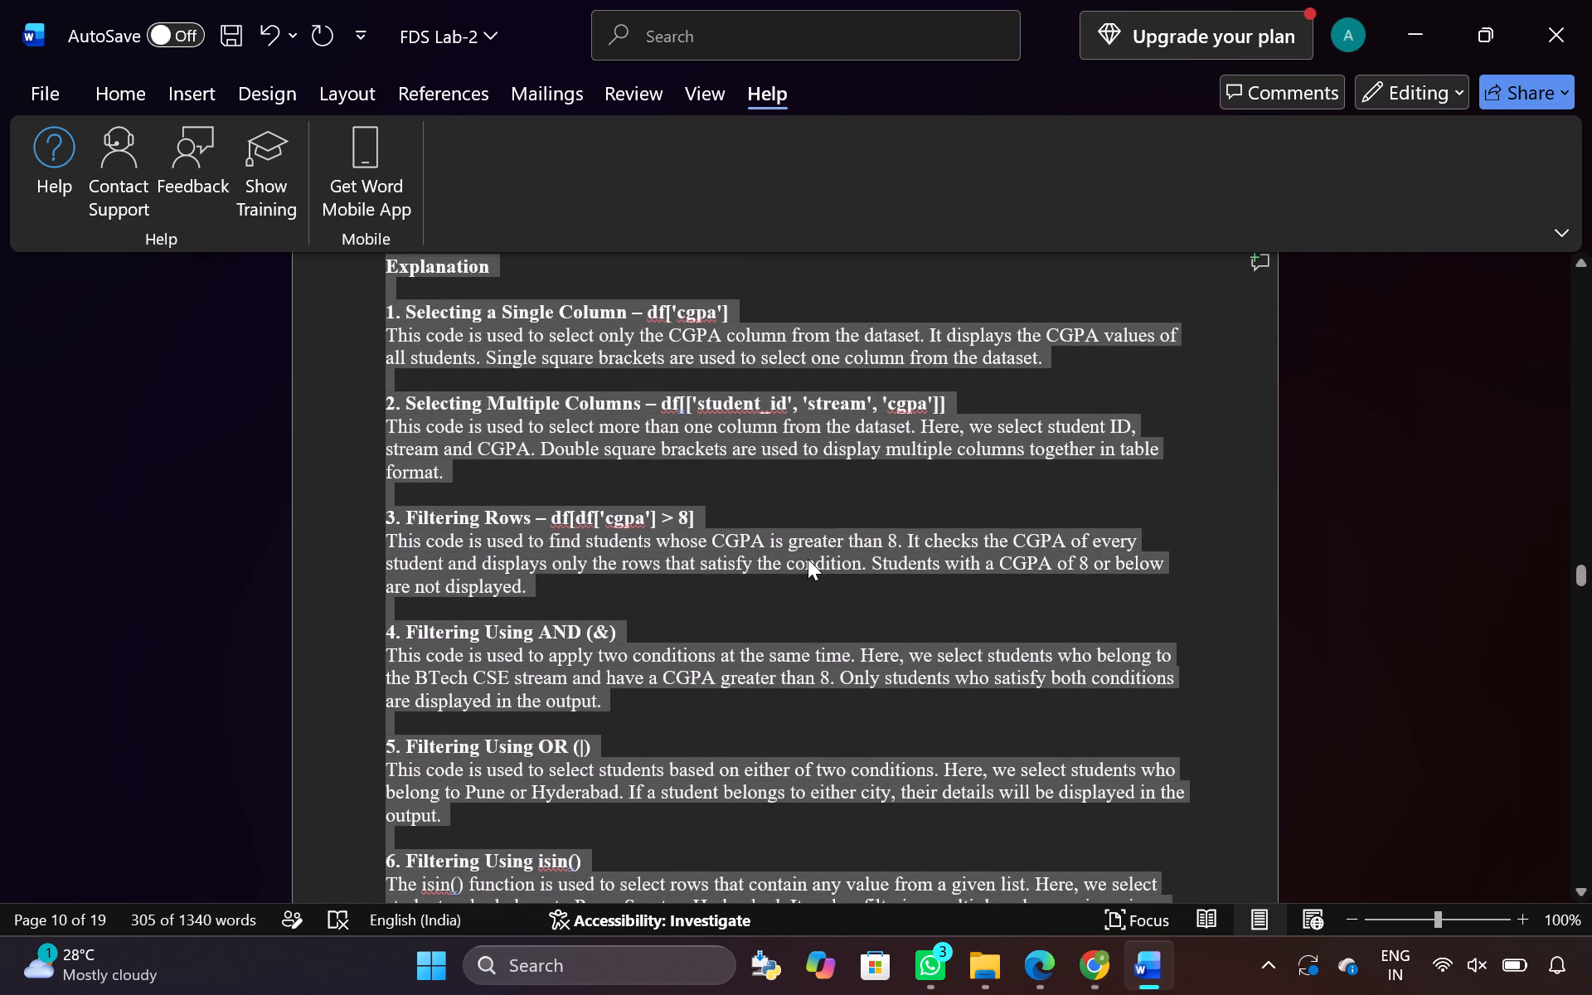
pyautogui.hotkey('ctrl', 'c')
pyautogui.hotkey('ctrl', 'x')
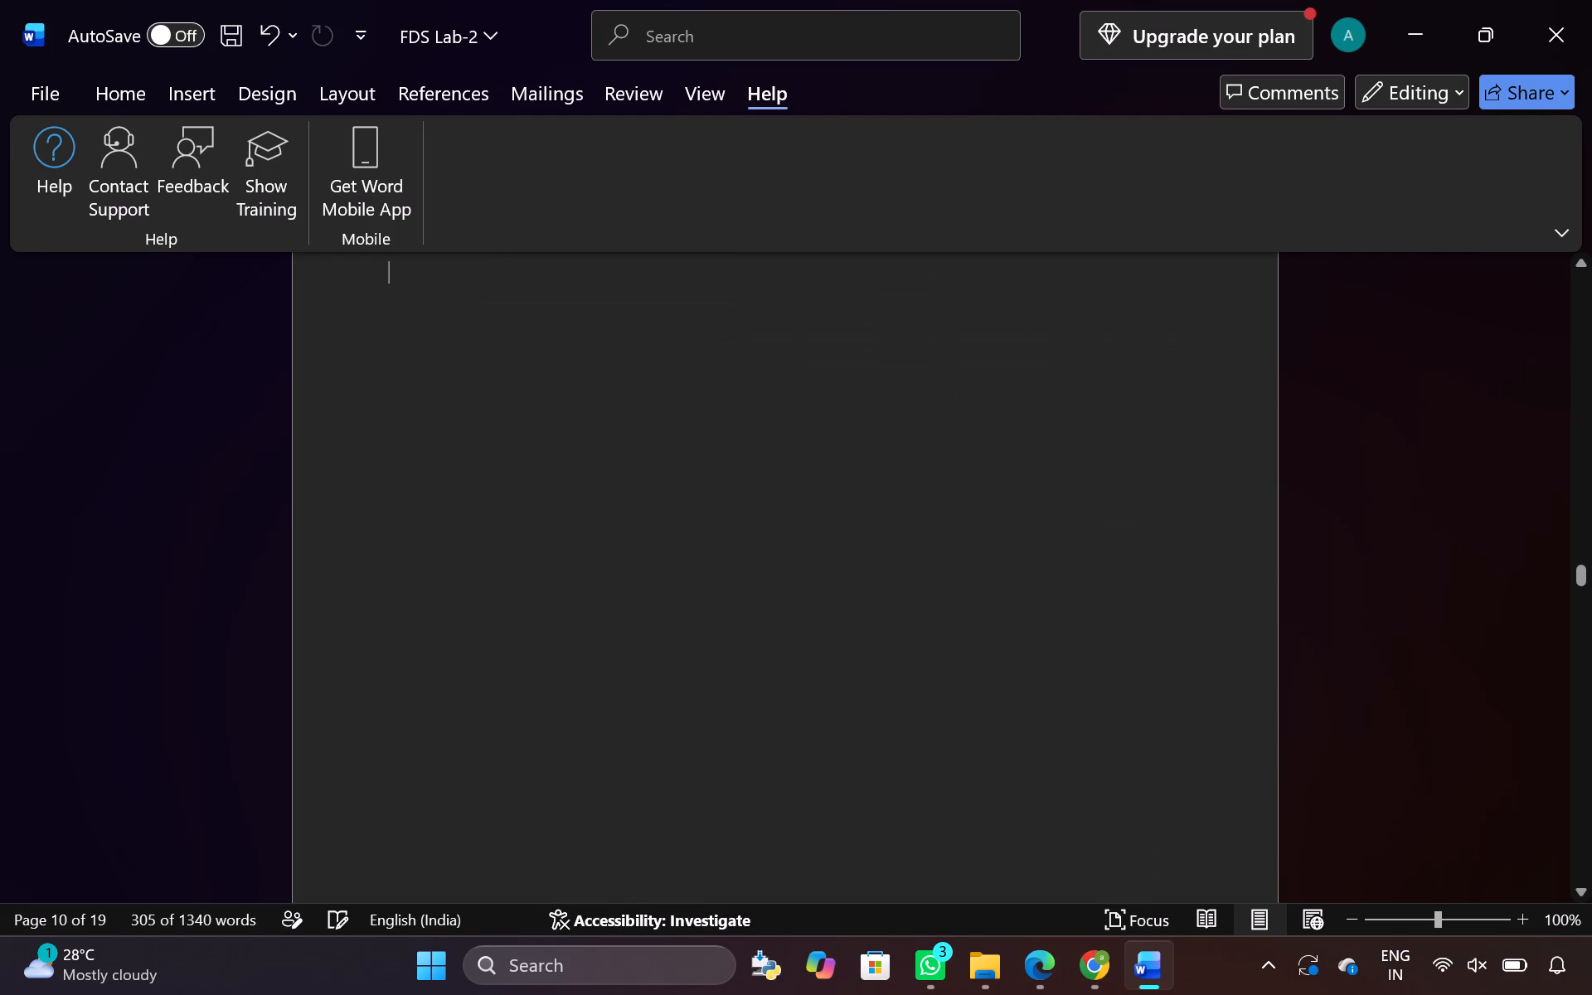
pyautogui.scroll(1, 808, 559)
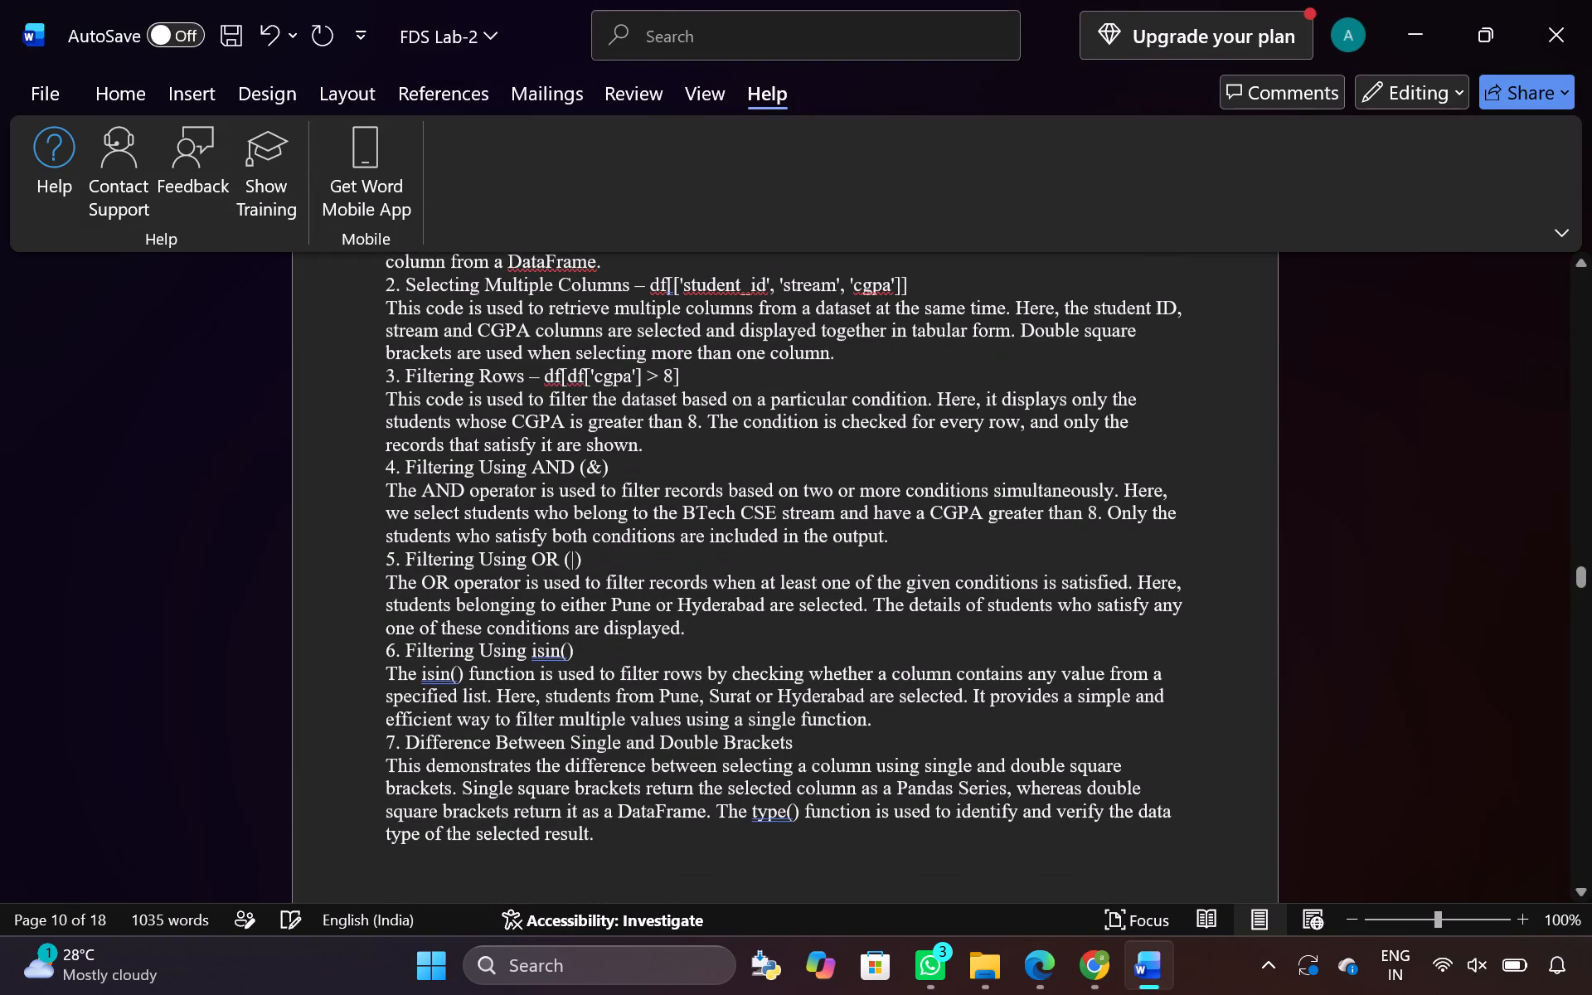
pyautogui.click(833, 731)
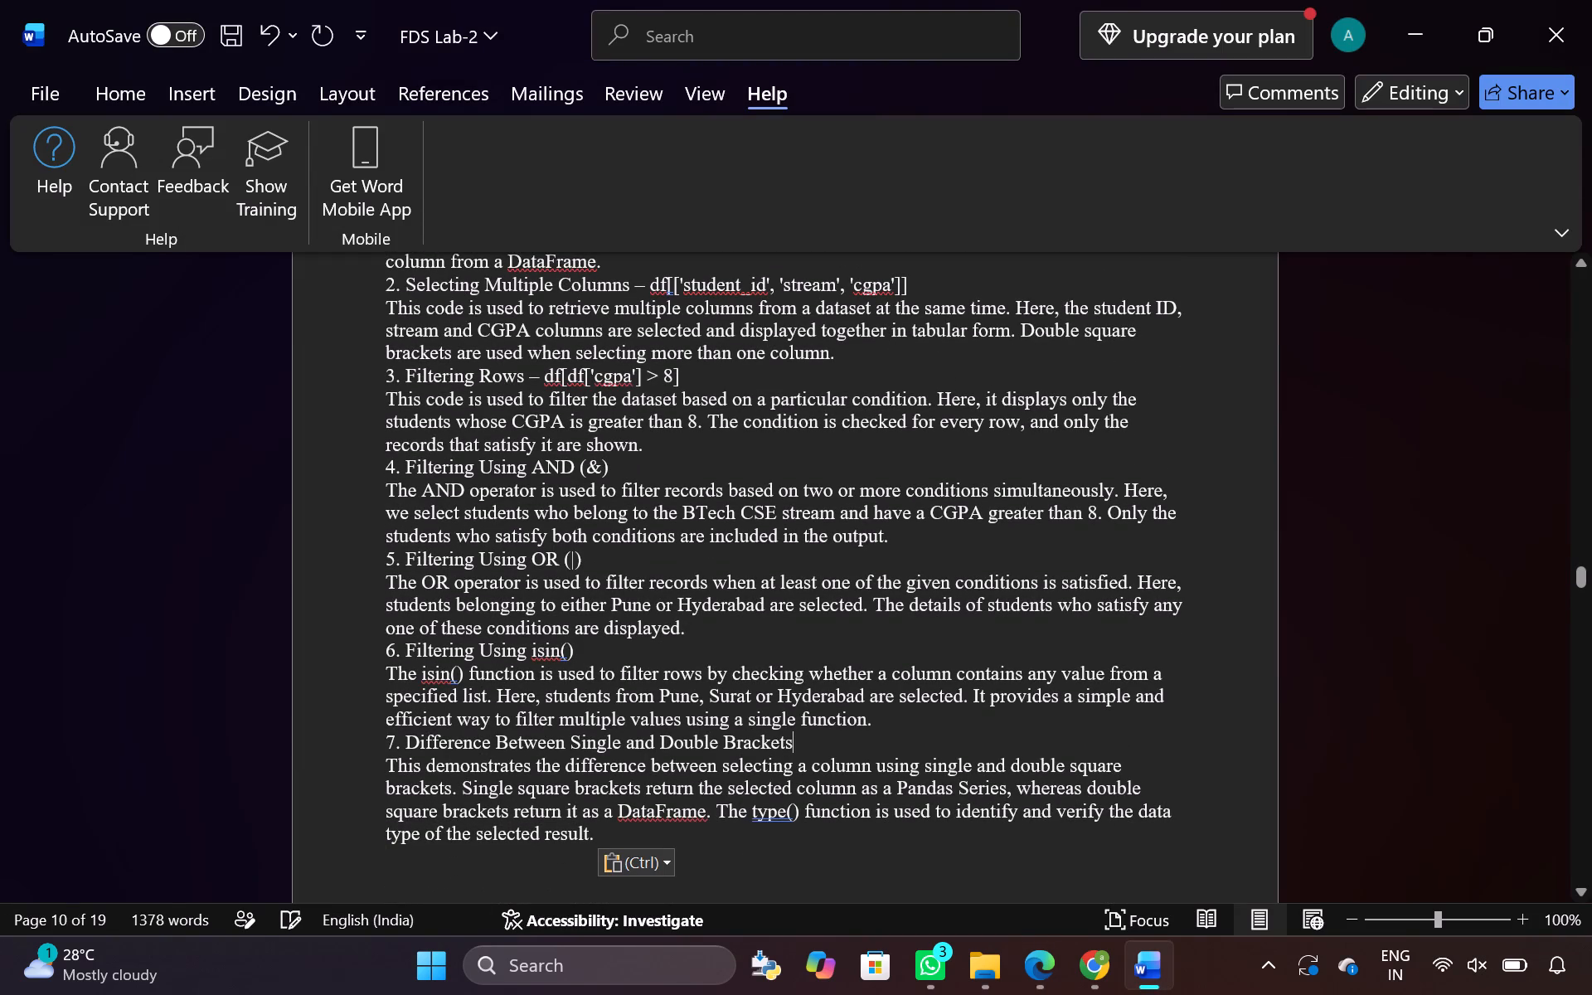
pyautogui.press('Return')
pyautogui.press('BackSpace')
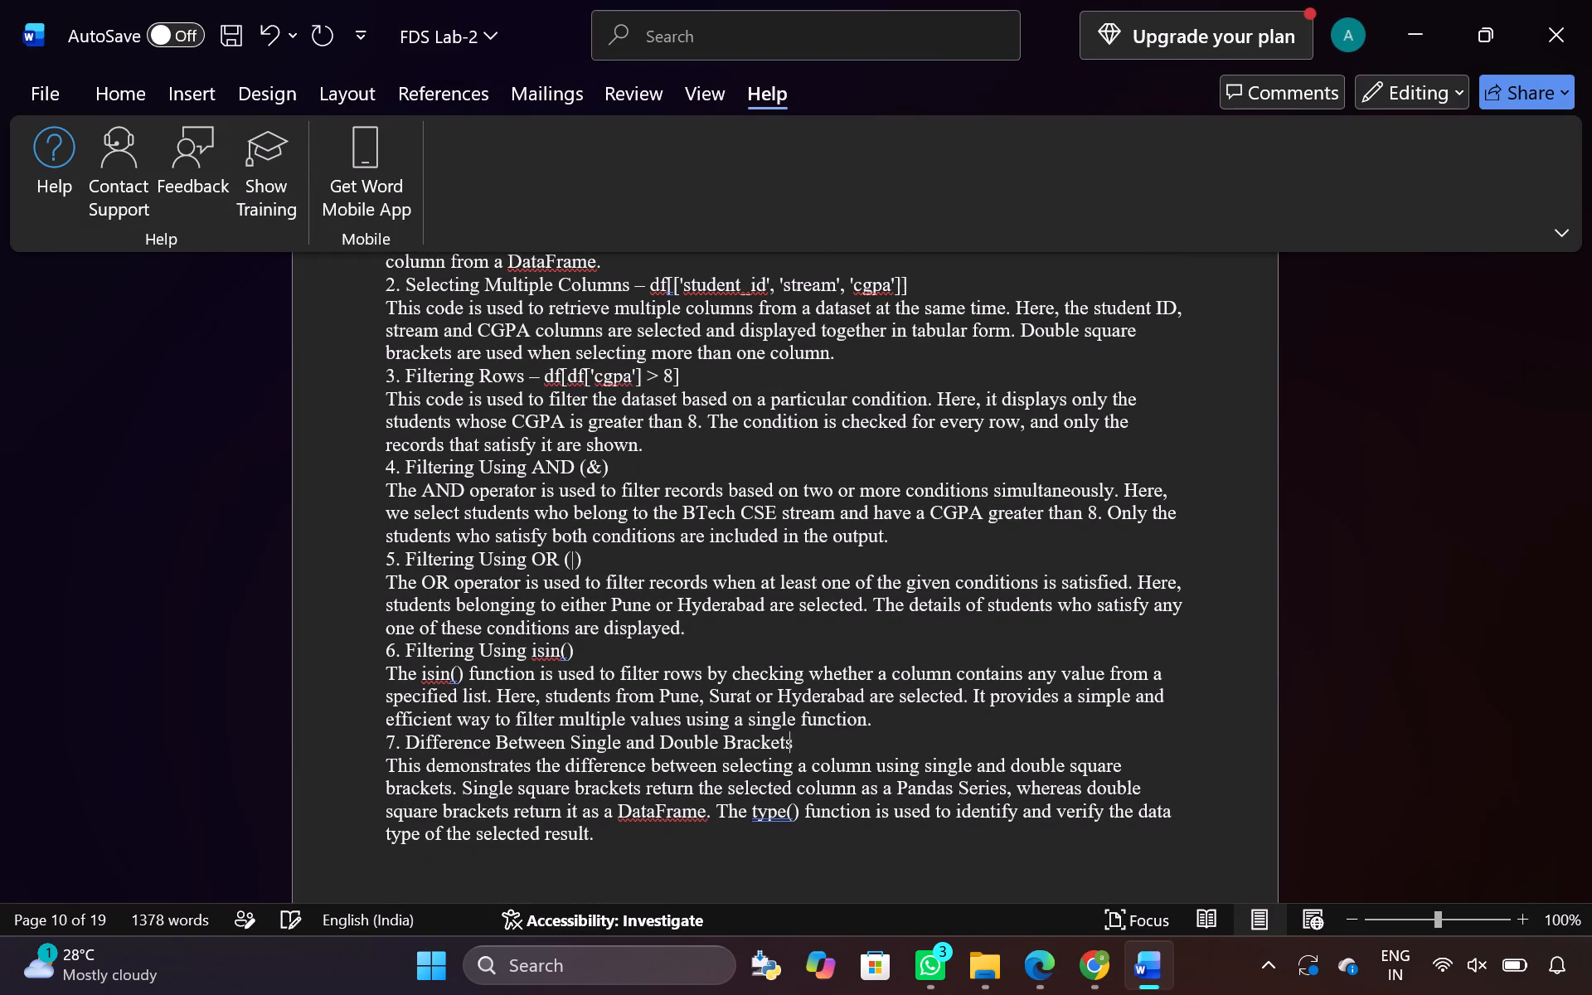
# Insert a blank line above the item 7 and item 6 headings and one below the item 5 heading, Filtering Using OR (|).
pyautogui.click(909, 719)
pyautogui.press('Return')
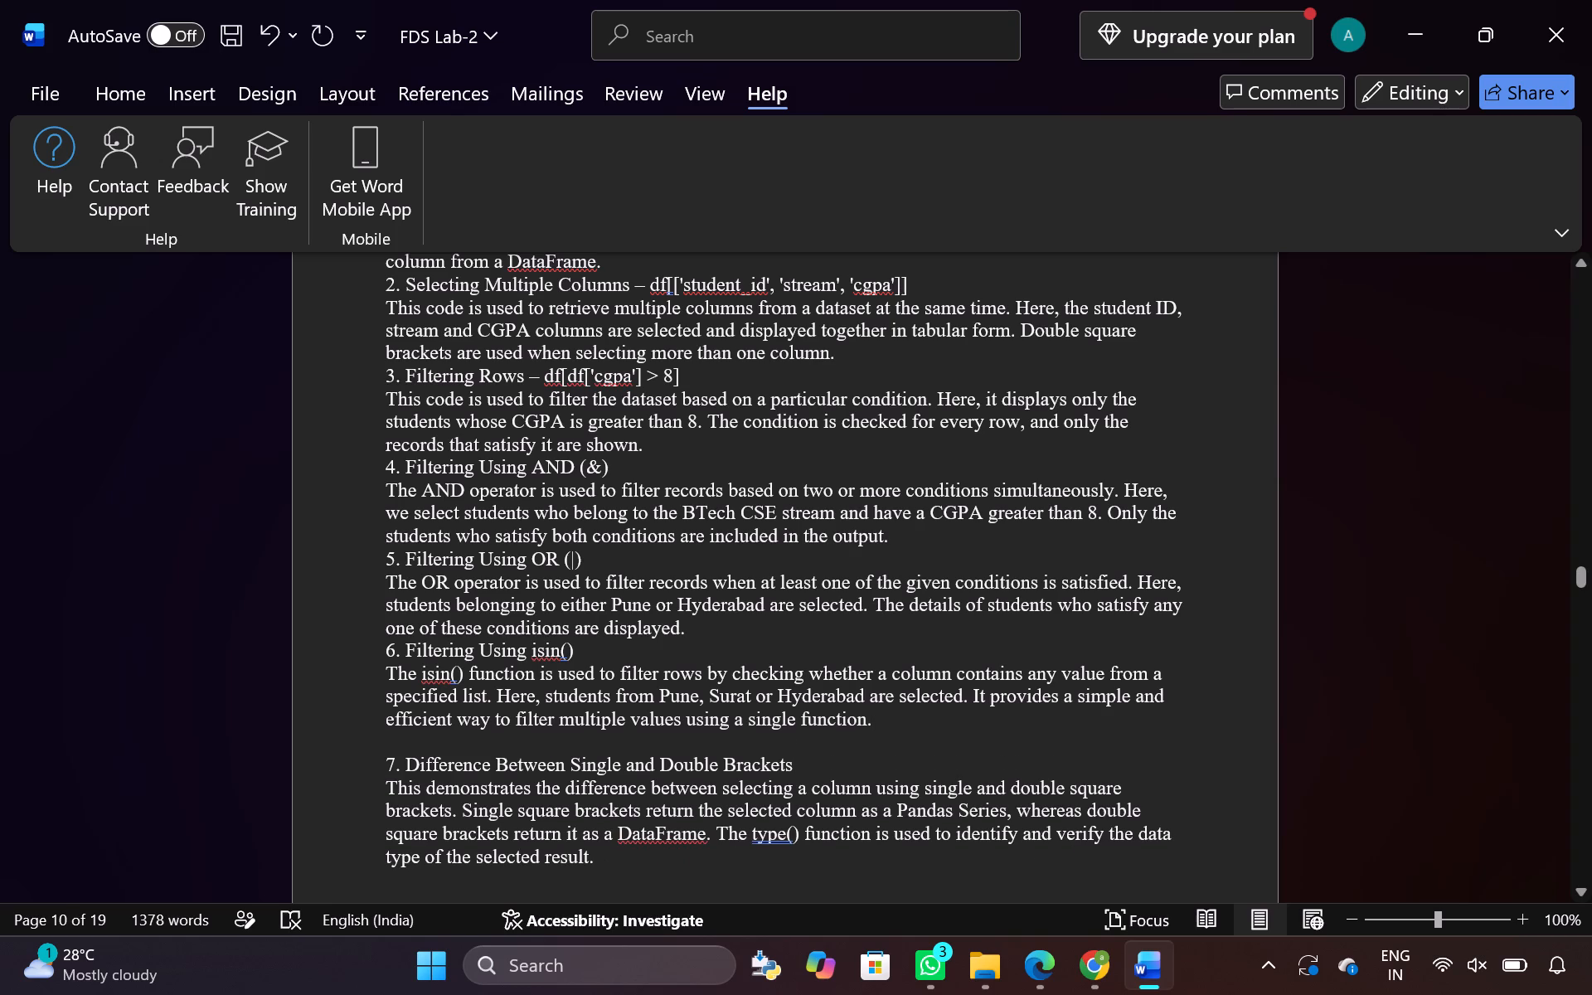
pyautogui.click(703, 624)
pyautogui.press('Return')
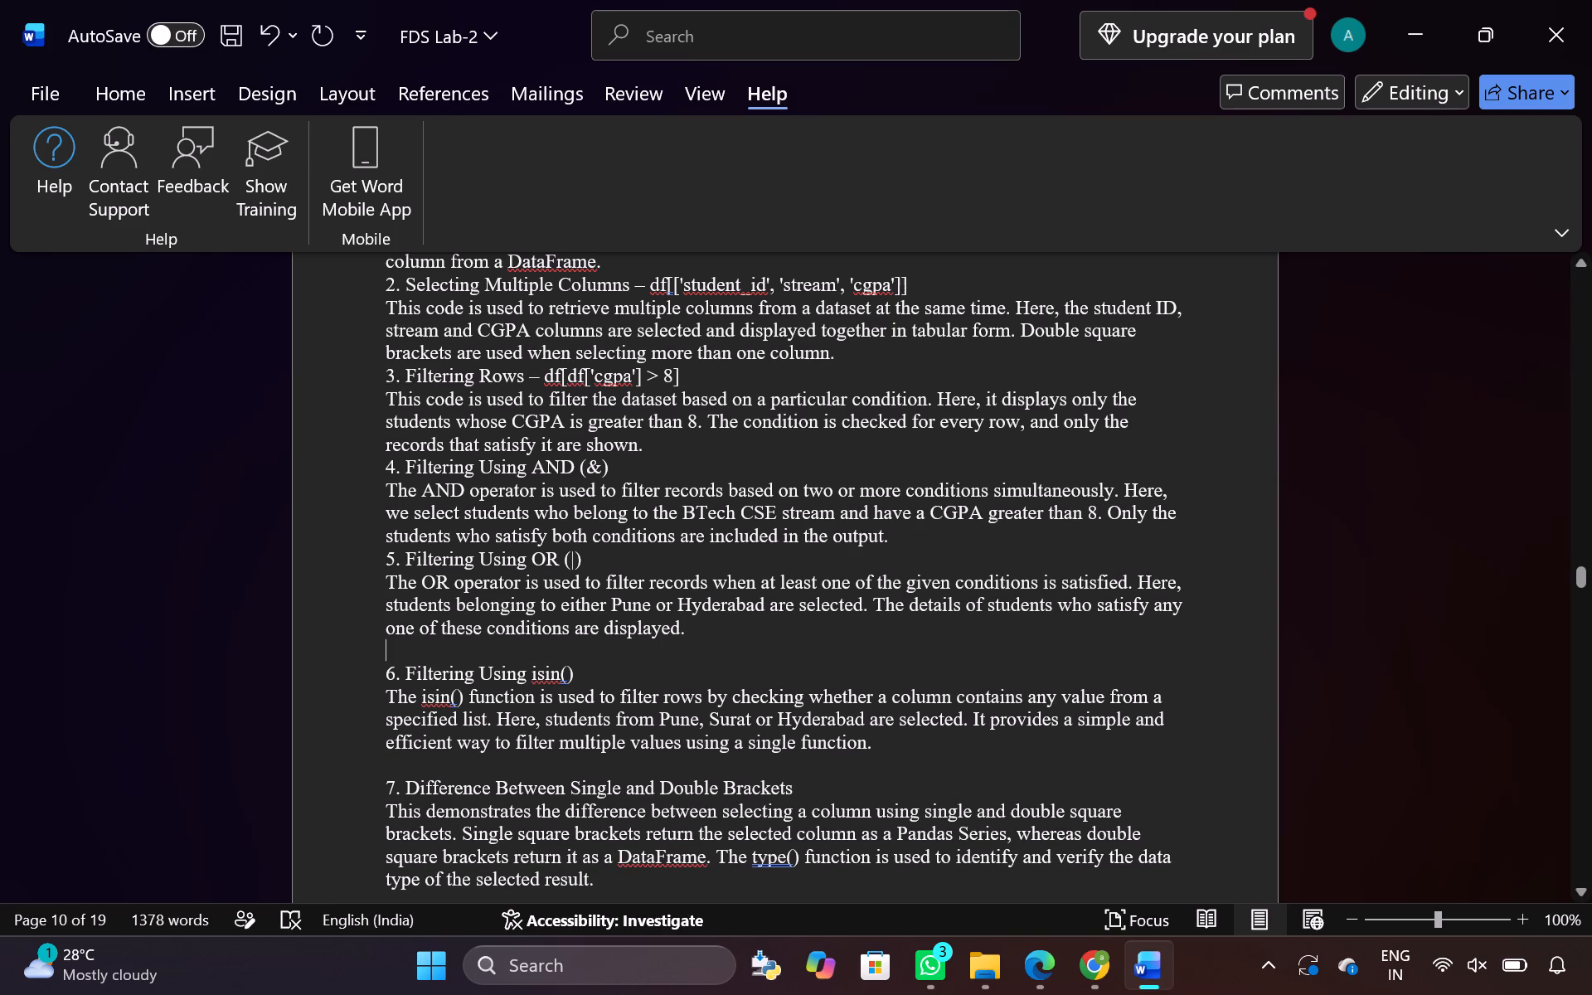
pyautogui.click(629, 553)
pyautogui.press('Return')
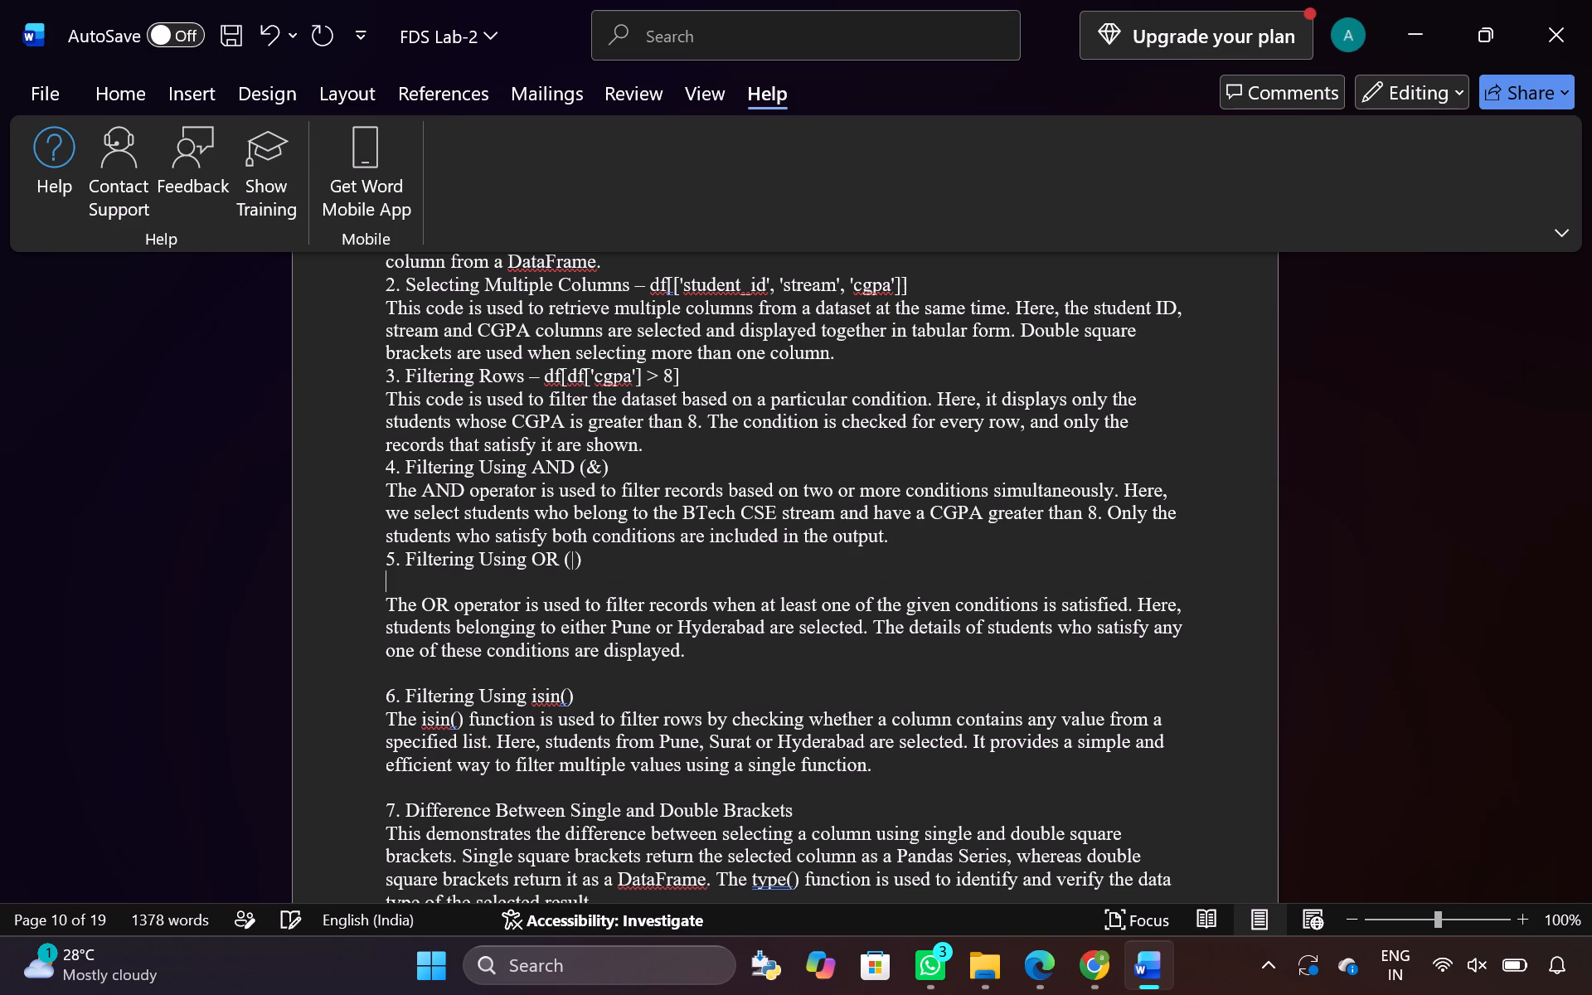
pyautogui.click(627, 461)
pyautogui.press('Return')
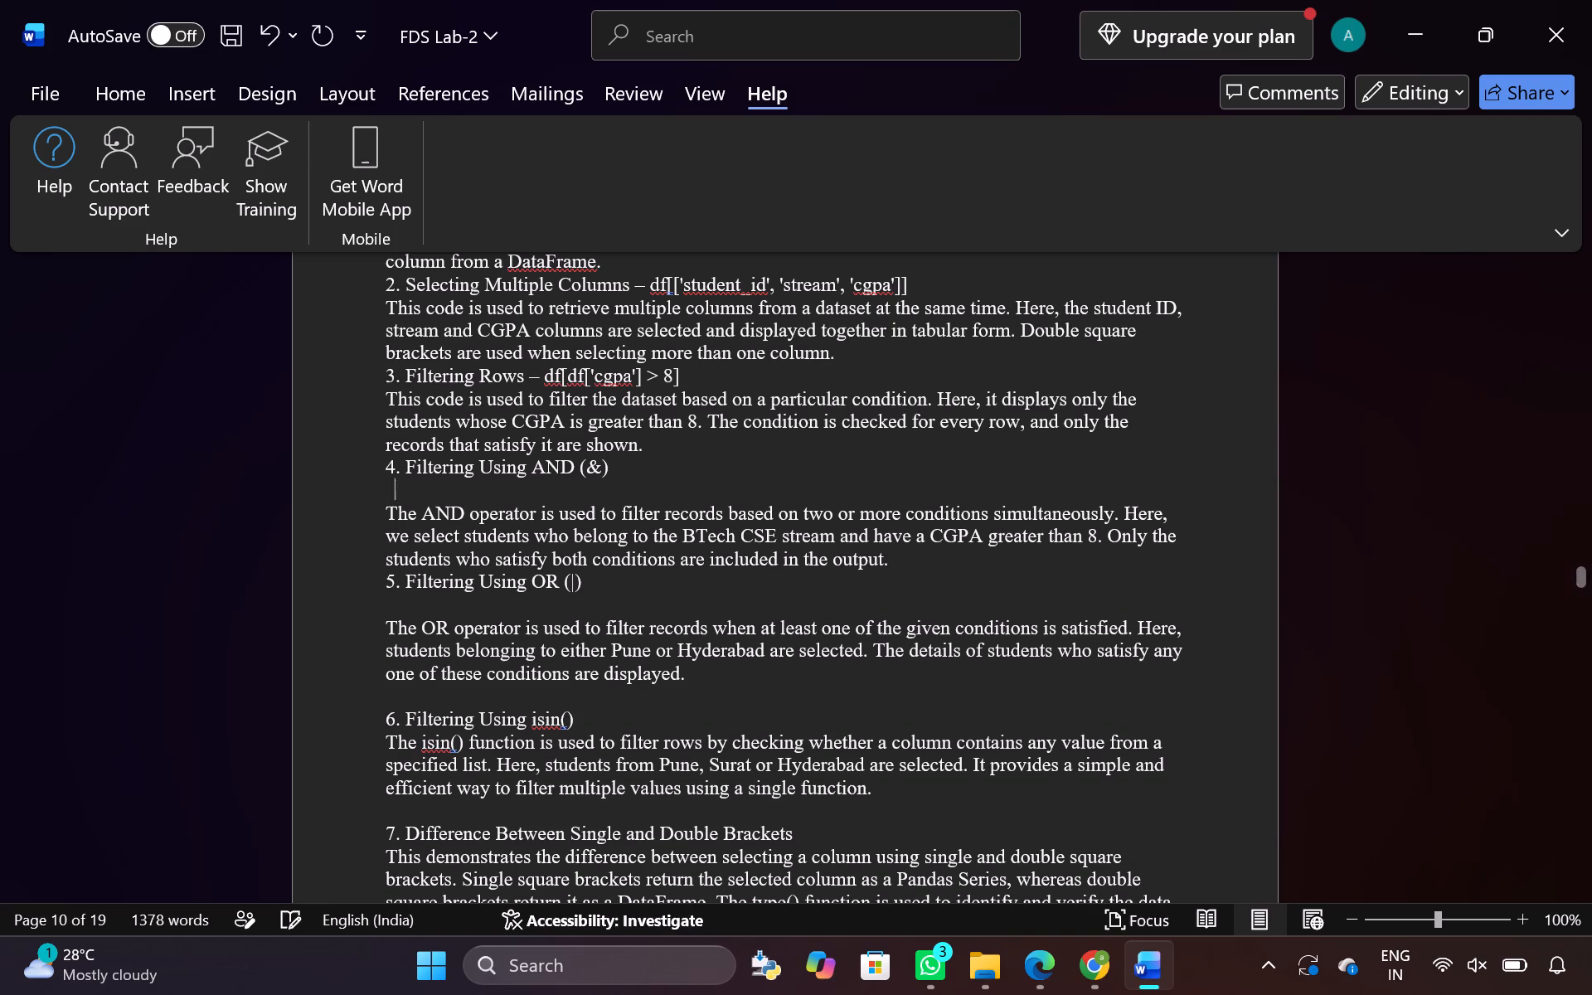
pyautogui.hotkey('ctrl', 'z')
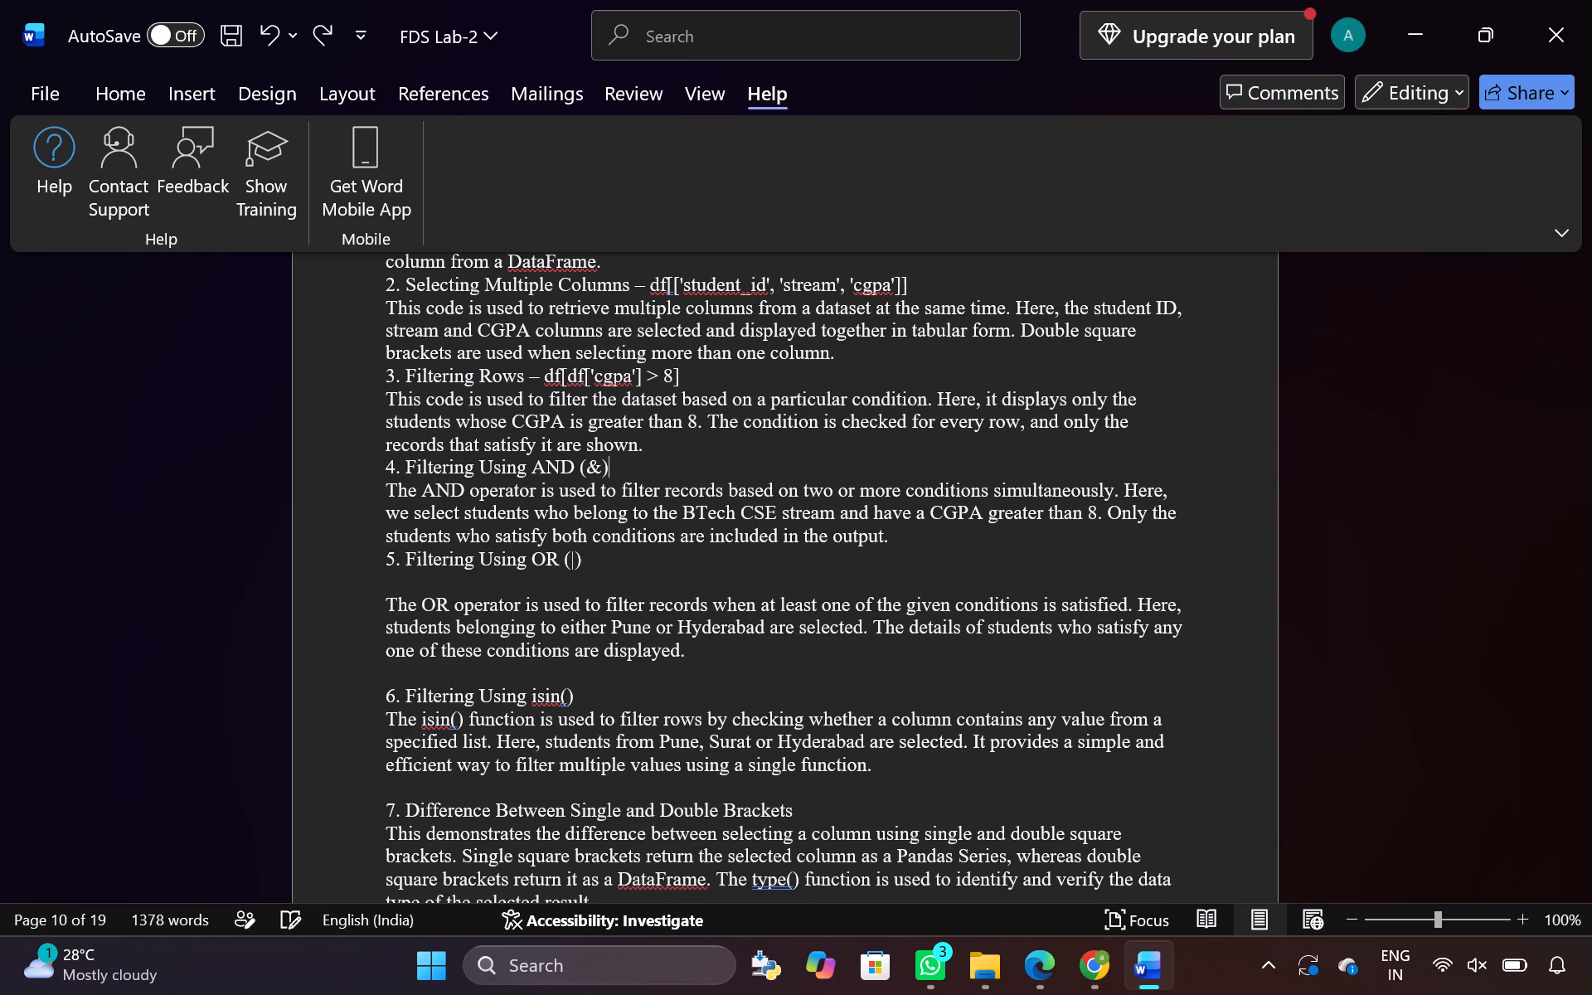
# Insert a blank line above each of the item 4, item 3 and item 2 headings in the pasted Explanation.
pyautogui.press('Up')
pyautogui.press('Right')
pyautogui.press('Right')
pyautogui.press('Right')
pyautogui.press('Return')
pyautogui.scroll(1, 627, 461)
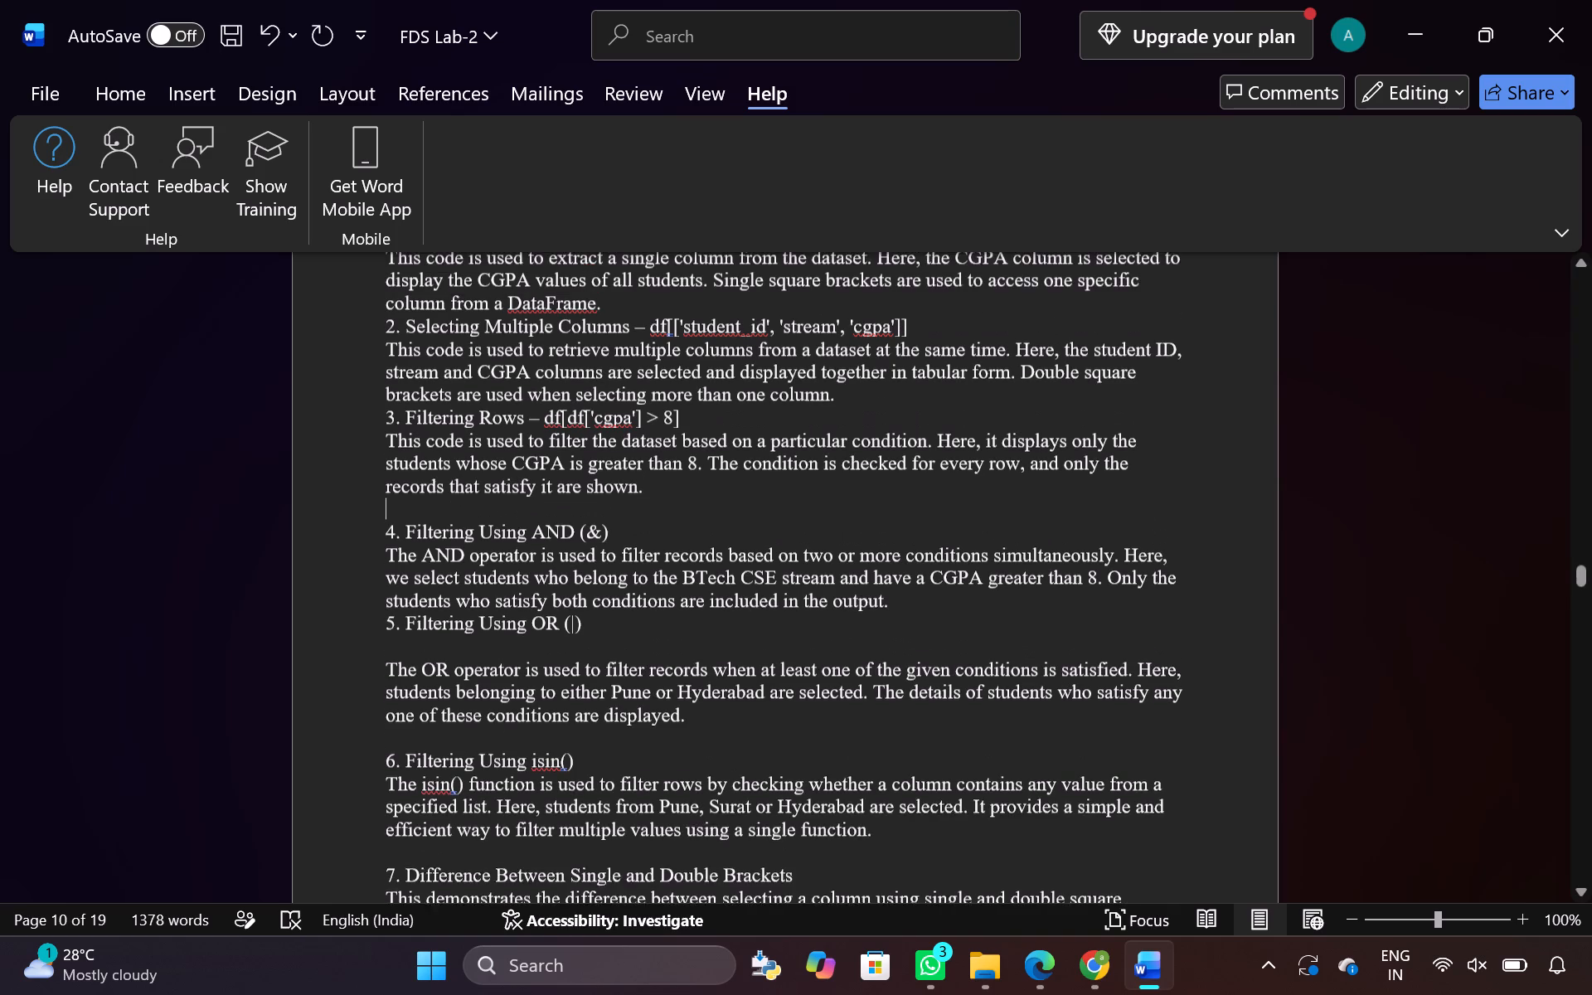
pyautogui.scroll(1, 627, 461)
pyautogui.click(876, 427)
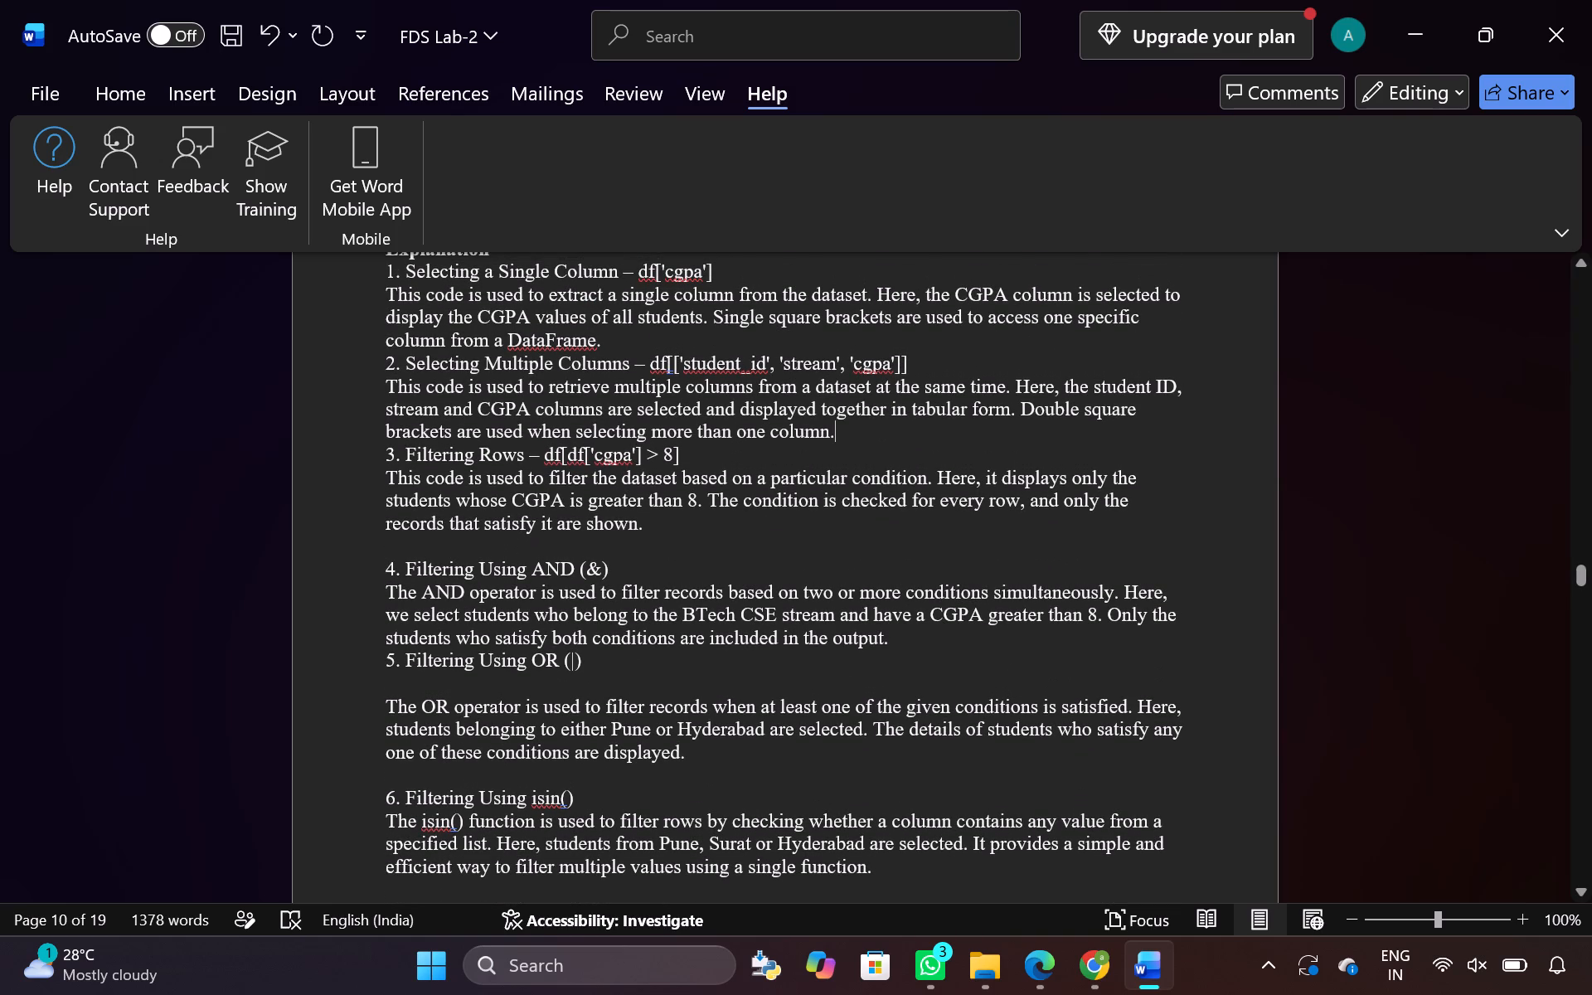
pyautogui.press('Return')
pyautogui.scroll(1, 876, 427)
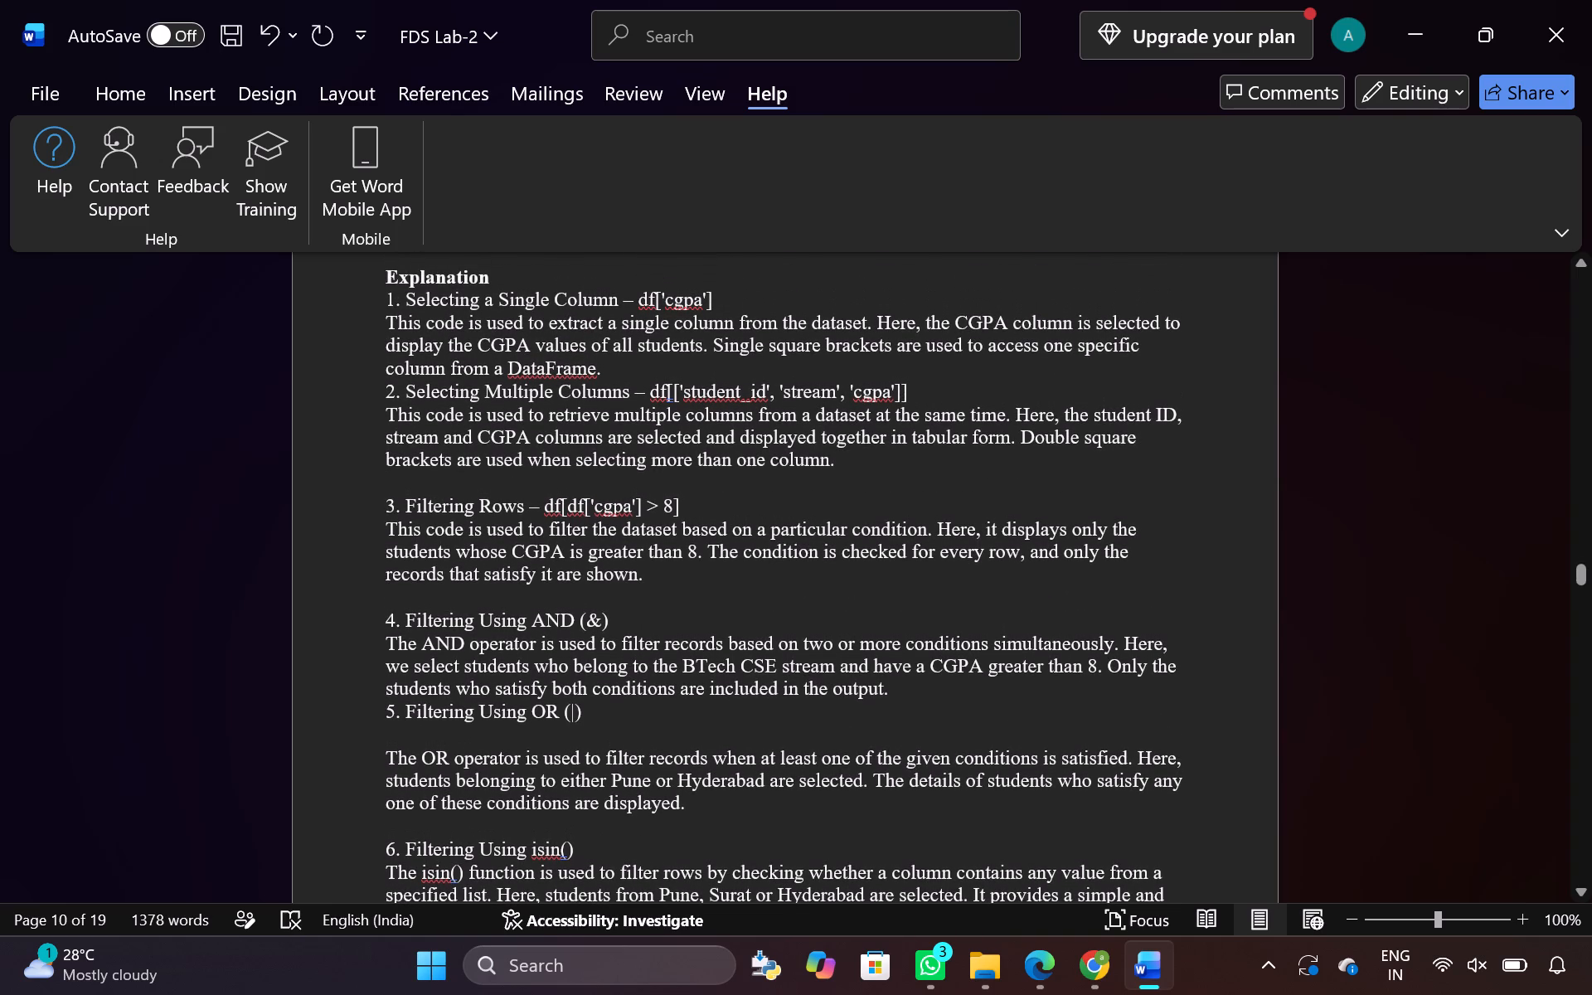
pyautogui.click(613, 366)
pyautogui.press('Return')
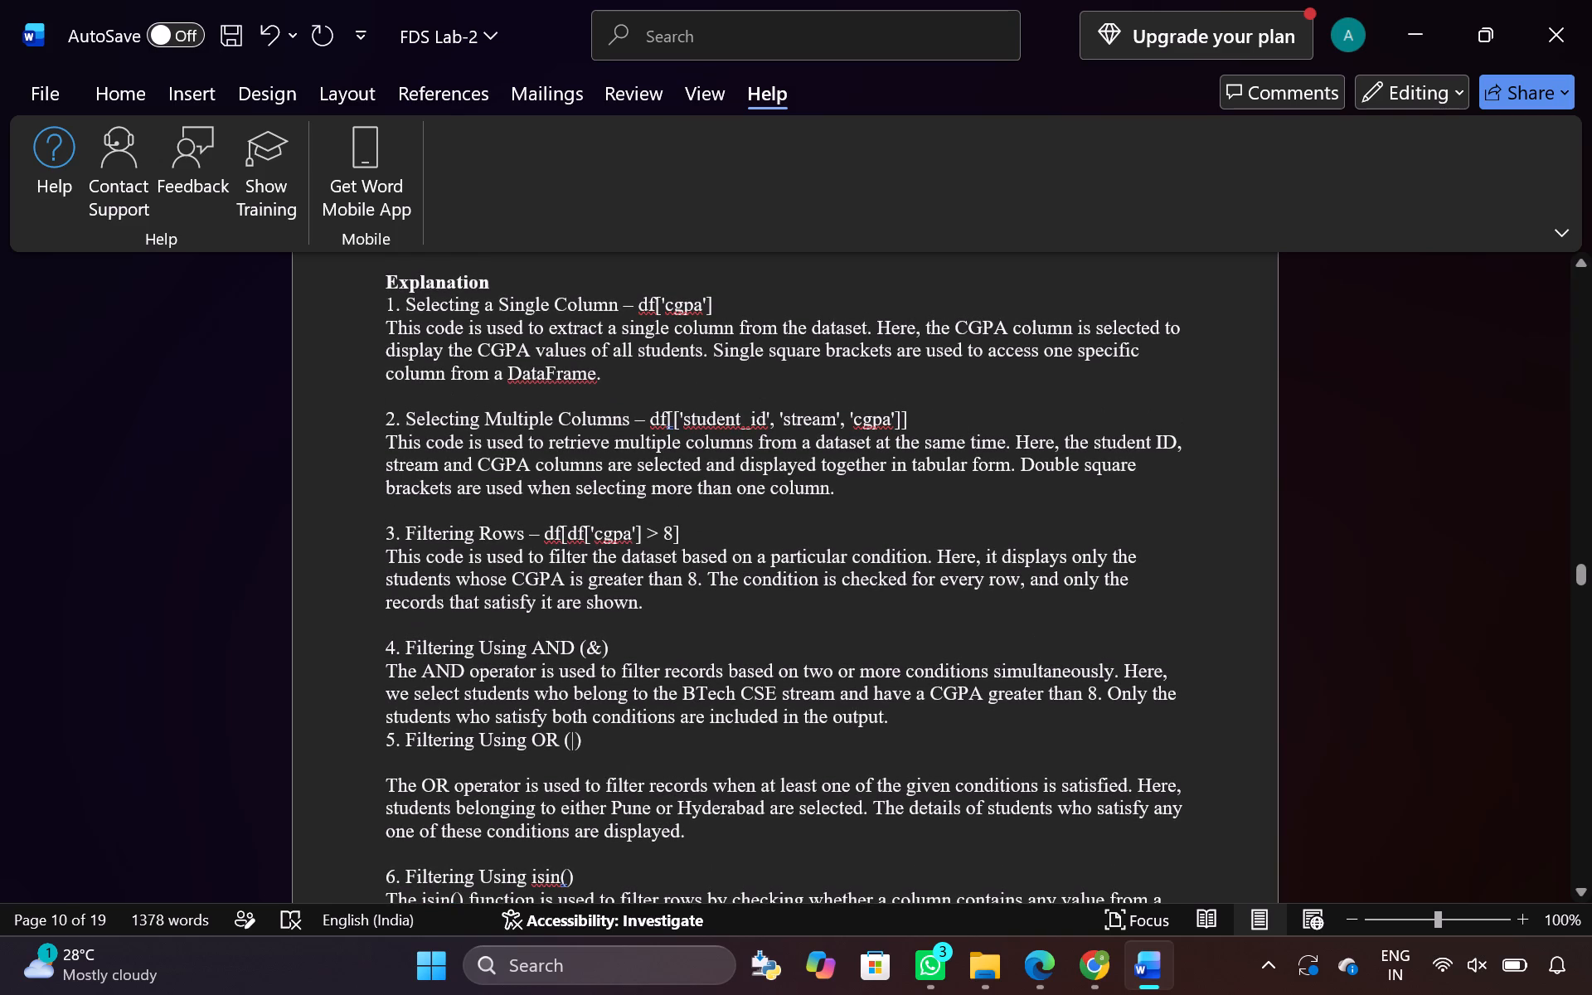
# Insert a blank line below the Explanation heading, above item 1, Selecting a Single Column.
pyautogui.click(502, 297)
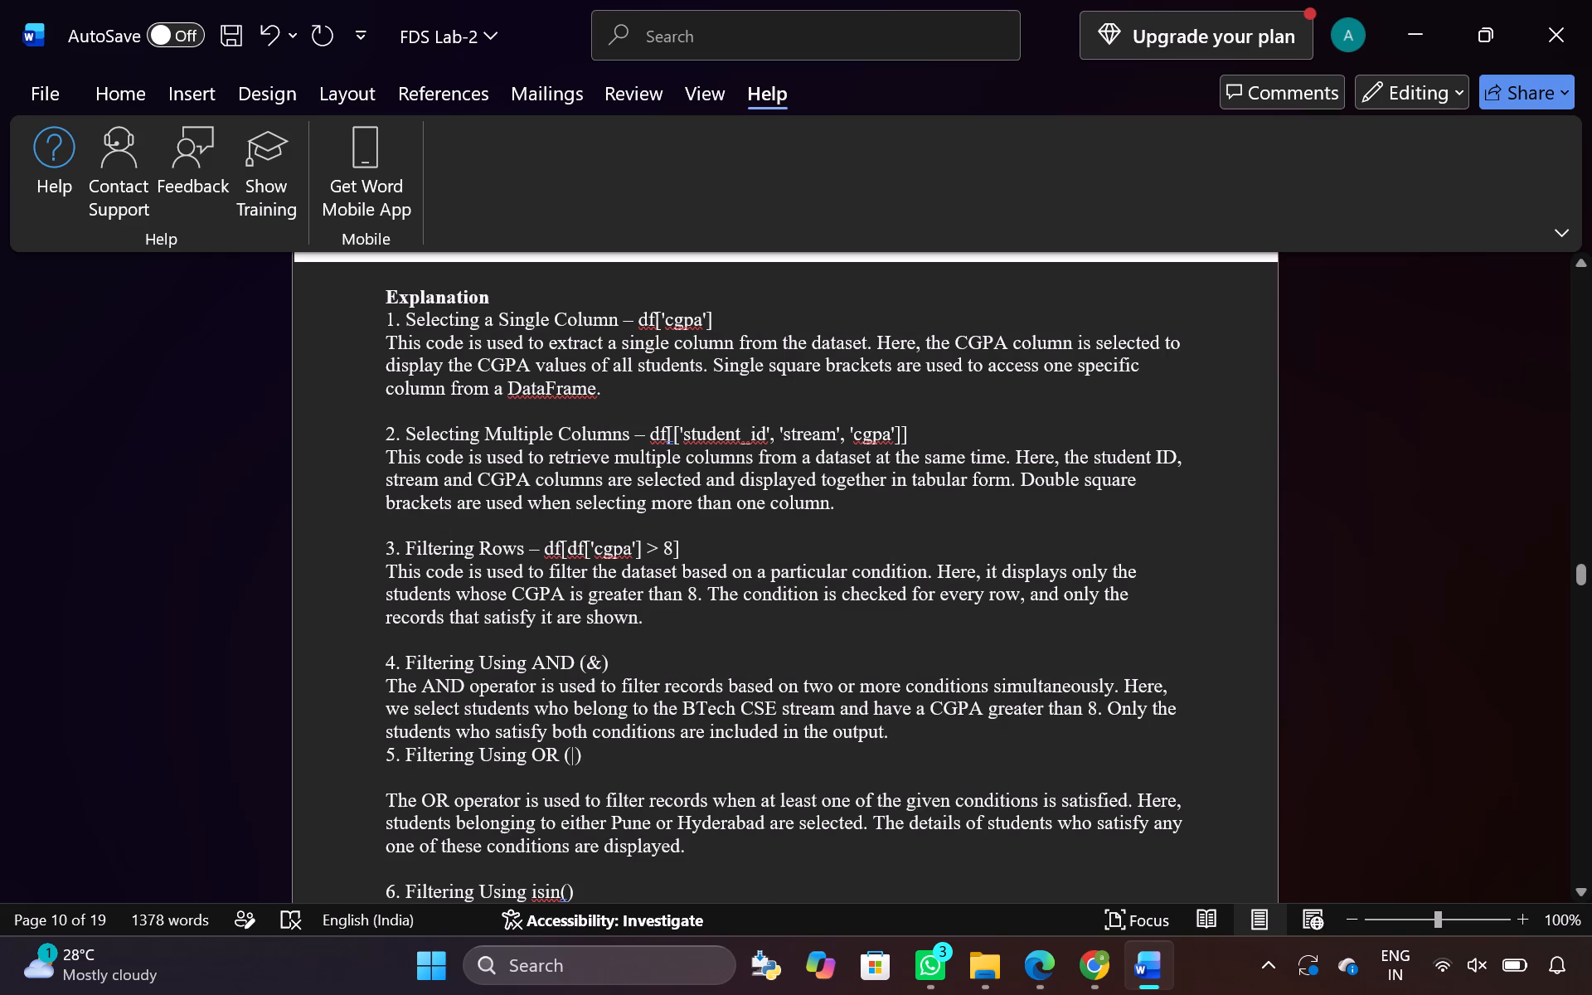
pyautogui.press('Return')
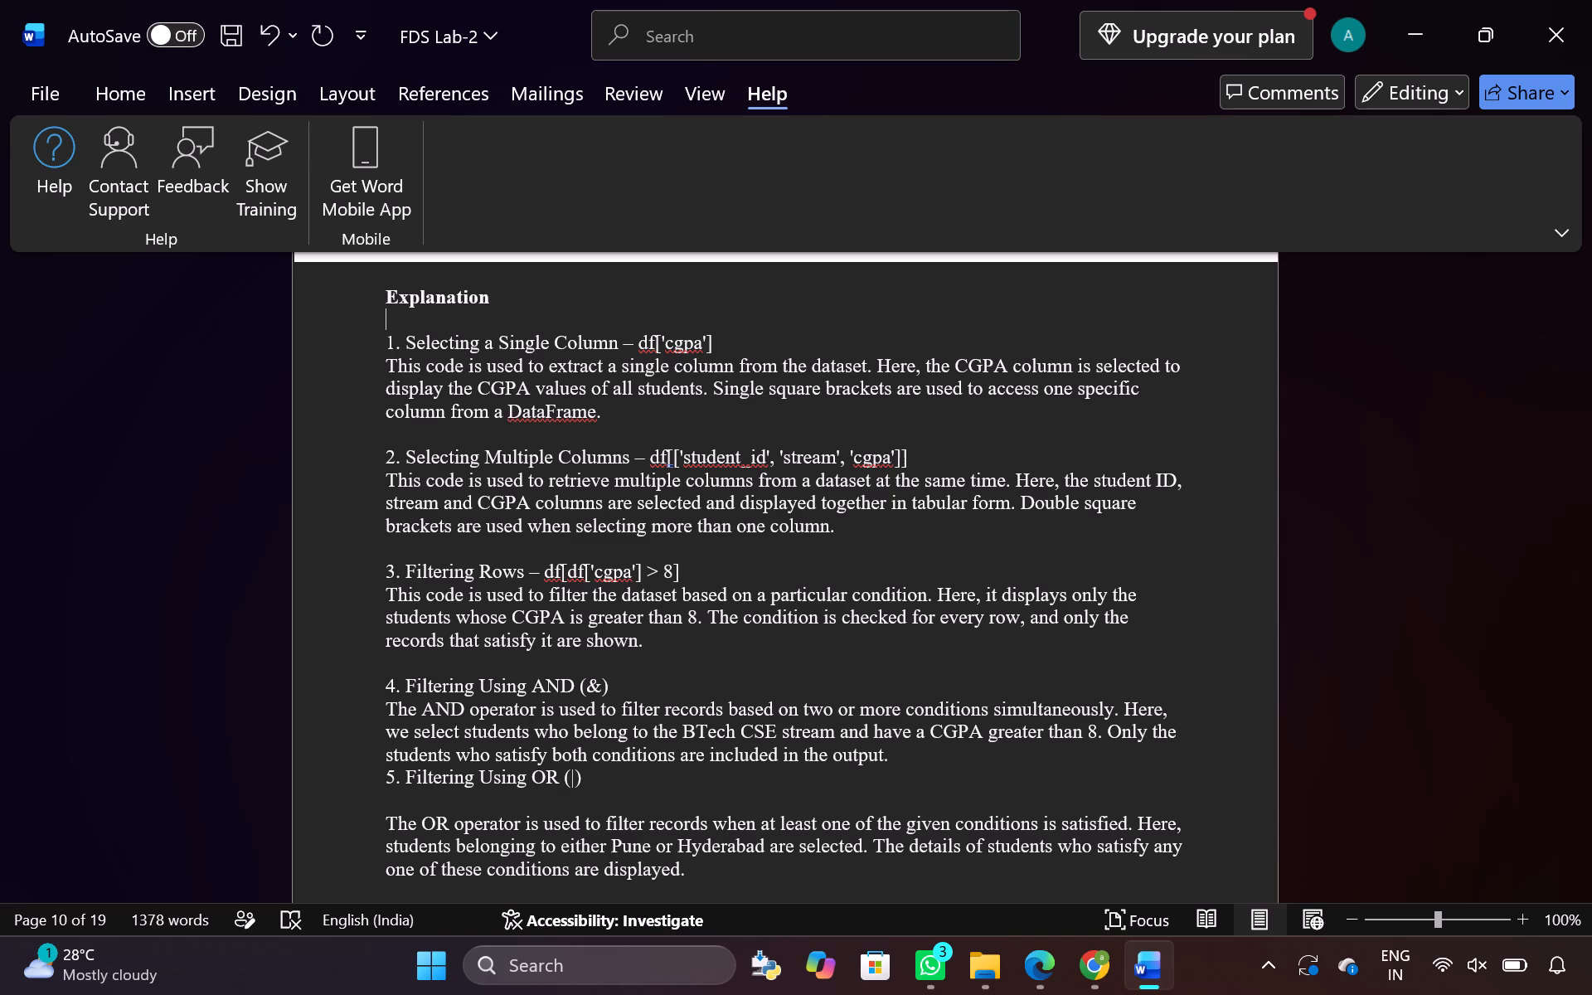
# Delete the surplus empty lines above the 3. Manipulating Data heading to close up the blank page space.
pyautogui.scroll(-4, 502, 297)
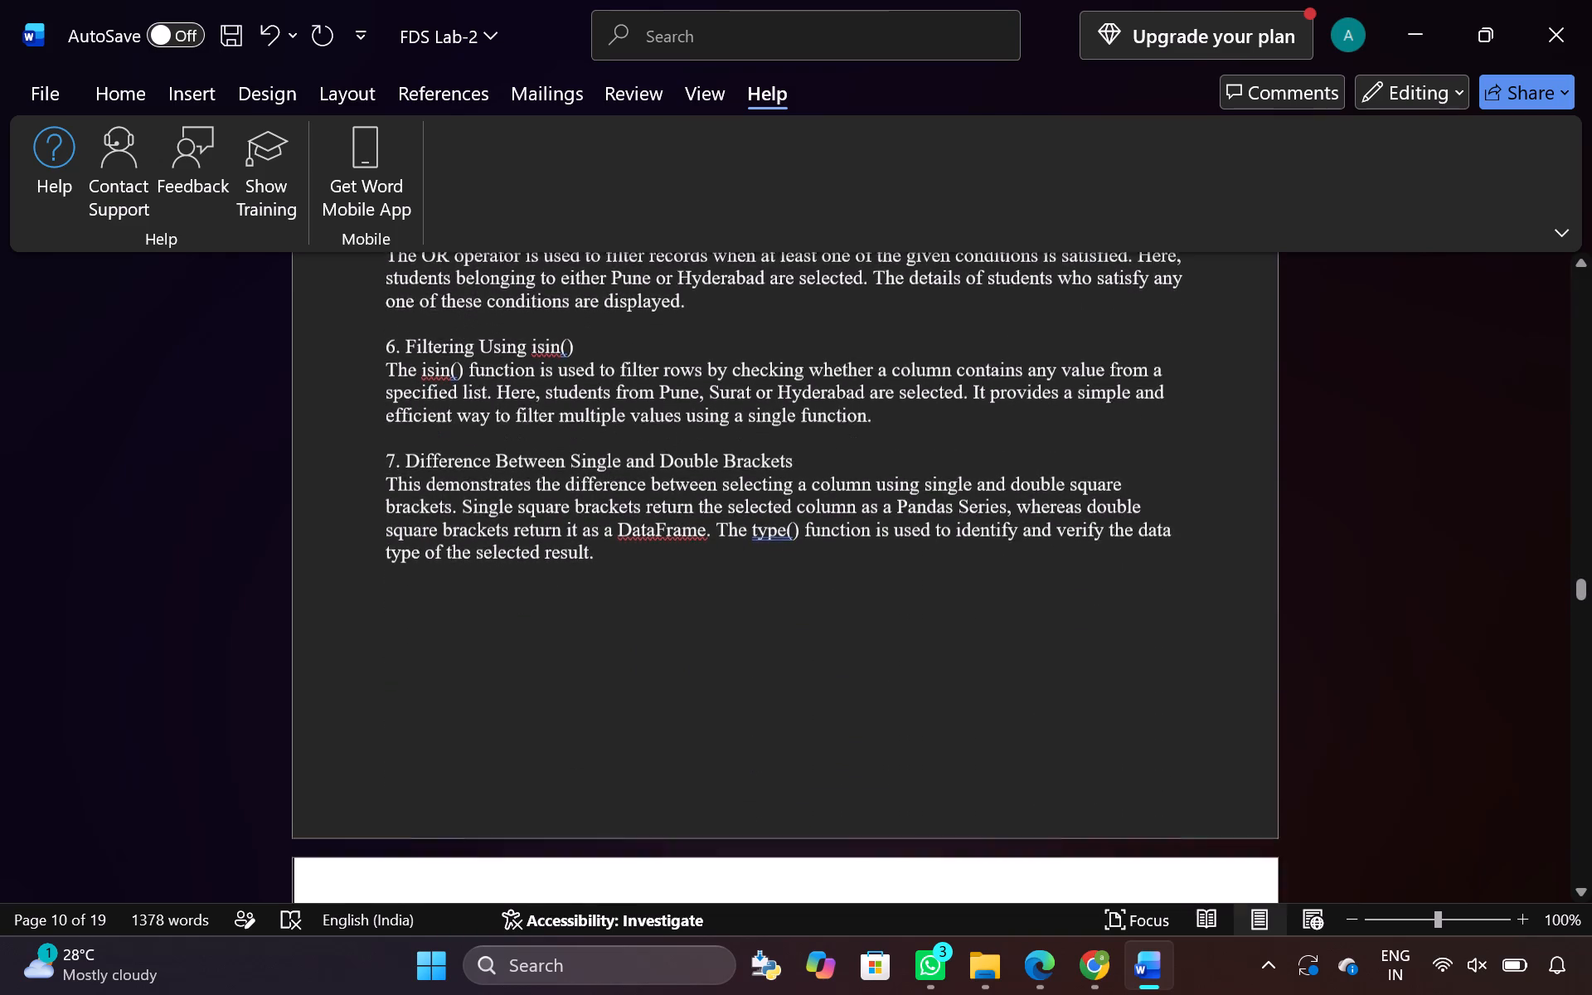
pyautogui.scroll(-5, 502, 297)
pyautogui.scroll(1, 502, 297)
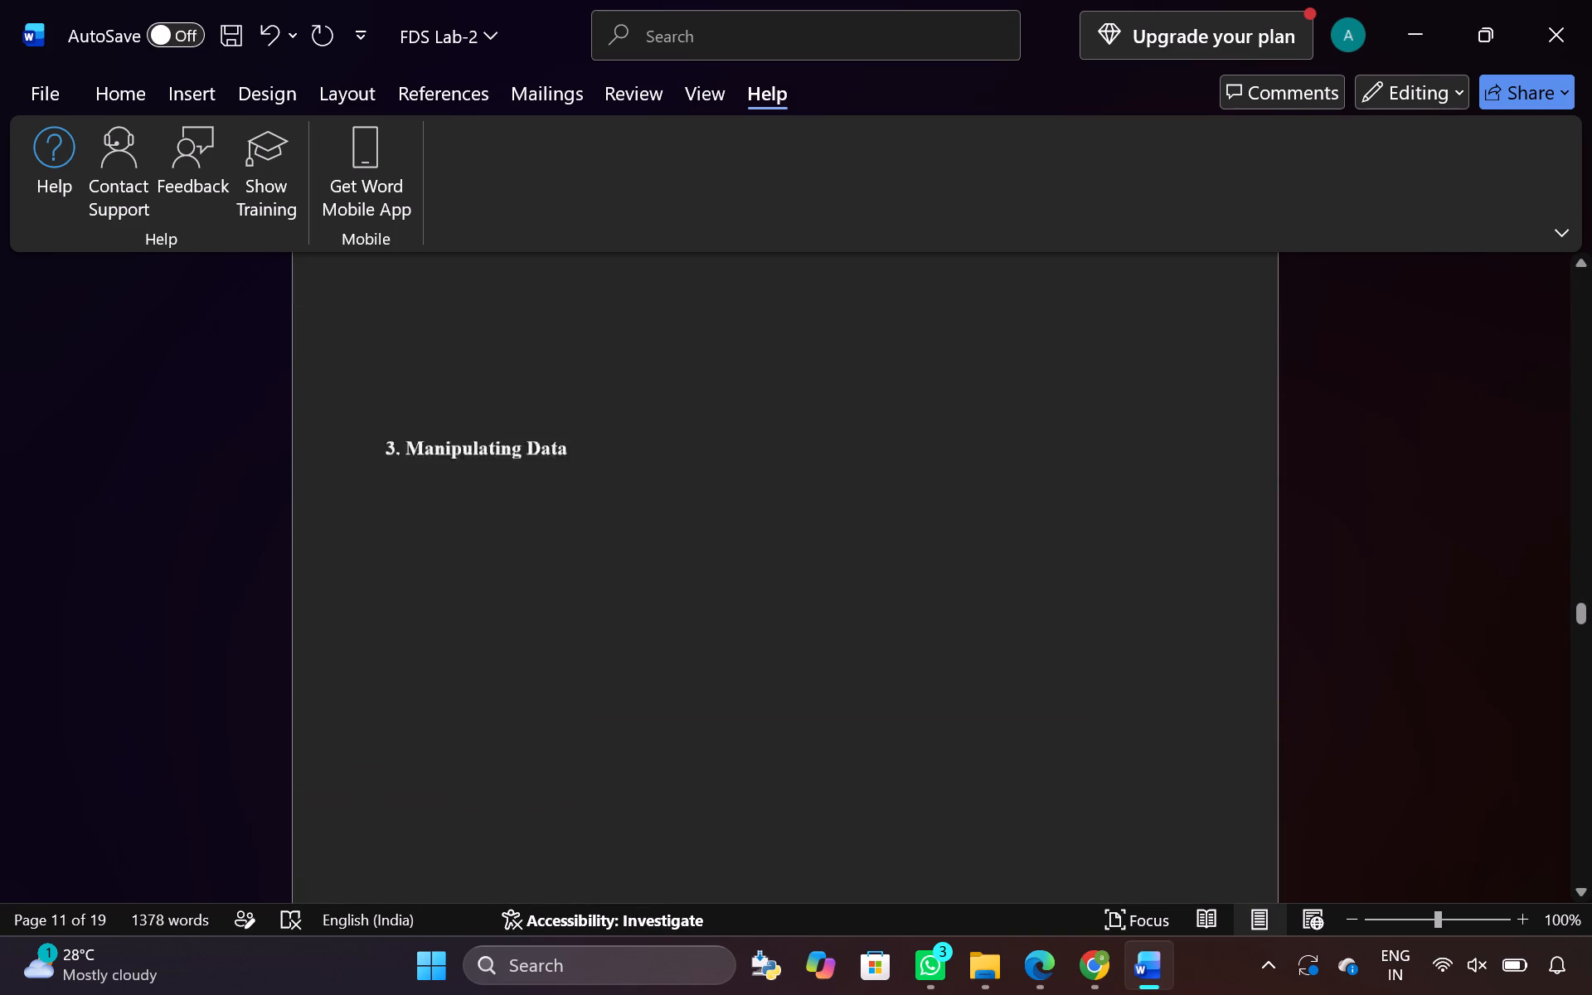
pyautogui.scroll(1, 502, 297)
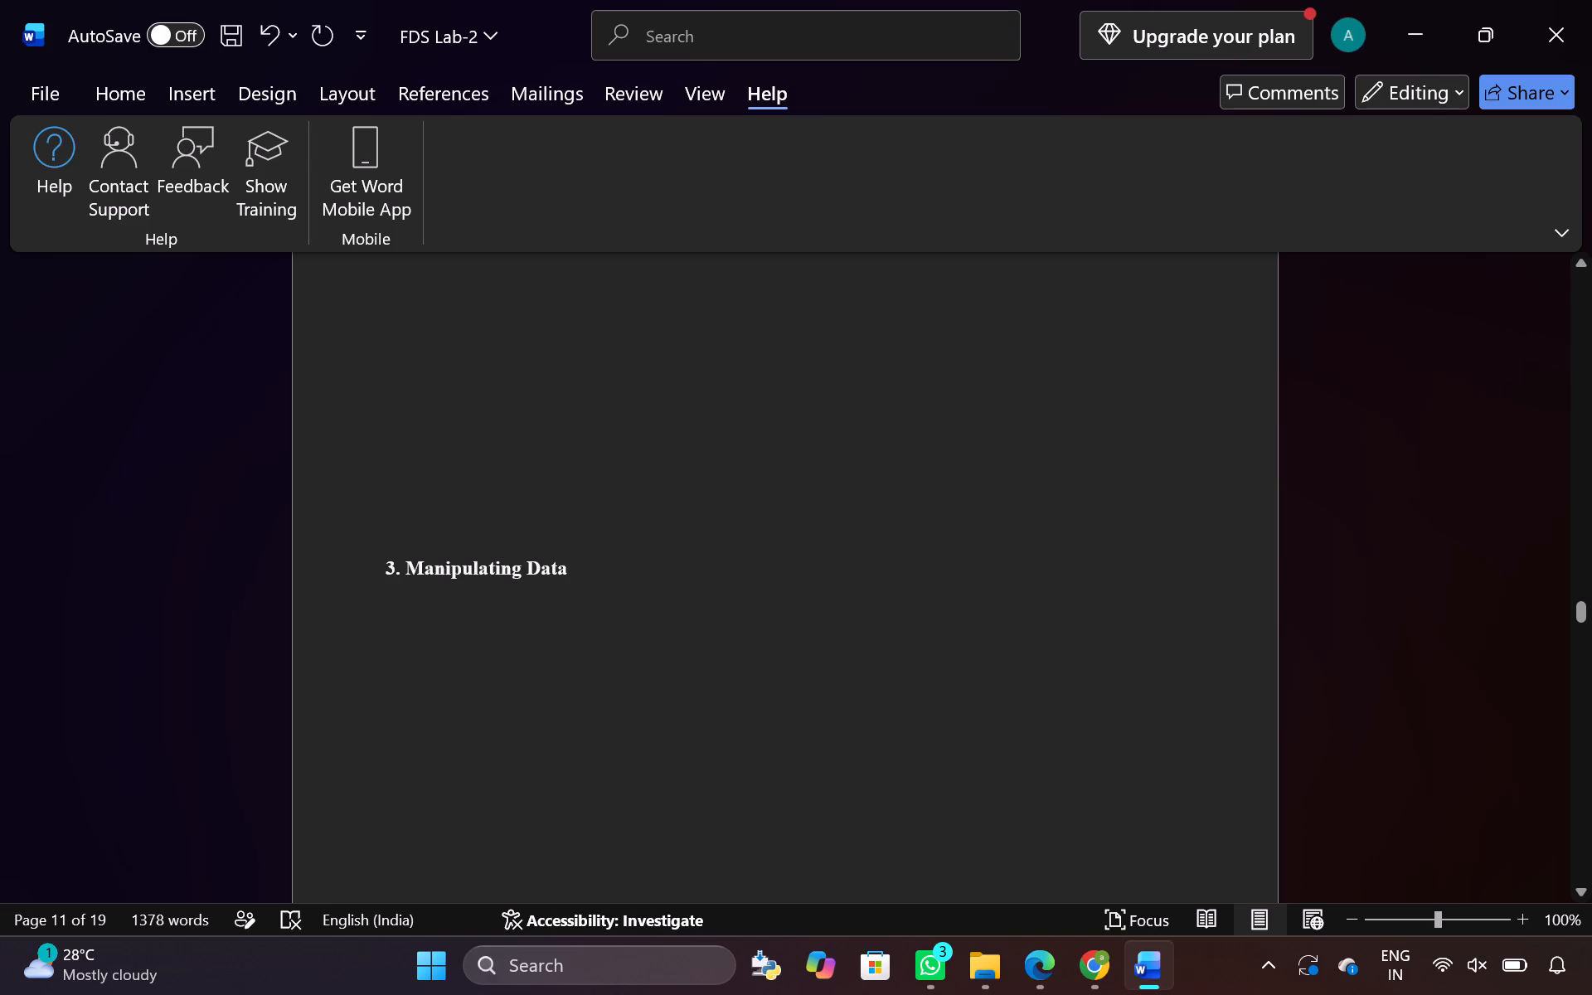
pyautogui.click(405, 516)
pyautogui.press('BackSpace')
pyautogui.press('BackSpace')
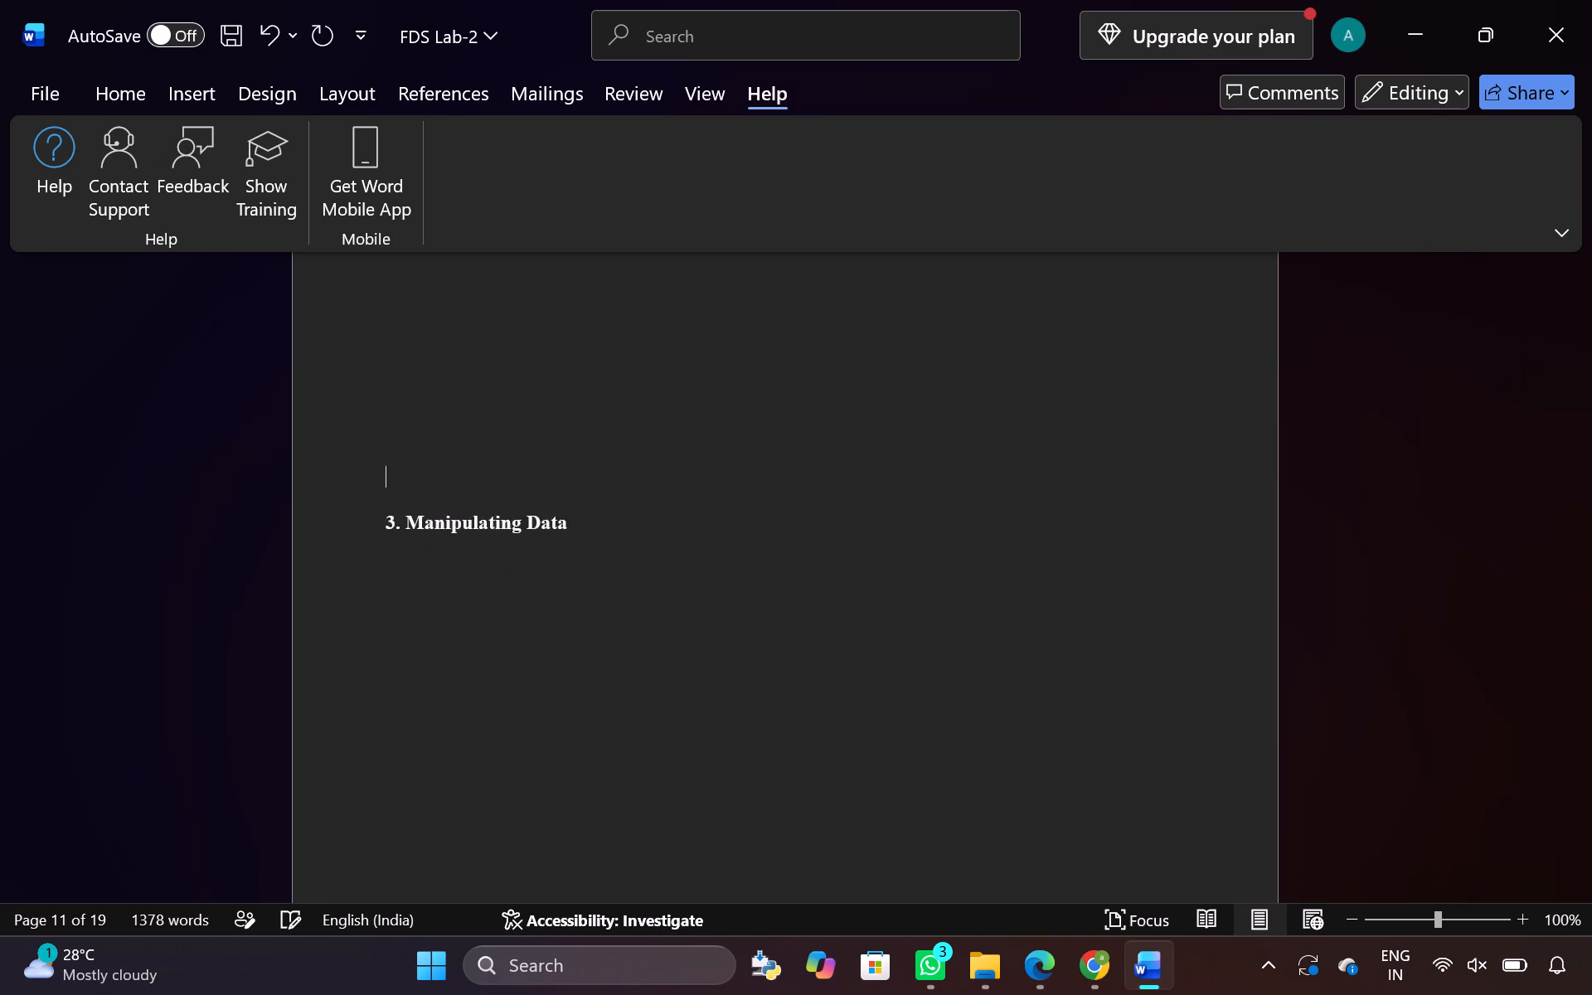
pyautogui.press('BackSpace')
pyautogui.press('BackSpace')
pyautogui.press('BackSpace')
pyautogui.press('BackSpace')
pyautogui.press('BackSpace')
pyautogui.press('BackSpace')
pyautogui.press('BackSpace')
pyautogui.press('BackSpace')
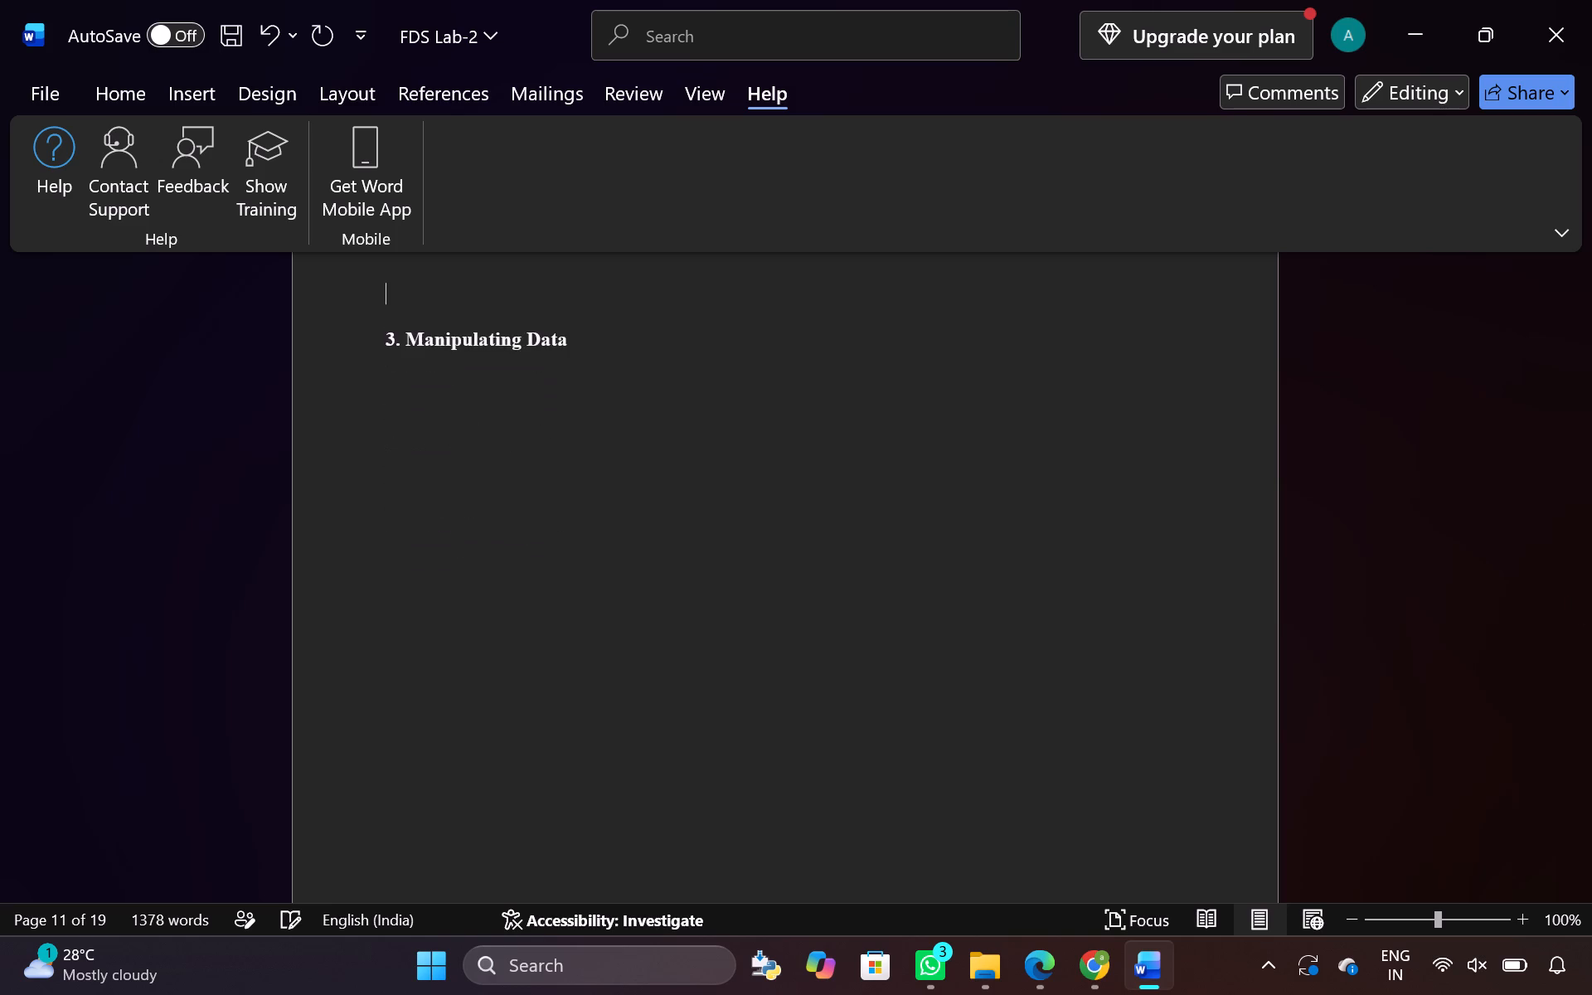
pyautogui.press('BackSpace')
pyautogui.press('BackSpace')
pyautogui.press('BackSpace')
pyautogui.press('BackSpace')
pyautogui.press('BackSpace')
pyautogui.press('BackSpace')
pyautogui.press('BackSpace')
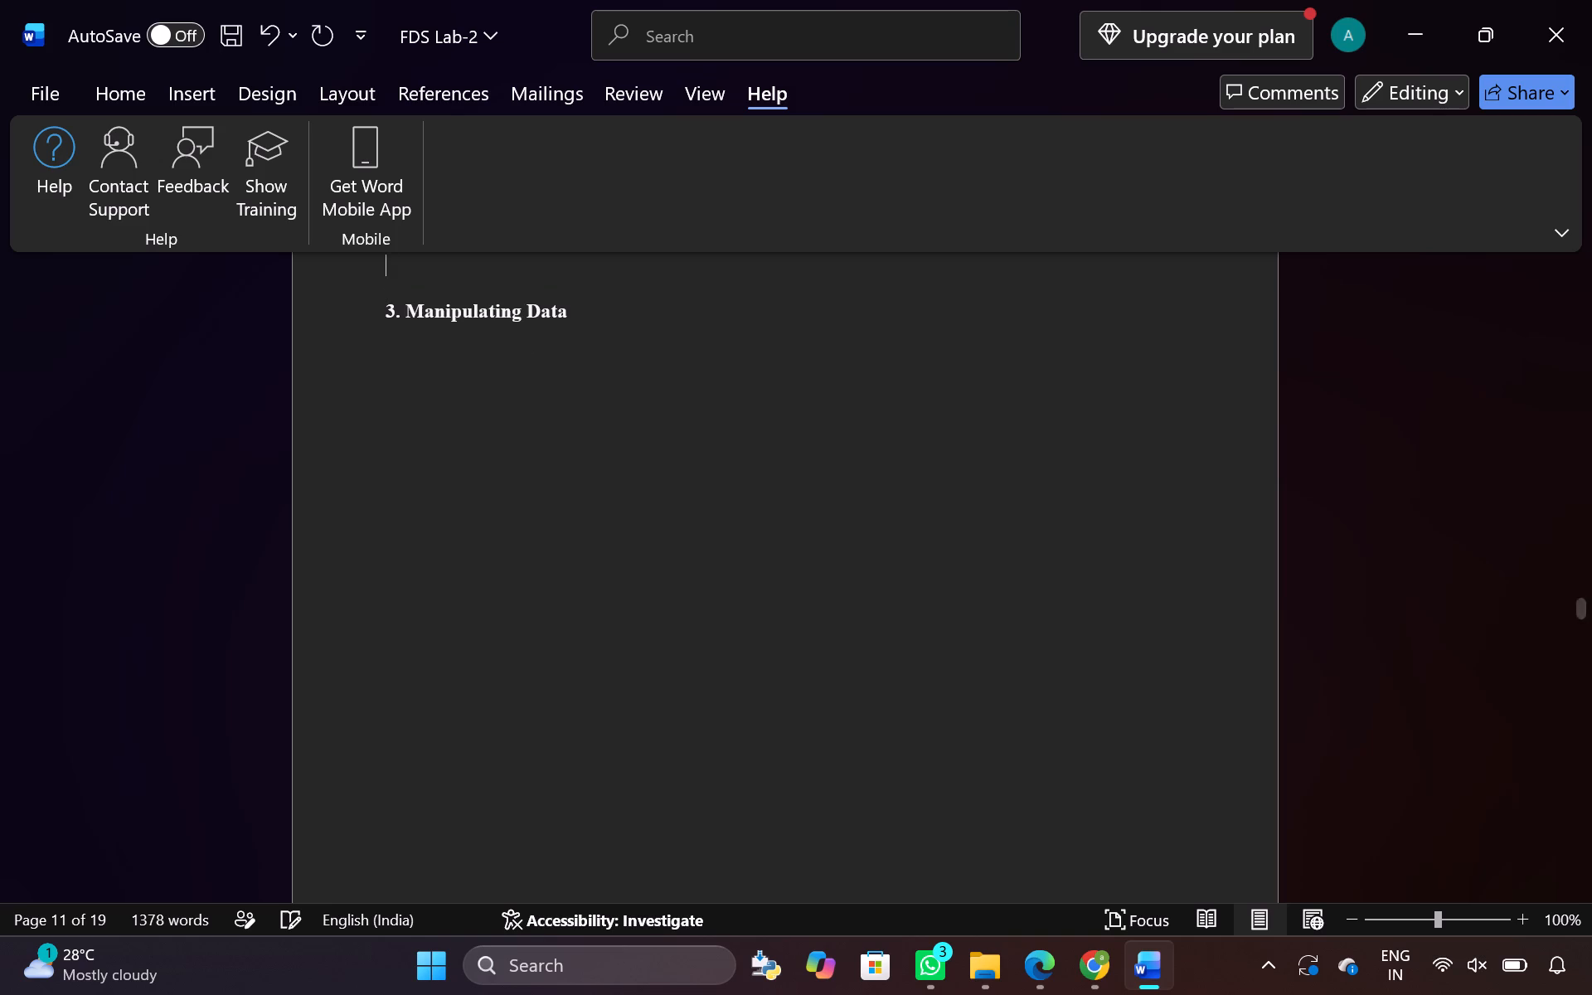
pyautogui.press('BackSpace')
pyautogui.press('BackSpace')
pyautogui.press('BackSpace')
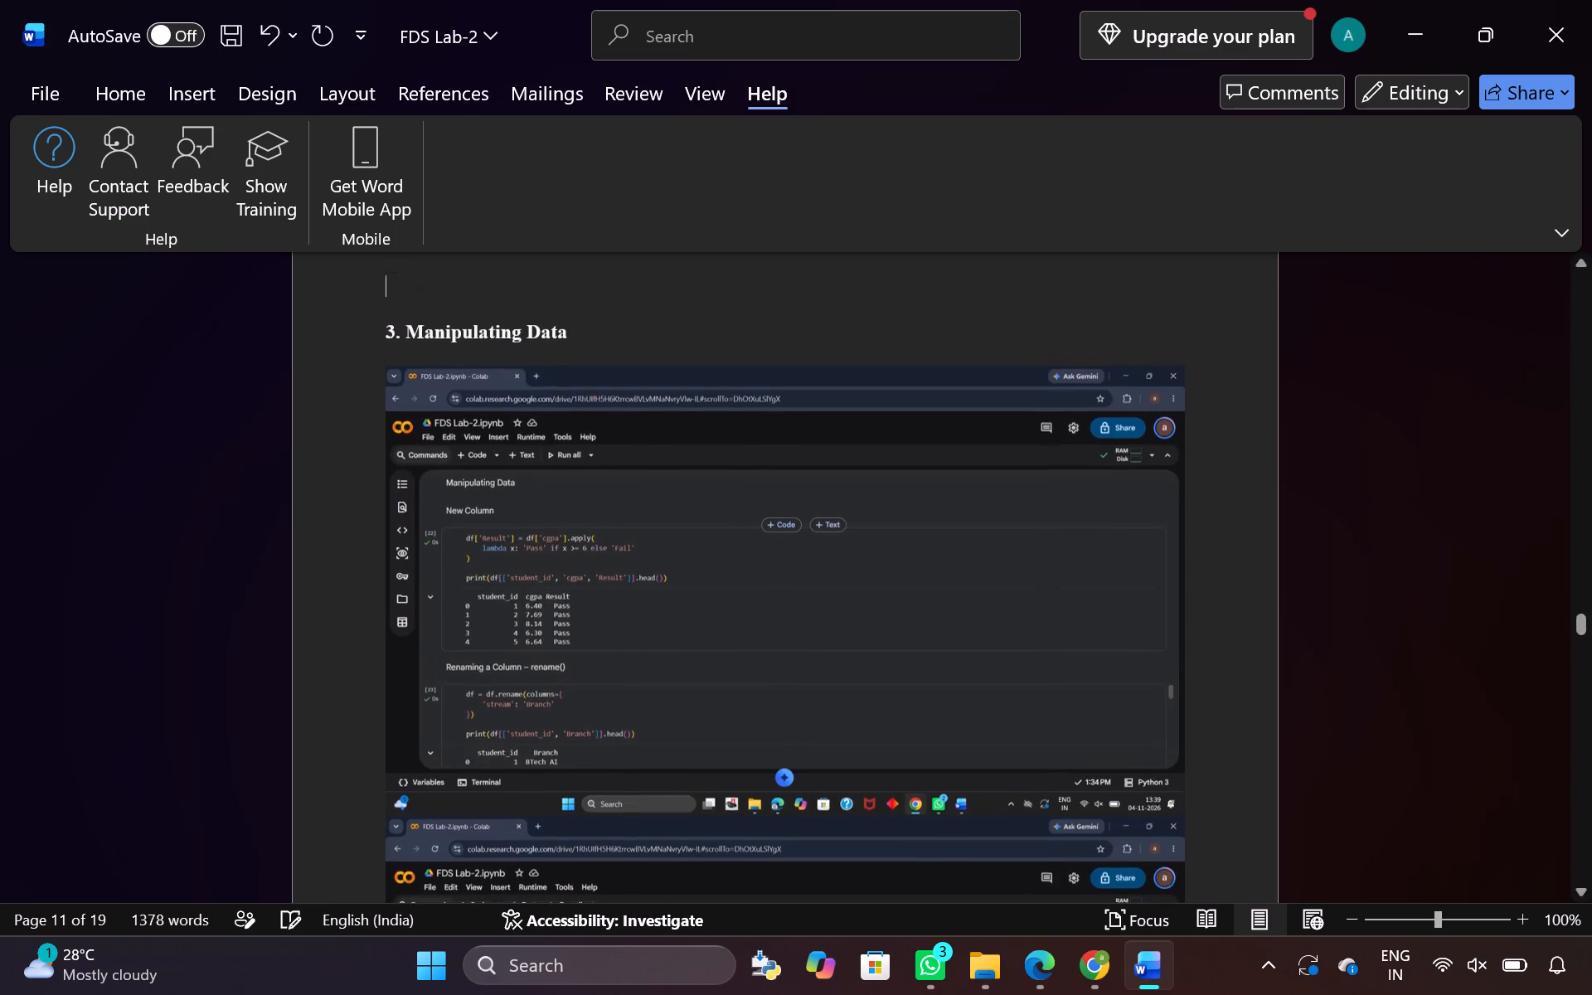
pyautogui.press('BackSpace')
pyautogui.press('BackSpace')
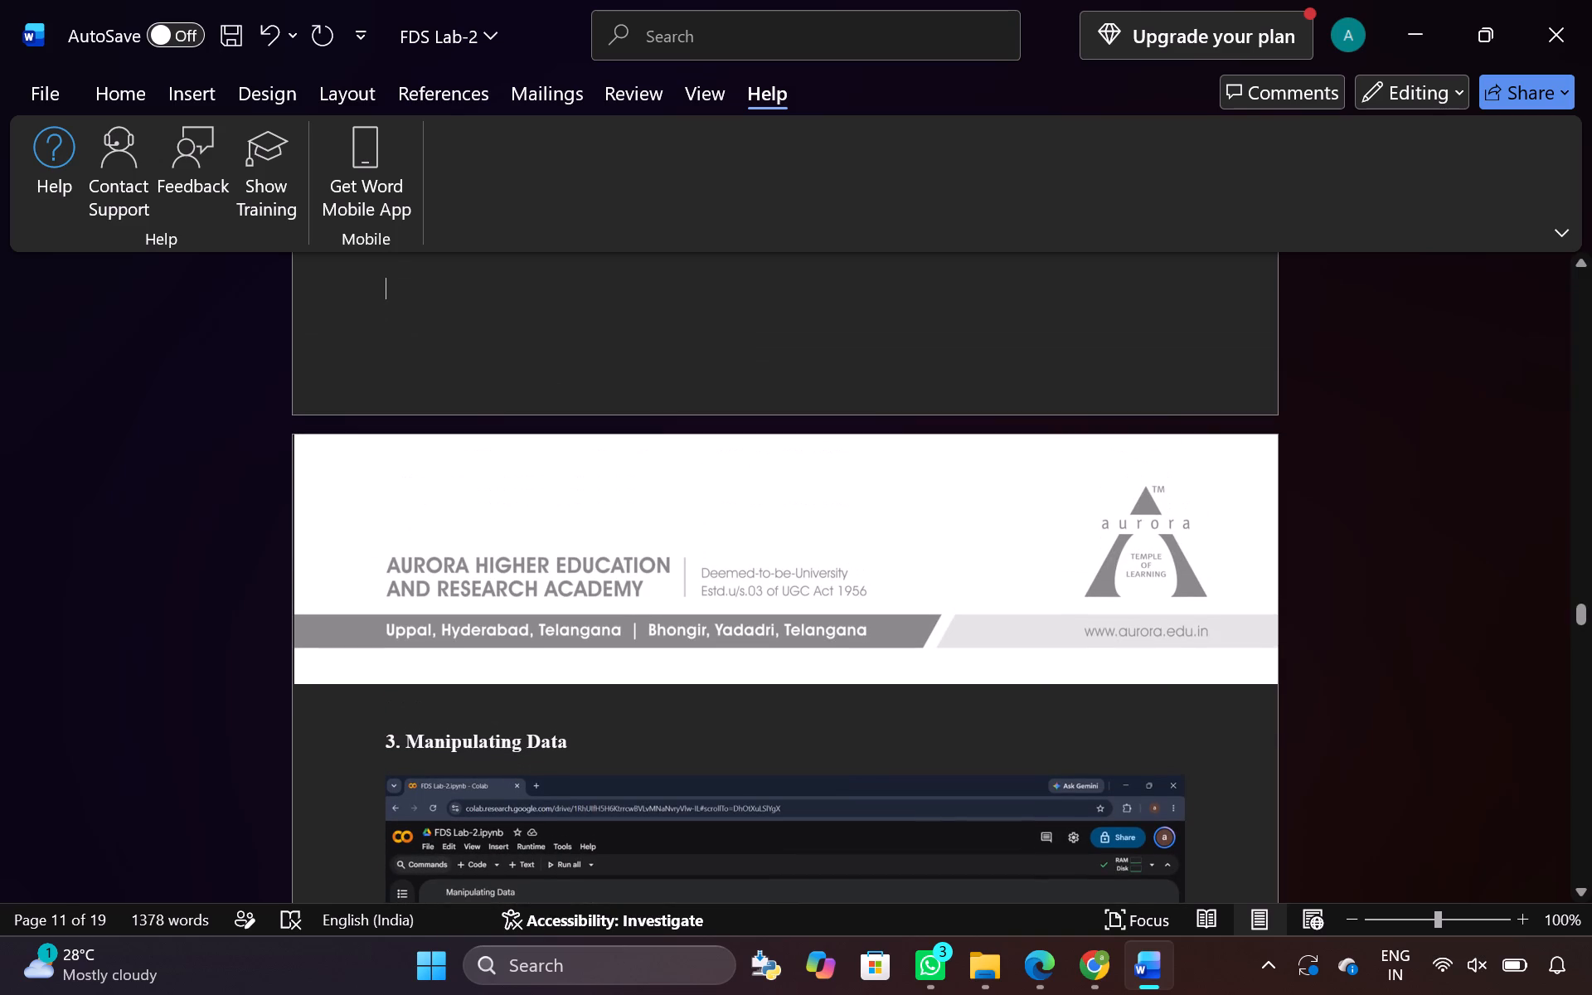
# Delete the five old Colab screenshots under 3. Manipulating Data and a leftover space before the Explanation heading.
pyautogui.scroll(-2, 629, 876)
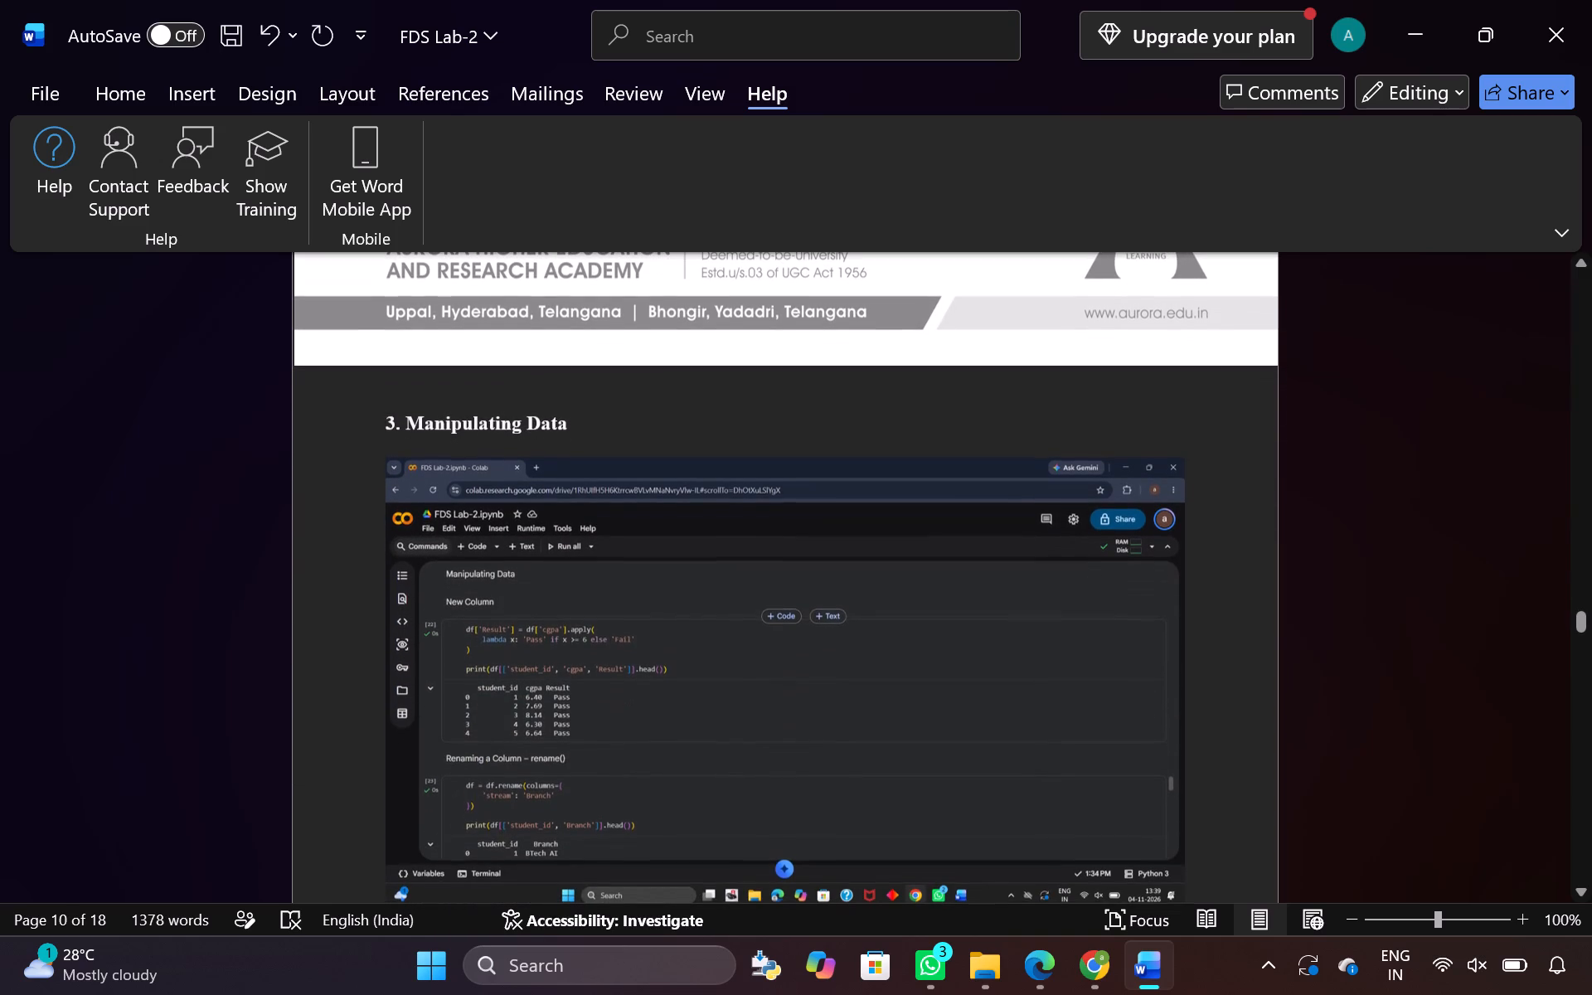
pyautogui.click(646, 744)
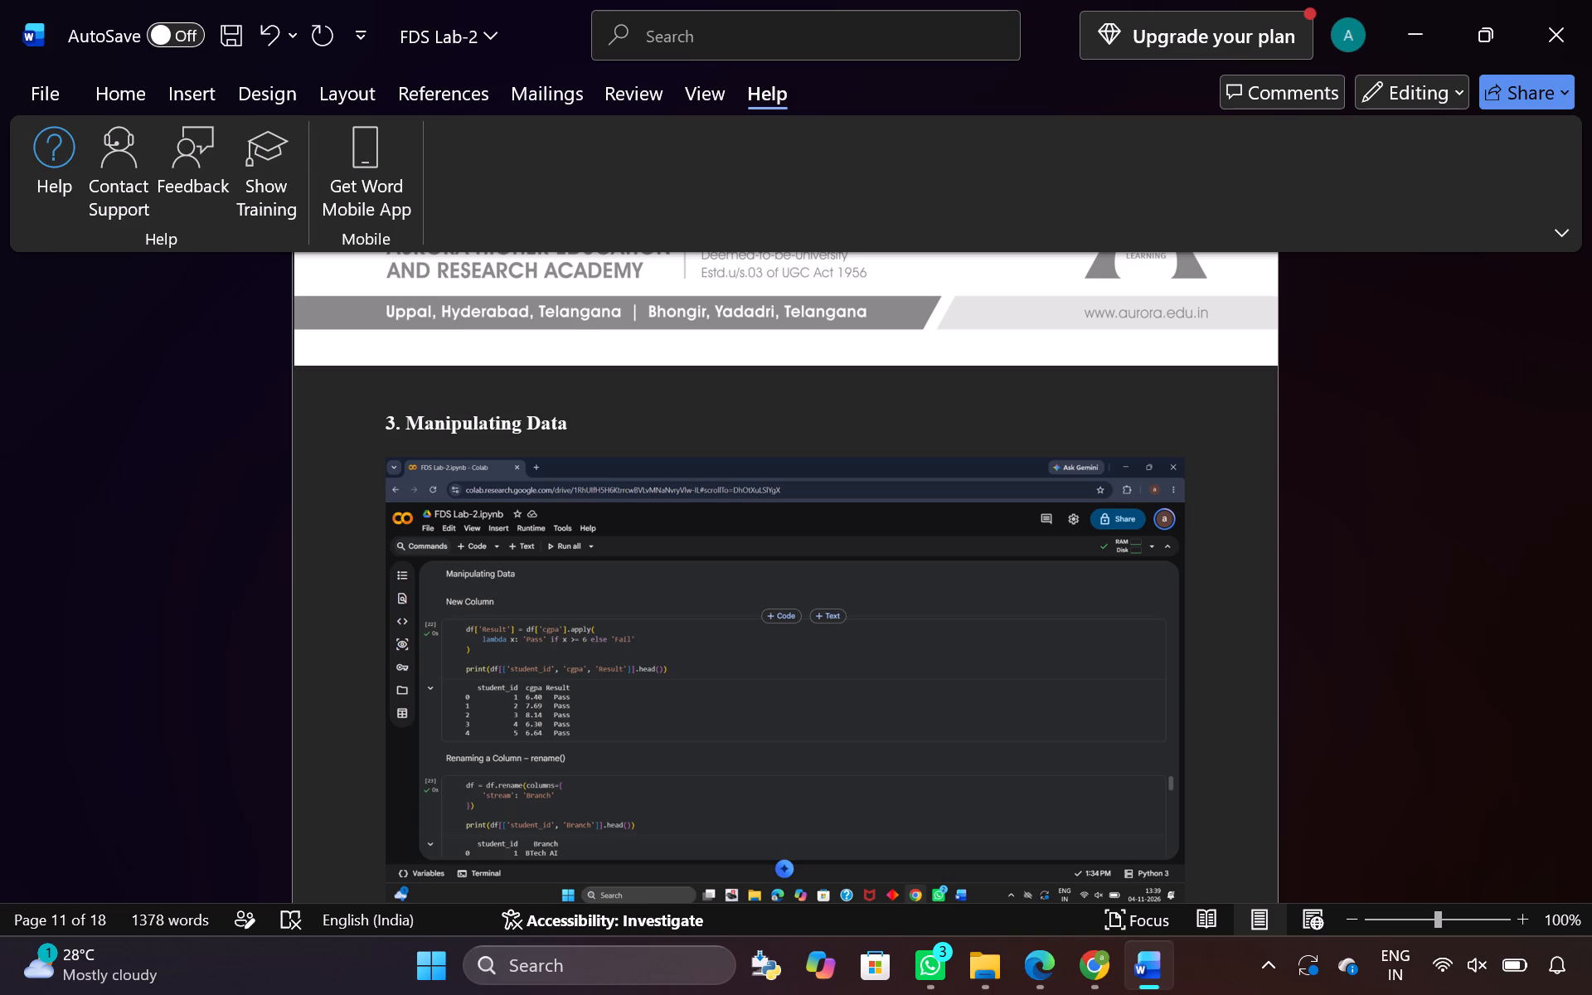
pyautogui.press('BackSpace')
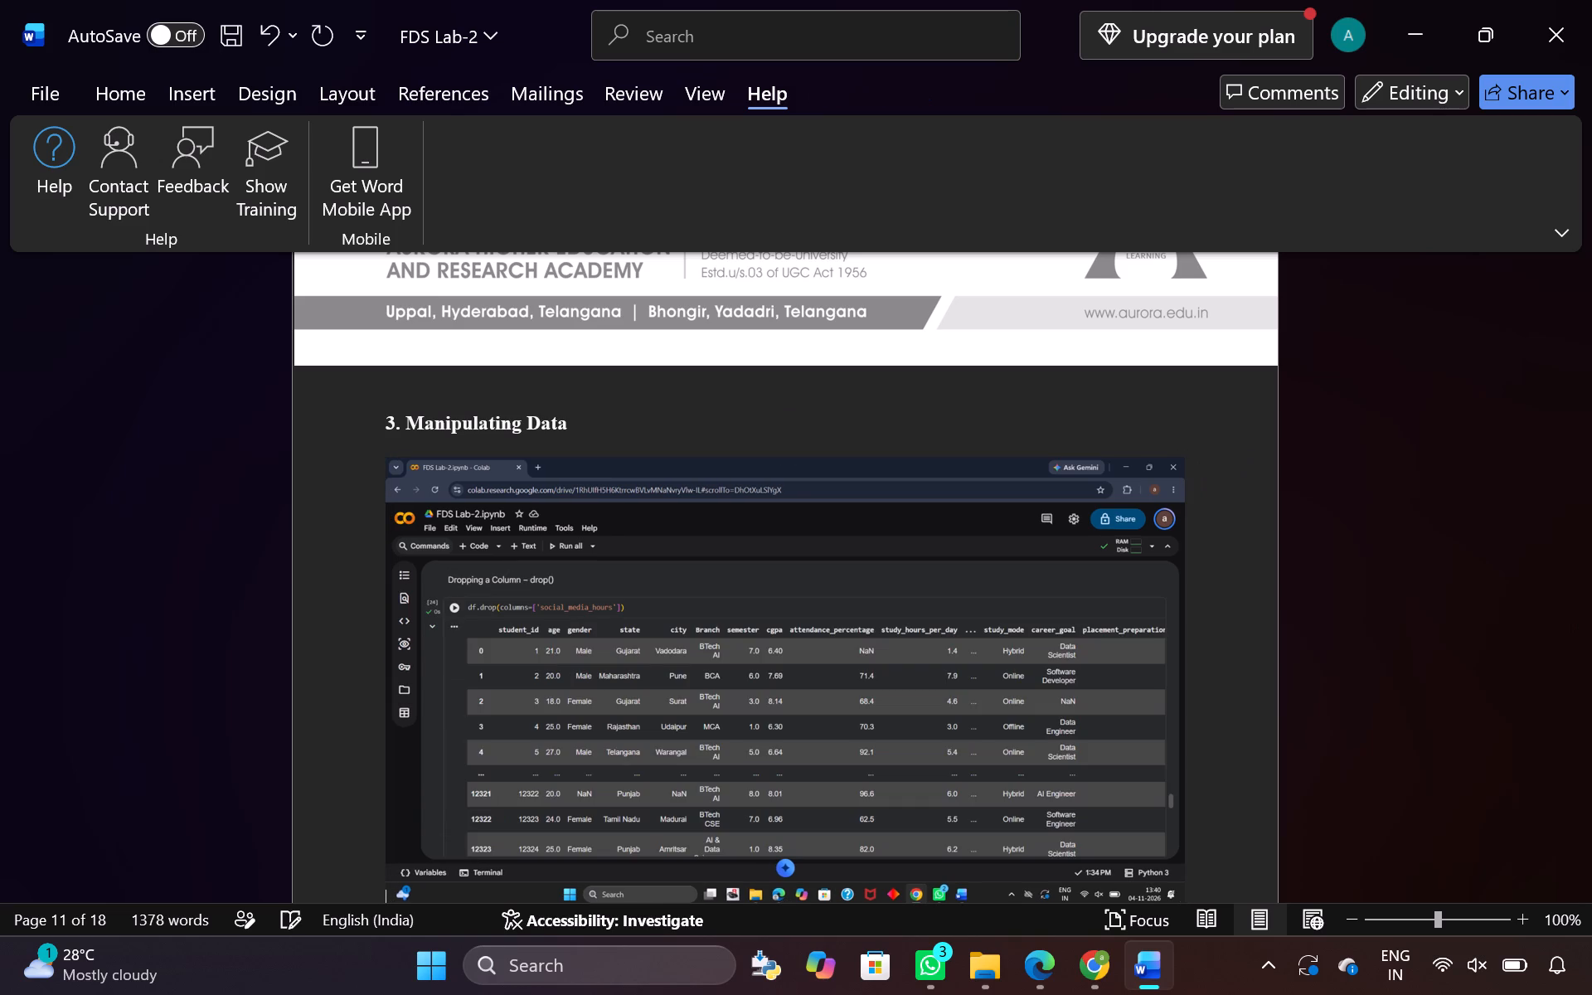
pyautogui.click(646, 744)
pyautogui.press('BackSpace')
pyautogui.click(646, 744)
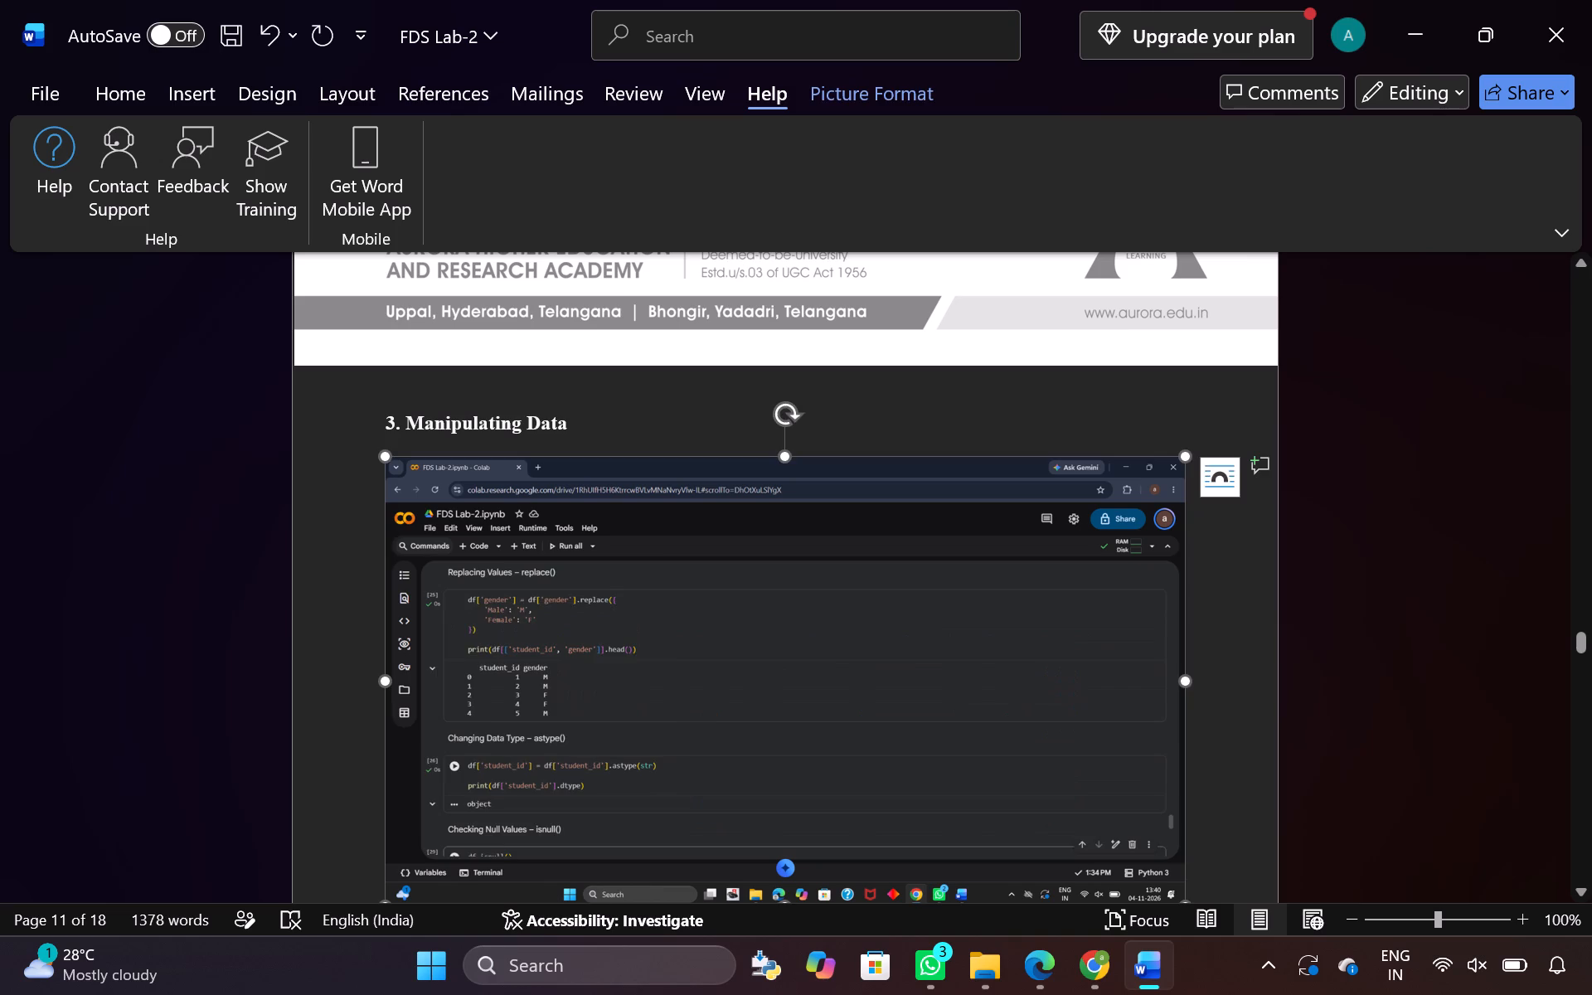
pyautogui.press('BackSpace')
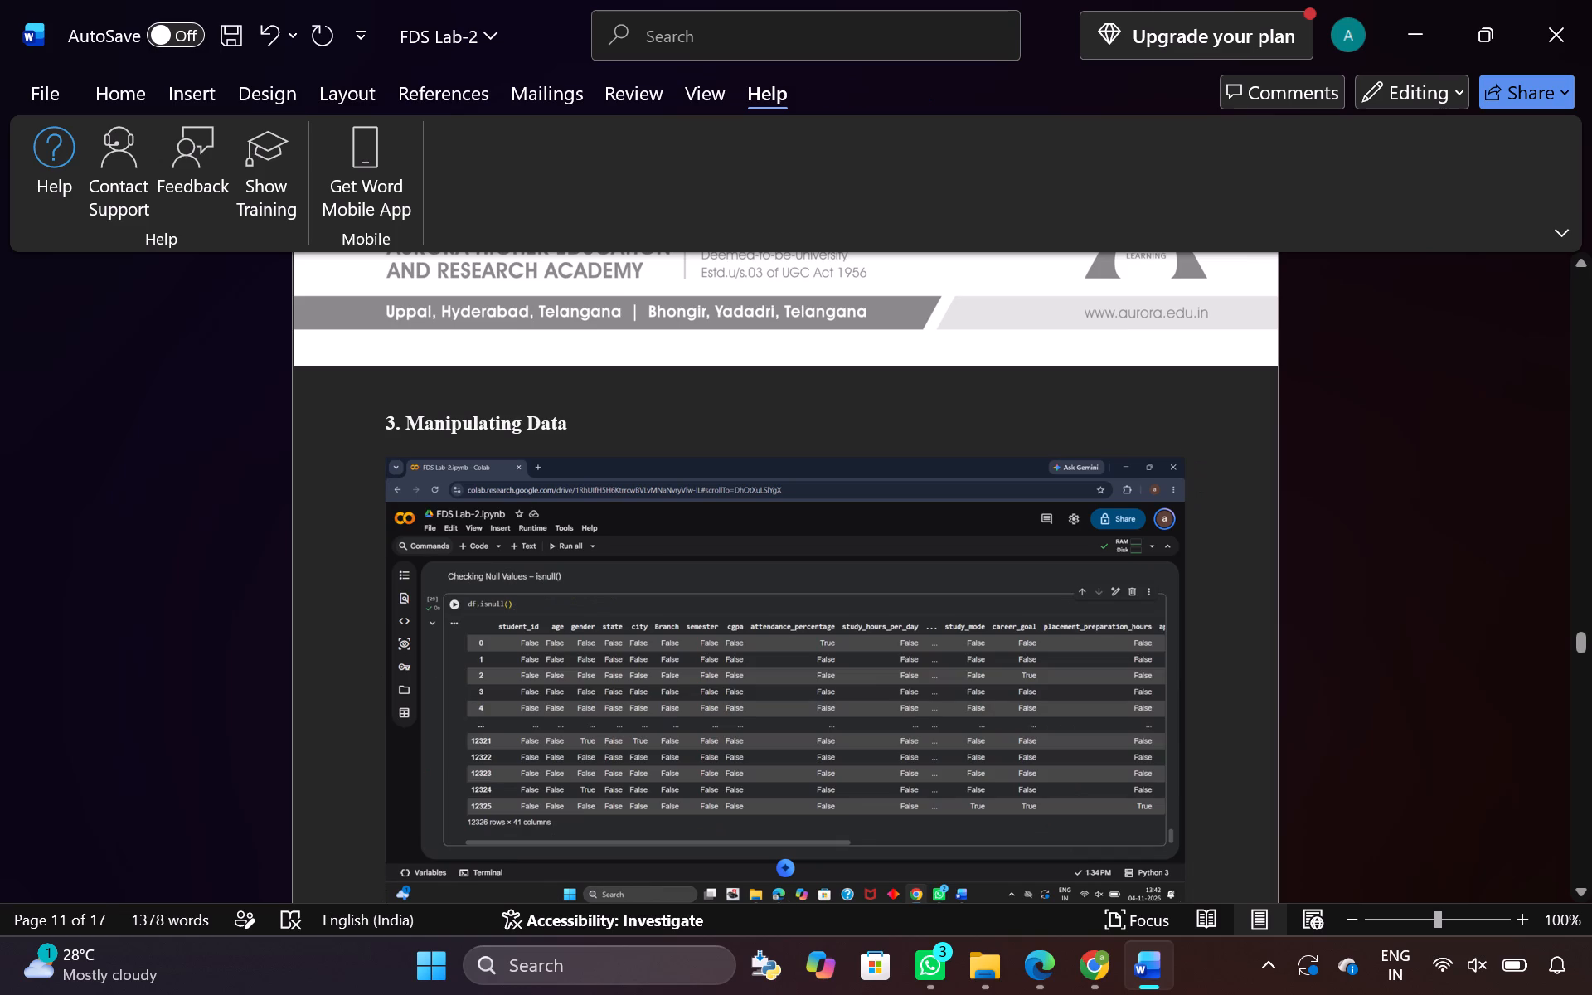
pyautogui.click(646, 744)
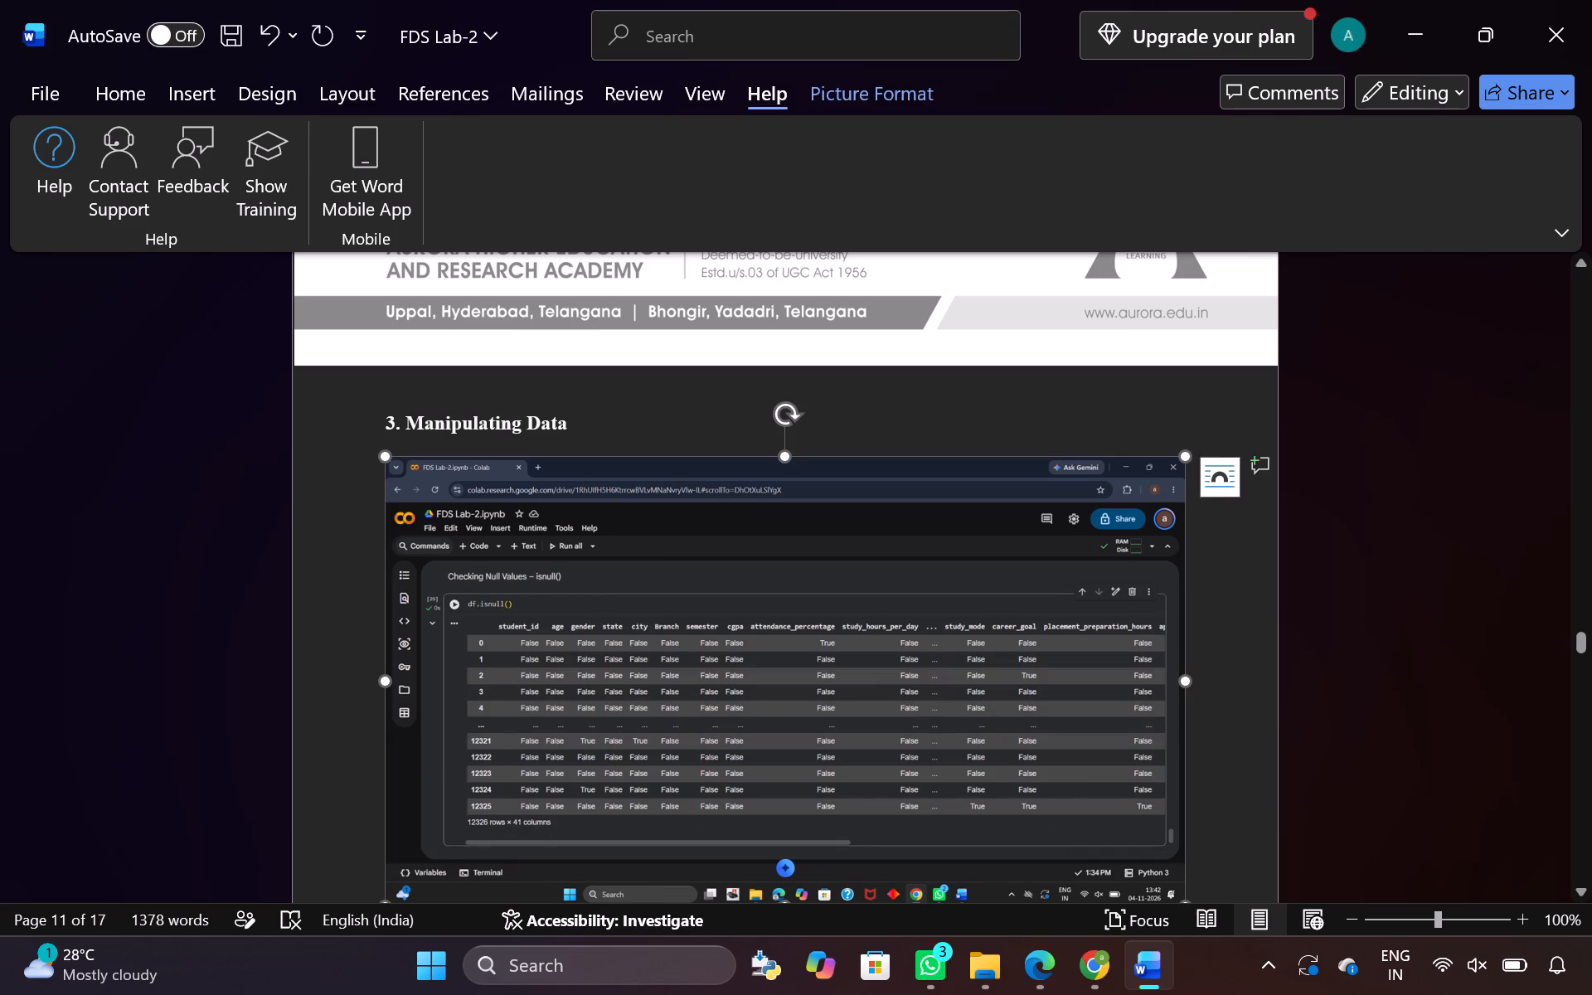
pyautogui.press('BackSpace')
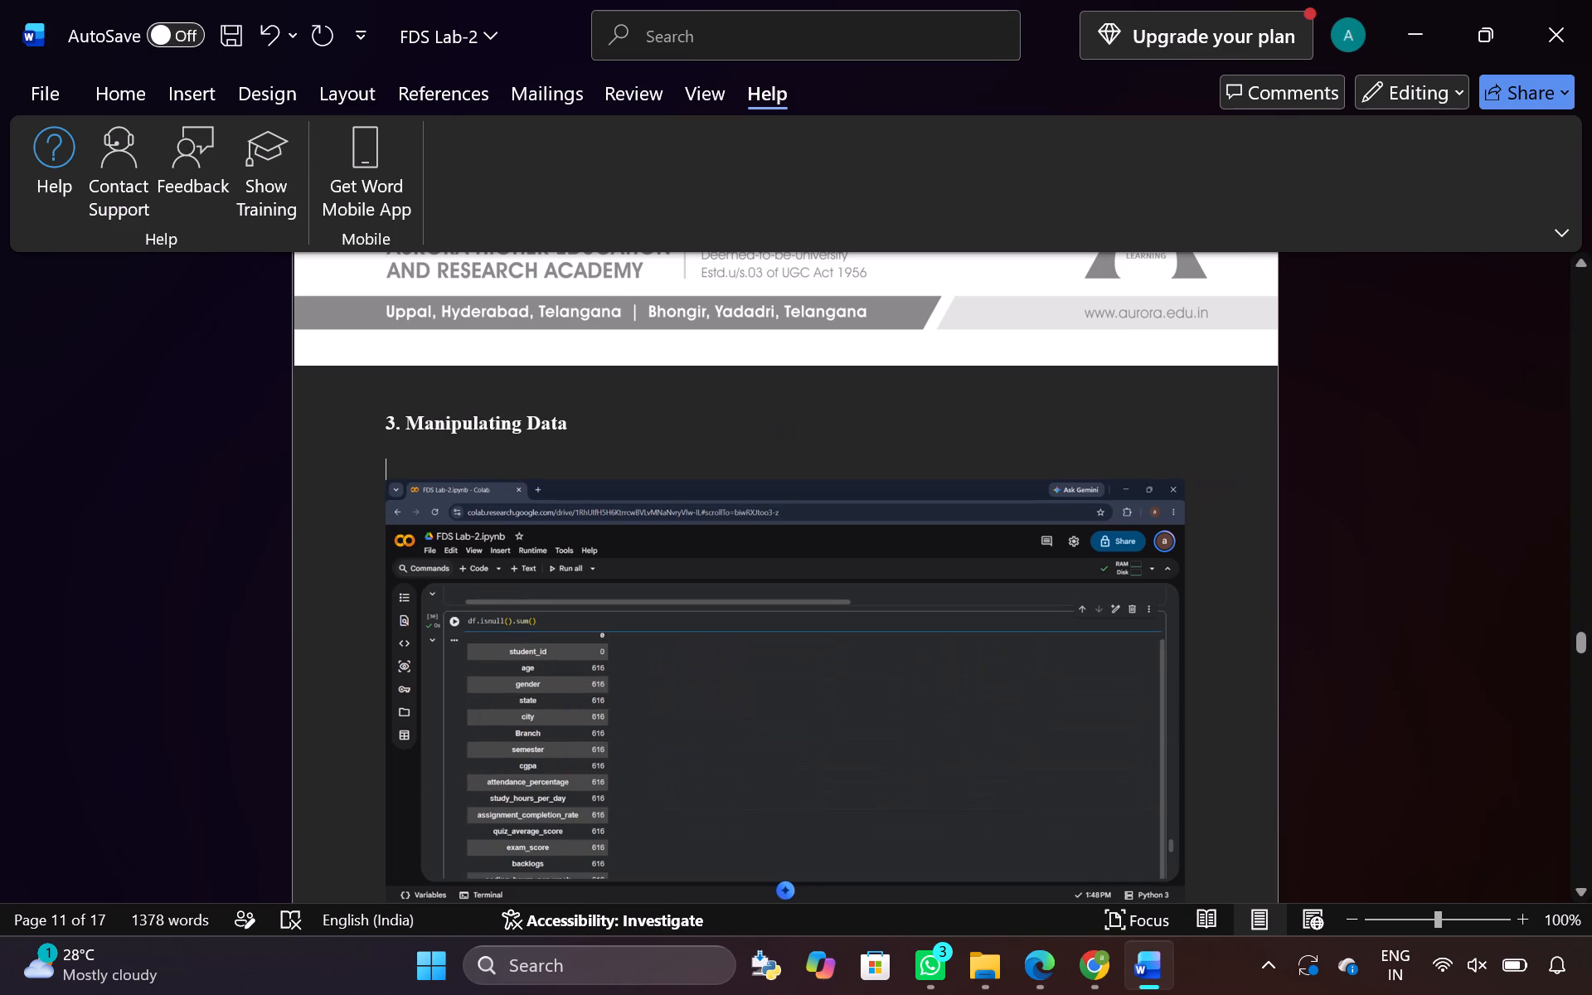
pyautogui.click(645, 735)
pyautogui.press('BackSpace')
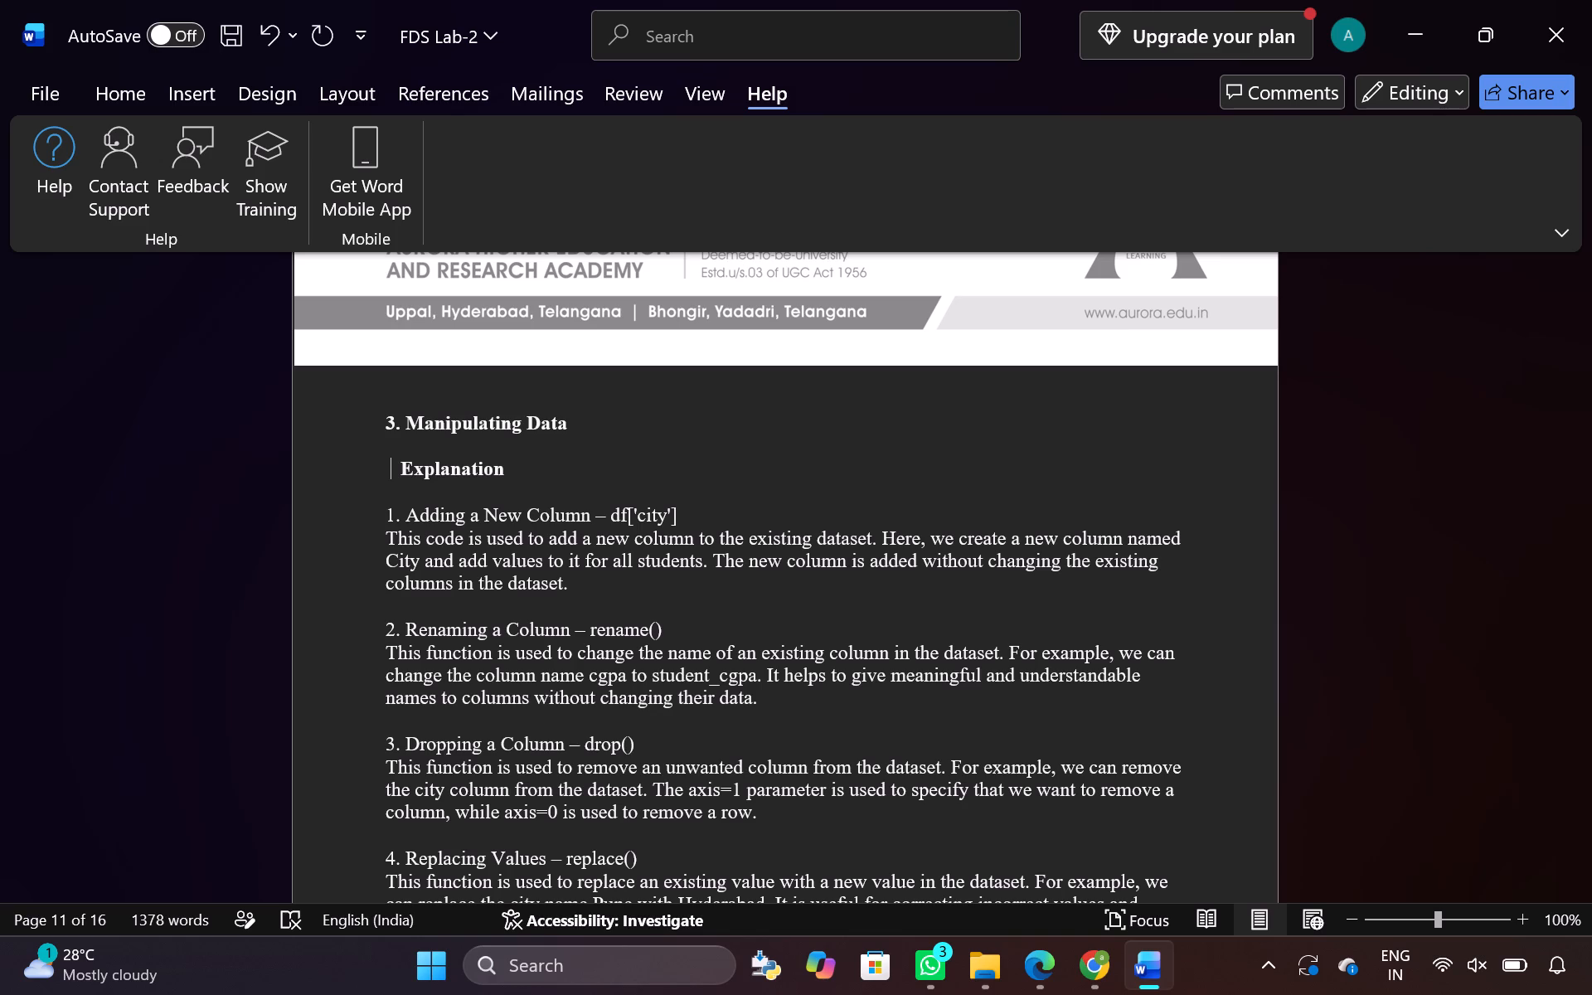
pyautogui.press('Delete')
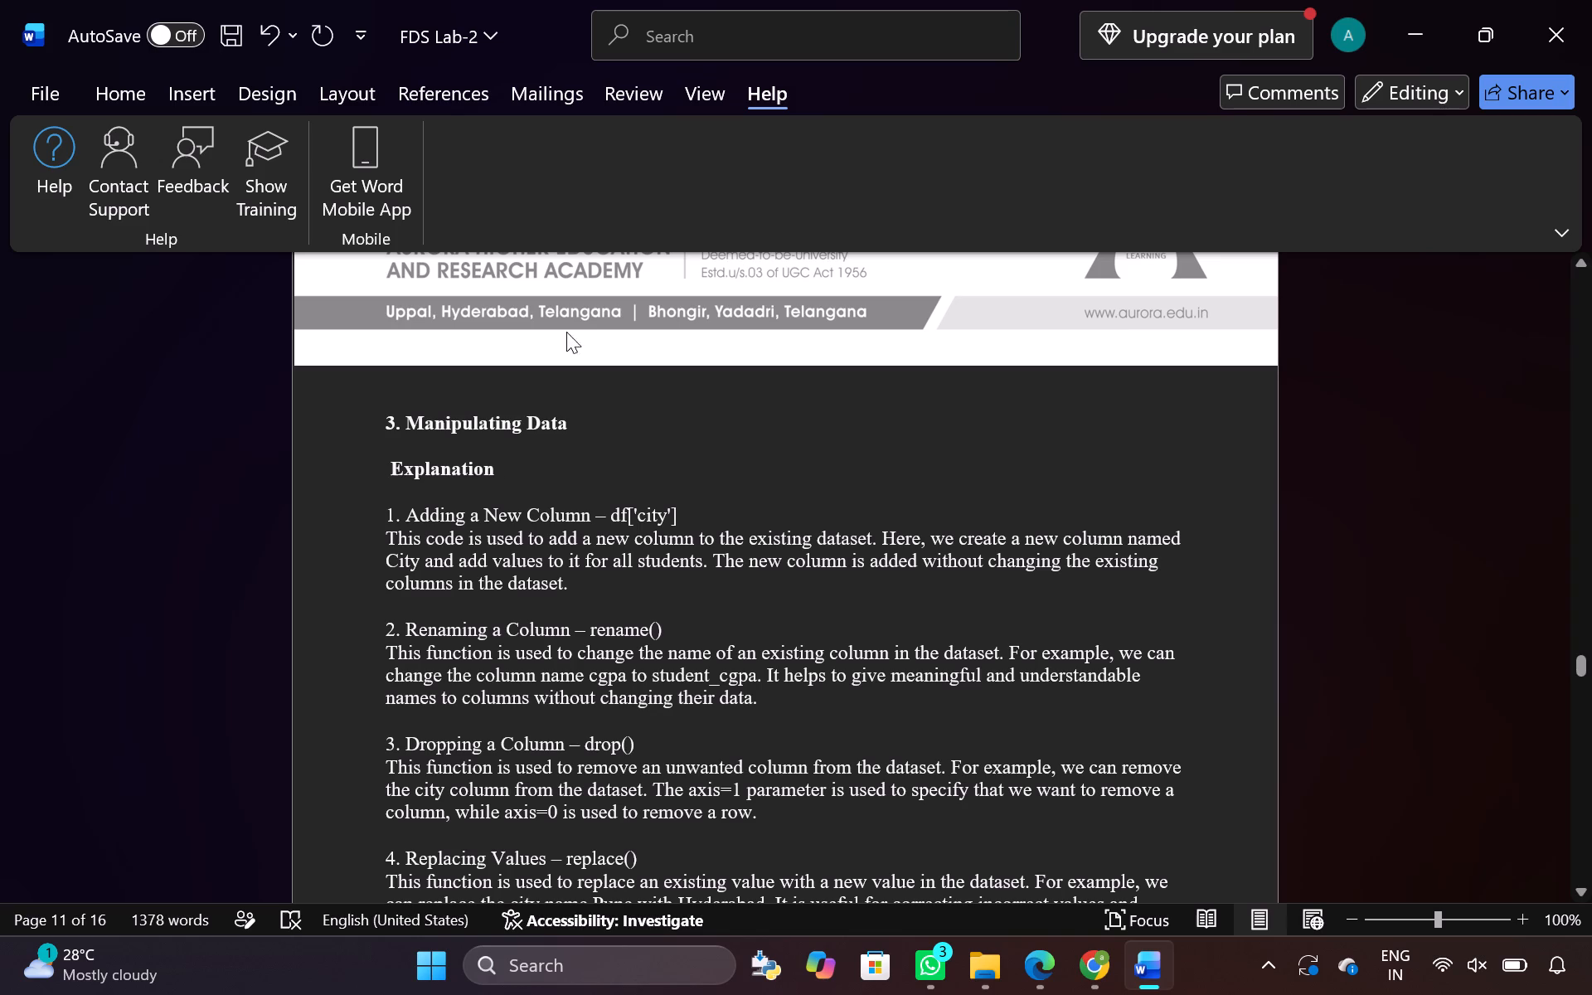
# Insert two blank lines between the 3. Manipulating Data and Explanation headings, leaving the cursor on the first.
pyautogui.click(586, 443)
pyautogui.press('Return')
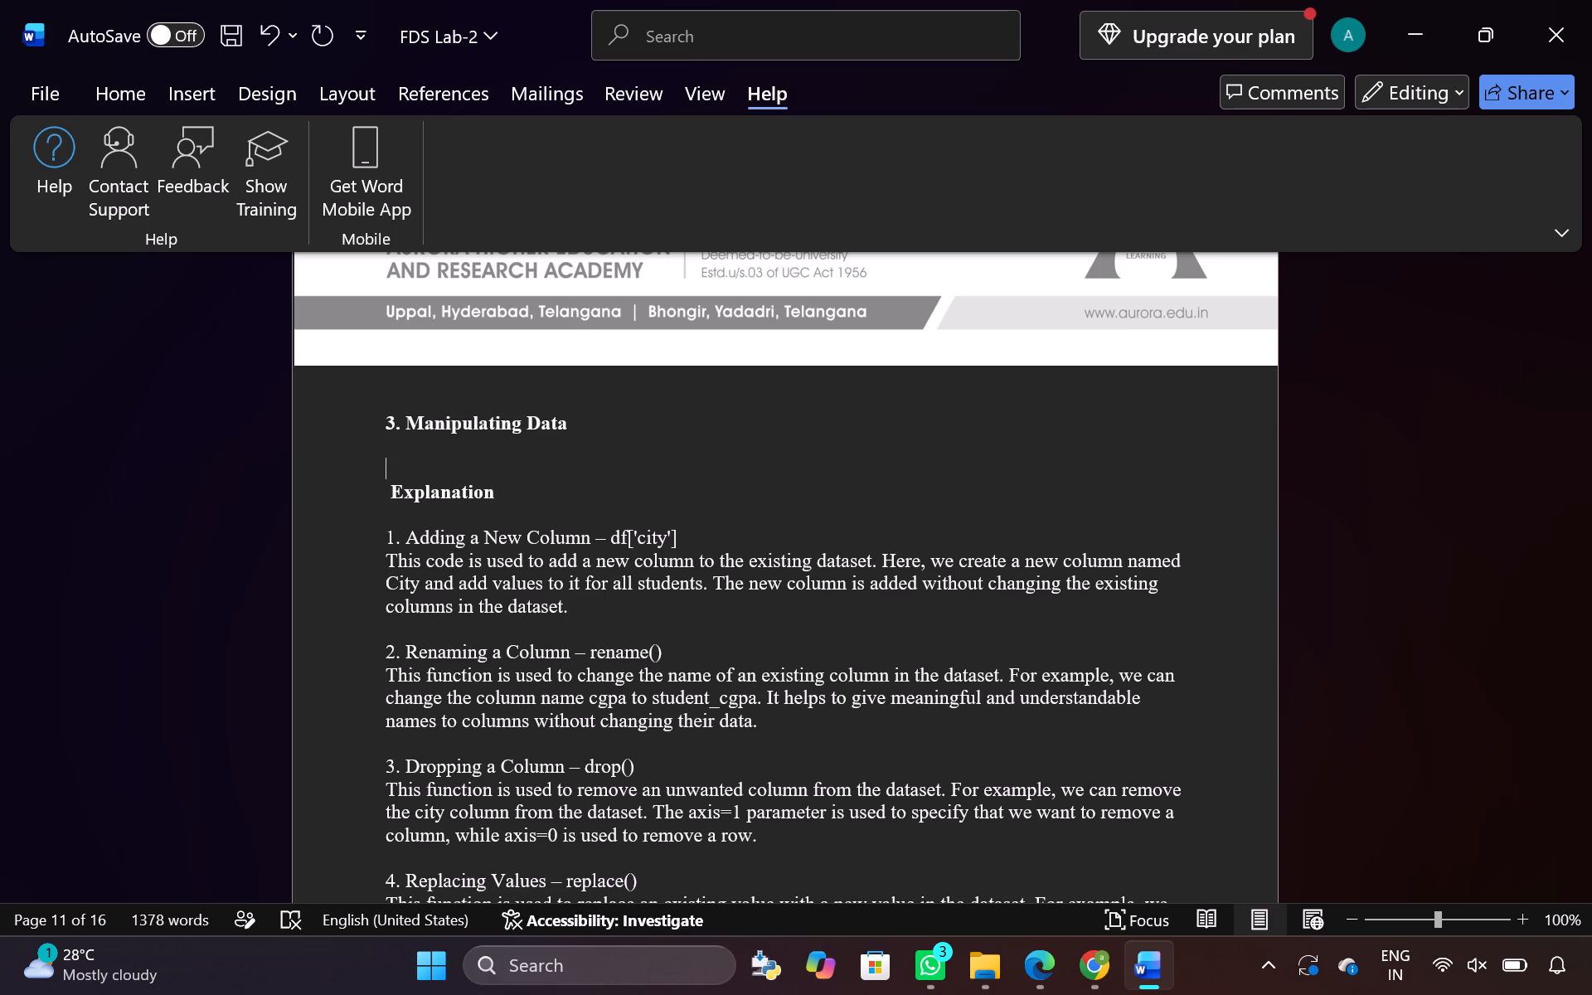
pyautogui.press('Return')
pyautogui.press('Up')
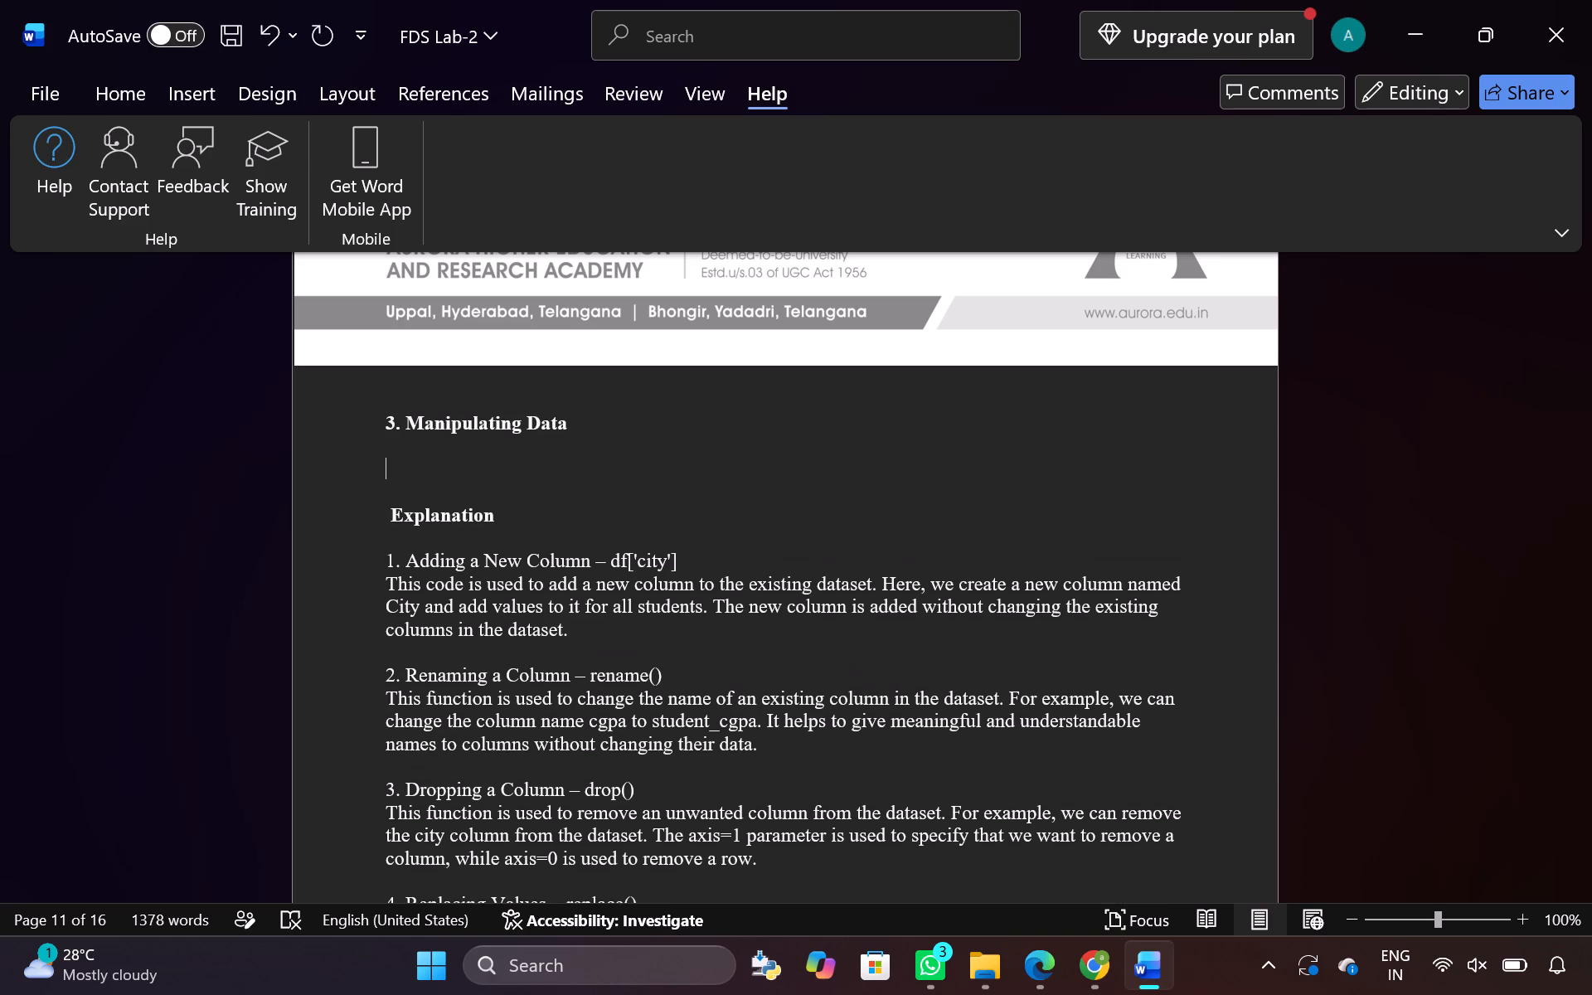
# Take a full-screen capture of the New Column and rename() cells in Edge's FDS Lab-2 Colab notebook and paste it under 3. Manipulating Data in Word.
pyautogui.hotkey('alt', 'Tab')
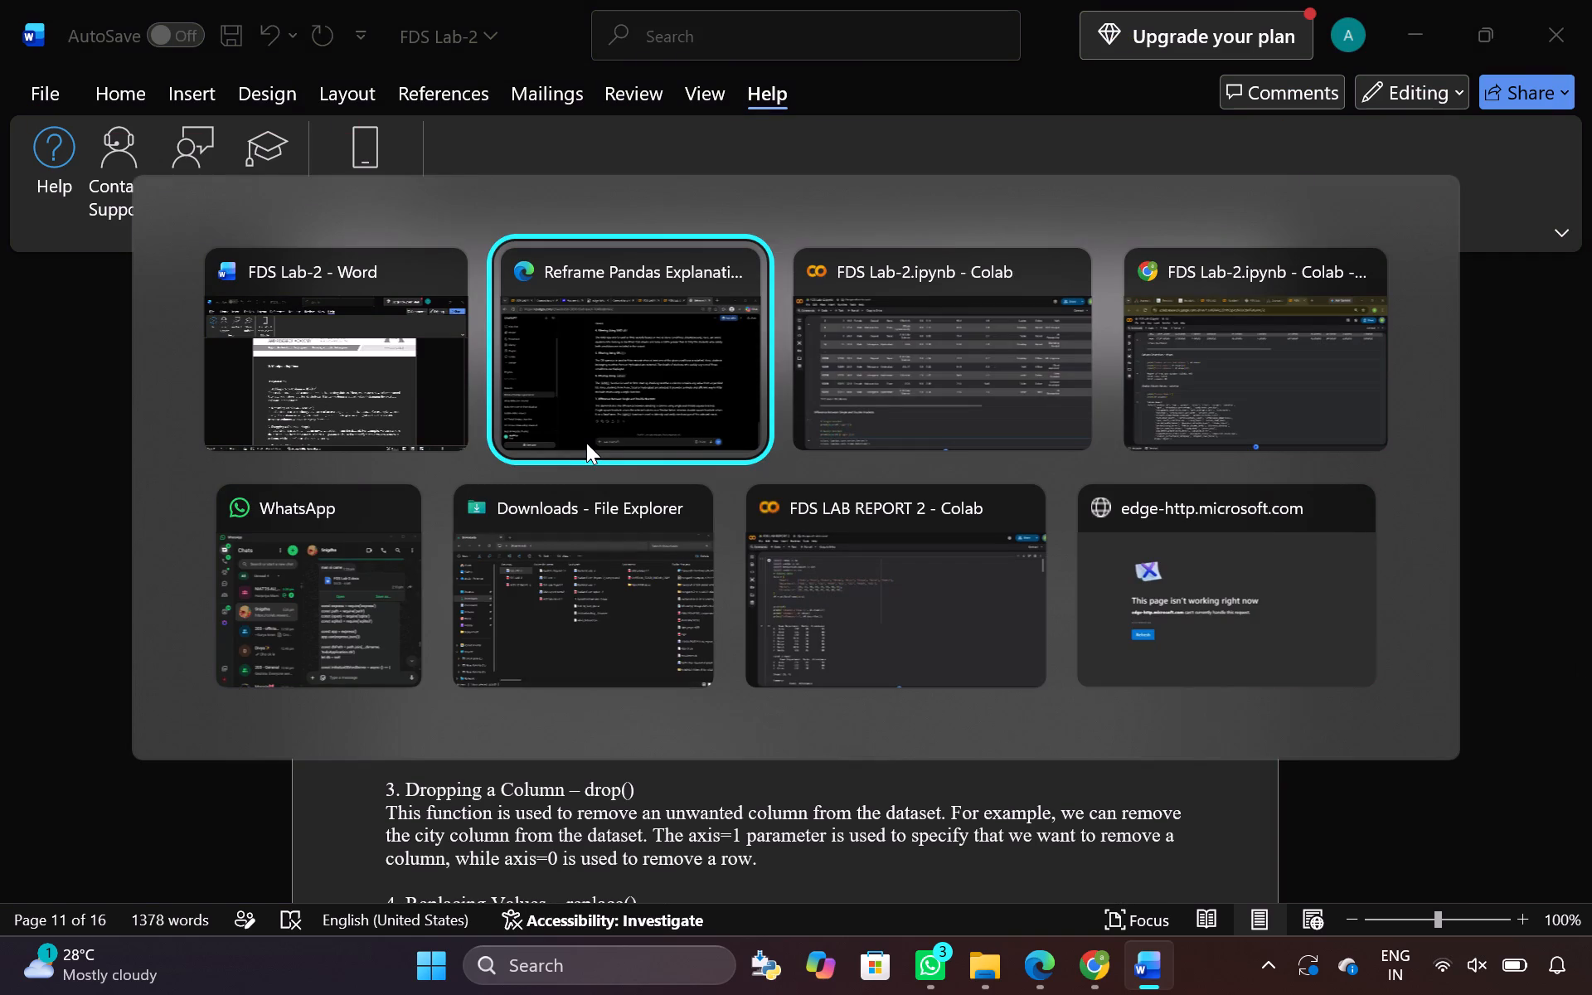
pyautogui.hotkey('alt', 'Tab')
pyautogui.scroll(-1, 568, 651)
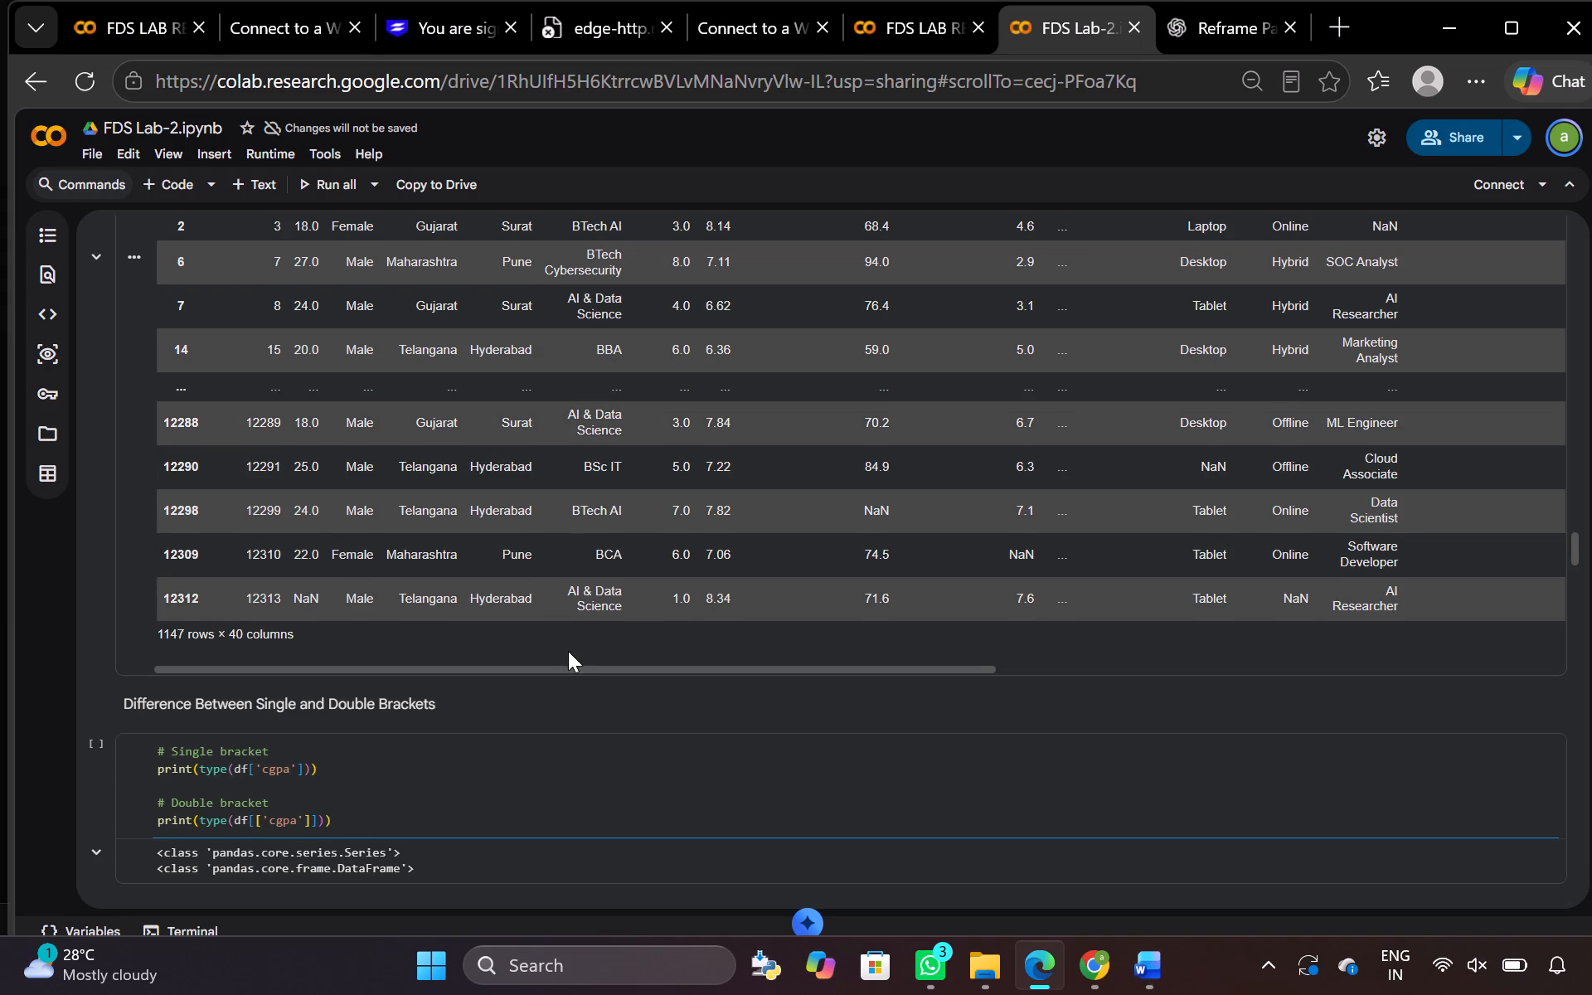
pyautogui.scroll(-2, 568, 651)
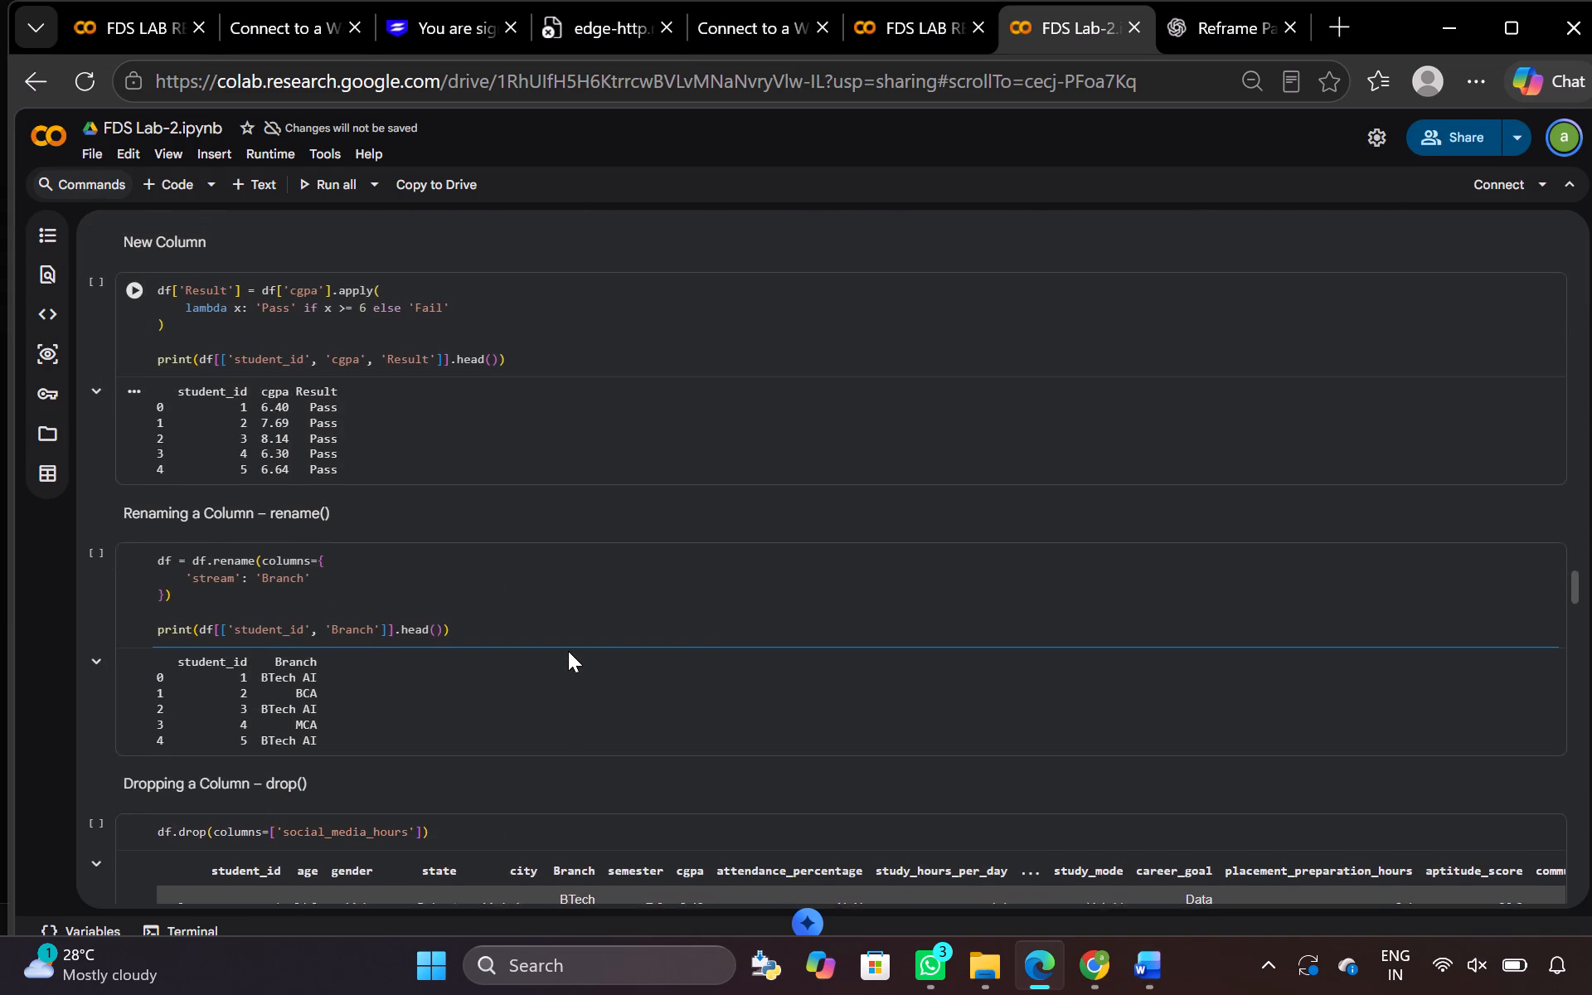
pyautogui.scroll(-3, 568, 651)
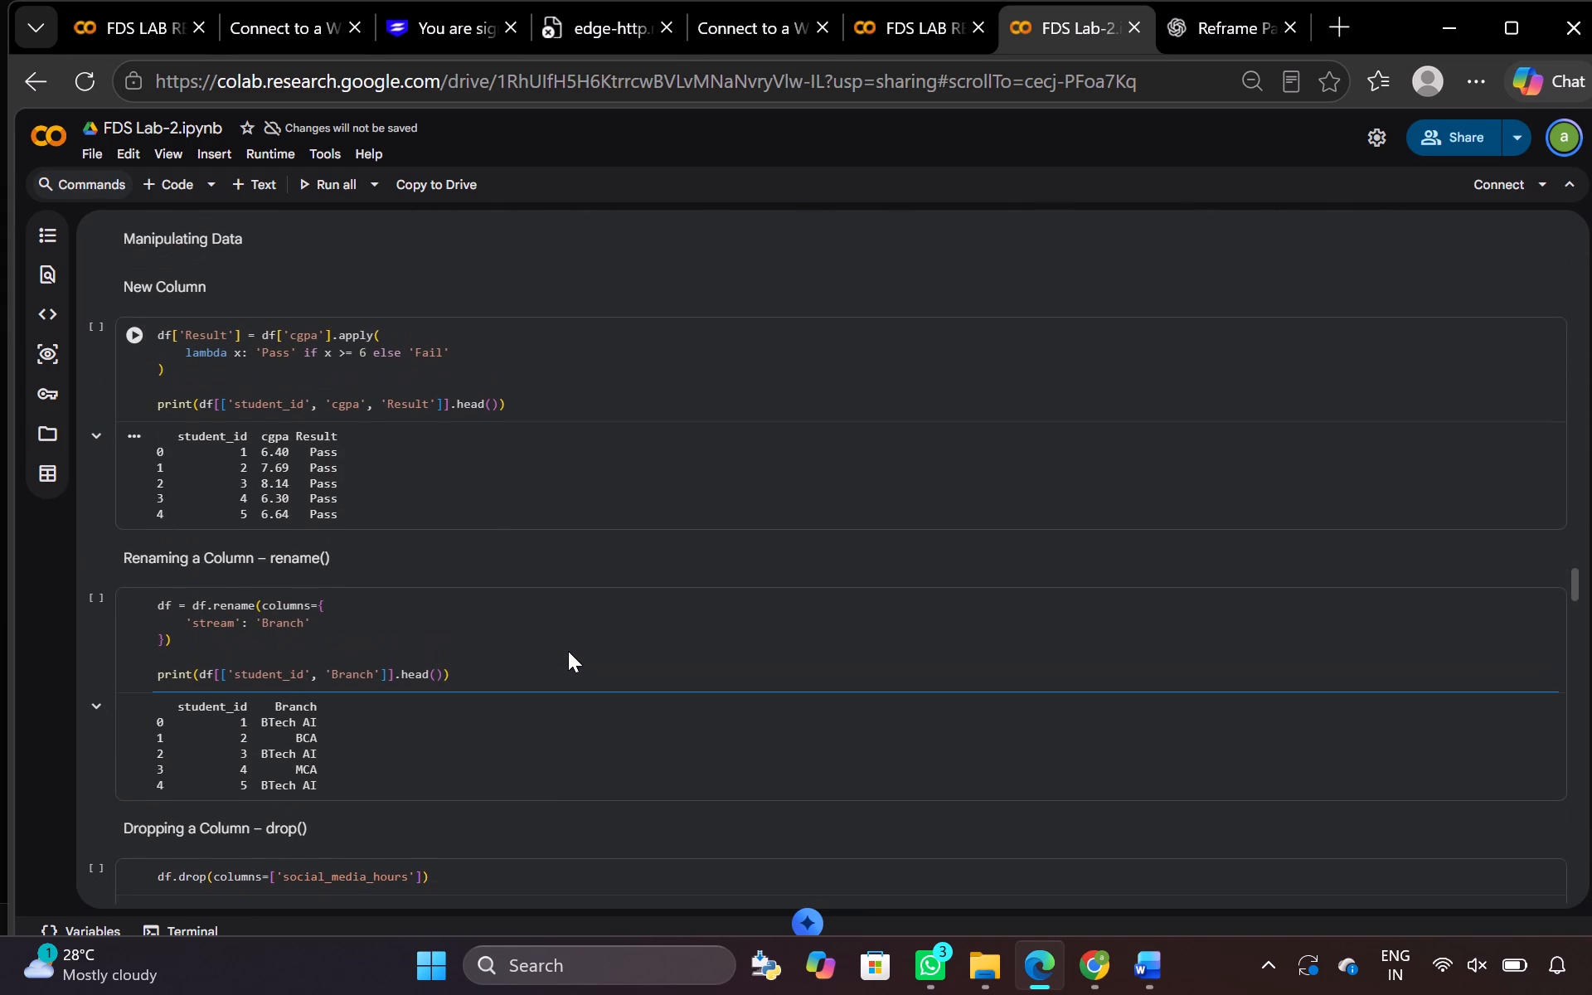
pyautogui.scroll(-1, 568, 651)
pyautogui.press('Print')
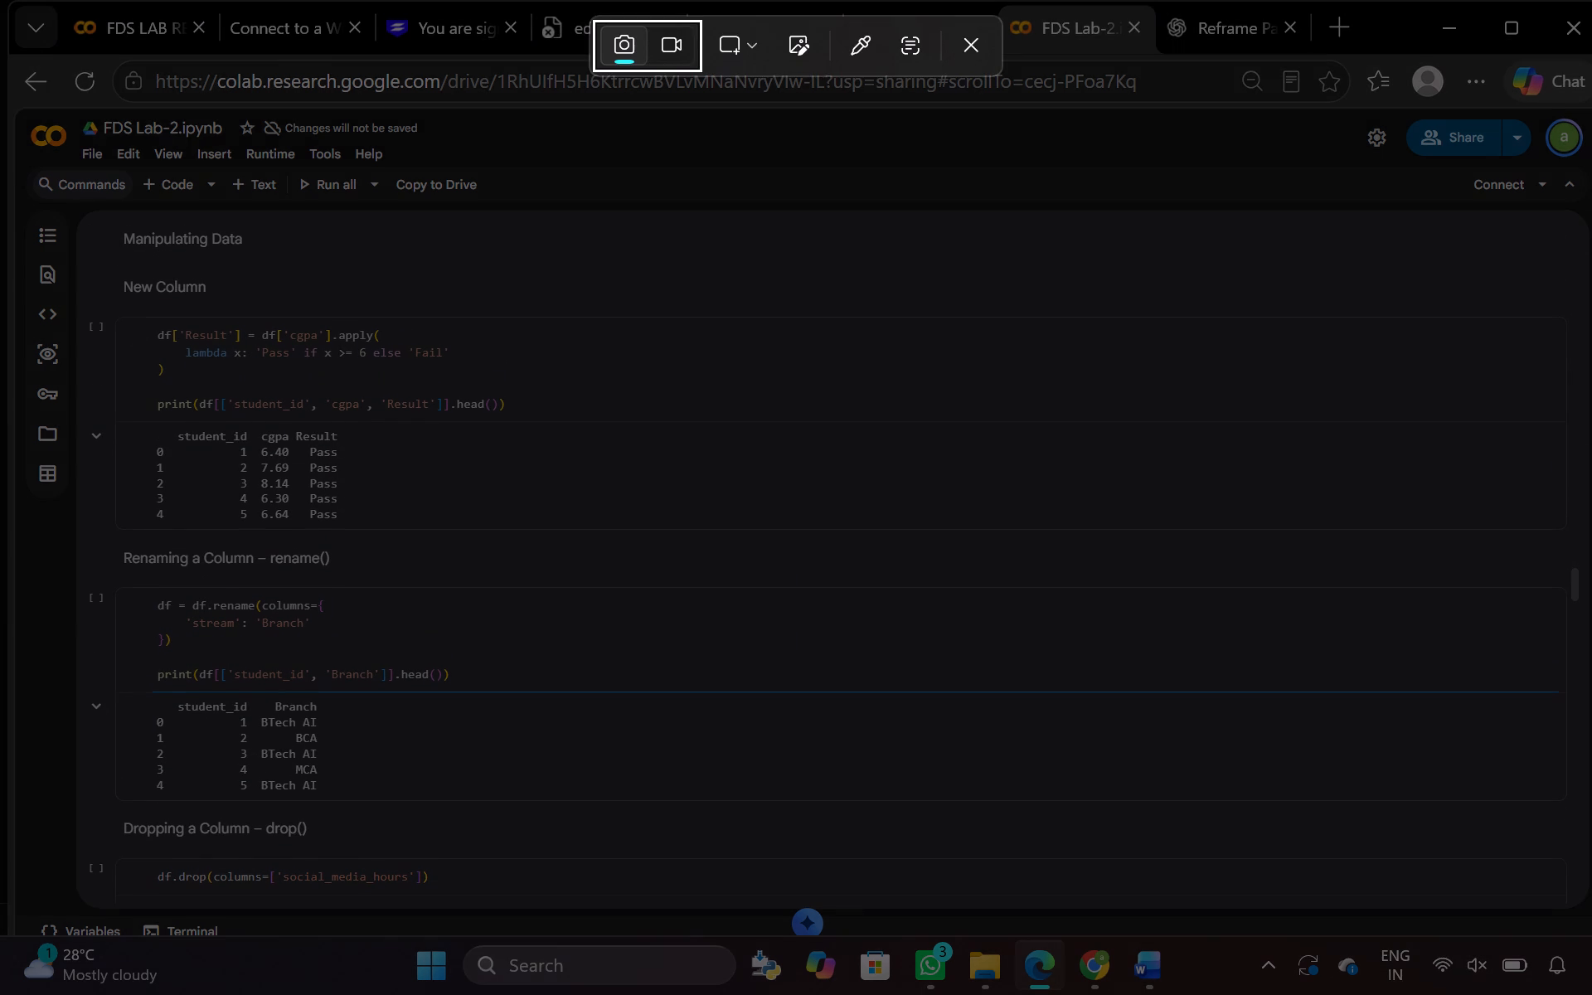
pyautogui.click(748, 60)
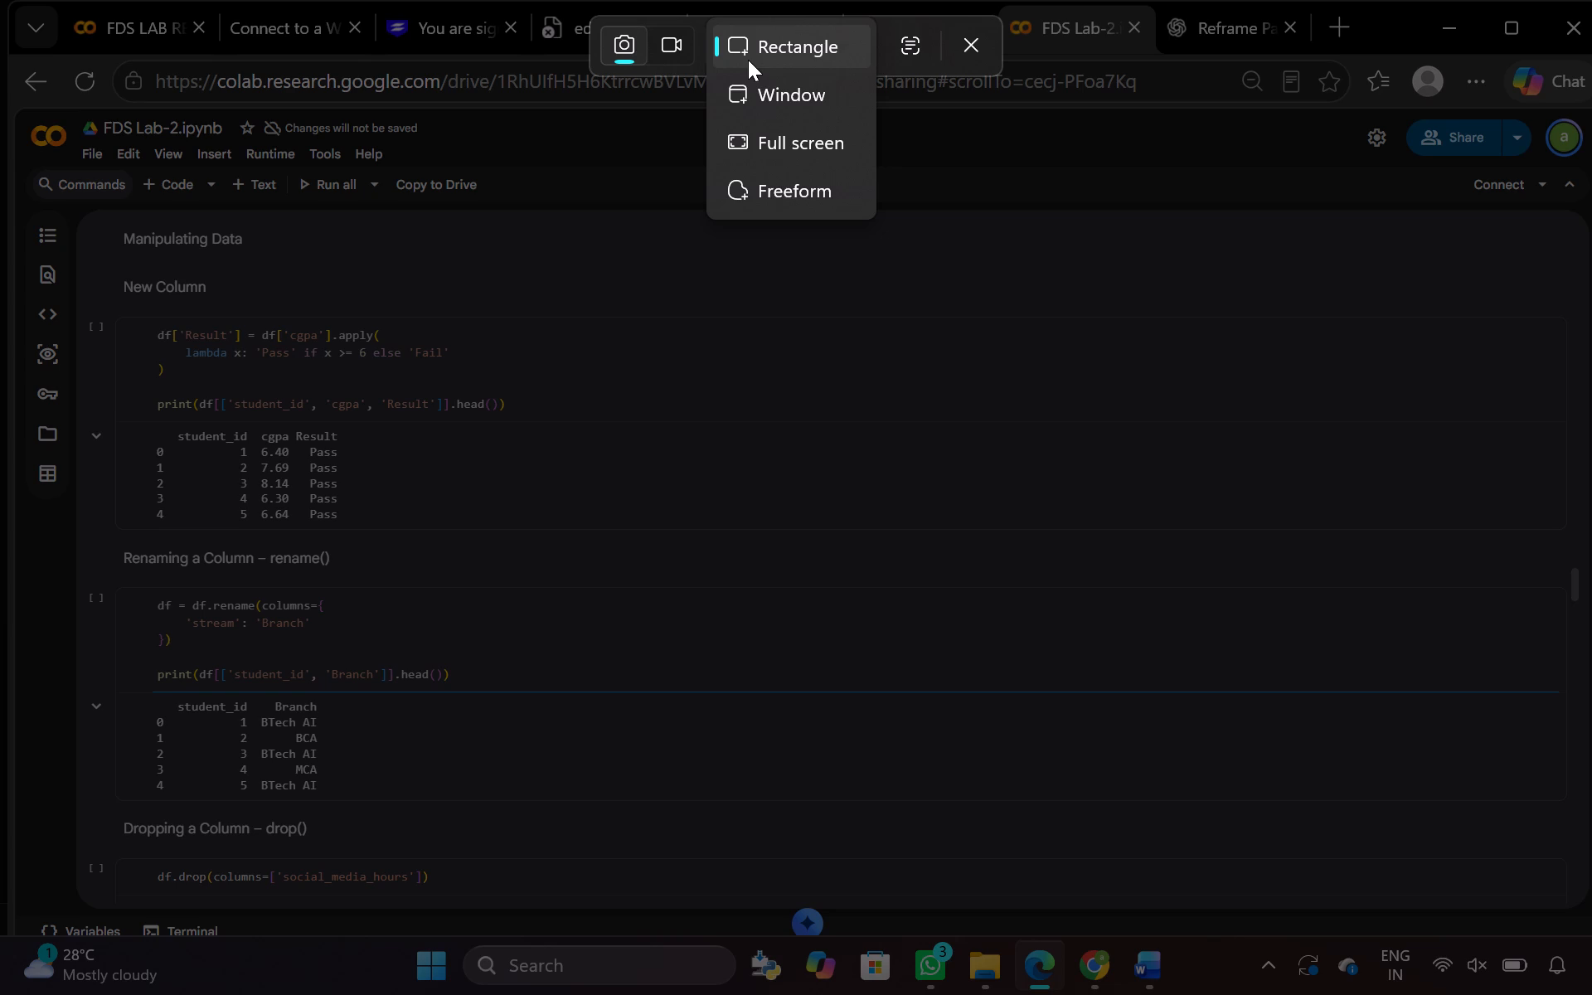
pyautogui.click(788, 151)
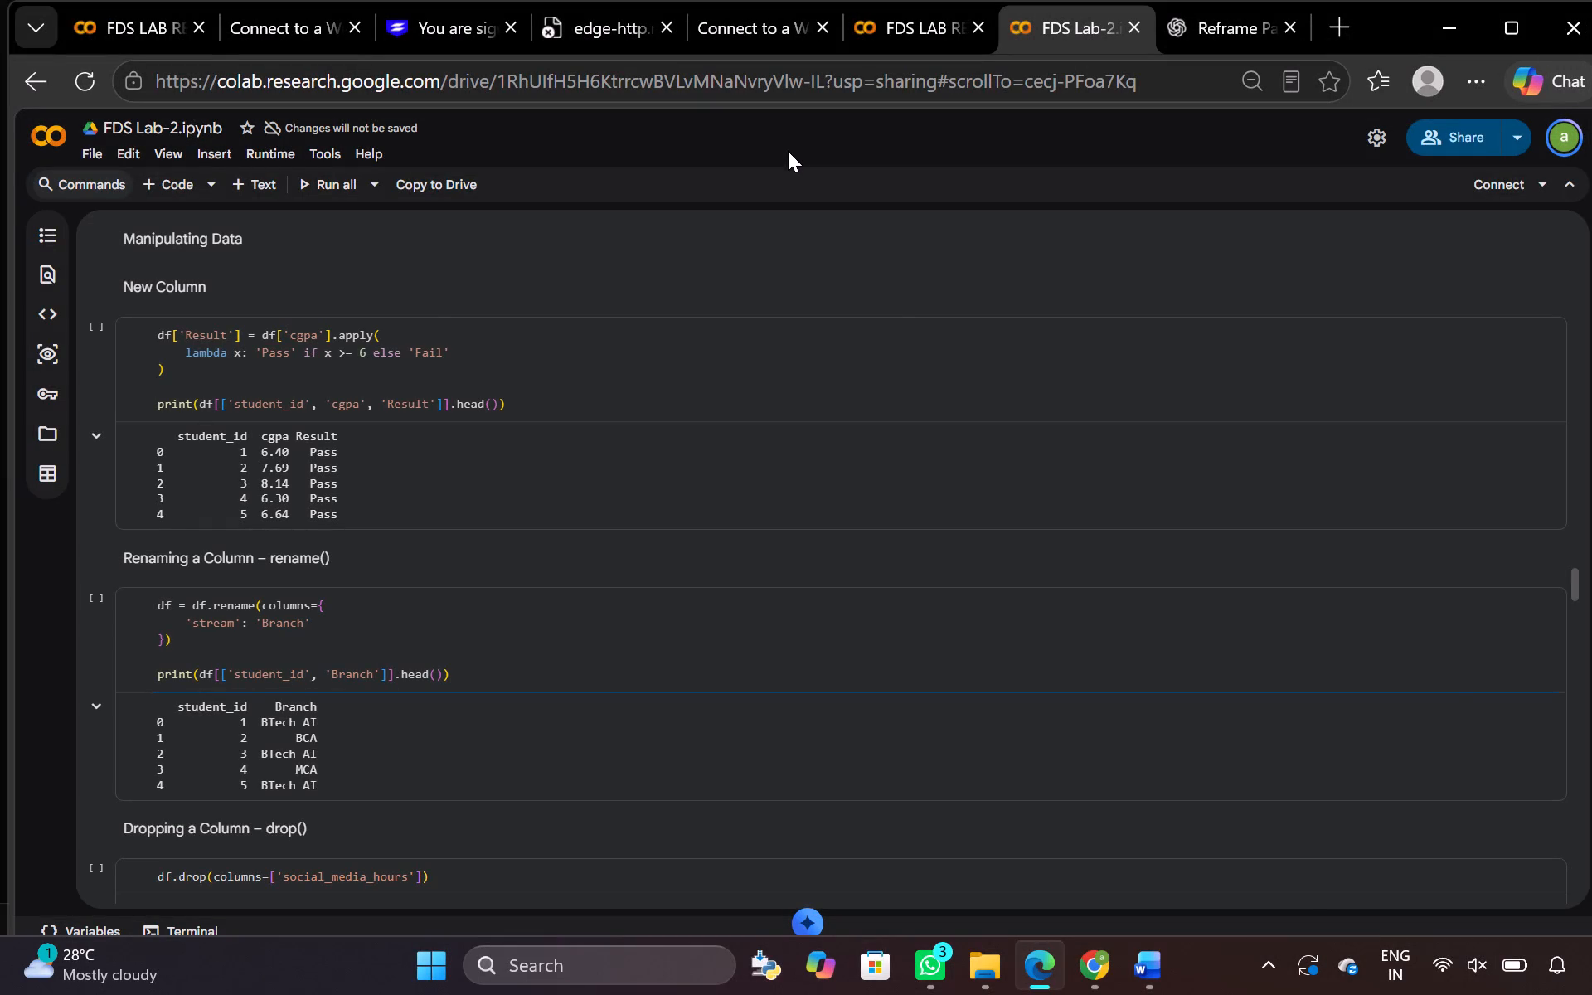
pyautogui.hotkey('alt', 'Tab')
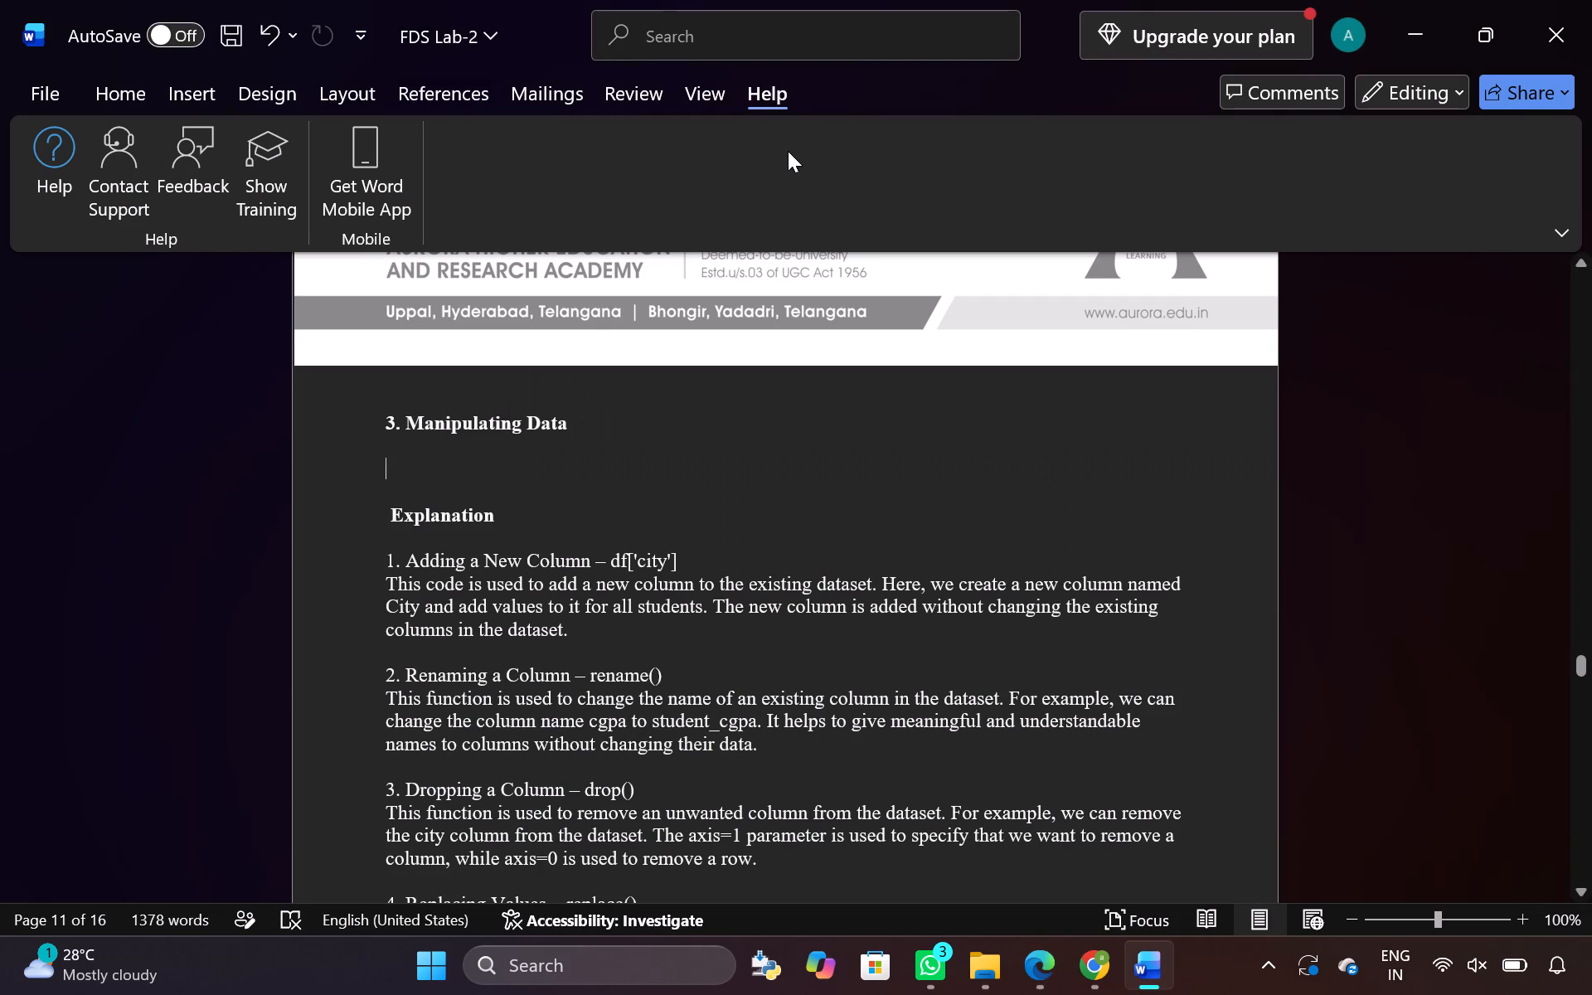
pyautogui.hotkey('ctrl', 'v')
# Take a full-screen capture of the Dropping a Column – drop() cell in Edge's Colab notebook and paste it after the previous screenshot in Word.
pyautogui.hotkey('alt', 'Tab')
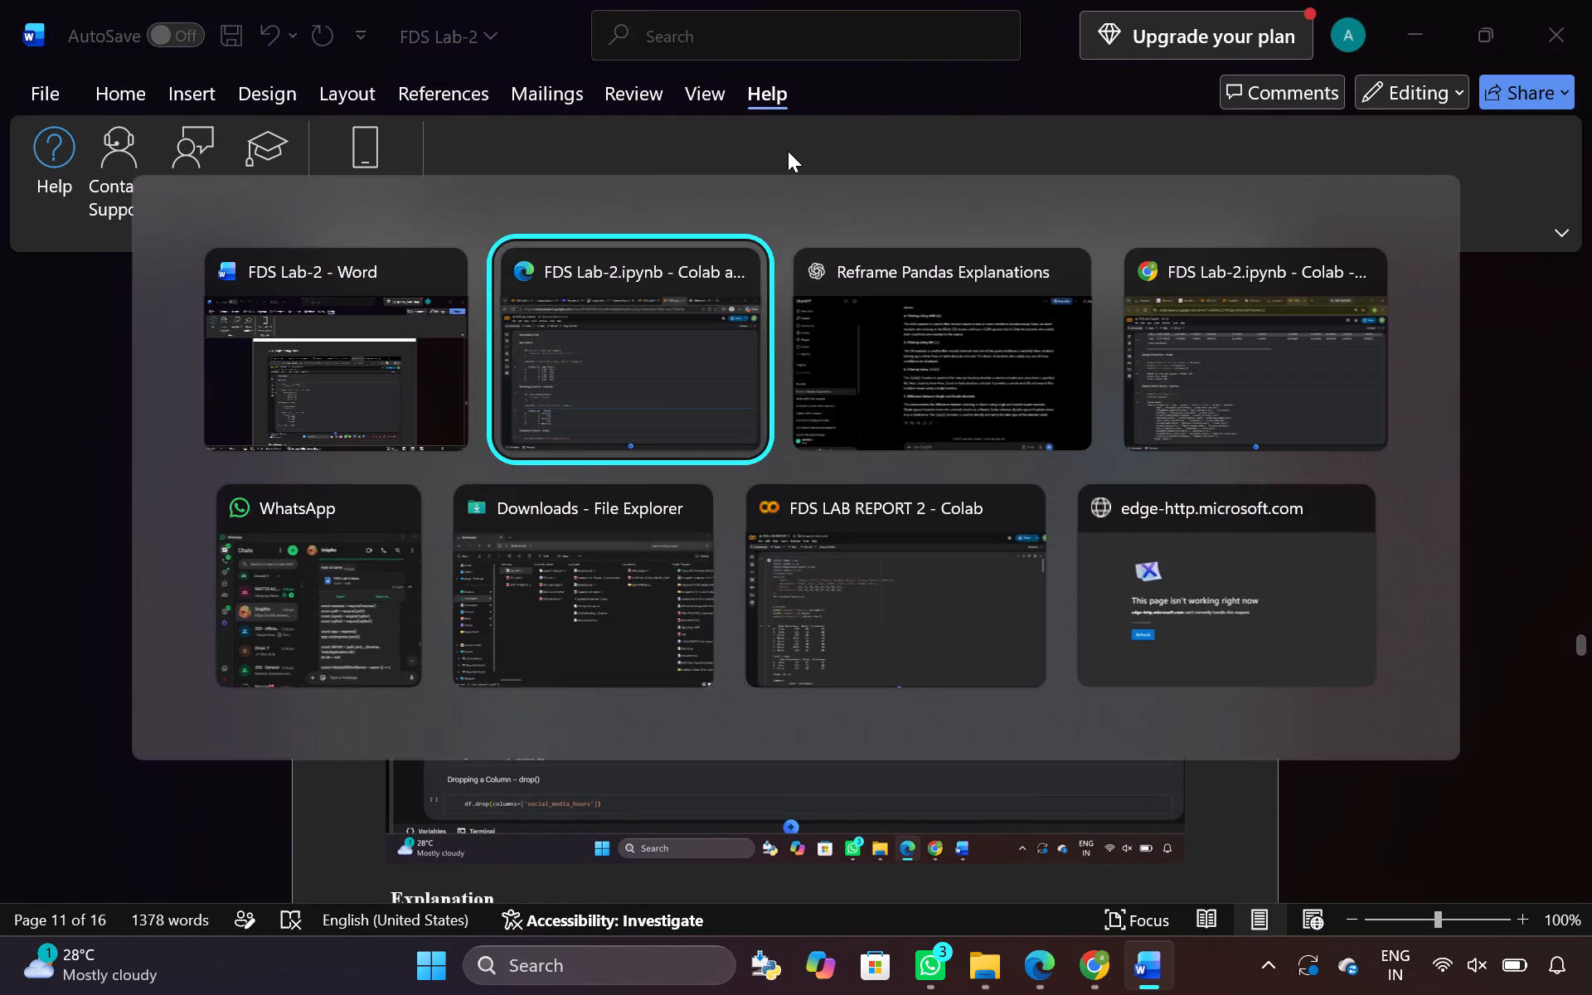
pyautogui.scroll(-1, 671, 418)
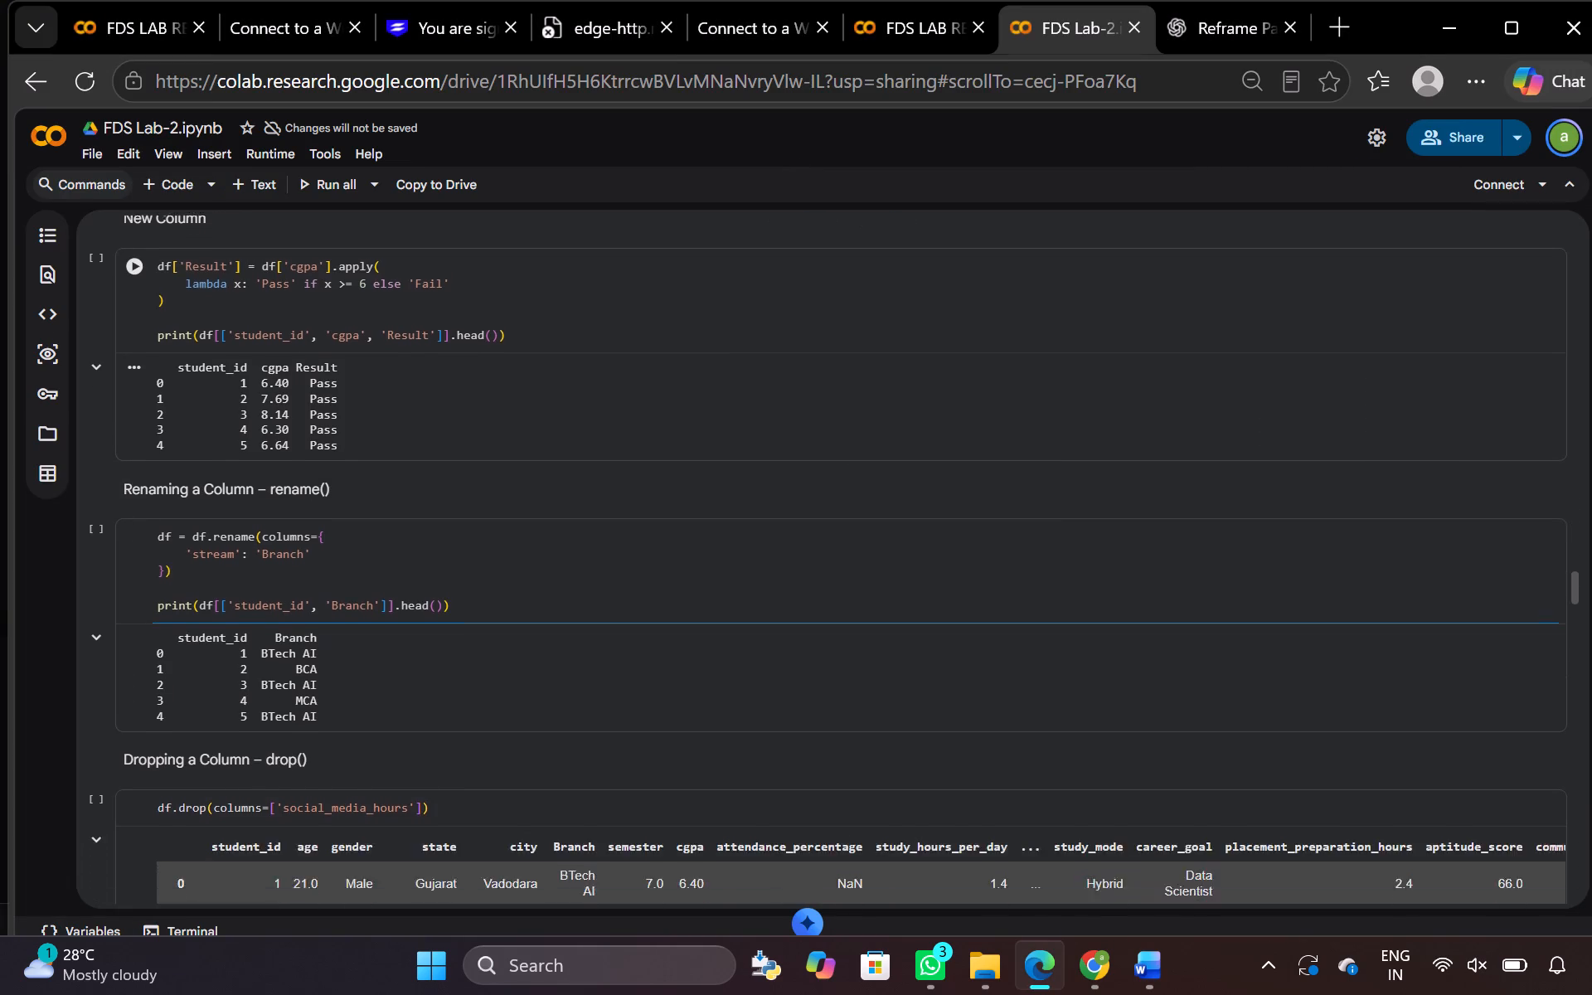
pyautogui.scroll(-3, 671, 418)
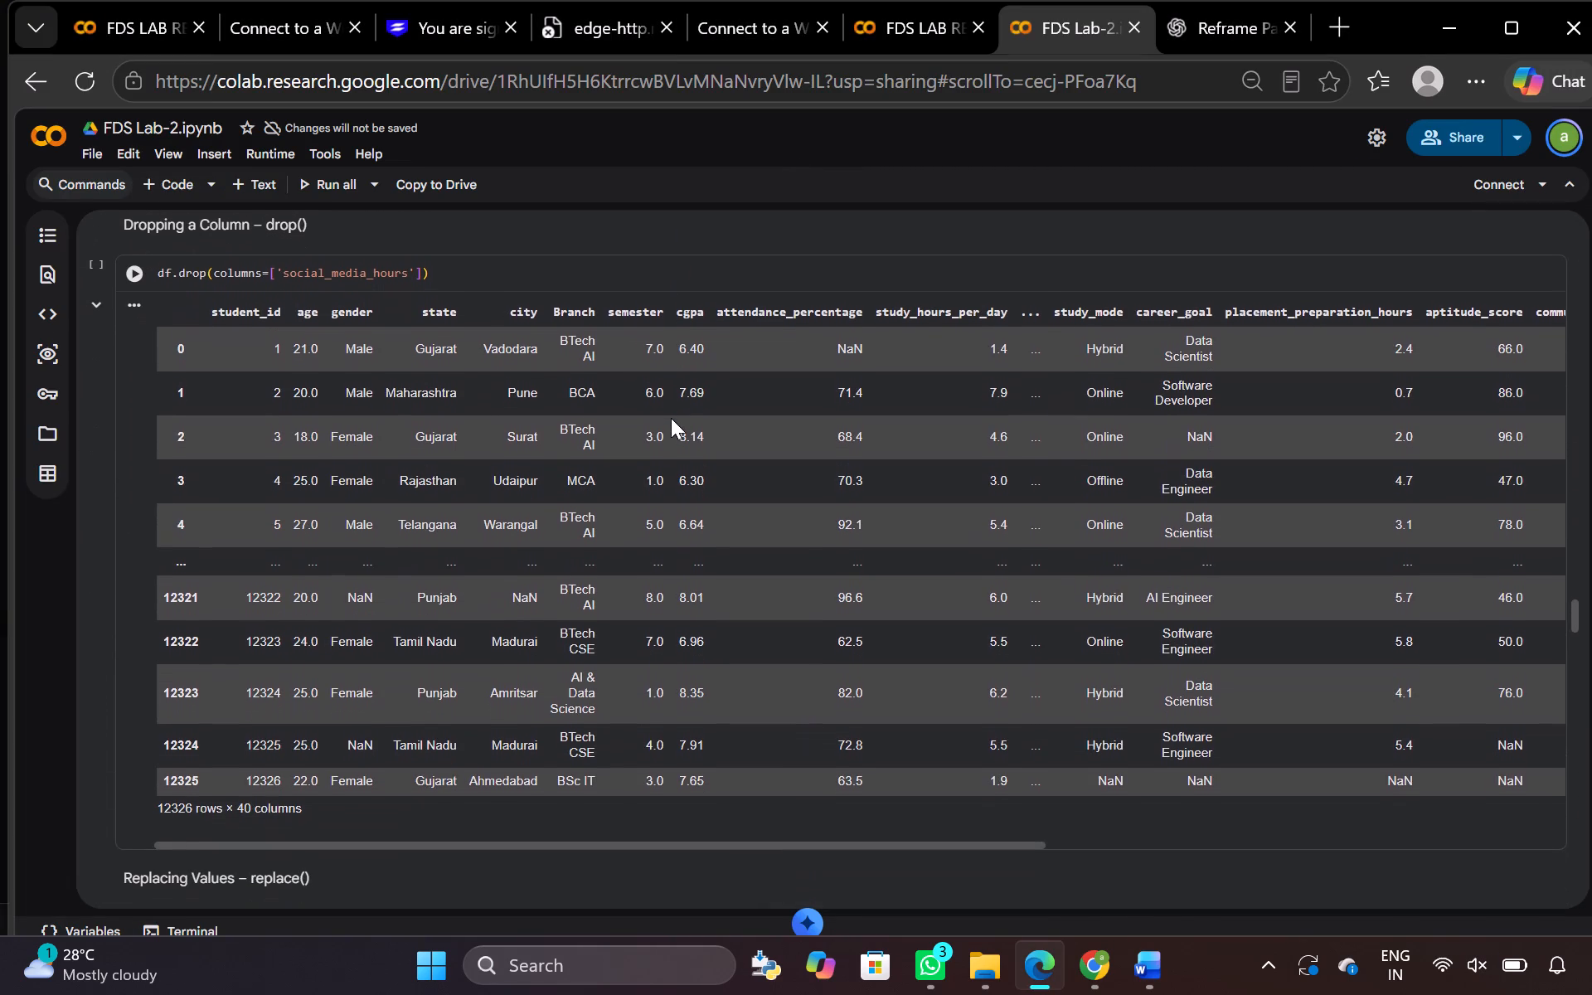
pyautogui.scroll(-2, 671, 418)
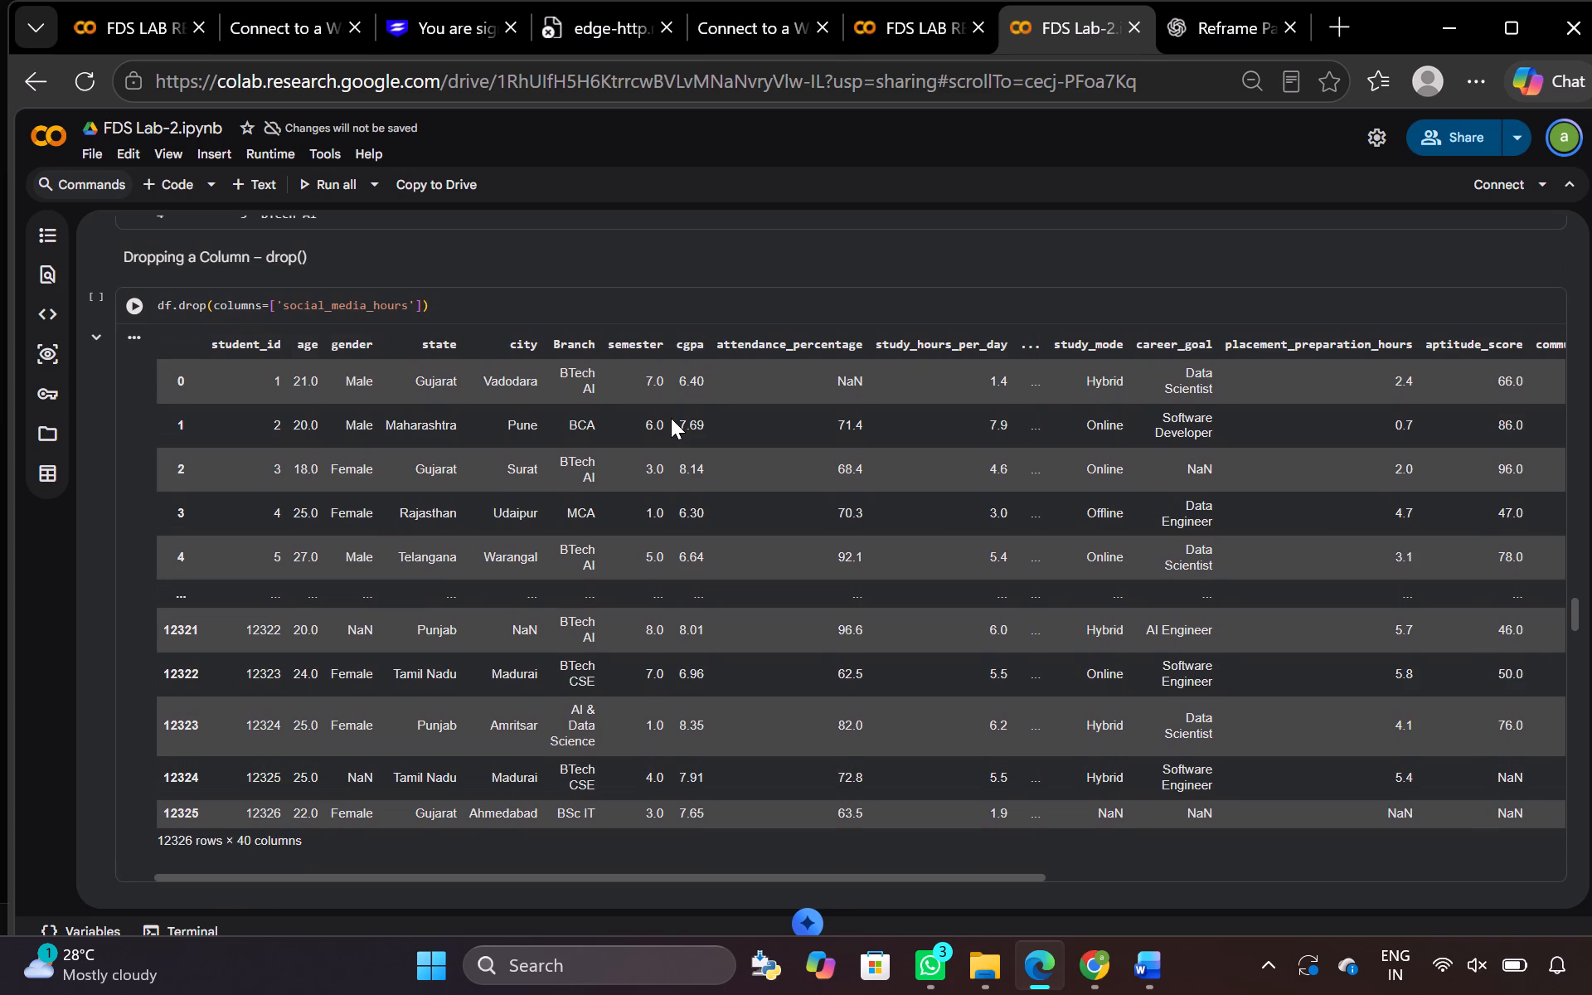
pyautogui.press('Print')
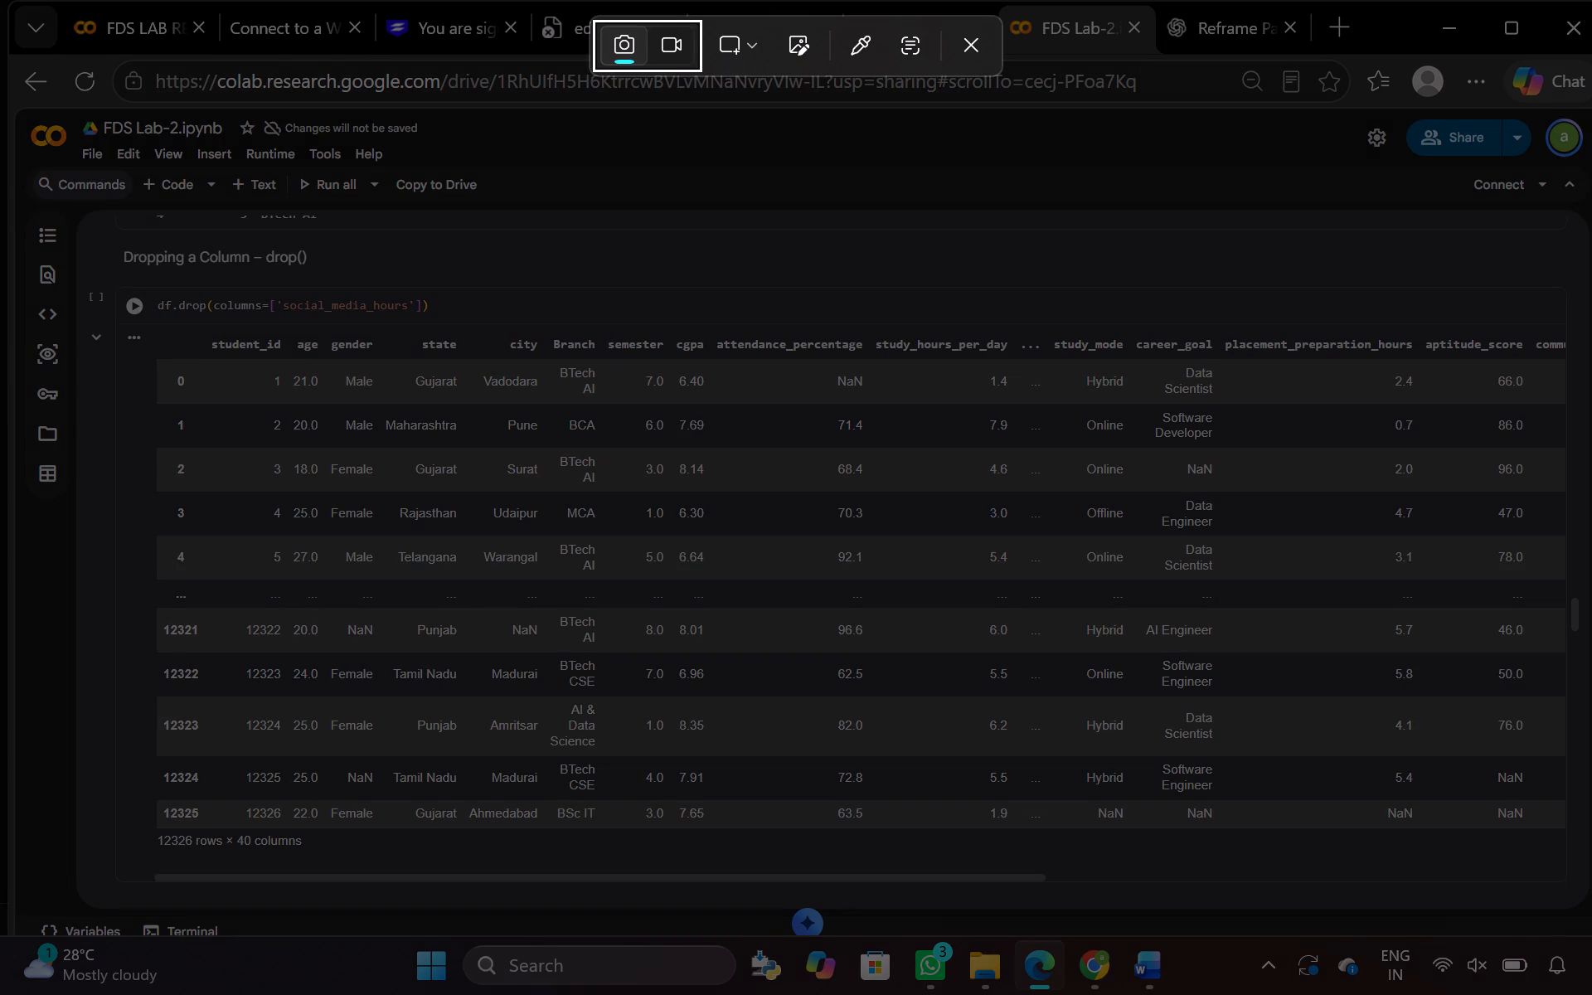
pyautogui.click(744, 46)
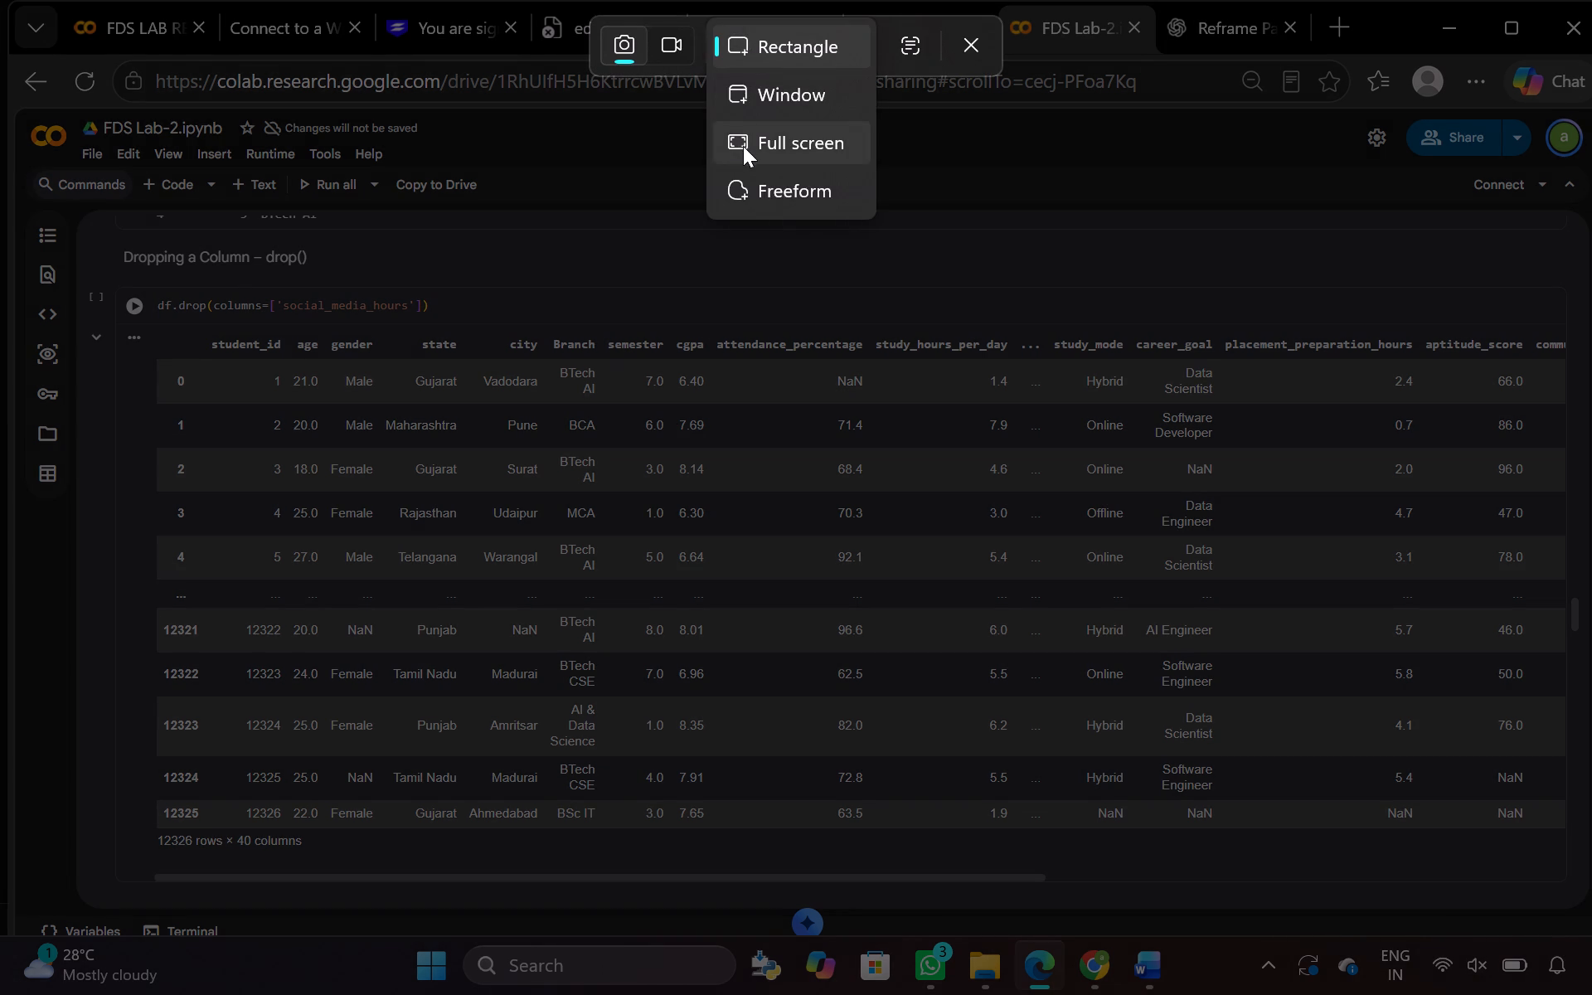
pyautogui.click(743, 146)
pyautogui.hotkey('alt', 'Tab')
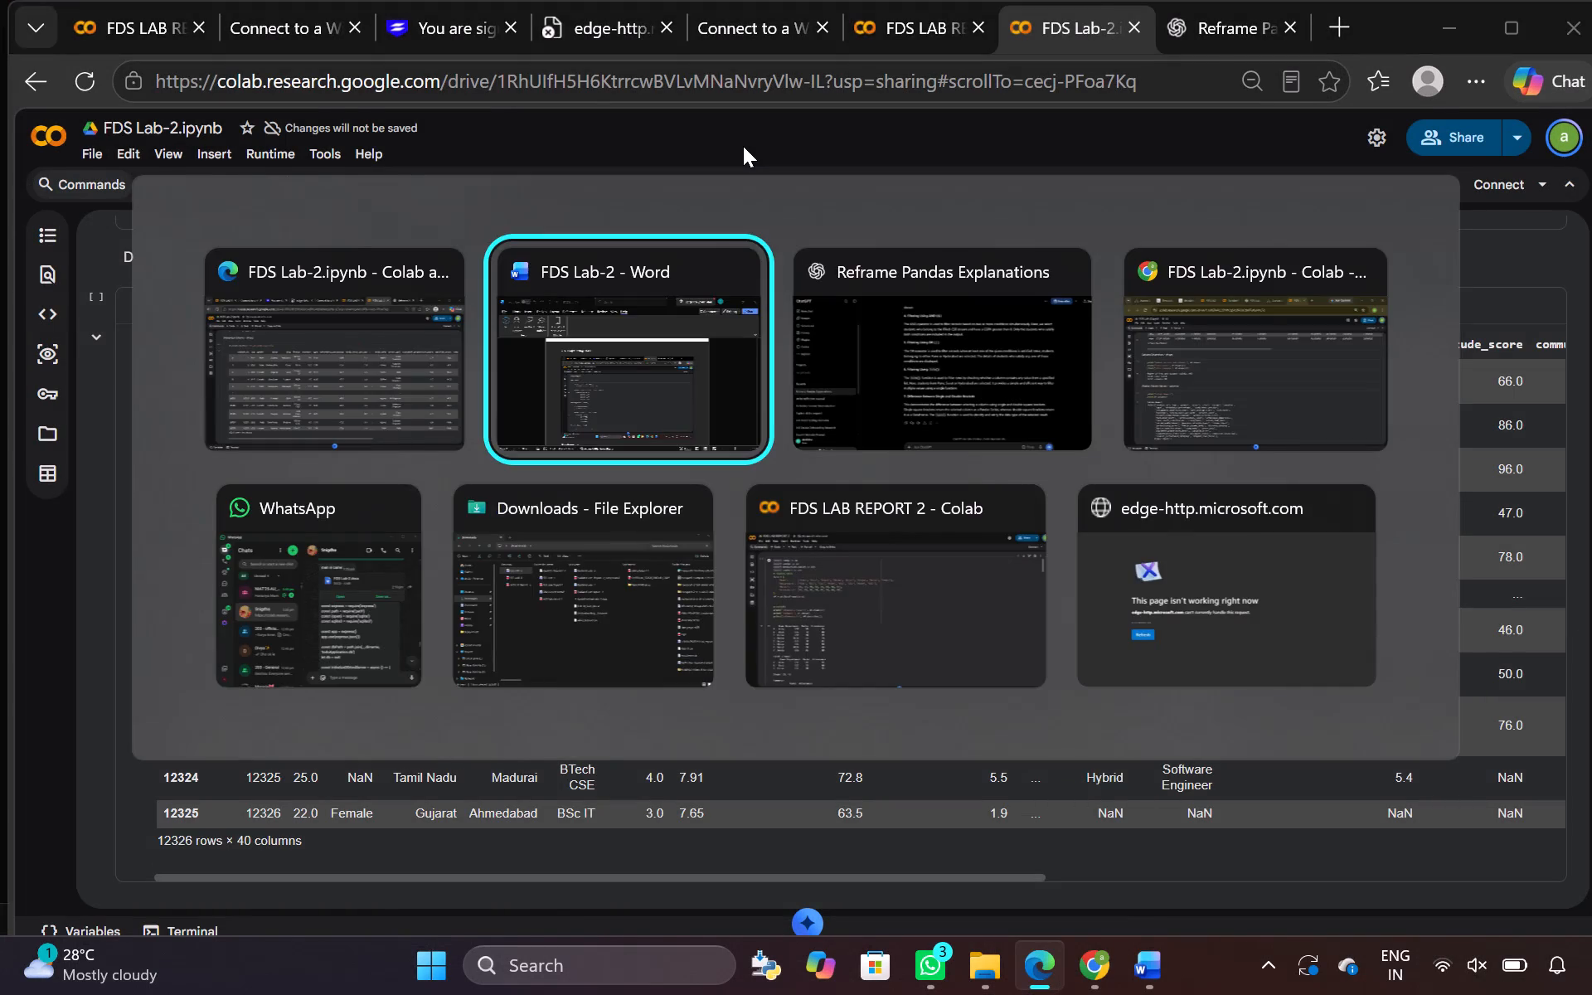
pyautogui.hotkey('ctrl', 'v')
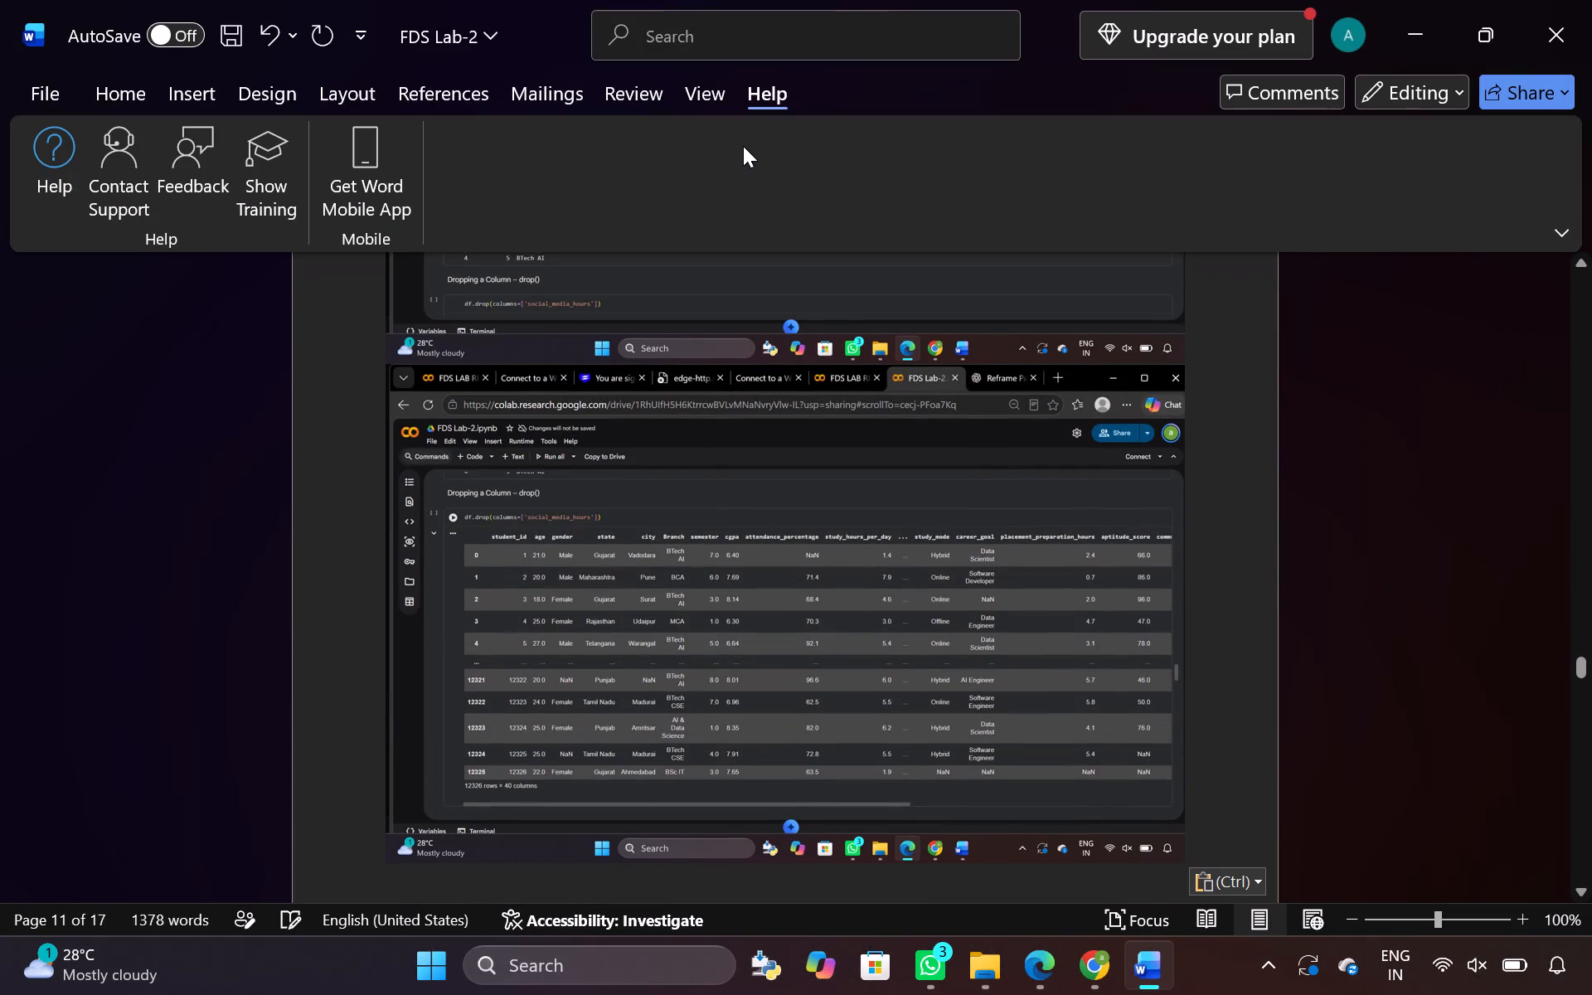
pyautogui.scroll(1, 743, 146)
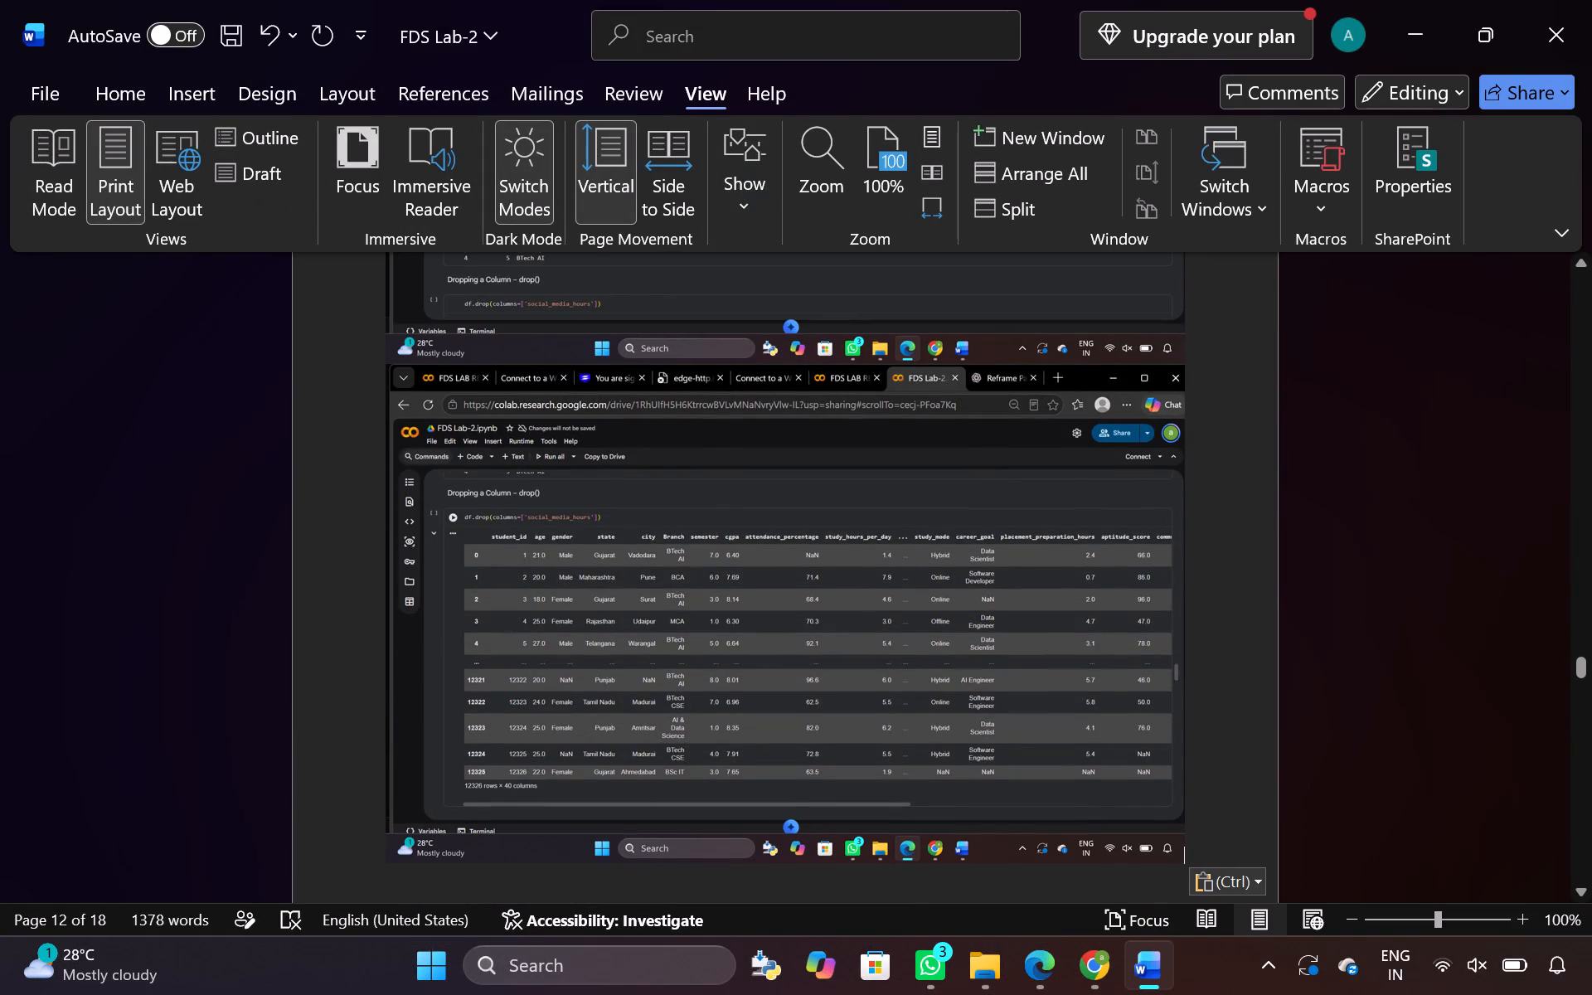
# Capture the full screen showing Edge's replace(), astype() and start of isnull() Colab cells, and paste it below the drop() screenshot in Word.
pyautogui.hotkey('alt', 'Tab')
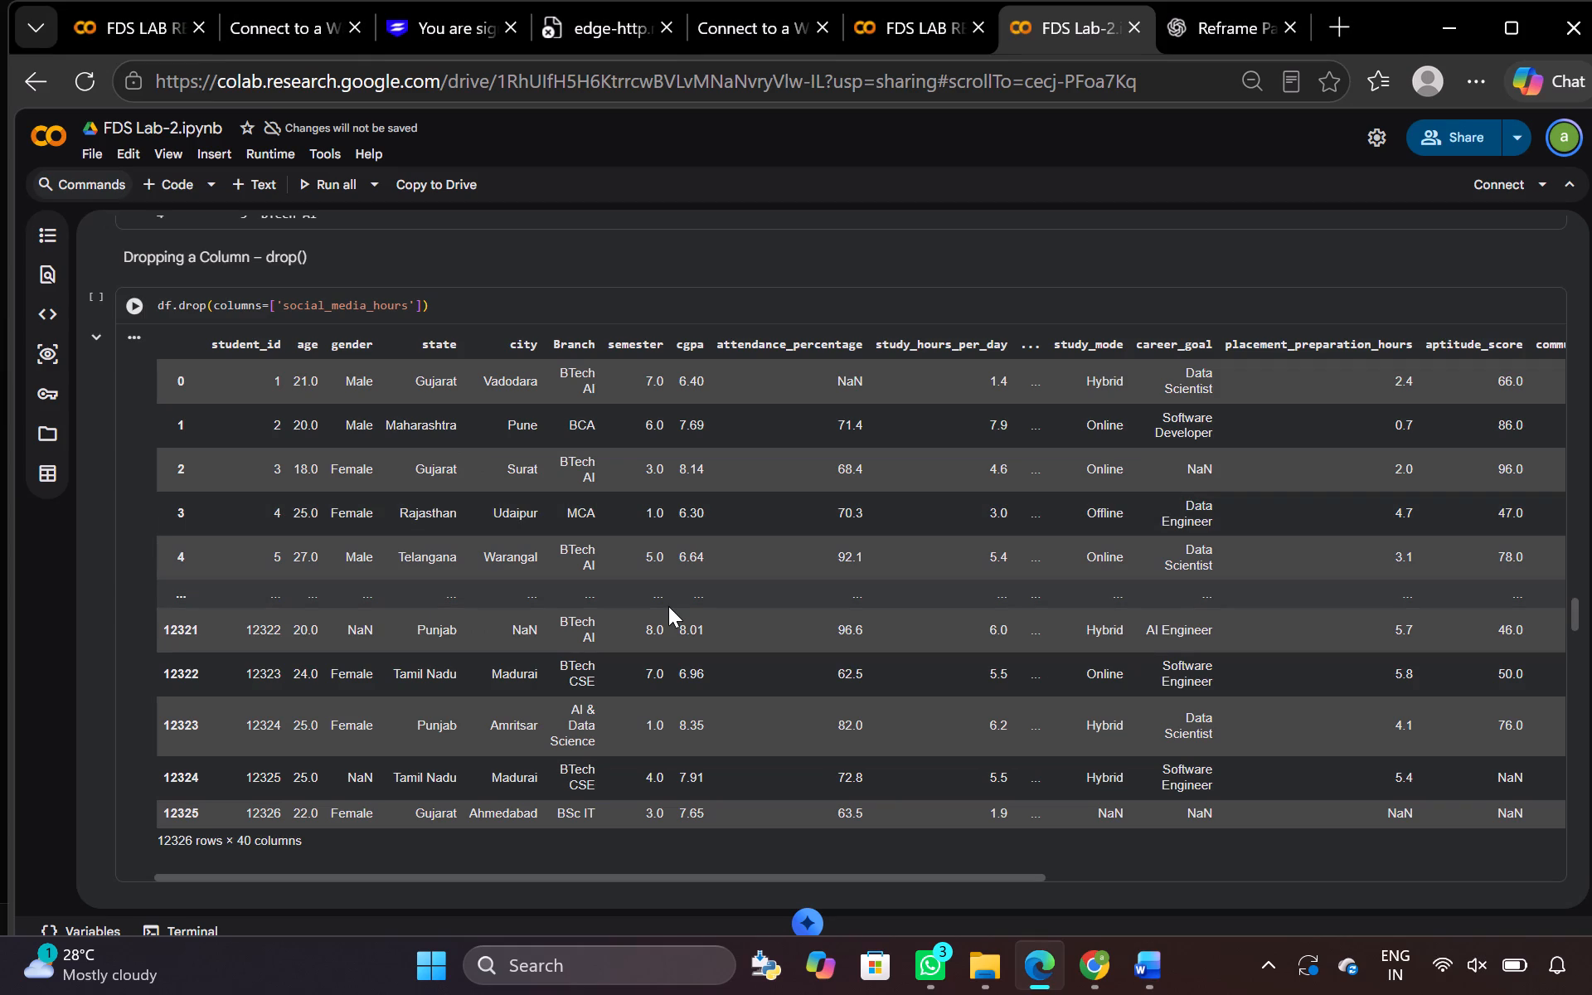
pyautogui.scroll(-2, 668, 606)
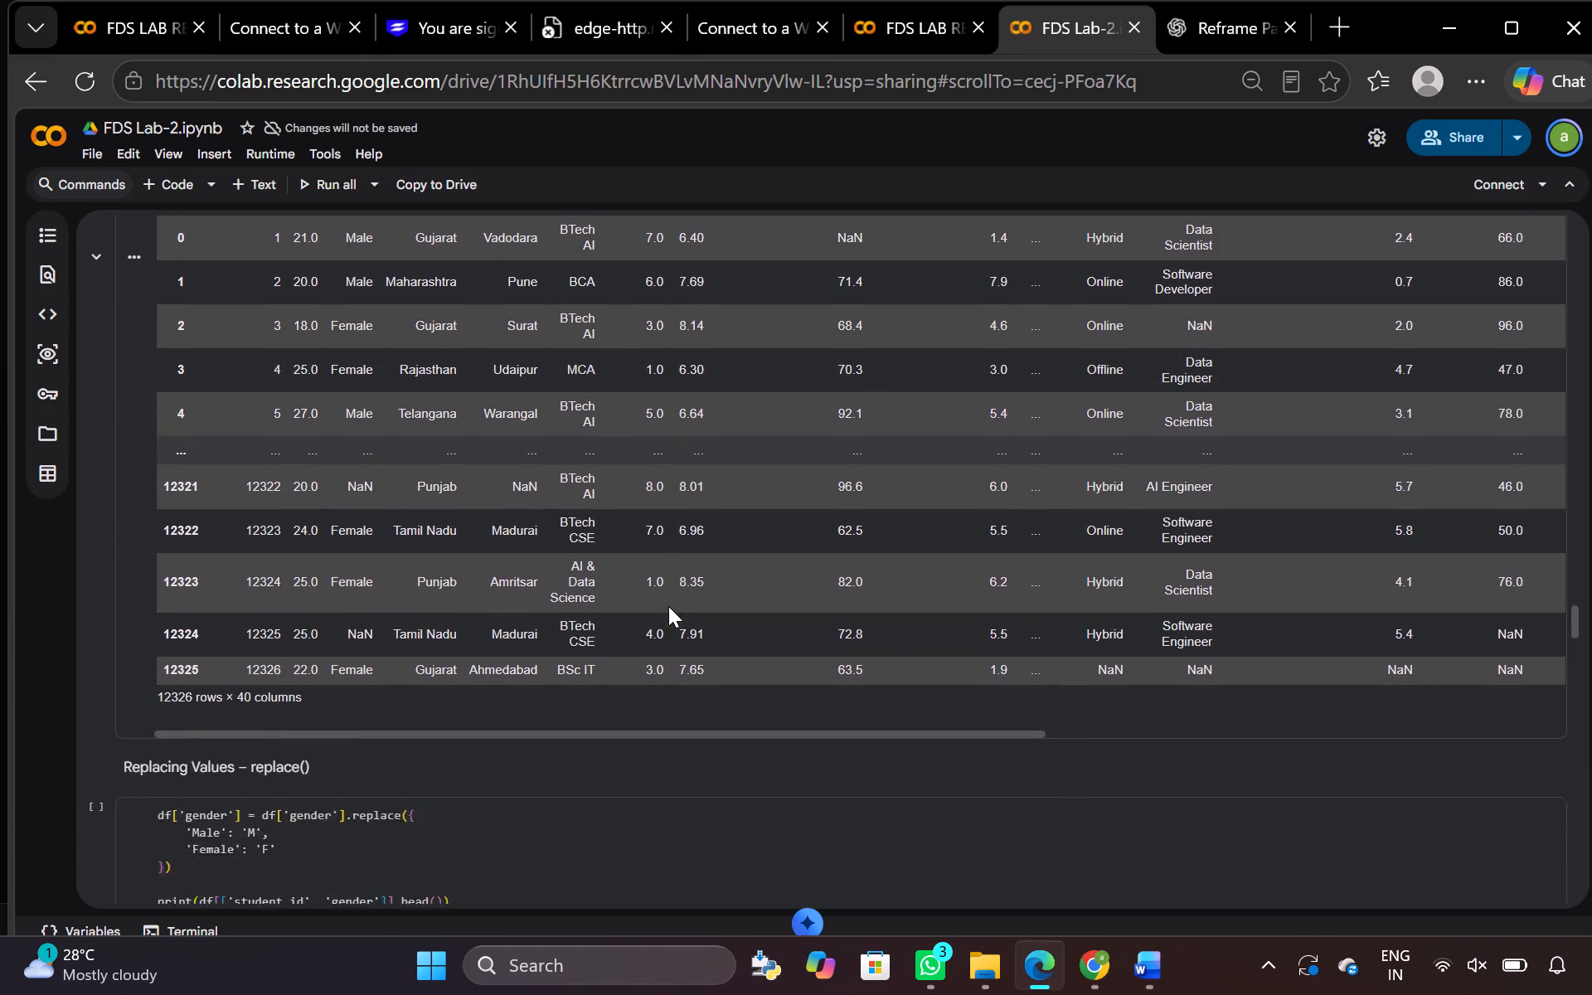
pyautogui.scroll(-5, 668, 606)
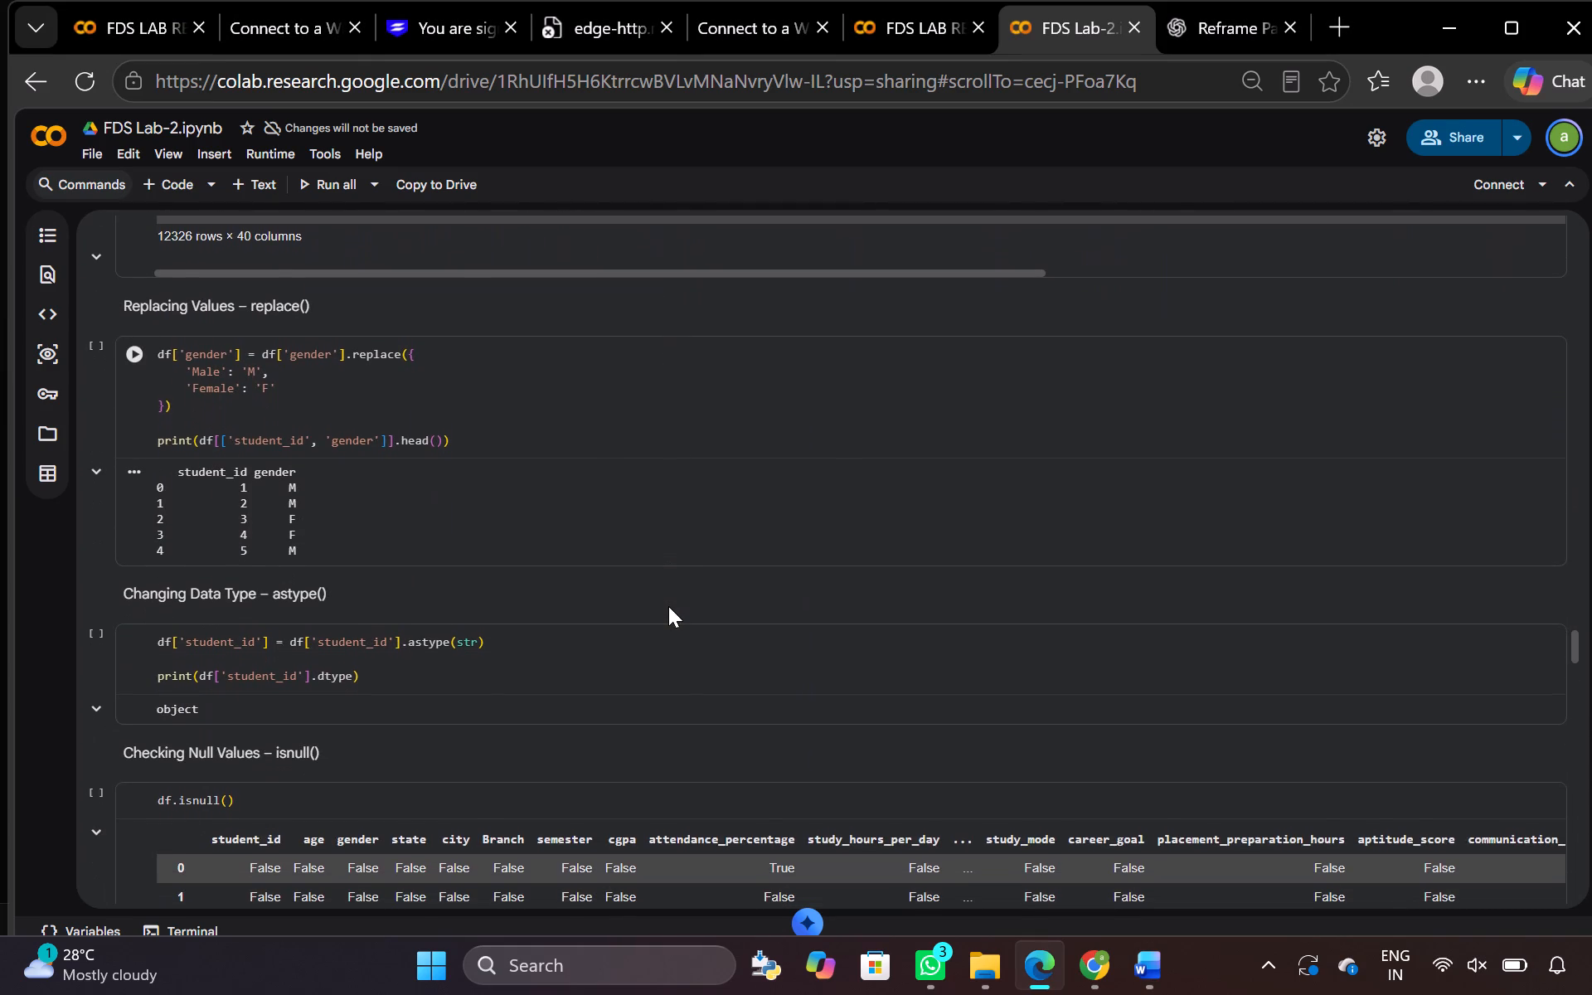
pyautogui.scroll(-2, 668, 606)
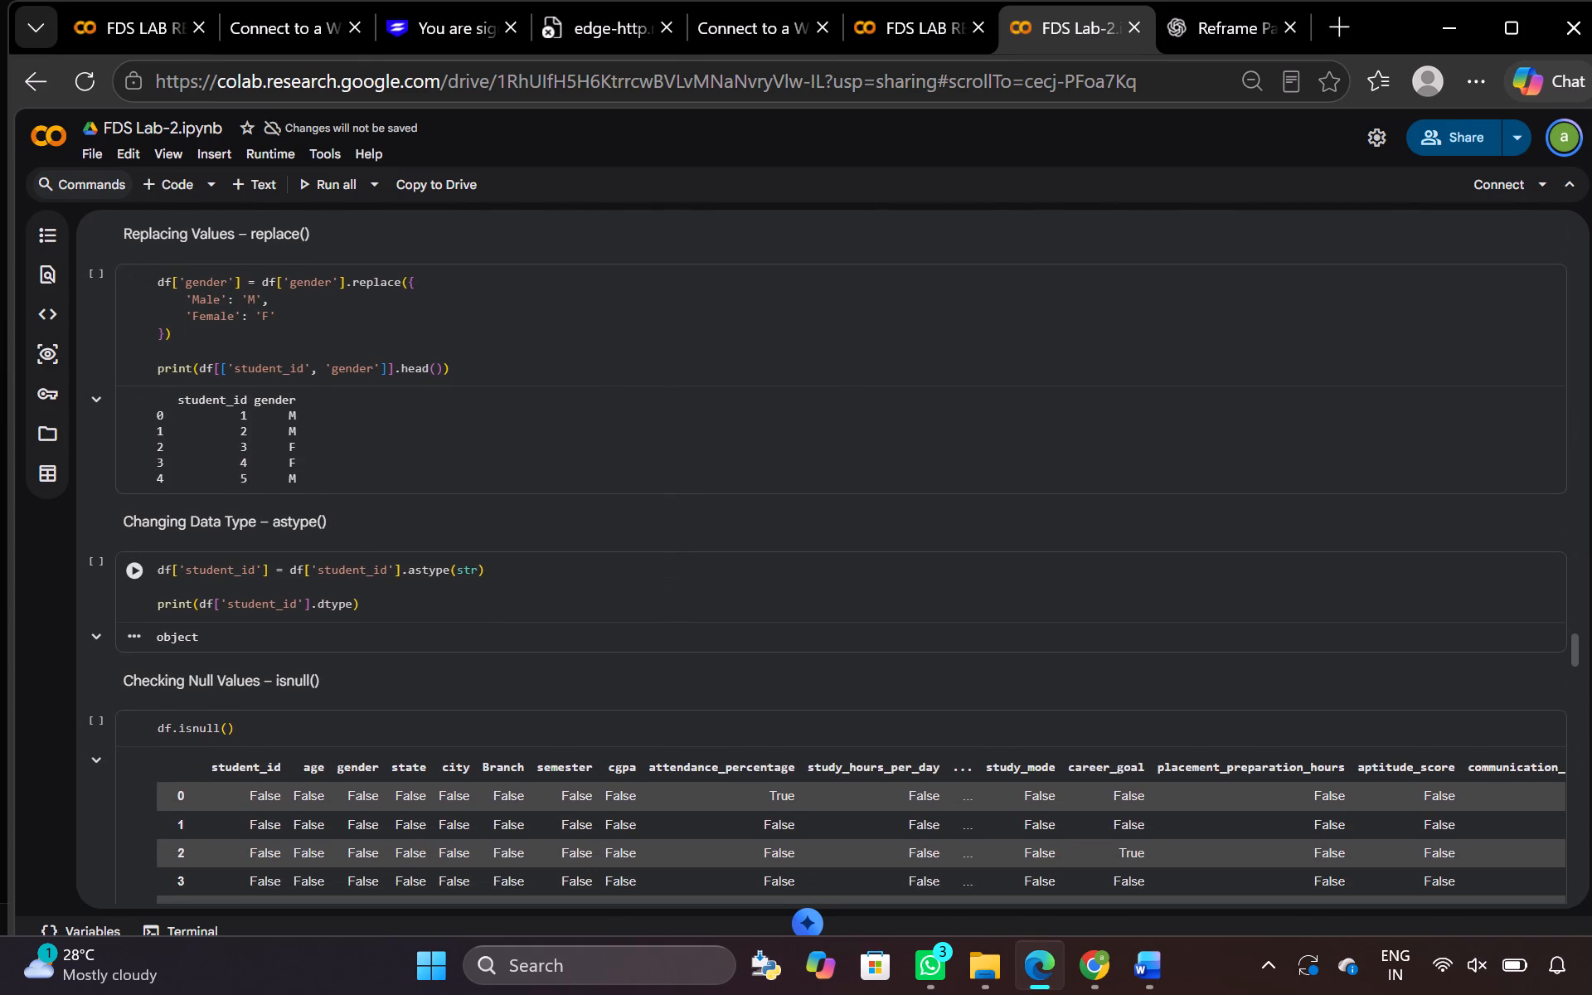
pyautogui.press('Print')
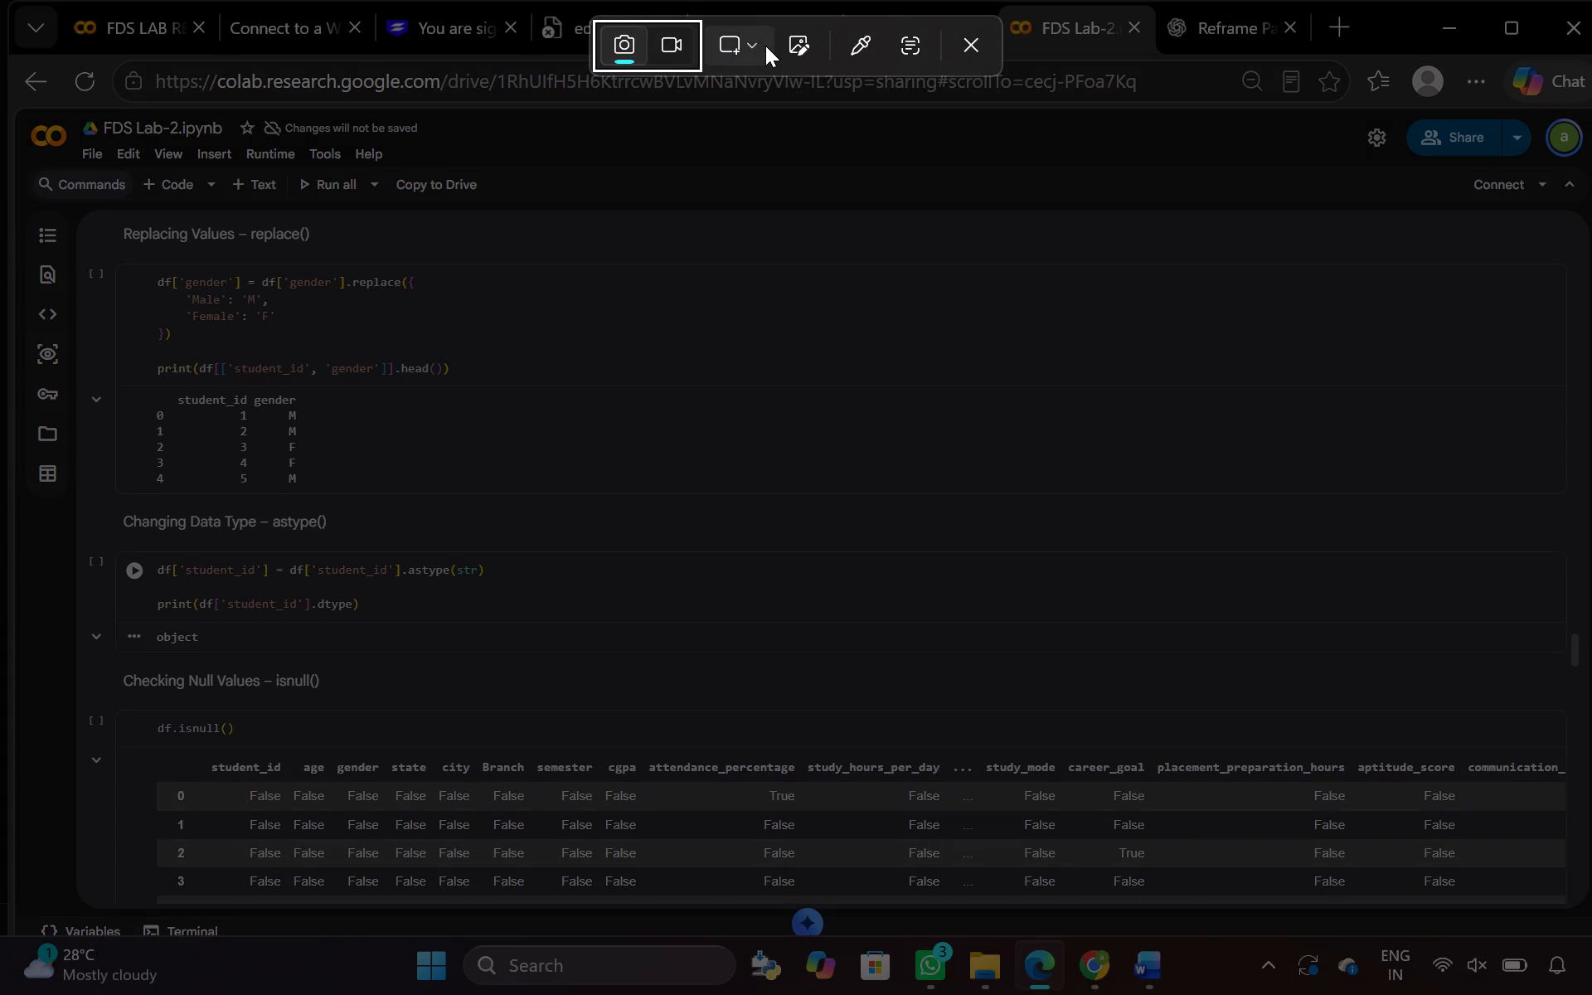
pyautogui.click(765, 46)
pyautogui.click(732, 160)
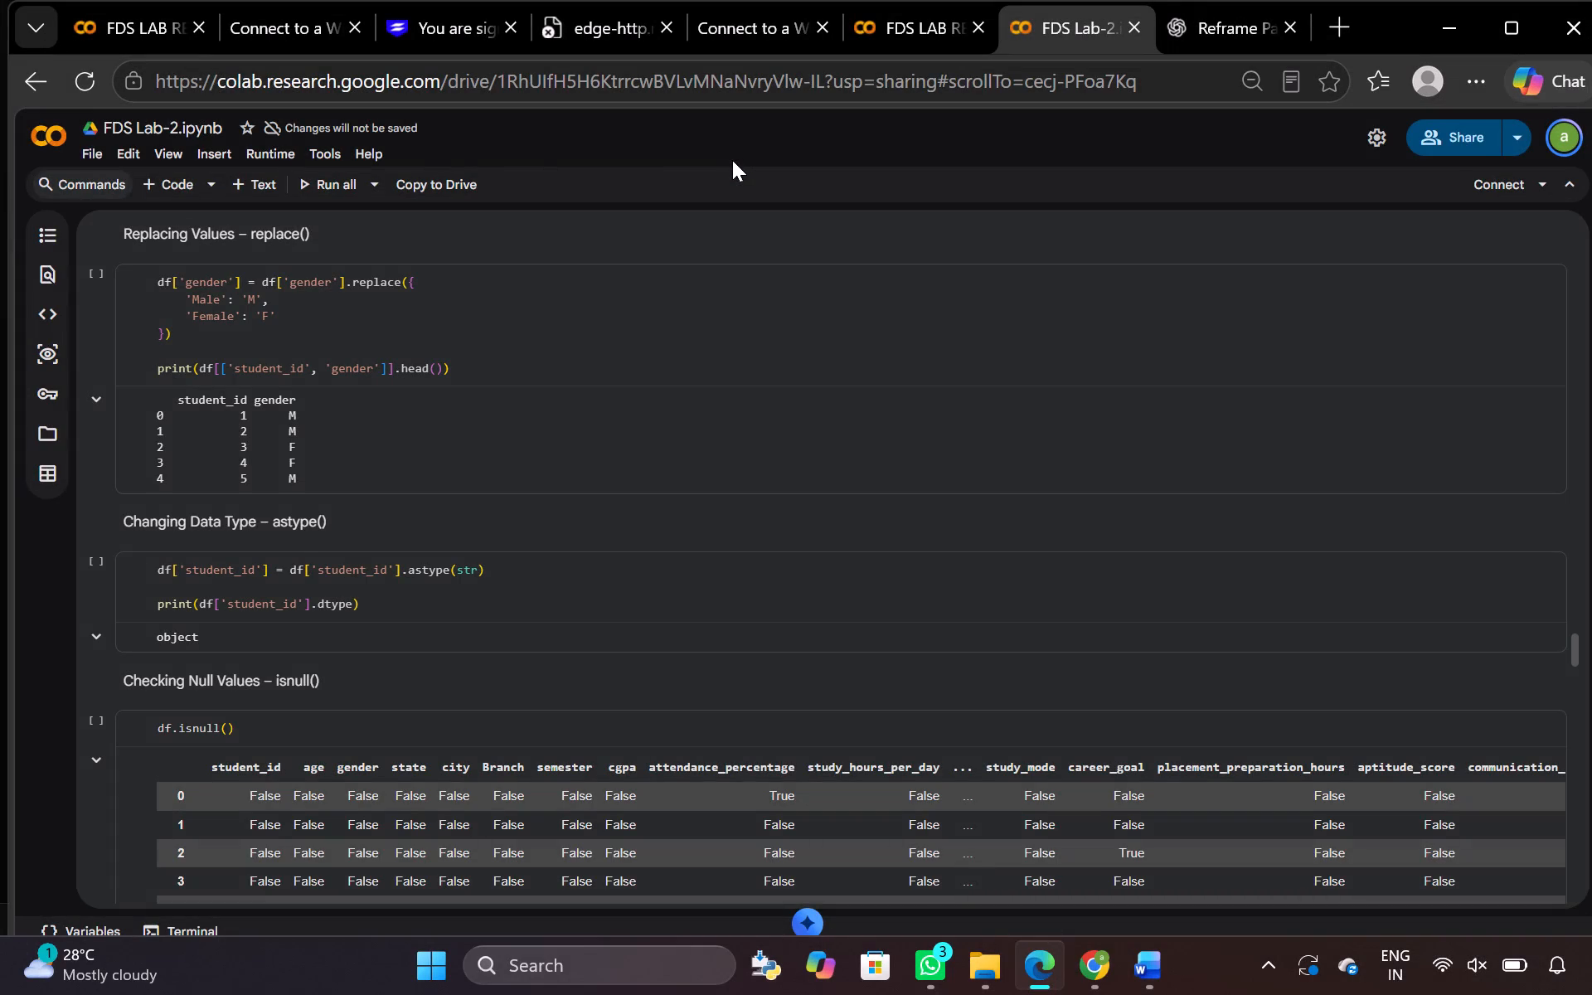
pyautogui.hotkey('alt', 'Tab')
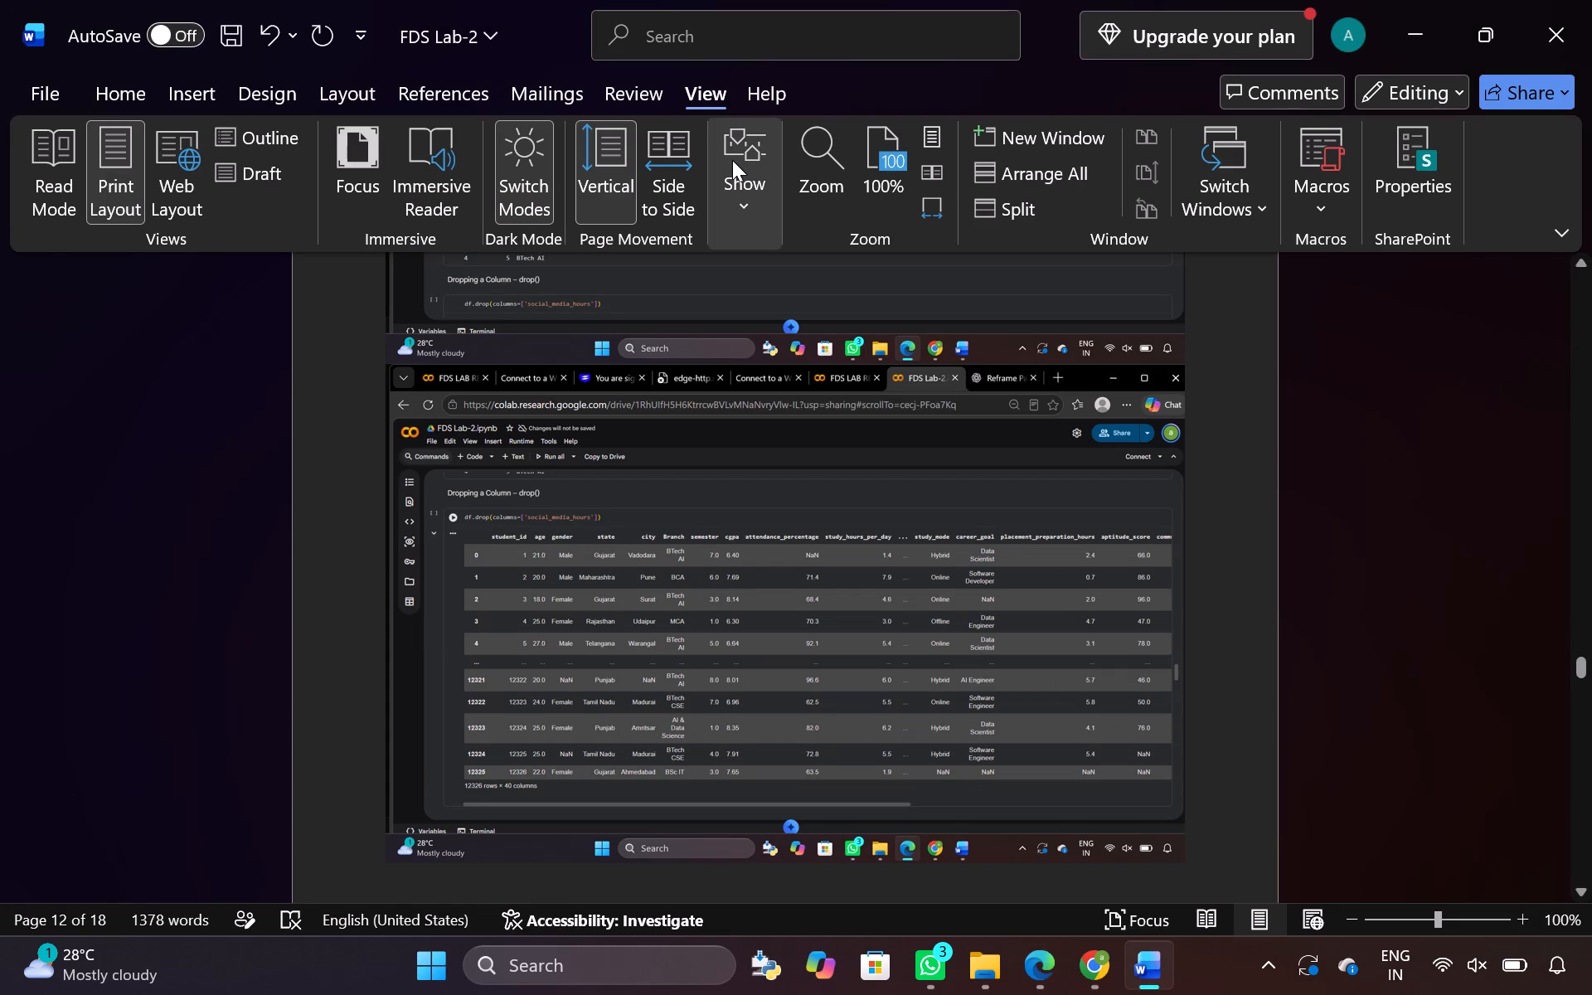
pyautogui.hotkey('ctrl', 'v')
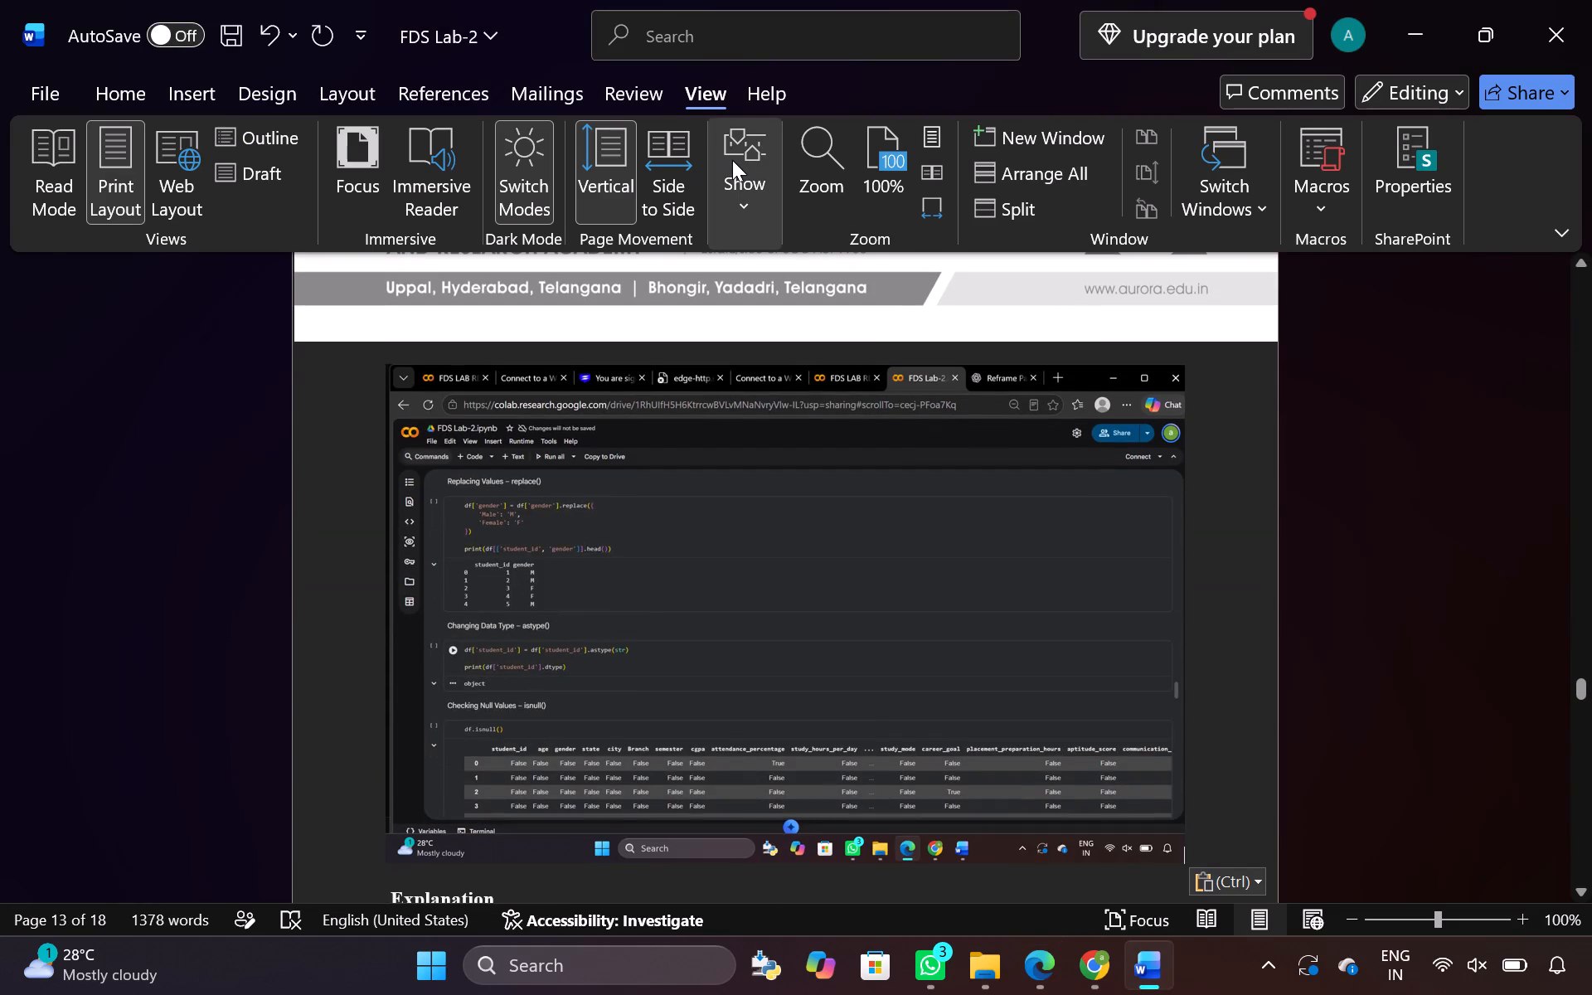
# Take a full-screen capture of the df.isnull().sum() cell in Edge's Colab notebook and paste it below the replace() and astype() screenshot in Word.
pyautogui.hotkey('alt', 'Tab')
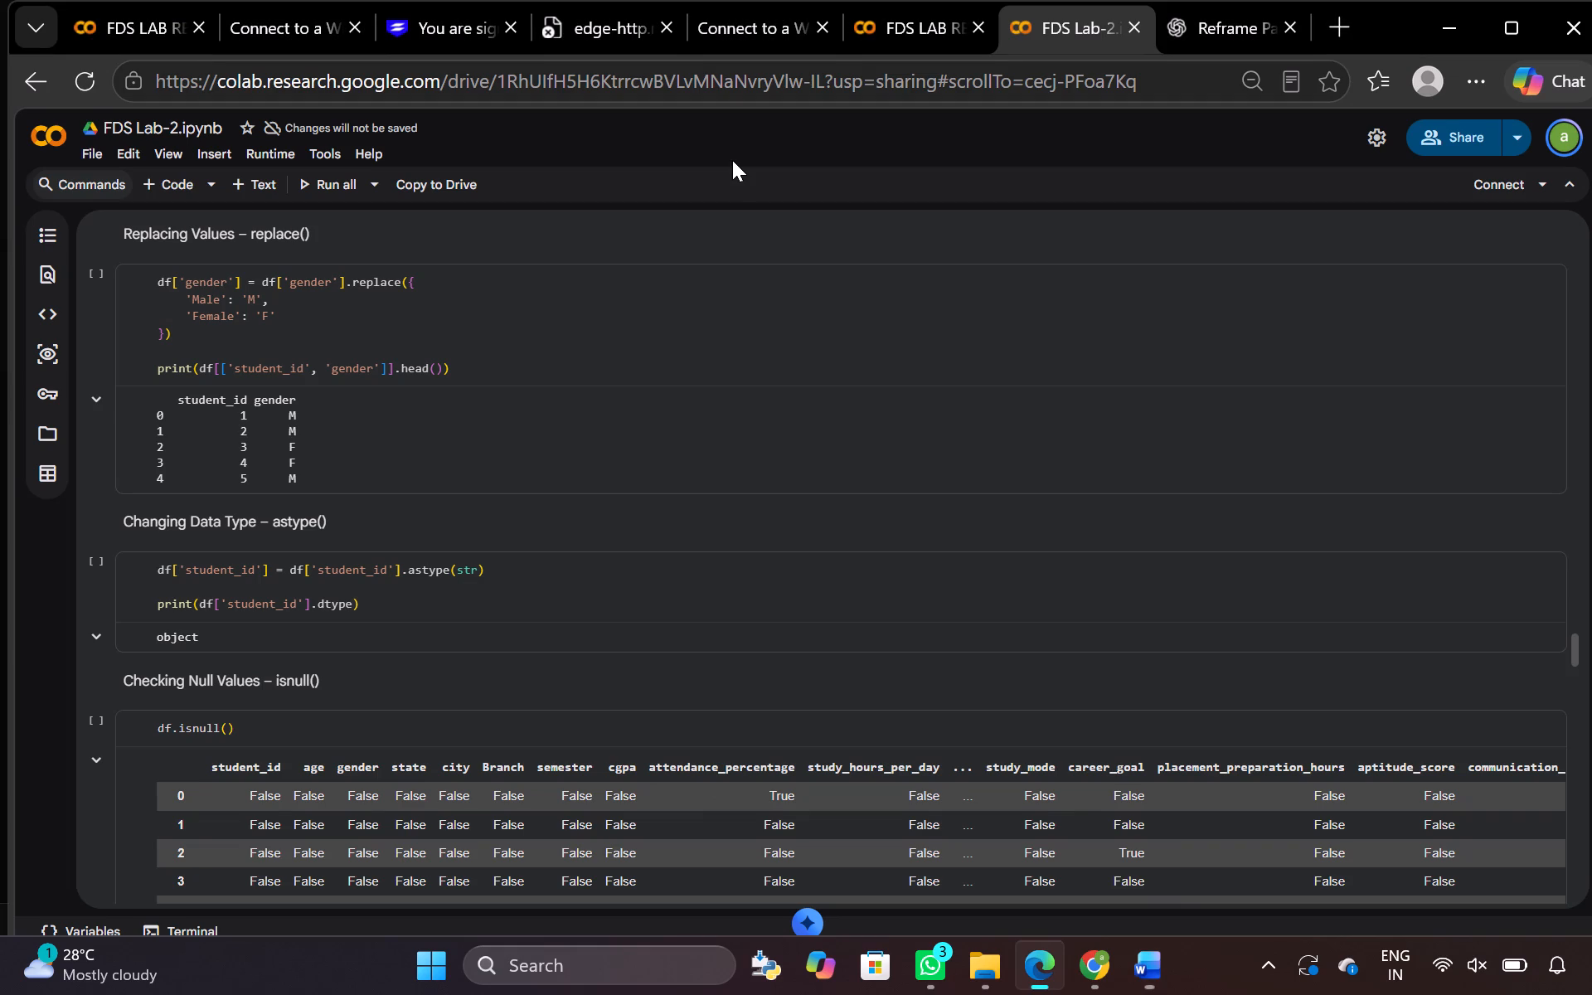
pyautogui.scroll(-4, 734, 526)
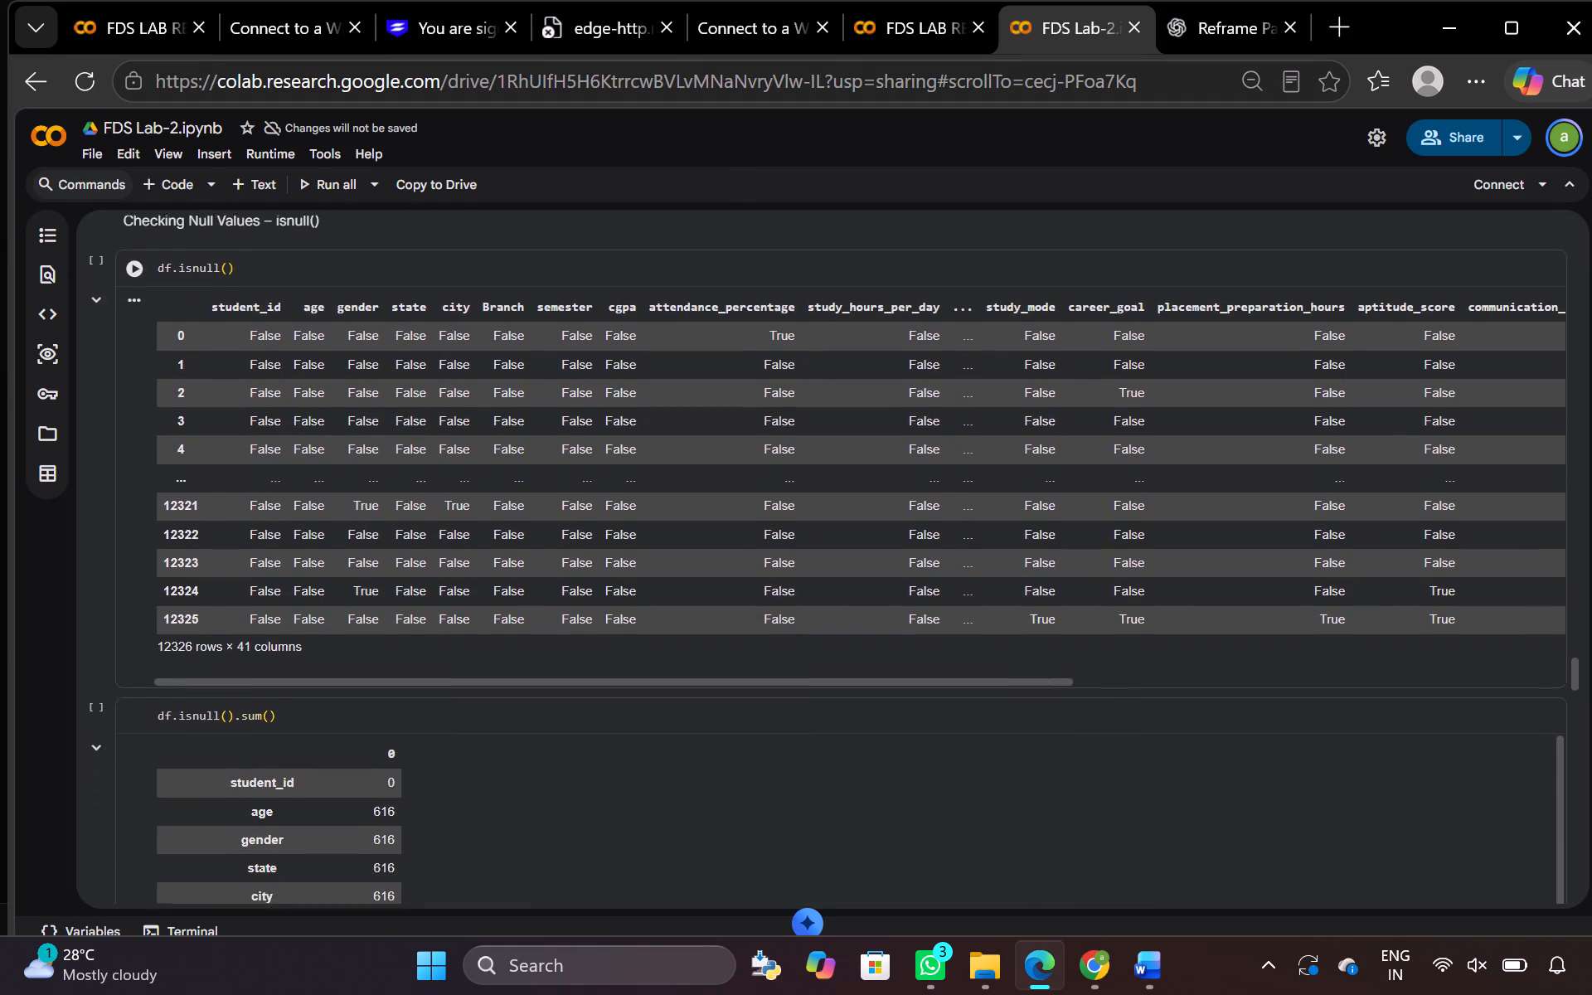
pyautogui.scroll(-5, 734, 526)
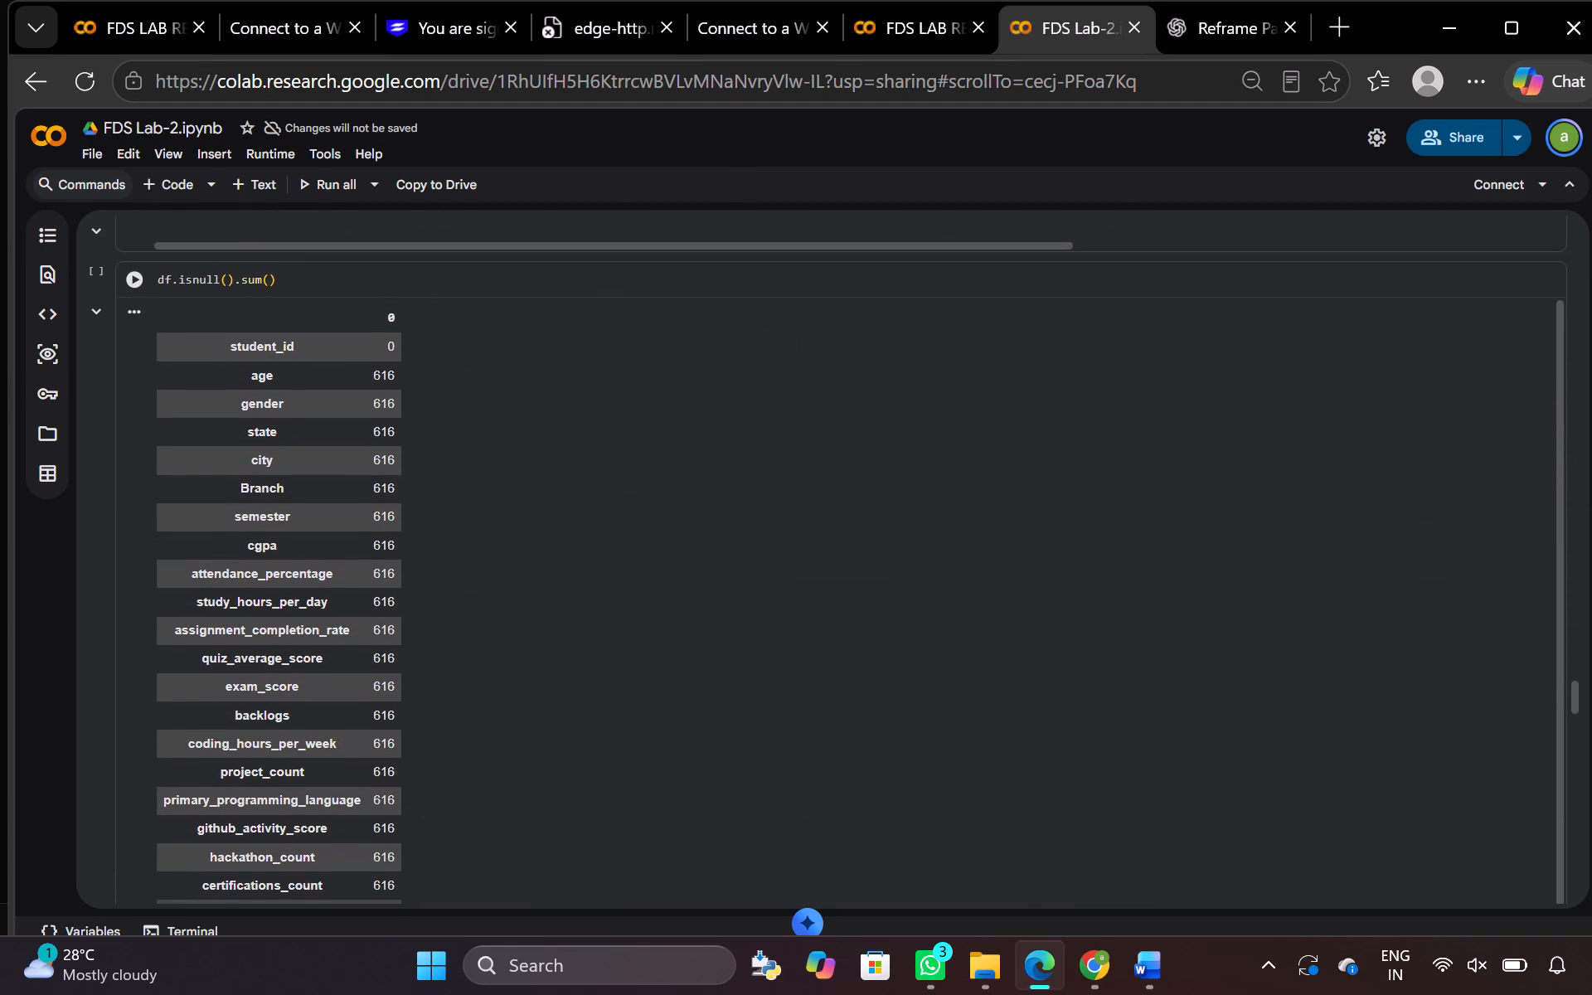
pyautogui.press('Print')
pyautogui.moveTo(0, 0); pyautogui.dragTo(463, 425)
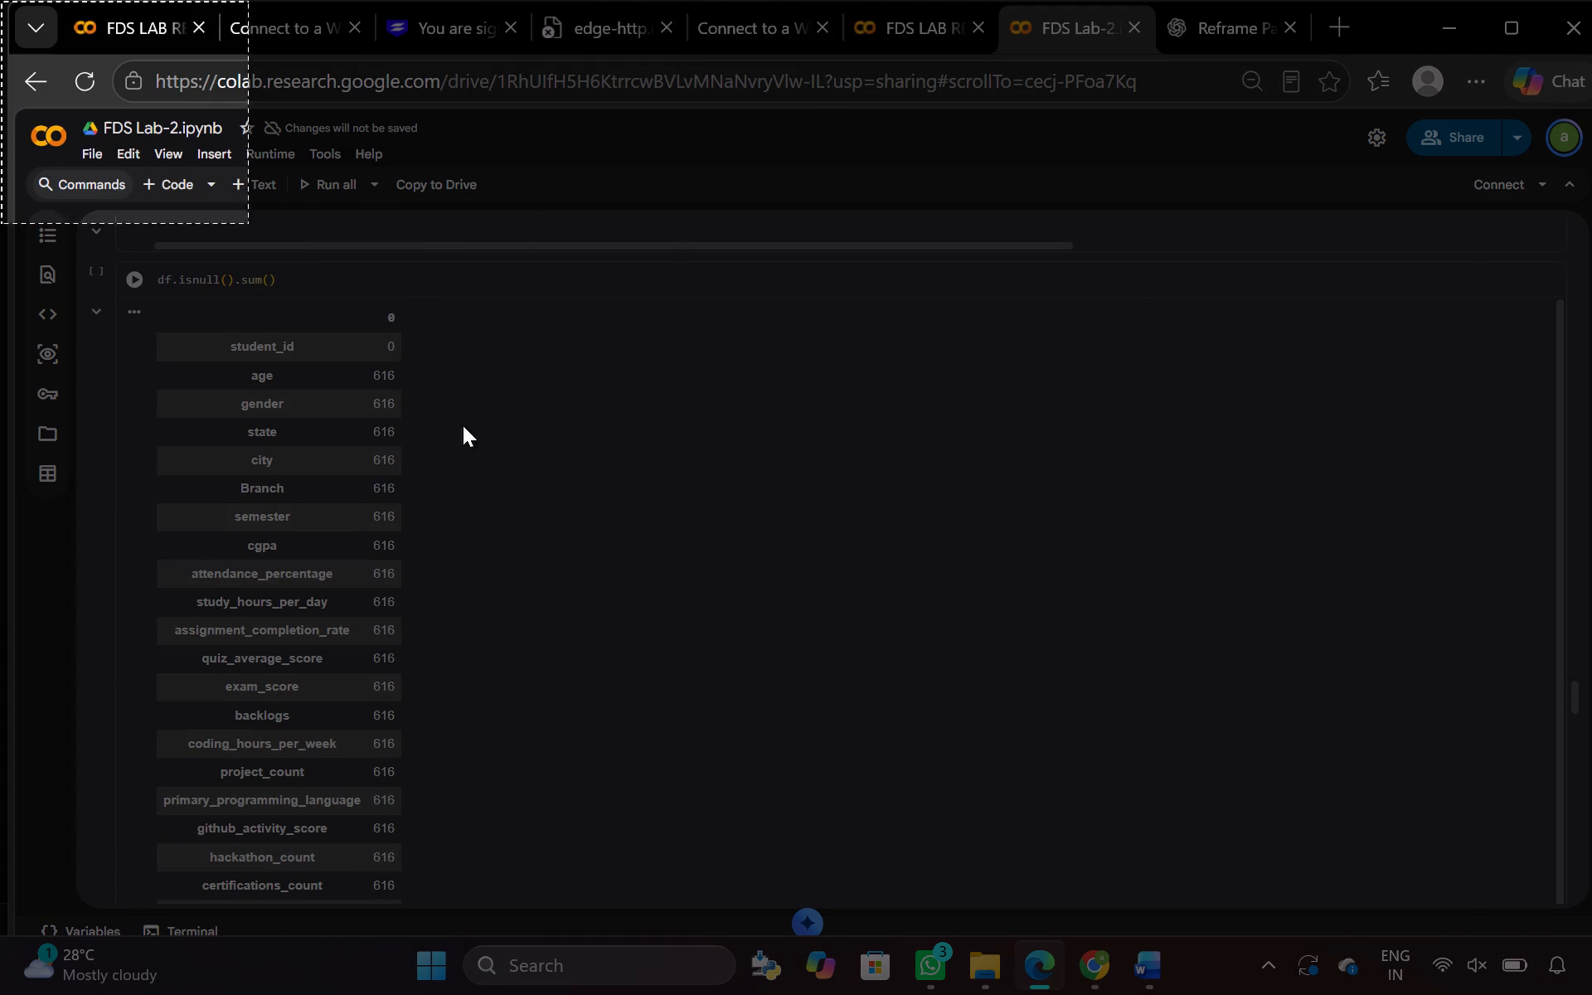
pyautogui.moveTo(463, 425); pyautogui.dragTo(1591, 994)
pyautogui.hotkey('ctrl', 'c')
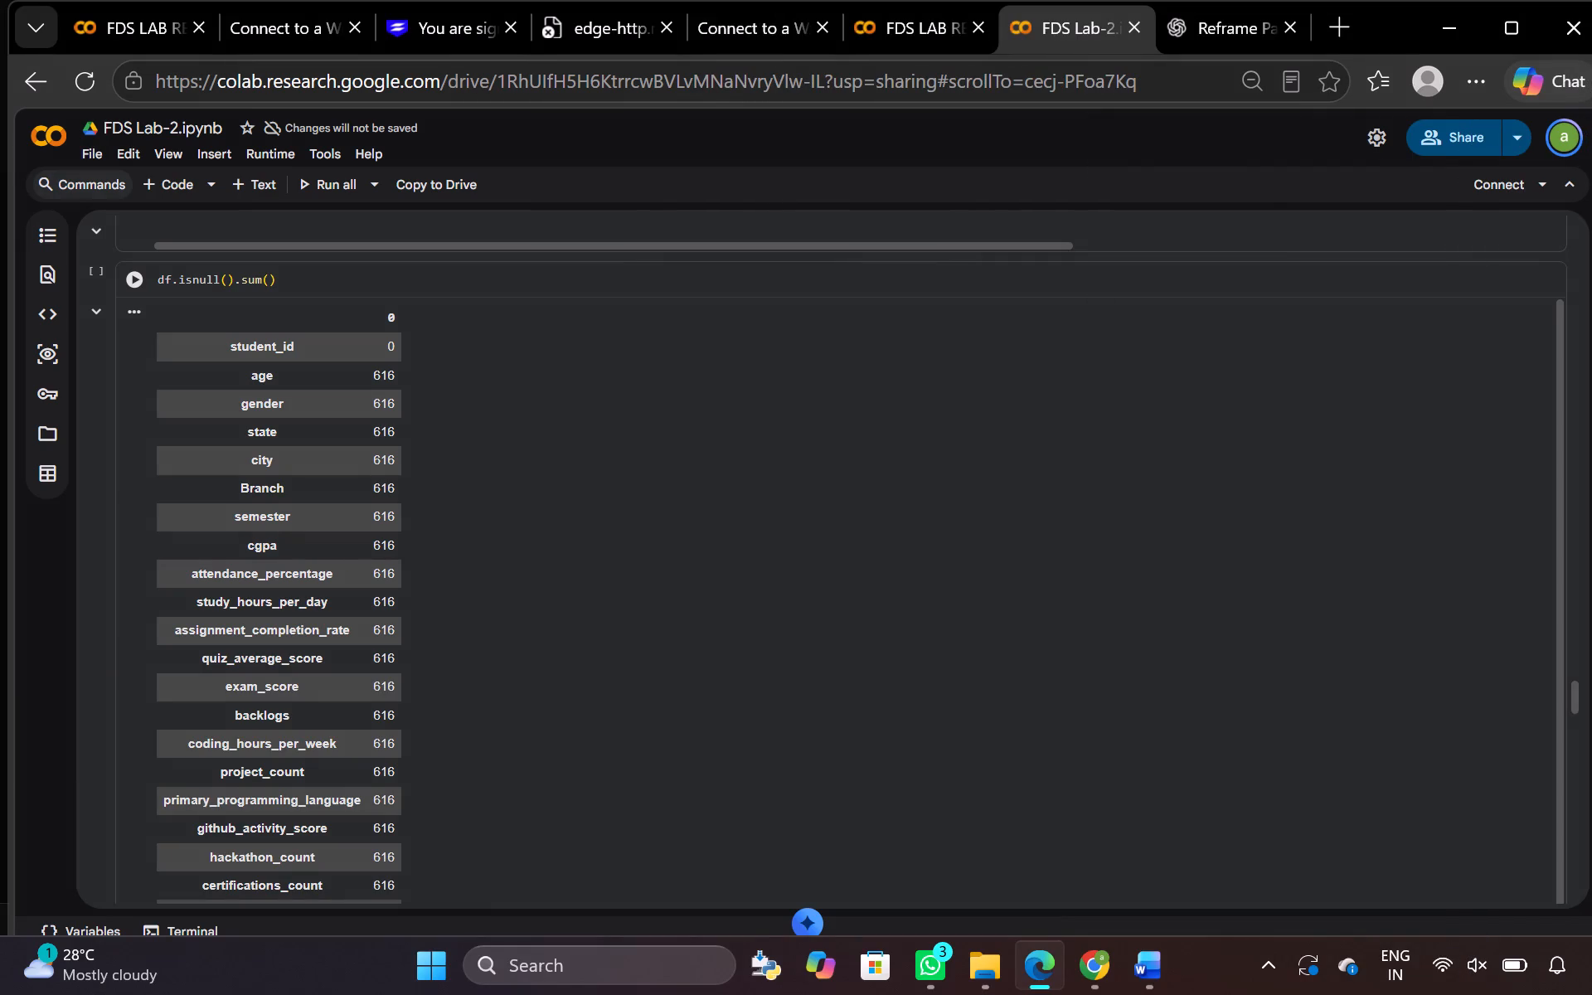
pyautogui.press('Print')
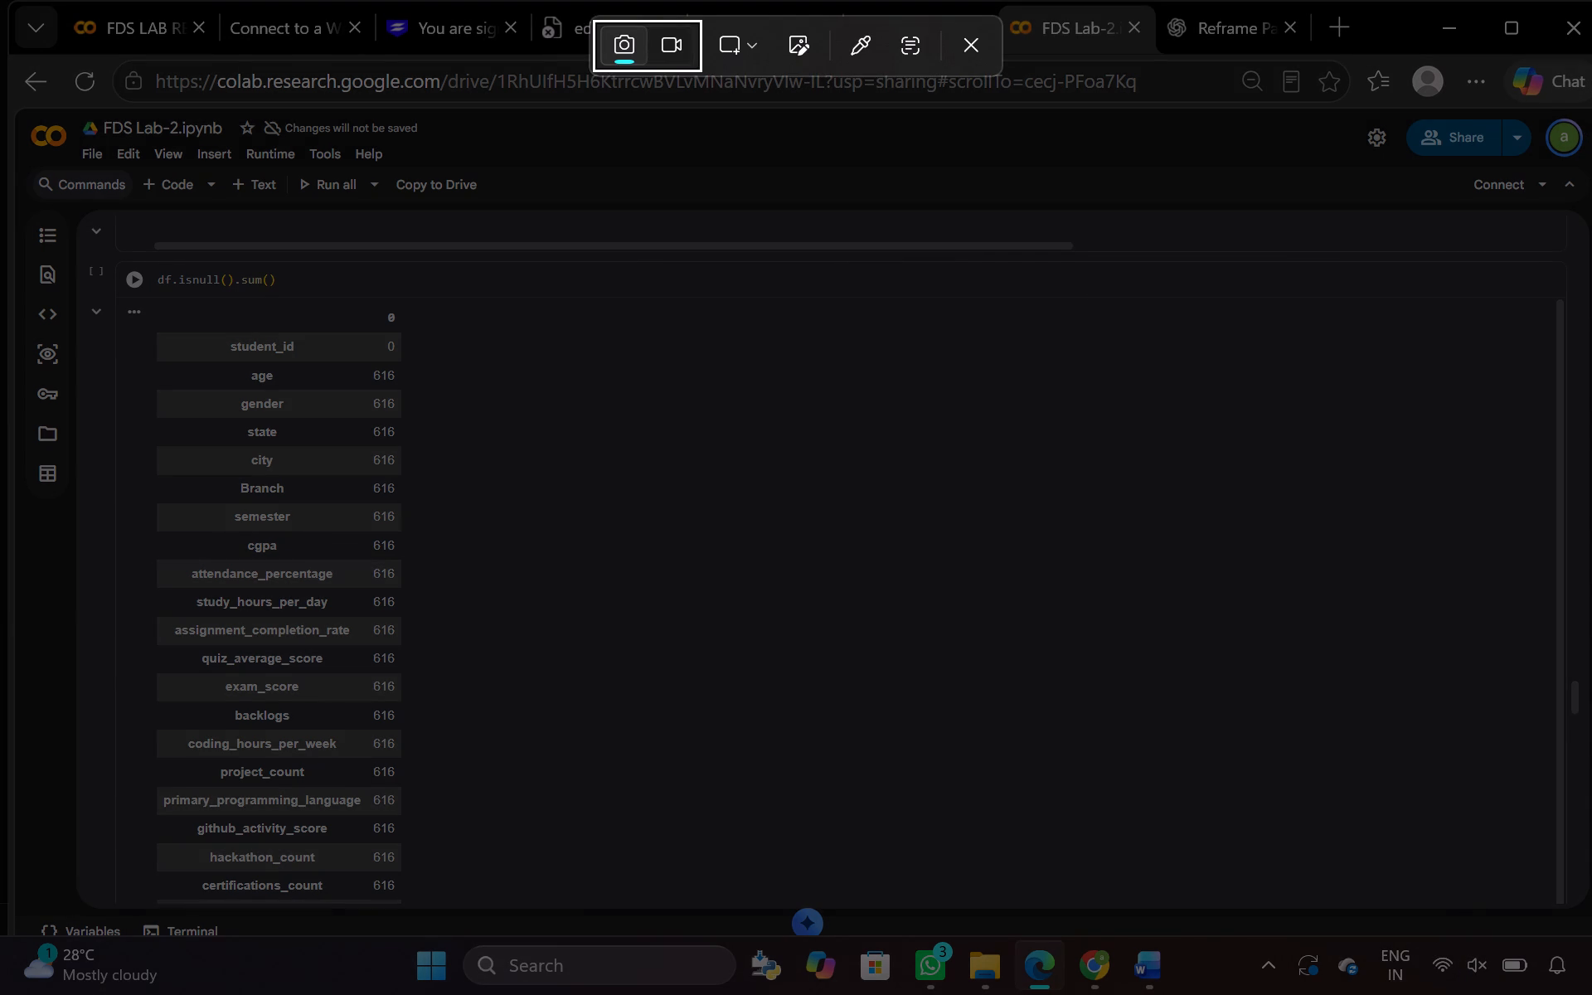
pyautogui.click(726, 61)
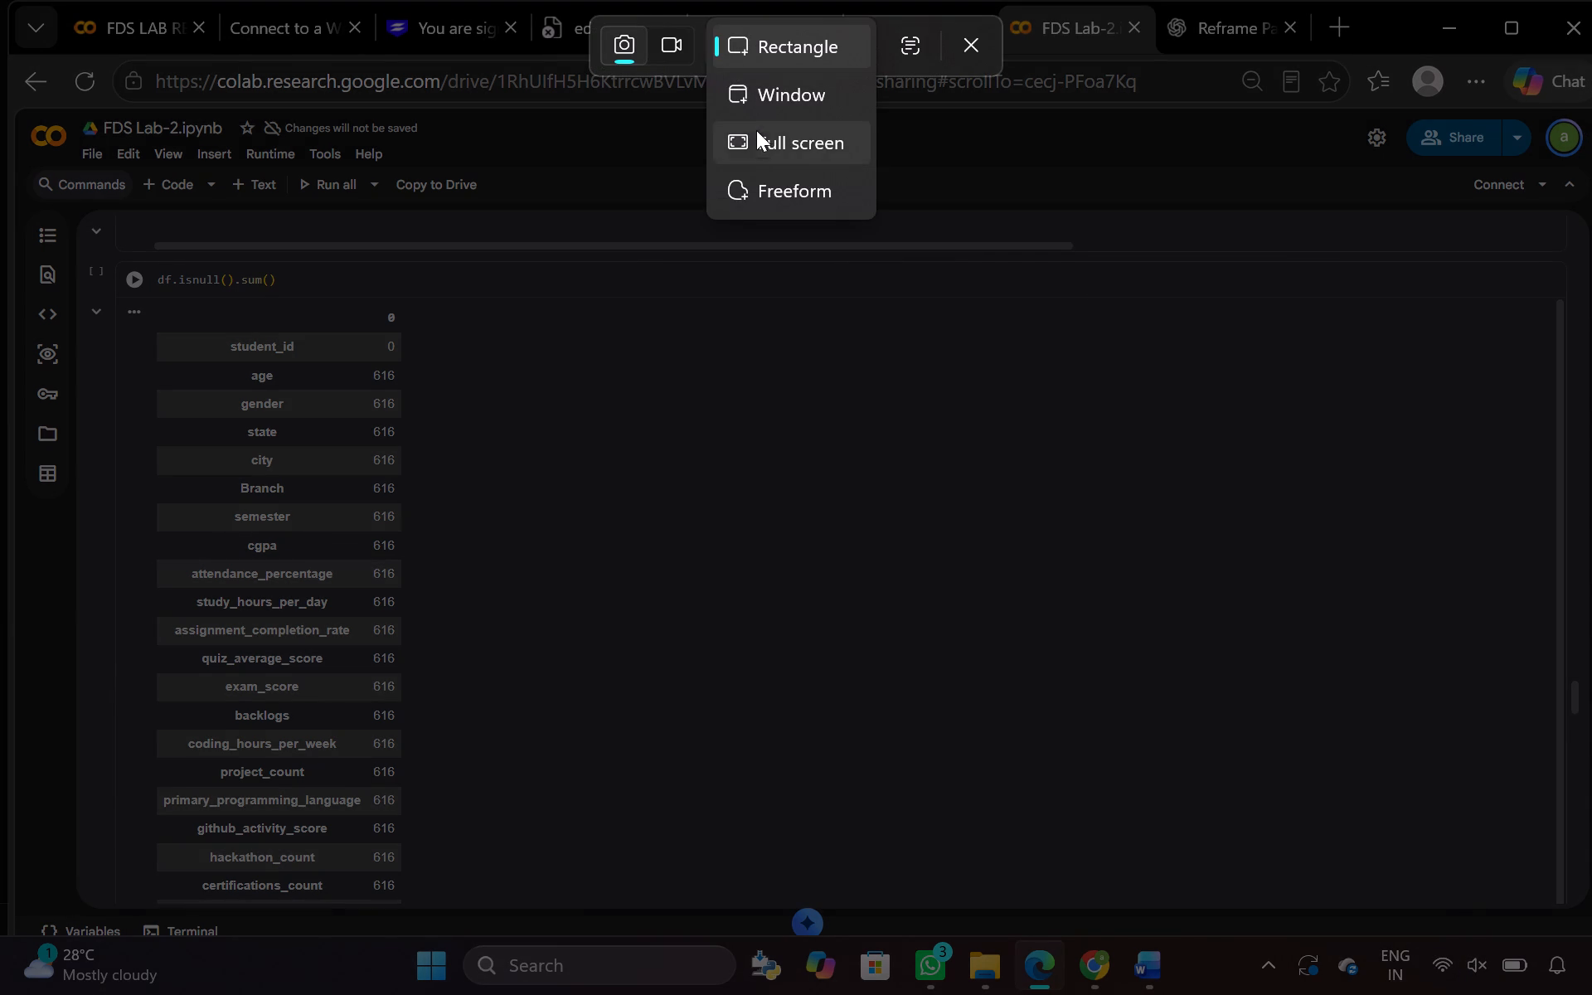
pyautogui.click(758, 144)
pyautogui.hotkey('alt', 'Tab')
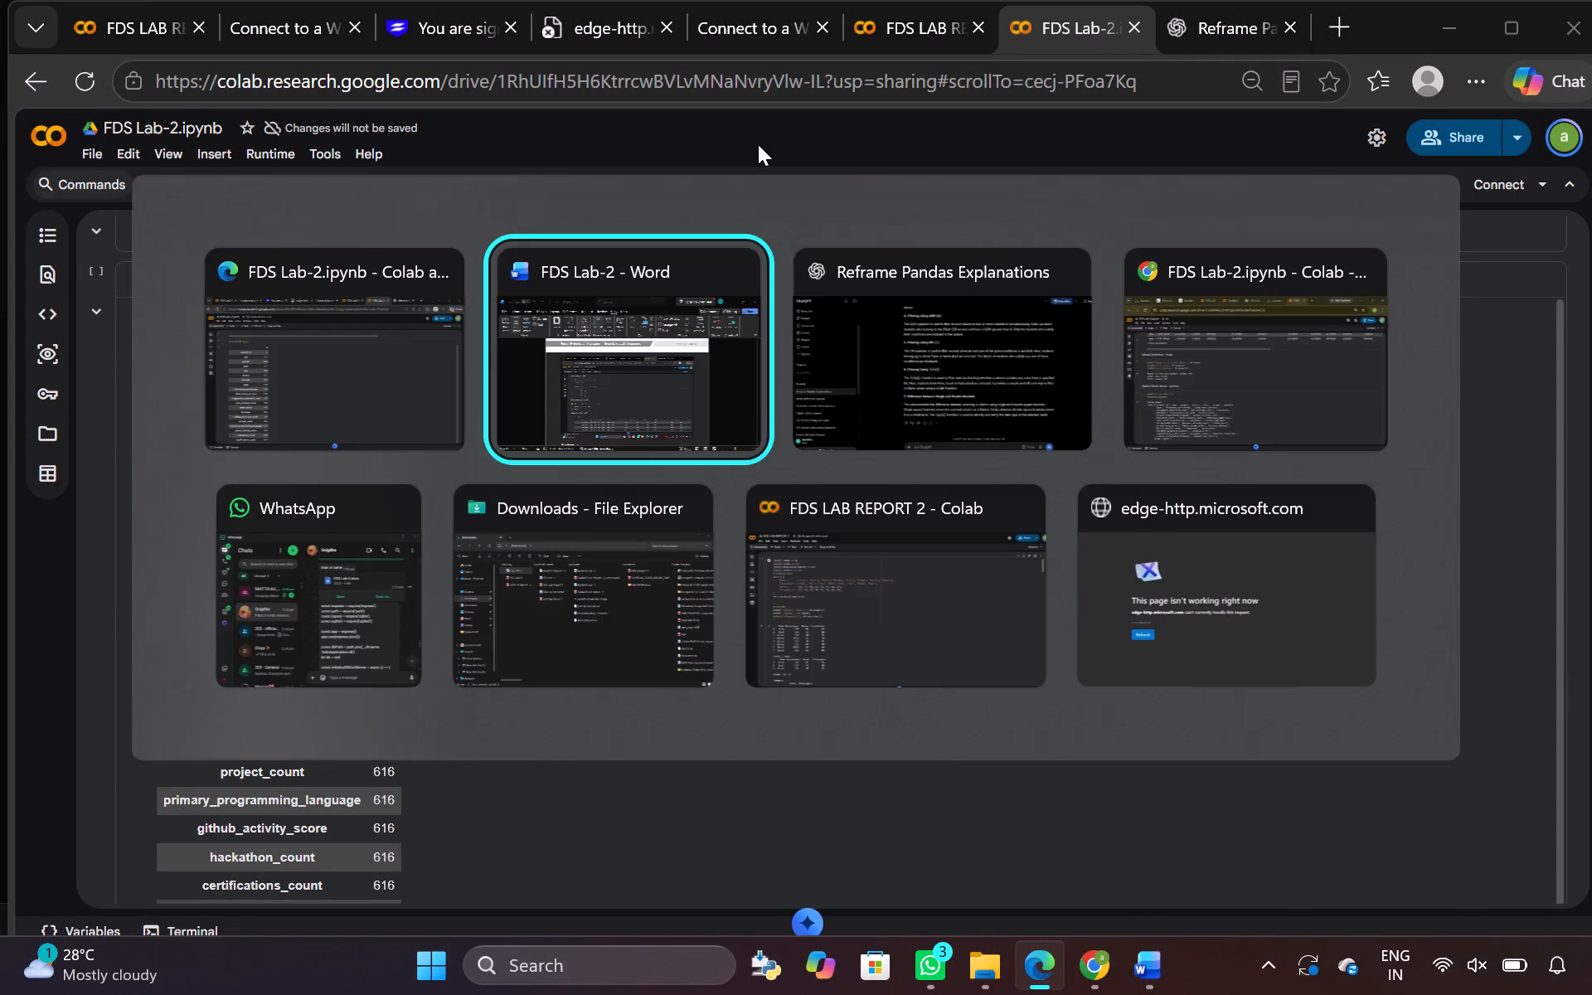
pyautogui.hotkey('ctrl', 'v')
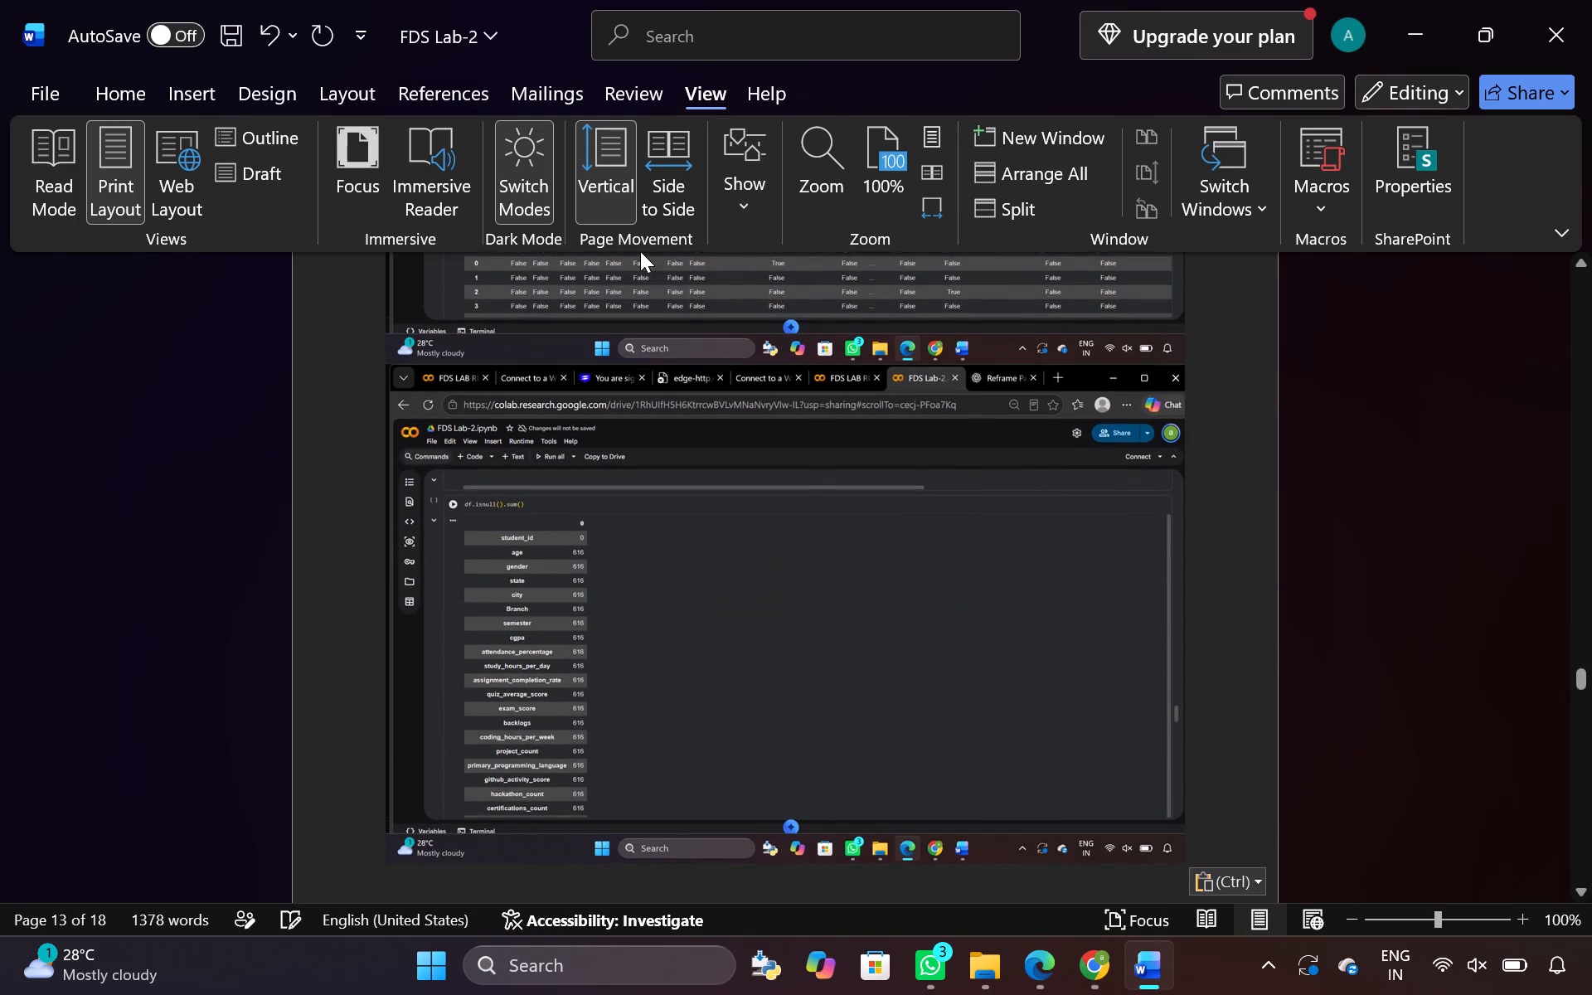
# Delete the surplus empty lines between items 4. Replacing Values and 5. Changing Data Type in the Explanation, leaving one blank line.
pyautogui.scroll(-1, 640, 251)
pyautogui.scroll(-1, 762, 570)
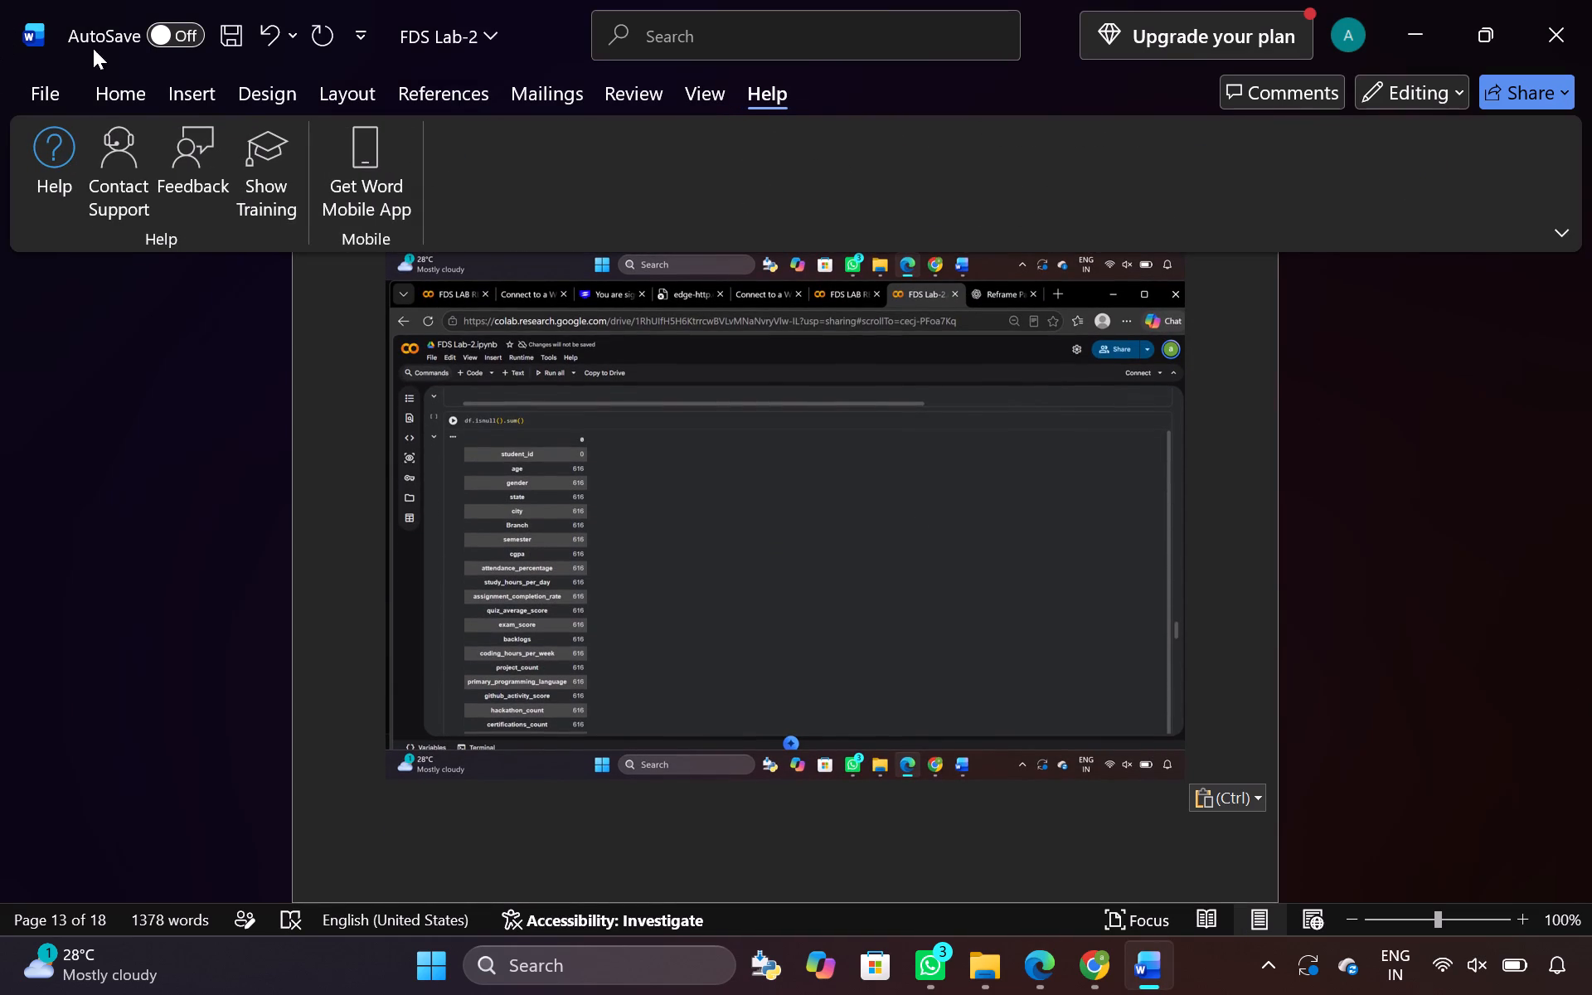
pyautogui.click(143, 95)
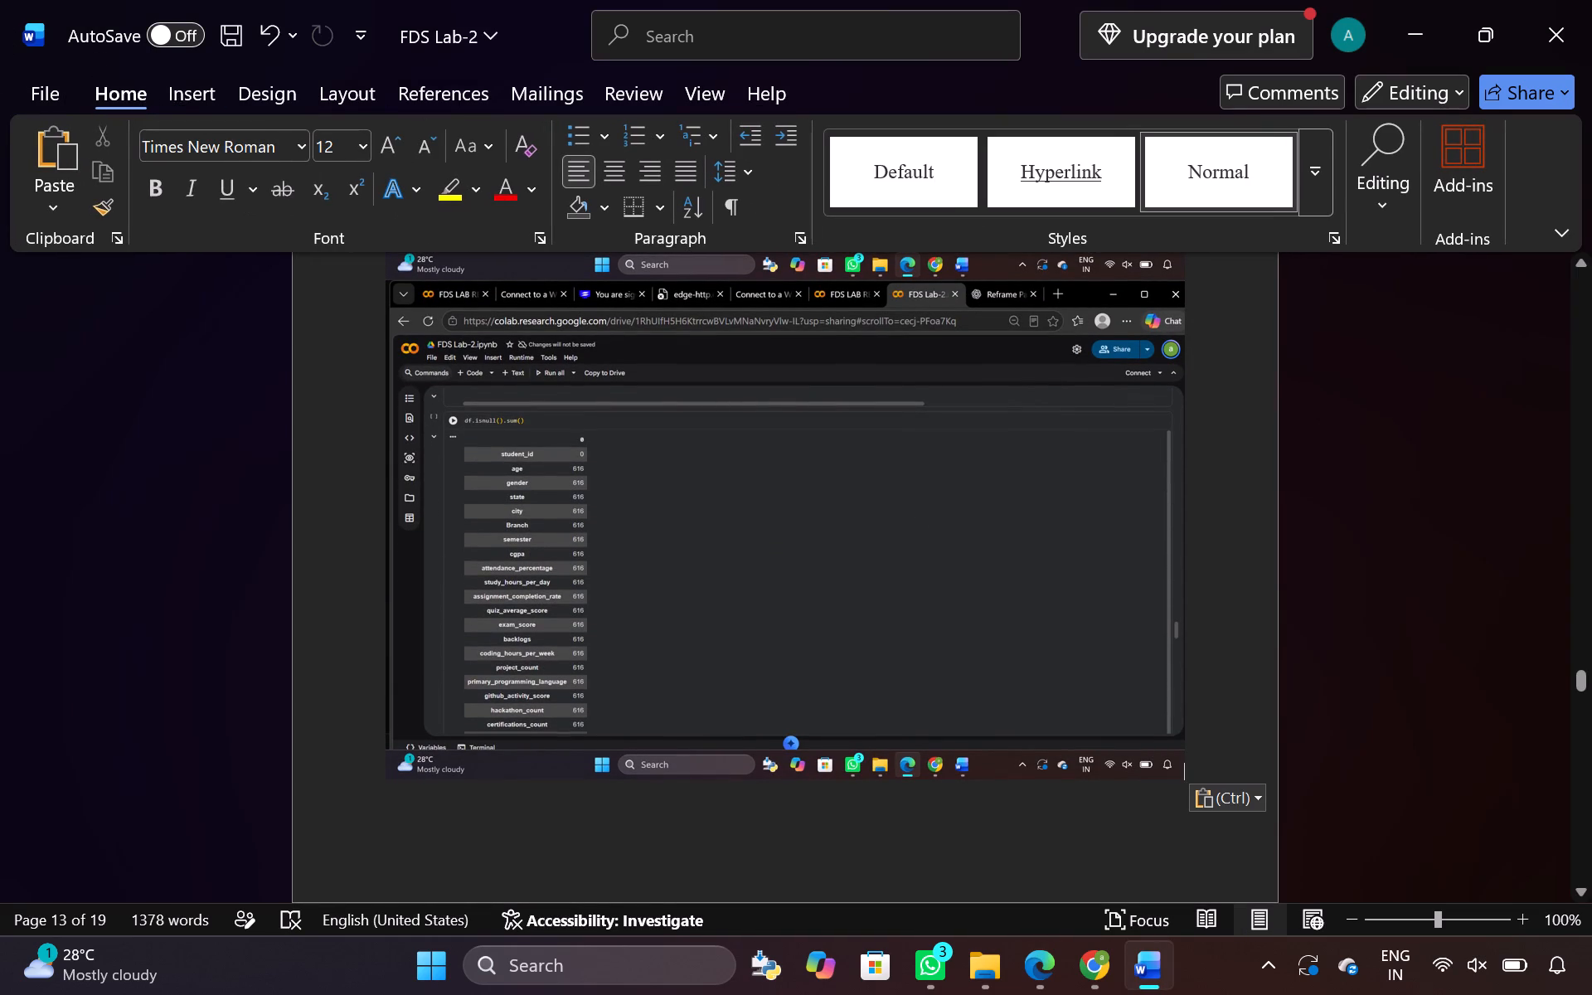
pyautogui.scroll(-3, 857, 567)
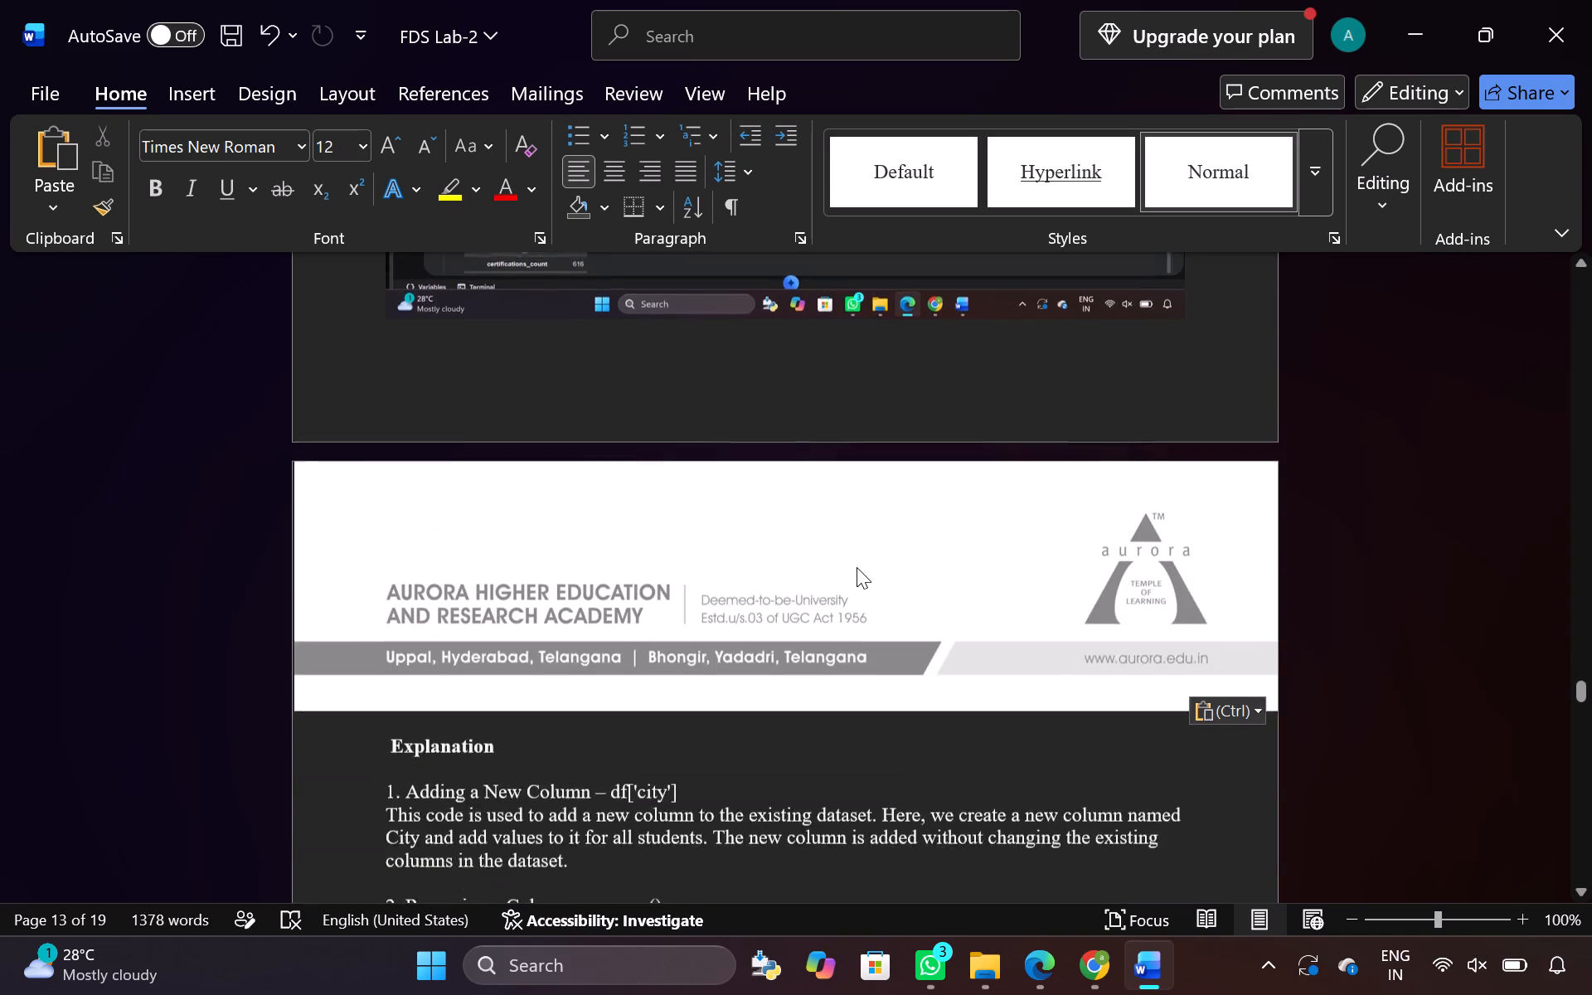
pyautogui.scroll(-3, 857, 567)
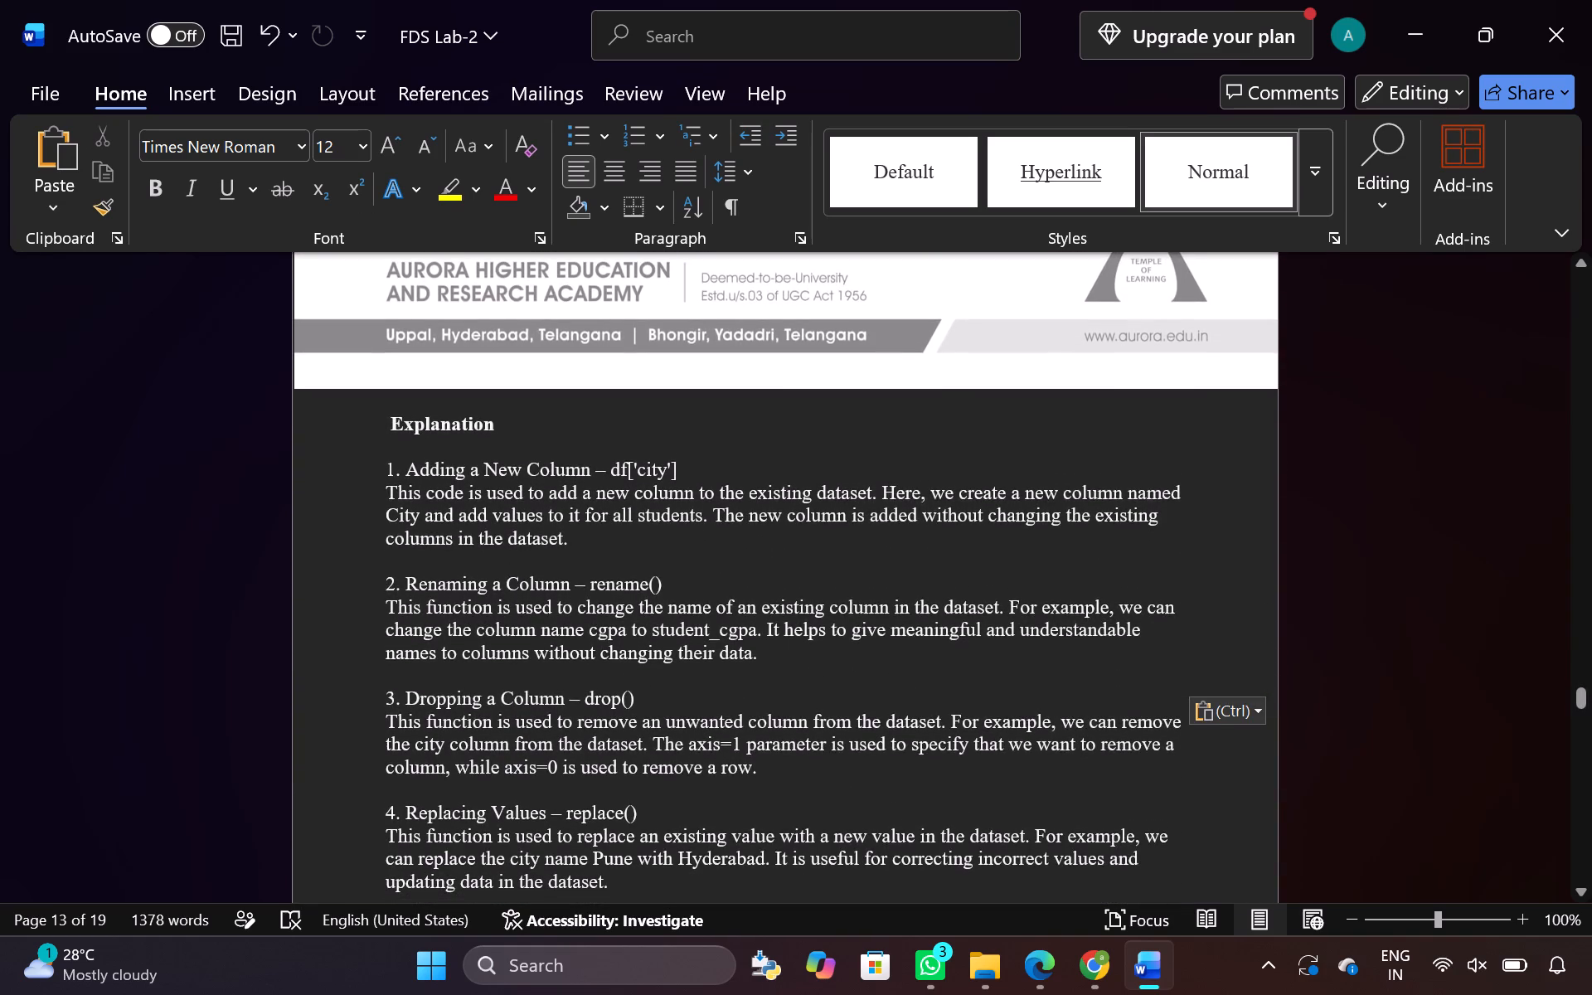
pyautogui.scroll(-2, 857, 567)
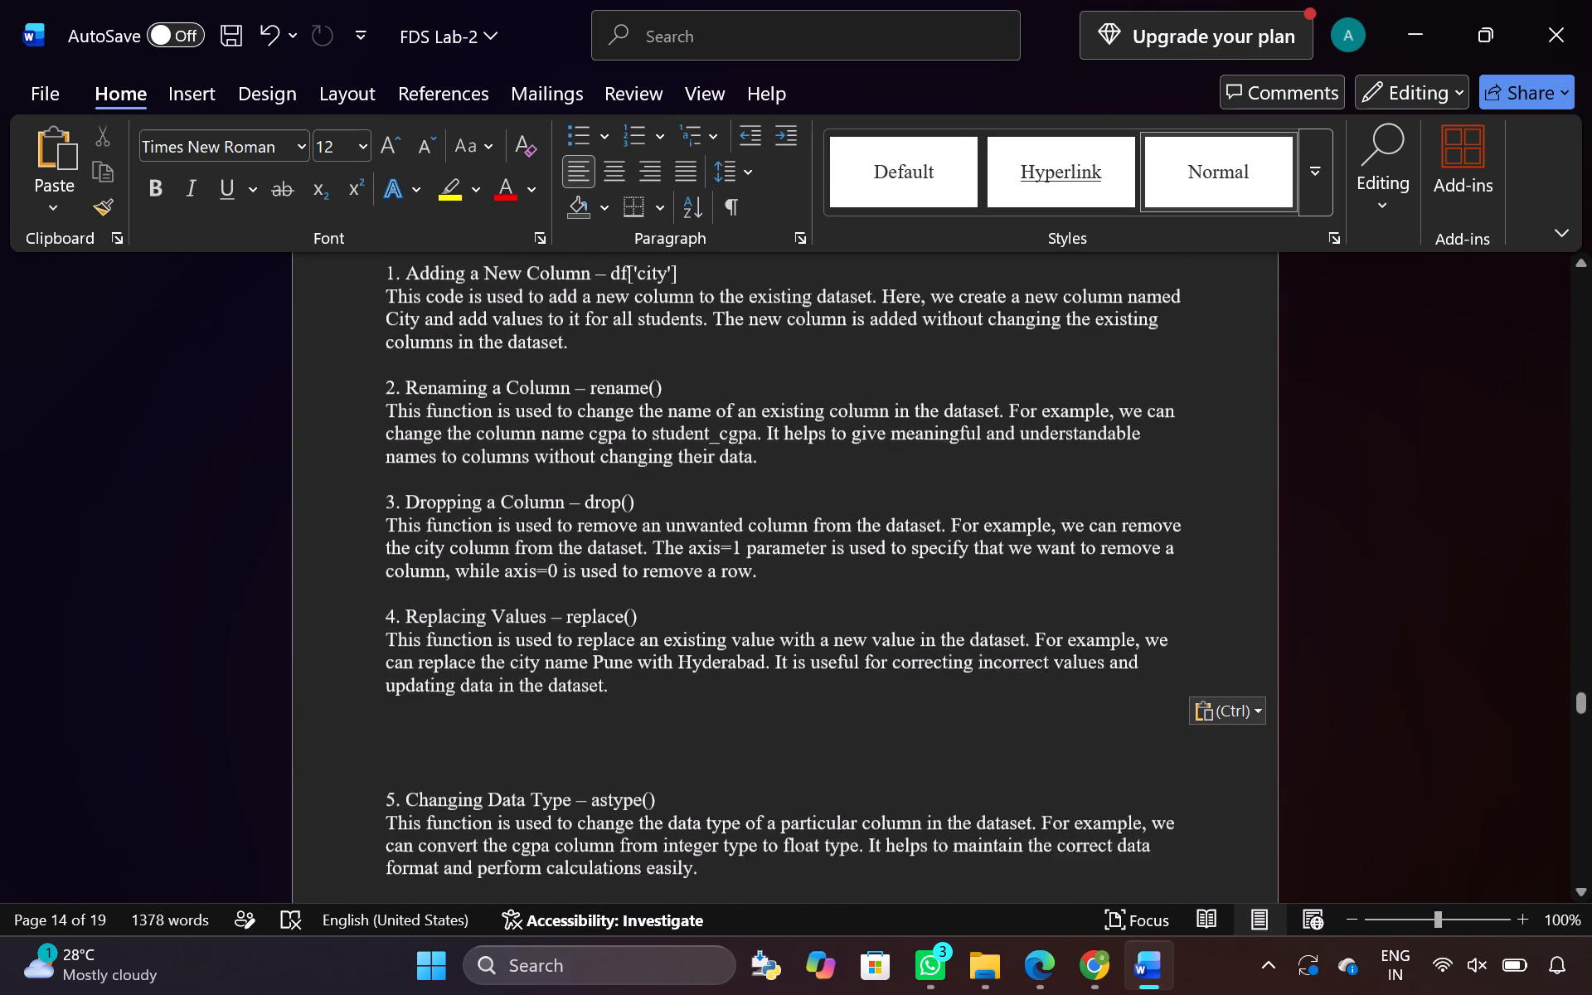
pyautogui.scroll(-1, 857, 567)
pyautogui.click(405, 737)
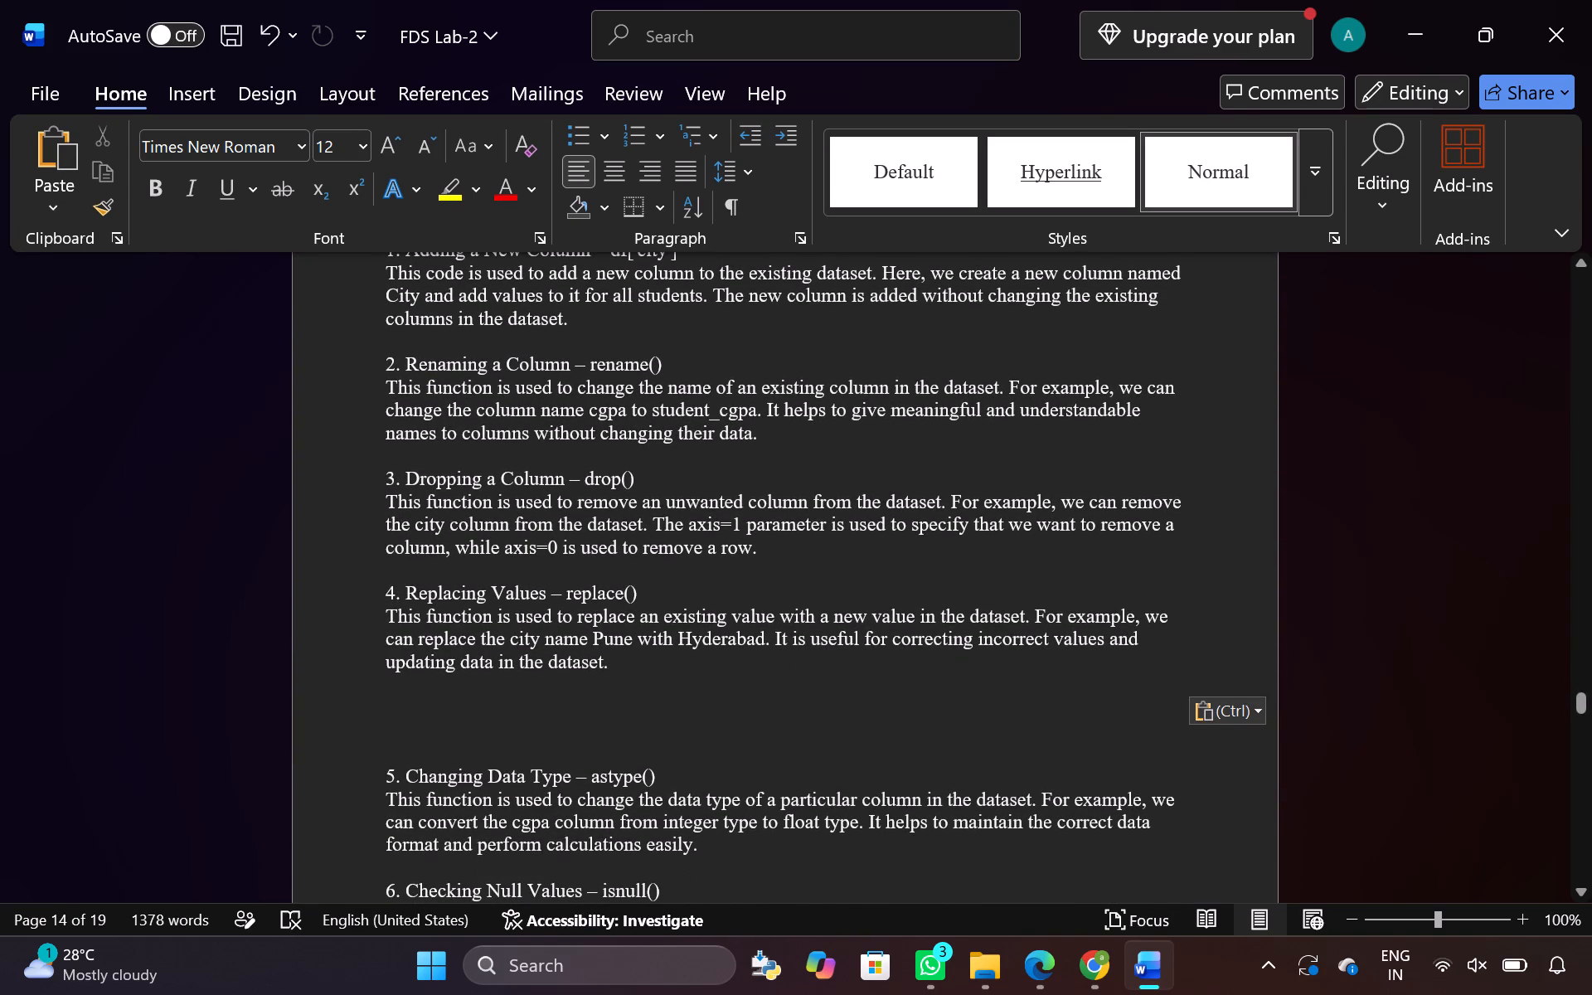
pyautogui.press('BackSpace')
pyautogui.press('BackSpace')
pyautogui.press('BackSpace')
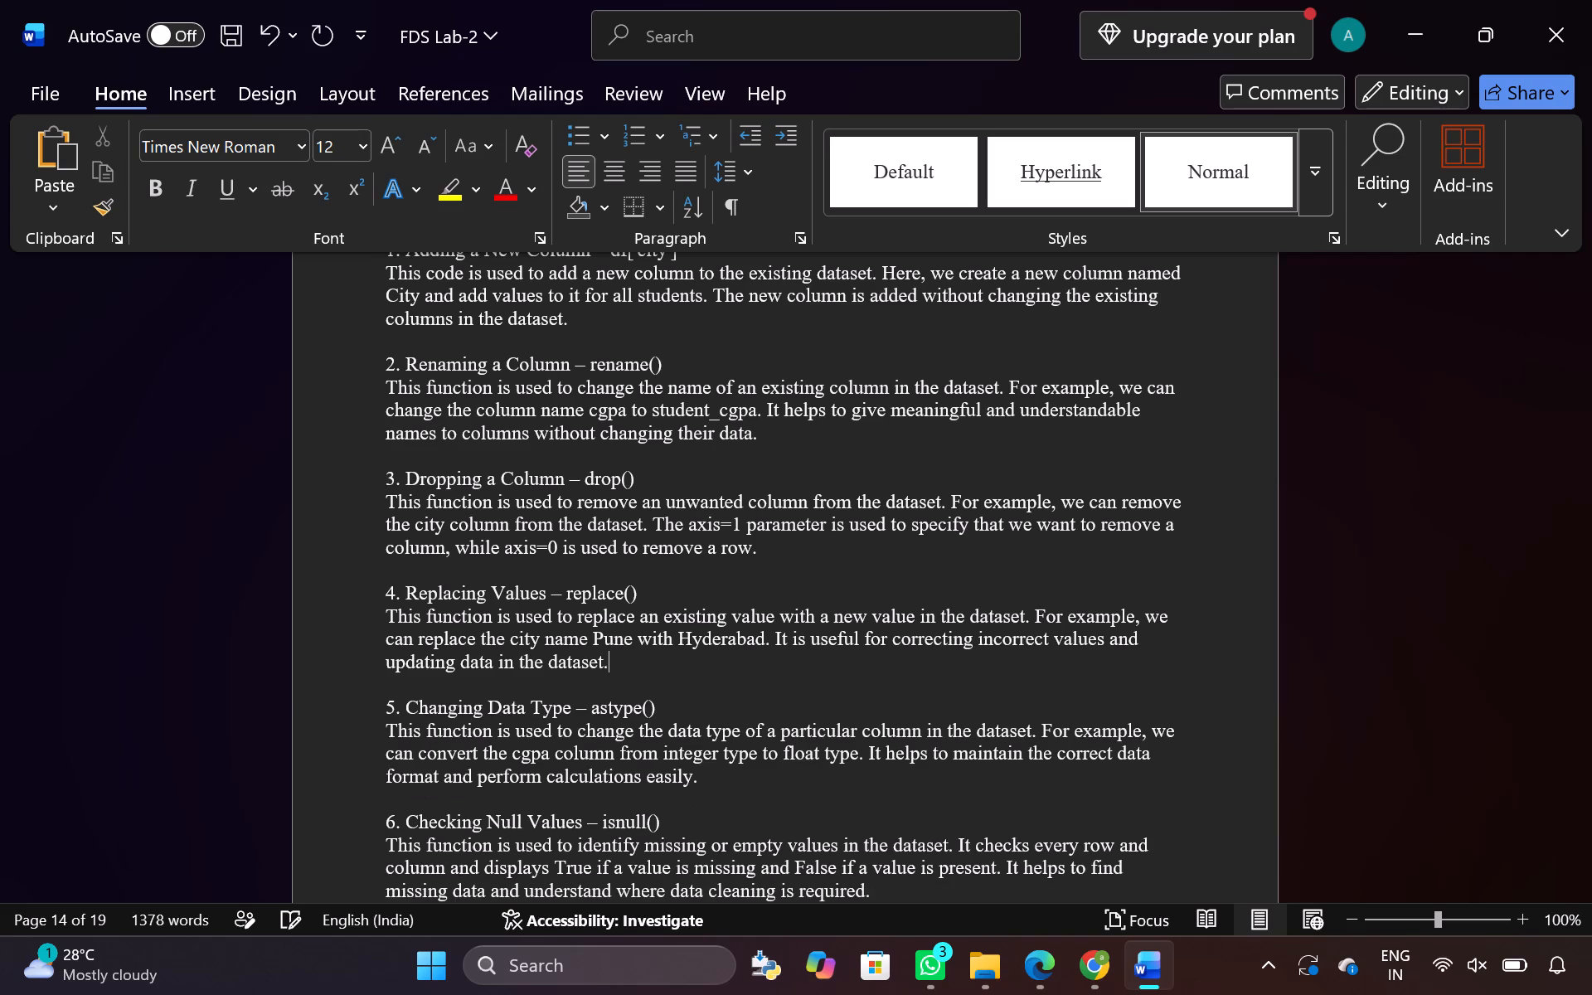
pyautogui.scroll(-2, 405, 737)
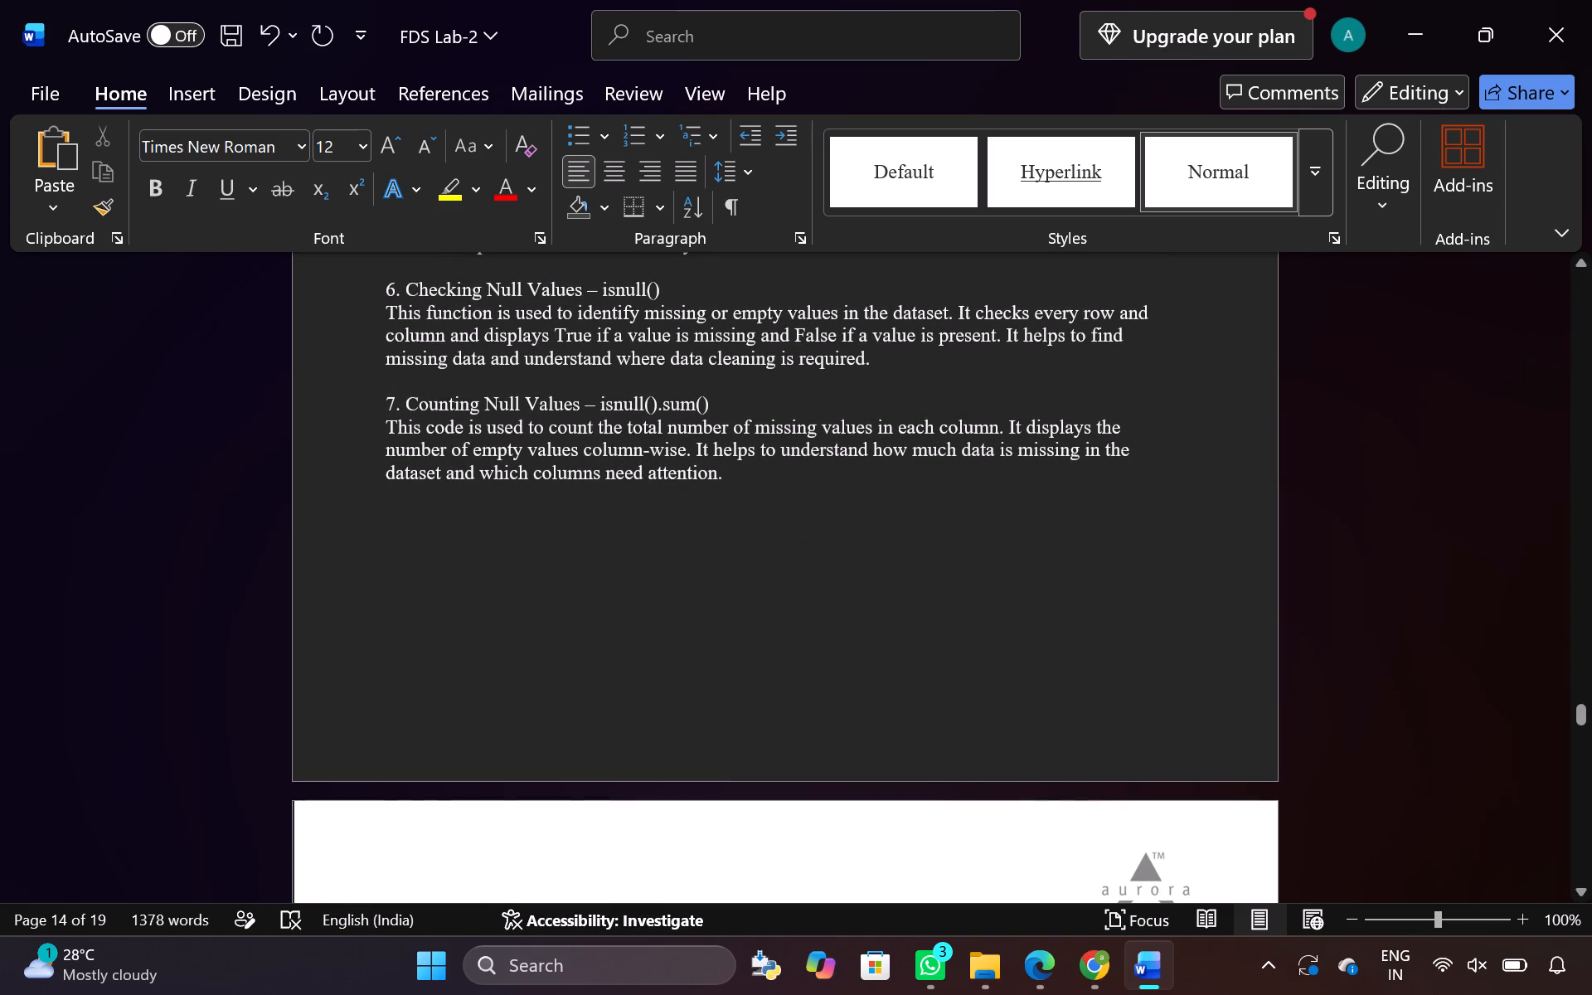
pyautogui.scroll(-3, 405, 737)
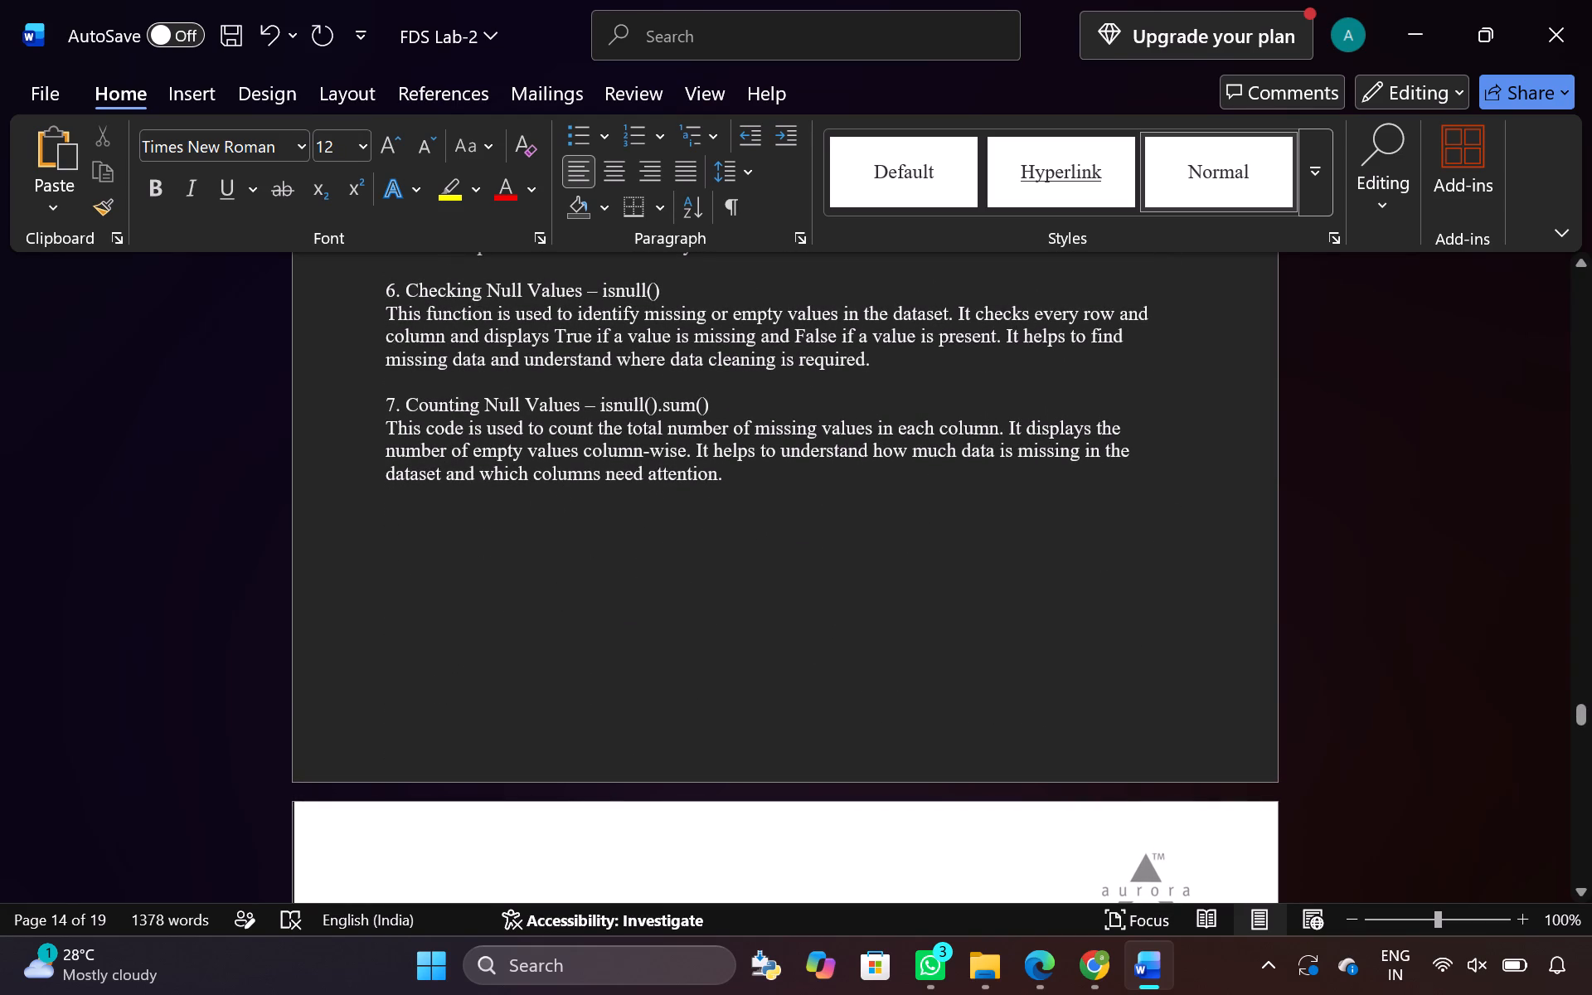
# Check the Explanation items and the gap before 4. Sort and Rank in Word against the Sort and Rank section in Edge's Colab notebook.
pyautogui.scroll(-2, 405, 737)
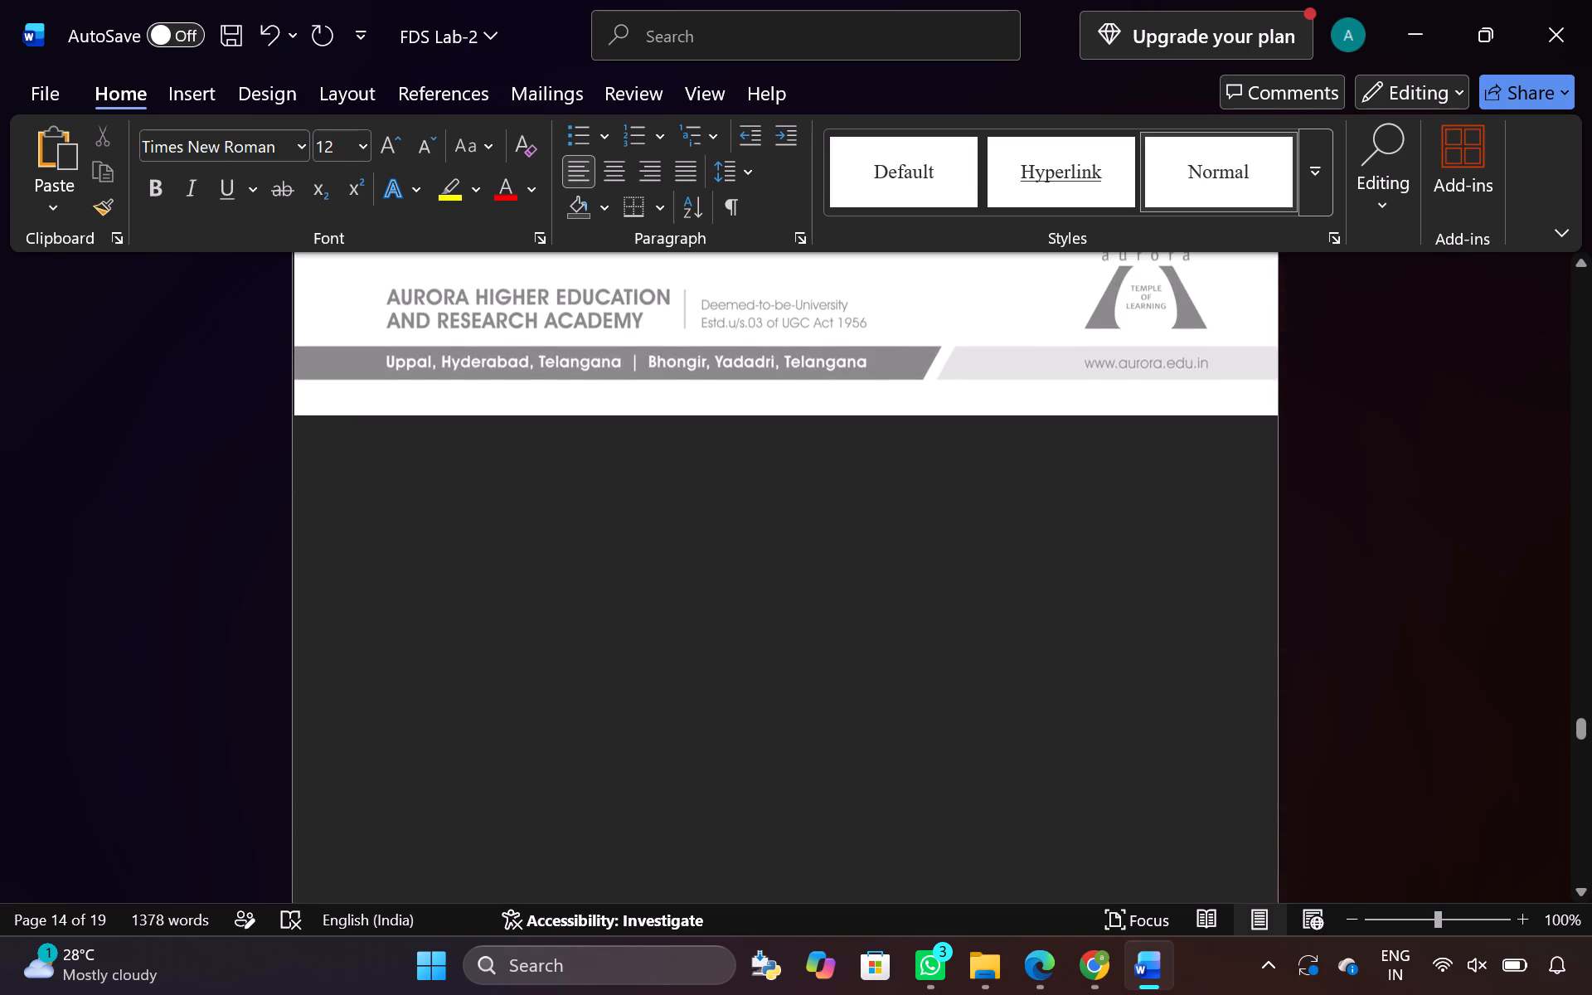
pyautogui.scroll(-2, 405, 737)
pyautogui.scroll(2, 405, 737)
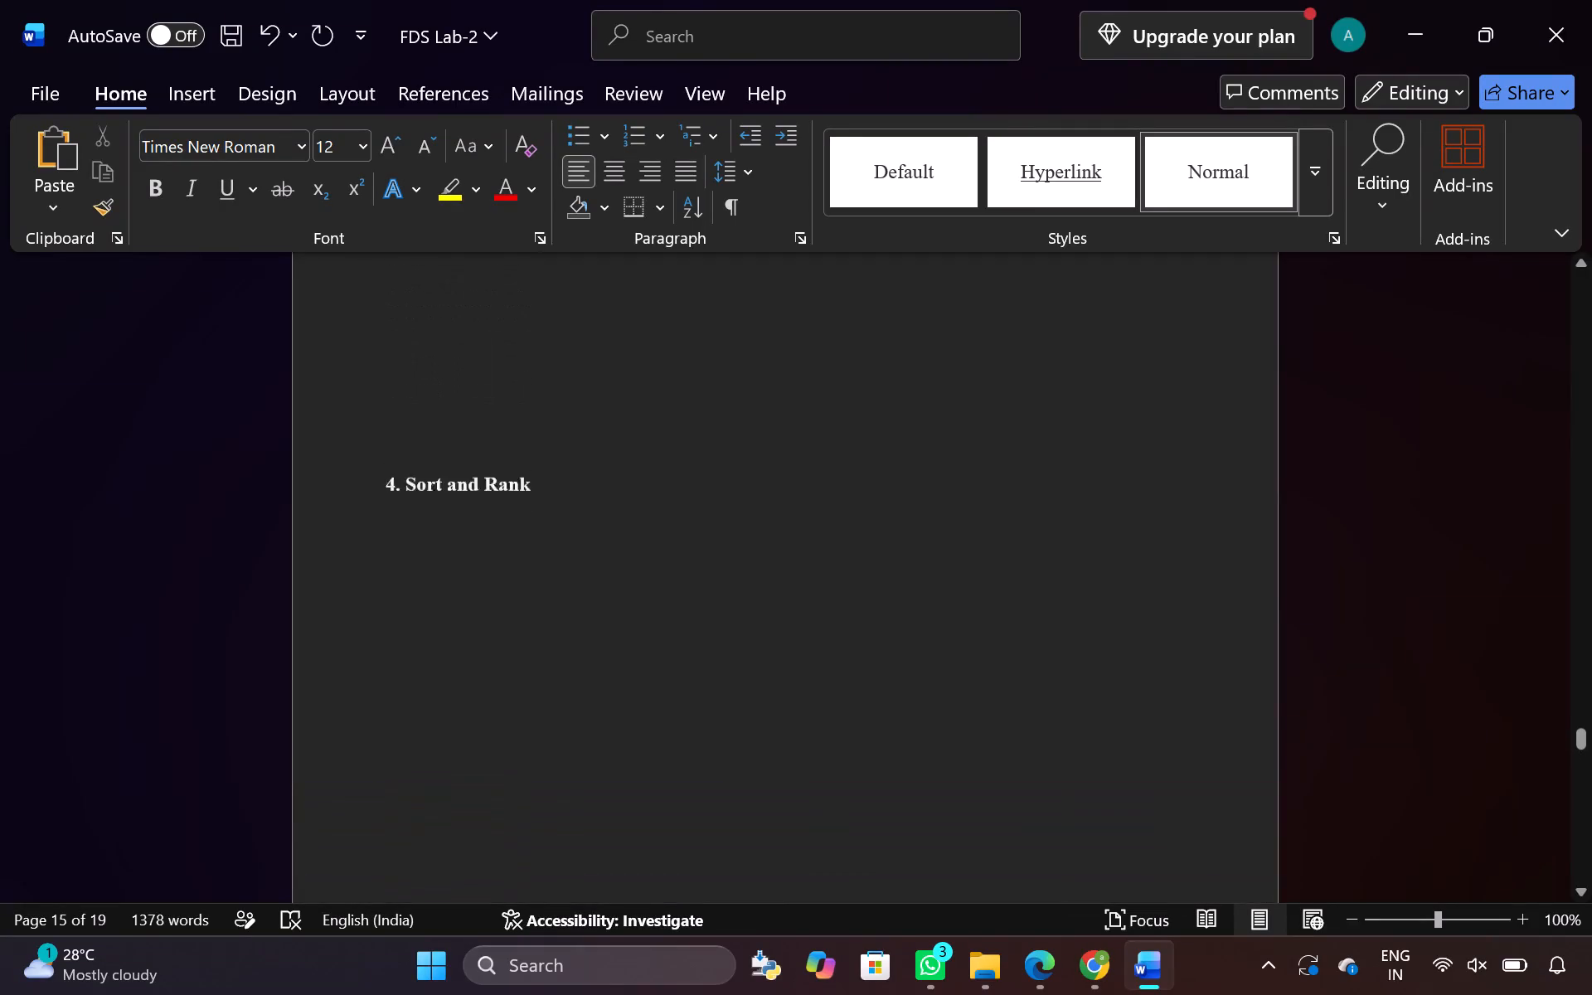
pyautogui.scroll(3, 405, 737)
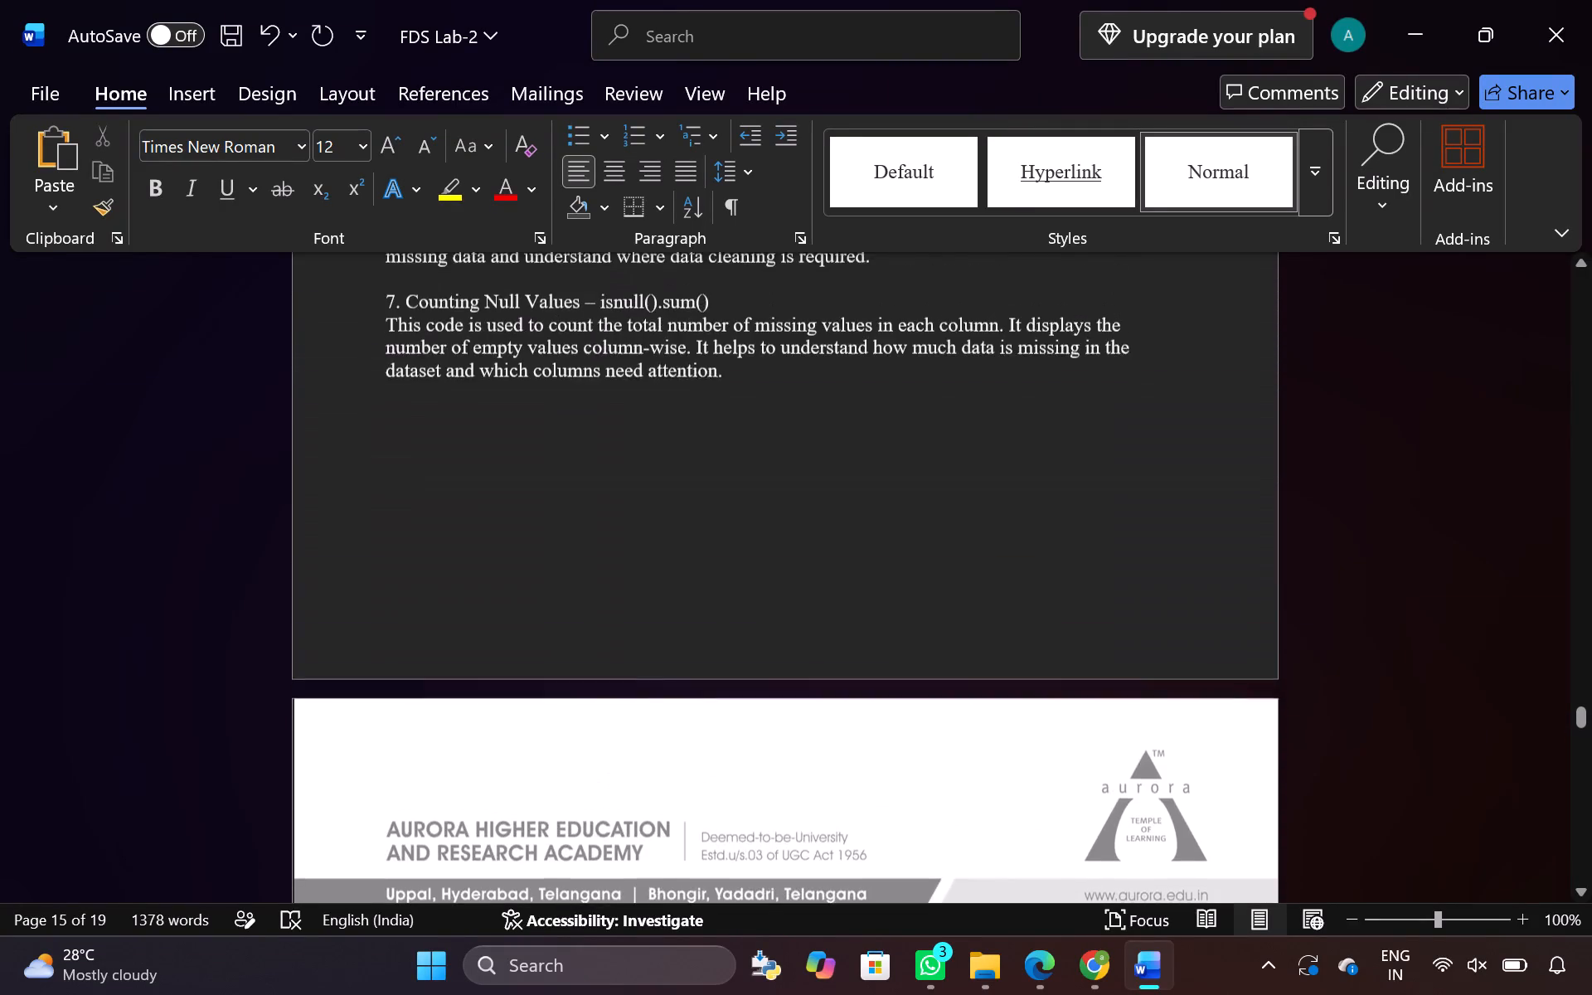
pyautogui.scroll(2, 405, 737)
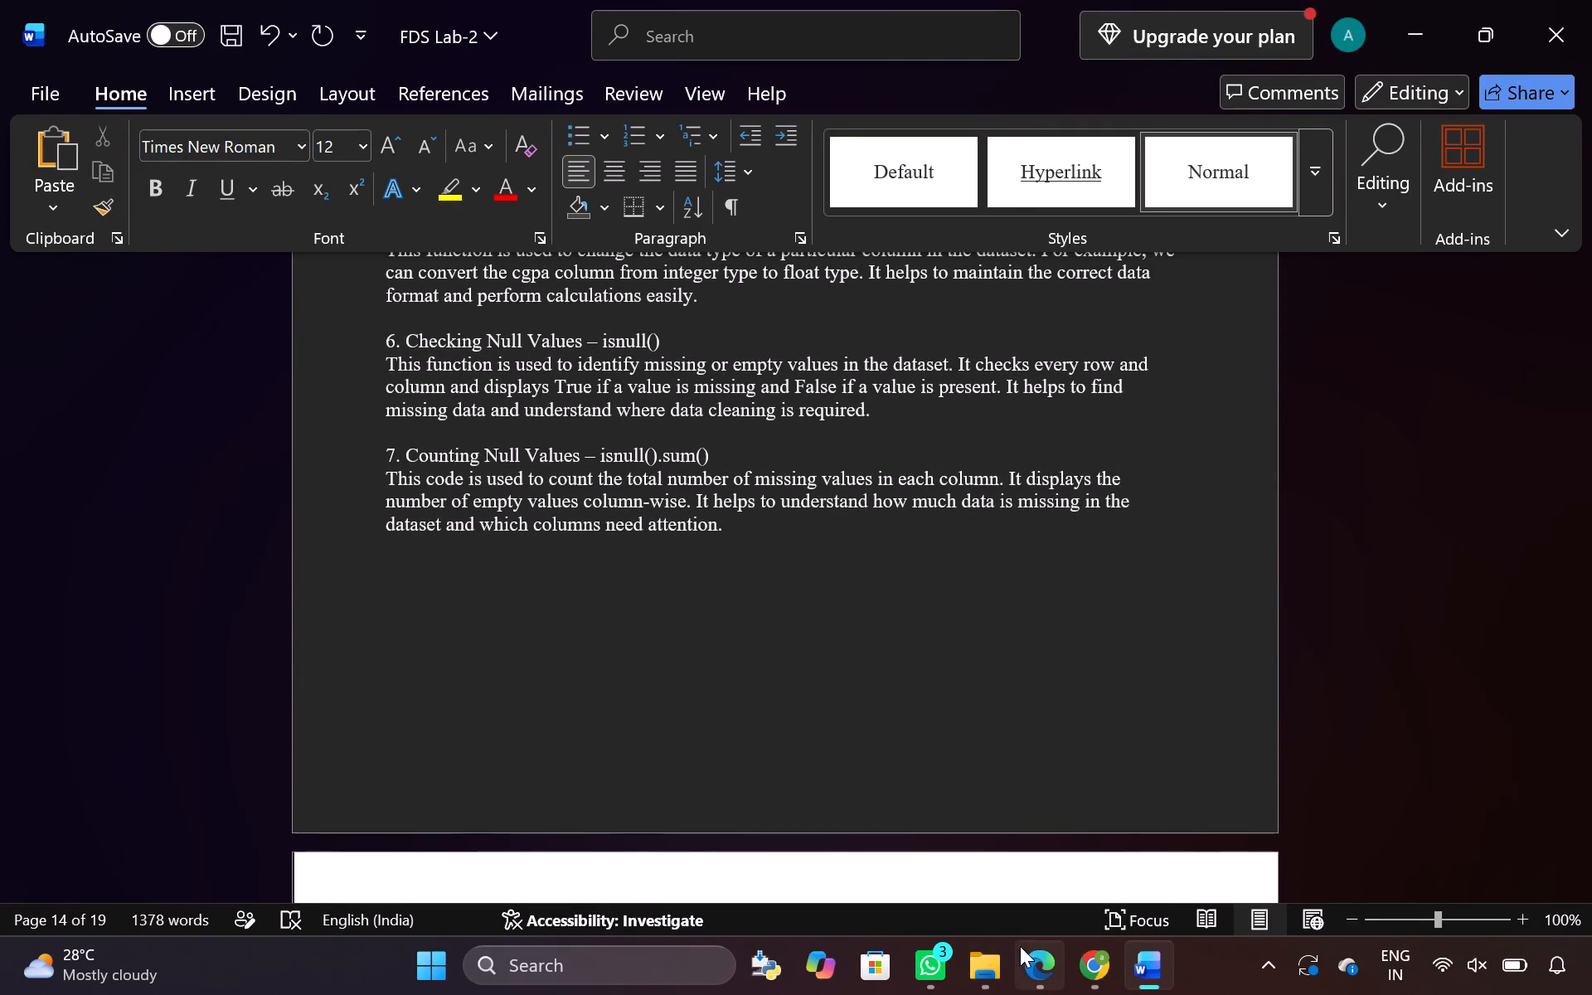
pyautogui.click(1005, 842)
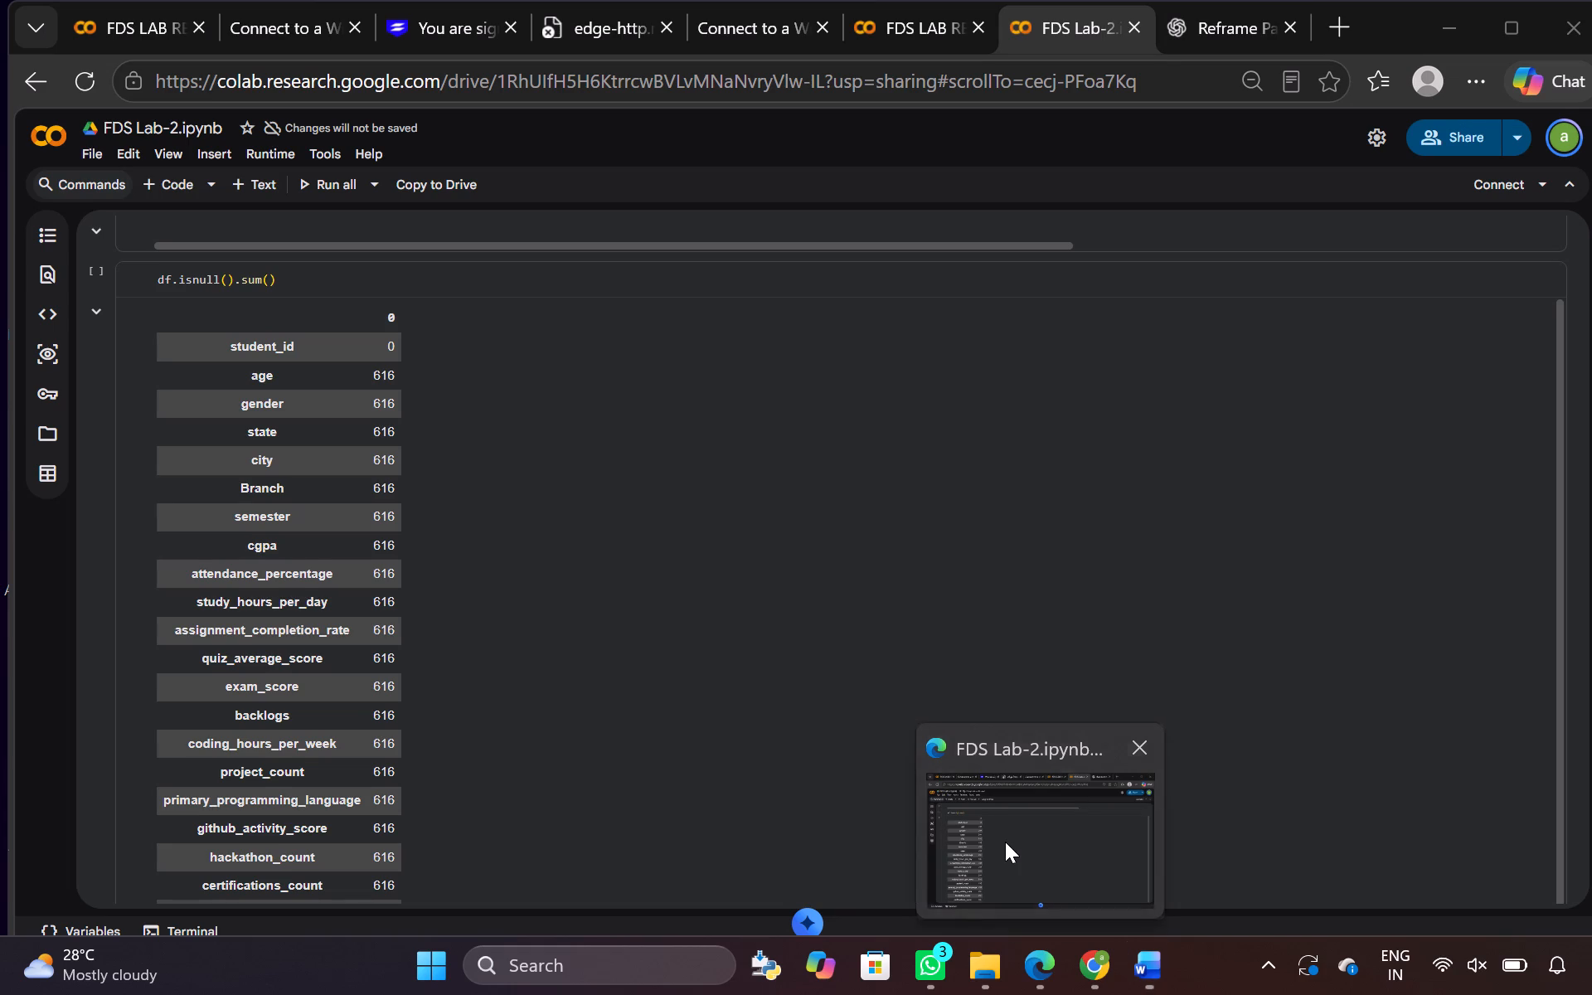
pyautogui.scroll(-4, 799, 682)
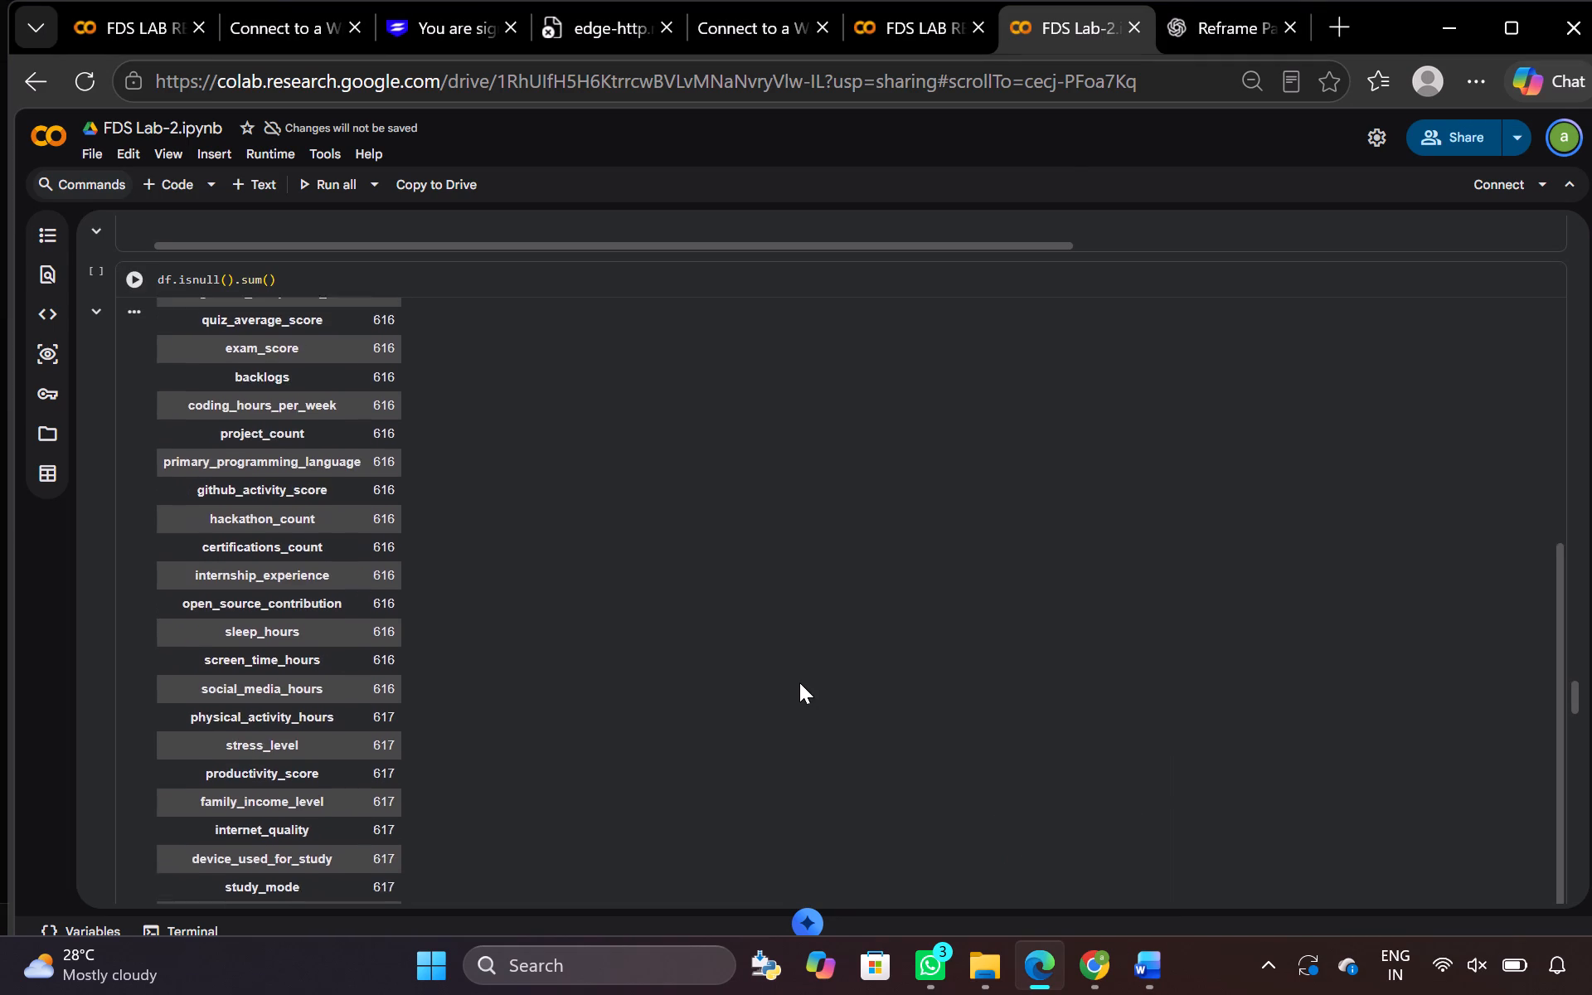
pyautogui.scroll(-3, 799, 682)
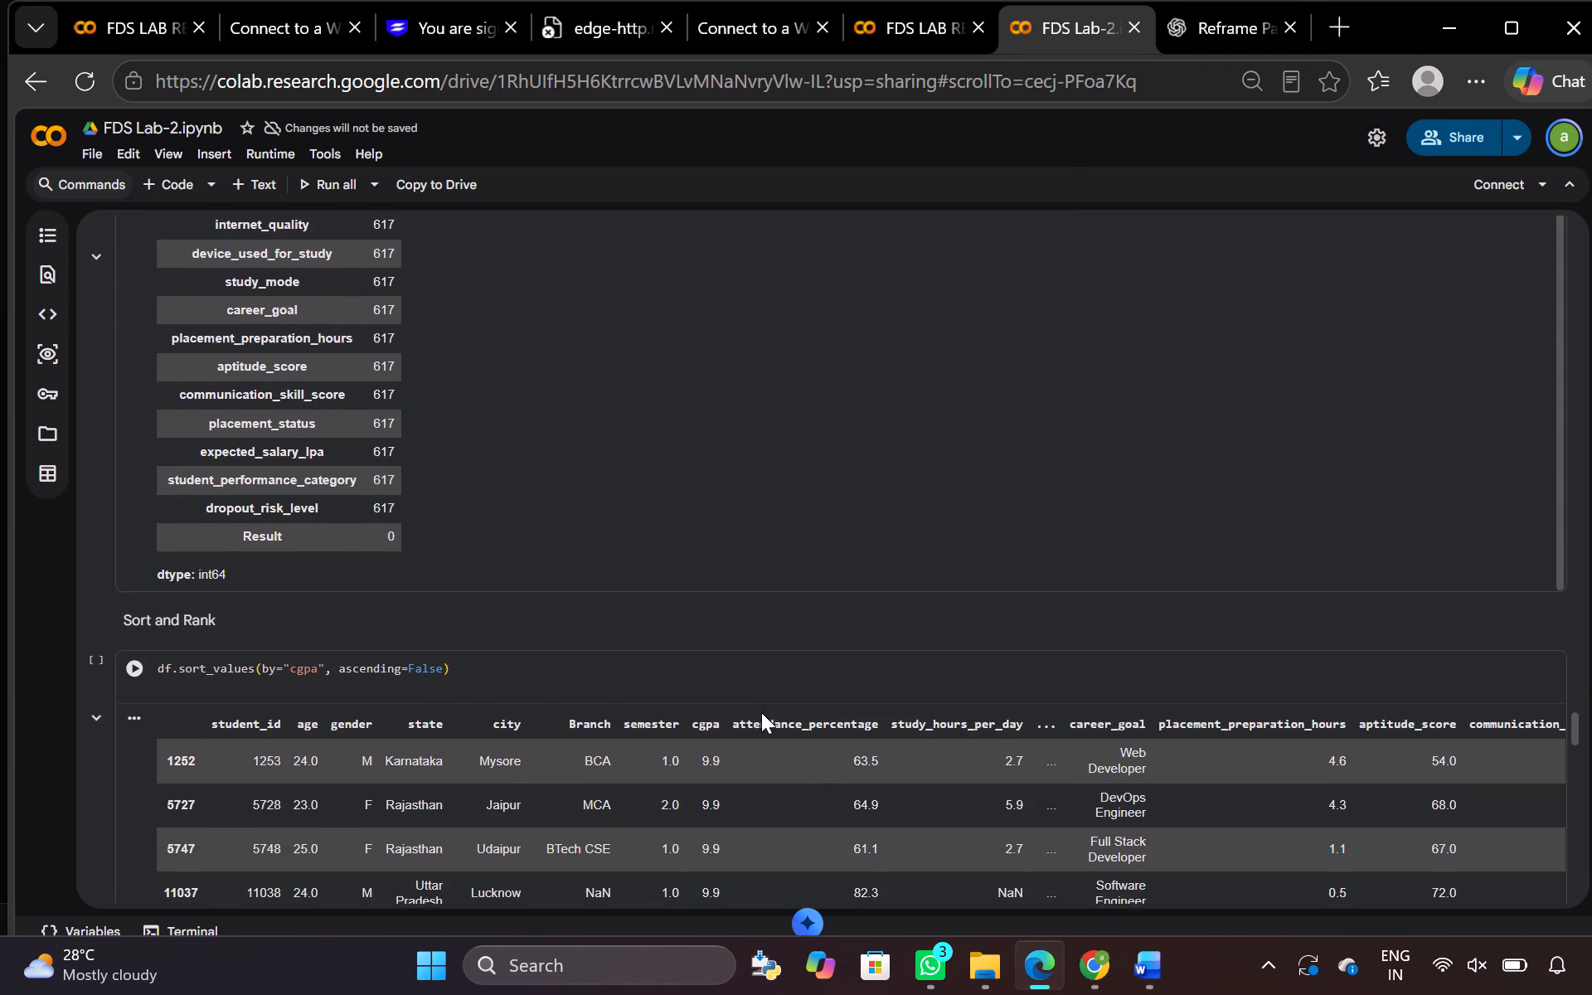
pyautogui.scroll(-1, 761, 712)
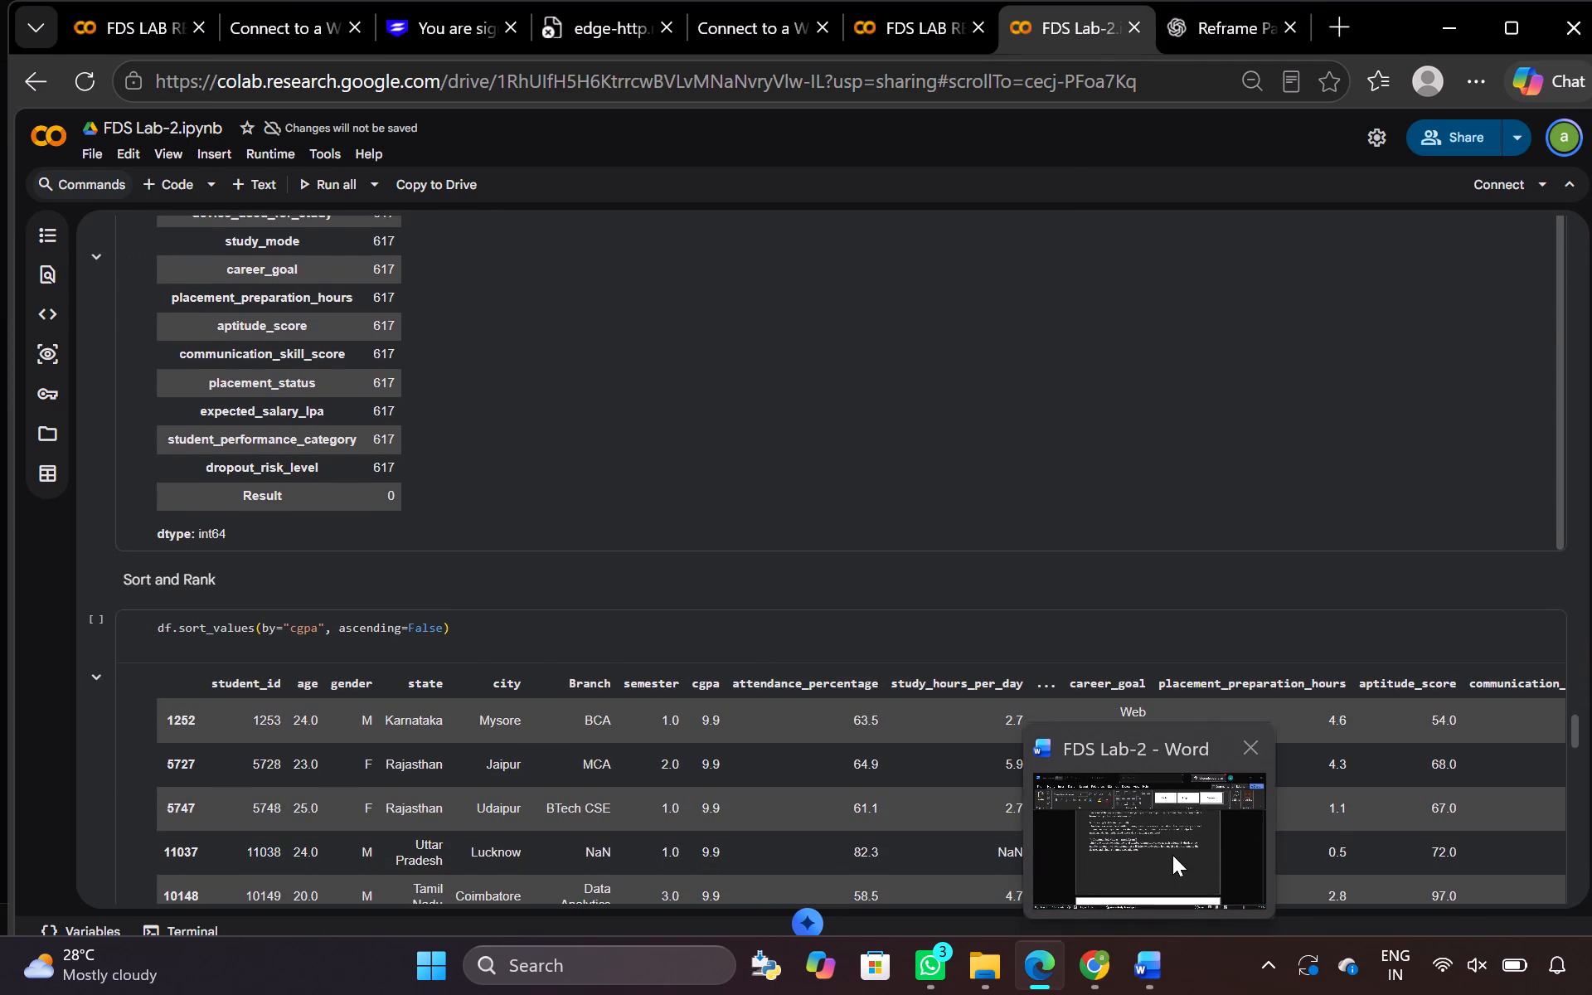
pyautogui.click(1172, 855)
pyautogui.scroll(1, 776, 625)
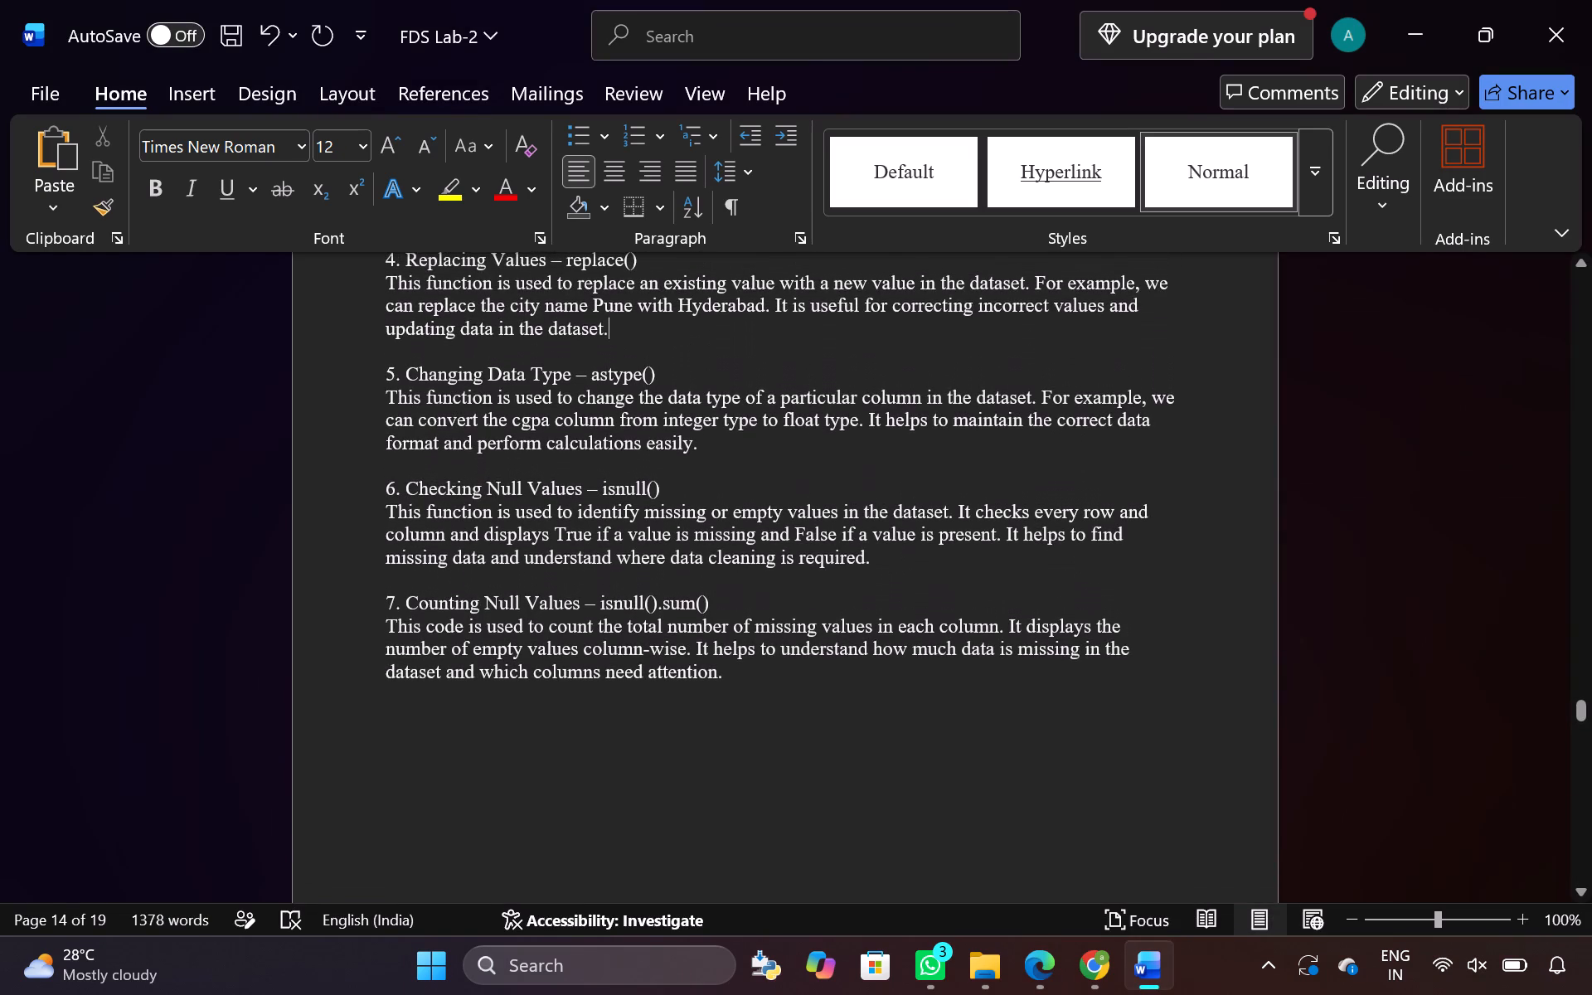
pyautogui.scroll(1, 748, 679)
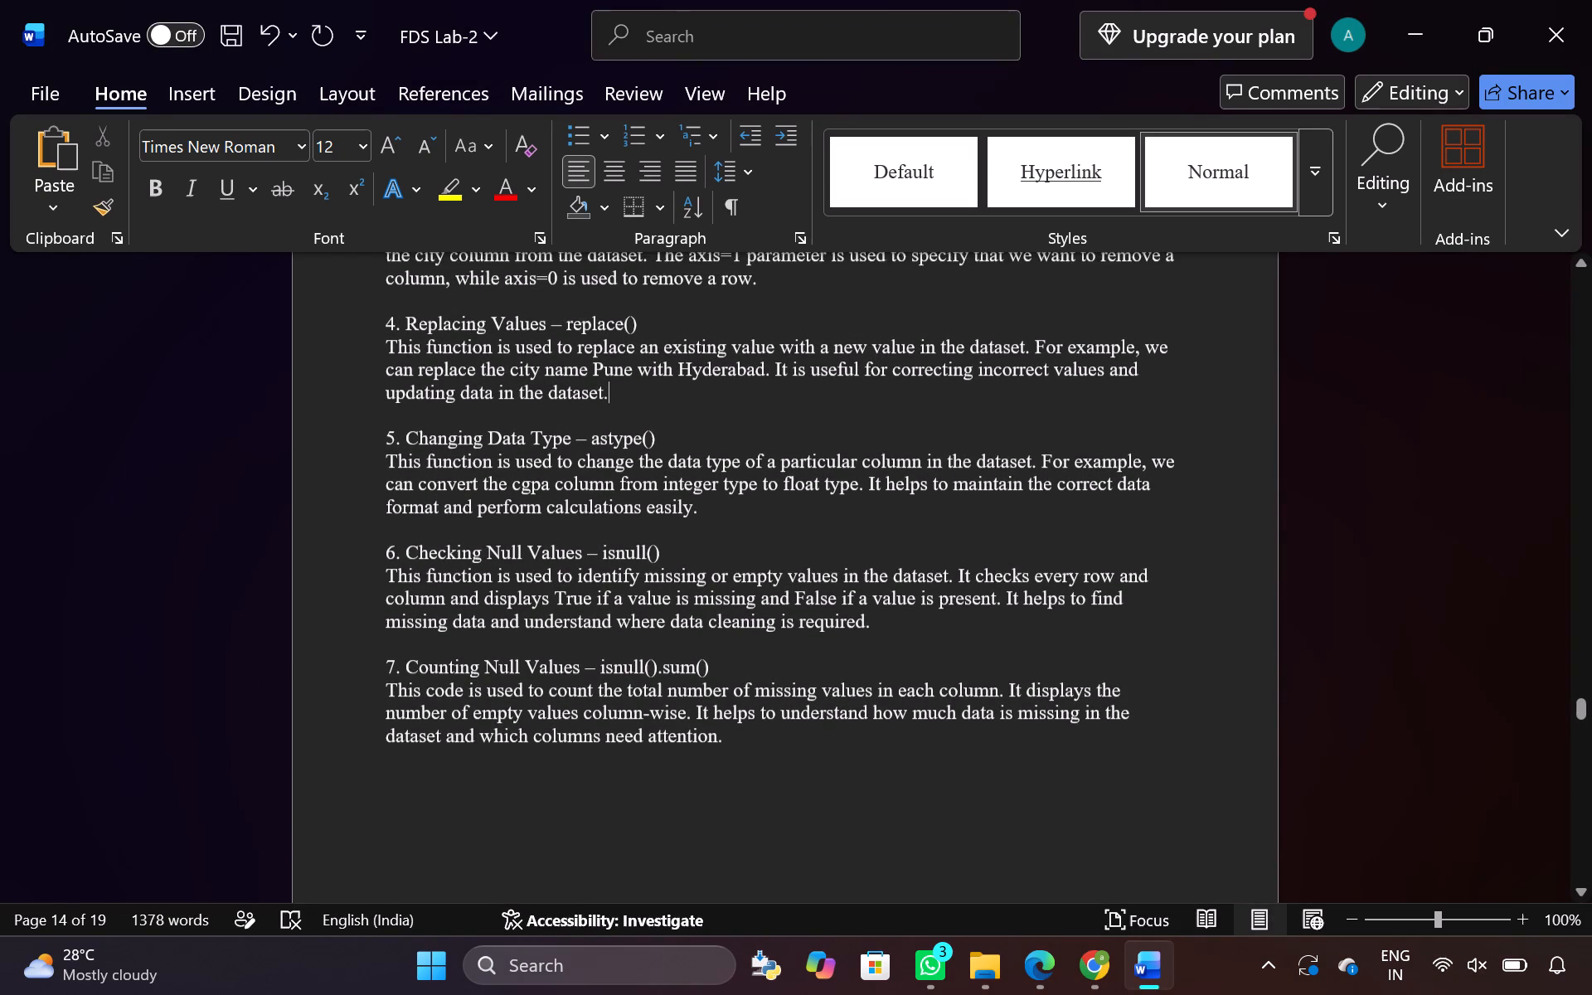
pyautogui.scroll(1, 748, 679)
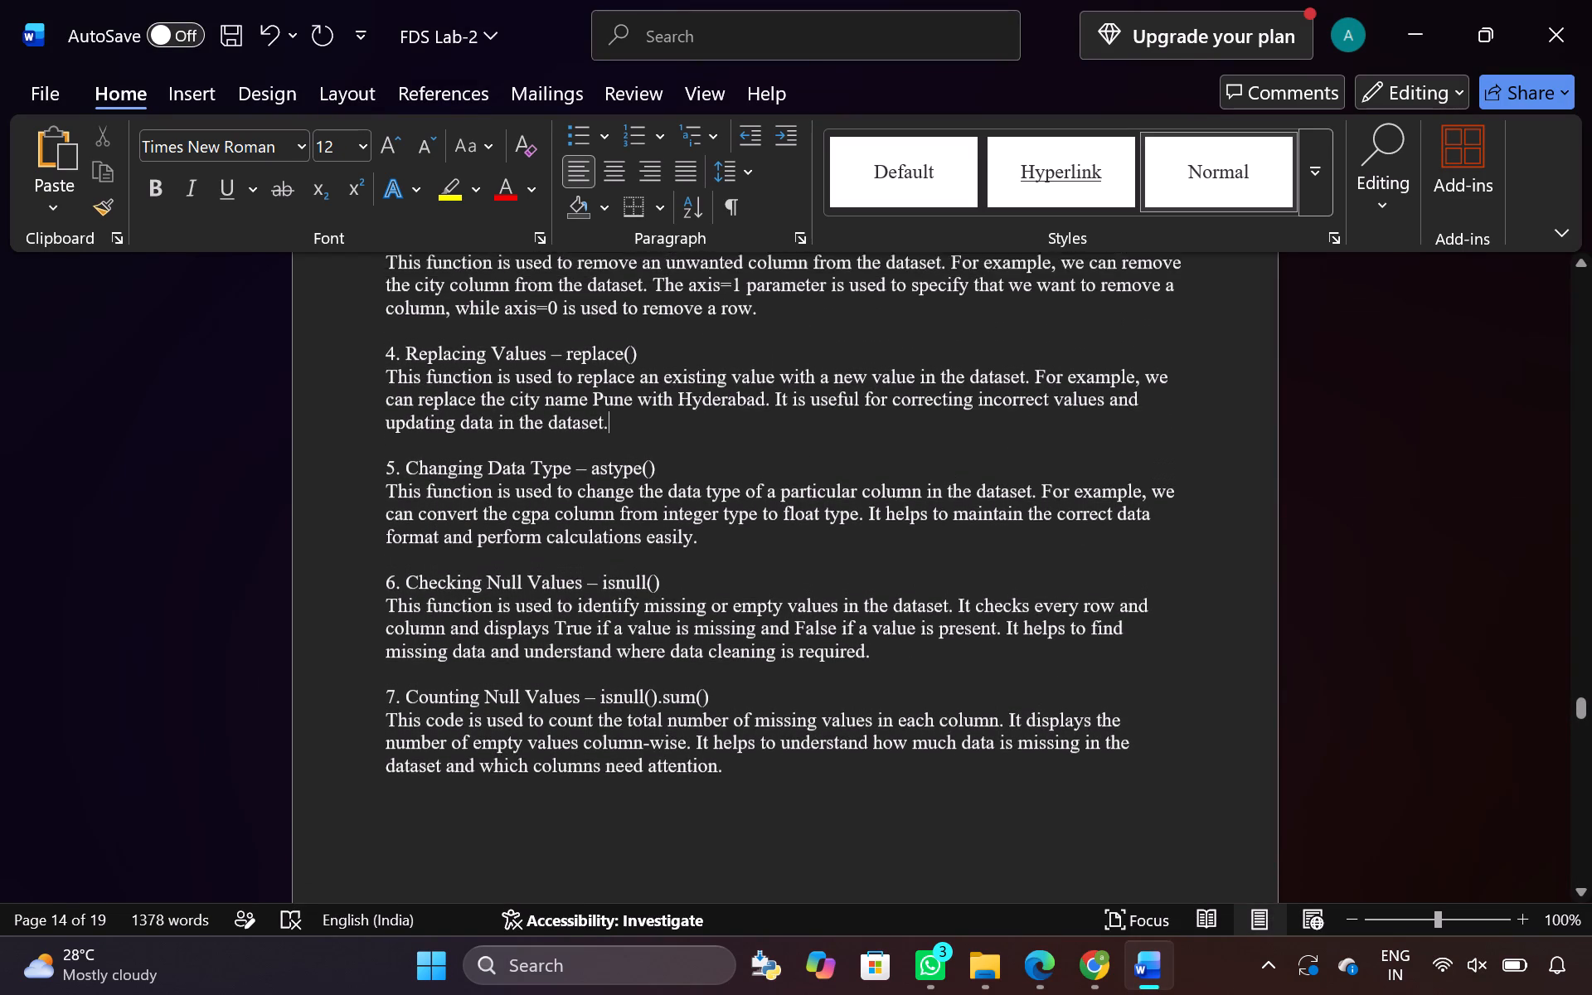
pyautogui.scroll(2, 748, 679)
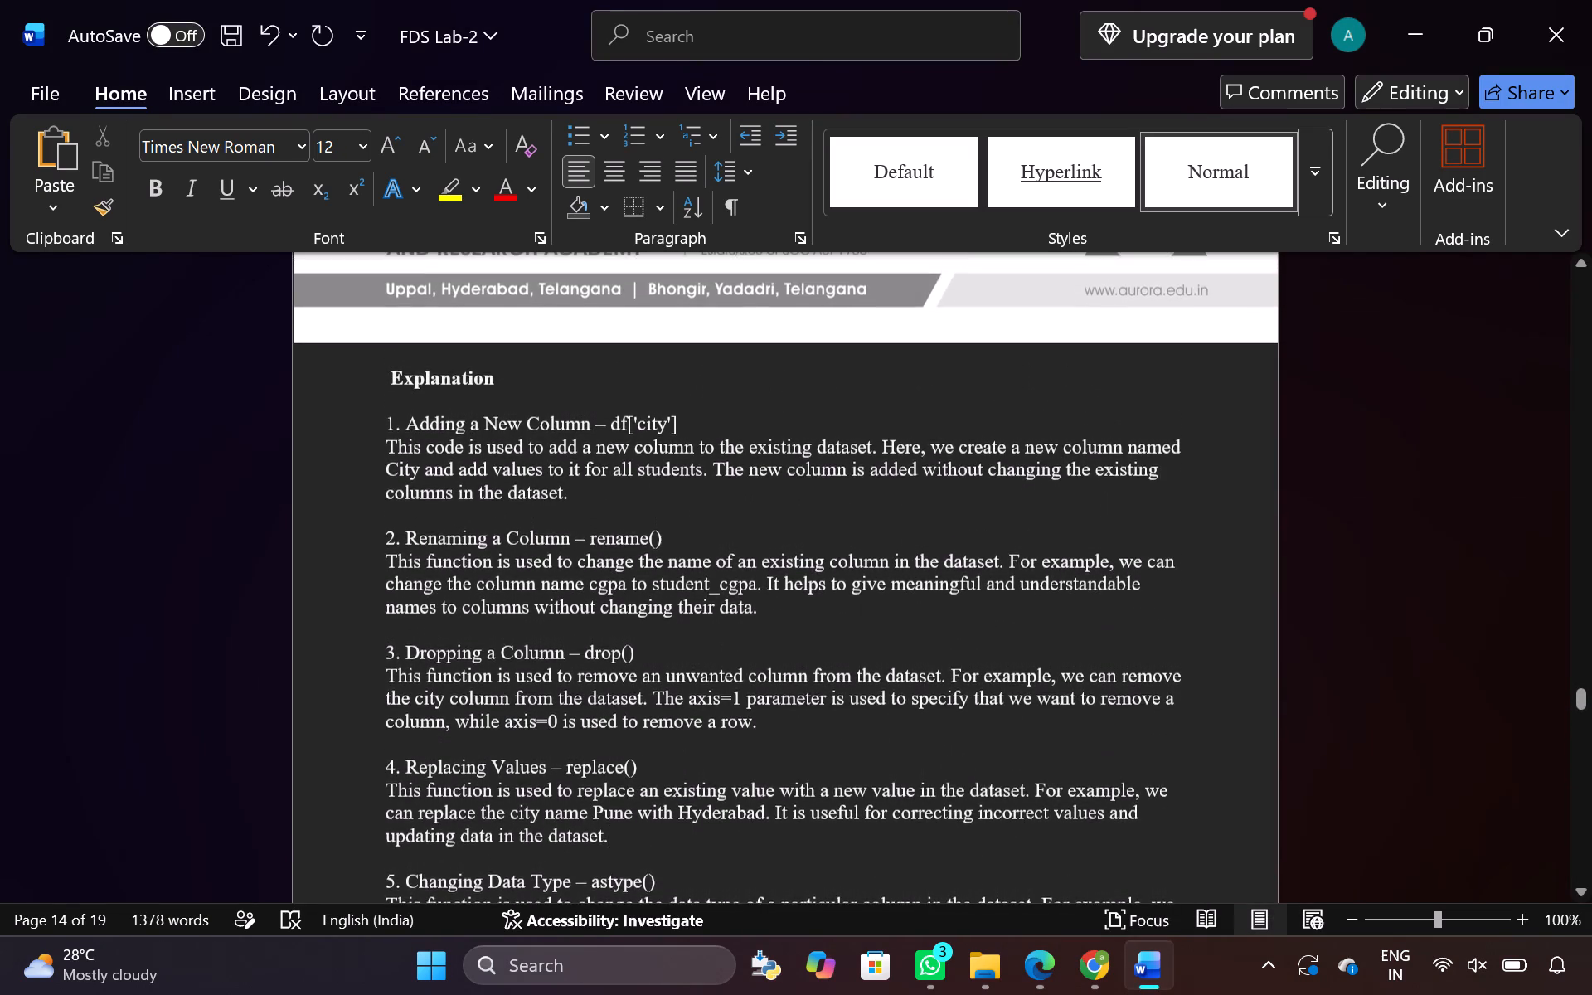
# Delete the surplus empty lines above the 4. Sort and Rank heading in Word so it starts at the top of the page after the Explanation.
pyautogui.scroll(-6, 748, 679)
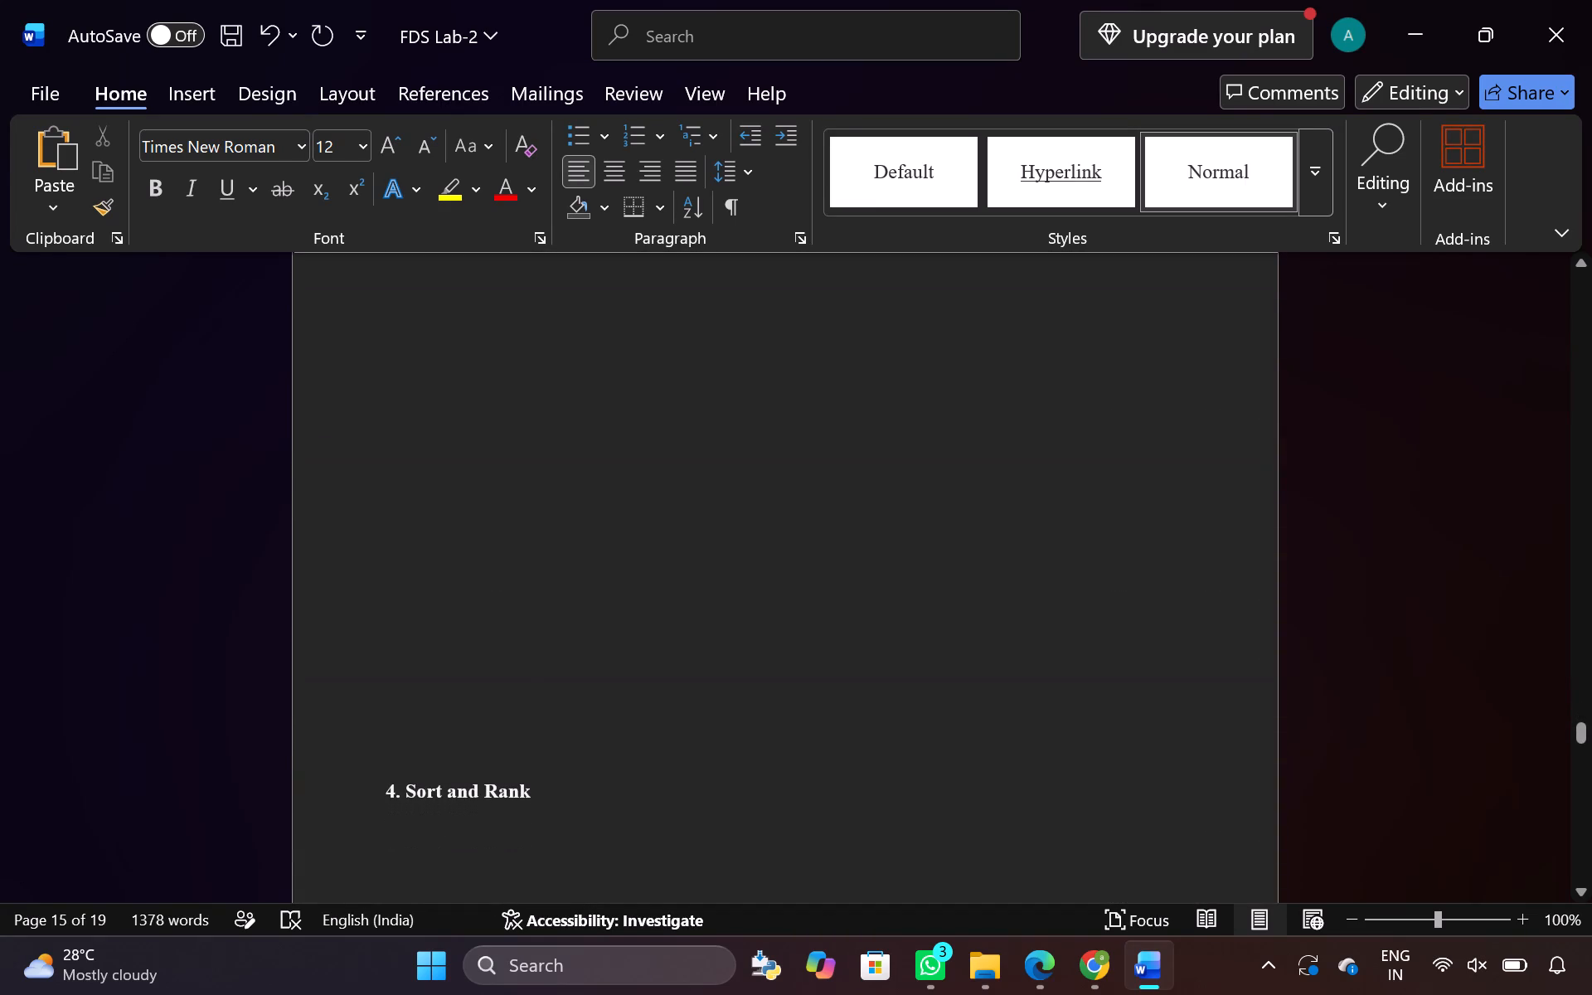
pyautogui.click(412, 748)
pyautogui.press('BackSpace')
pyautogui.press('BackSpace')
pyautogui.press('BackSpace')
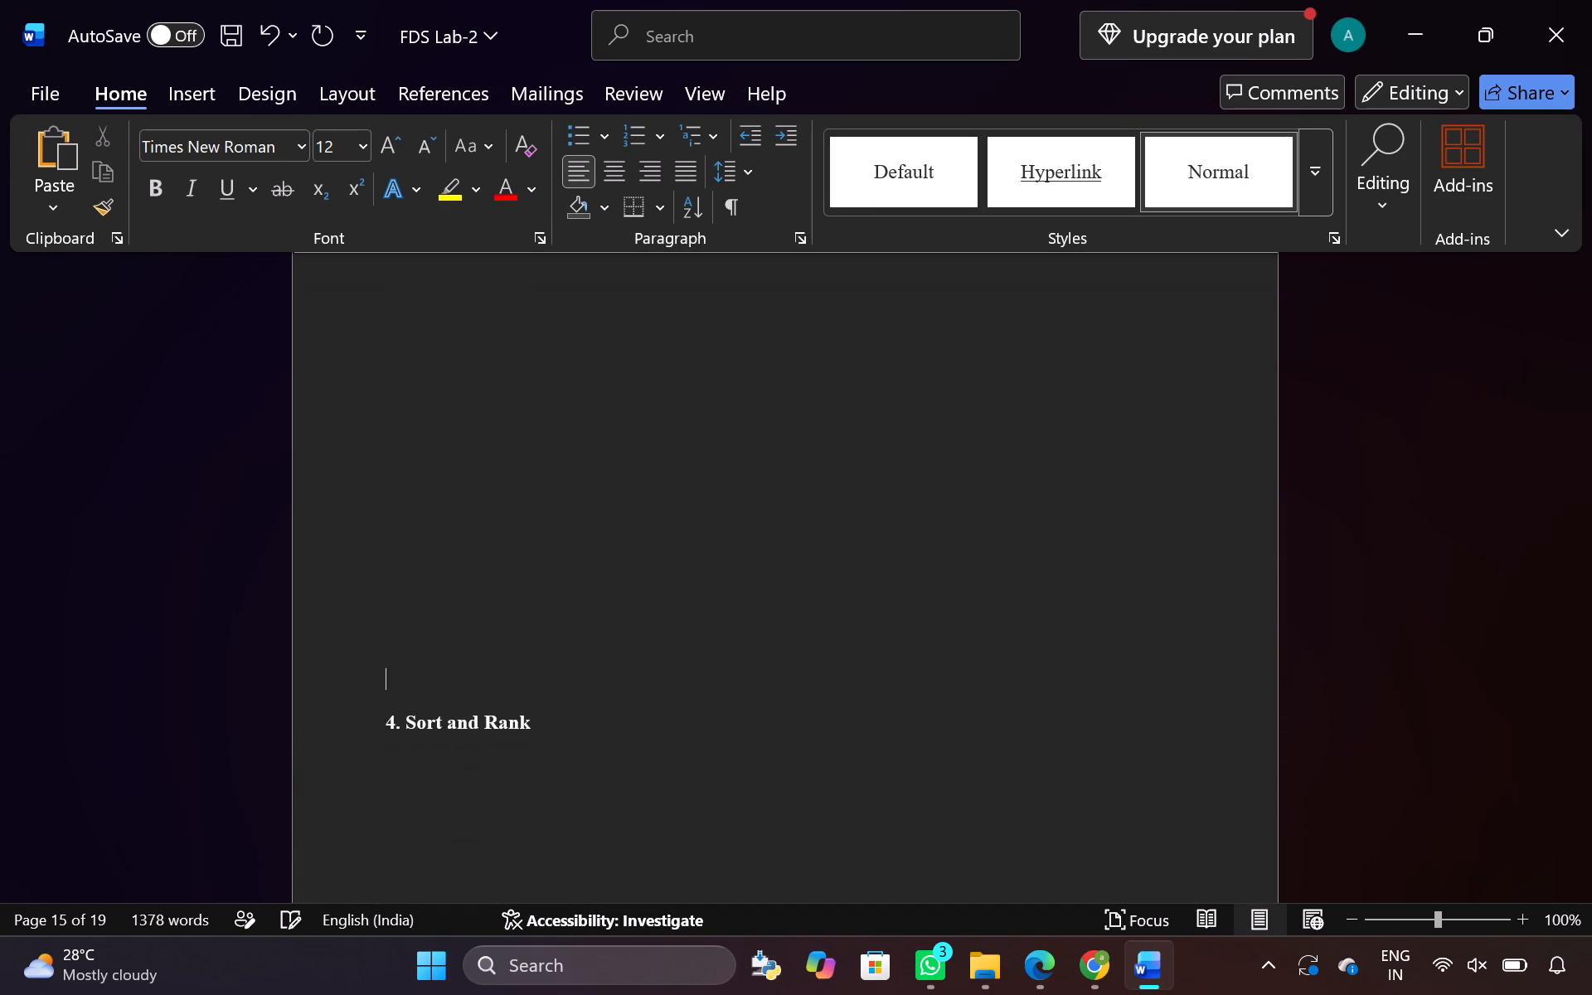
pyautogui.press('BackSpace')
pyautogui.press('BackSpace')
pyautogui.press('BackSpace')
pyautogui.press('BackSpace')
pyautogui.press('BackSpace')
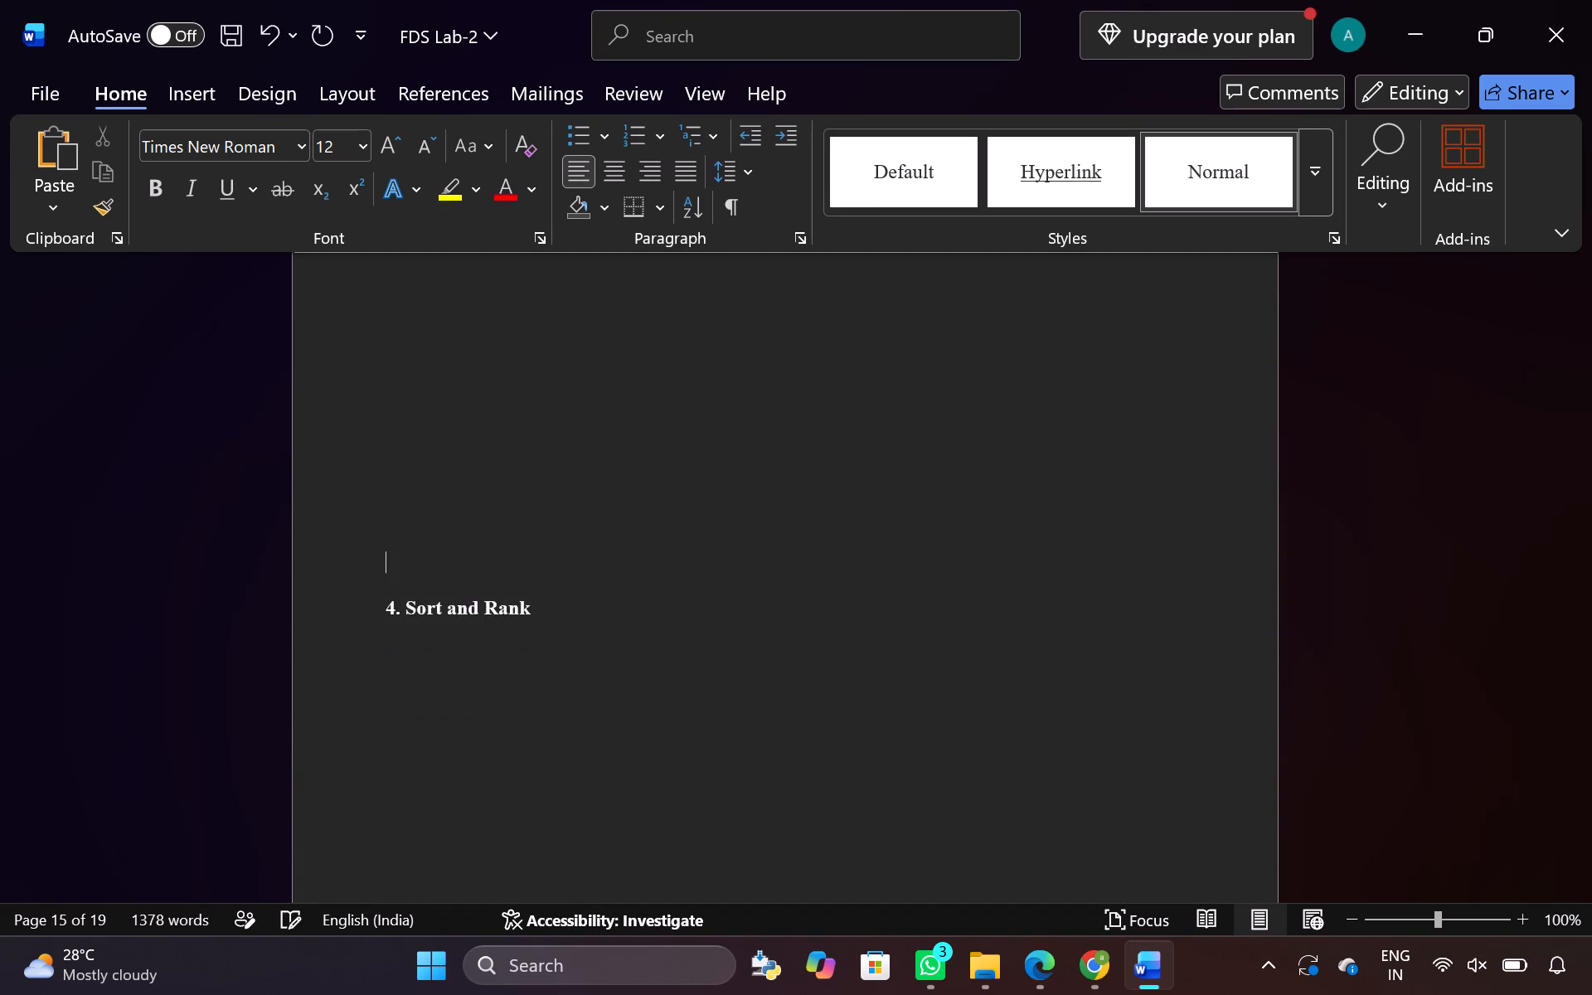
pyautogui.press('BackSpace')
pyautogui.press('BackSpace')
pyautogui.press('BackSpace')
pyautogui.press('BackSpace')
pyautogui.press('BackSpace')
pyautogui.press('BackSpace')
pyautogui.press('BackSpace')
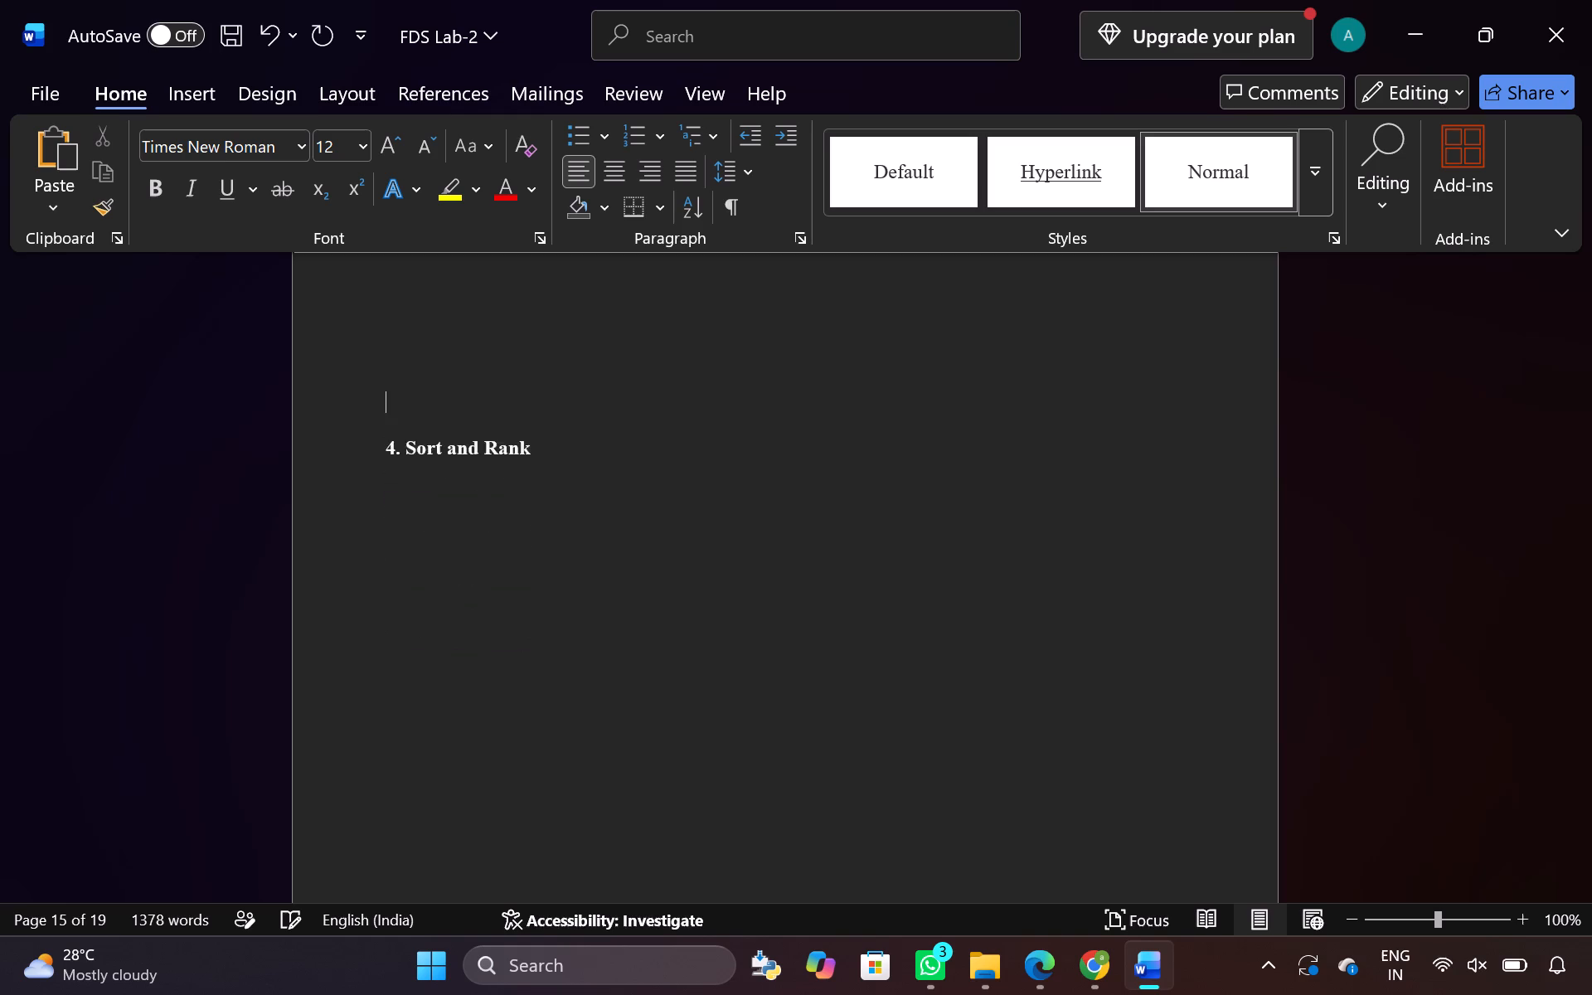
pyautogui.press('BackSpace')
pyautogui.press('BackSpace')
pyautogui.press('BackSpace')
pyautogui.press('BackSpace')
pyautogui.press('BackSpace')
pyautogui.press('BackSpace')
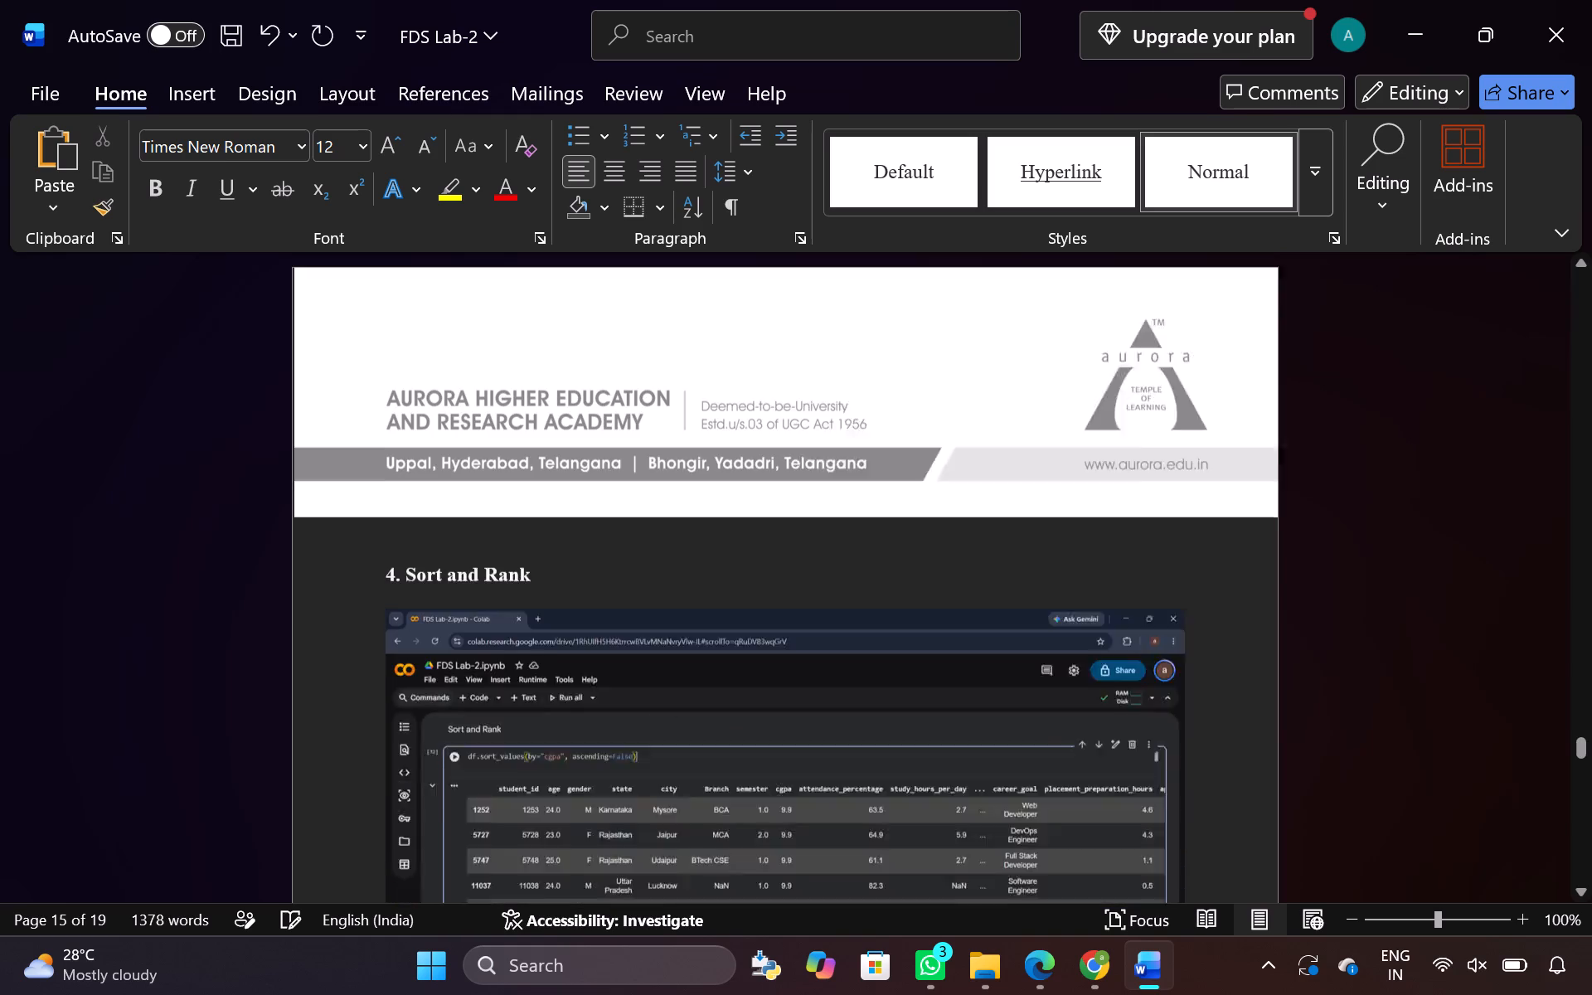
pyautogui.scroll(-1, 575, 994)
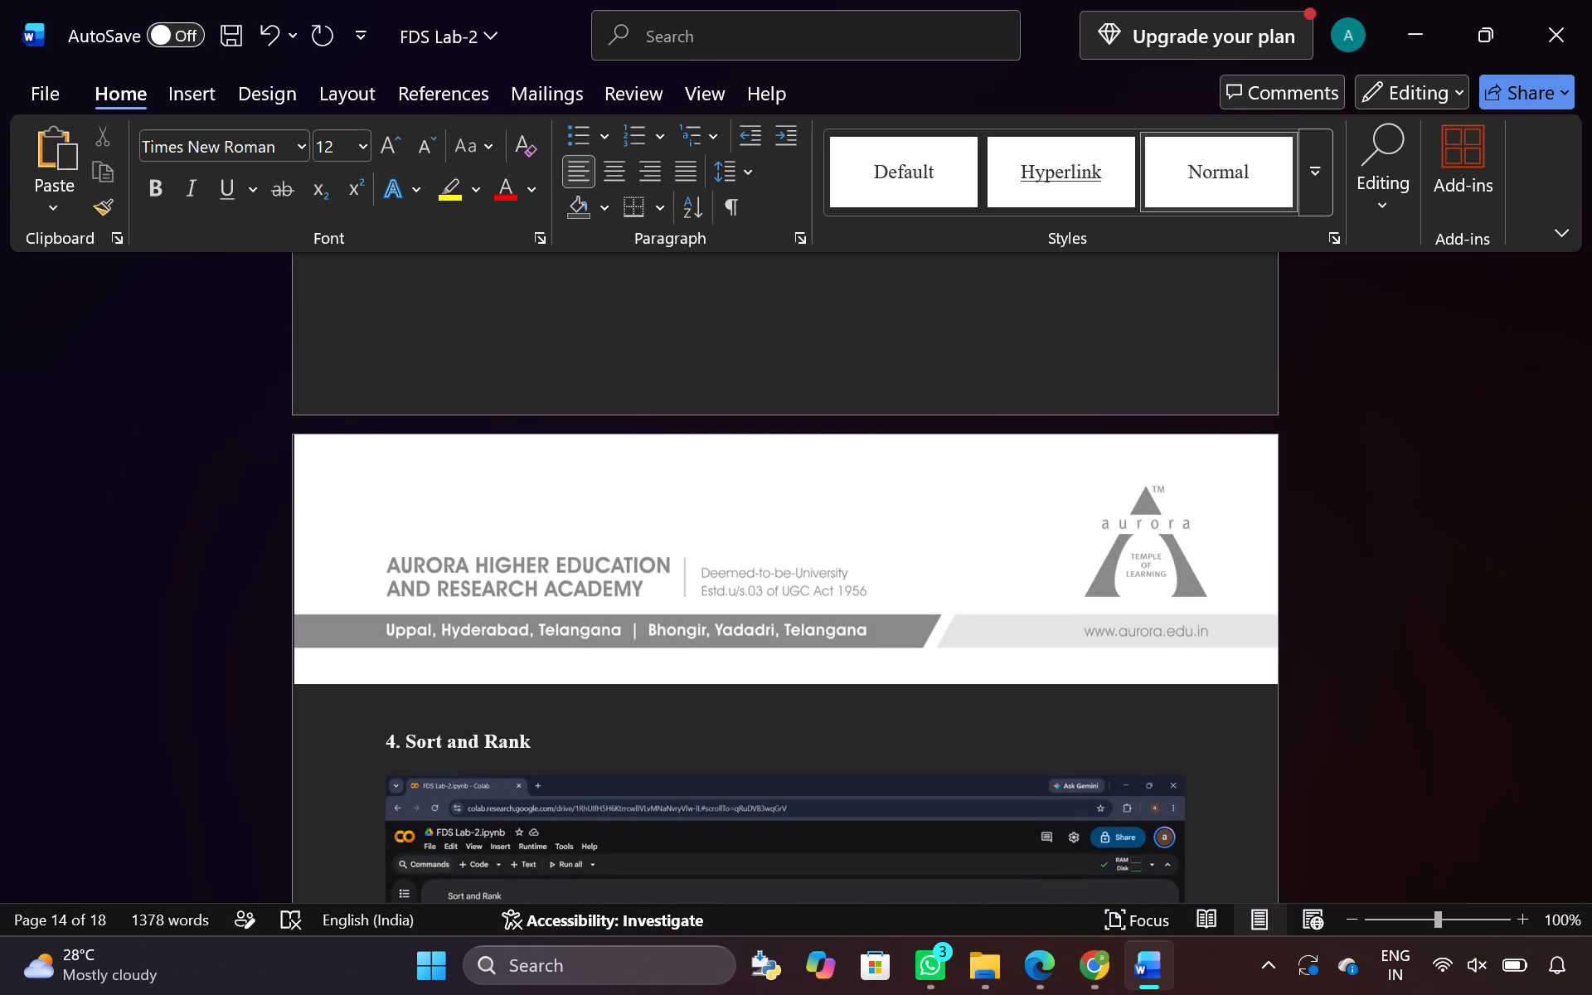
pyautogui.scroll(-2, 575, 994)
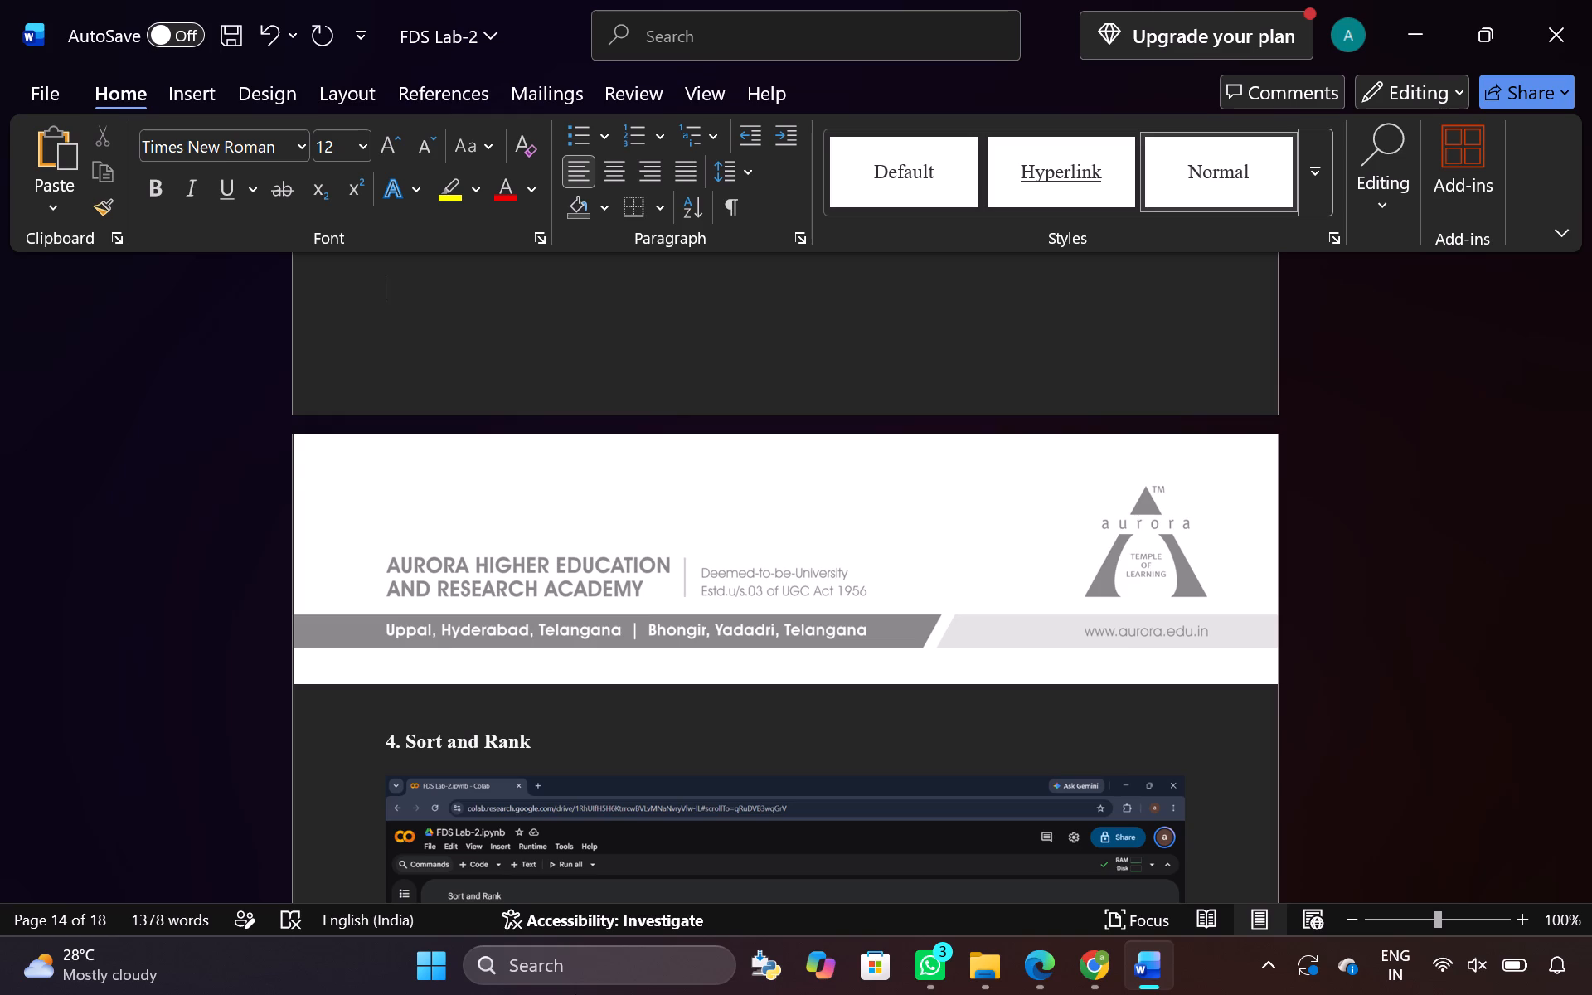
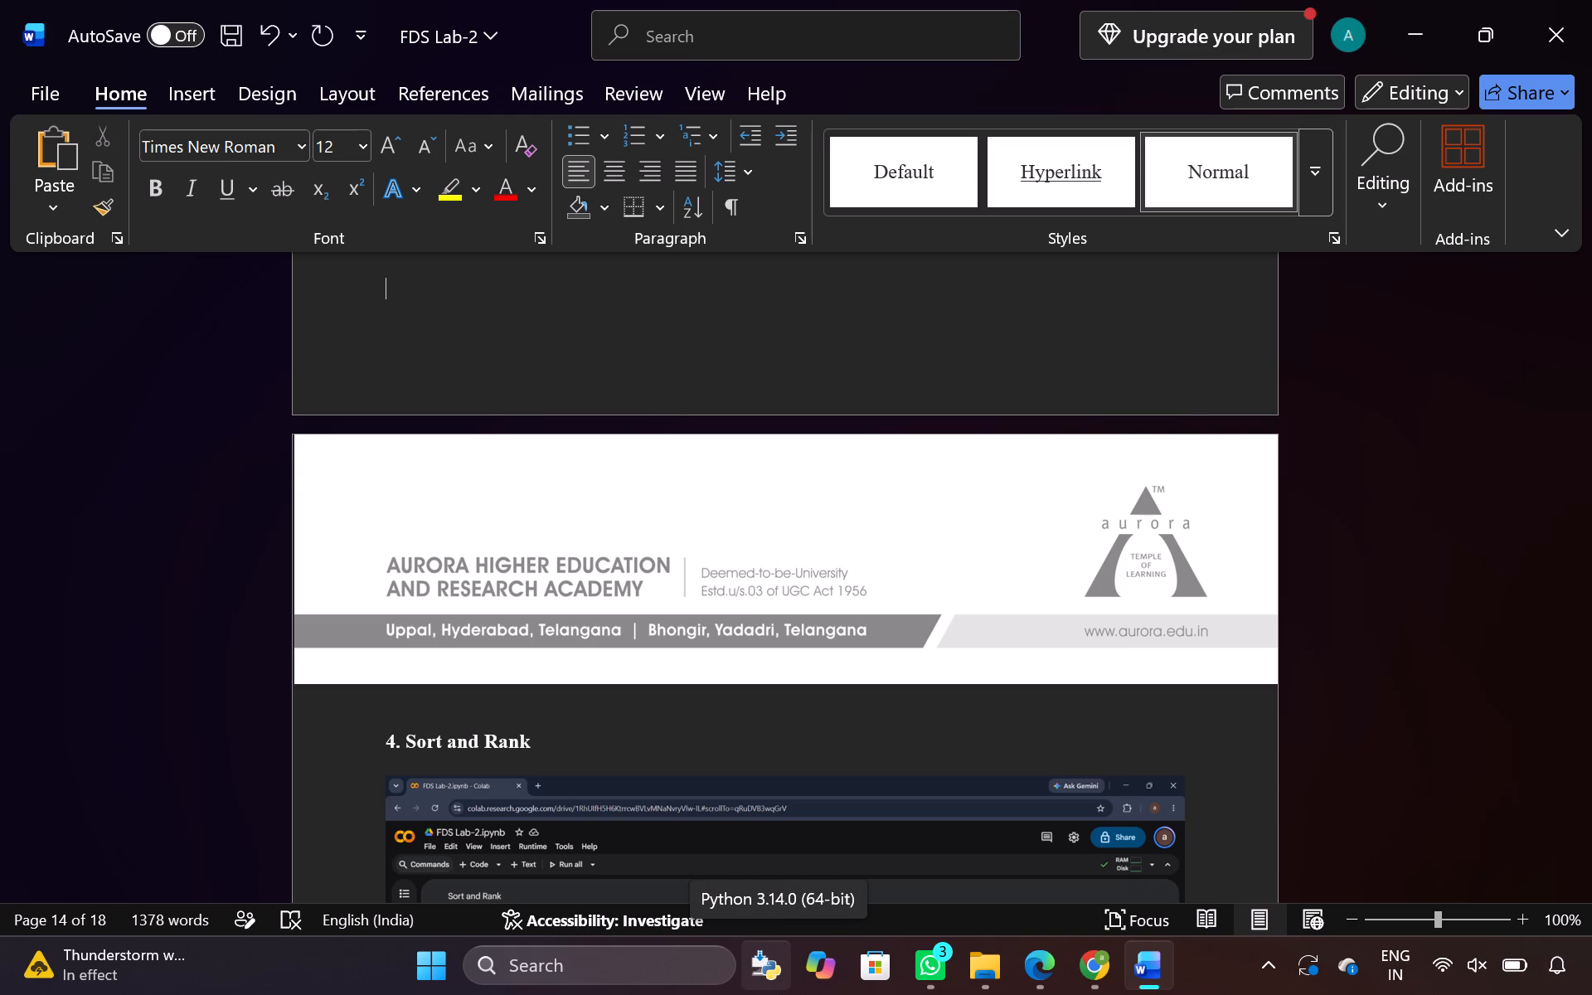
# Delete the two old Colab screenshots between the 4. Sort and Rank heading and its Explanation.
pyautogui.scroll(-2, 779, 994)
pyautogui.scroll(-1, 881, 994)
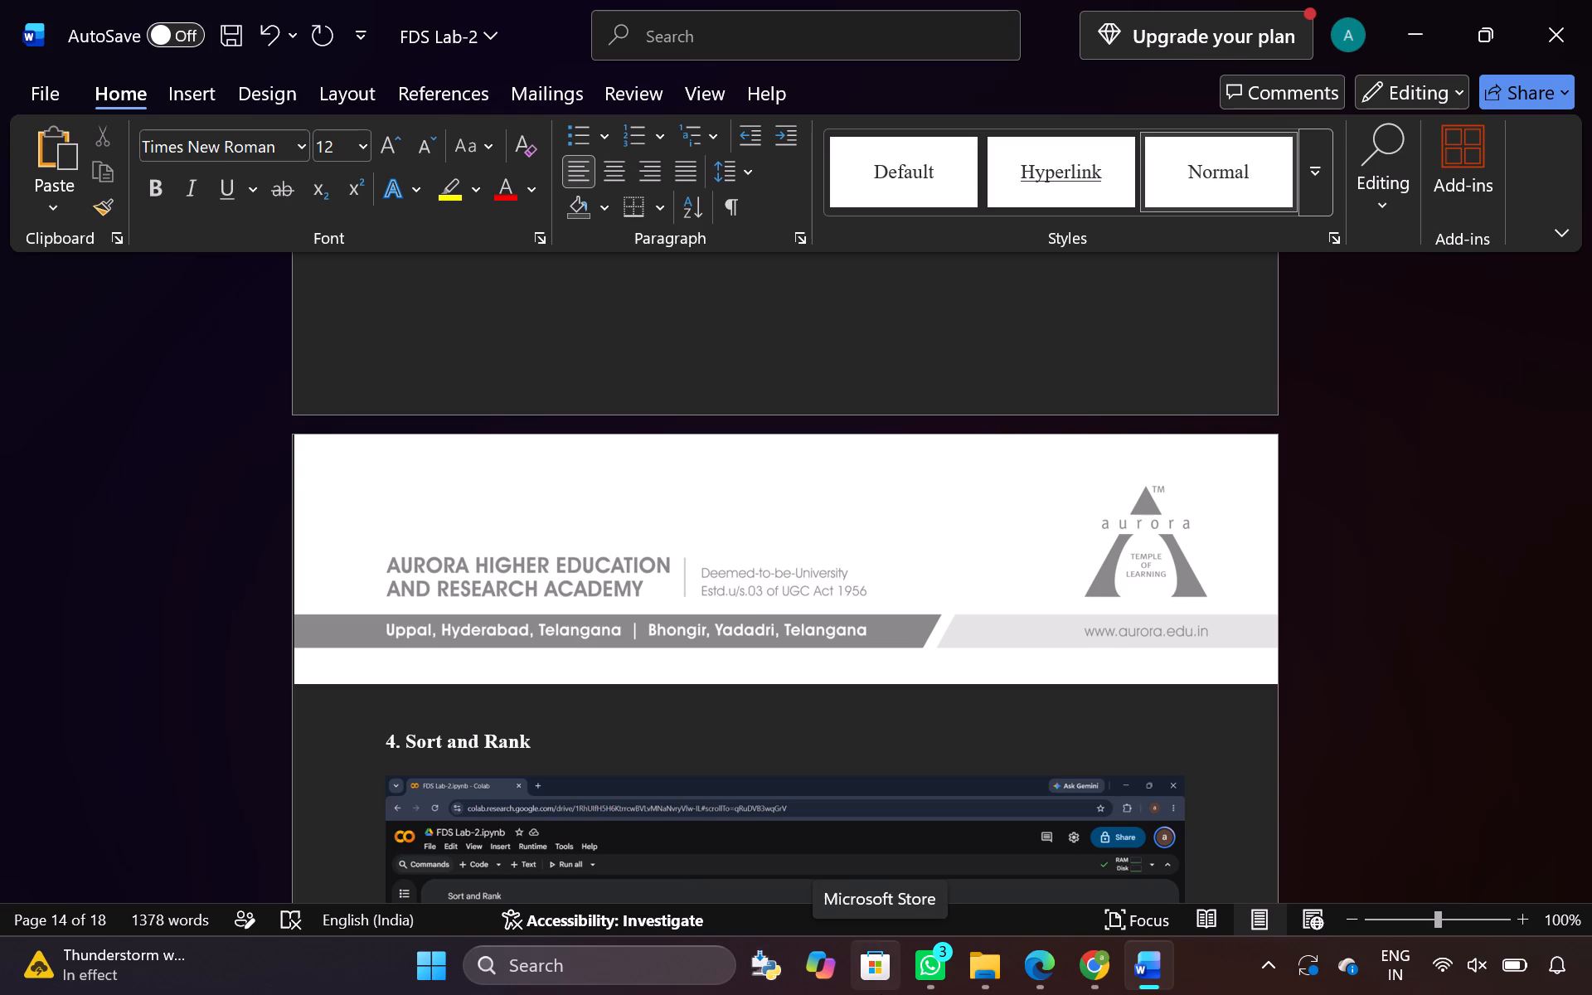
pyautogui.scroll(-2, 716, 769)
pyautogui.click(715, 693)
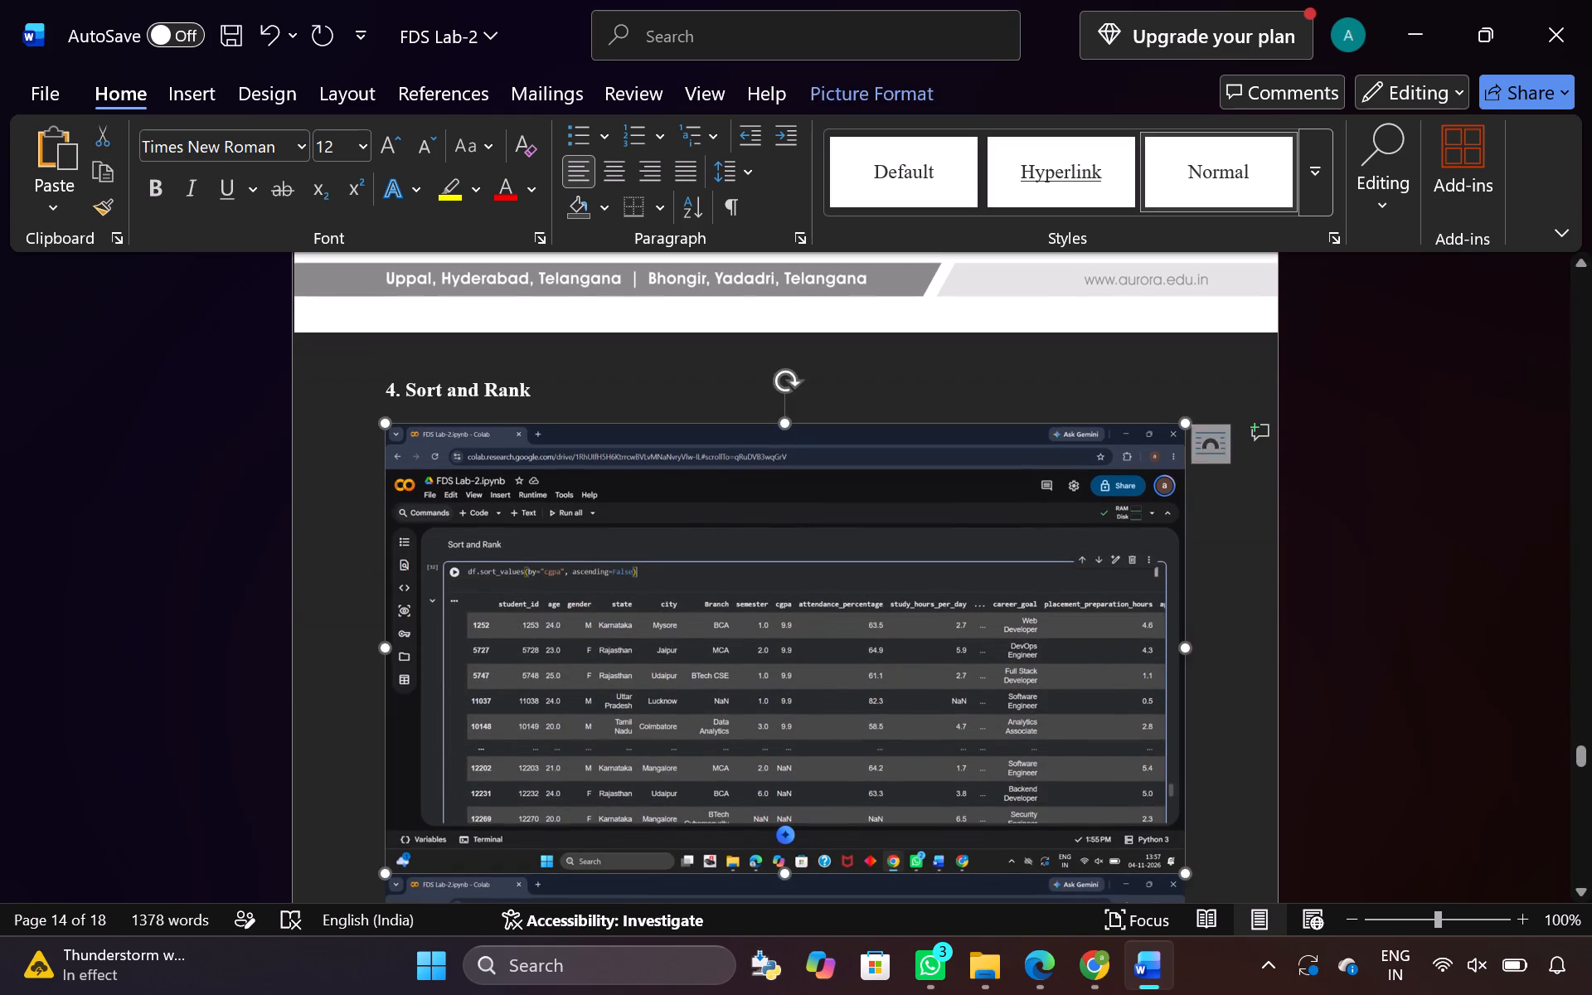
pyautogui.press('BackSpace')
pyautogui.click(715, 693)
pyautogui.press('BackSpace')
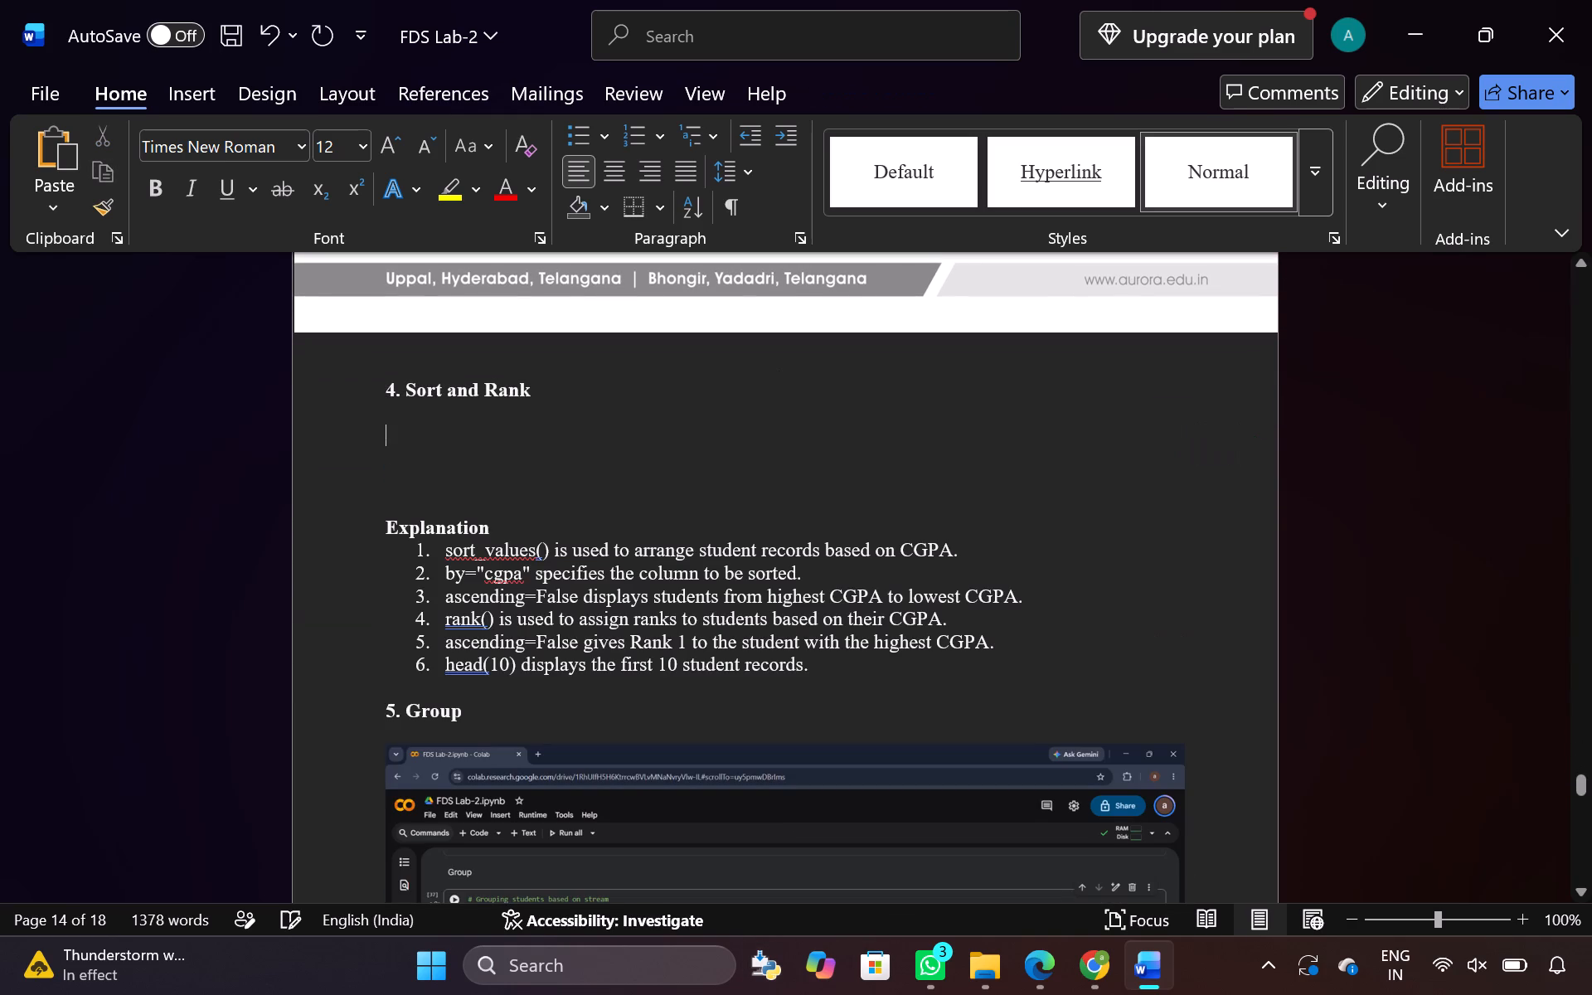
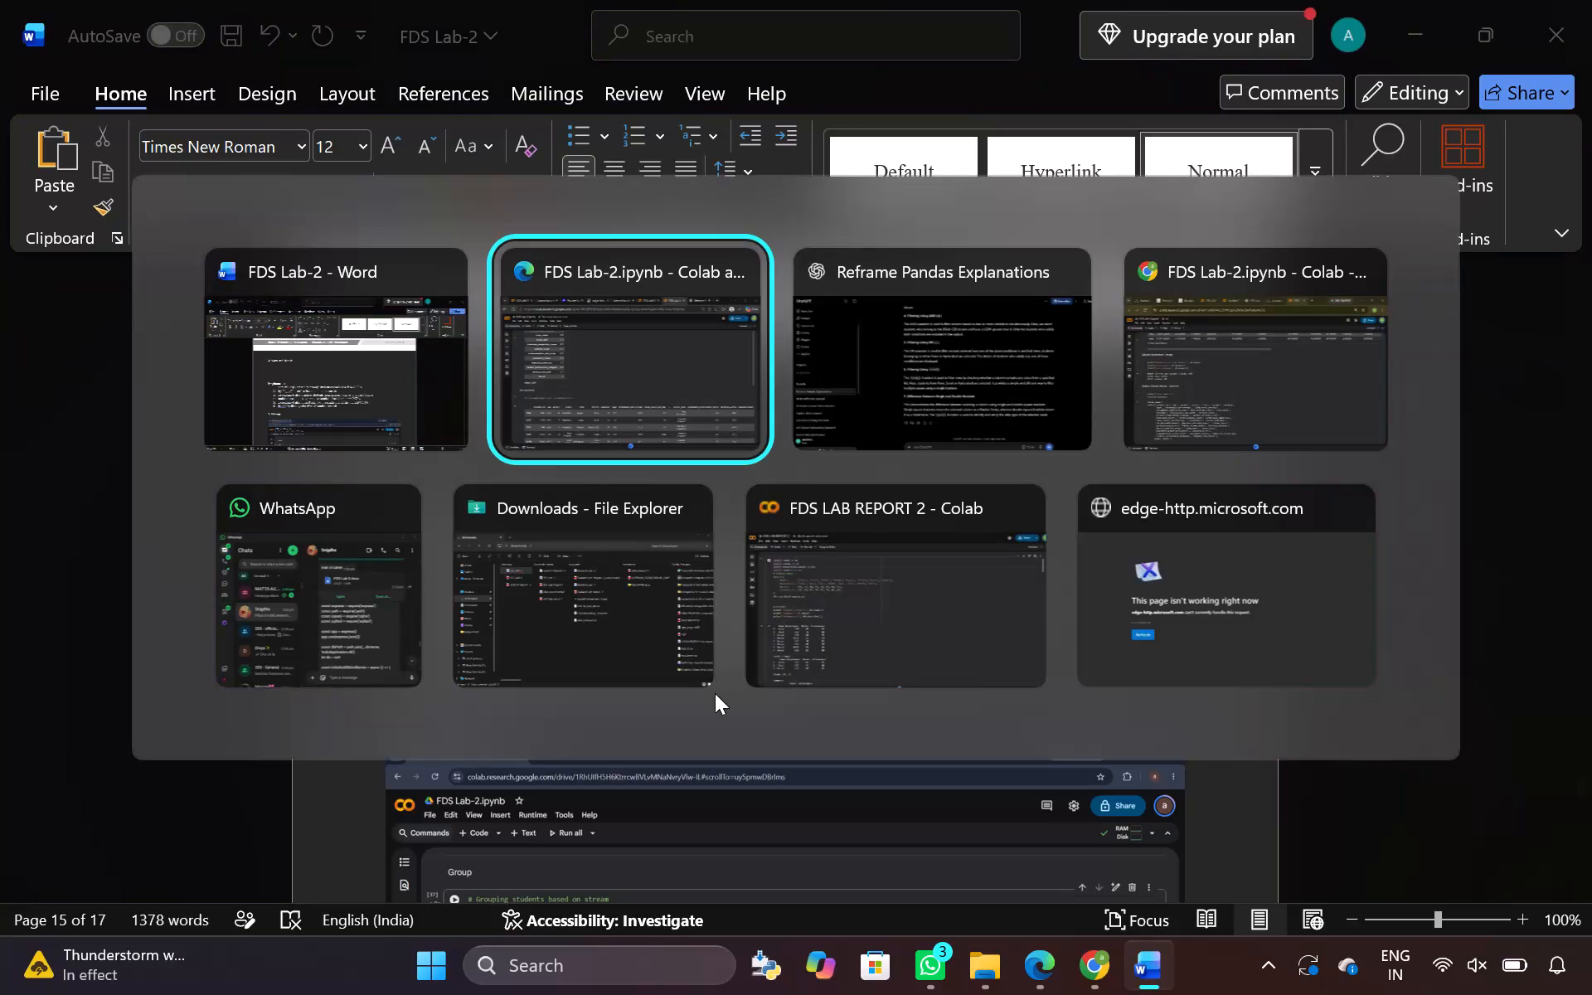
# Take a full-screen capture of the Sort and Rank sort_values cell and output in Edge's Colab notebook, and paste it under the report's 4. Sort and Rank heading.
pyautogui.scroll(-1, 662, 608)
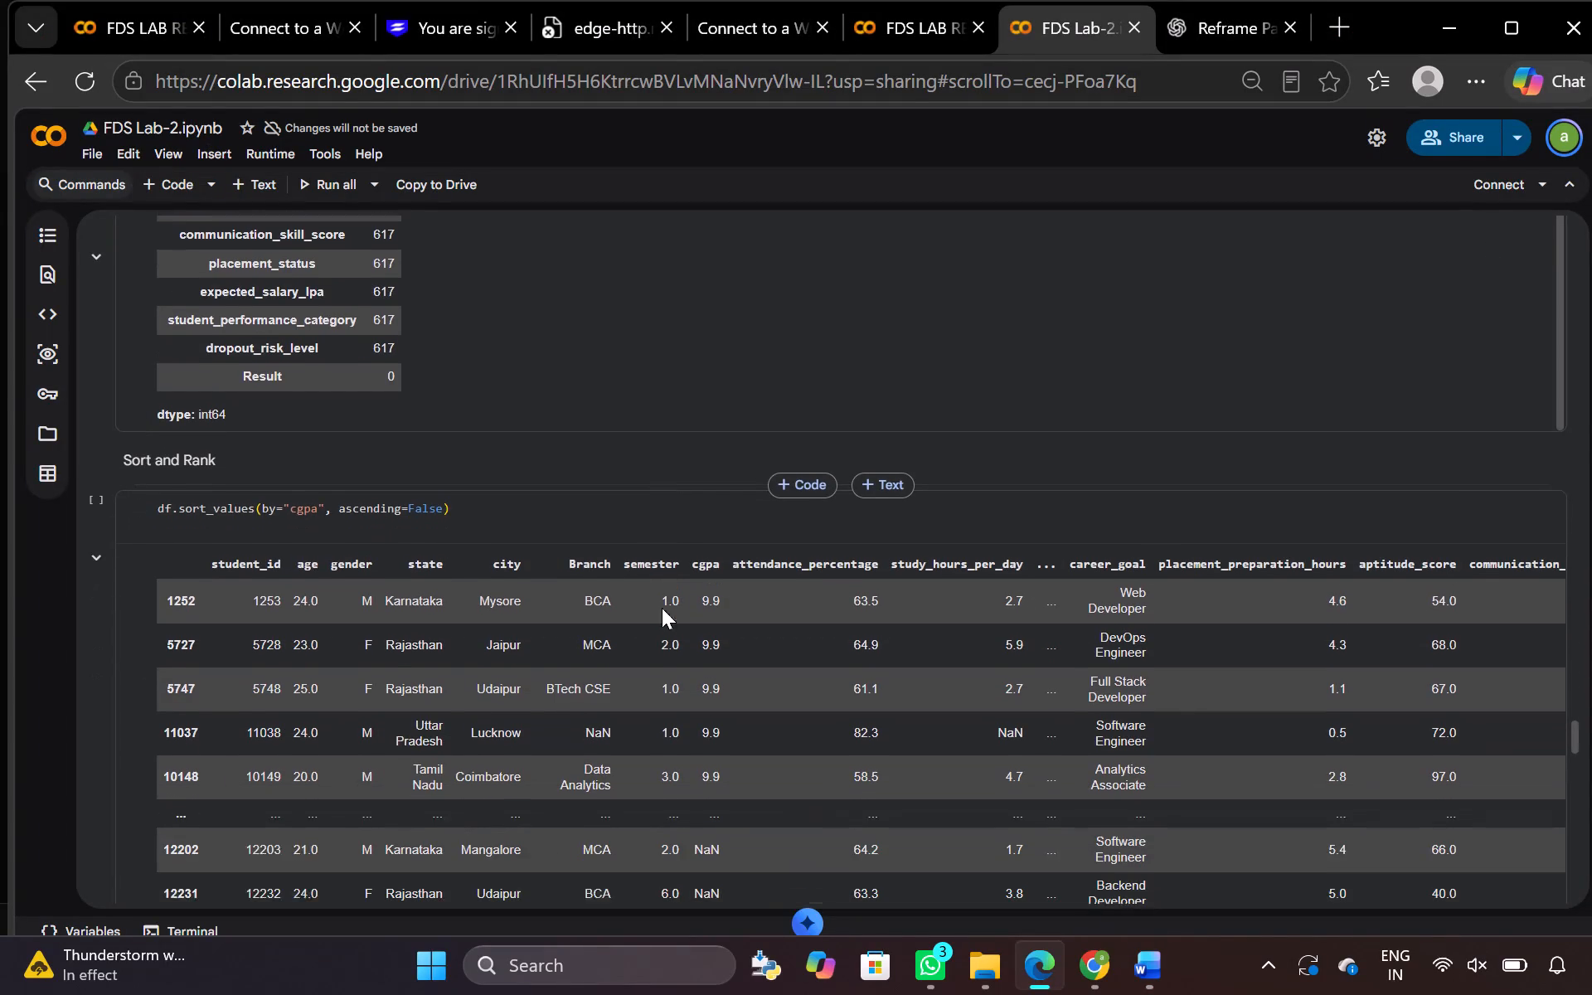
pyautogui.scroll(-3, 662, 608)
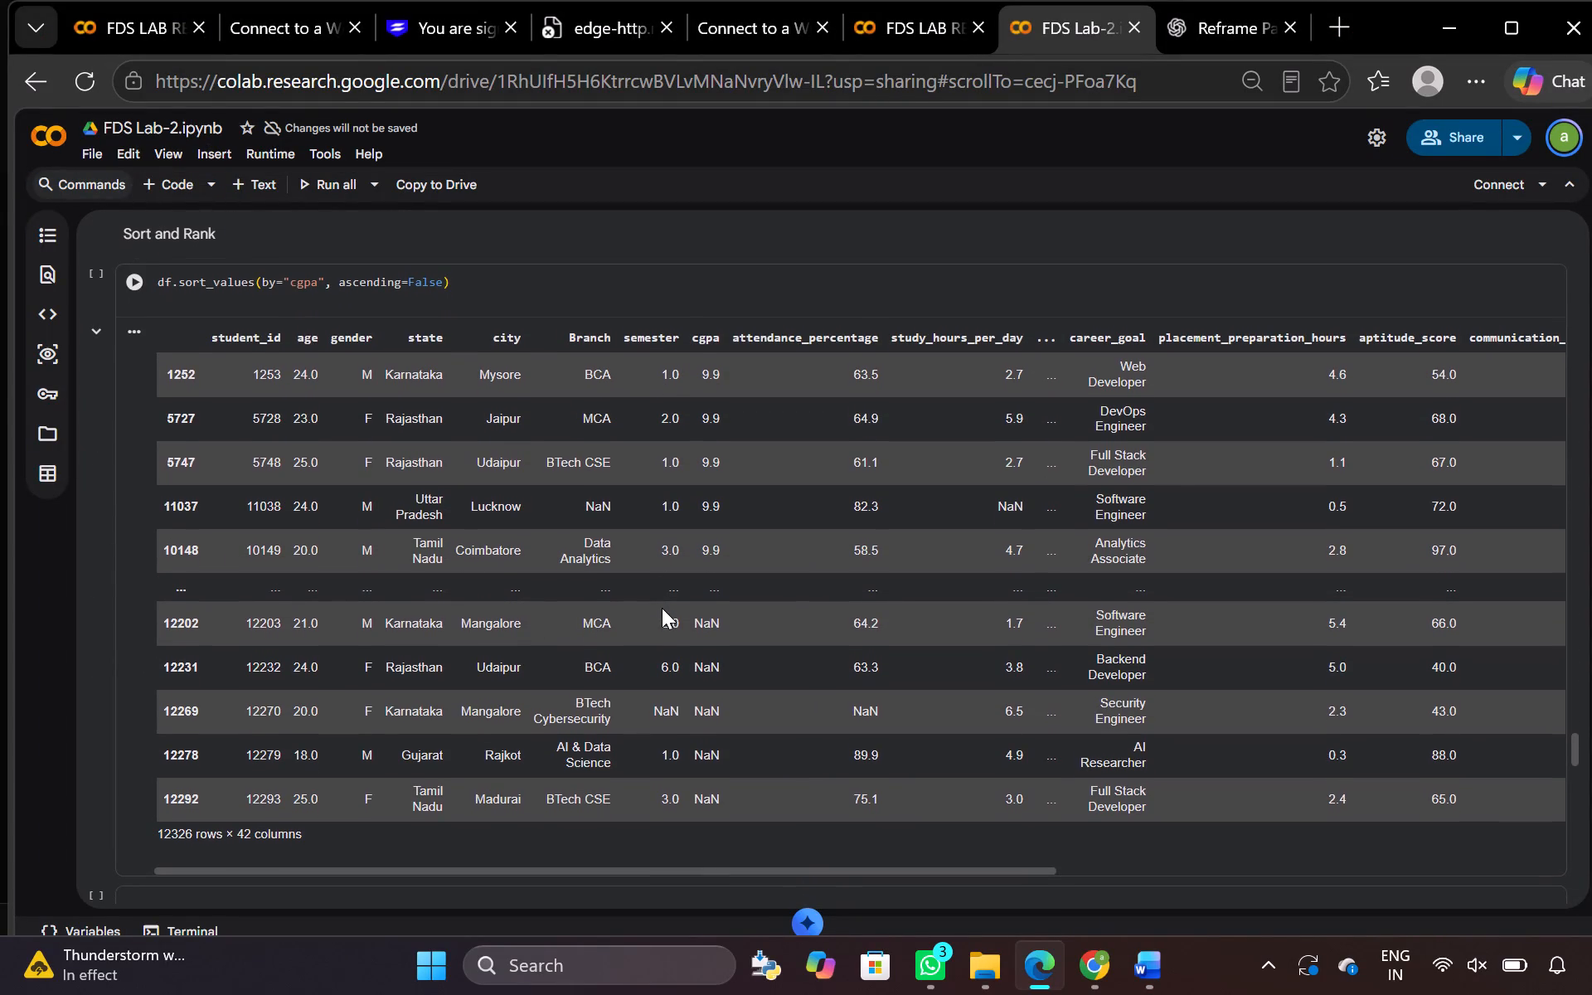
pyautogui.press('Print')
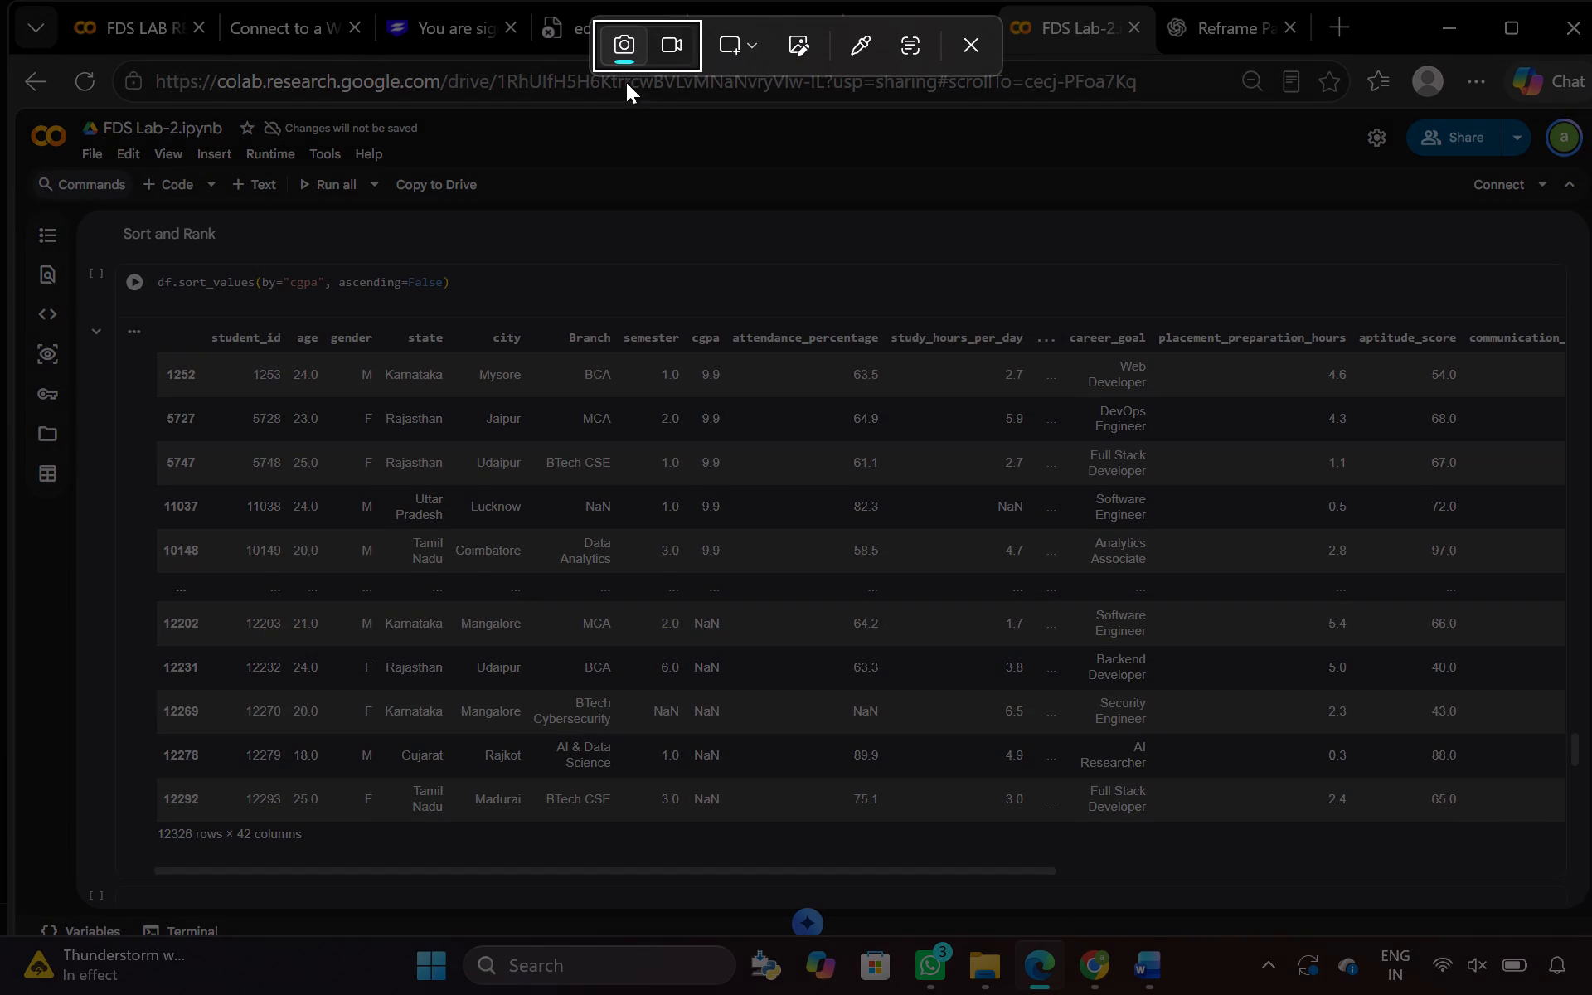
pyautogui.click(736, 56)
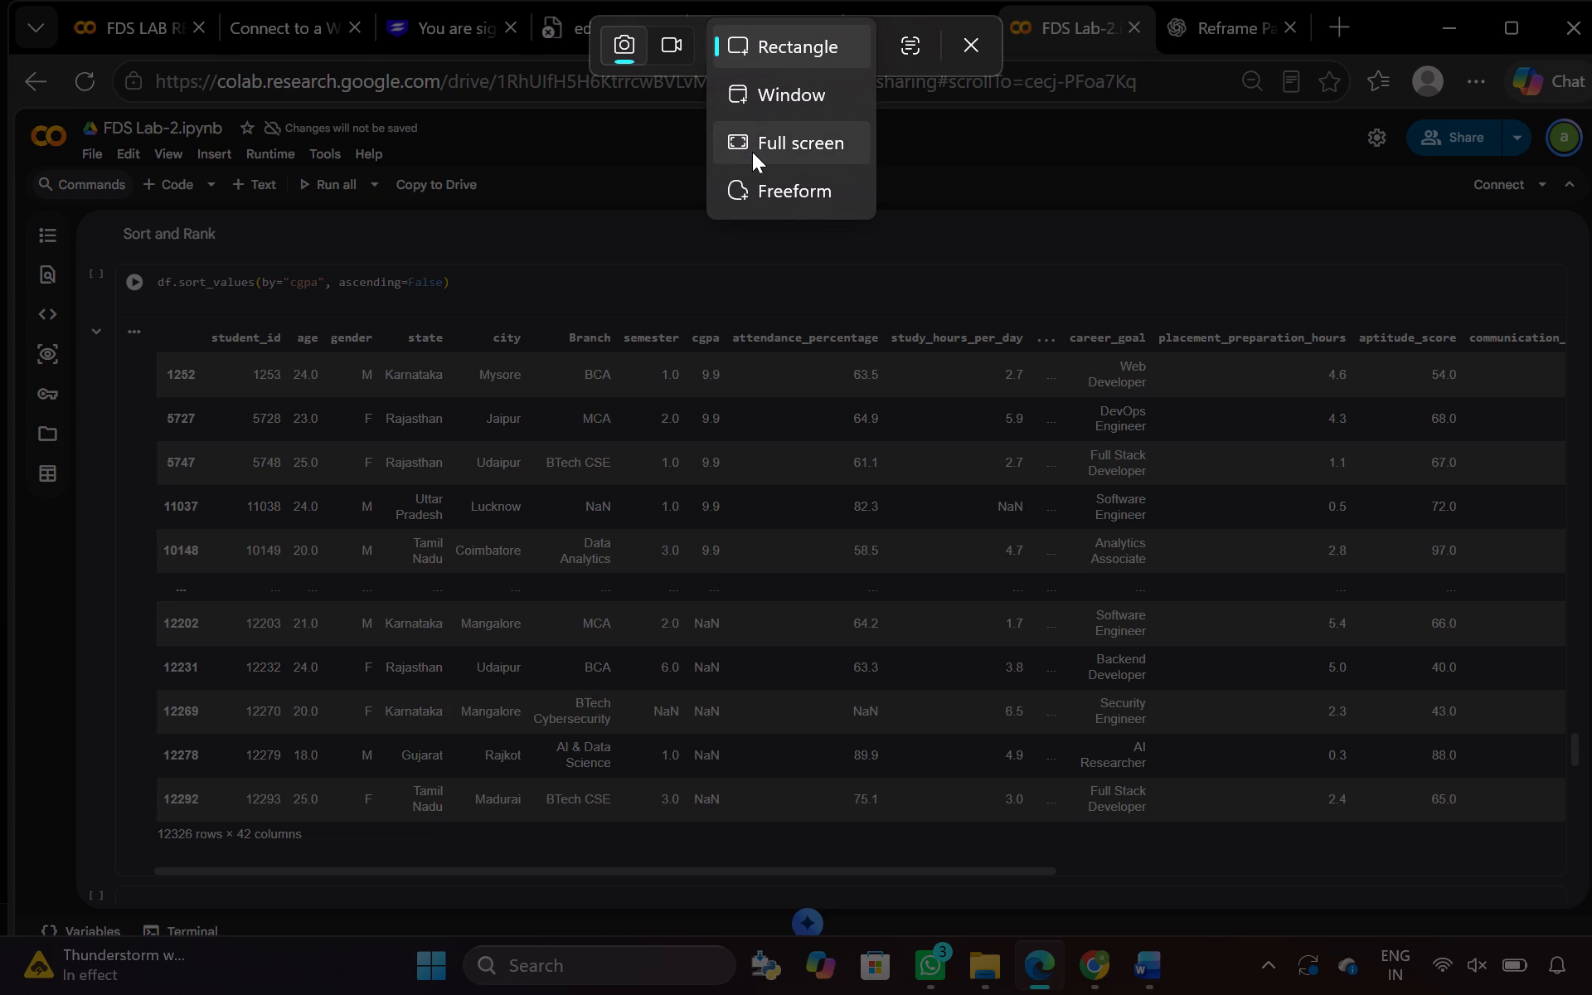
pyautogui.click(752, 152)
pyautogui.hotkey('alt', 'Tab')
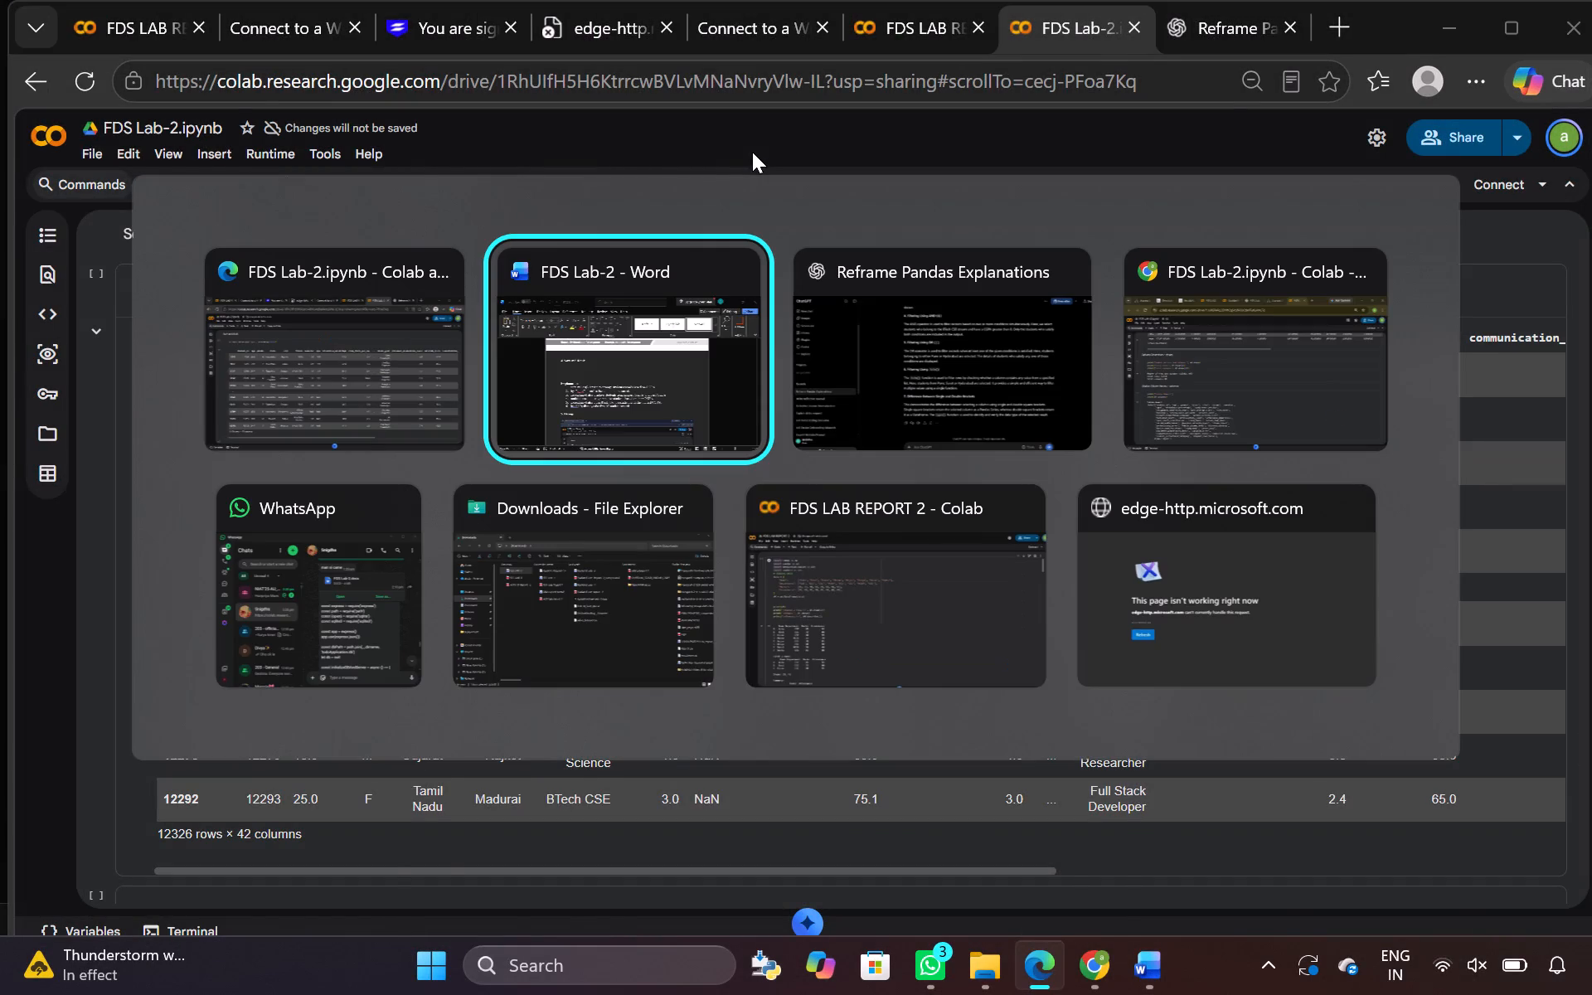
pyautogui.hotkey('ctrl', 'v')
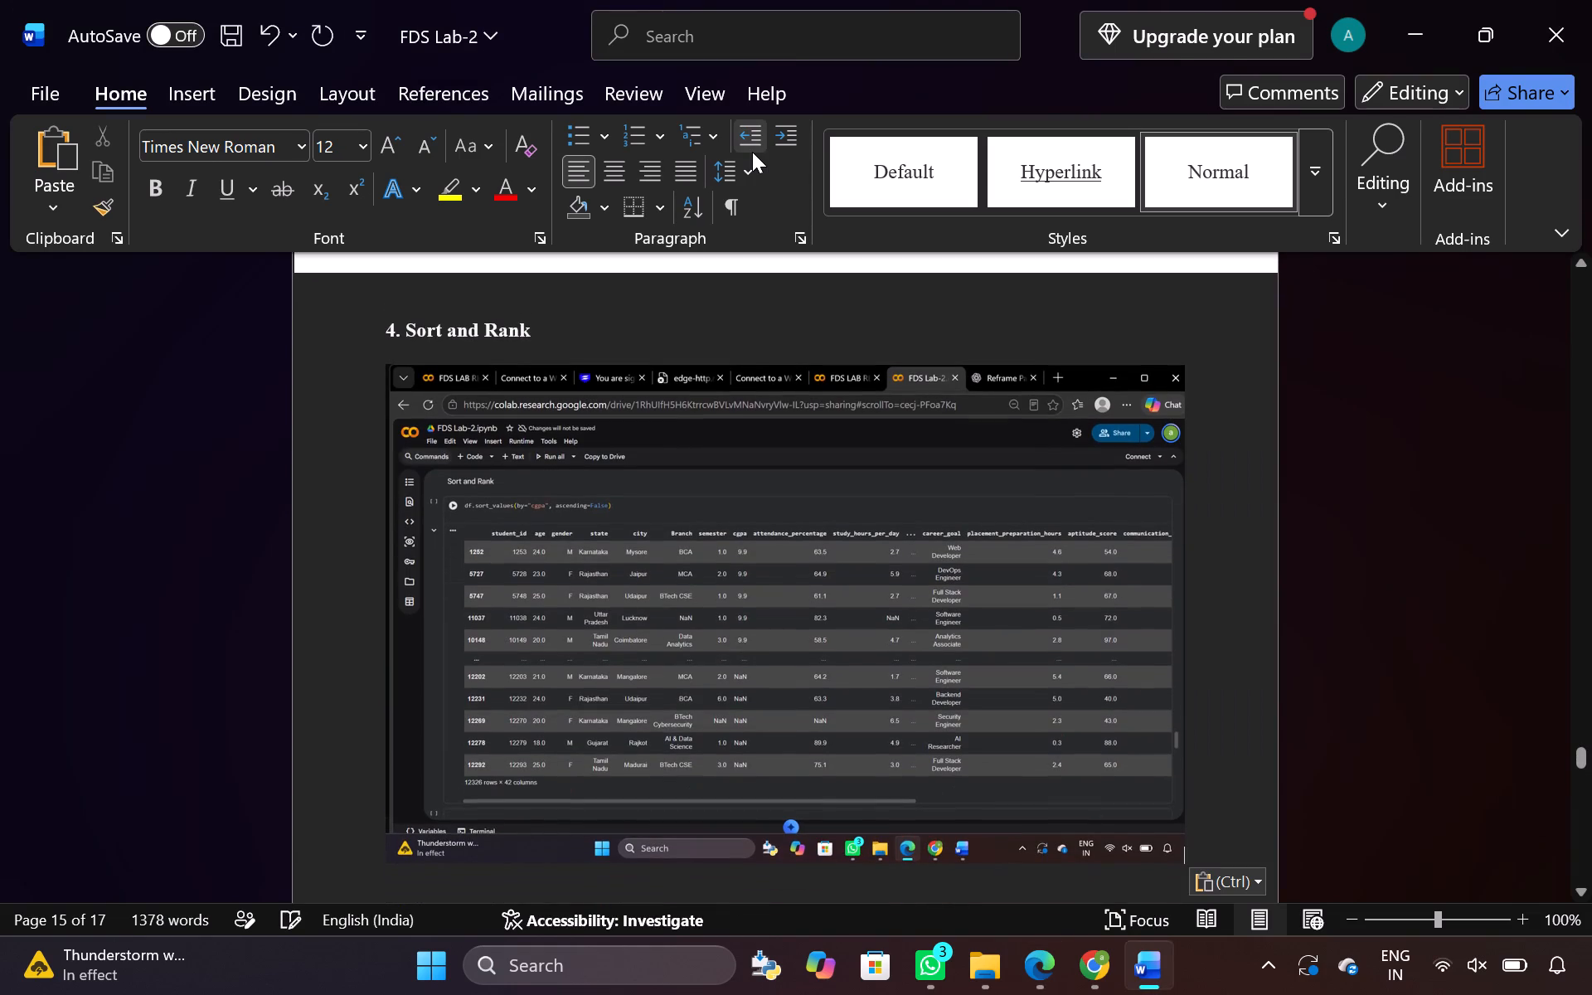
# Take a full-screen capture of the Colab cell that ranks students by cgpa, and paste it below the sort_values screenshot in the Word report.
pyautogui.hotkey('alt', 'Tab')
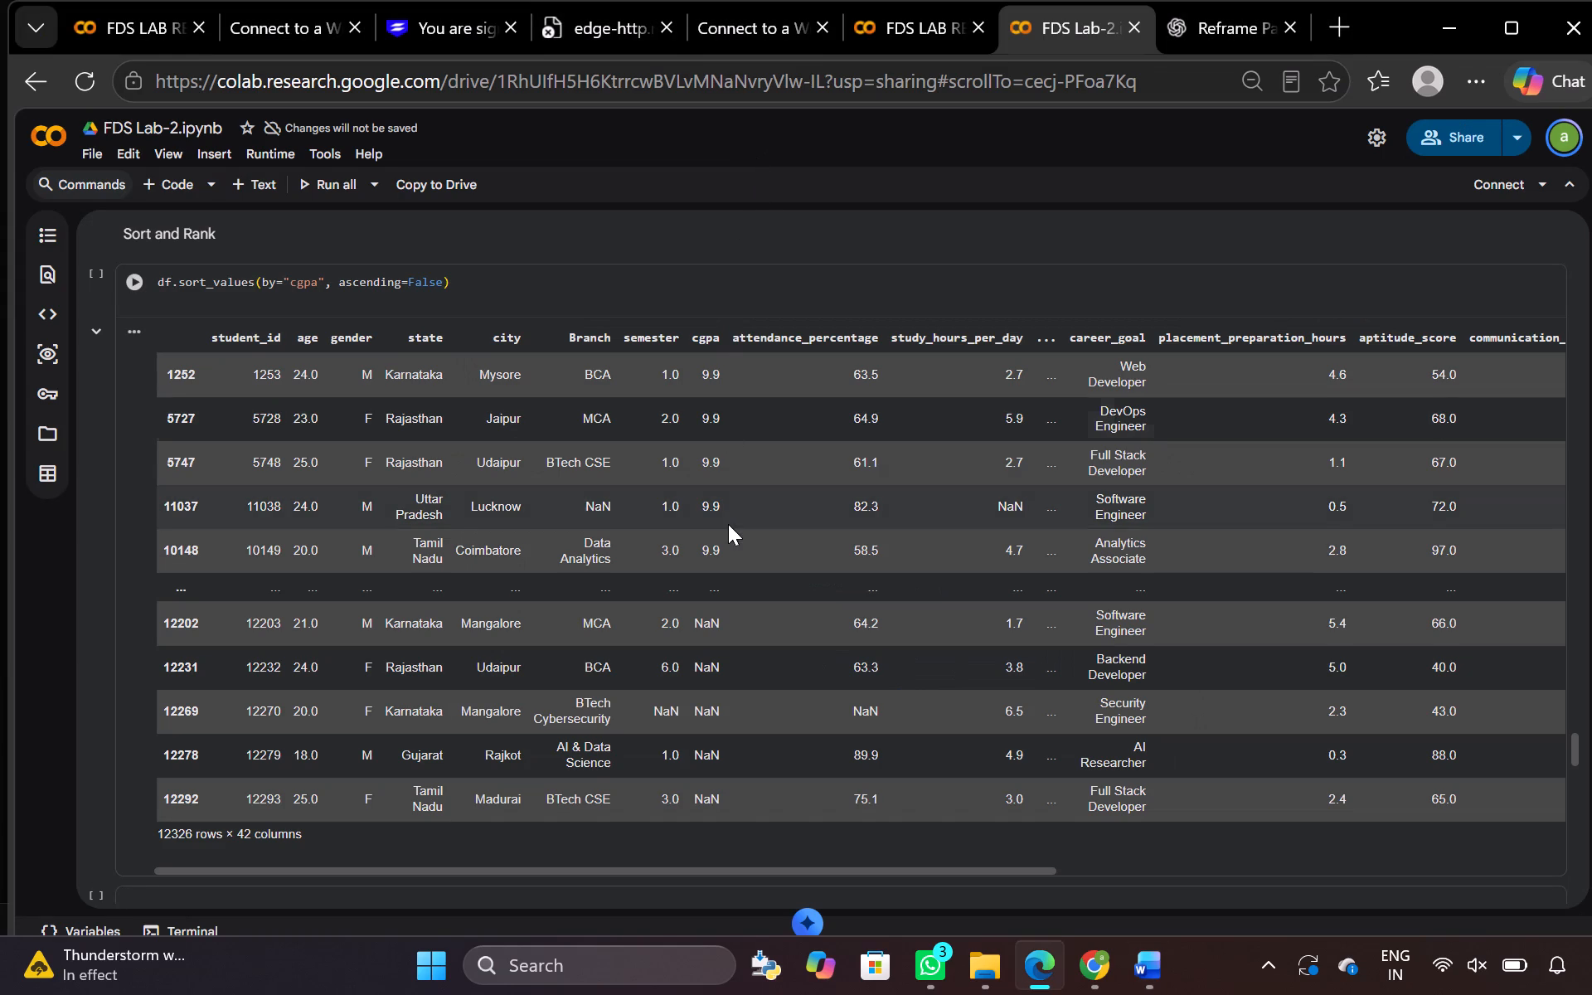
pyautogui.scroll(-7, 728, 524)
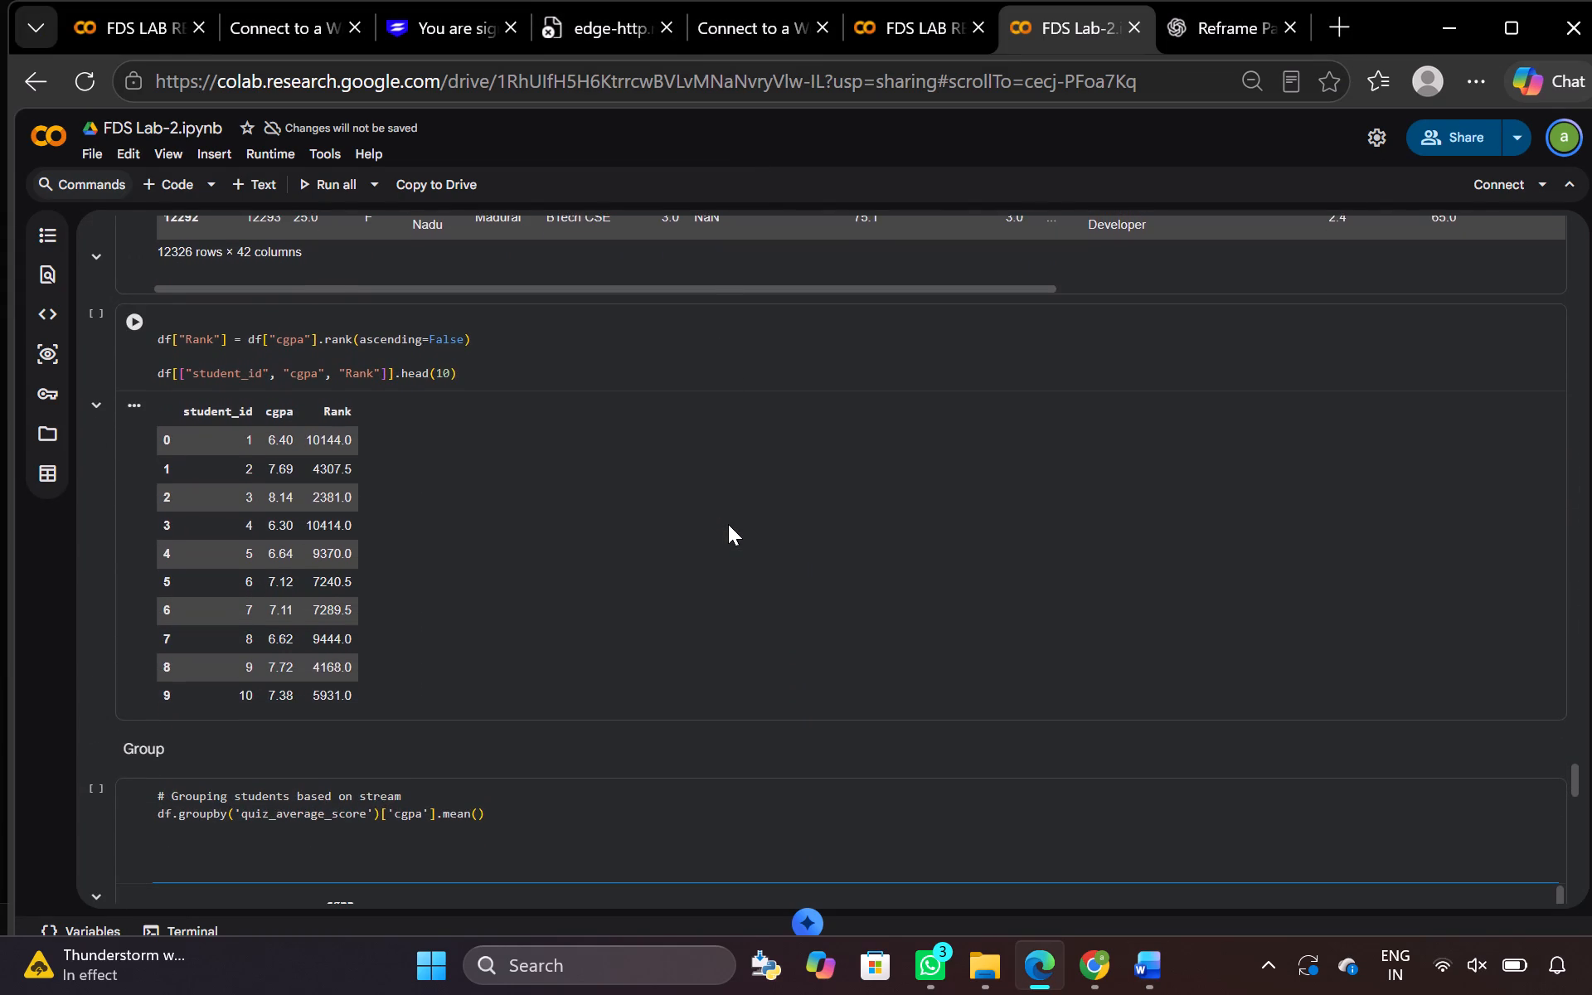
pyautogui.scroll(3, 728, 524)
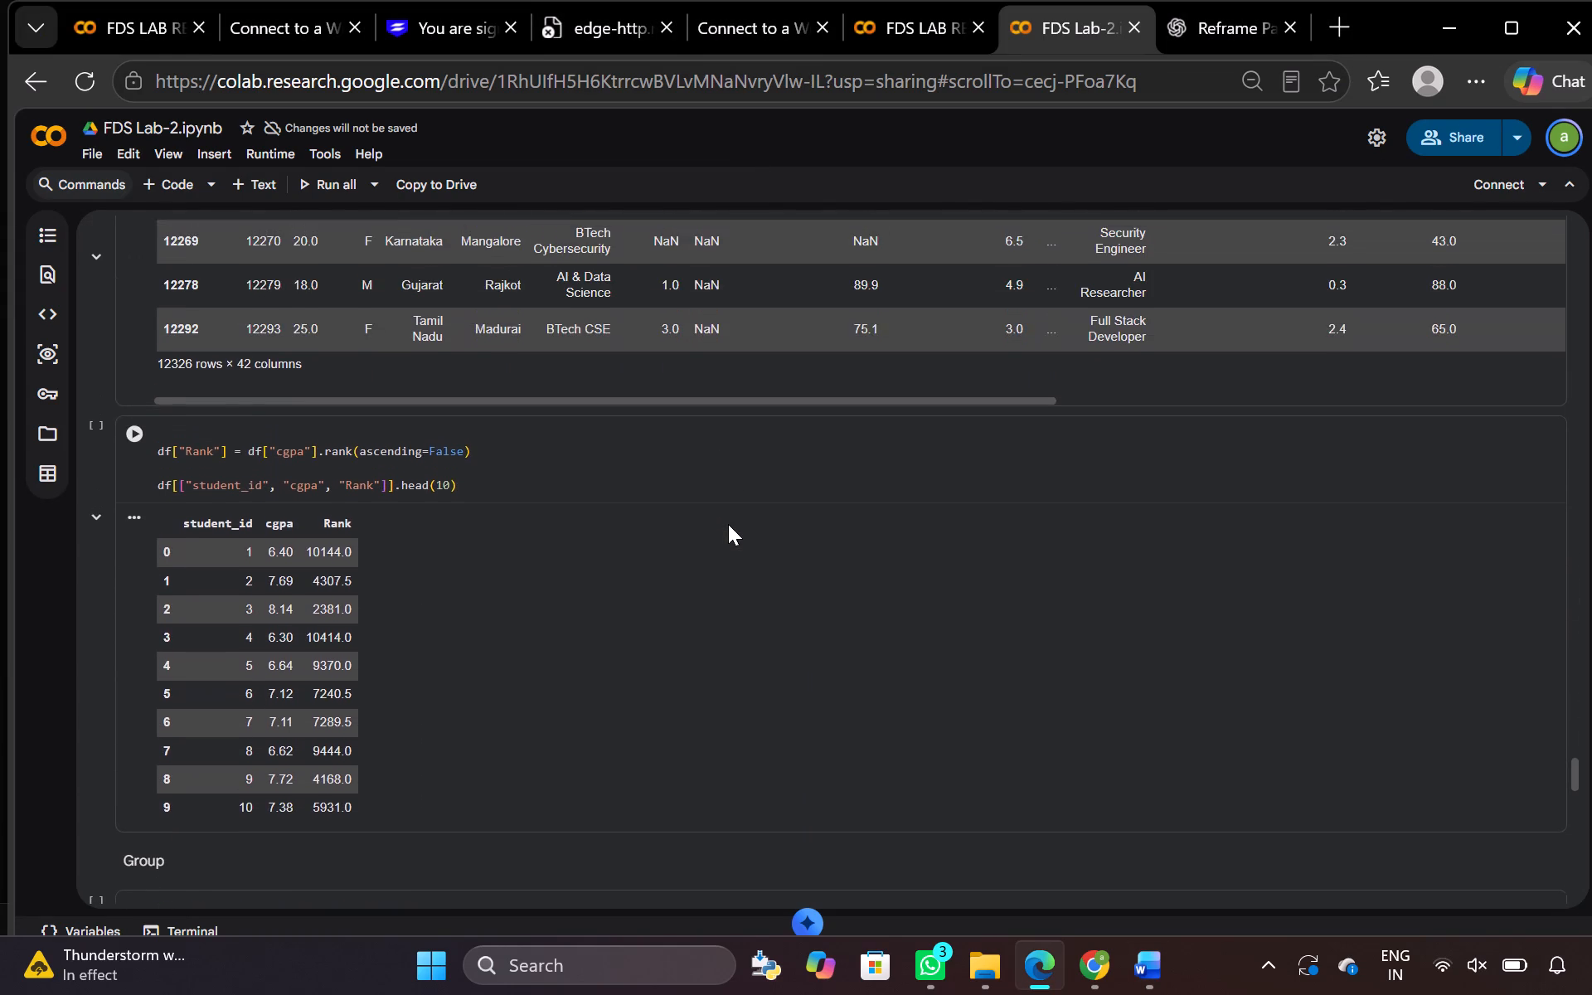
pyautogui.scroll(2, 728, 524)
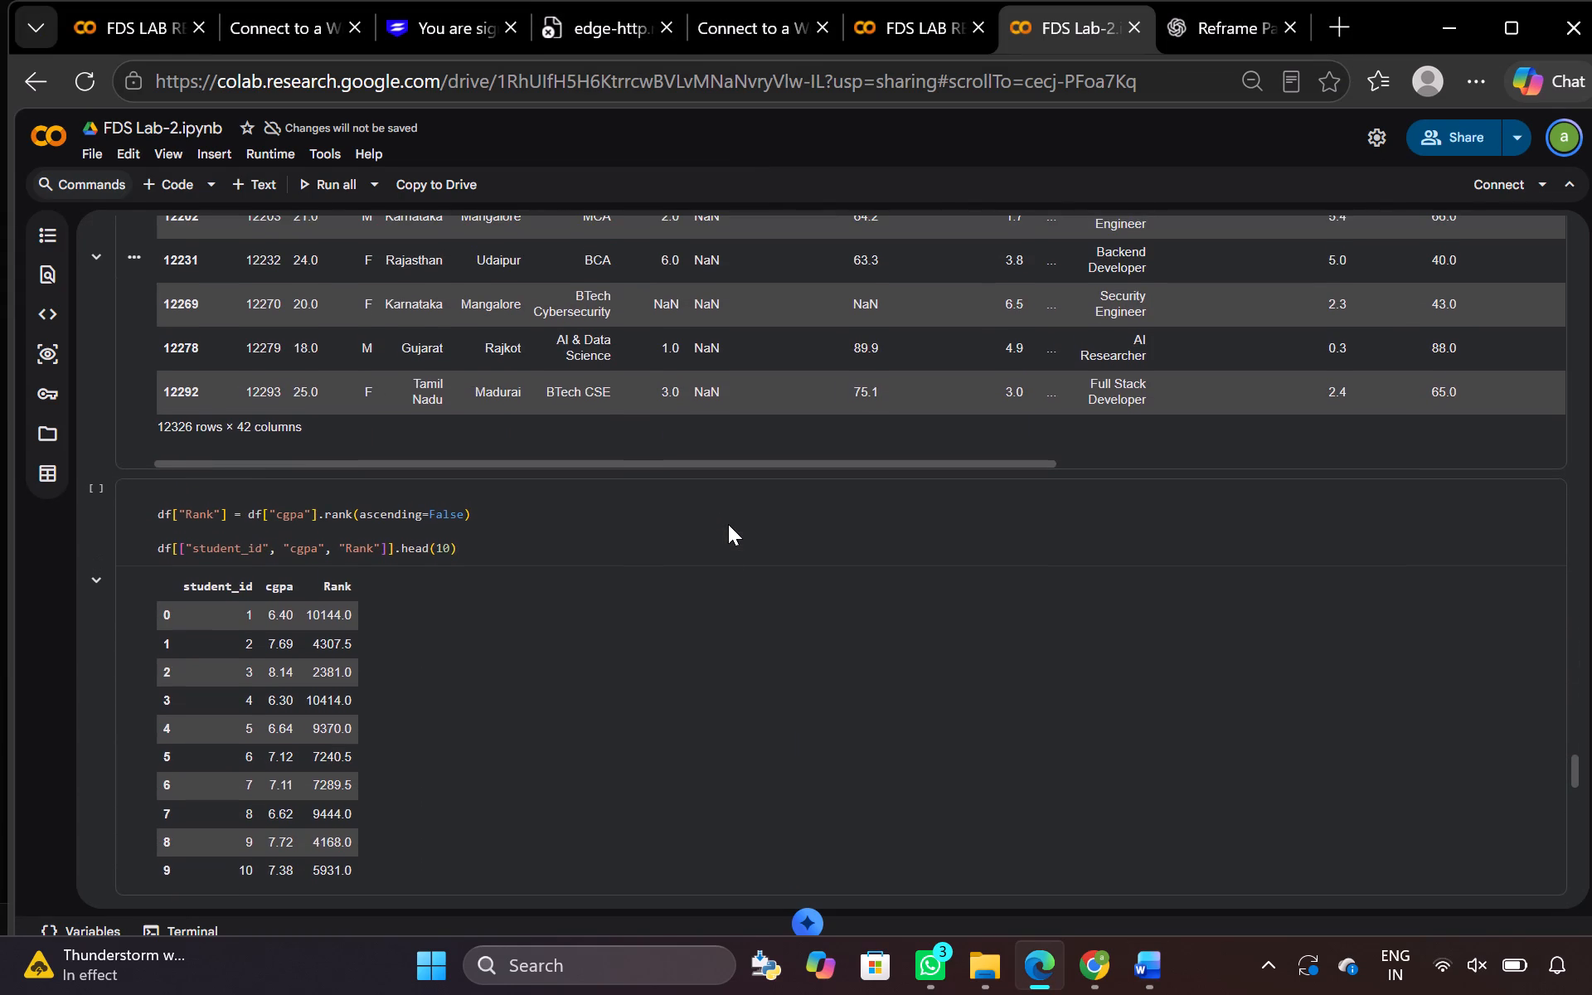
pyautogui.press('Print')
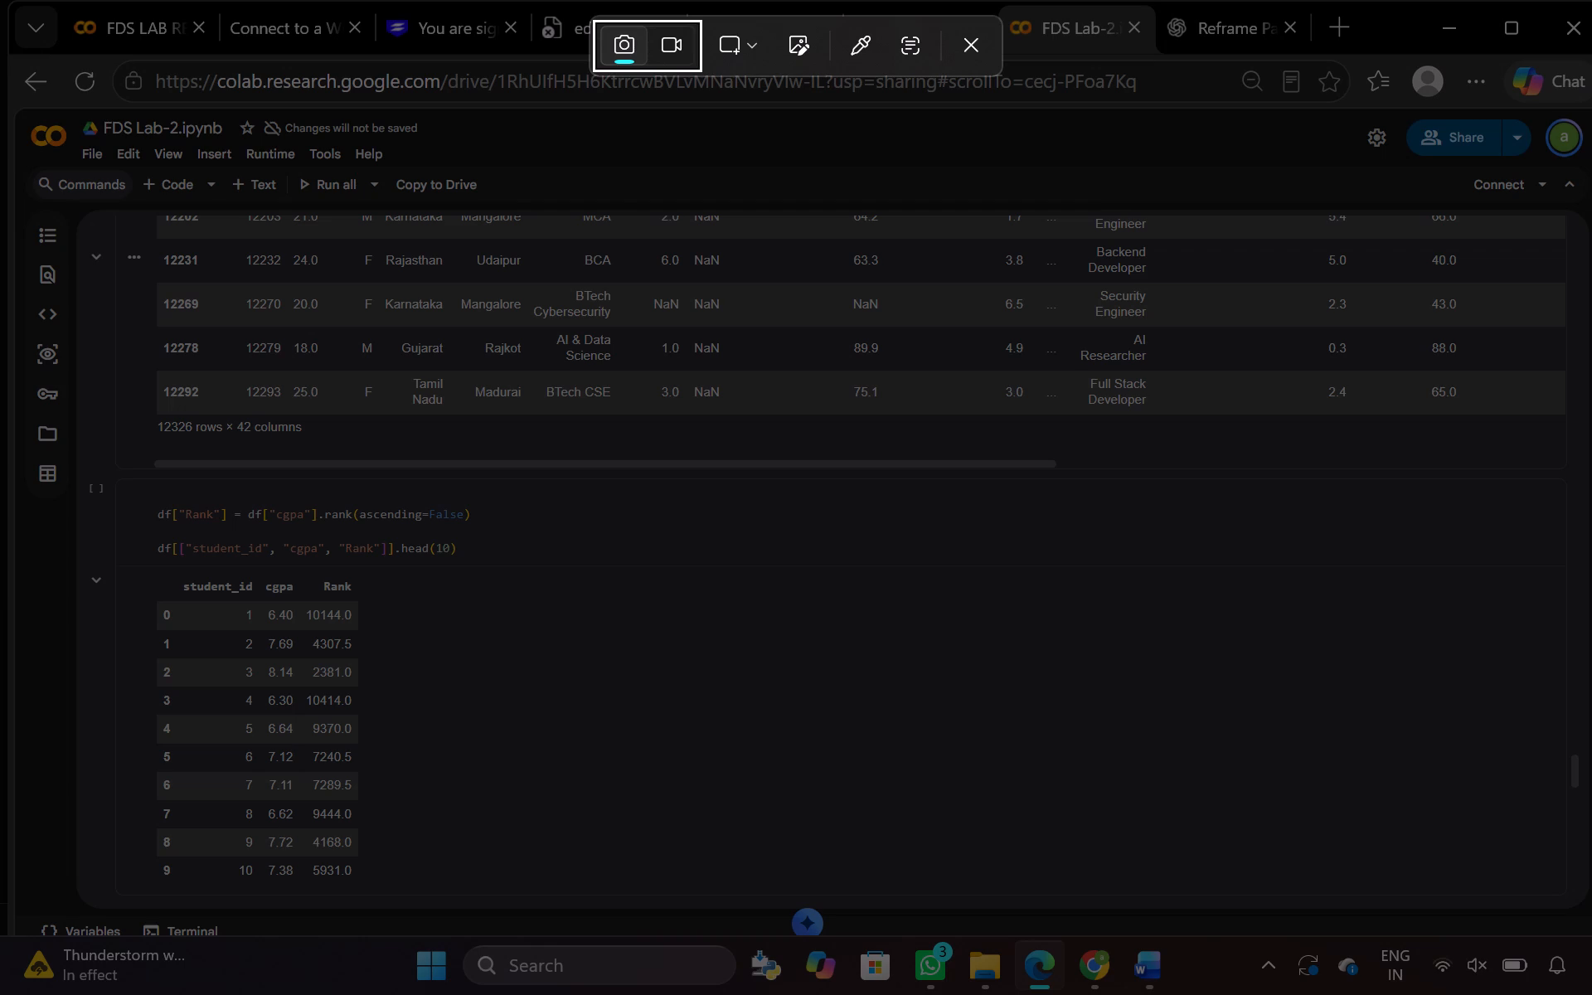
pyautogui.click(727, 40)
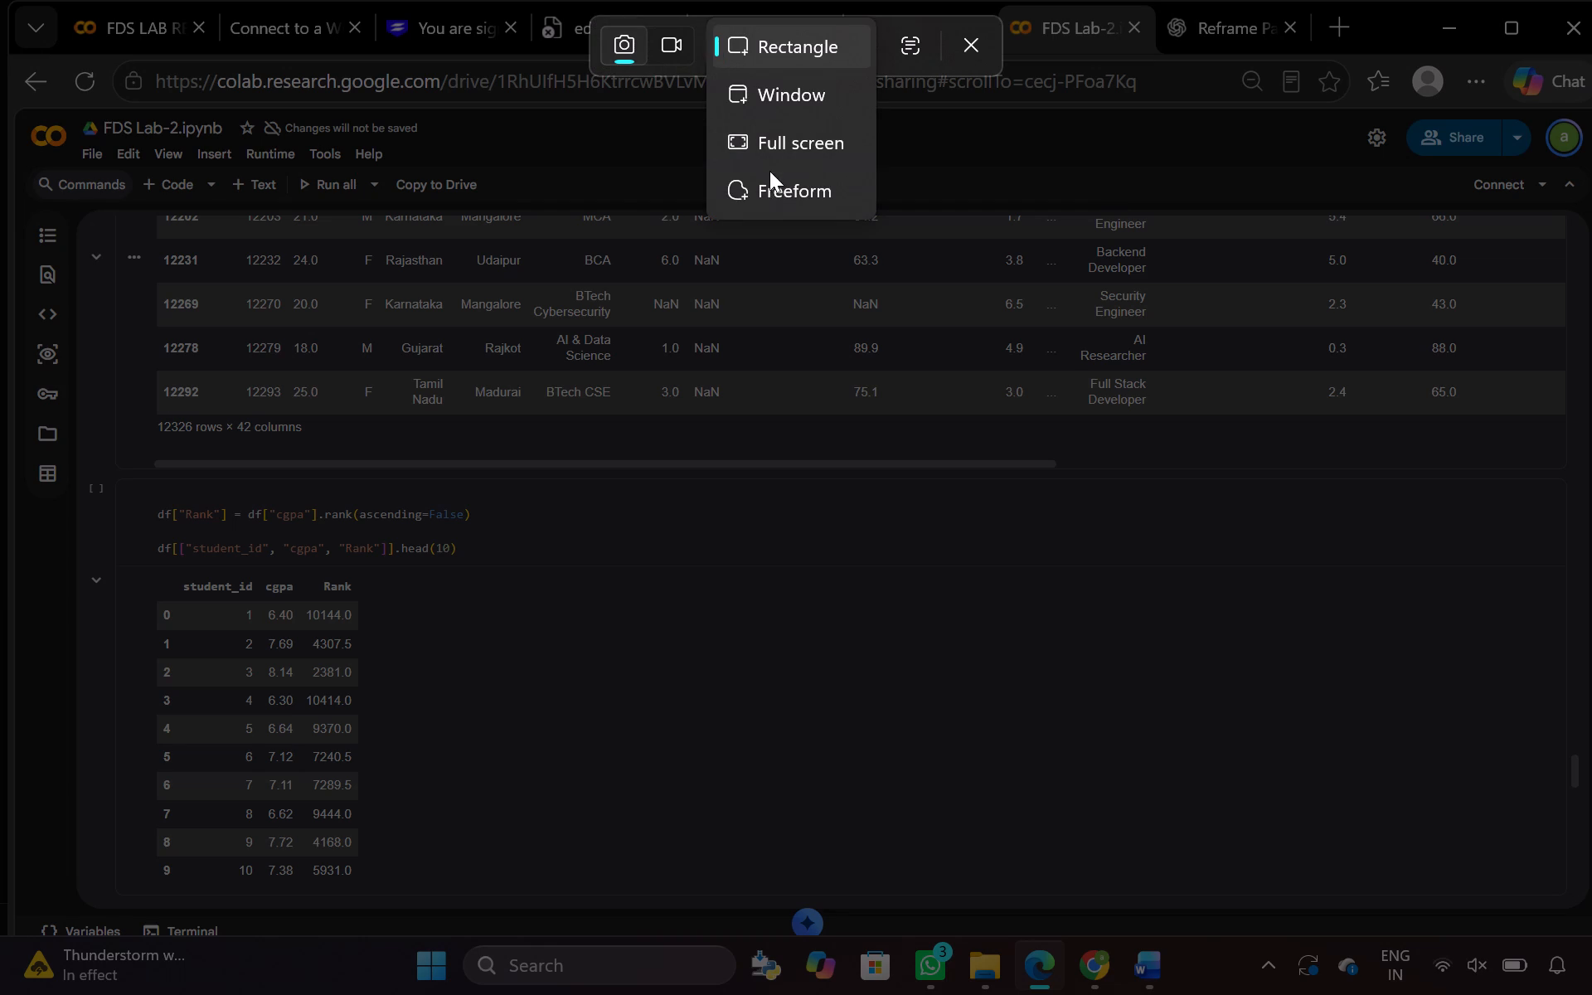
pyautogui.click(772, 153)
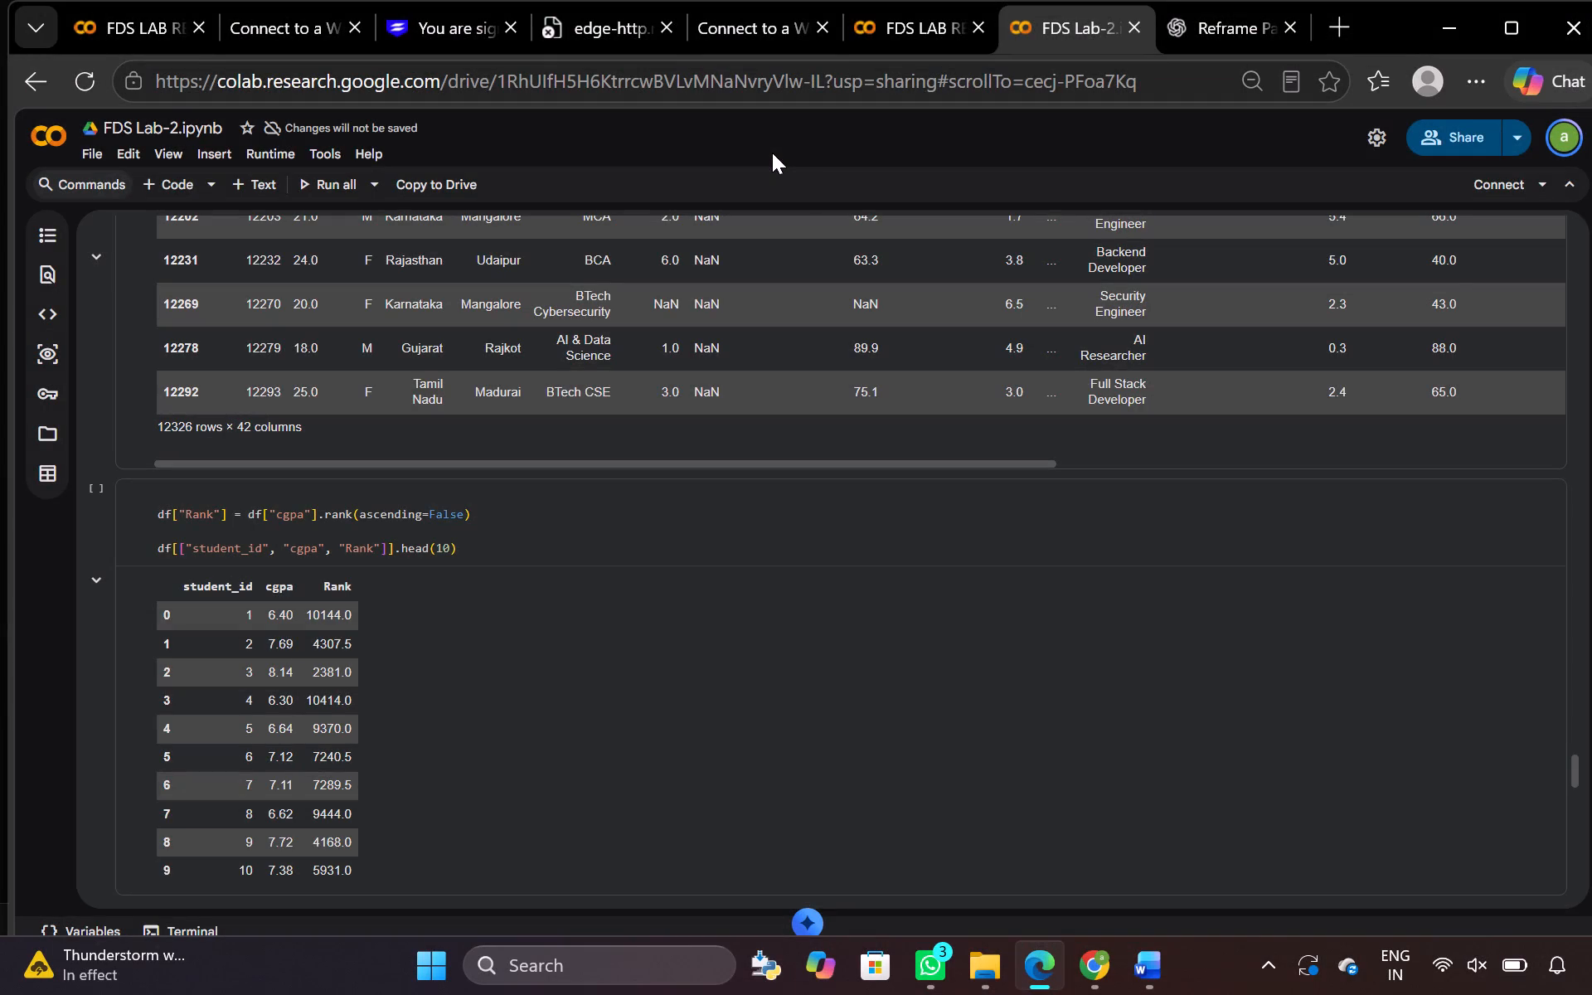
pyautogui.hotkey('alt', 'Tab')
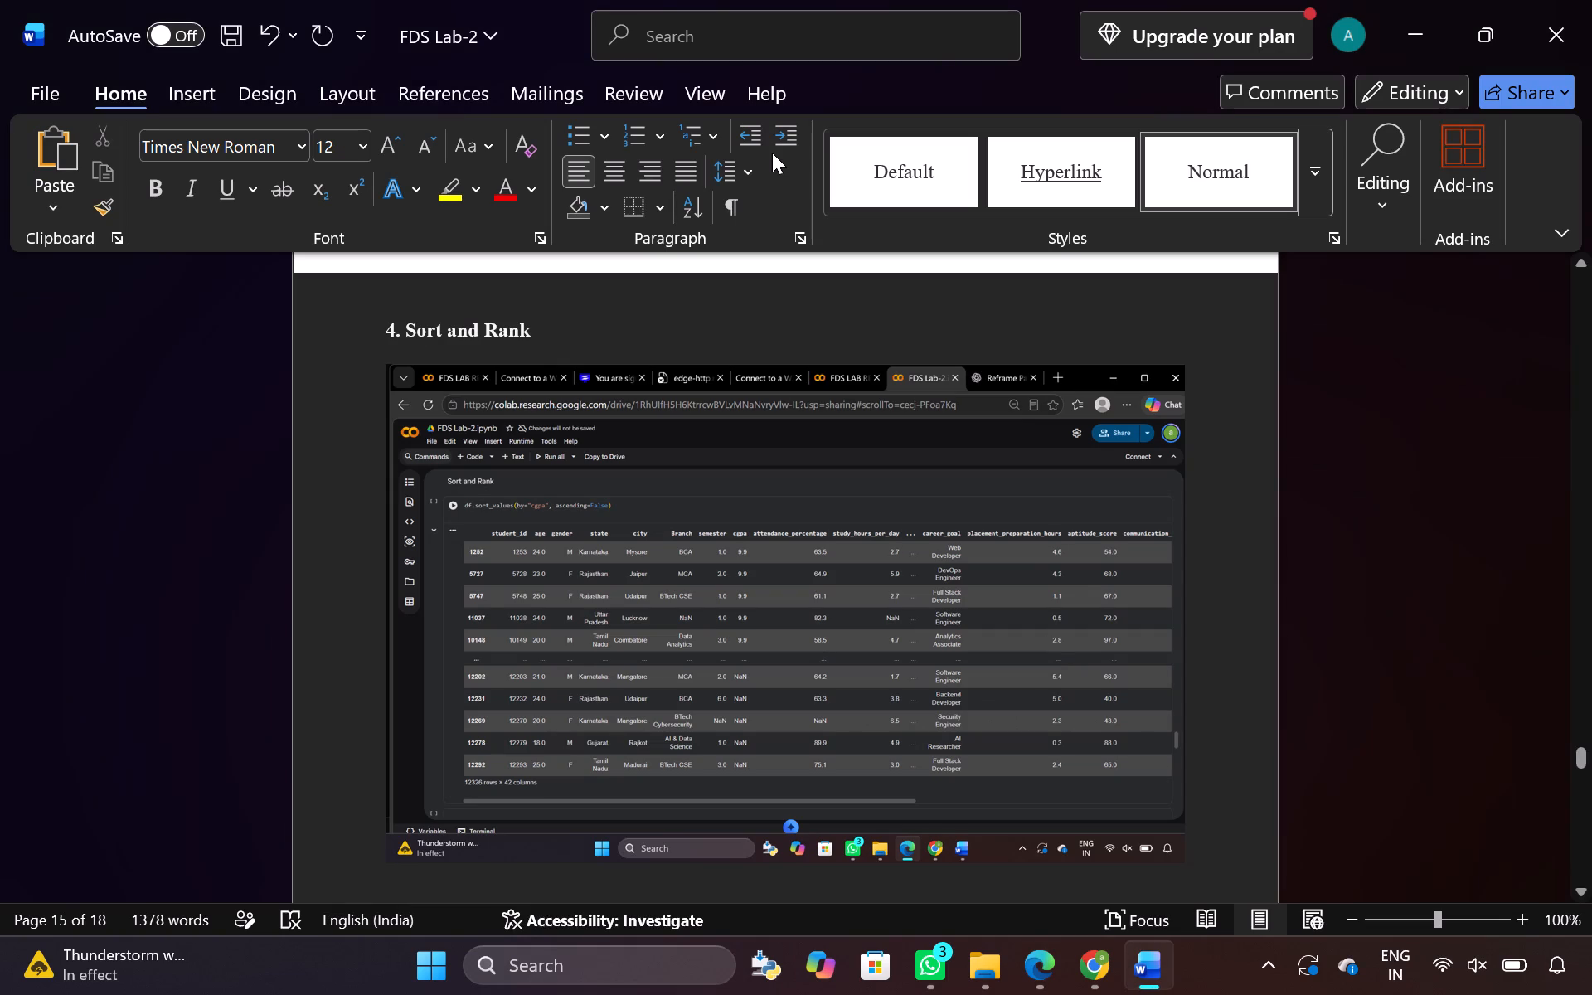
pyautogui.hotkey('ctrl', 'v')
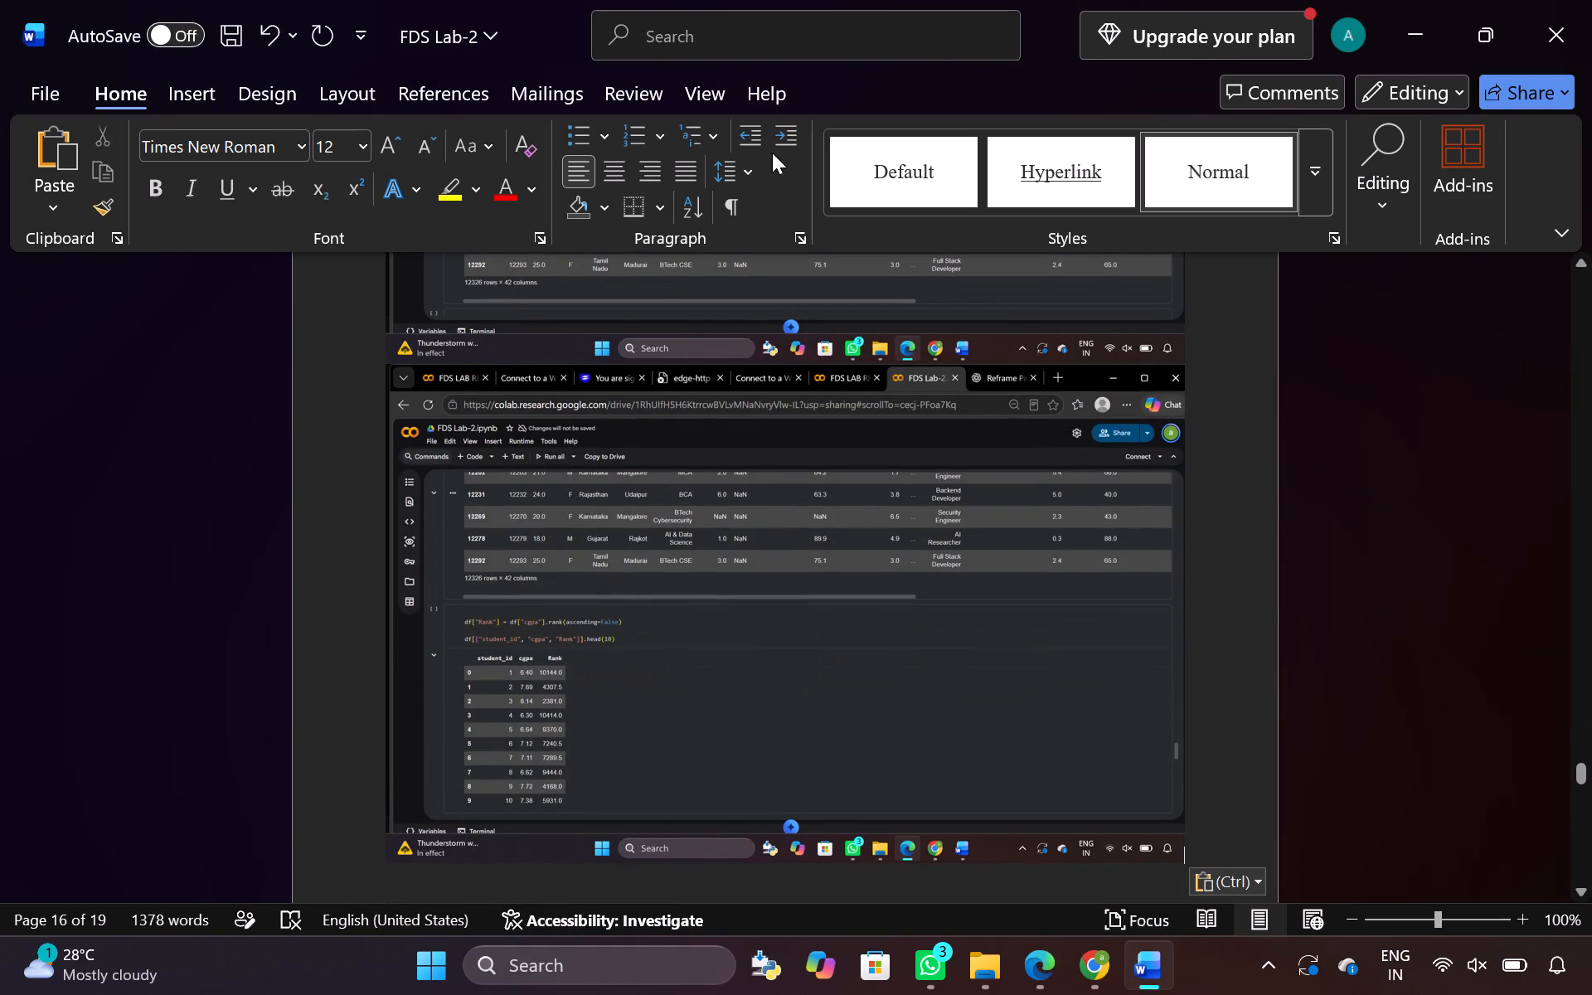
# Delete the old Colab screenshot between the 5. Group heading and its Explanation.
pyautogui.scroll(-2, 772, 153)
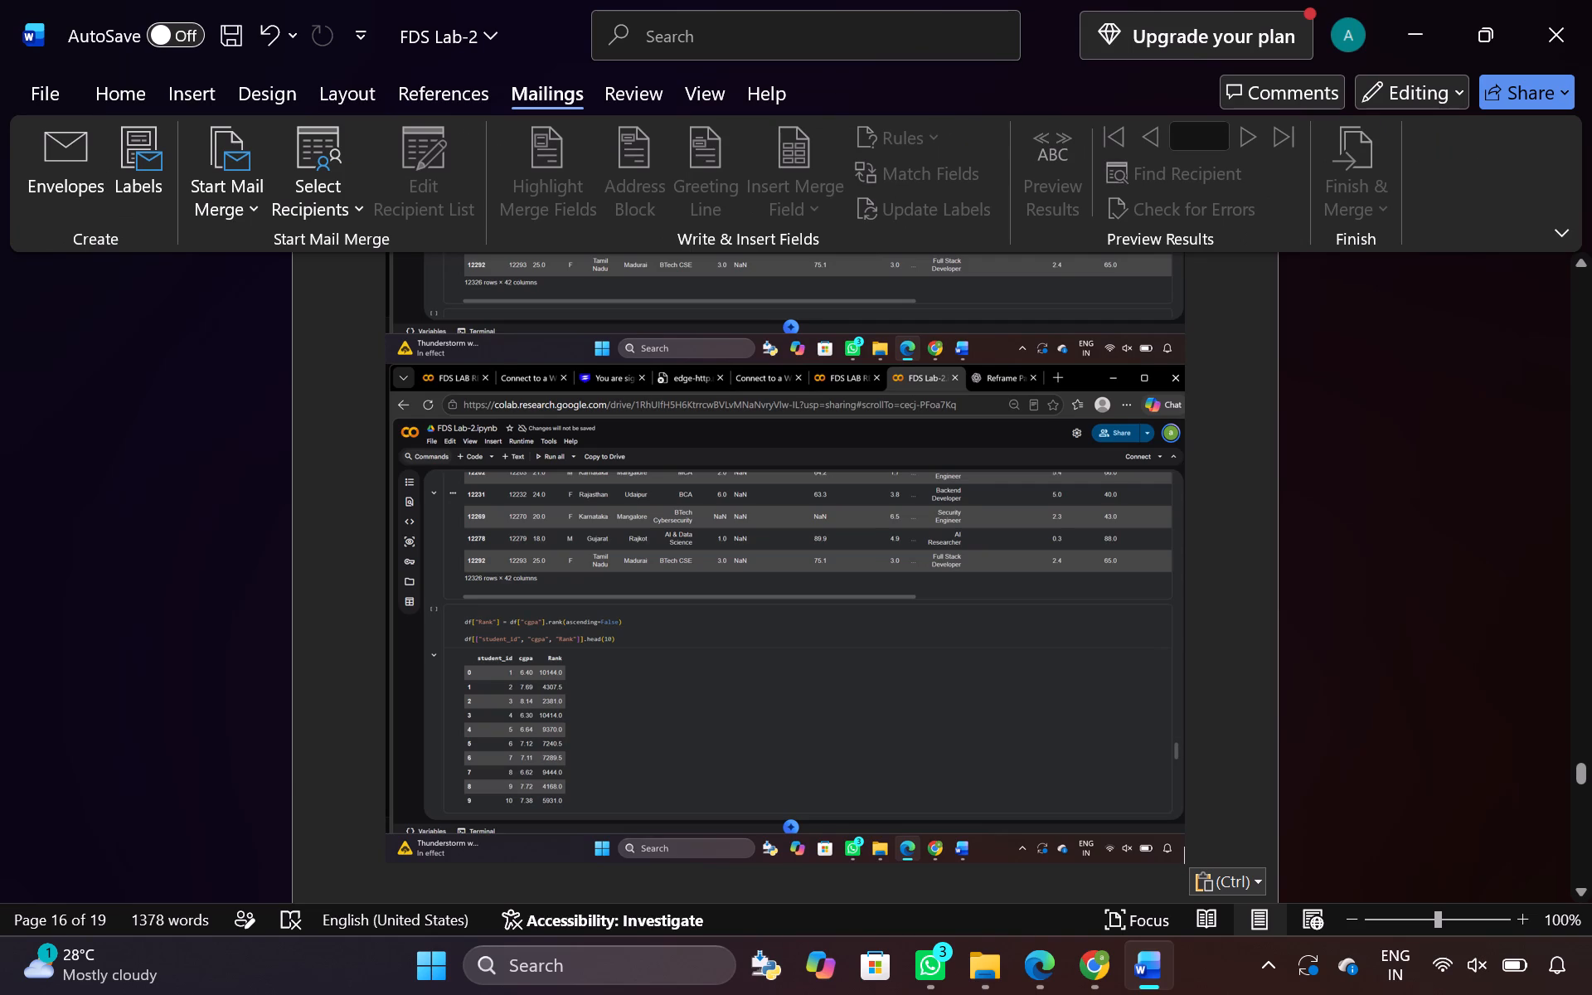
pyautogui.scroll(-4, 899, 683)
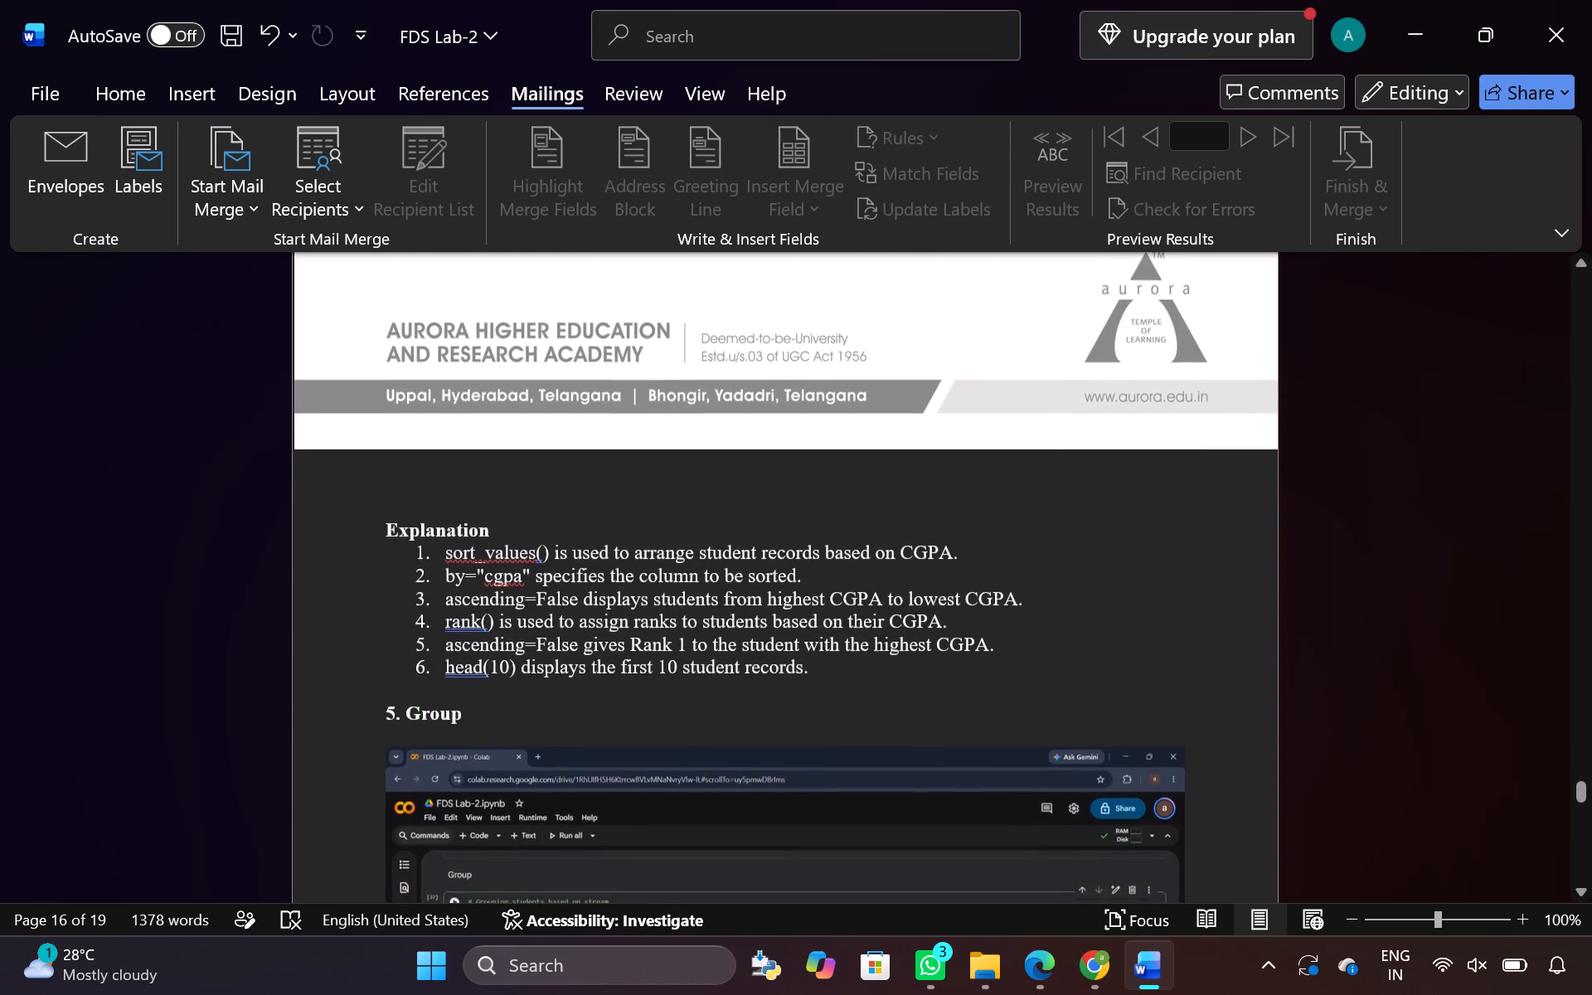
pyautogui.scroll(-1, 899, 683)
pyautogui.click(899, 683)
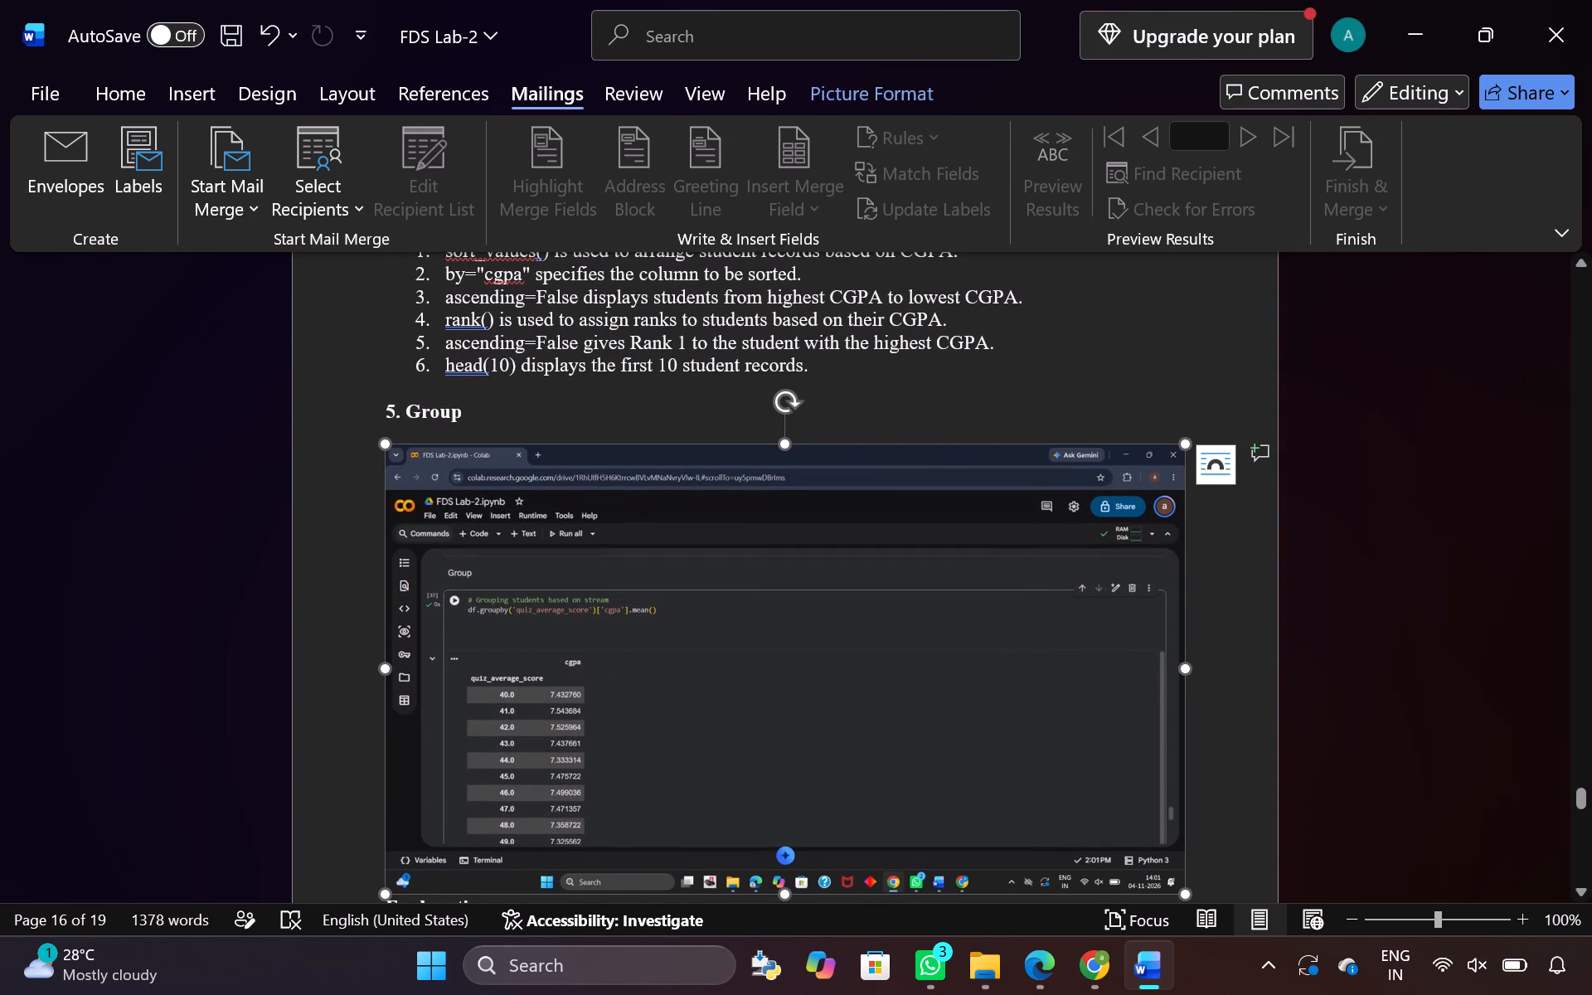
pyautogui.press('BackSpace')
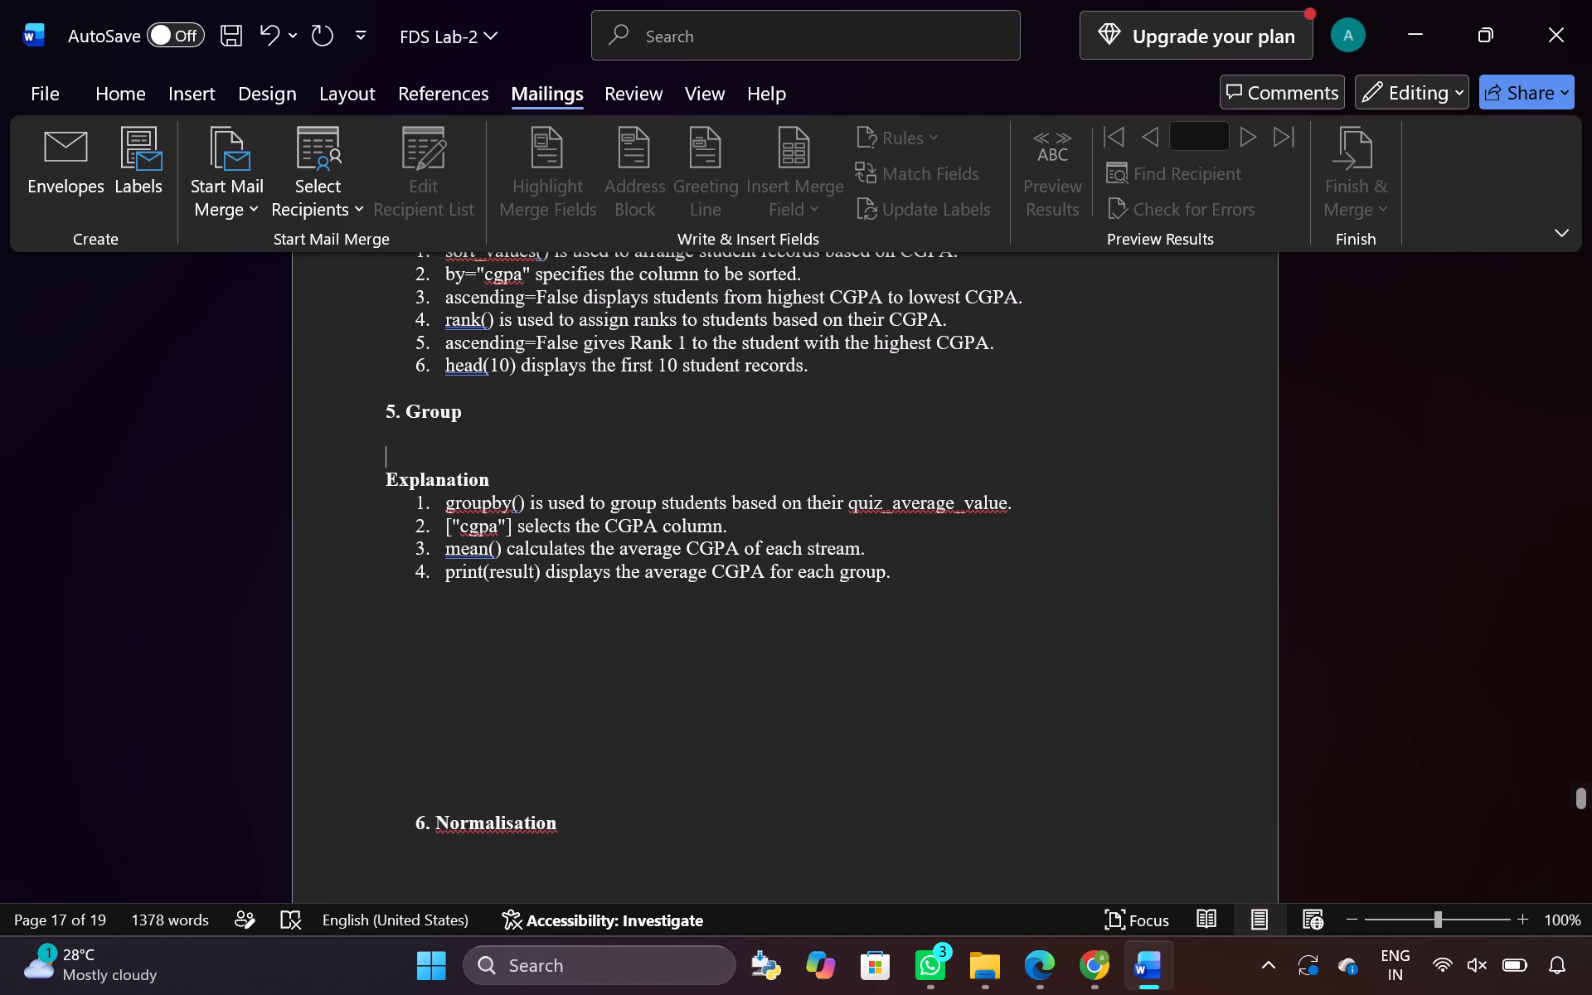
# Take a full-screen capture of the Group cell with its groupby output in Edge's Colab notebook, and paste it under the report's 5. Group heading.
pyautogui.hotkey('alt', 'Tab')
pyautogui.scroll(-2, 899, 683)
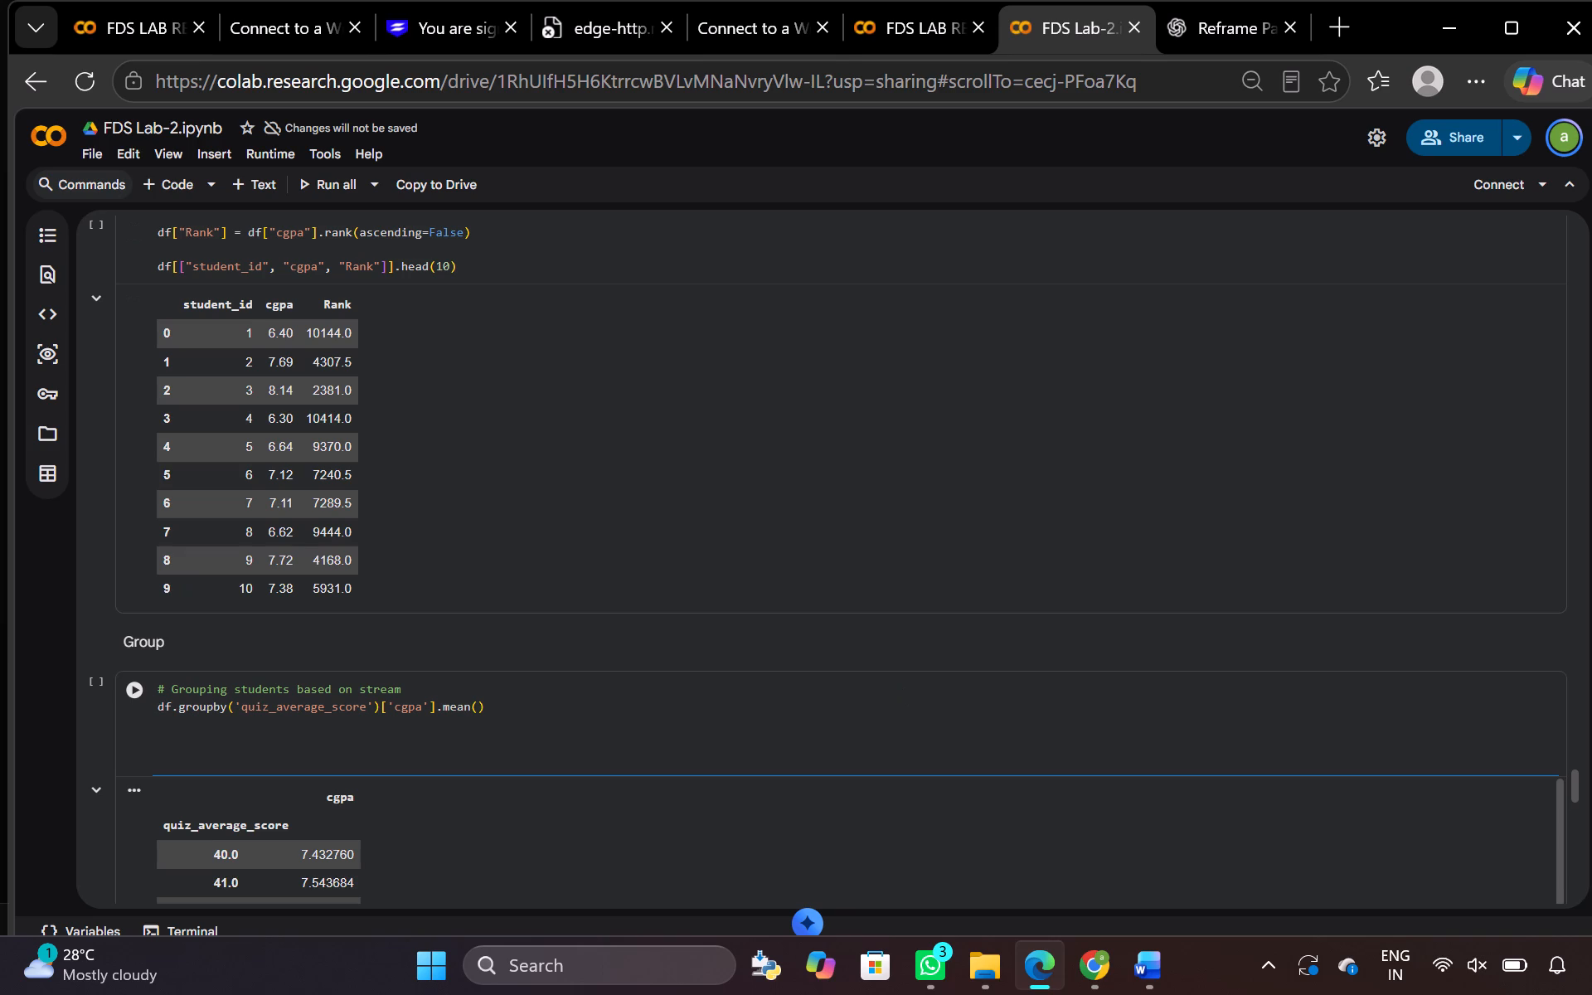
pyautogui.scroll(-2, 839, 683)
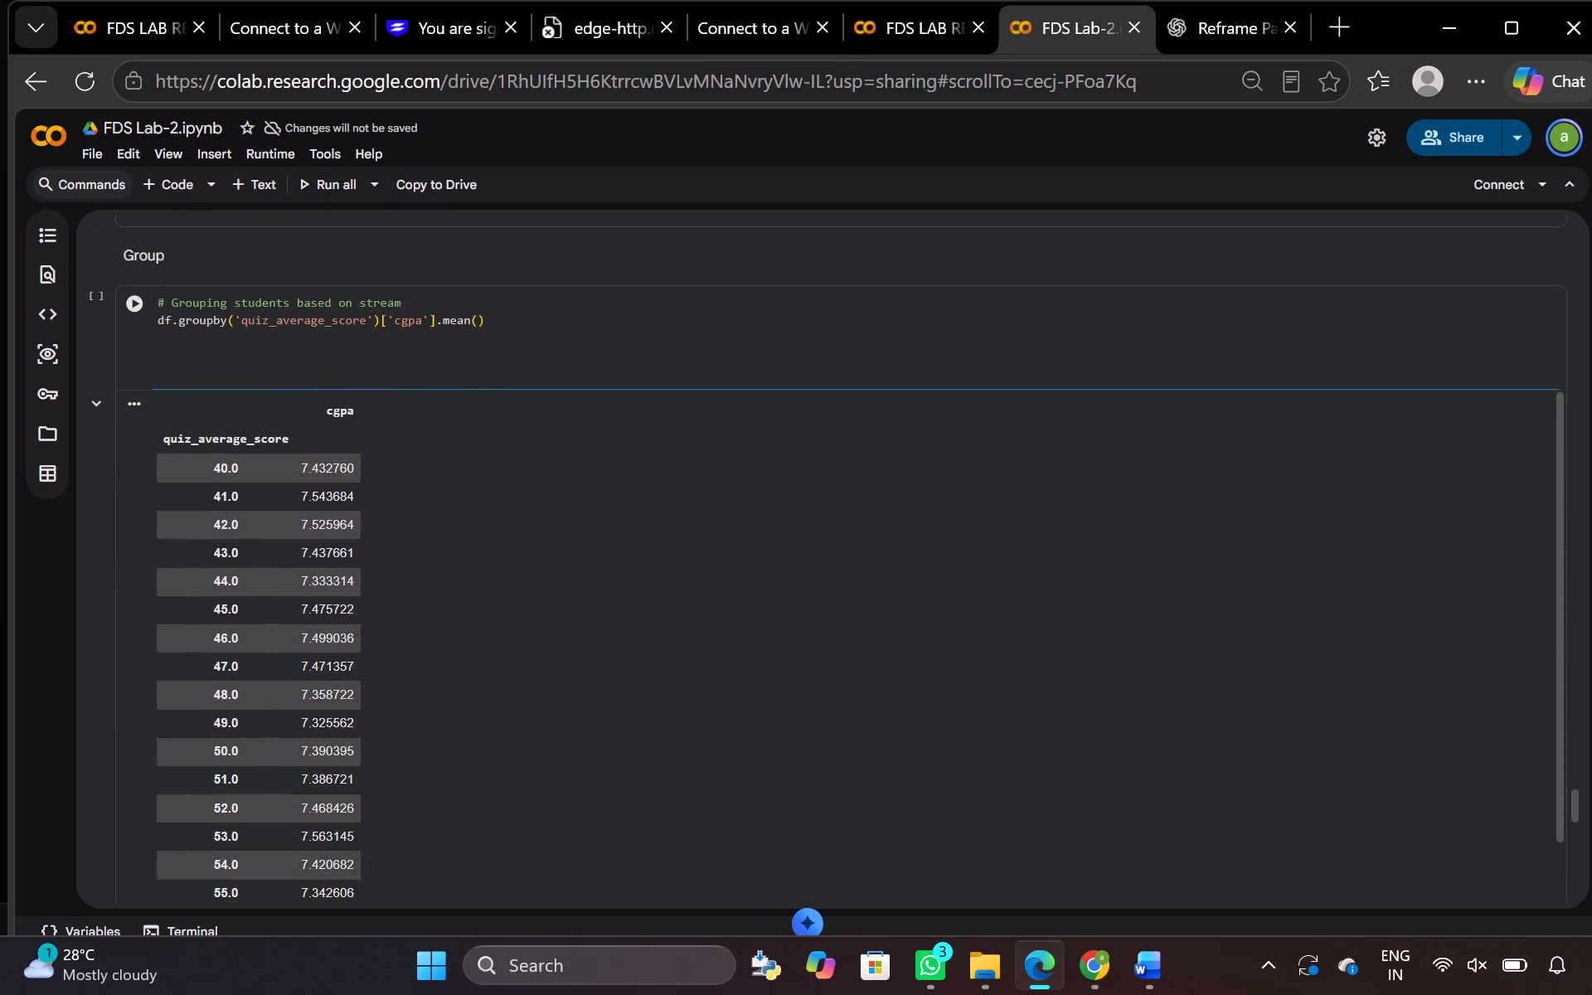
pyautogui.scroll(-3, 839, 683)
pyautogui.scroll(-1, 839, 303)
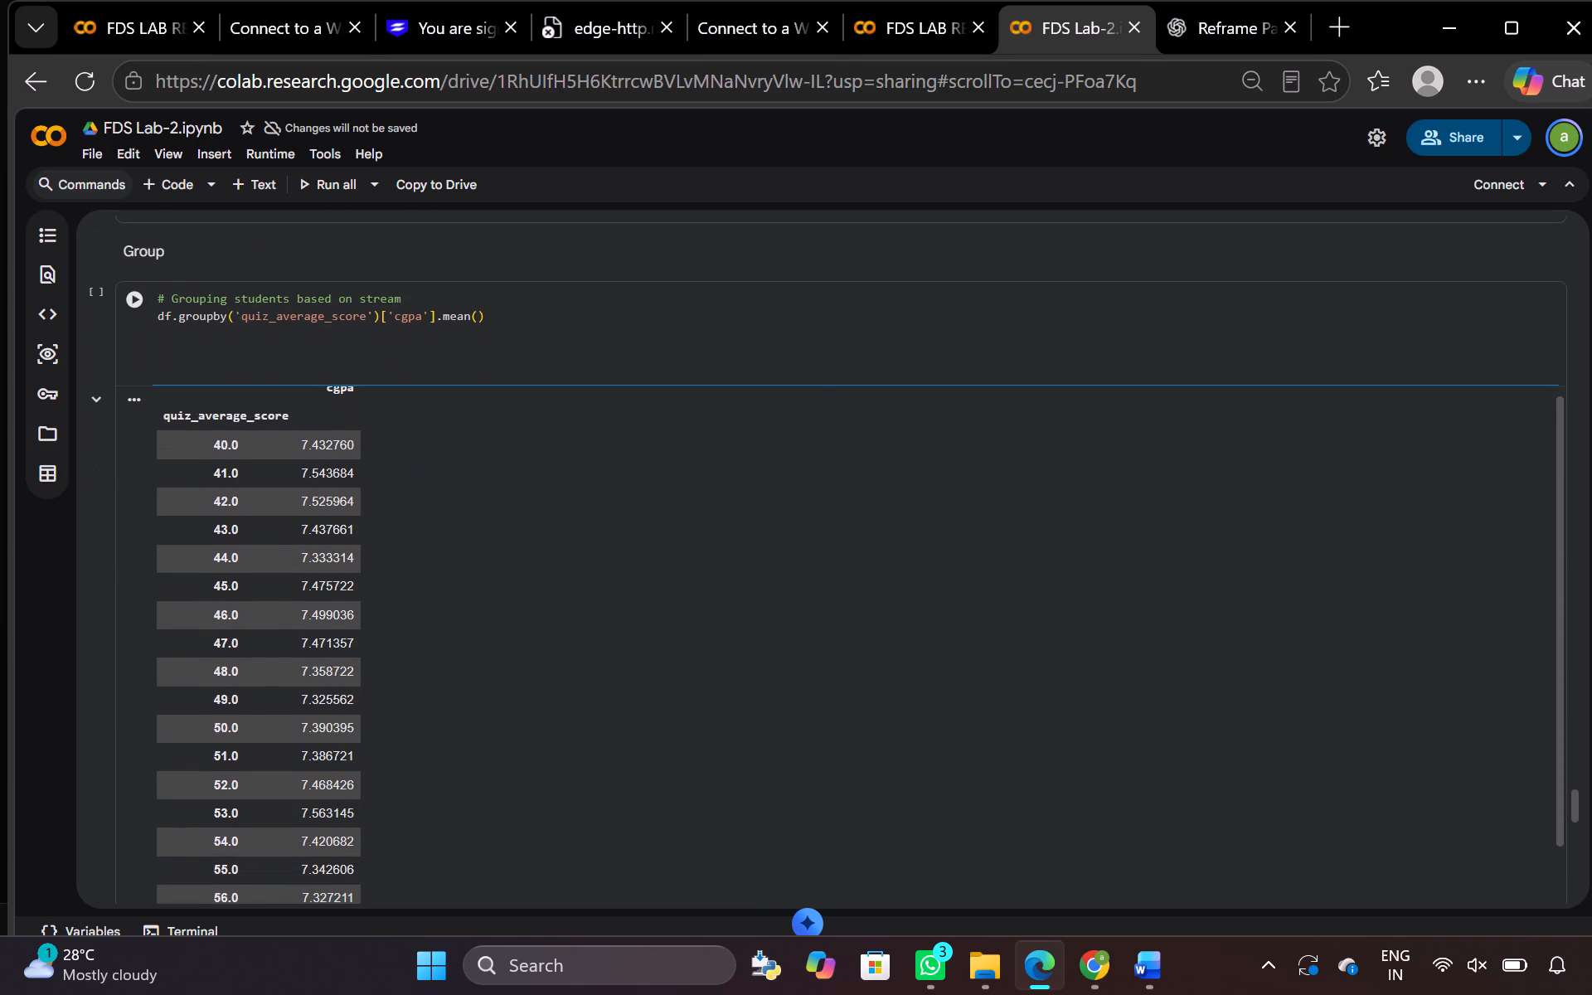
pyautogui.scroll(-1, 839, 303)
pyautogui.scroll(1, 778, 575)
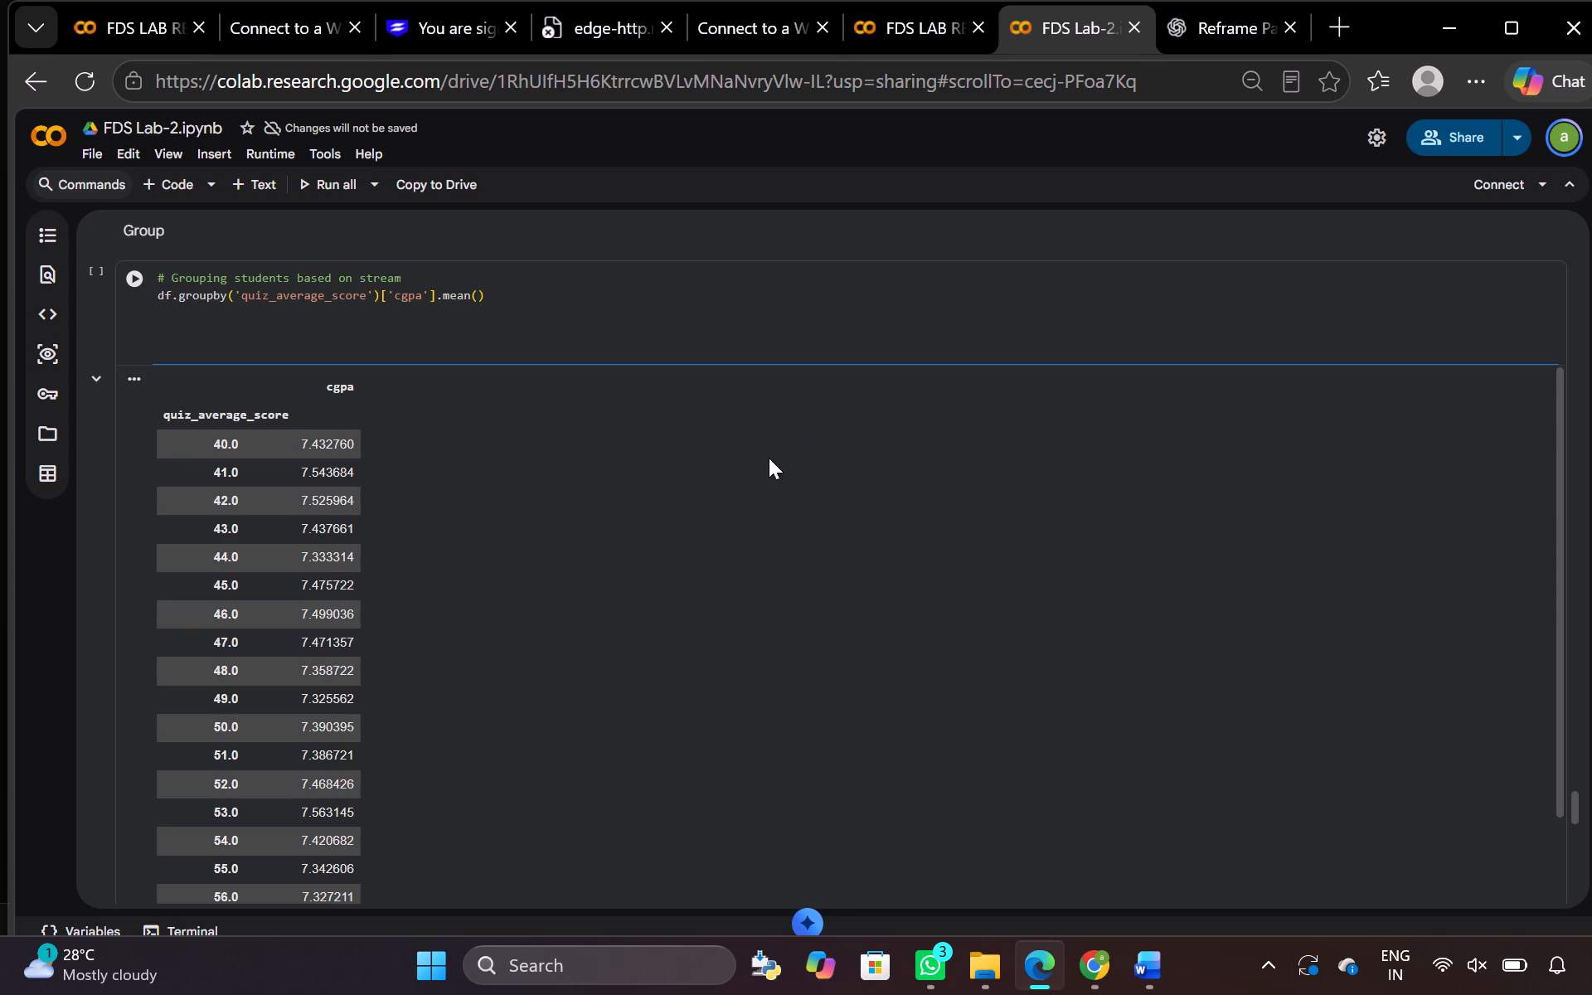
pyautogui.scroll(1, 748, 492)
pyautogui.scroll(-1, 753, 360)
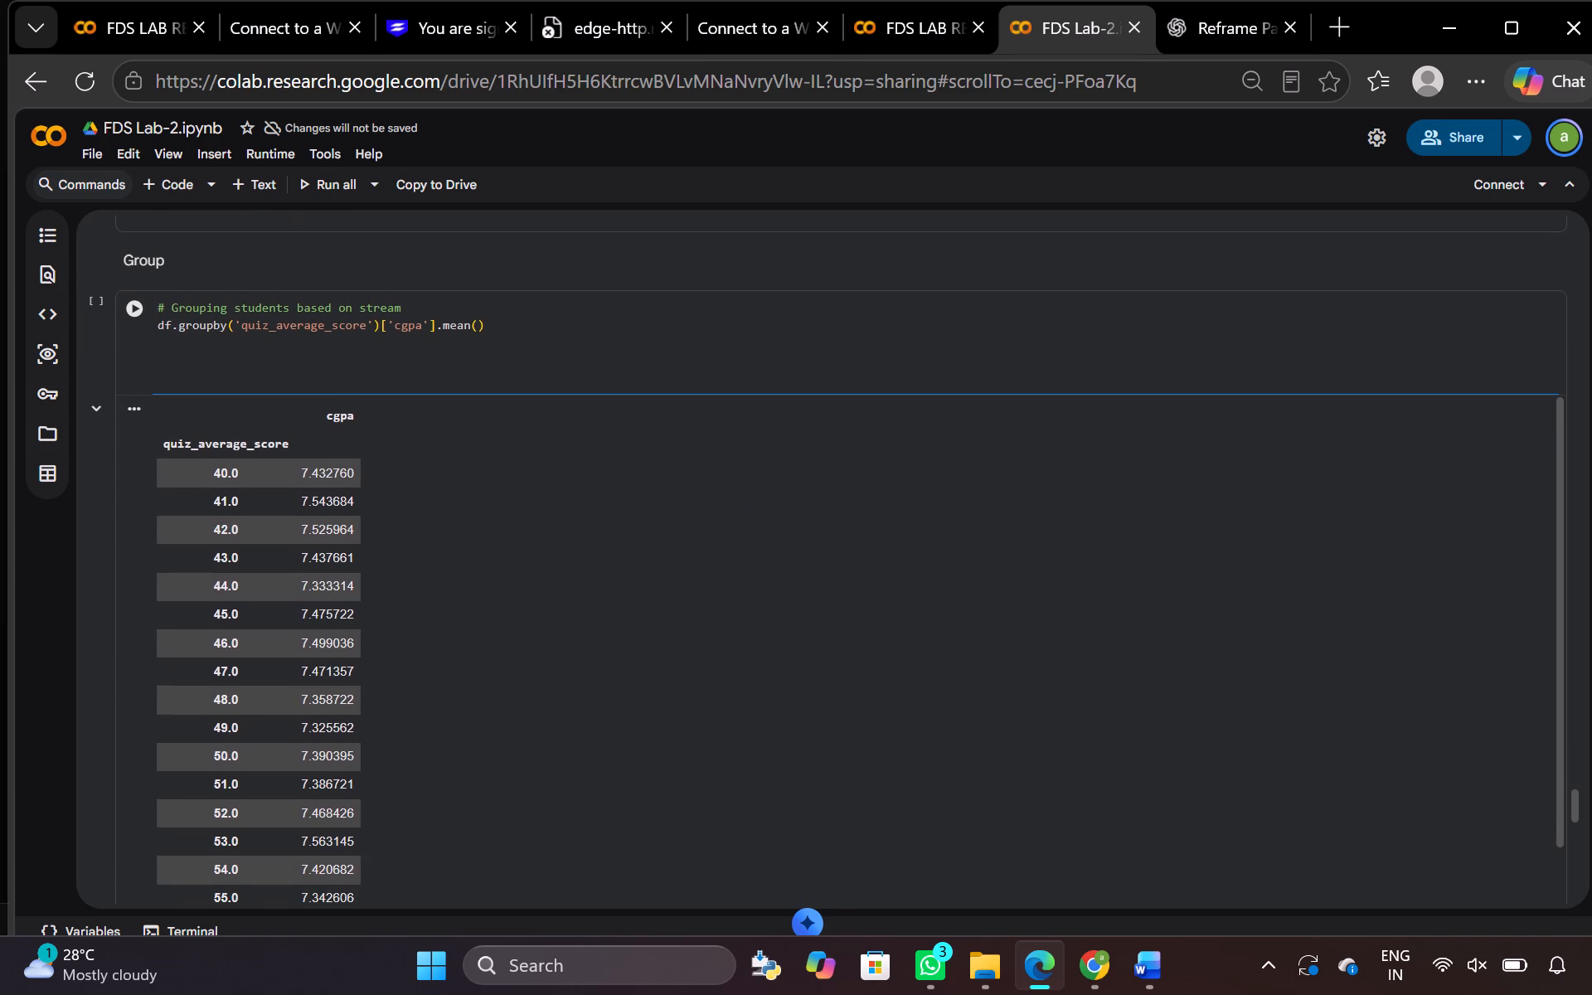
pyautogui.scroll(-1, 753, 360)
pyautogui.press('Print')
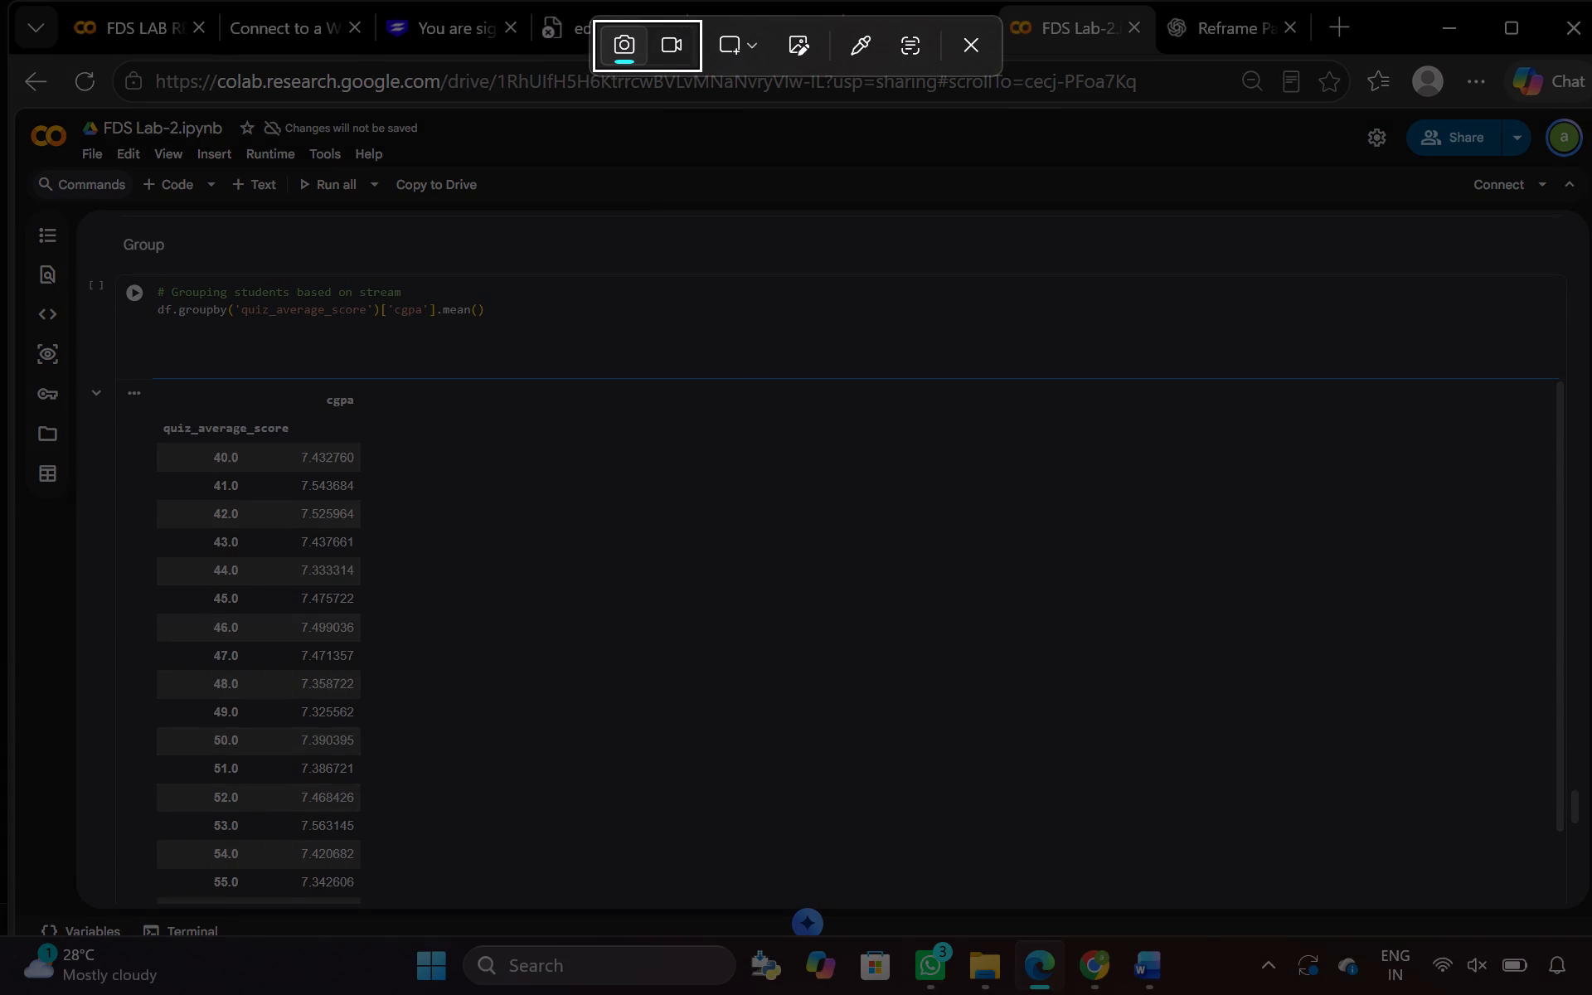
pyautogui.moveTo(0, 0); pyautogui.dragTo(1591, 994)
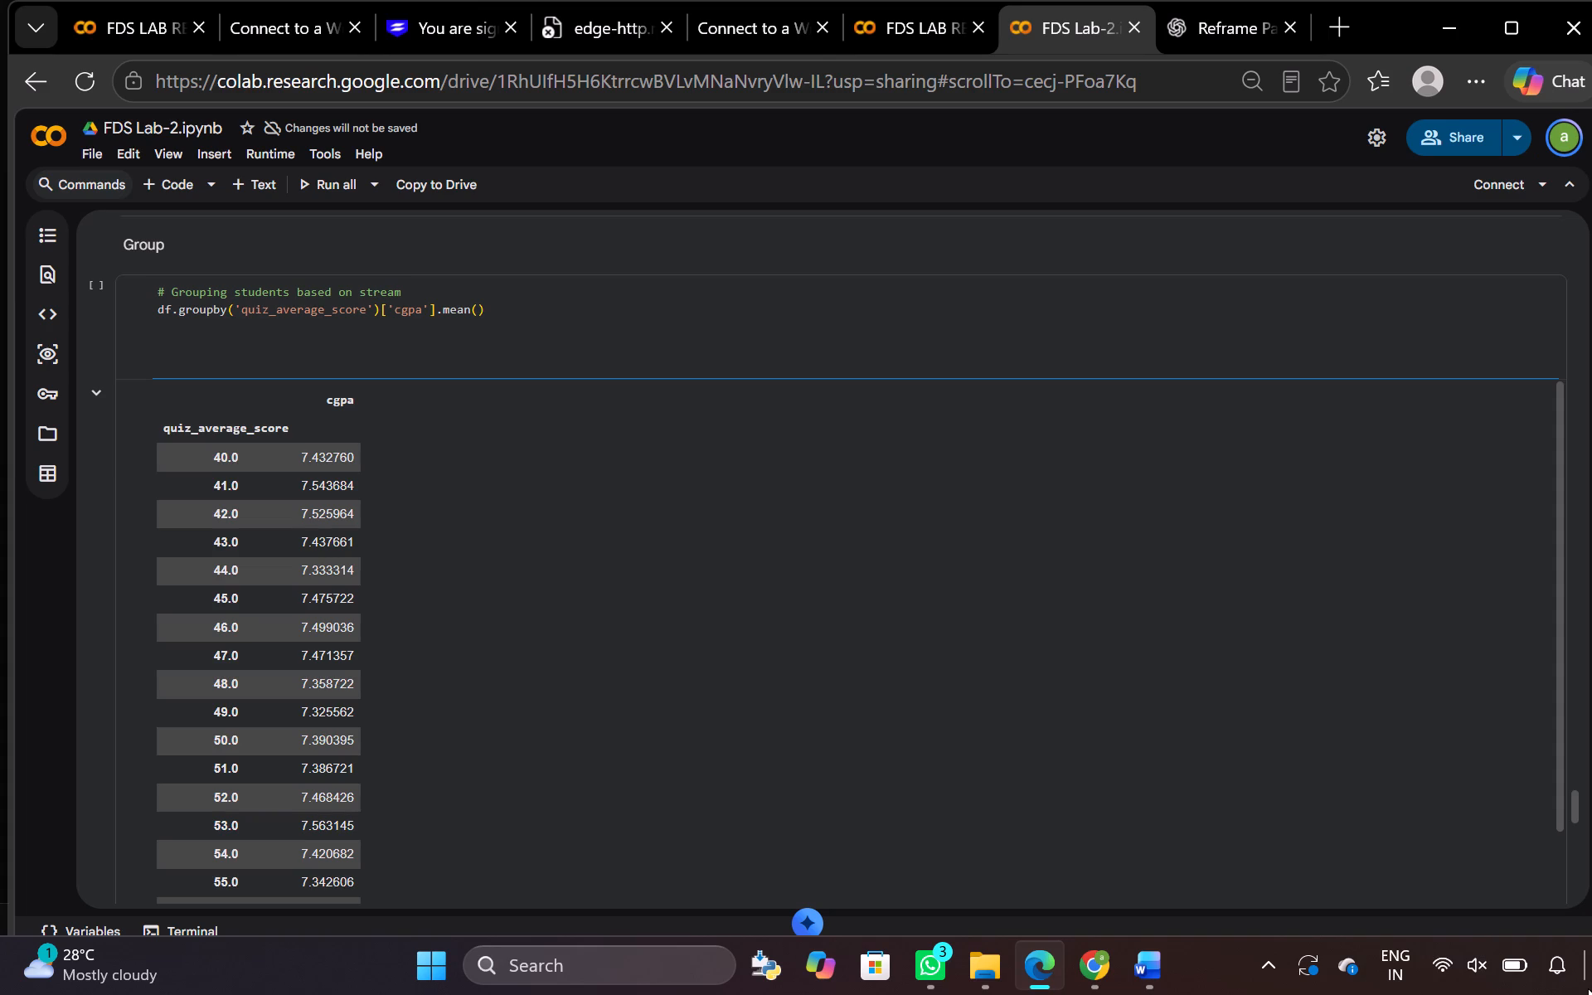
pyautogui.press('Print')
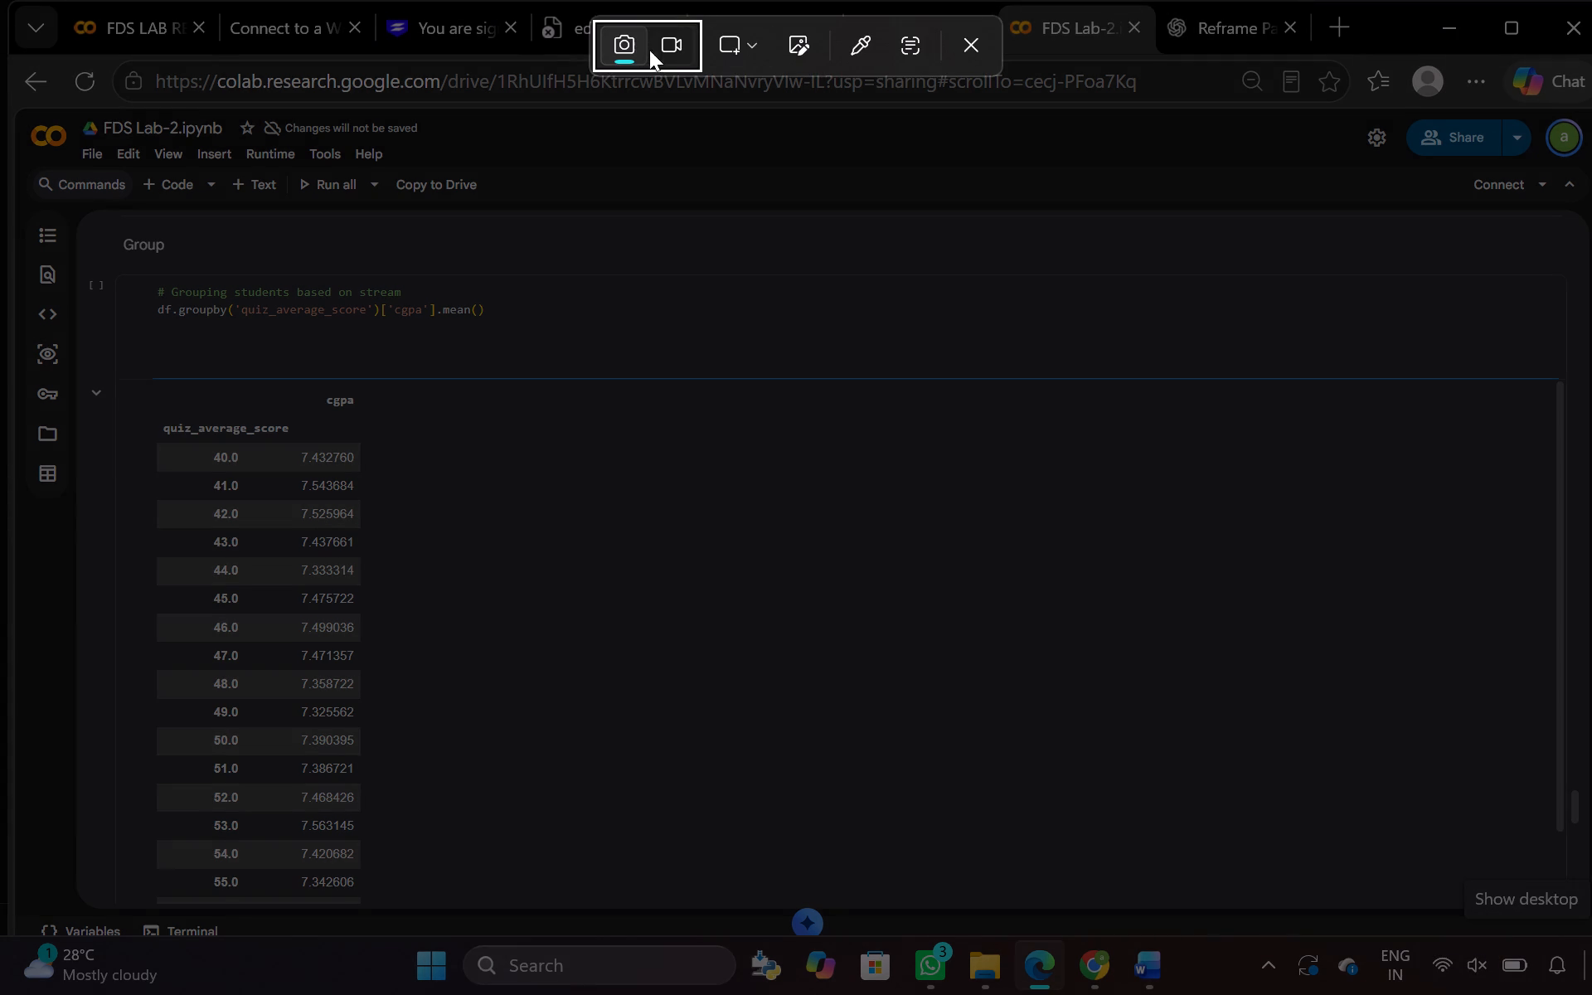
pyautogui.click(748, 29)
pyautogui.click(769, 147)
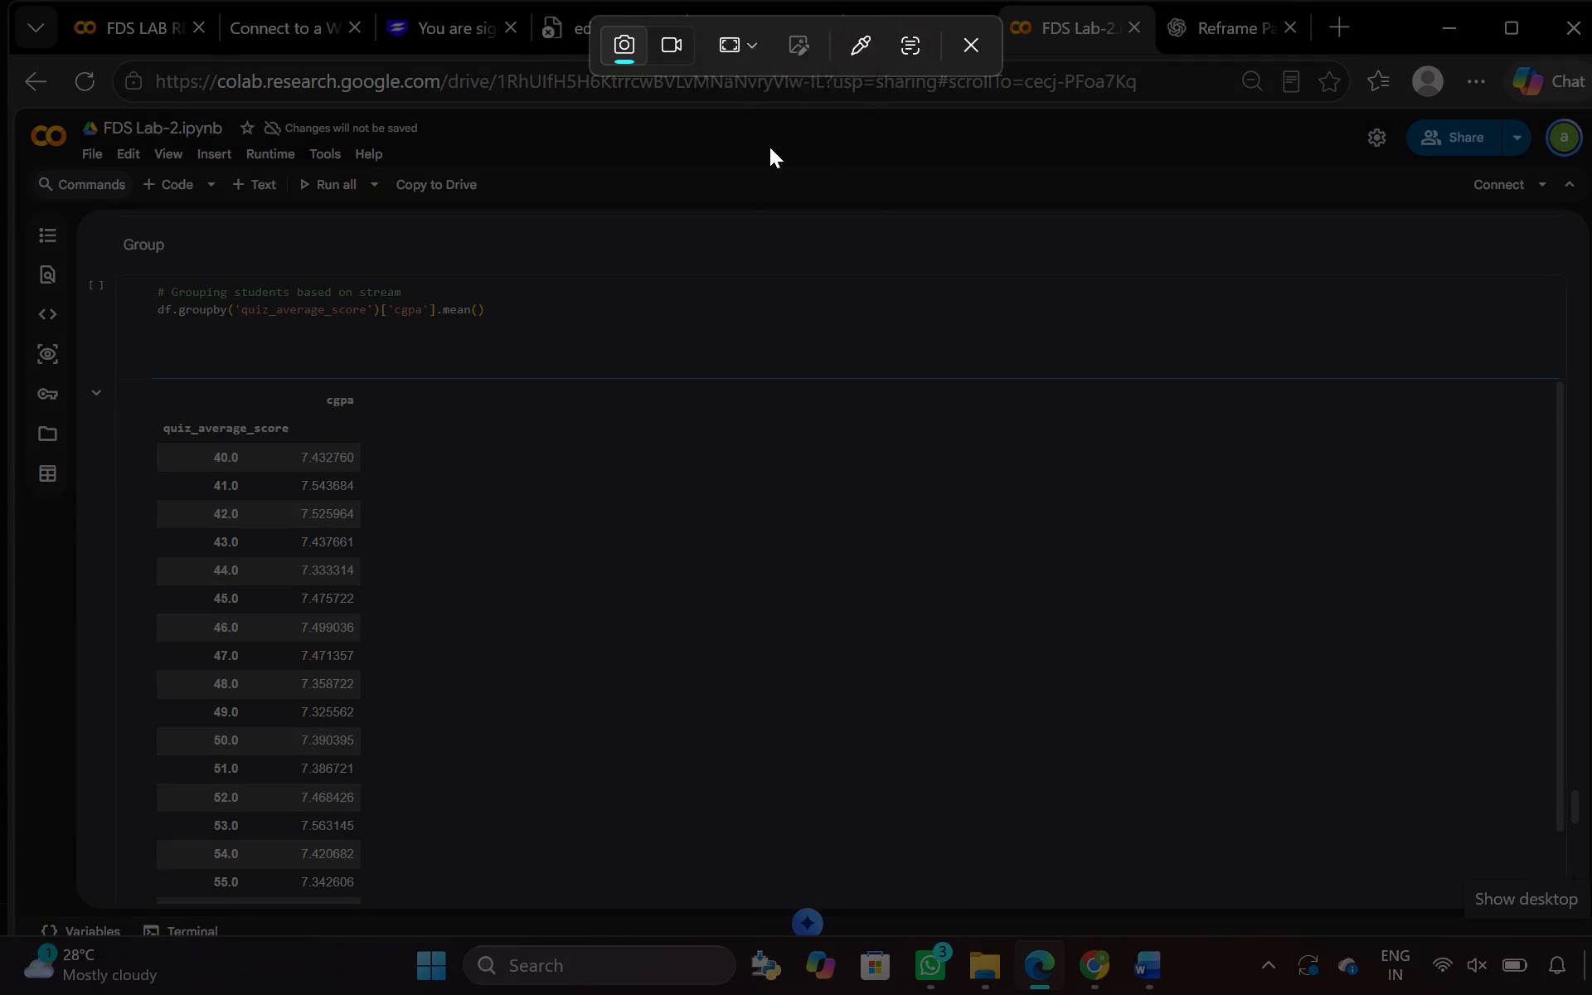
pyautogui.hotkey('alt', 'Tab')
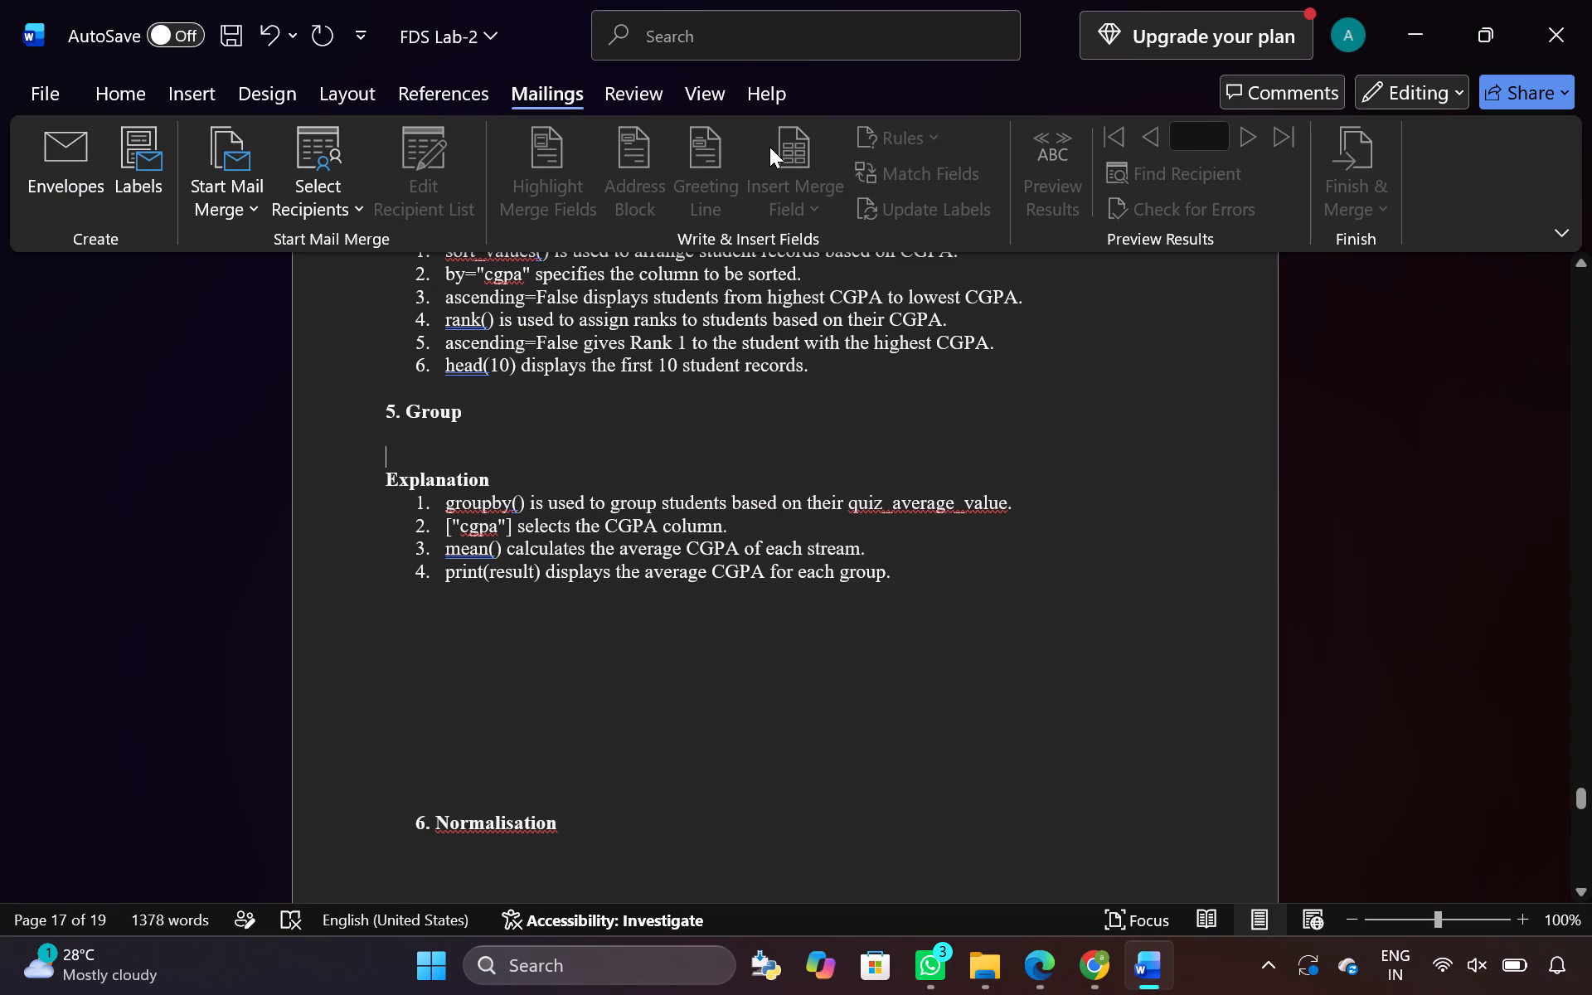
pyautogui.hotkey('ctrl', 'v')
# Delete the old Colab screenshot between the 6. Normalisation heading and its Explanation.
pyautogui.scroll(-2, 766, 579)
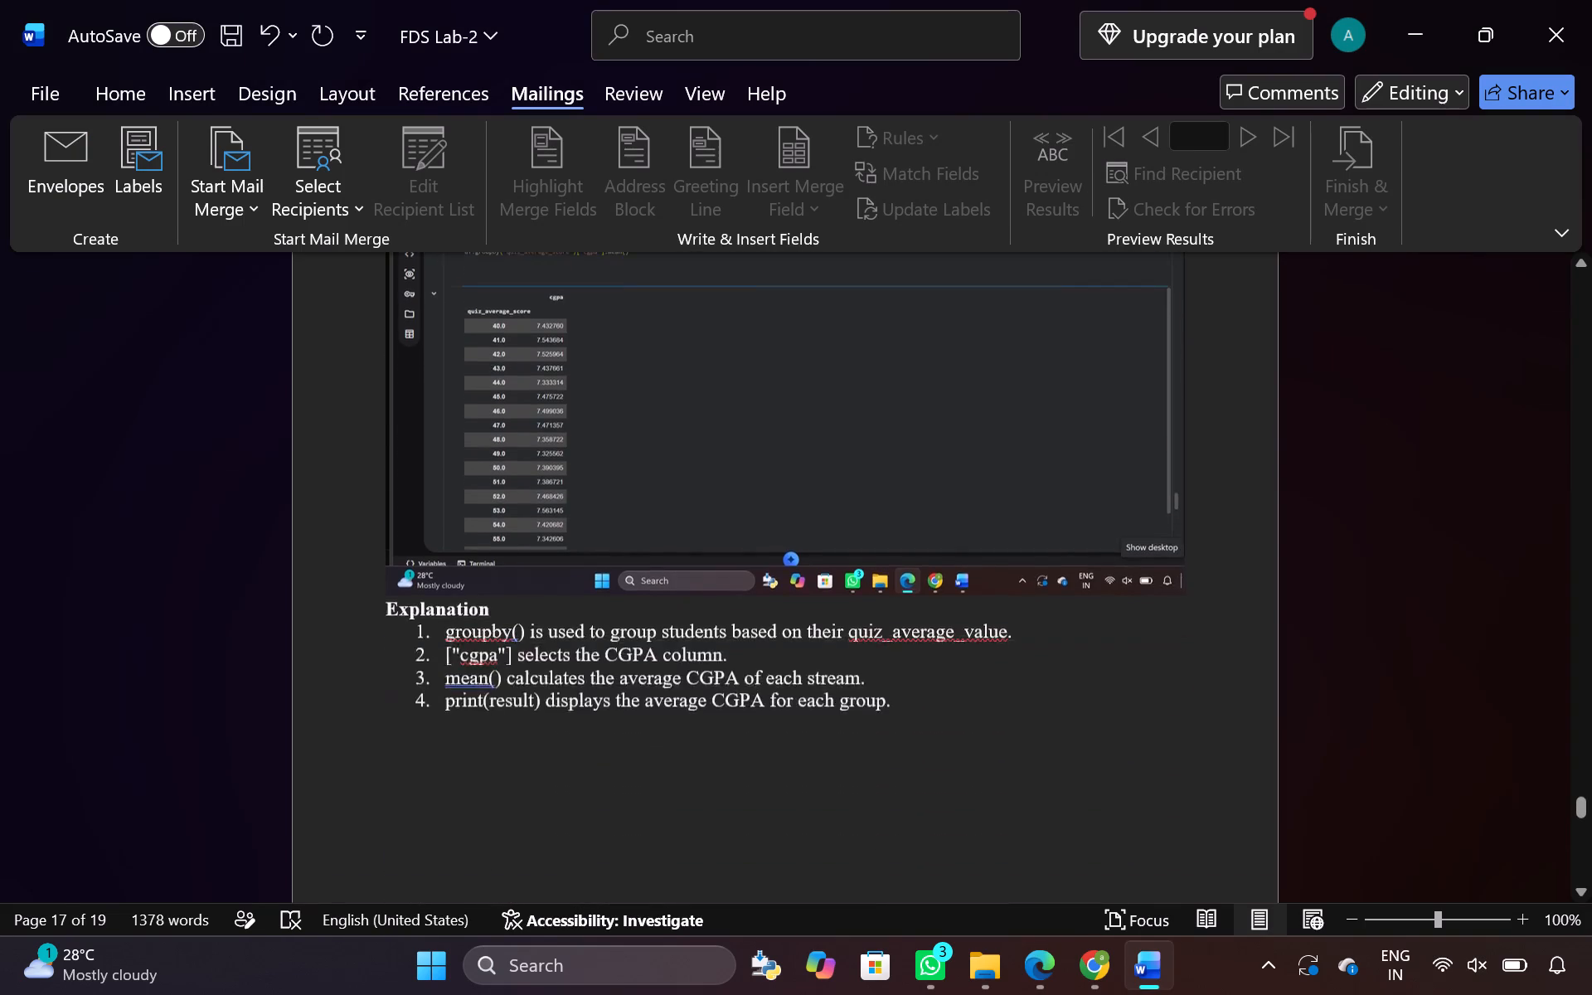
pyautogui.scroll(-6, 766, 579)
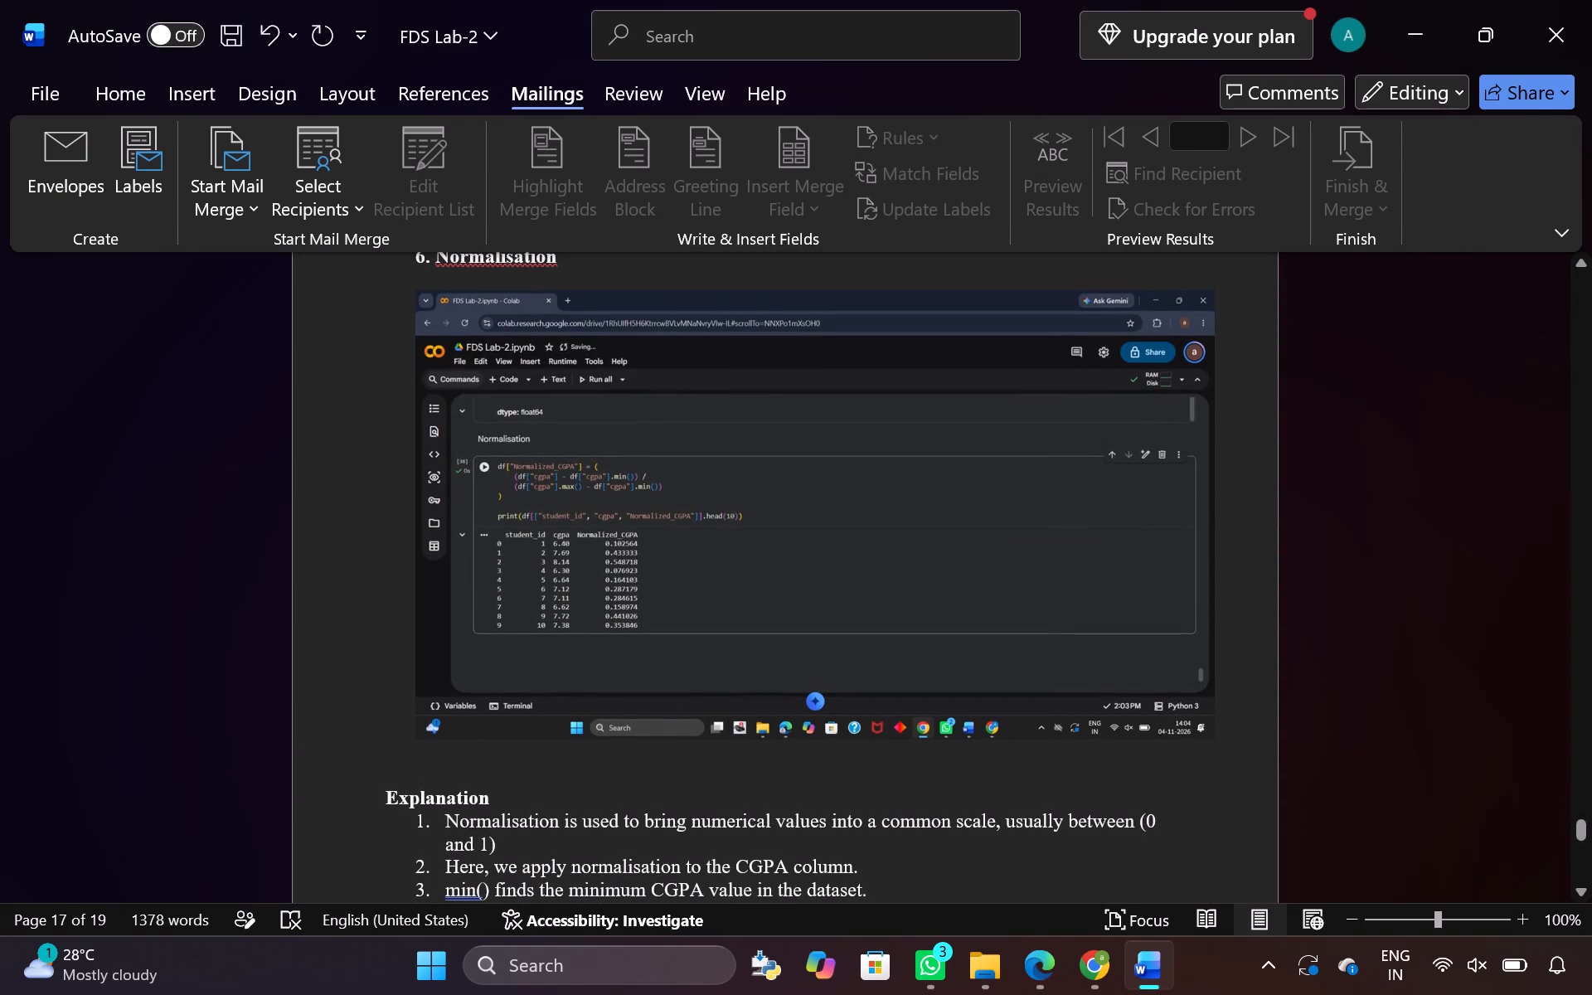
pyautogui.click(766, 579)
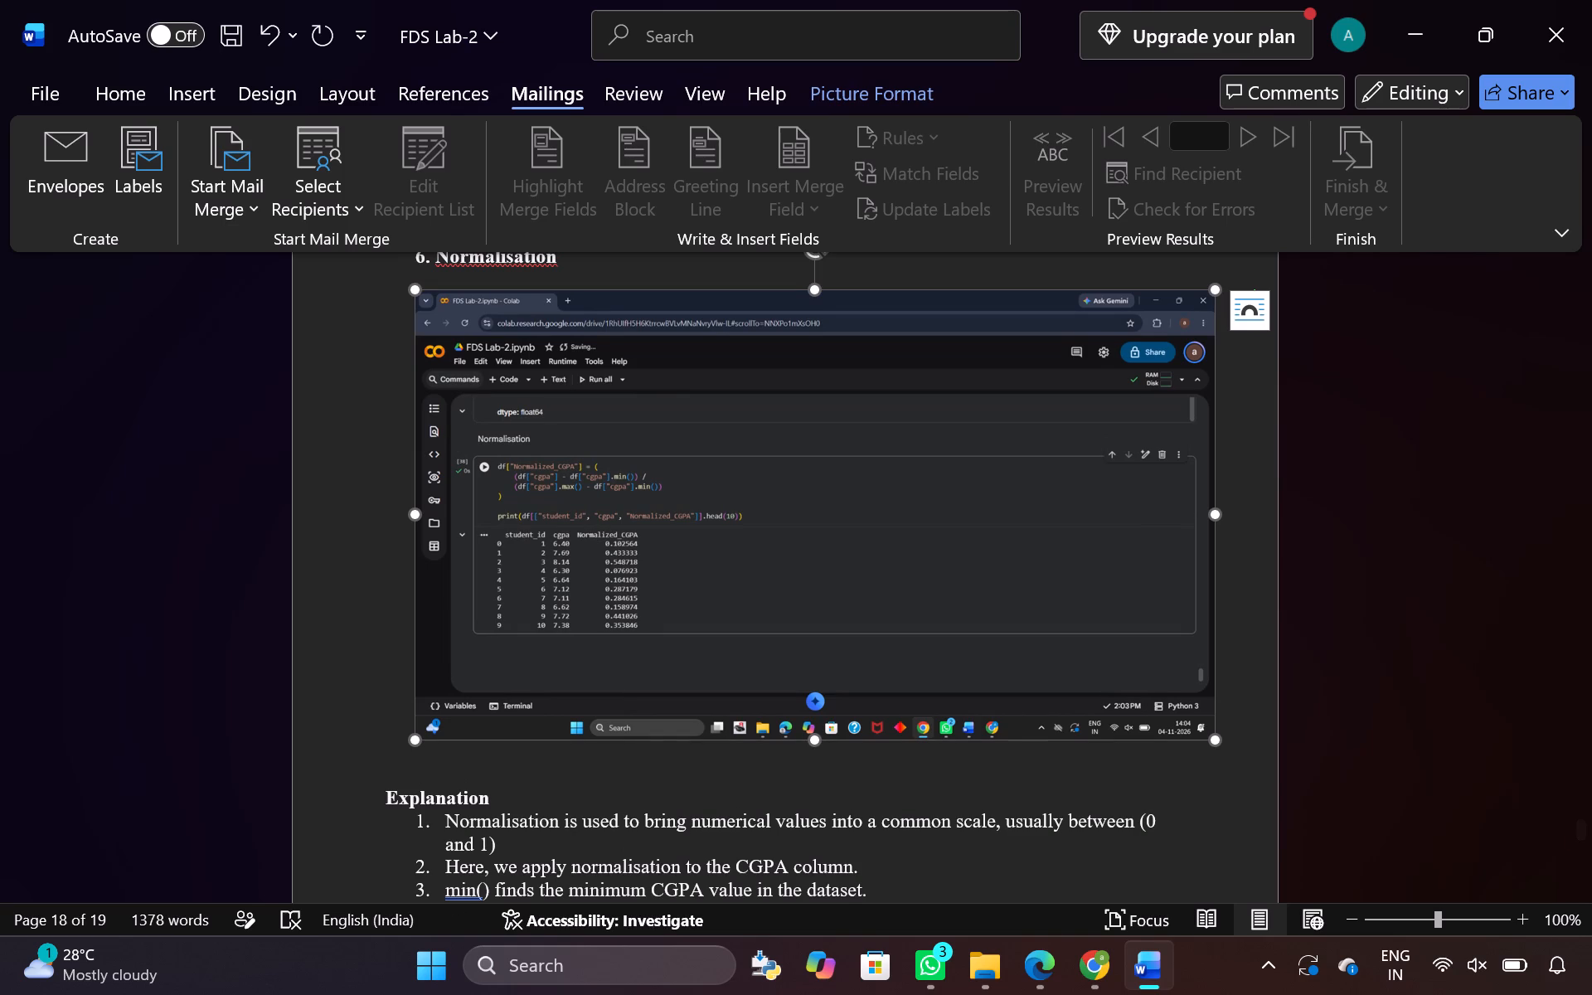
pyautogui.press('BackSpace')
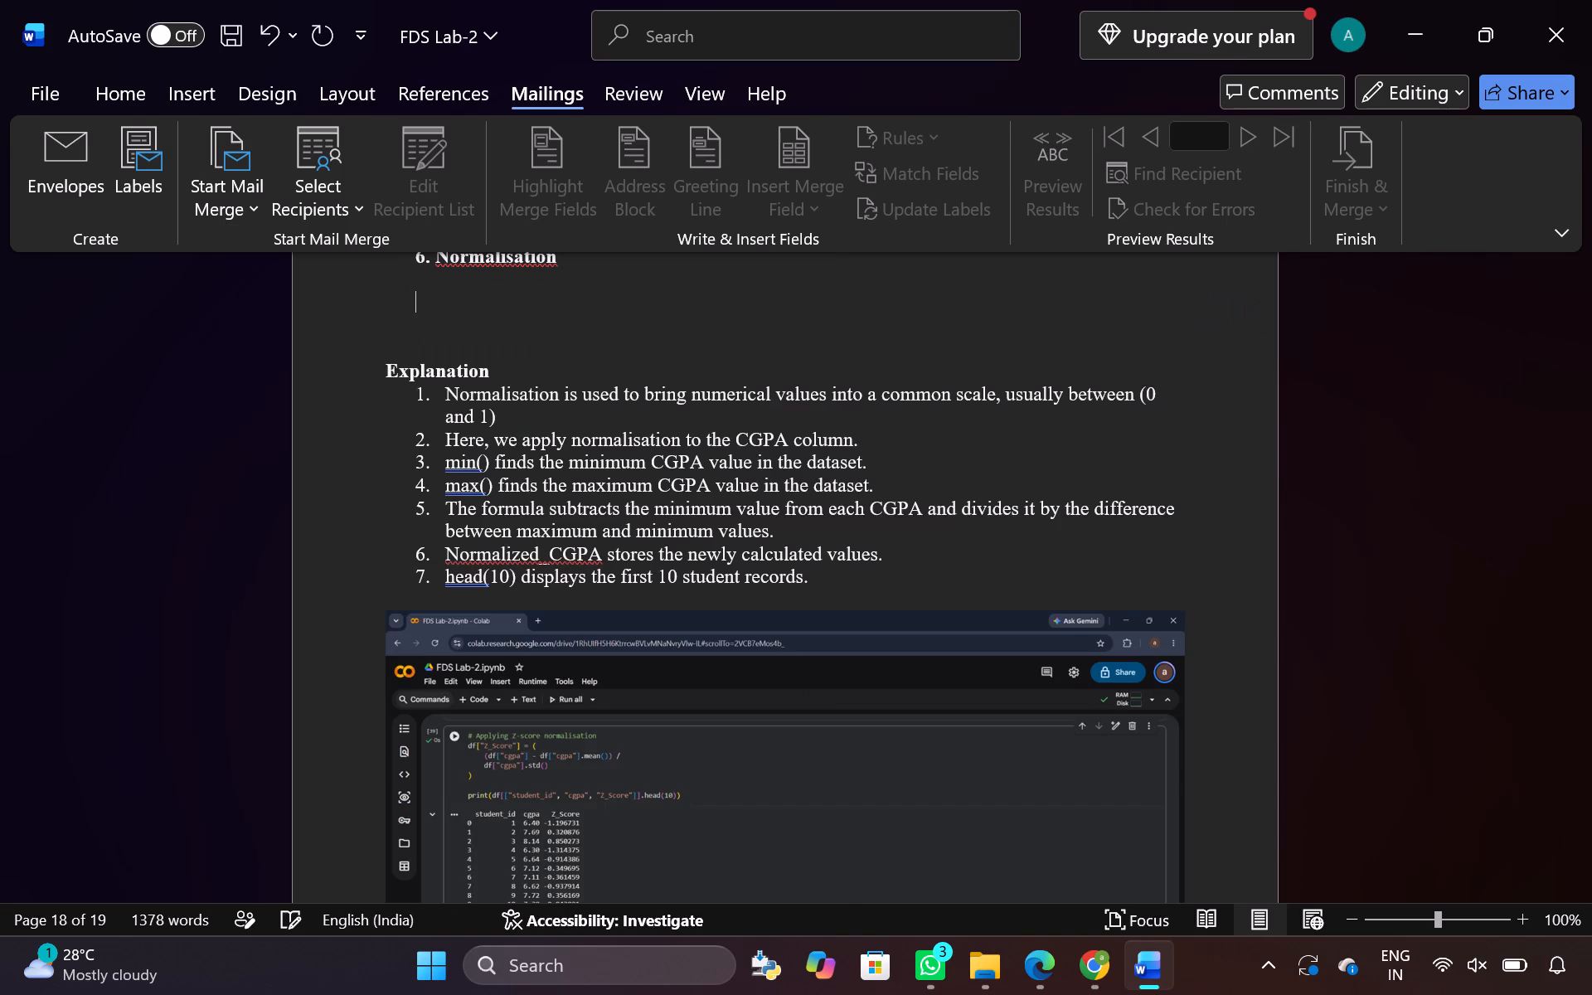
# Take a full-screen capture of the Normalized_CGPA and Z_Score cells in Edge's Colab notebook, and paste it under the Word report's 6. Normalisation heading.
pyautogui.hotkey('alt', 'Tab')
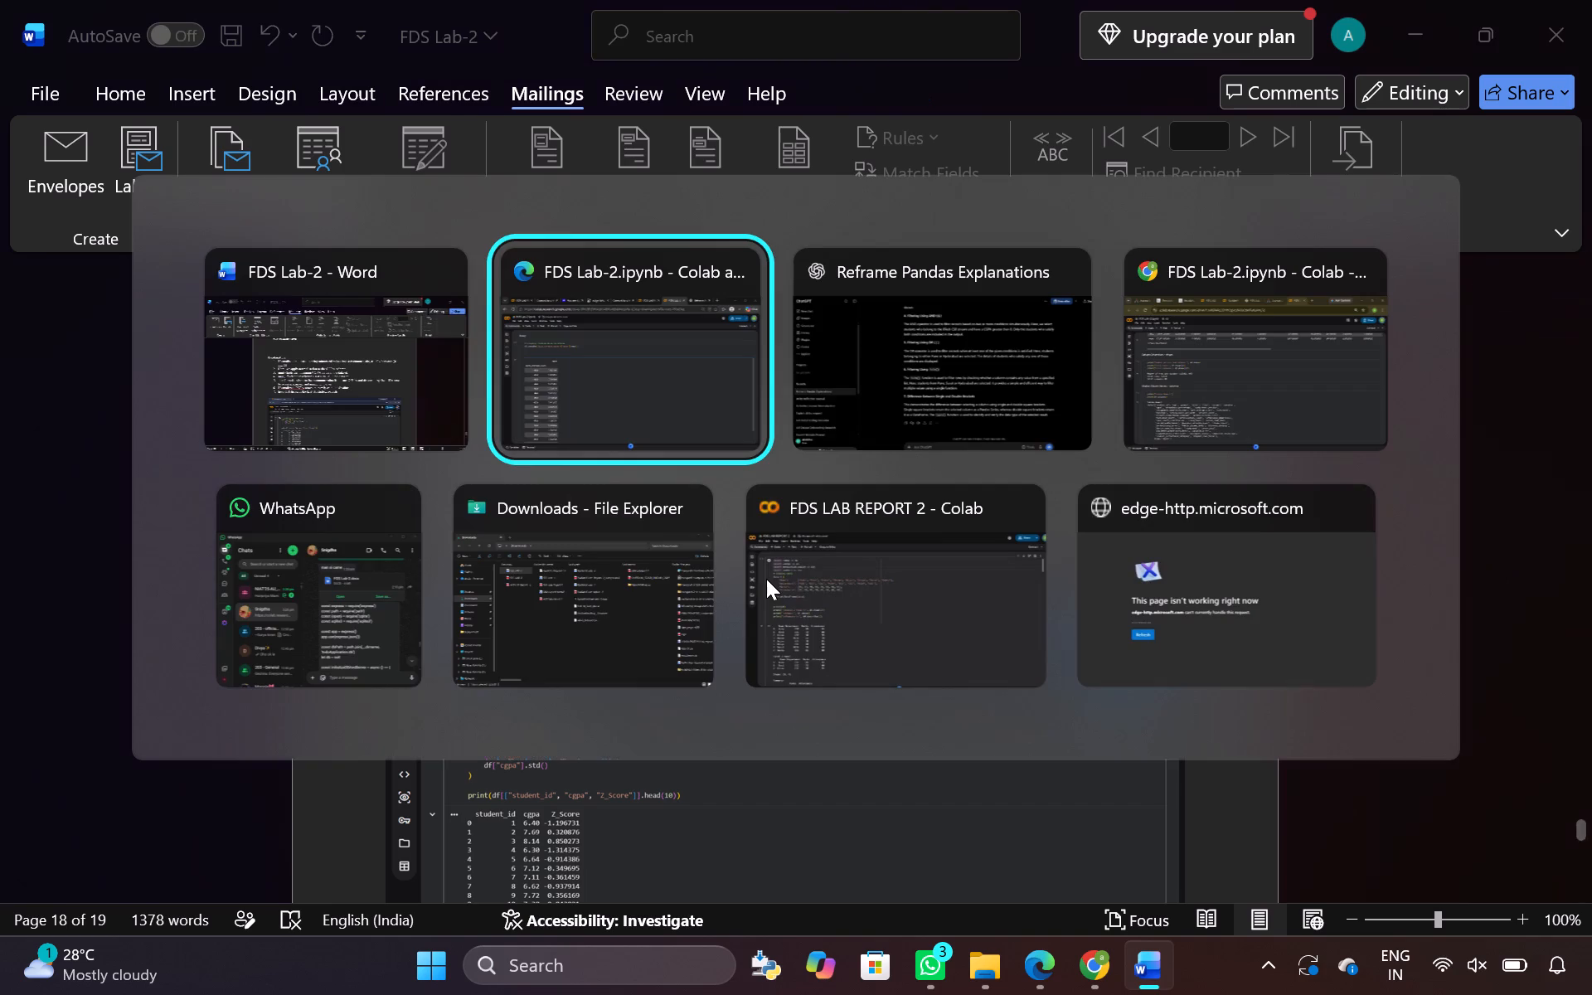
pyautogui.hotkey('alt', 'Tab')
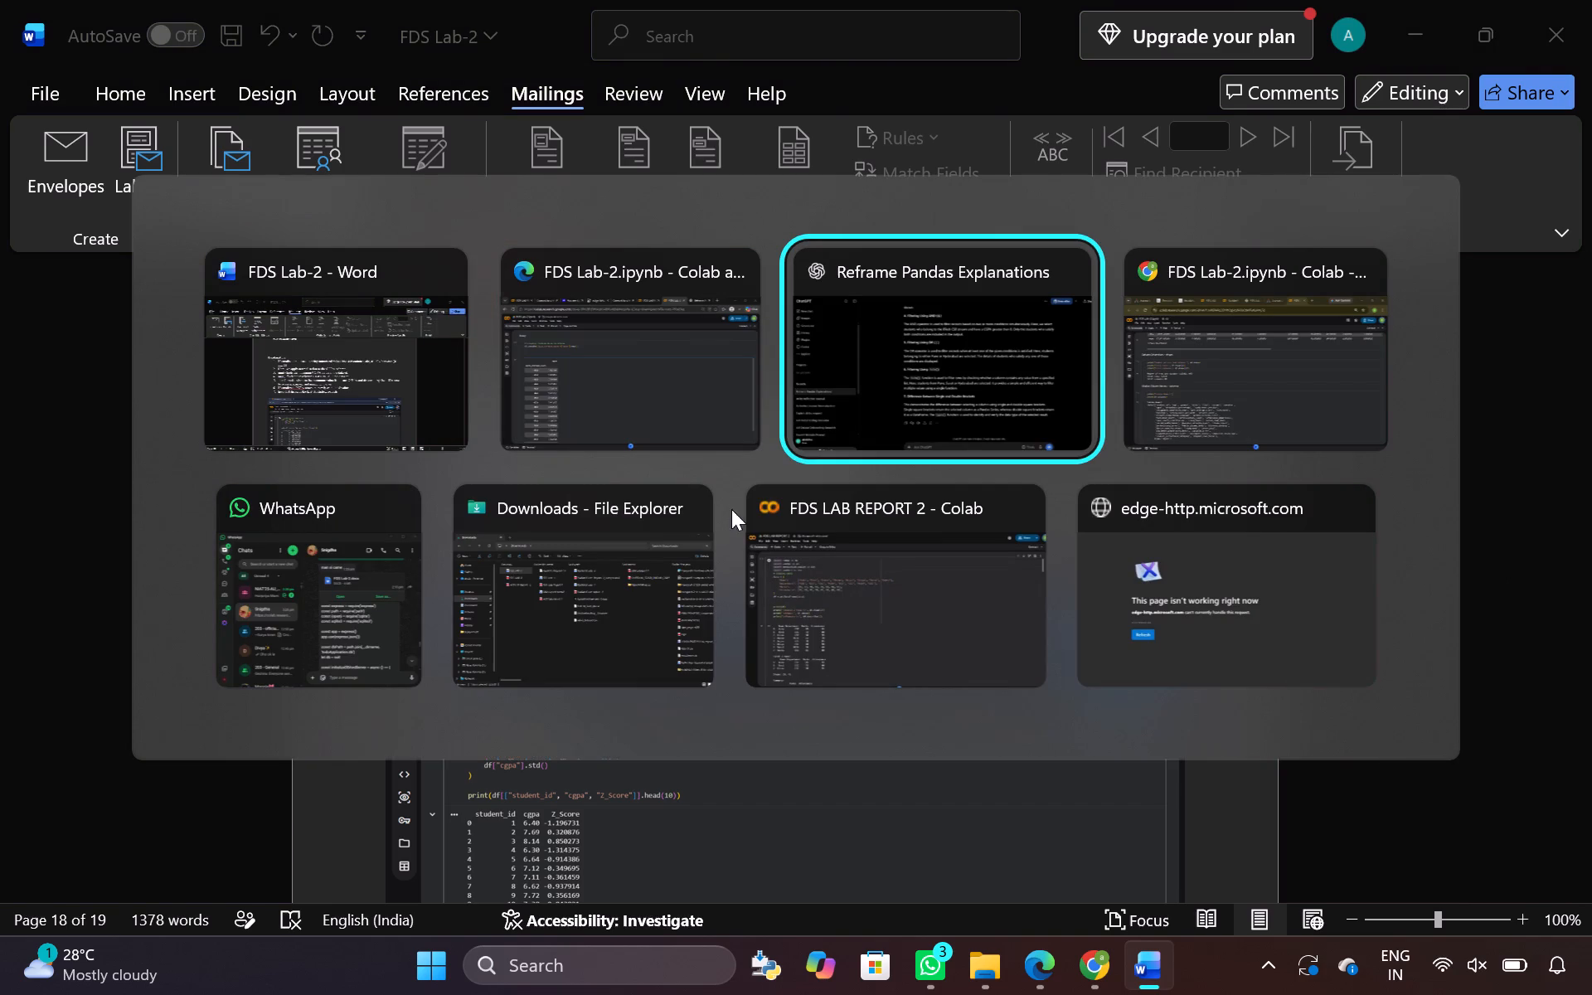
pyautogui.keyDown('alt'); pyautogui.click(619, 304); pyautogui.keyUp('alt')
pyautogui.scroll(-3, 623, 823)
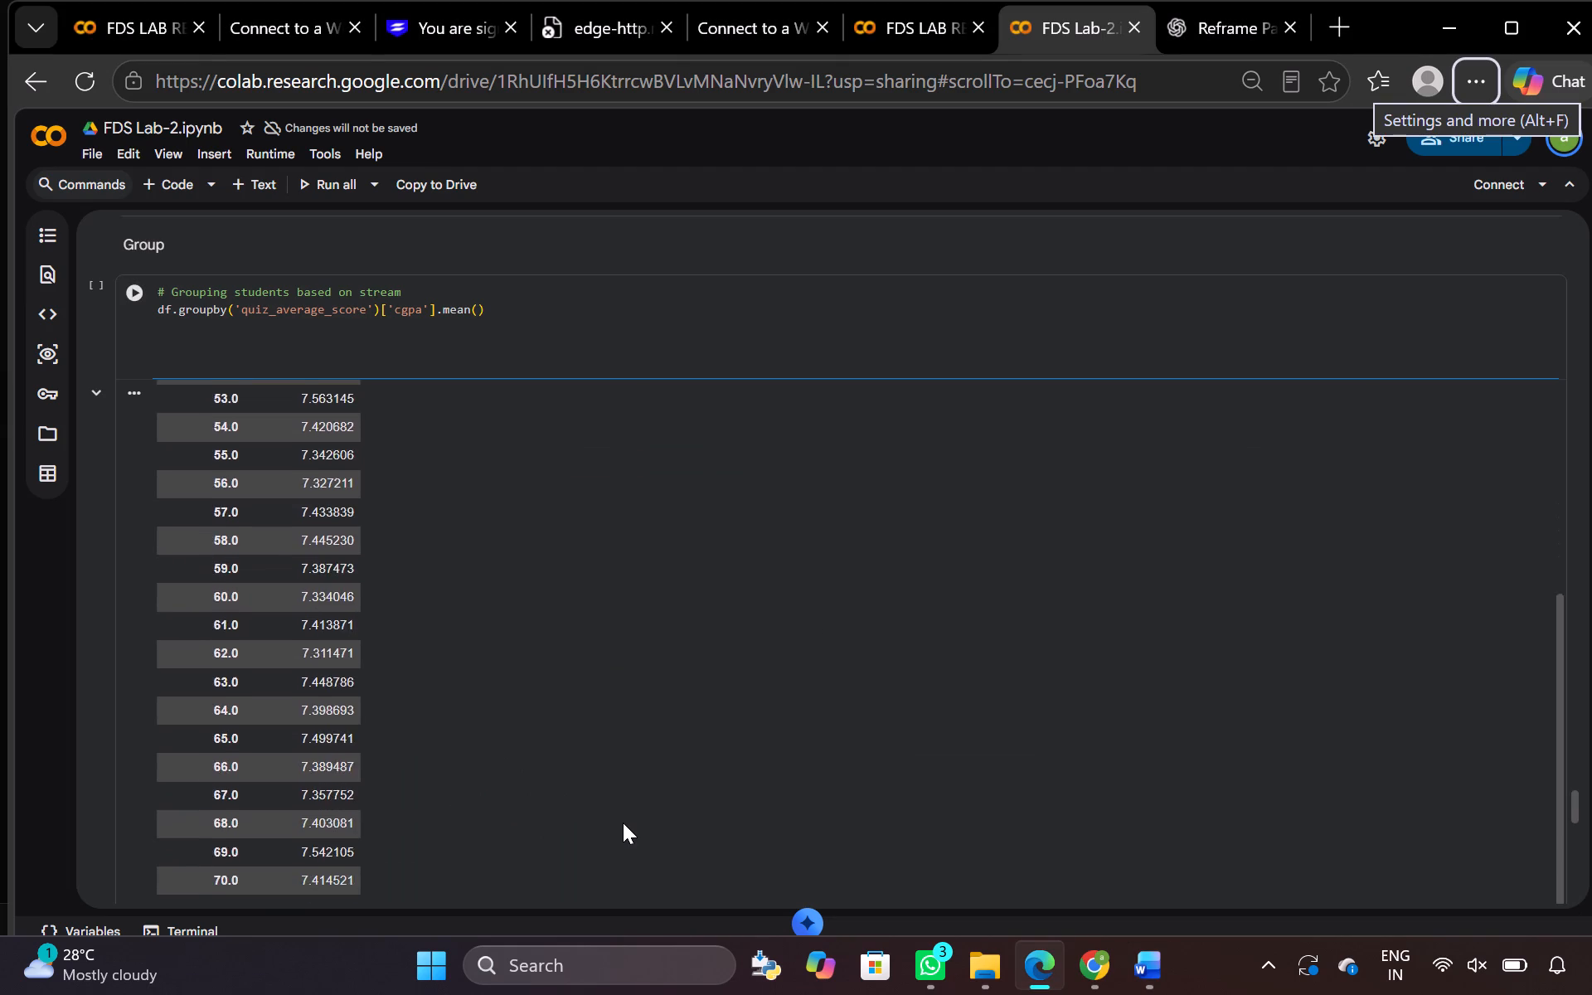
pyautogui.scroll(-8, 623, 823)
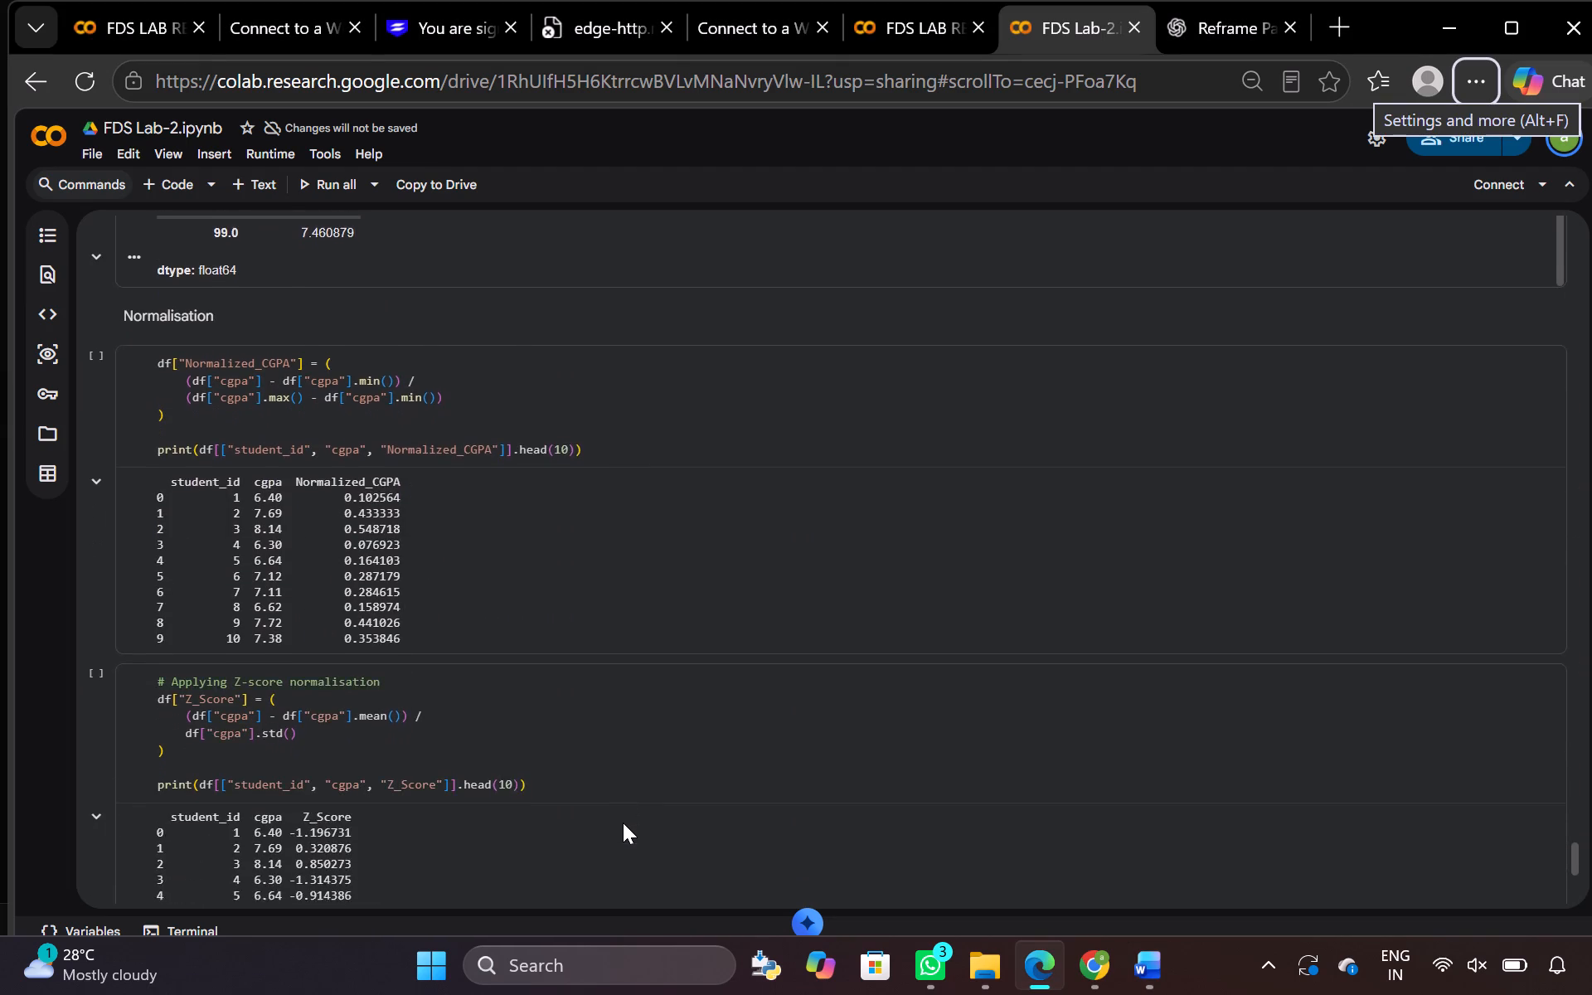
pyautogui.scroll(-4, 623, 823)
pyautogui.scroll(1, 623, 823)
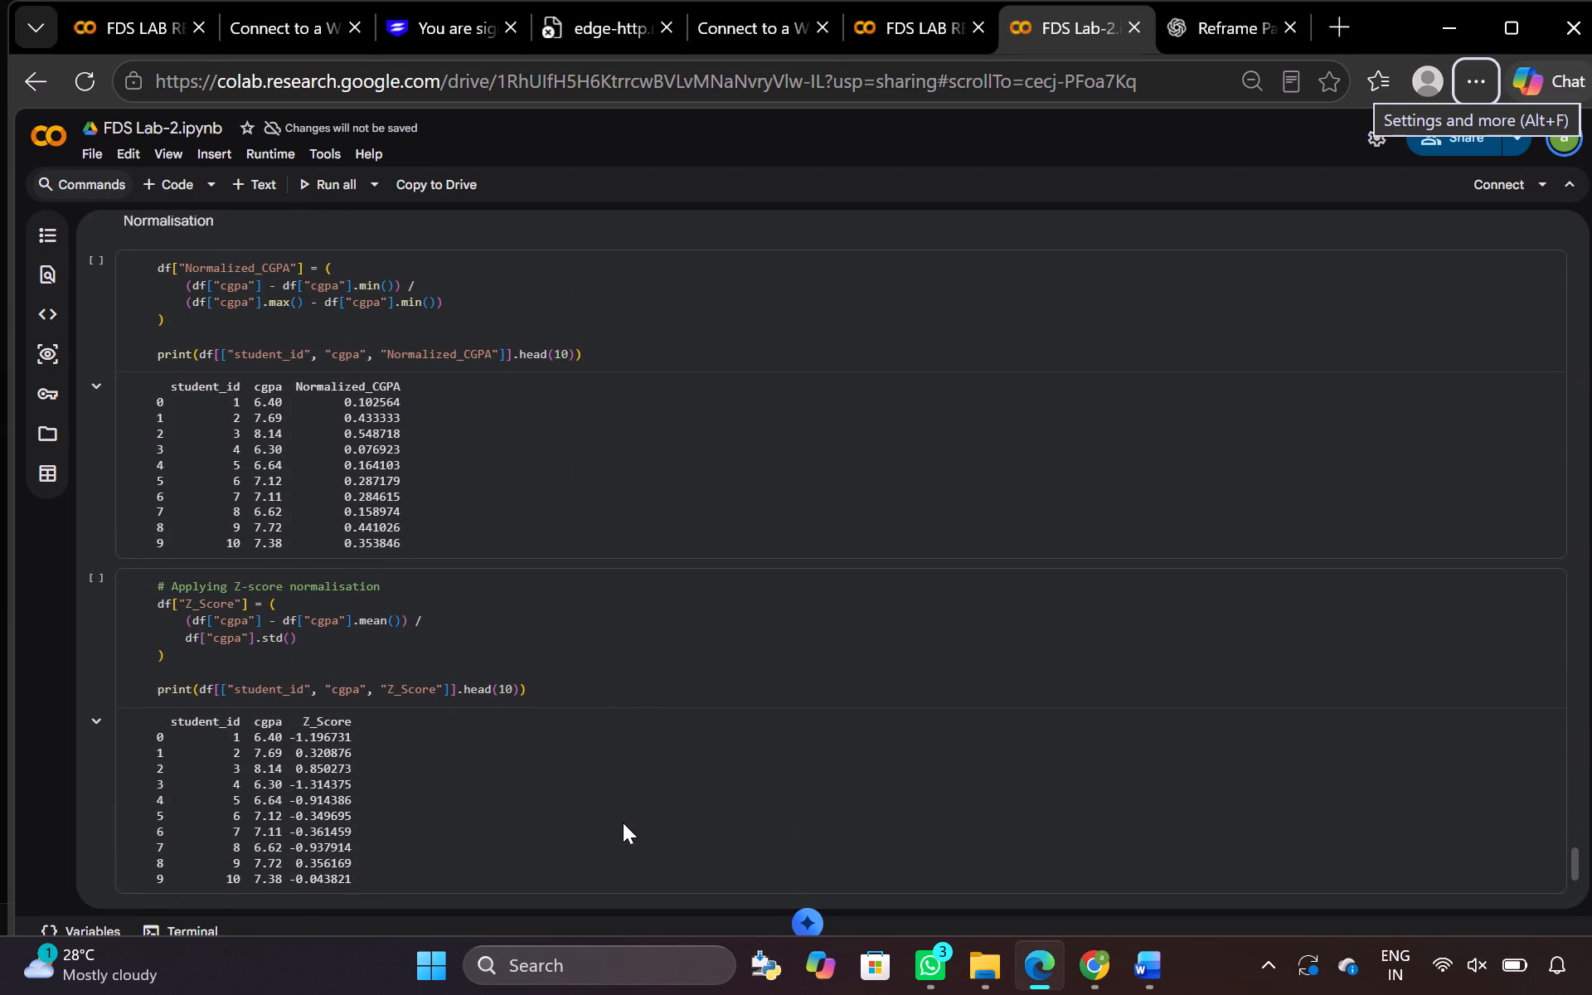
pyautogui.scroll(2, 623, 823)
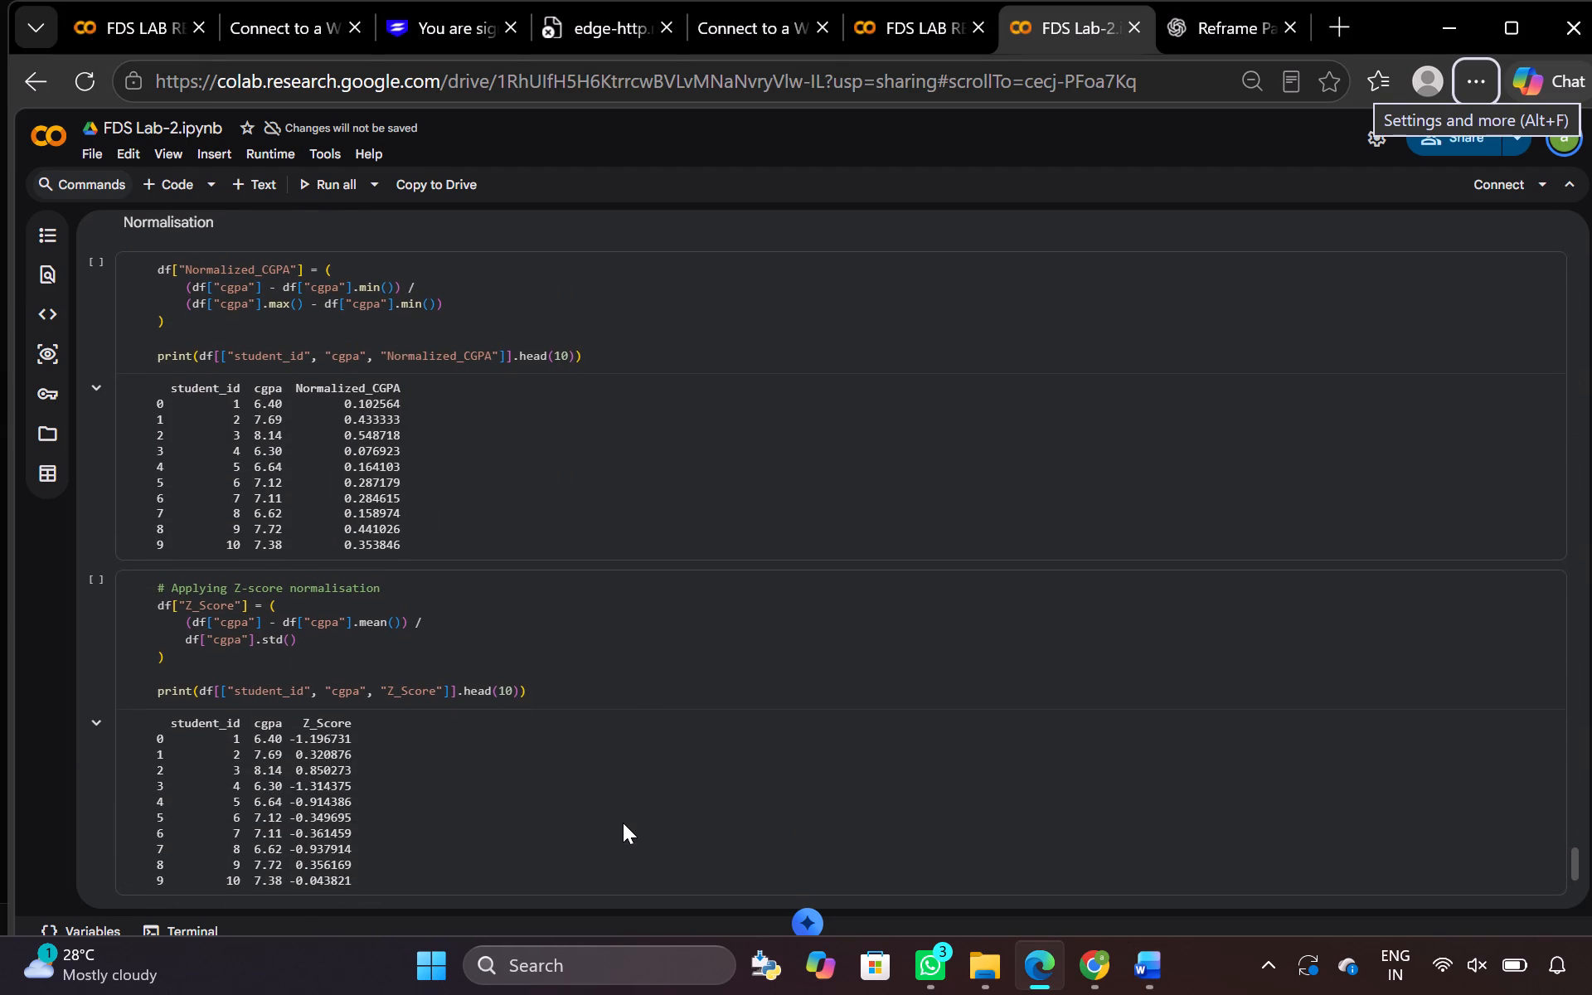
pyautogui.press('Print')
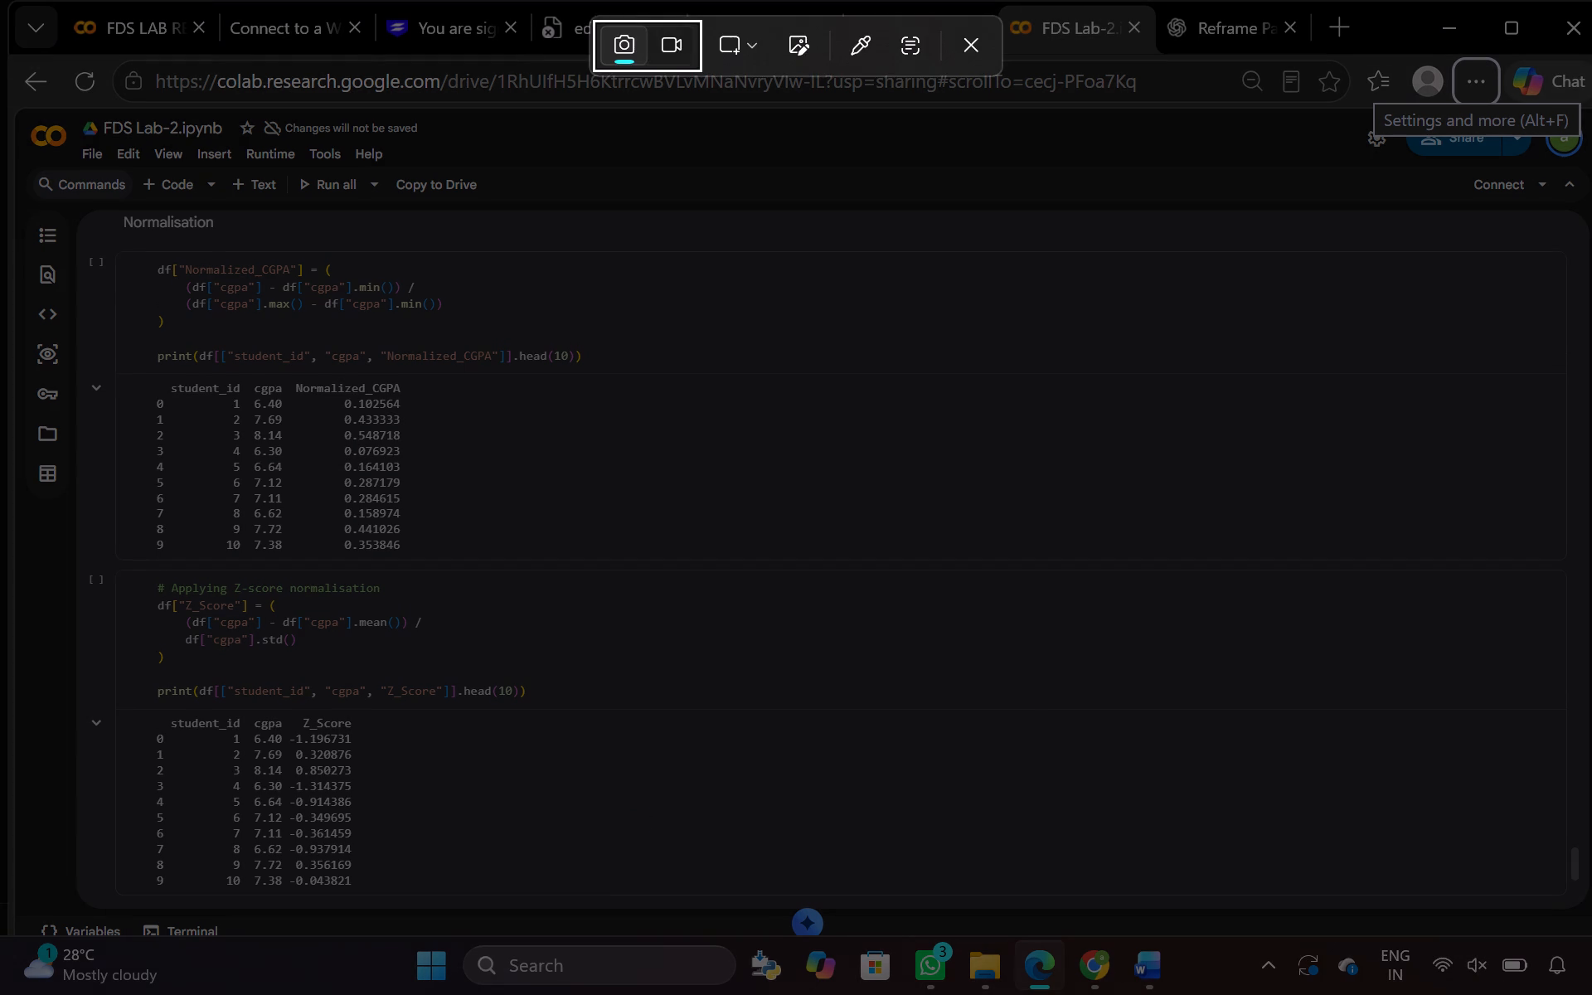
pyautogui.moveTo(0, 0); pyautogui.dragTo(1591, 994)
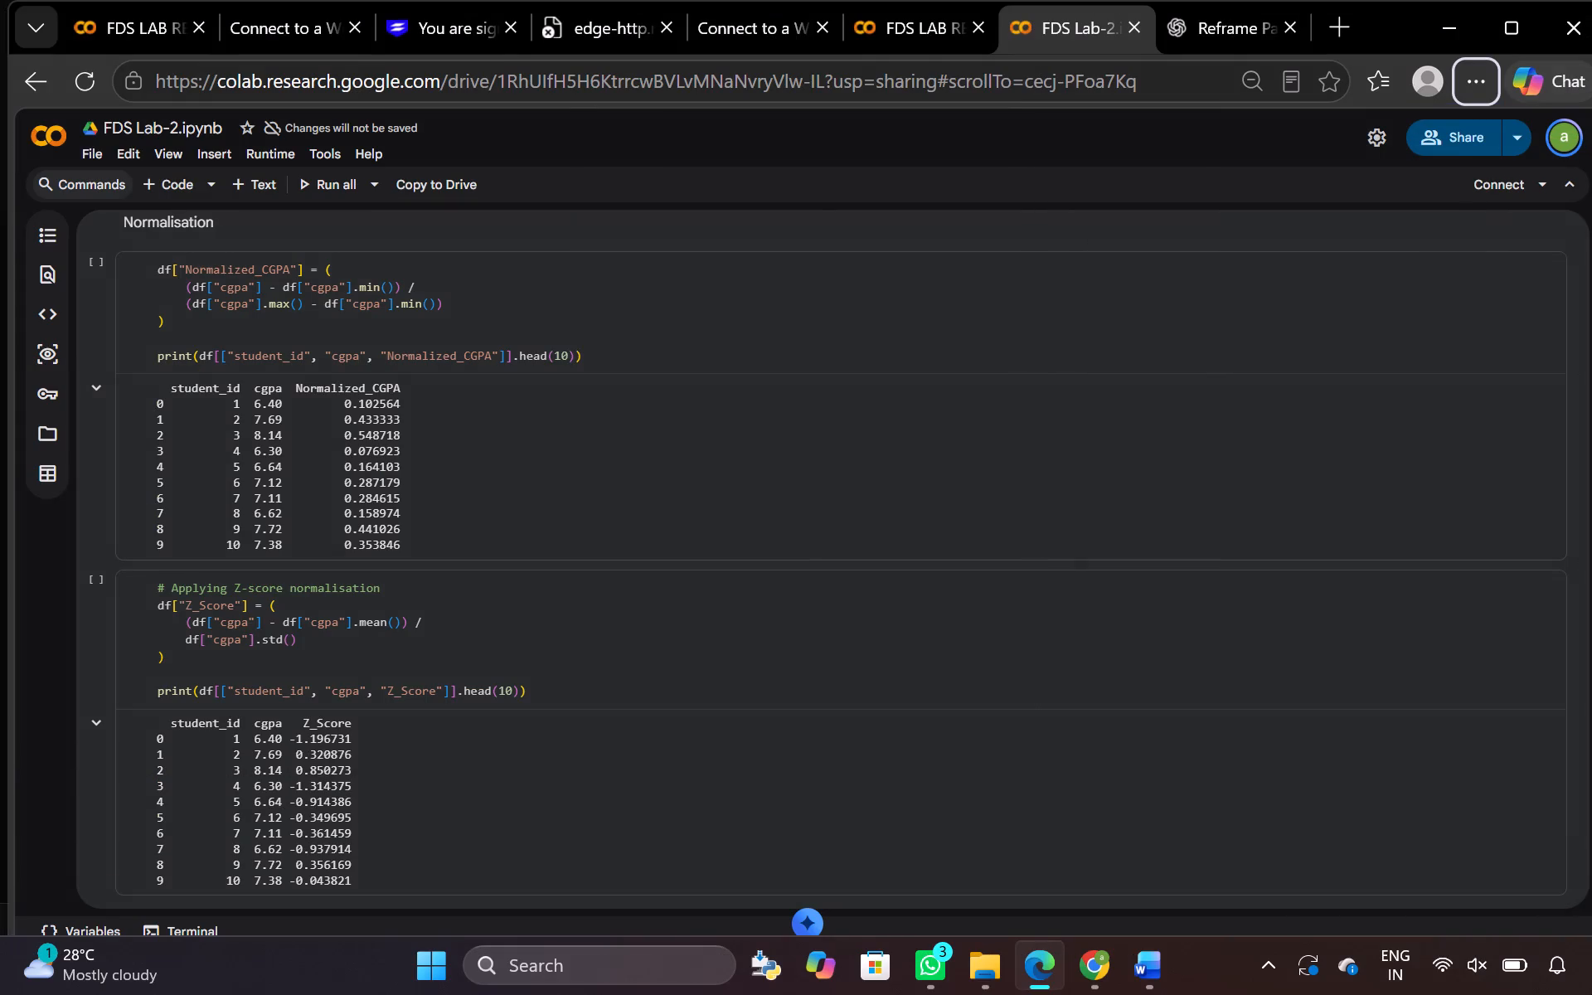
pyautogui.hotkey('ctrl', 'c')
pyautogui.press('Print')
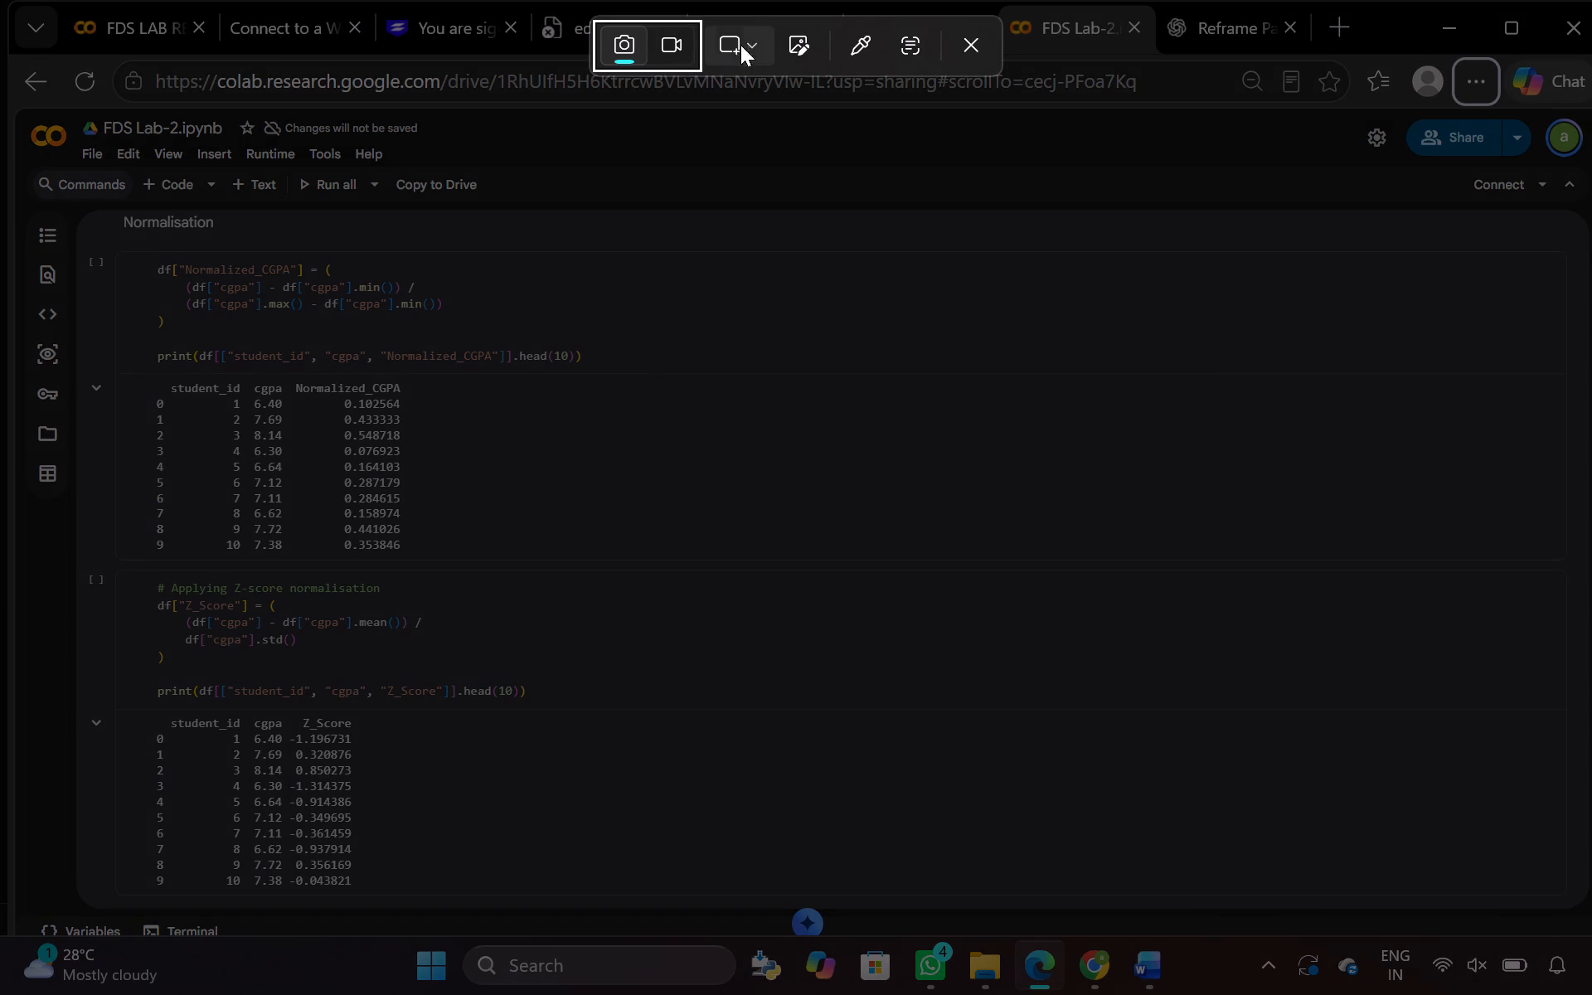
pyautogui.click(752, 23)
pyautogui.click(762, 146)
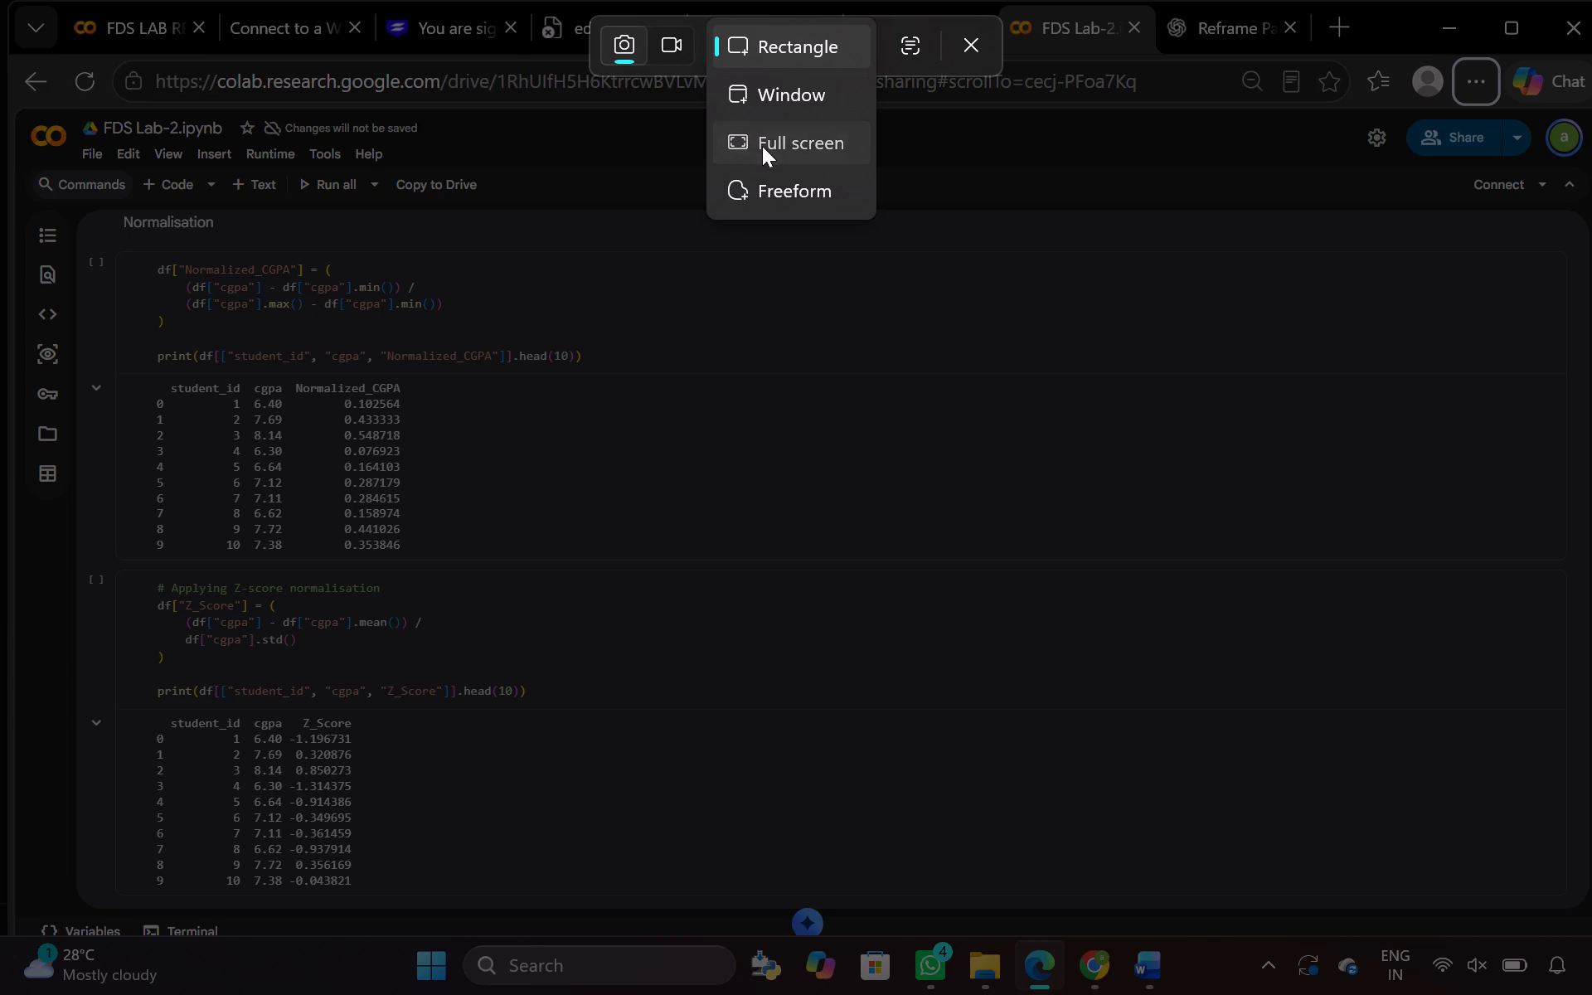
pyautogui.hotkey('alt', 'Tab')
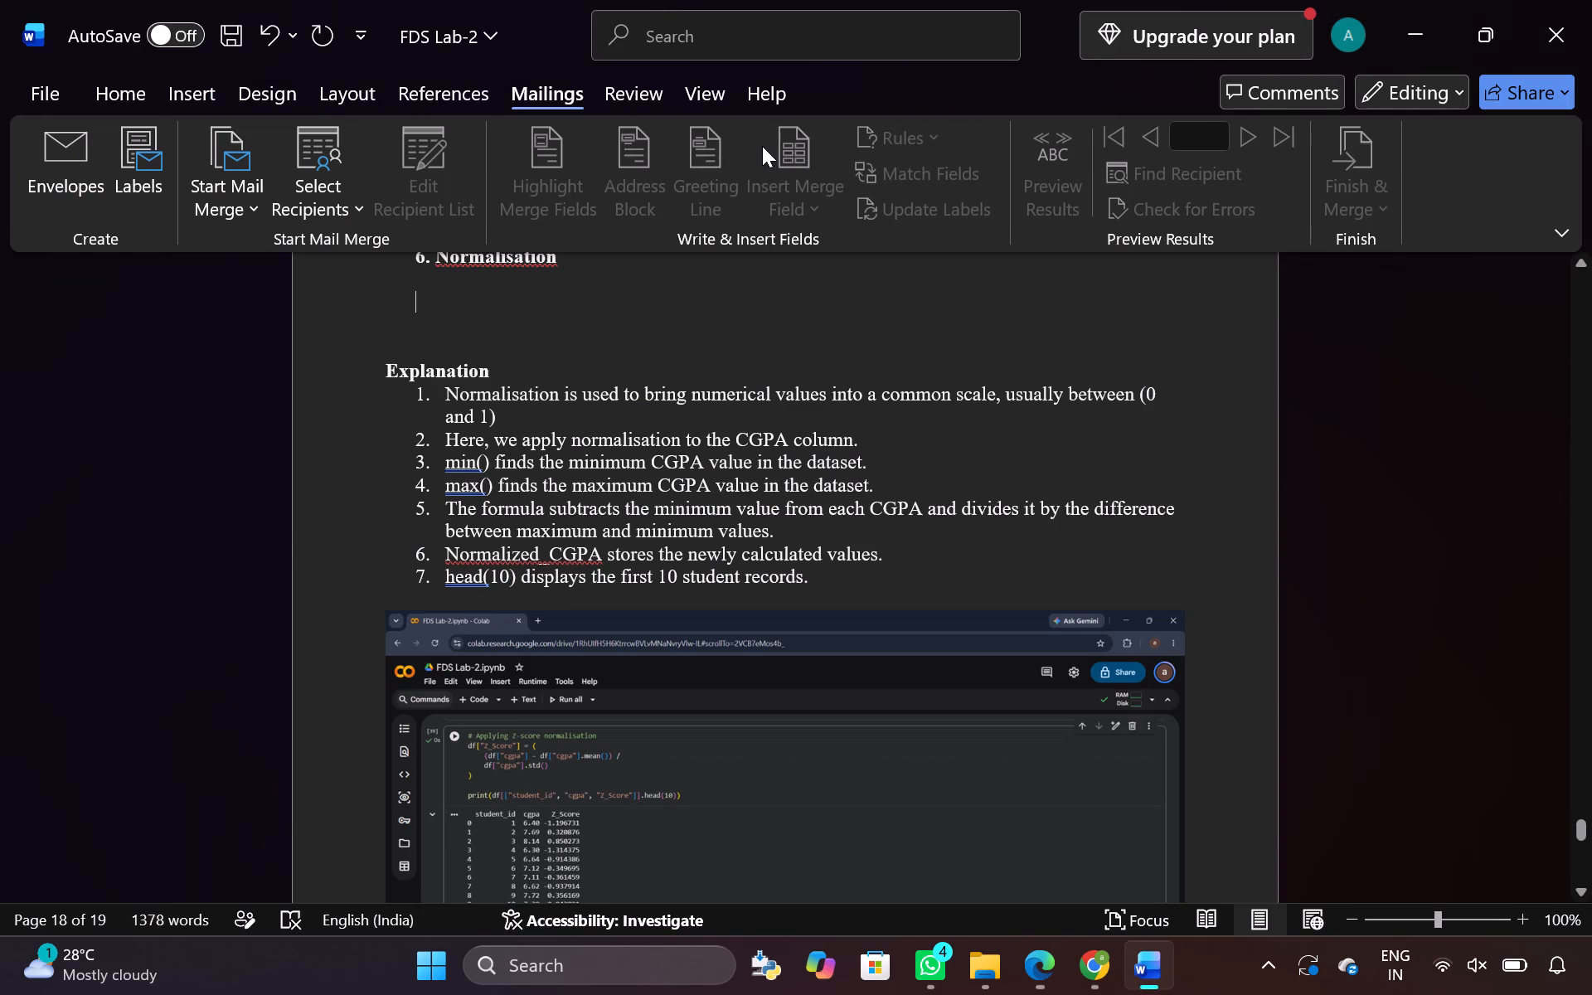
pyautogui.hotkey('ctrl', 'v')
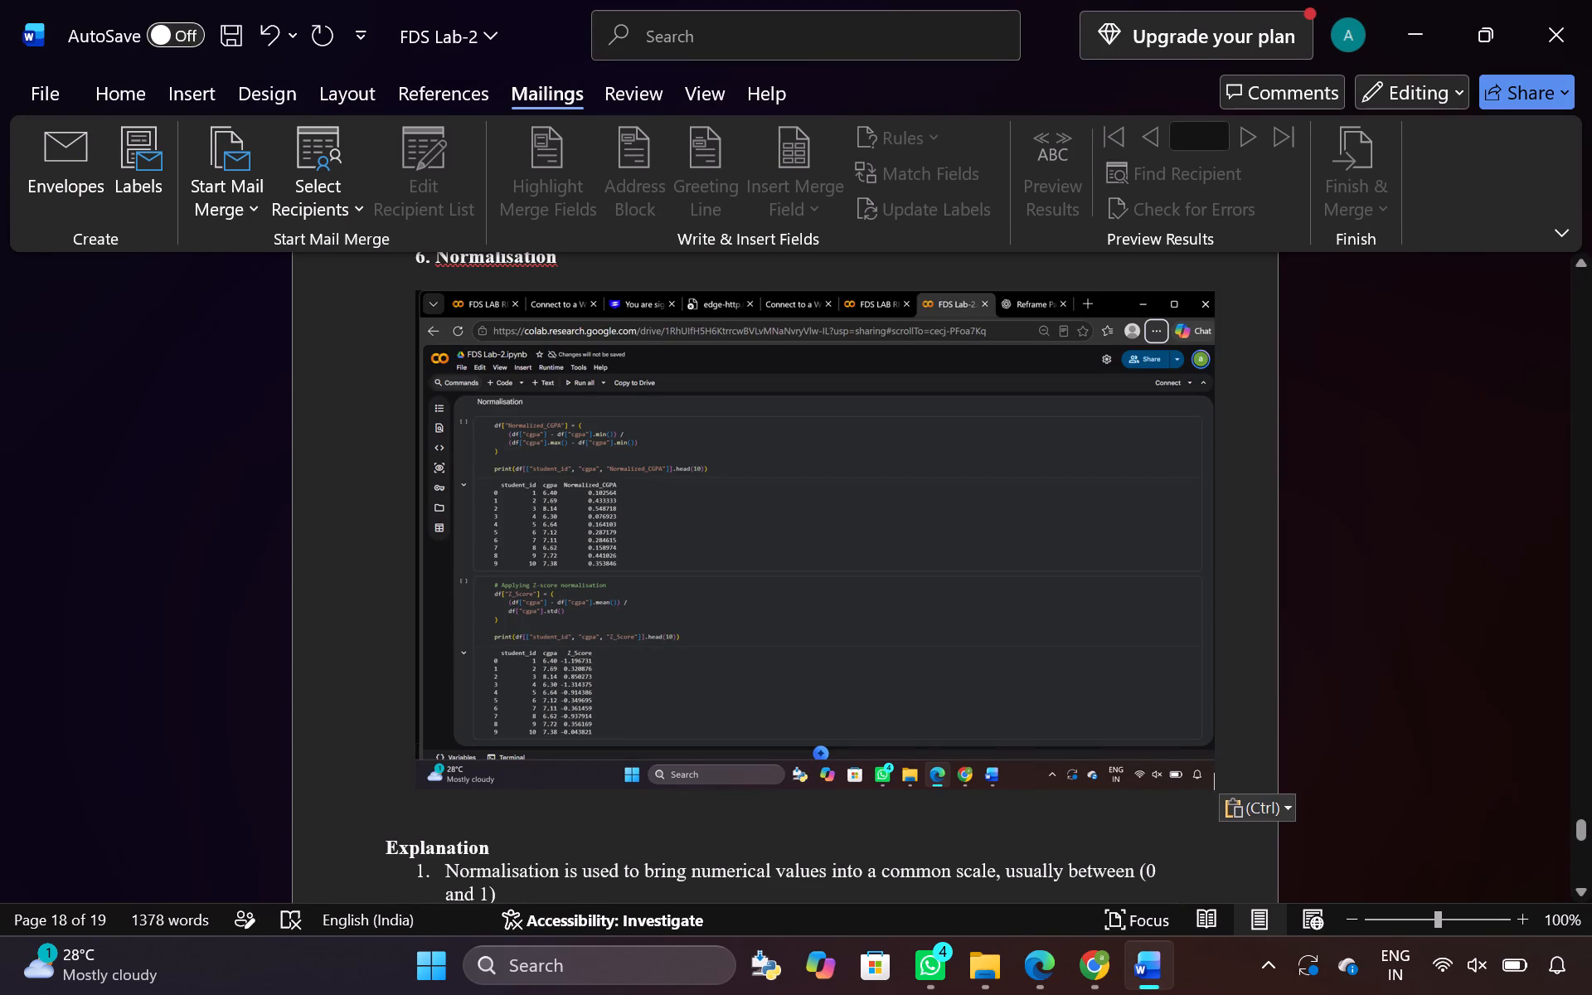
# Delete the old Z-score Colab screenshot between the normalisation Explanation list and the Z-score Explanation.
pyautogui.scroll(-5, 670, 553)
pyautogui.click(670, 553)
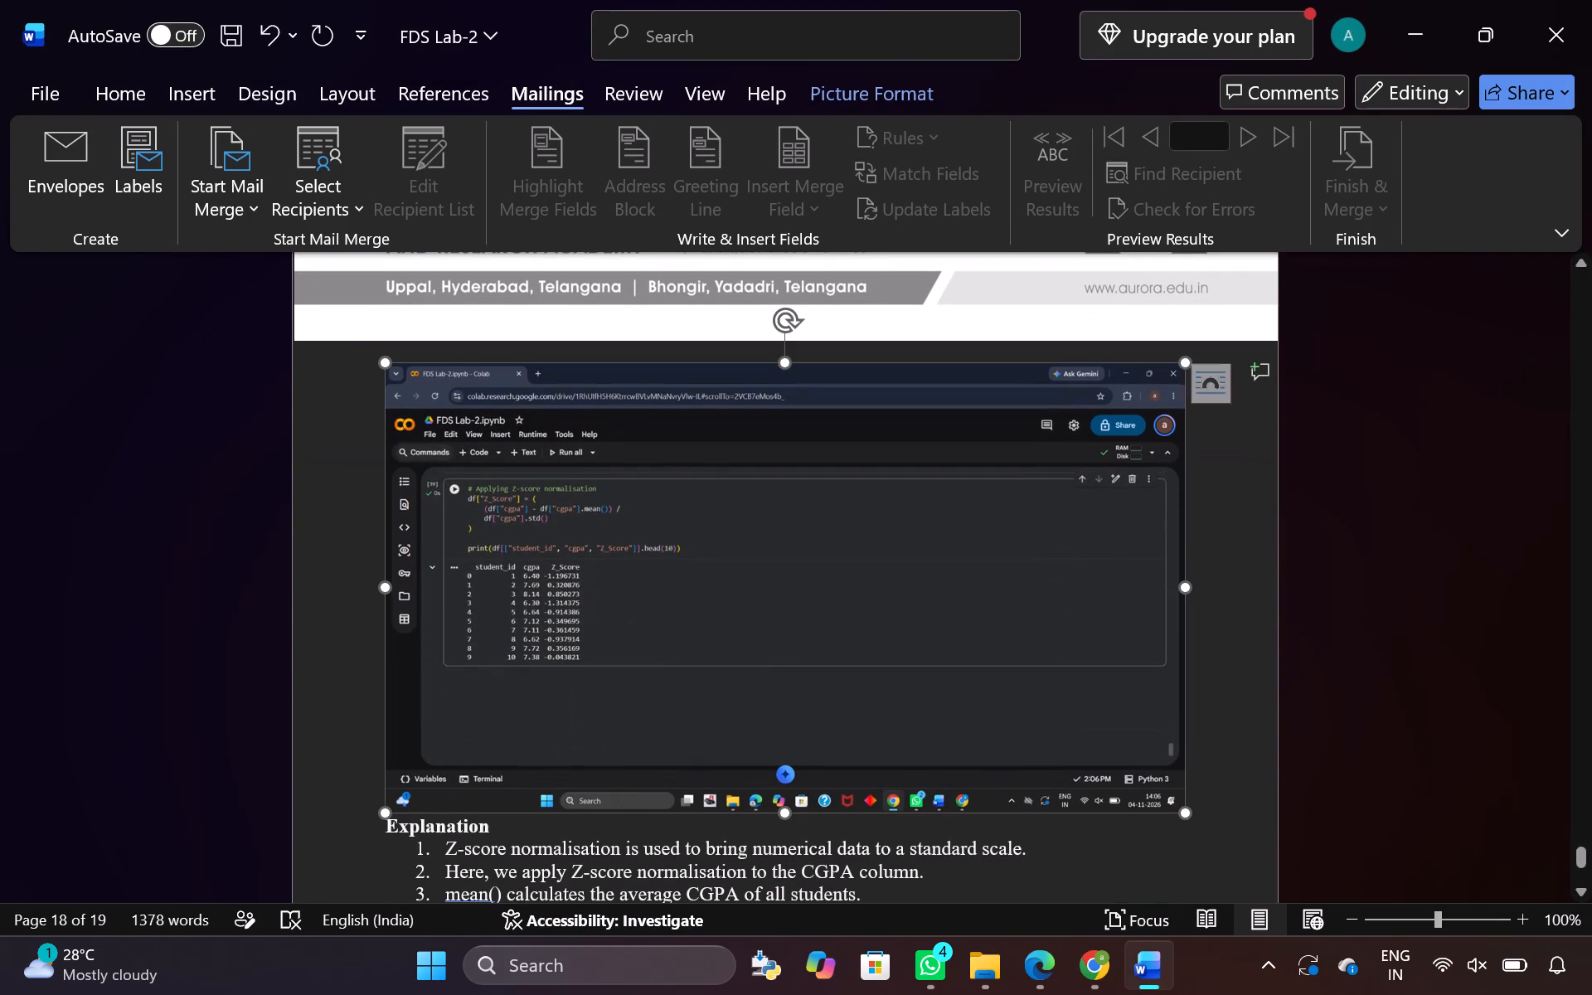
pyautogui.press('BackSpace')
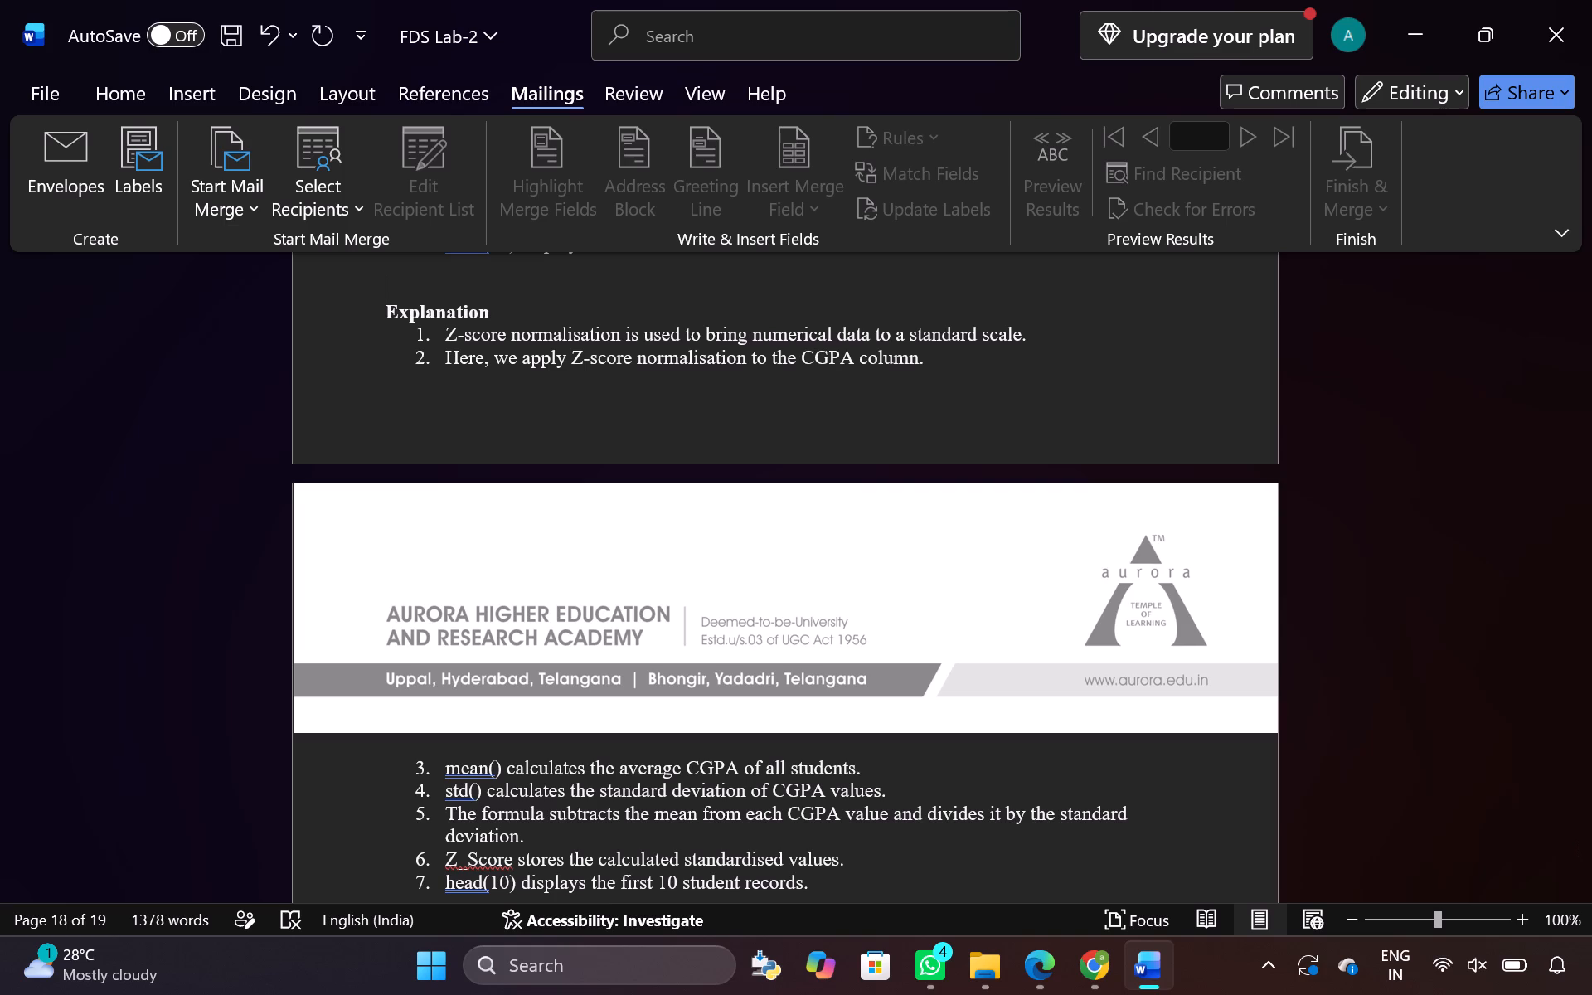
# Delete the second Explanation heading directly above the Z-score normalisation list.
pyautogui.scroll(1, 507, 332)
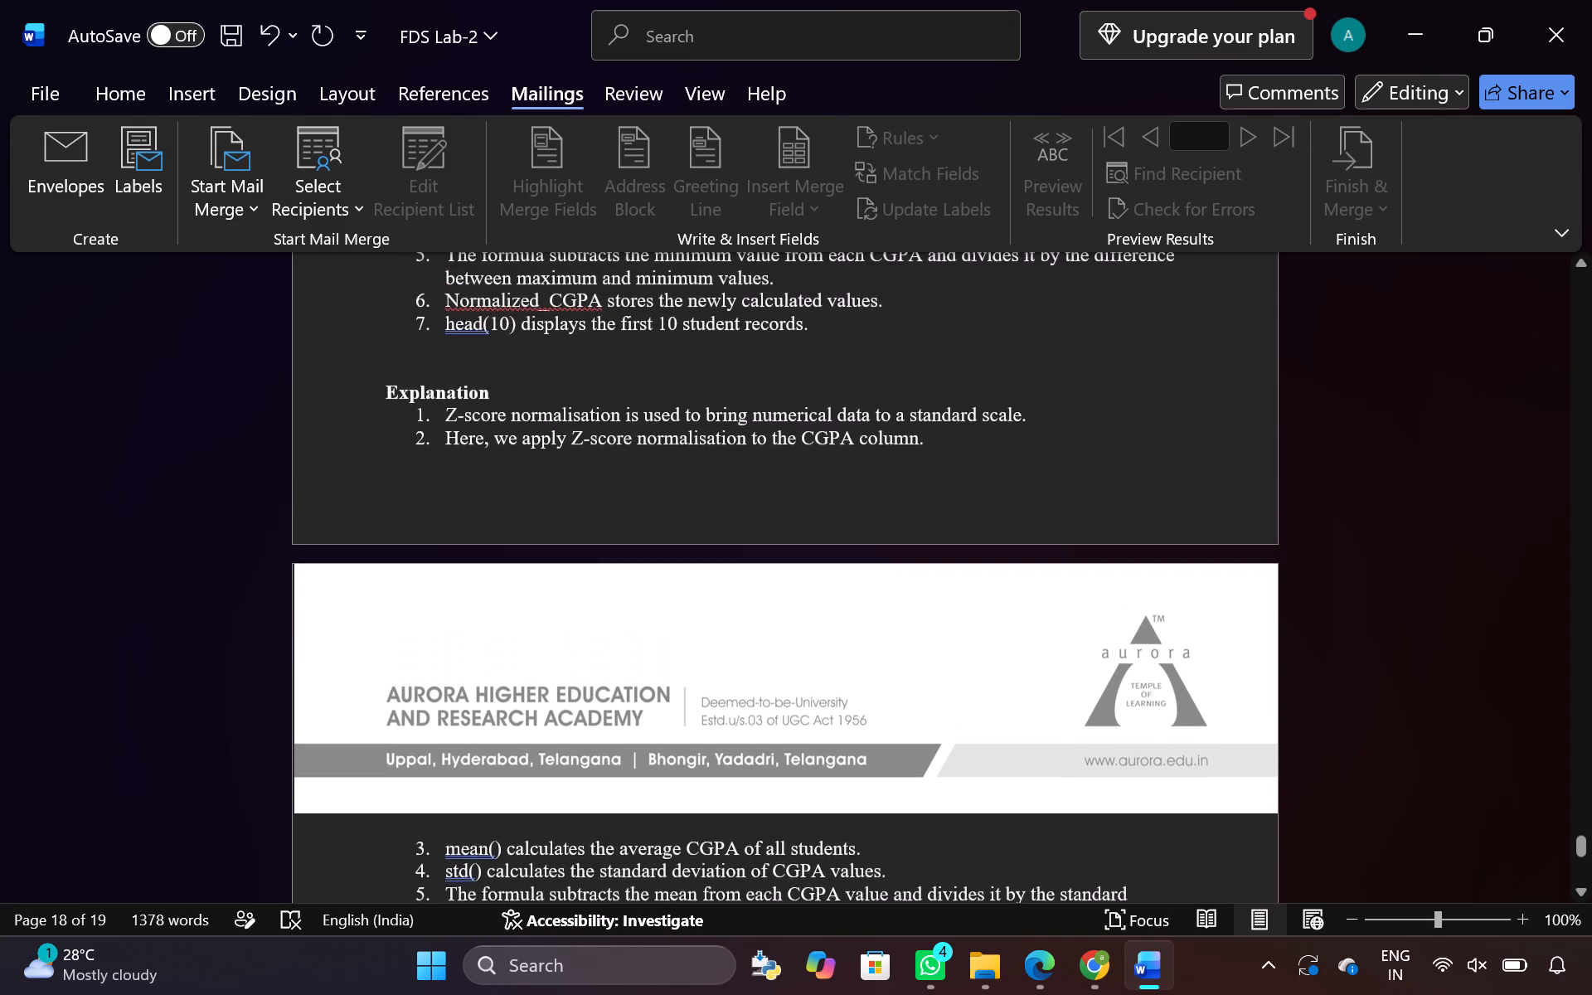
pyautogui.scroll(1, 507, 332)
pyautogui.click(503, 440)
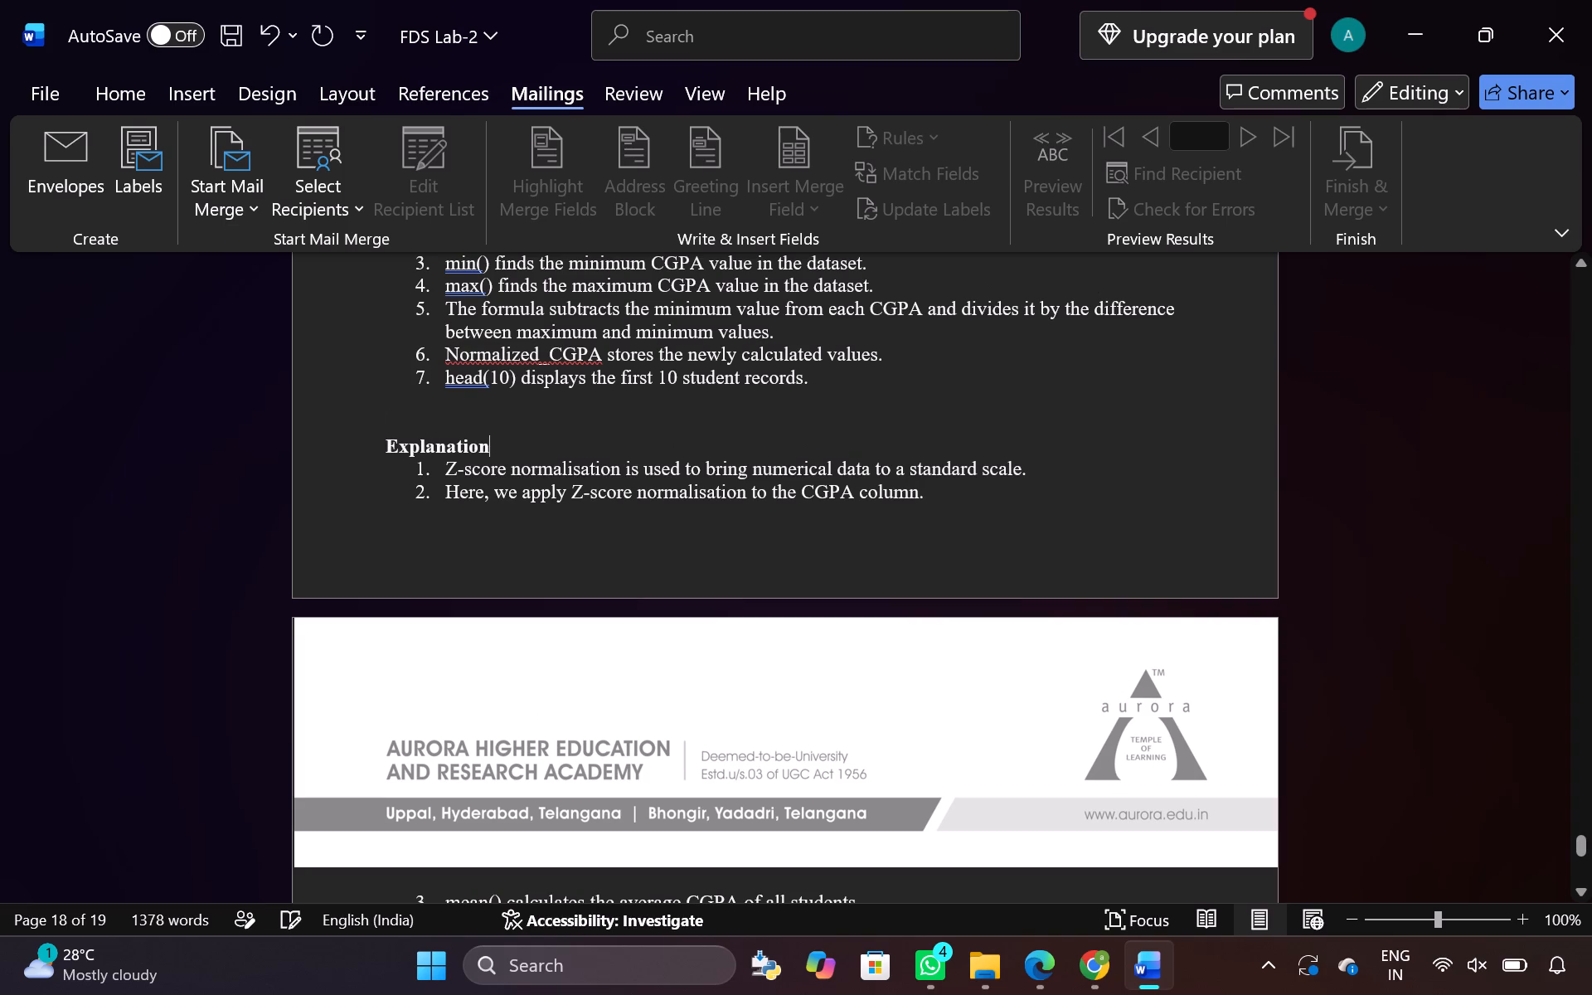
pyautogui.press('BackSpace')
pyautogui.press('BackSpace')
pyautogui.press('BackSpace')
pyautogui.press('BackSpace')
pyautogui.press('BackSpace')
pyautogui.press('BackSpace')
pyautogui.press('BackSpace')
pyautogui.press('BackSpace')
pyautogui.press('BackSpace')
pyautogui.press('BackSpace')
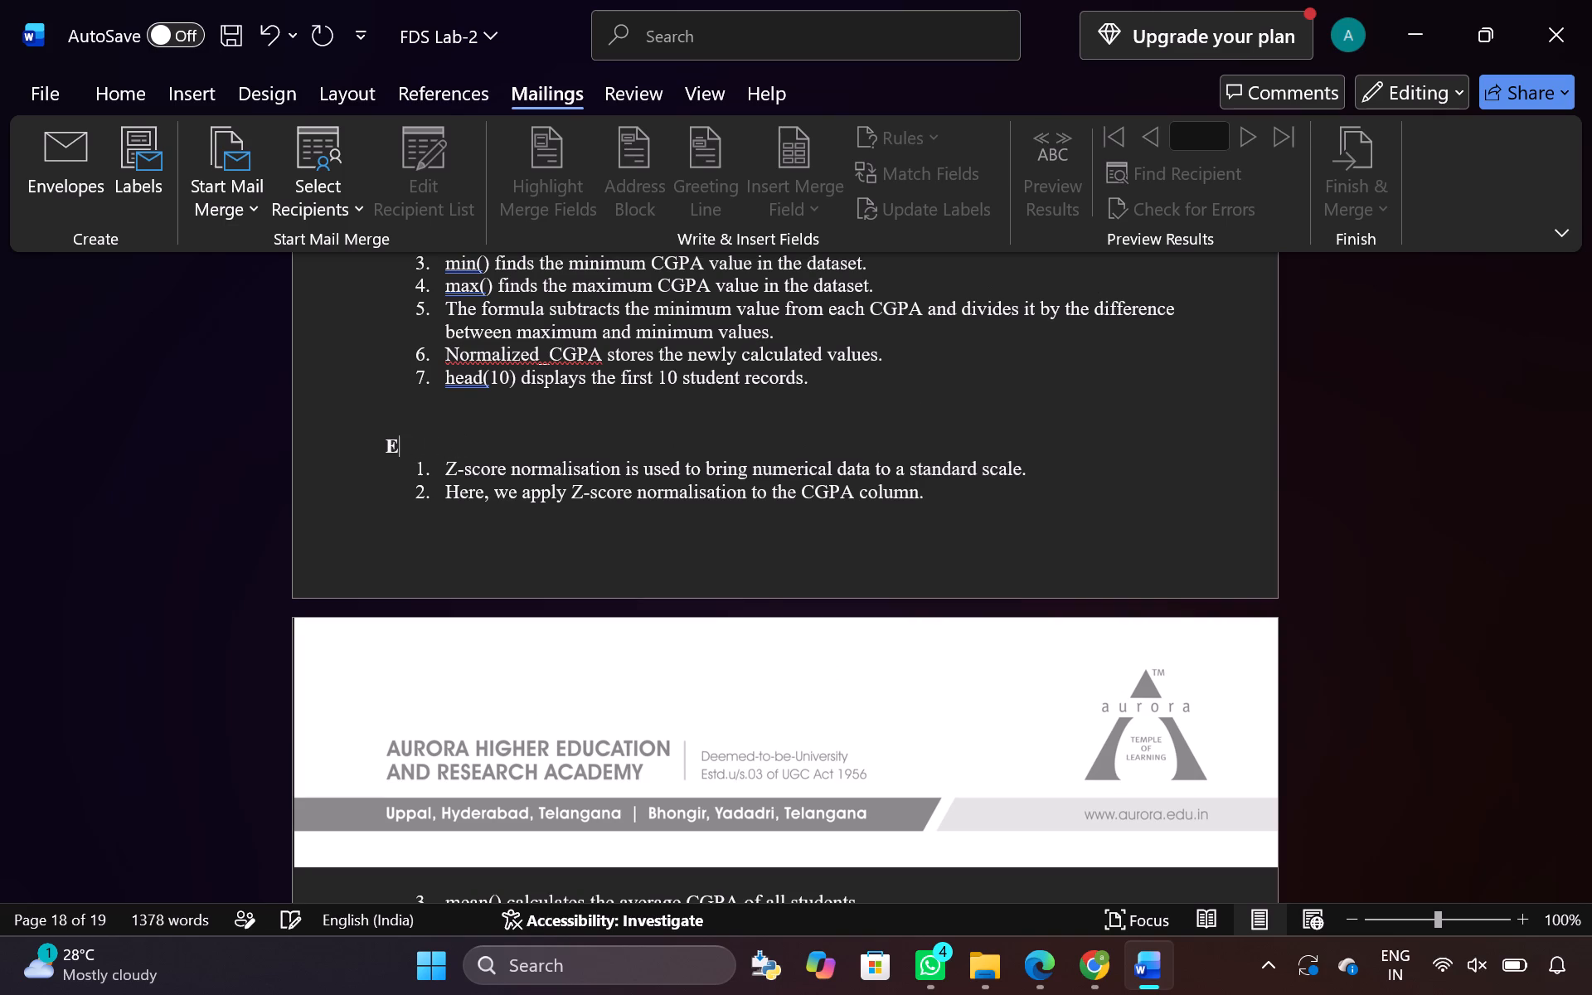
pyautogui.press('BackSpace')
pyautogui.click(833, 380)
pyautogui.scroll(1, 833, 380)
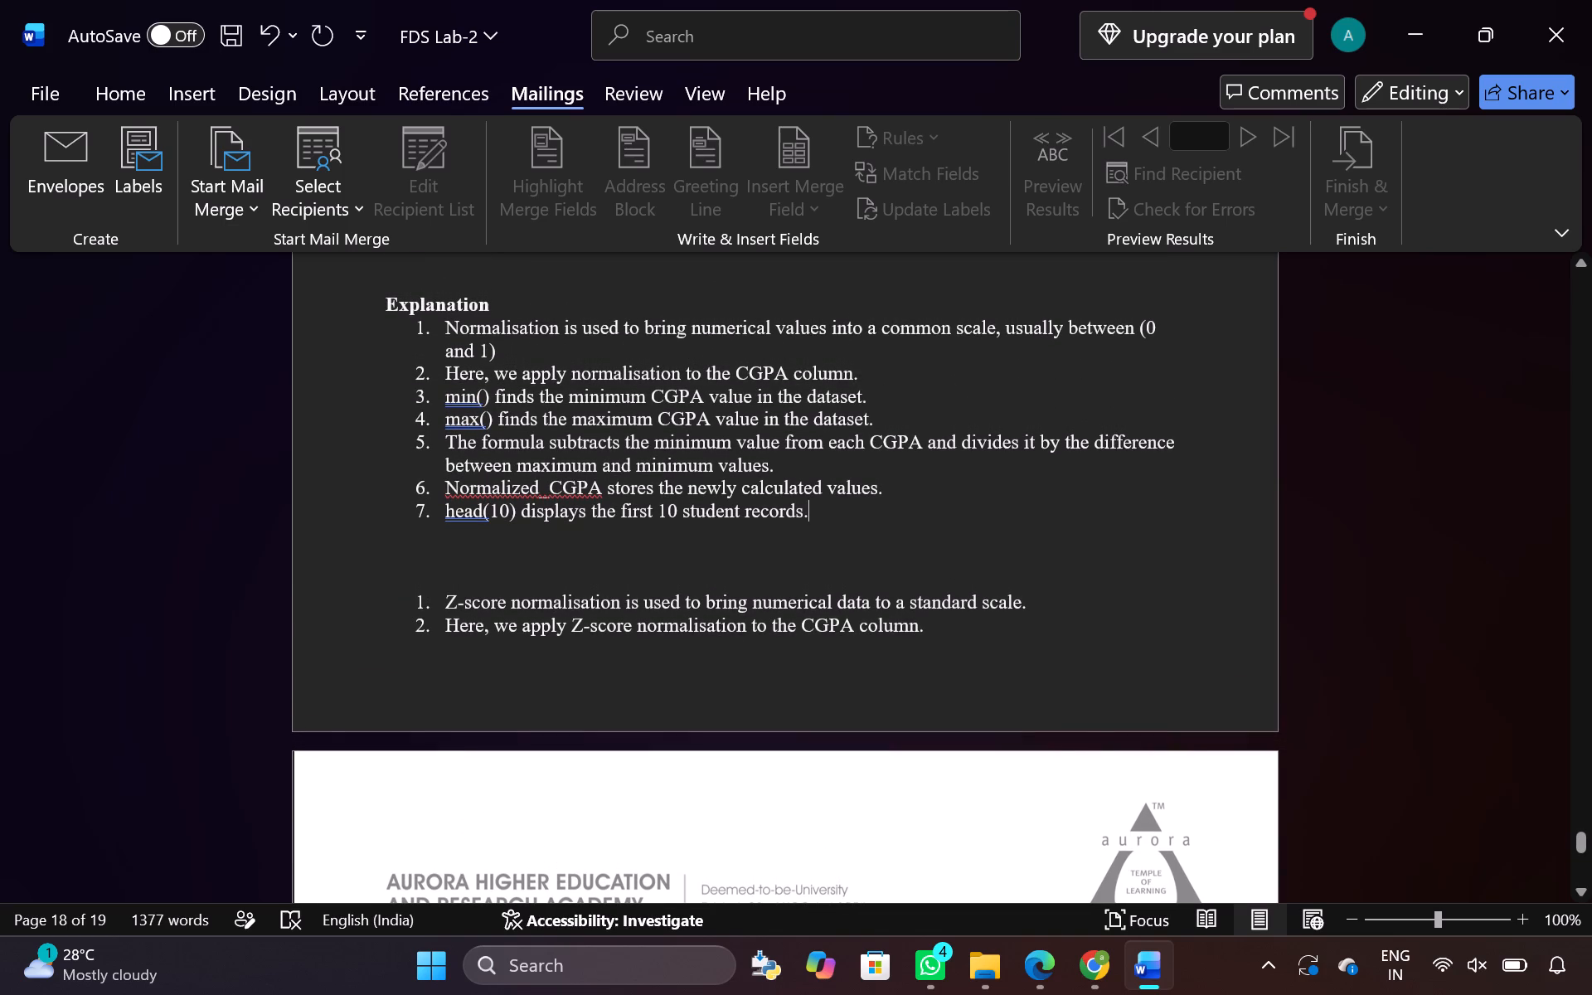
pyautogui.moveTo(378, 286); pyautogui.dragTo(842, 669)
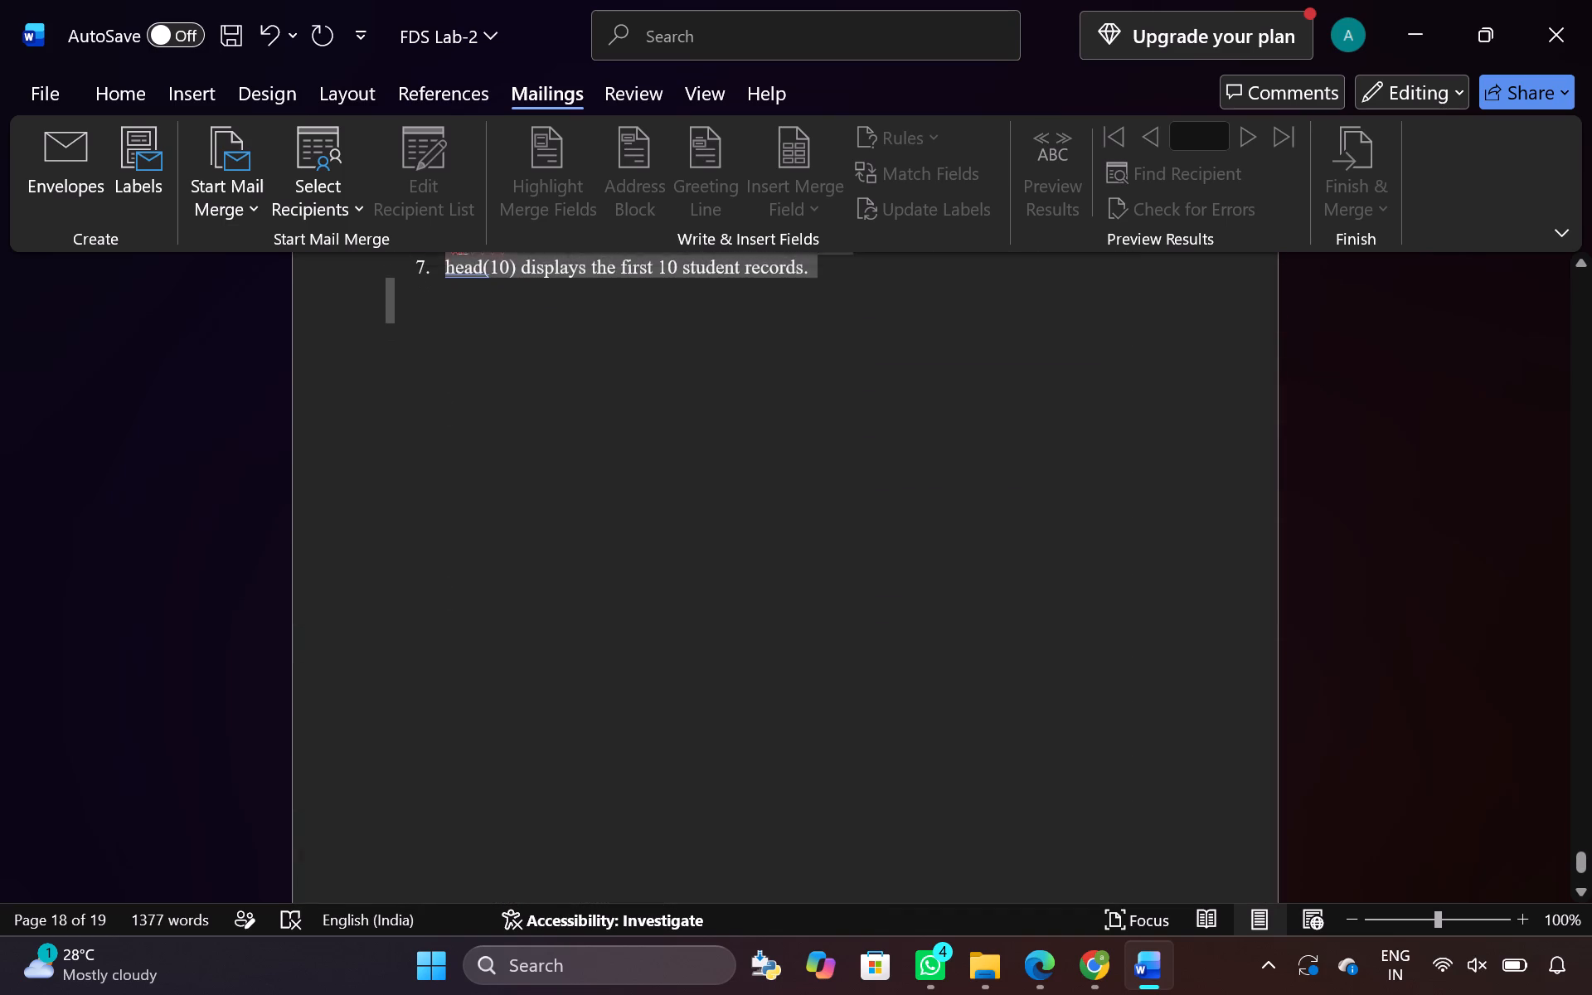
pyautogui.moveTo(842, 669); pyautogui.dragTo(910, 300)
pyautogui.hotkey('ctrl', 'c')
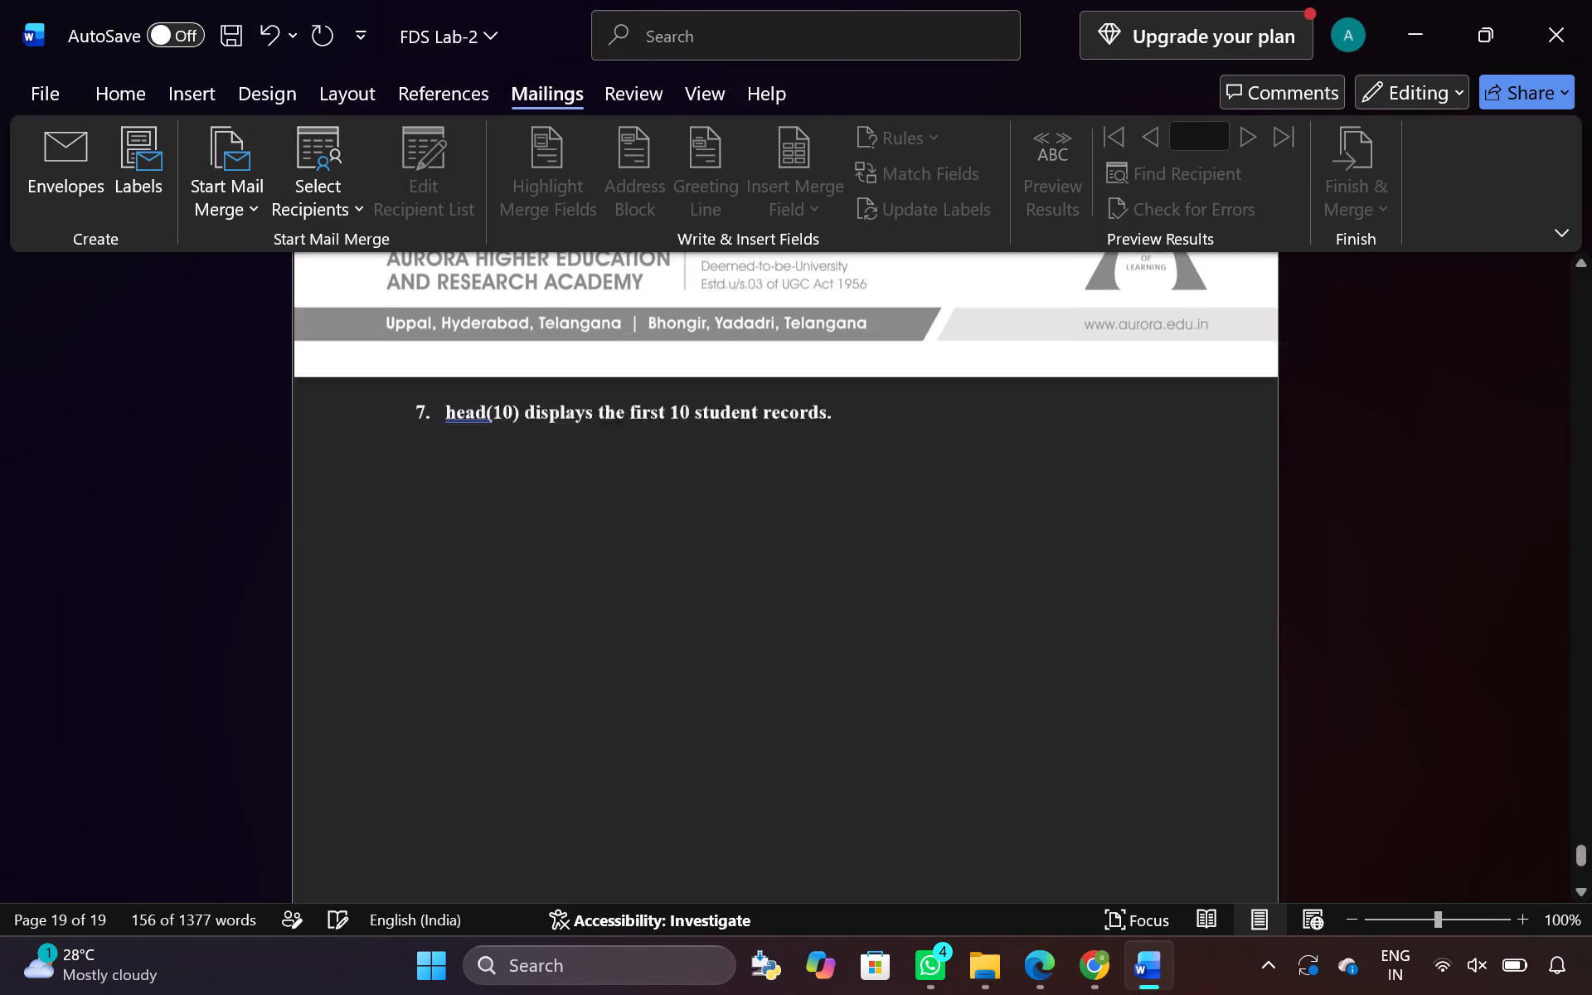
# Remove the bold formatting from the whole Normalisation Explanation, covering both the Min-Max and Z-Score lists.
pyautogui.scroll(2, 644, 609)
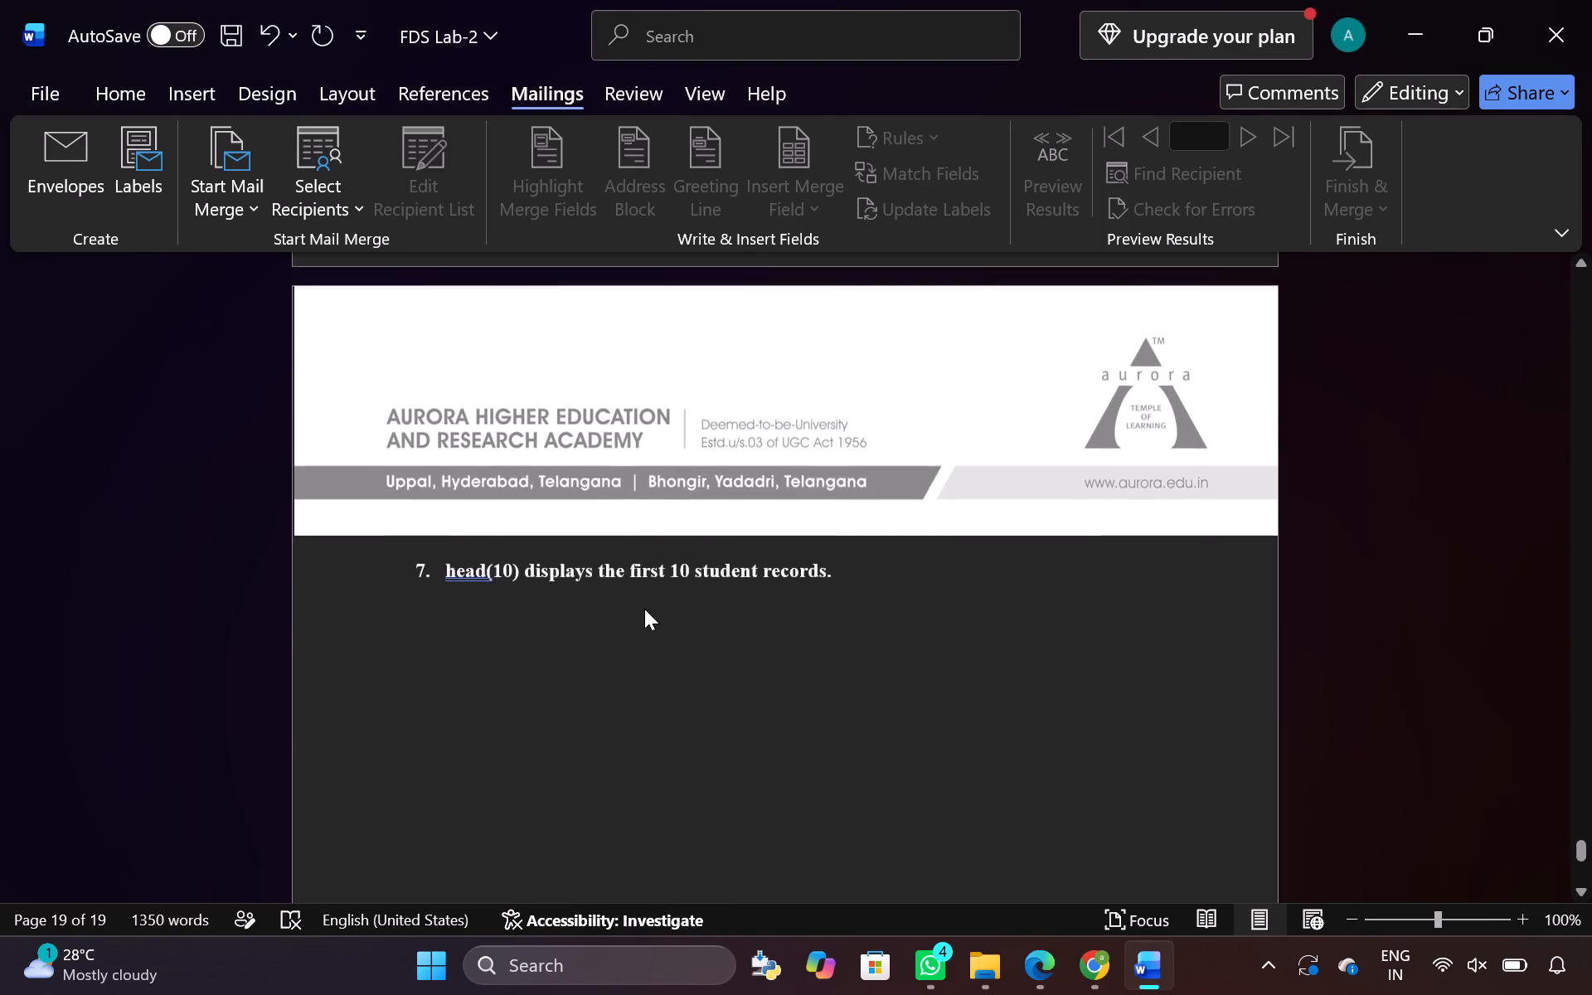
pyautogui.scroll(1, 644, 609)
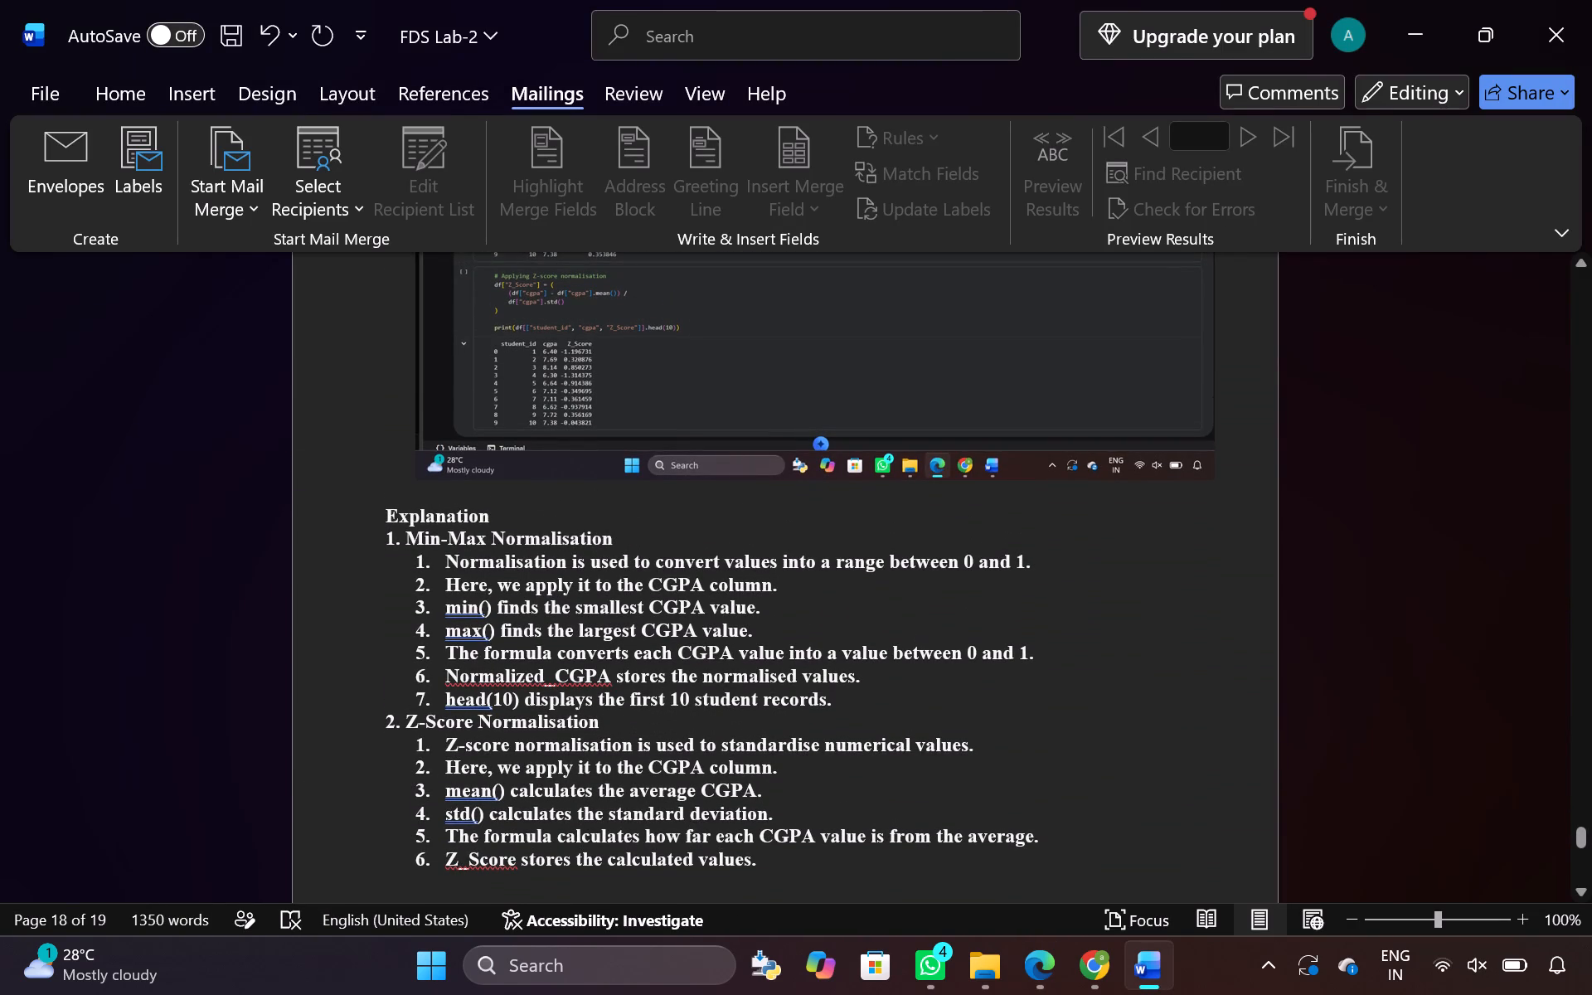
pyautogui.moveTo(383, 512); pyautogui.dragTo(862, 940)
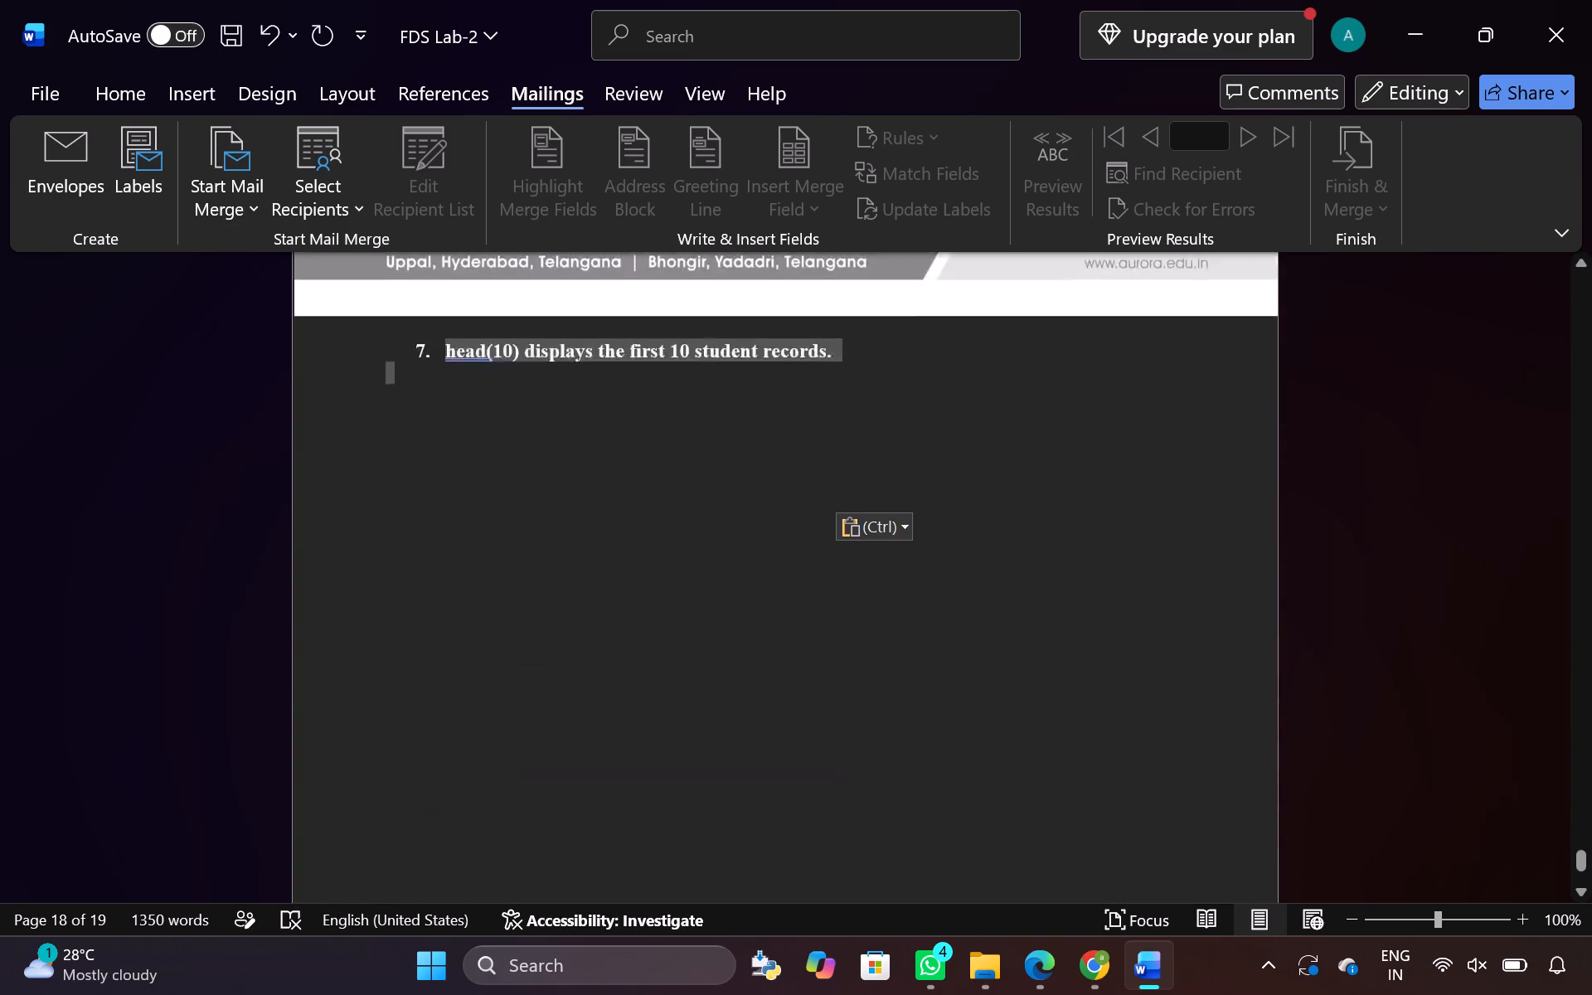
pyautogui.moveTo(862, 940); pyautogui.dragTo(910, 345)
pyautogui.hotkey('ctrl', 'b')
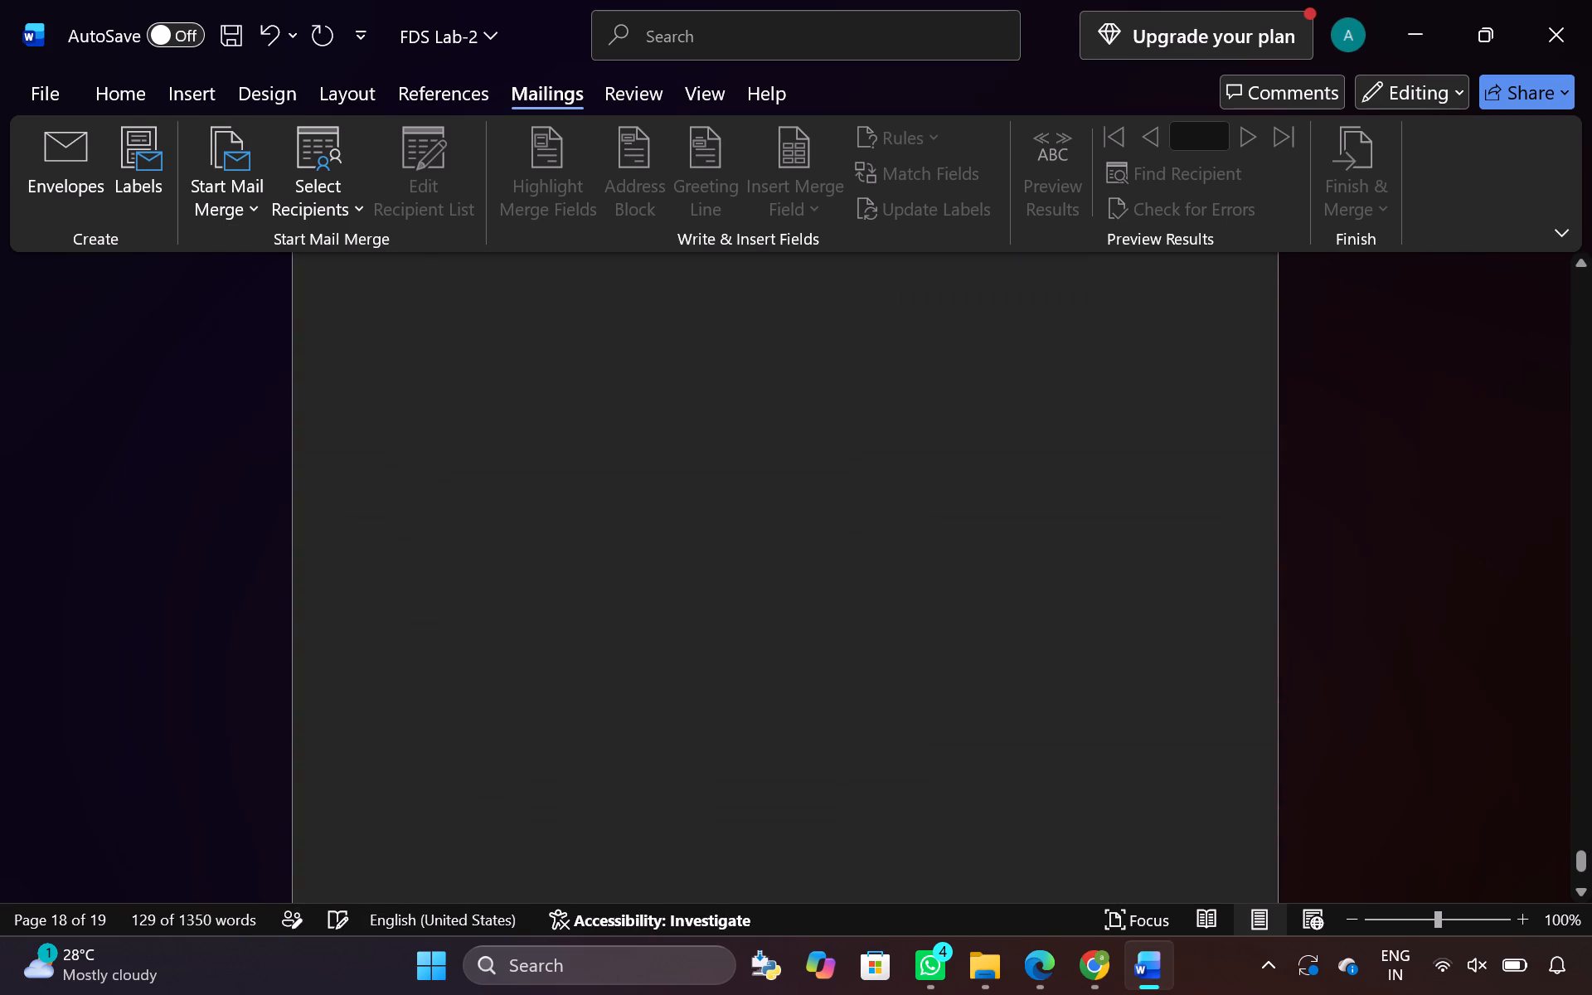
pyautogui.hotkey('ctrl', 'b')
pyautogui.hotkey('ctrl', 'b')
pyautogui.scroll(7, 910, 345)
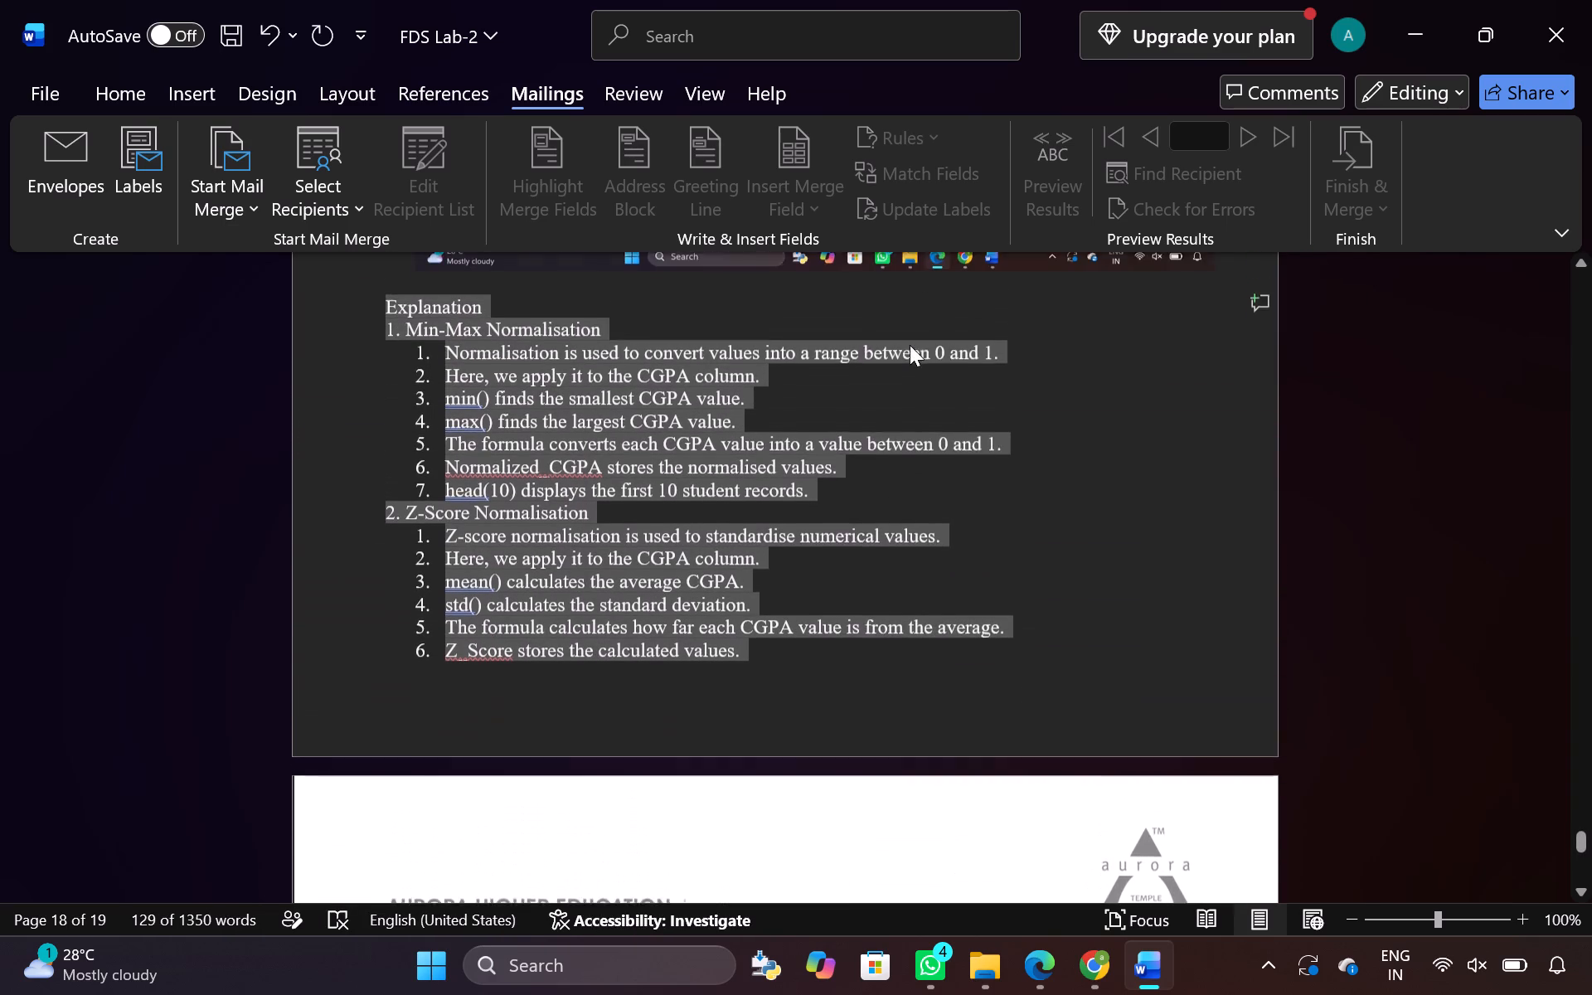
pyautogui.scroll(1, 910, 345)
# Delete item 7, "head(10) displays the first 10 student records.", from the Z-Score list along with the empty line after it.
pyautogui.scroll(-1, 849, 614)
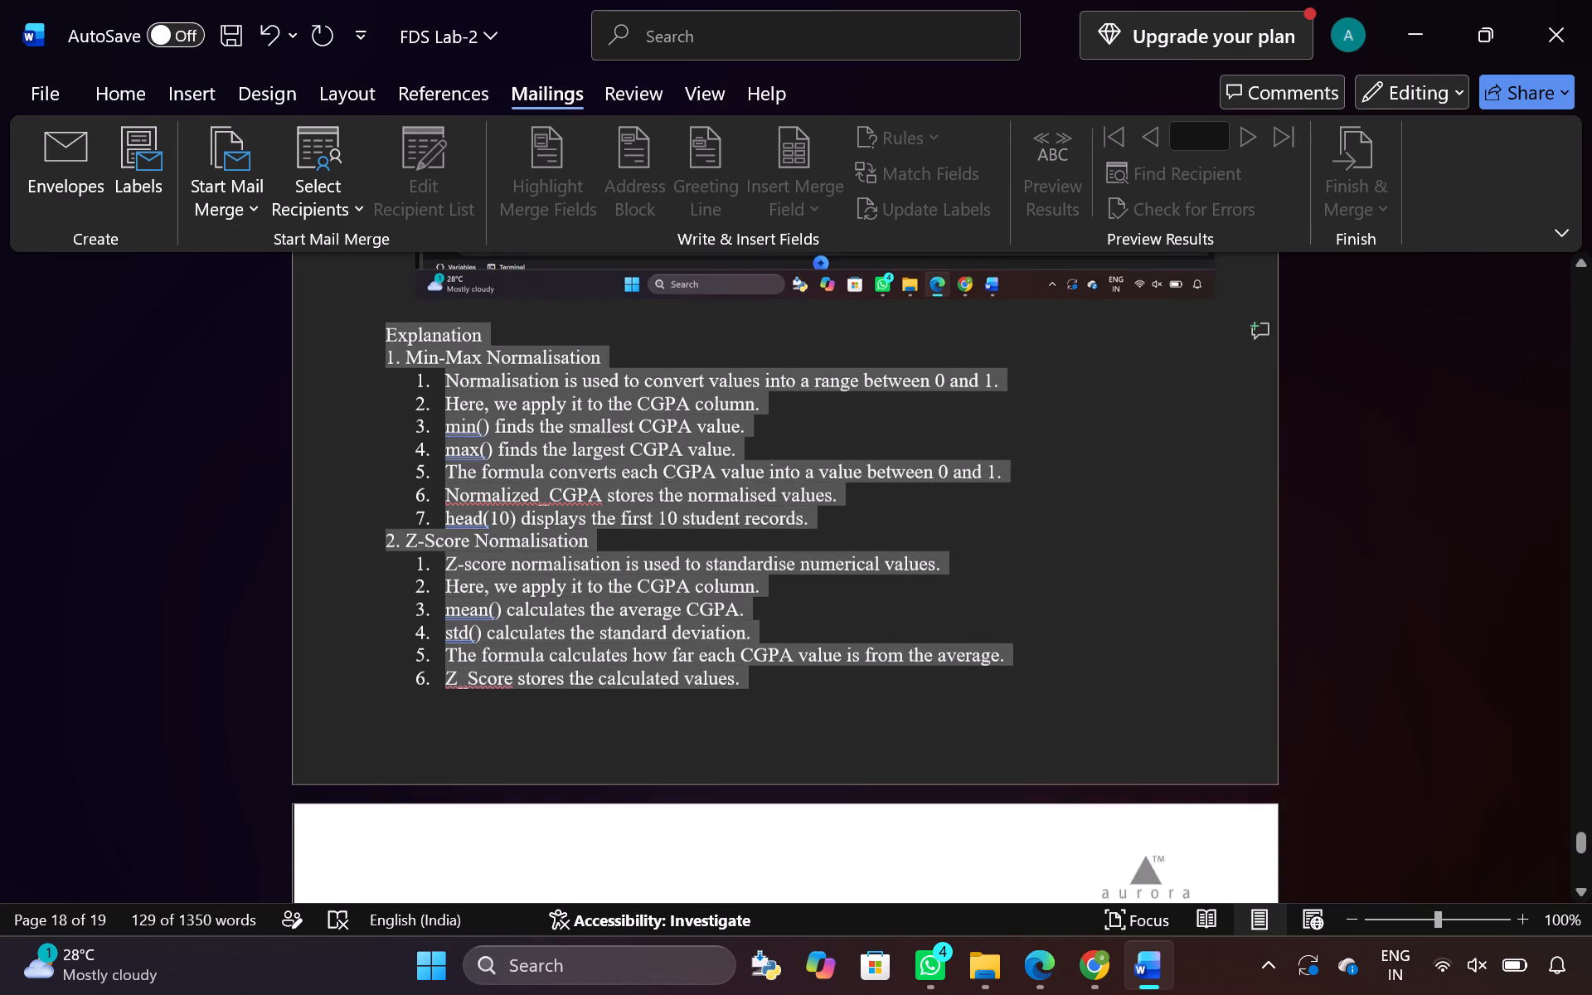
pyautogui.scroll(-1, 849, 614)
pyautogui.click(848, 775)
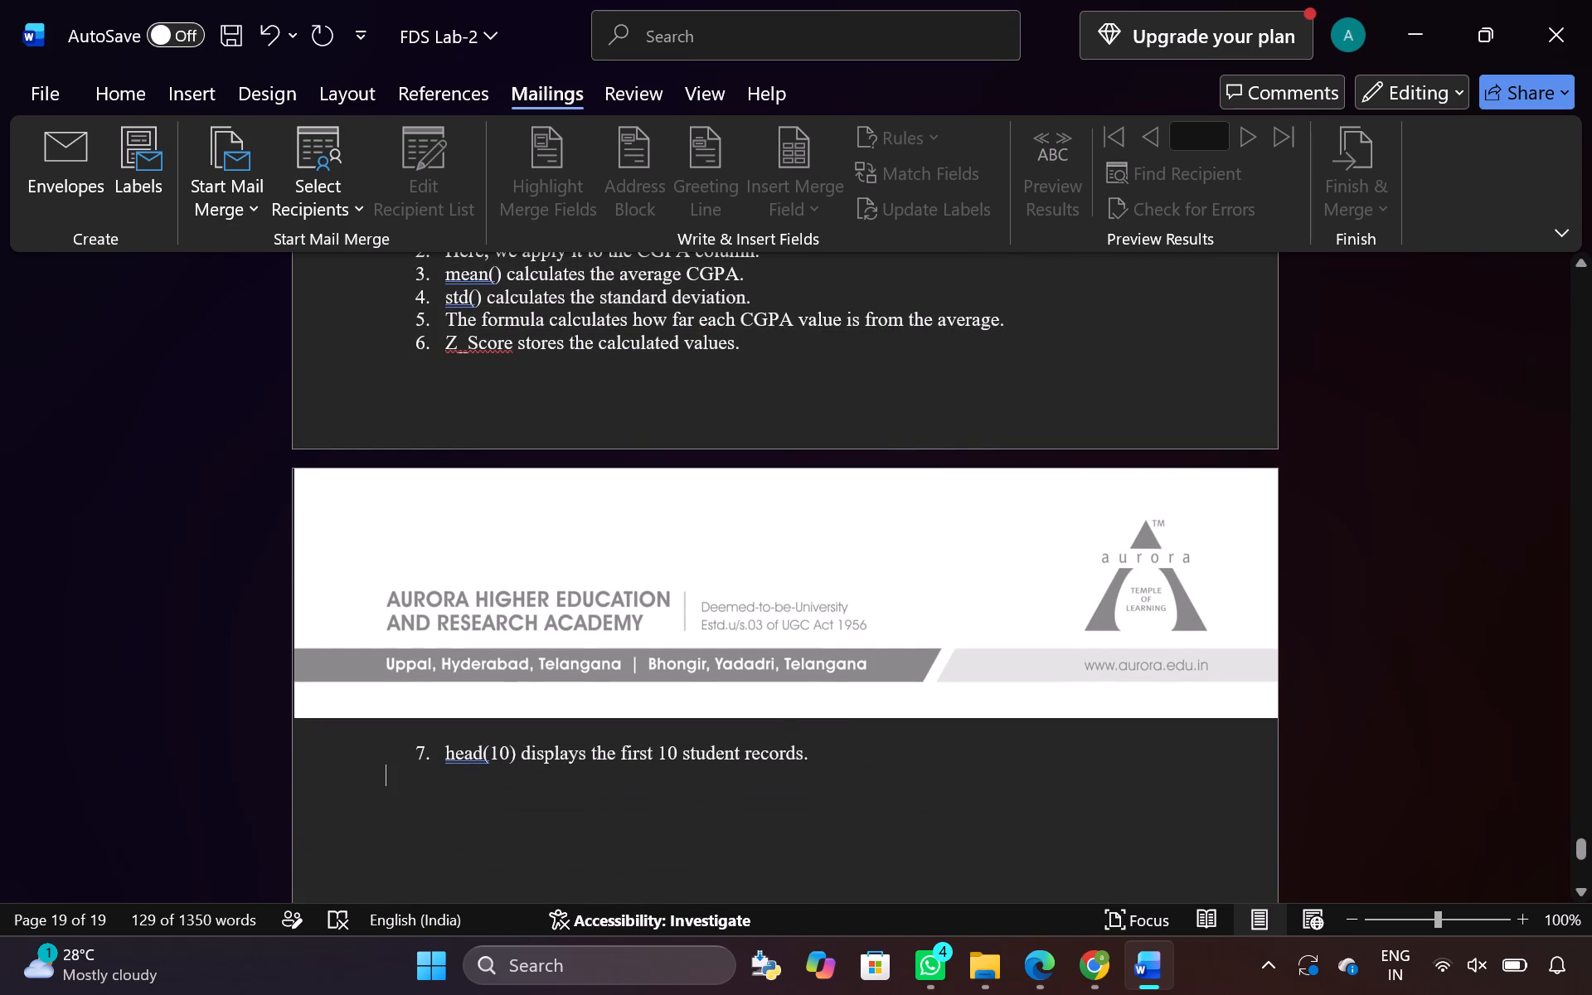
pyautogui.moveTo(830, 746); pyautogui.dragTo(350, 743)
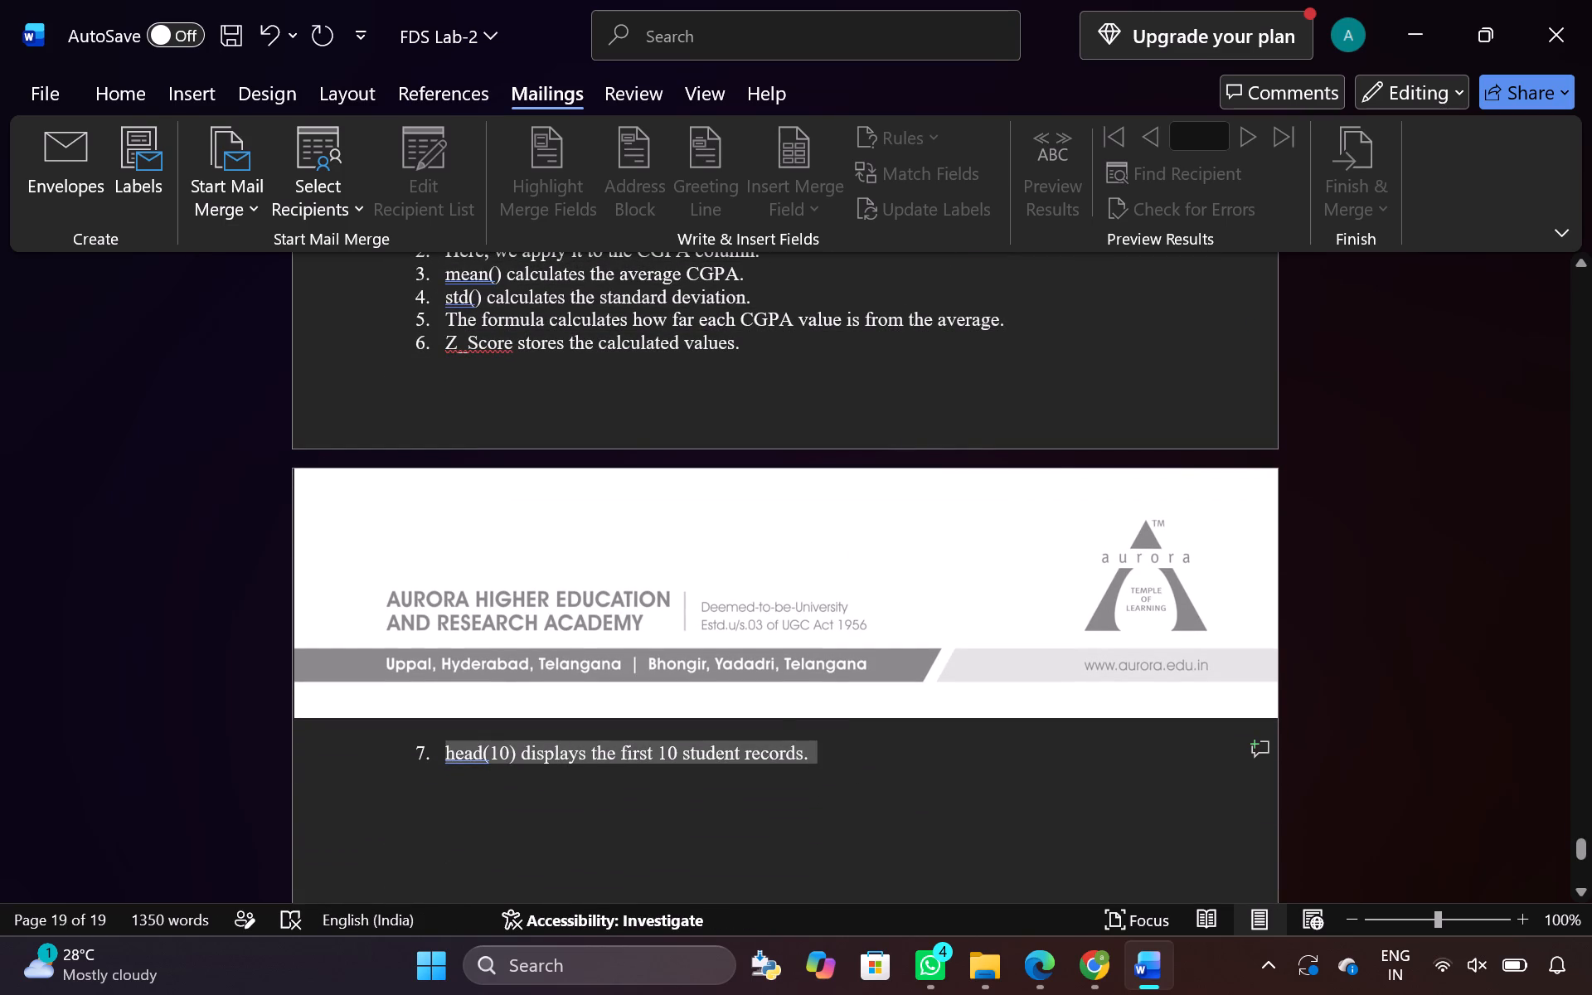
pyautogui.moveTo(350, 743); pyautogui.dragTo(352, 743)
pyautogui.press('BackSpace')
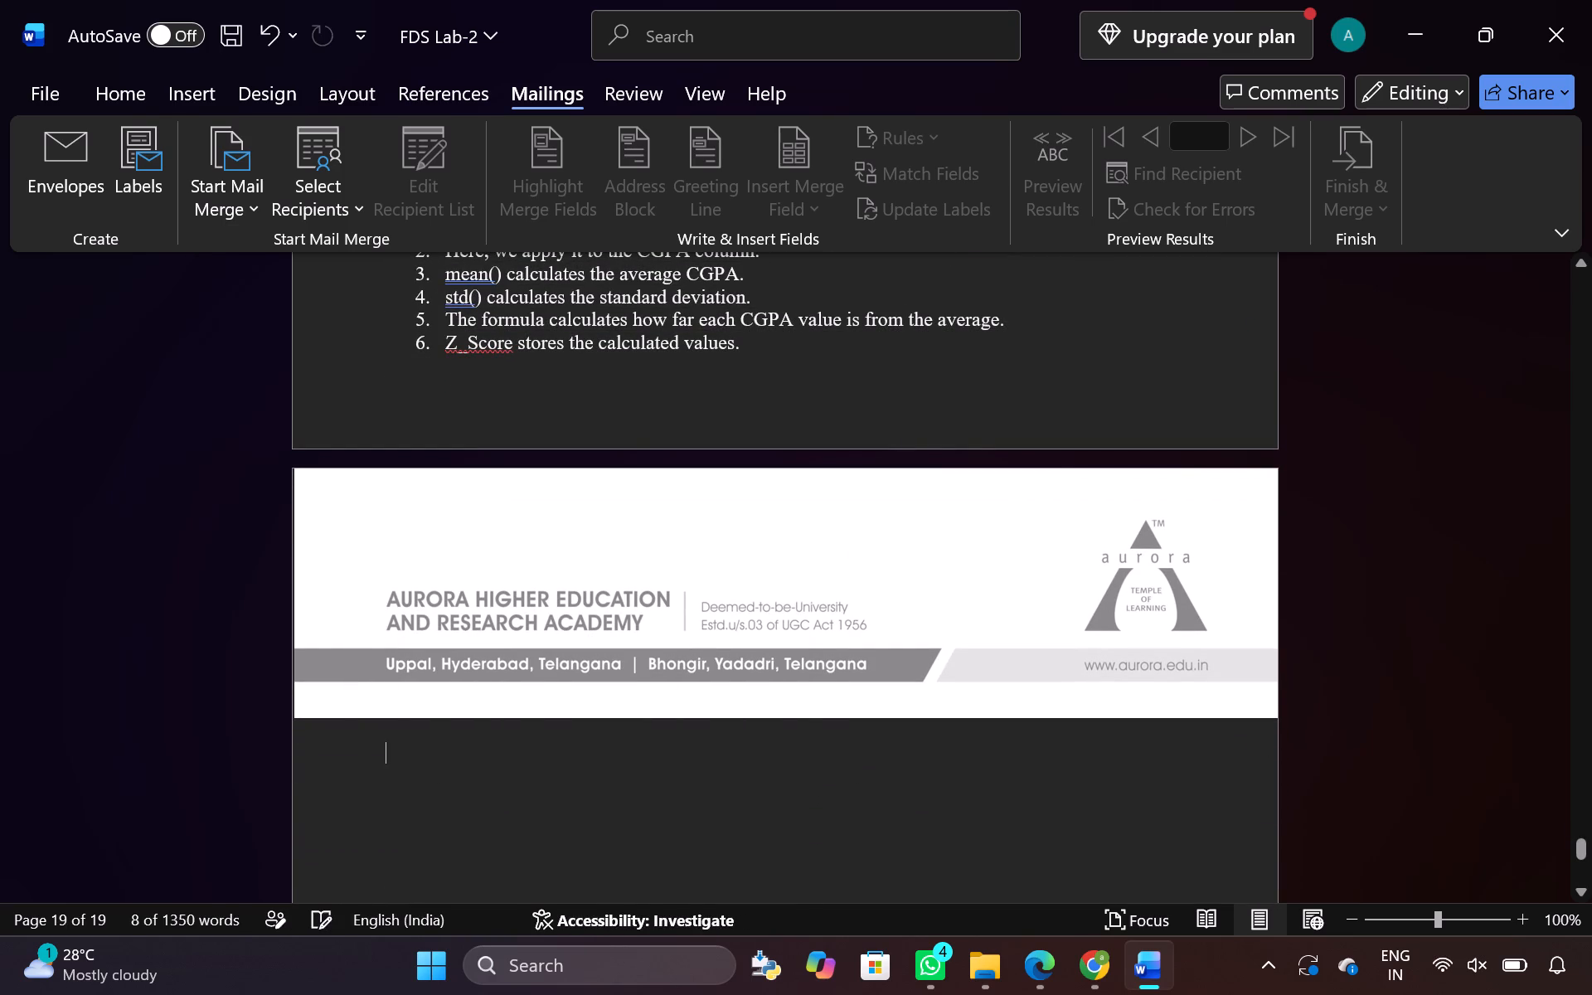
pyautogui.press('BackSpace')
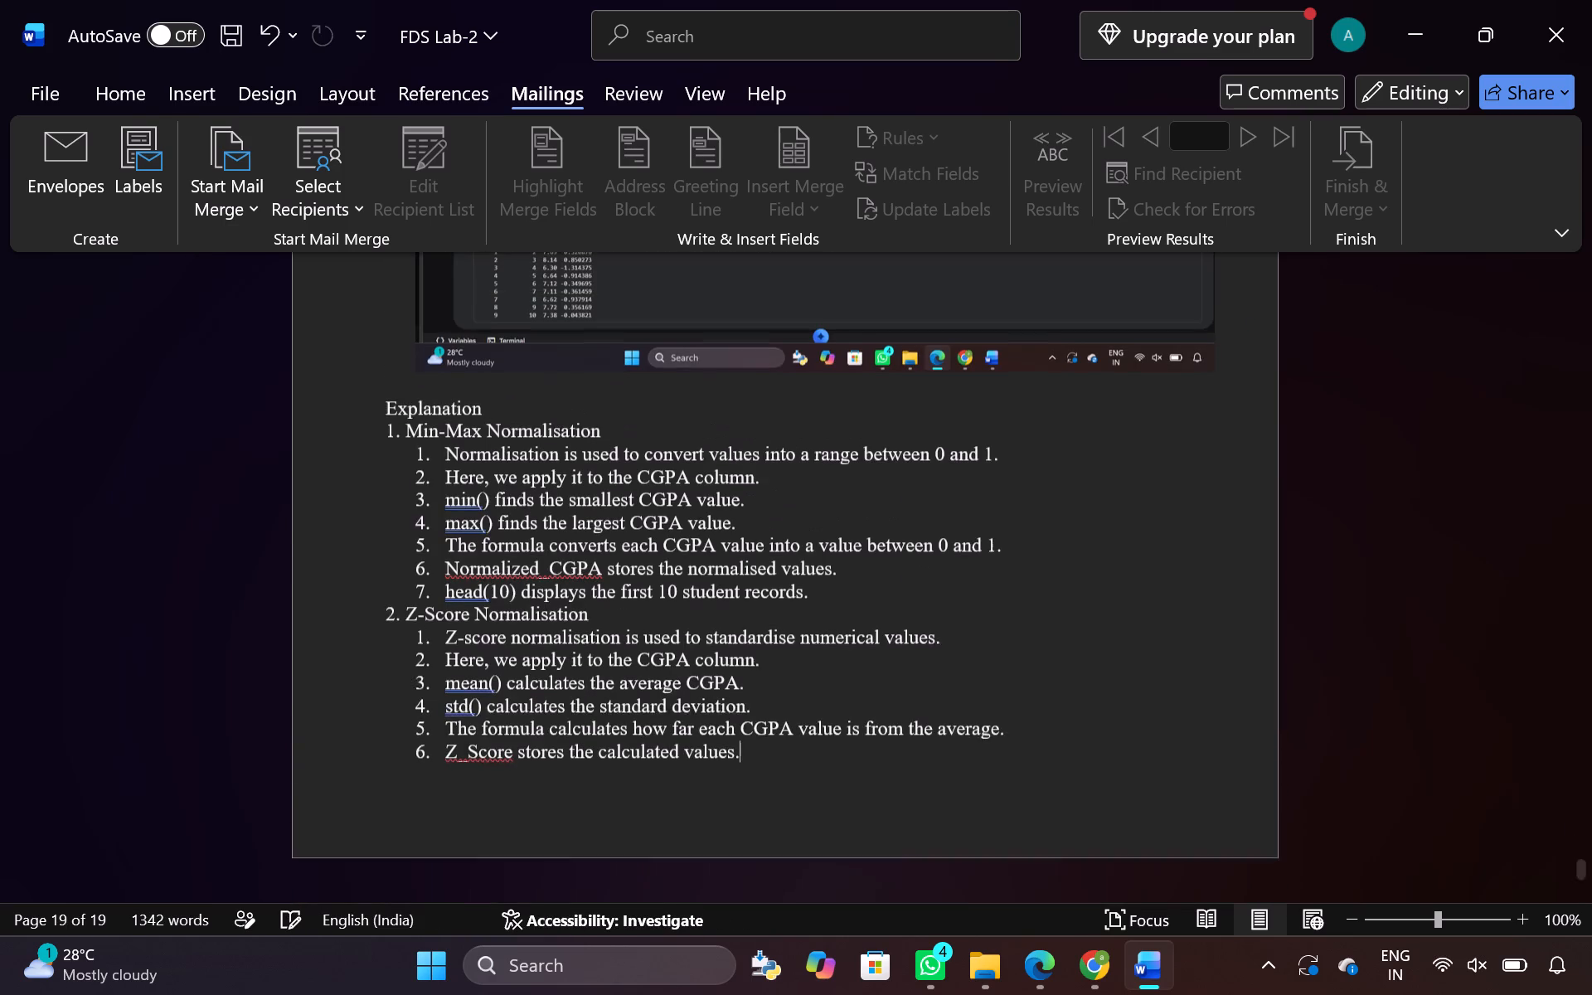
# Delete extra blank lines above the "6. Normalisation" heading.
pyautogui.scroll(3, 726, 669)
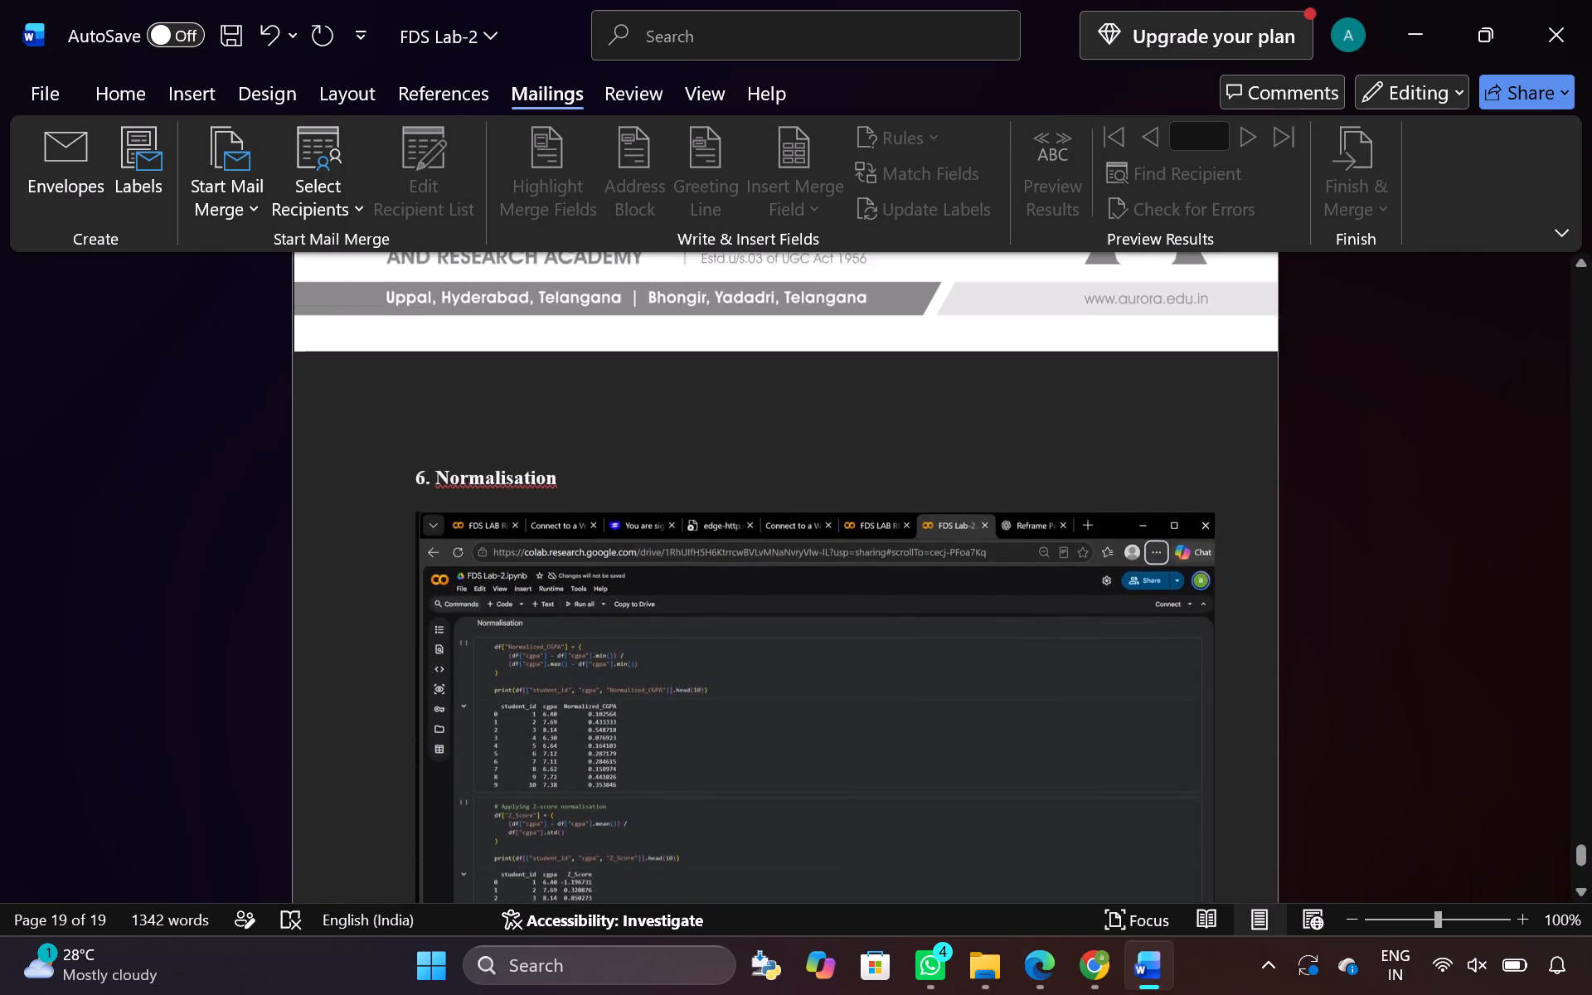
pyautogui.scroll(2, 726, 669)
pyautogui.click(430, 488)
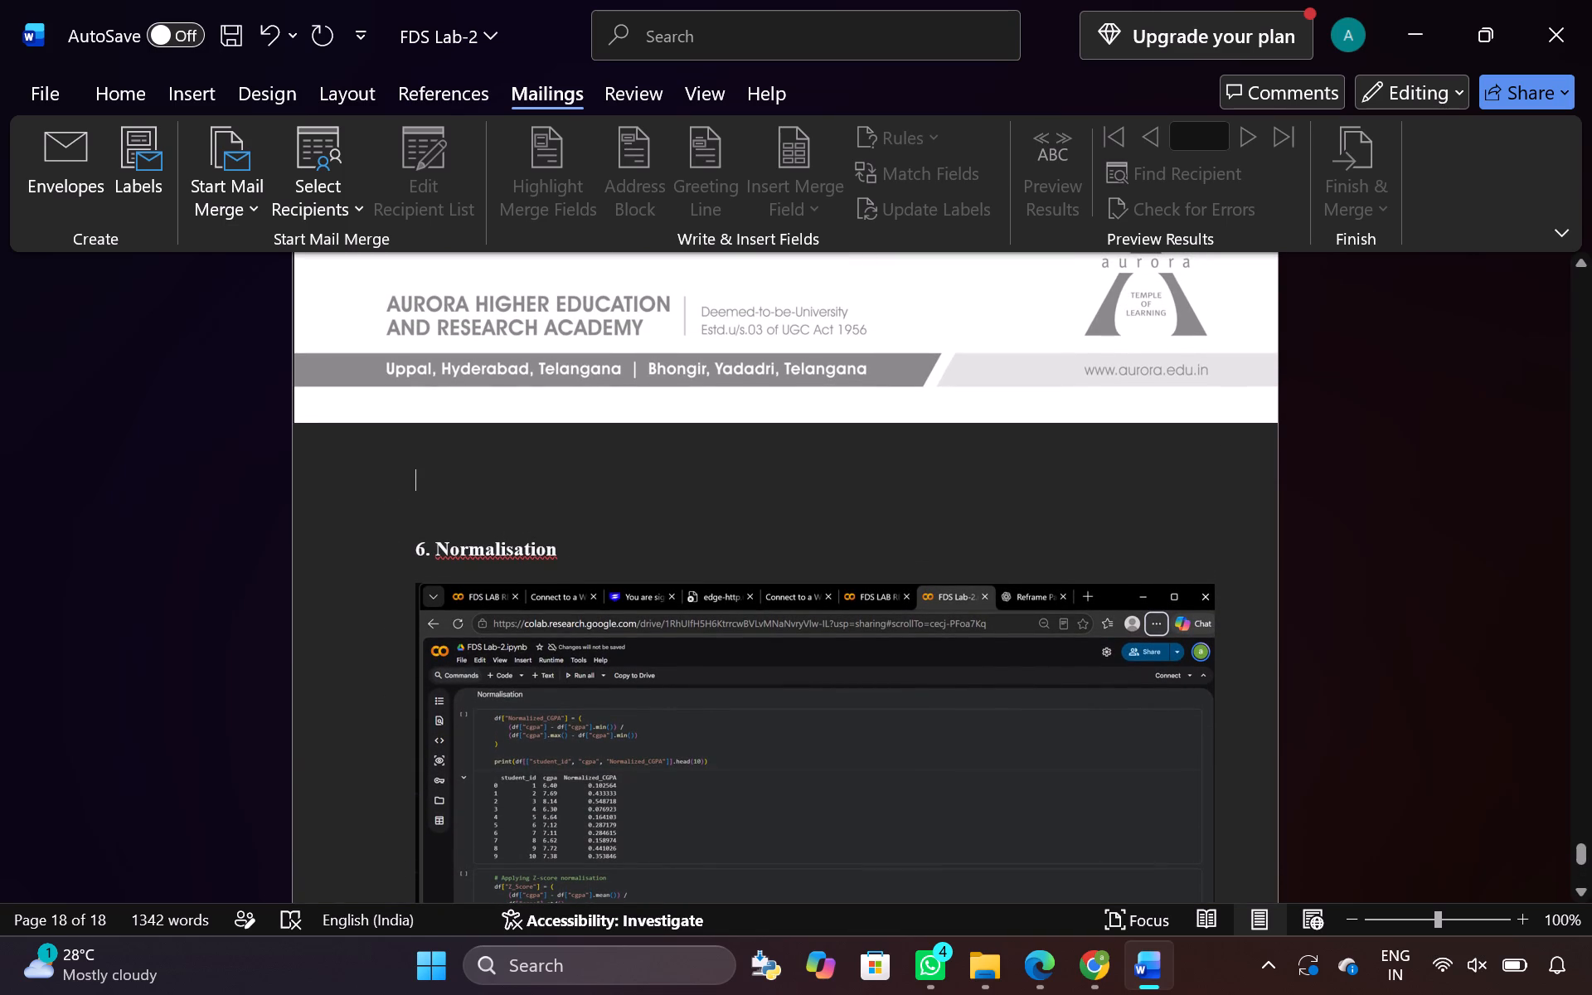
pyautogui.press('BackSpace')
pyautogui.press('BackSpace')
pyautogui.press('BackSpace')
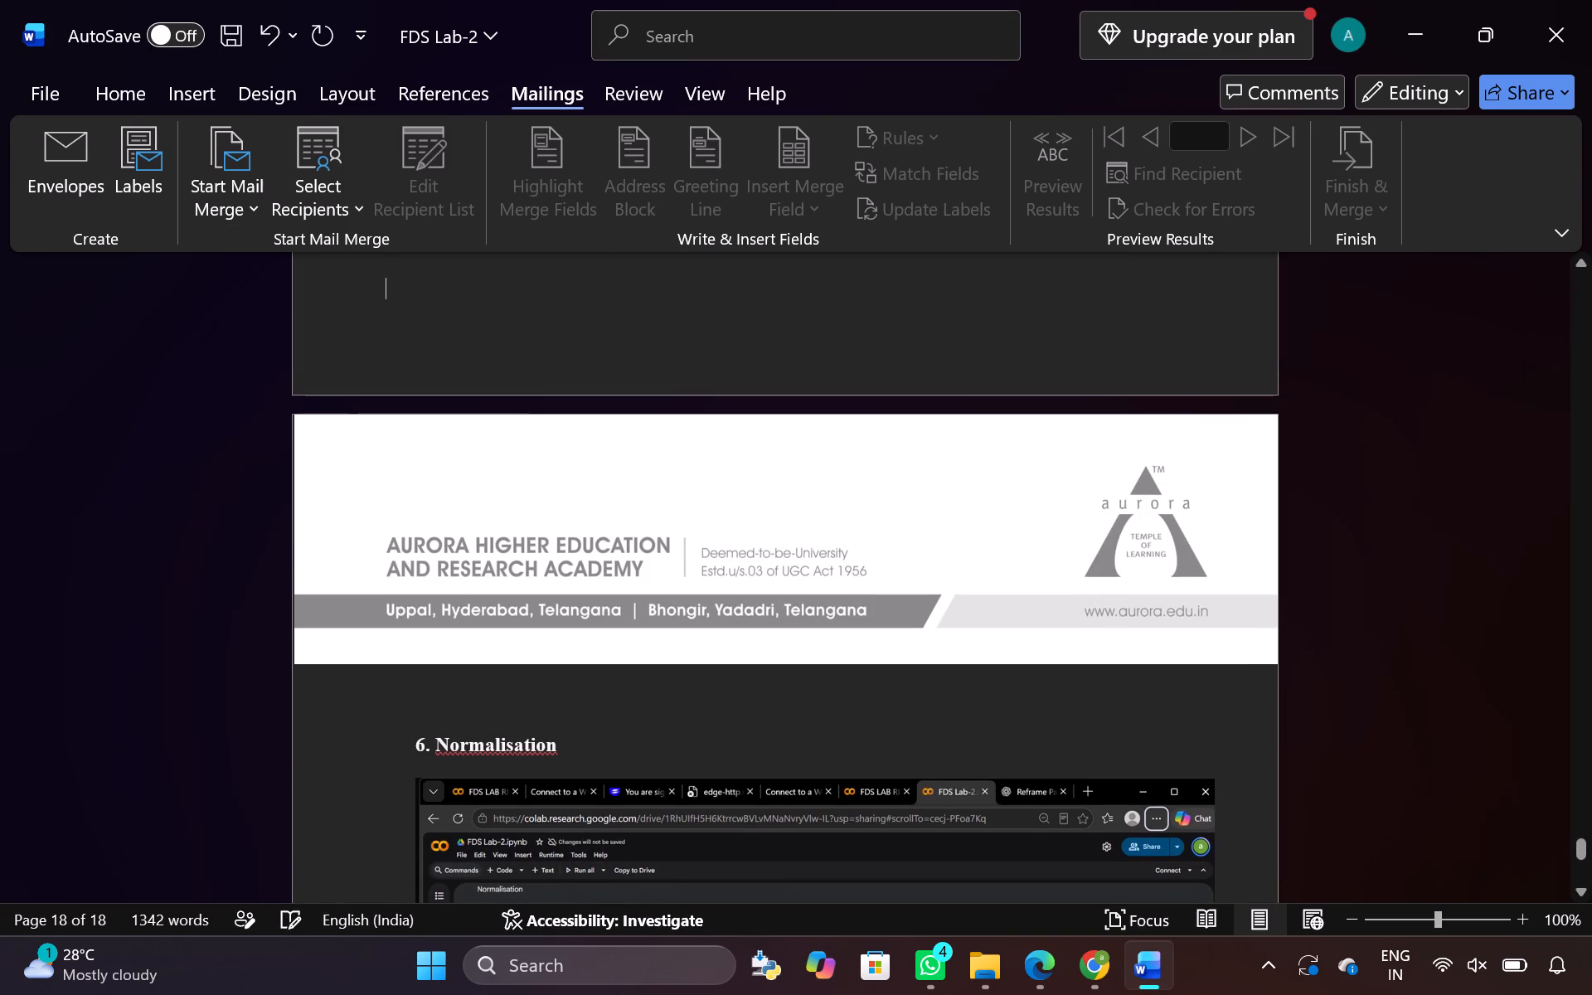
# Remove the blank space between the "4. Sort and Rank" heading and its first Colab screenshot, keeping the heading text intact.
pyautogui.scroll(3, 430, 488)
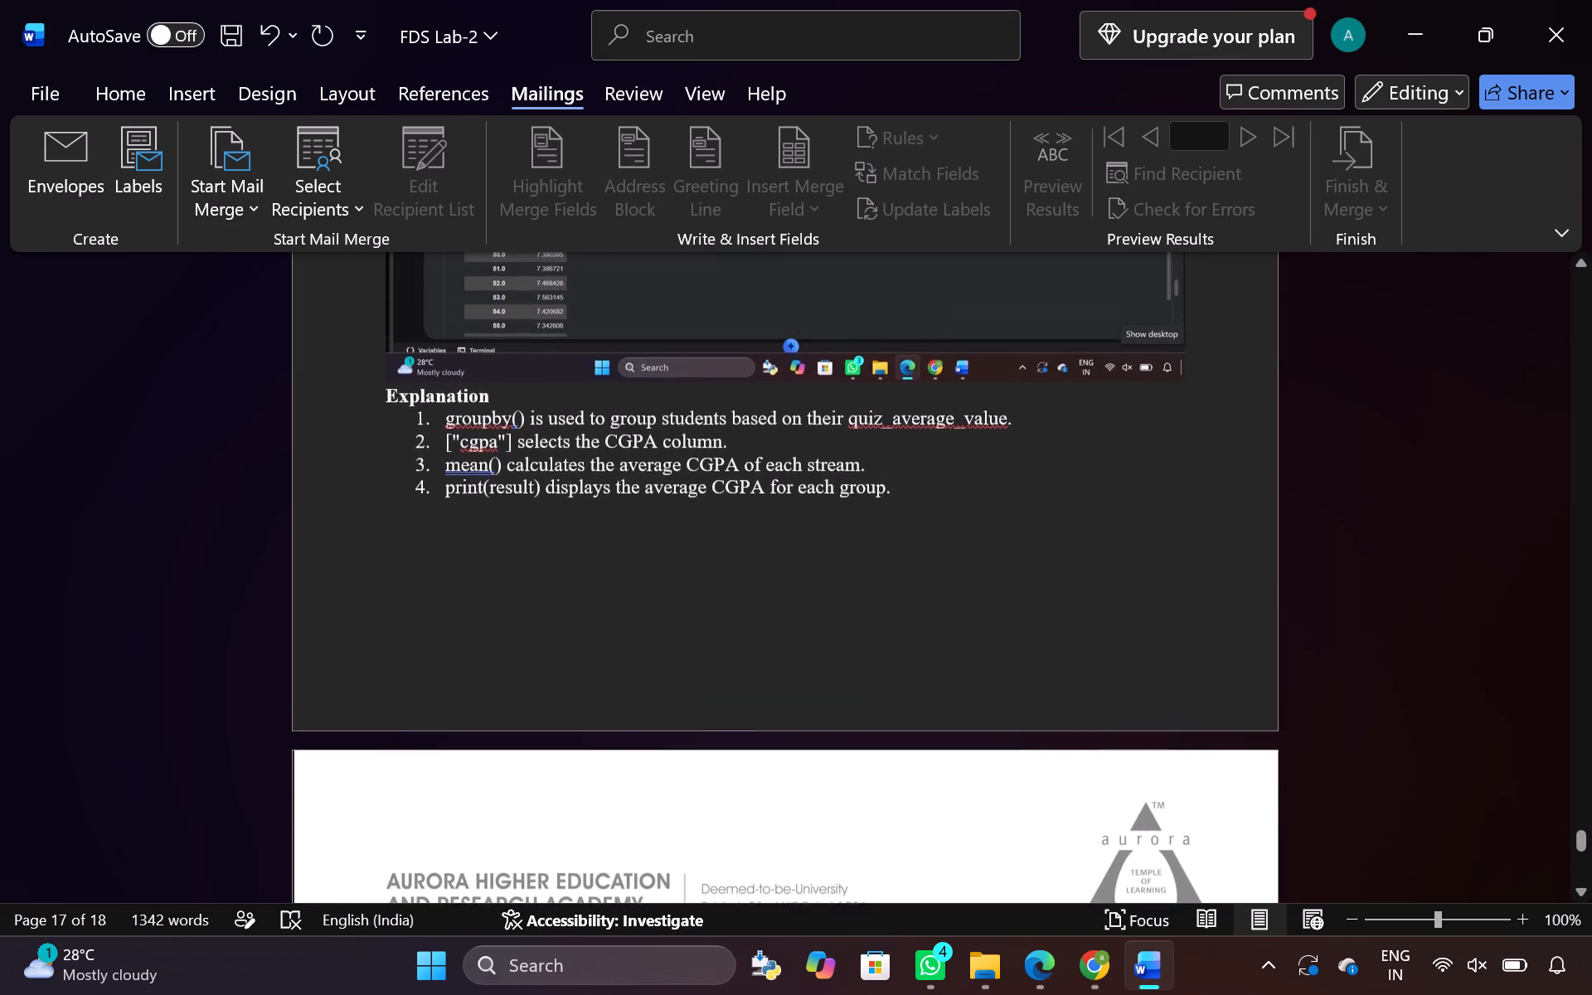
pyautogui.scroll(5, 430, 488)
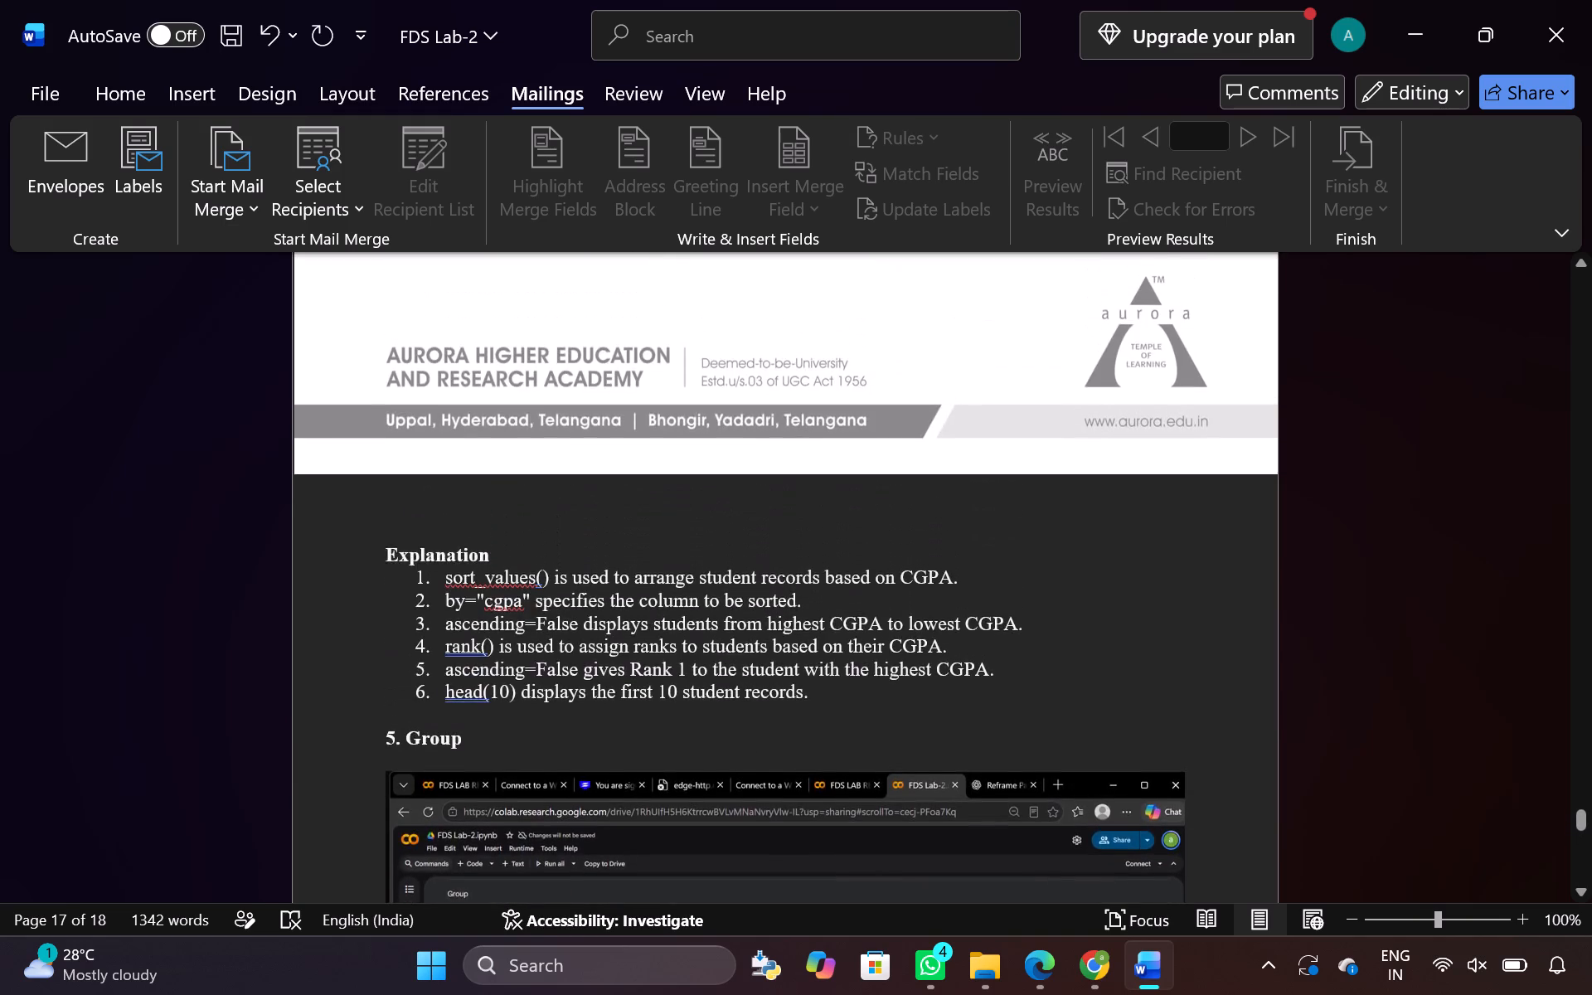
pyautogui.scroll(5, 430, 488)
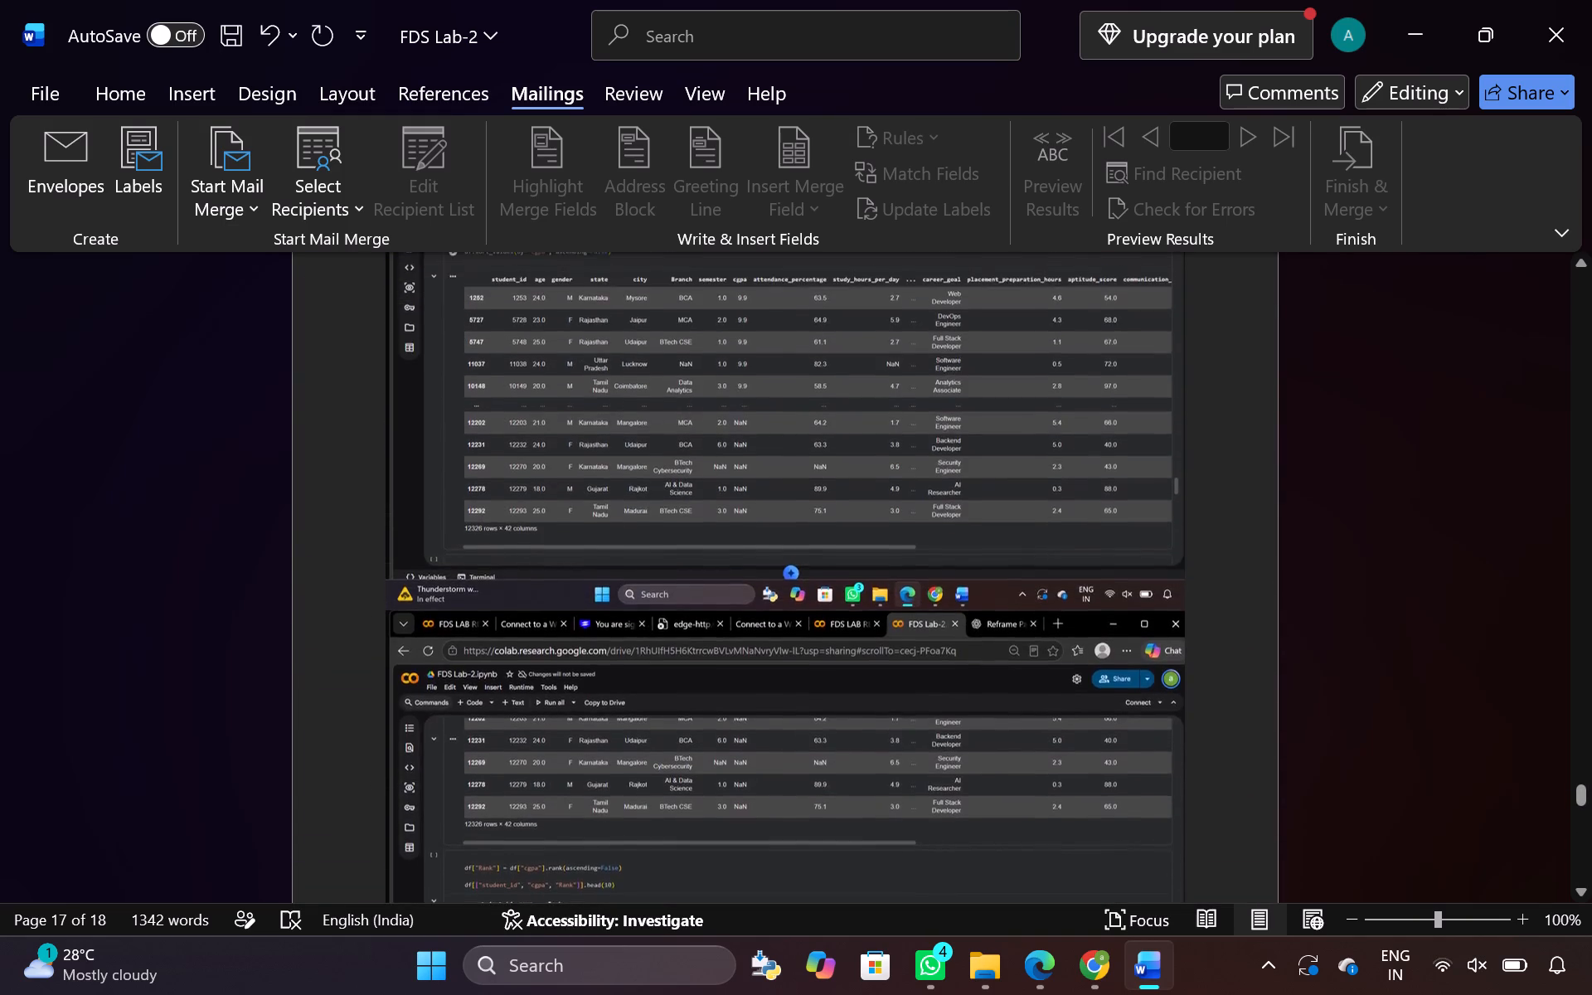
pyautogui.scroll(6, 430, 488)
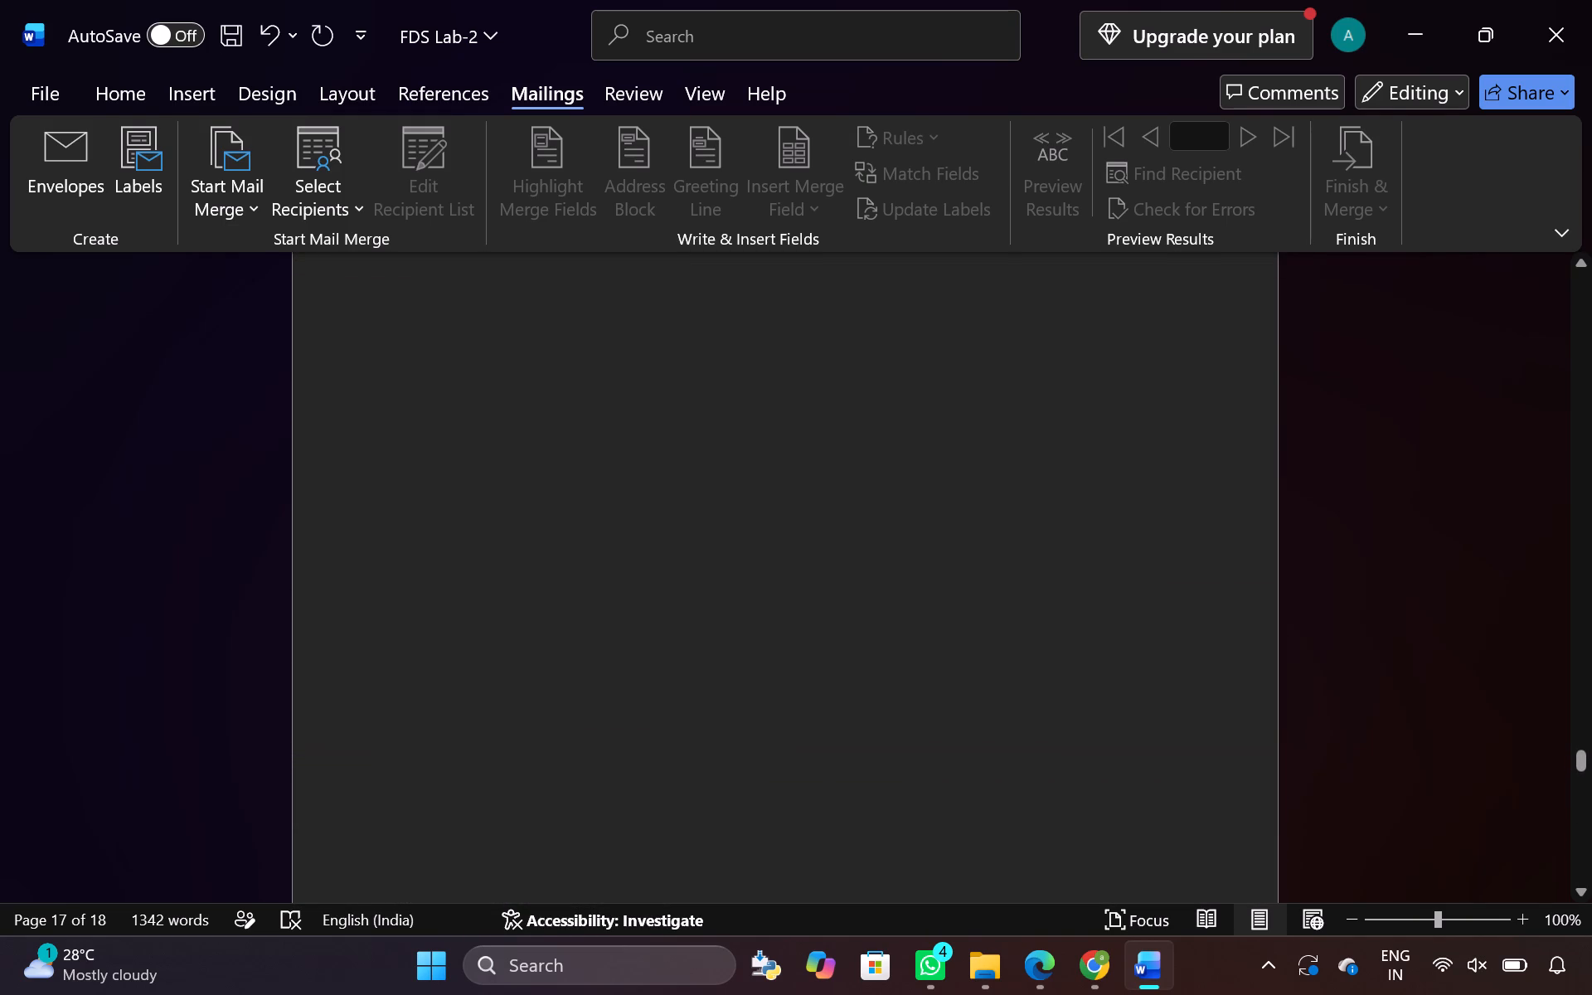
pyautogui.scroll(3, 430, 488)
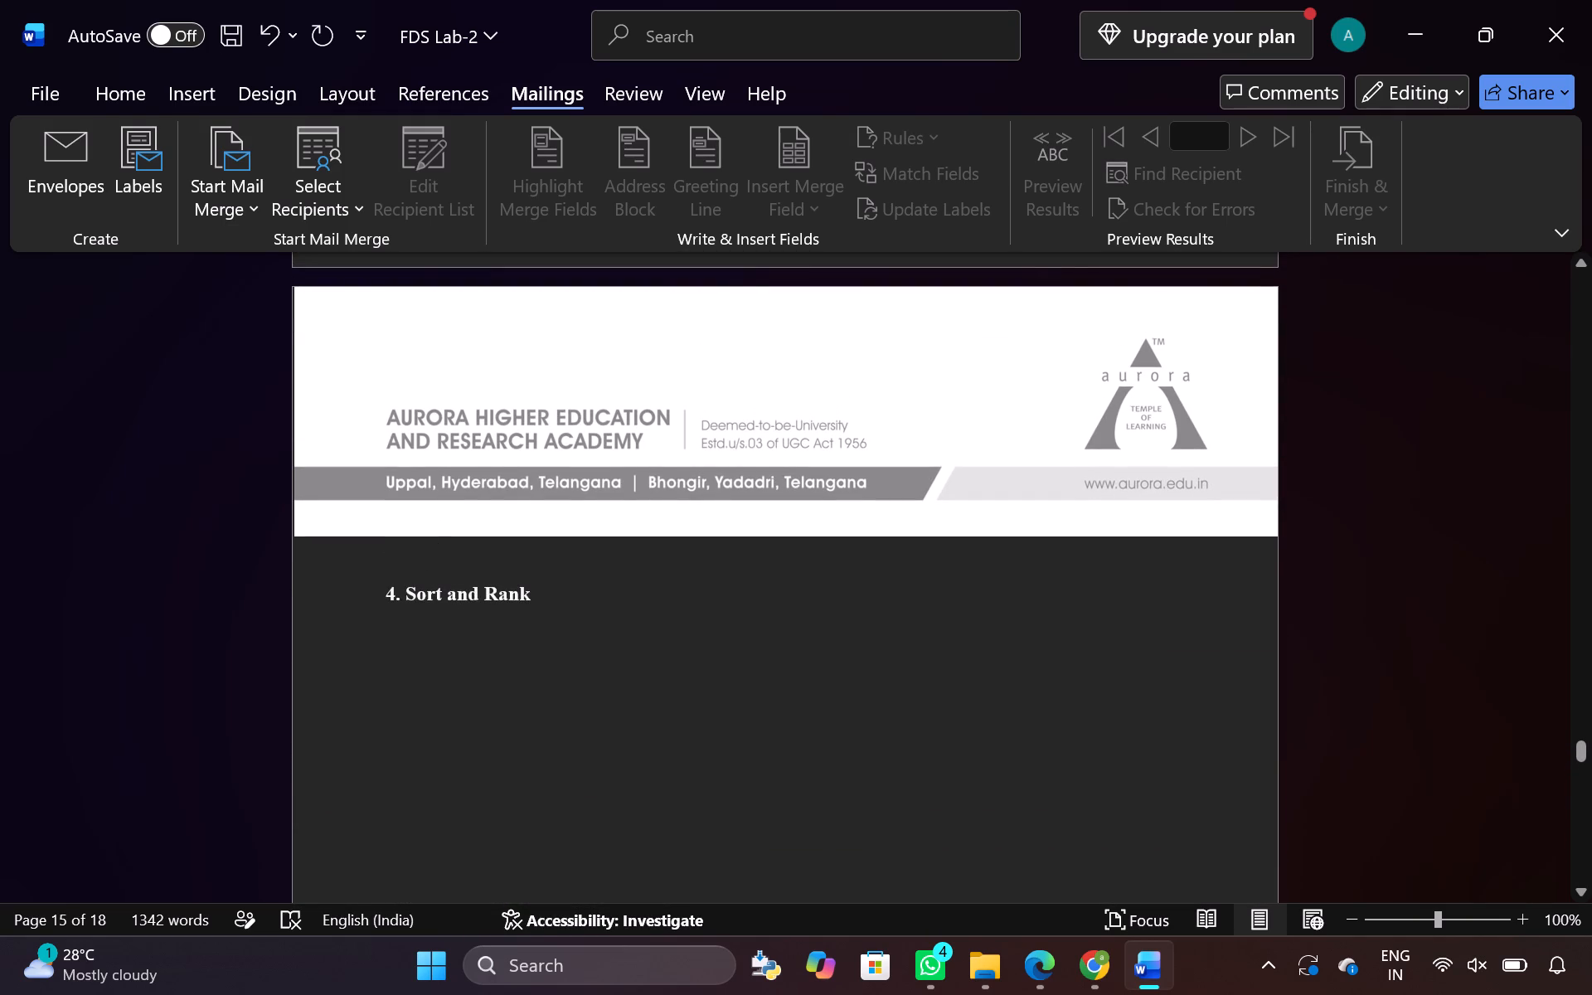
pyautogui.scroll(-4, 508, 696)
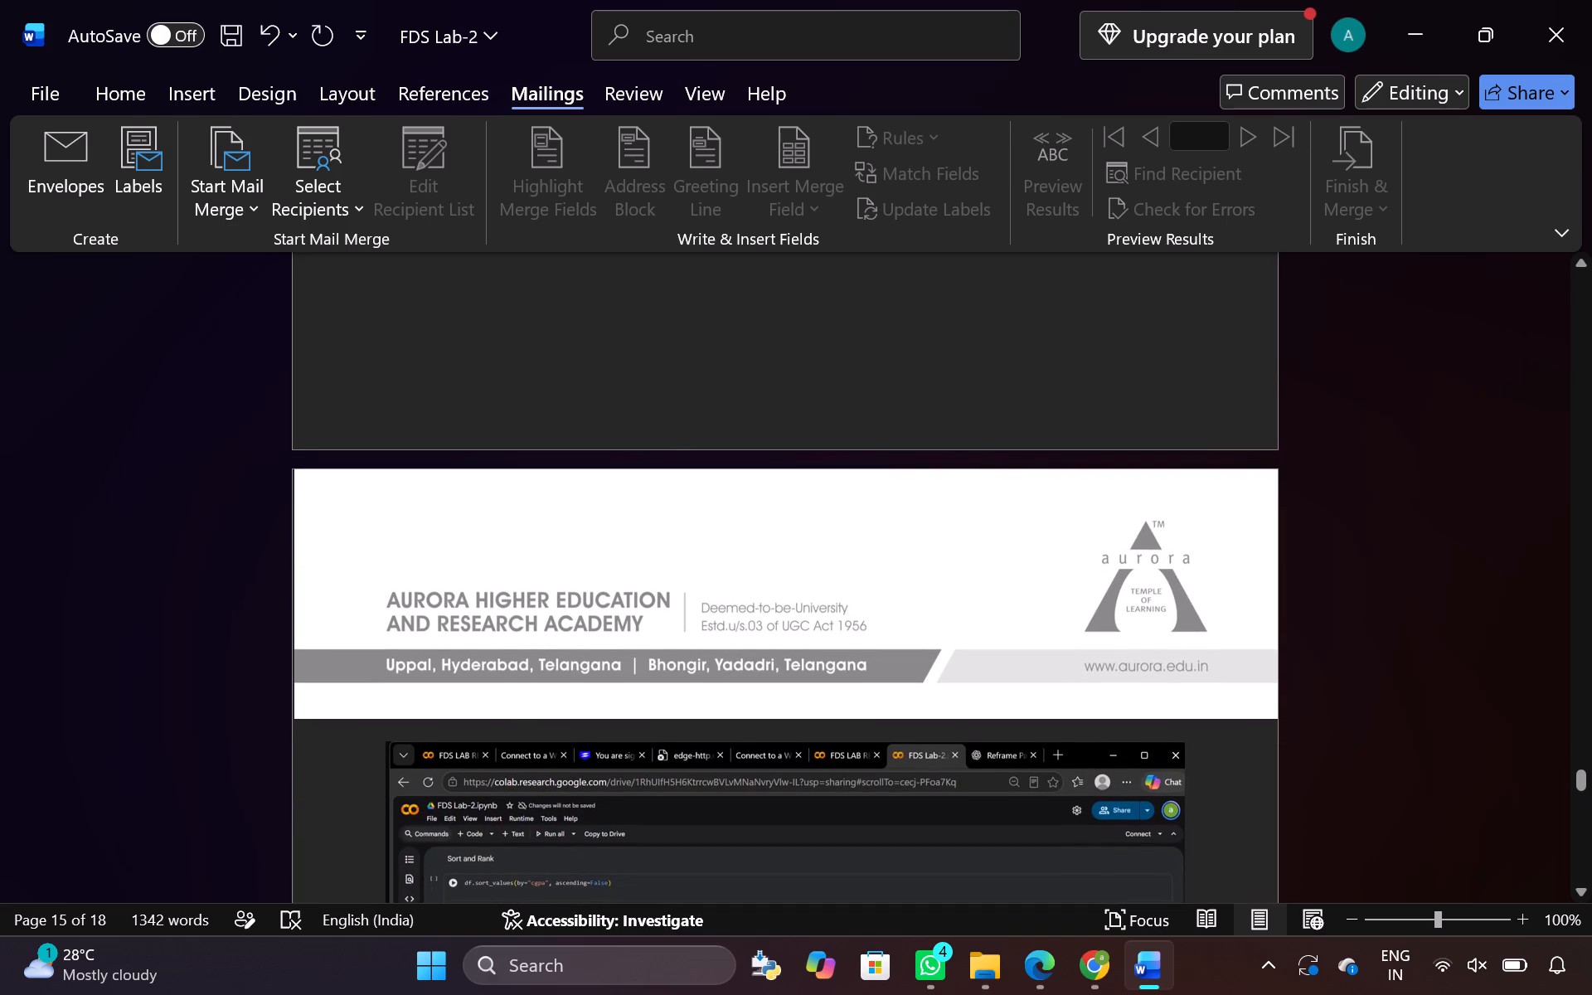
pyautogui.click(385, 761)
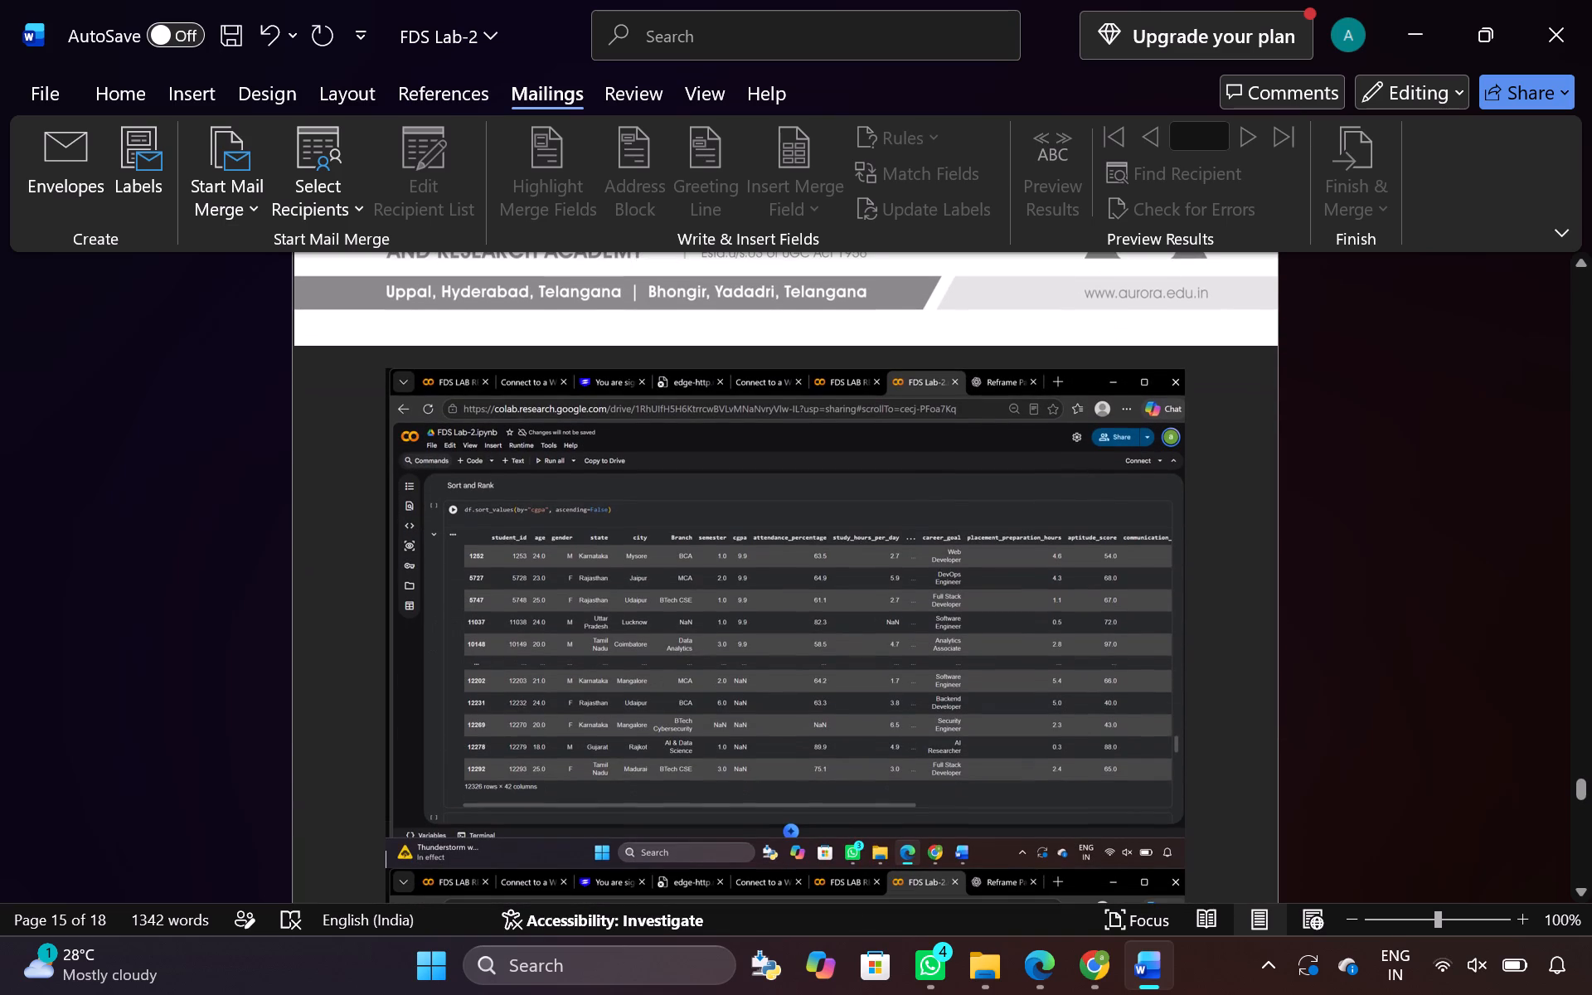
pyautogui.press('BackSpace')
pyautogui.press('BackSpace')
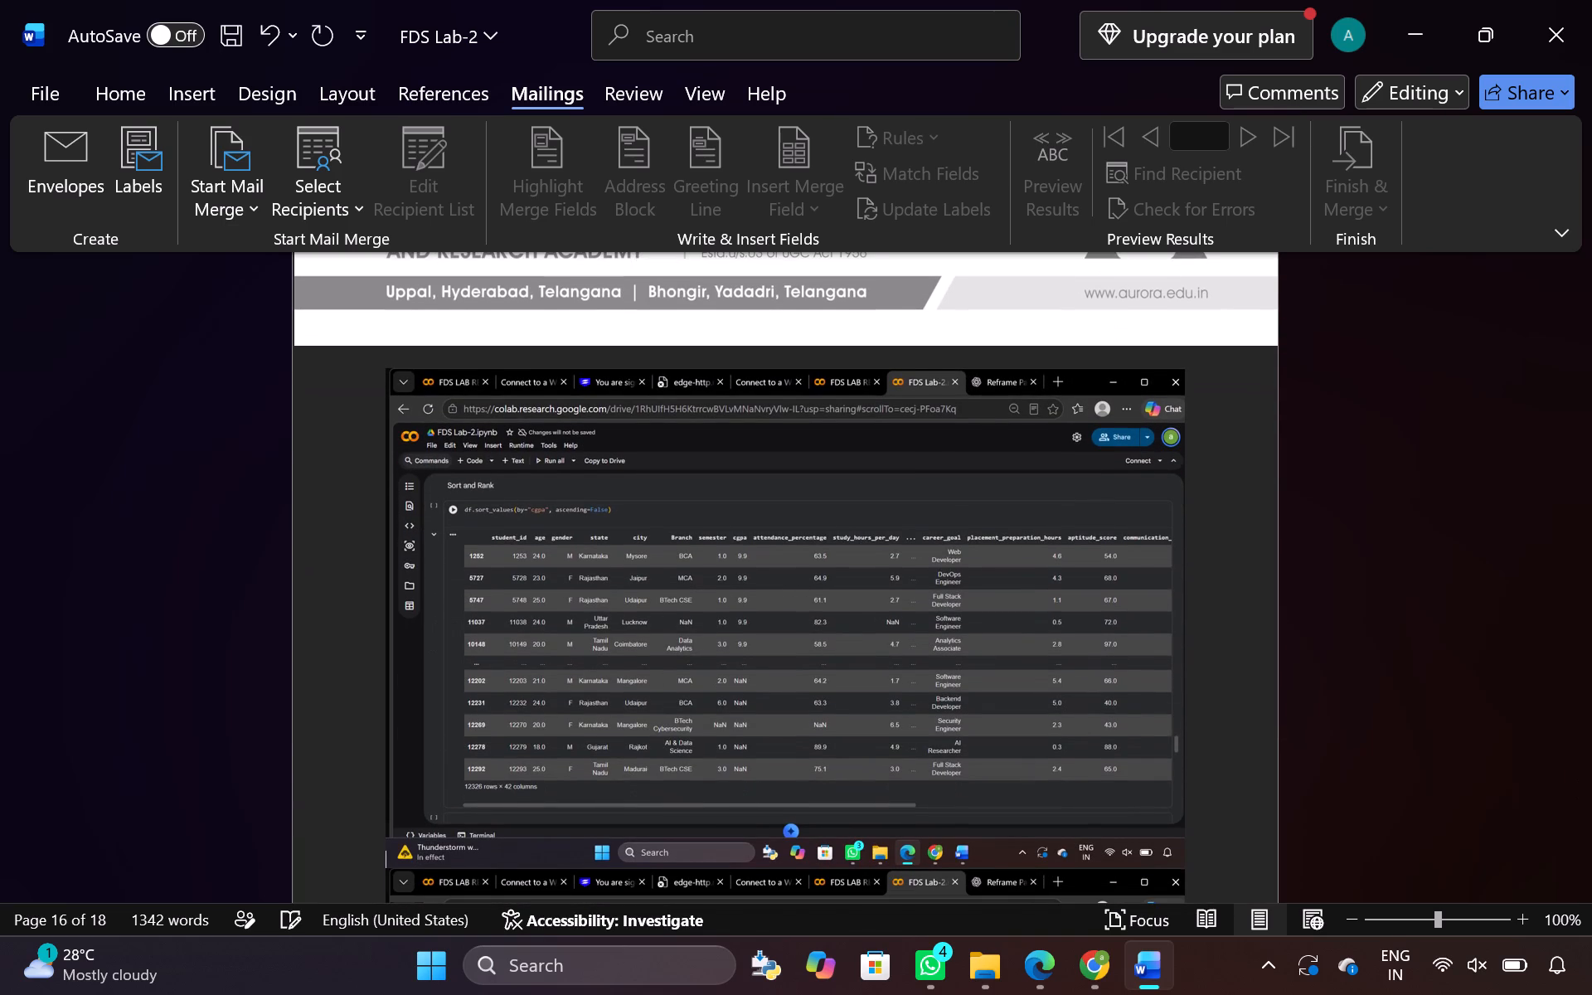
pyautogui.press('BackSpace')
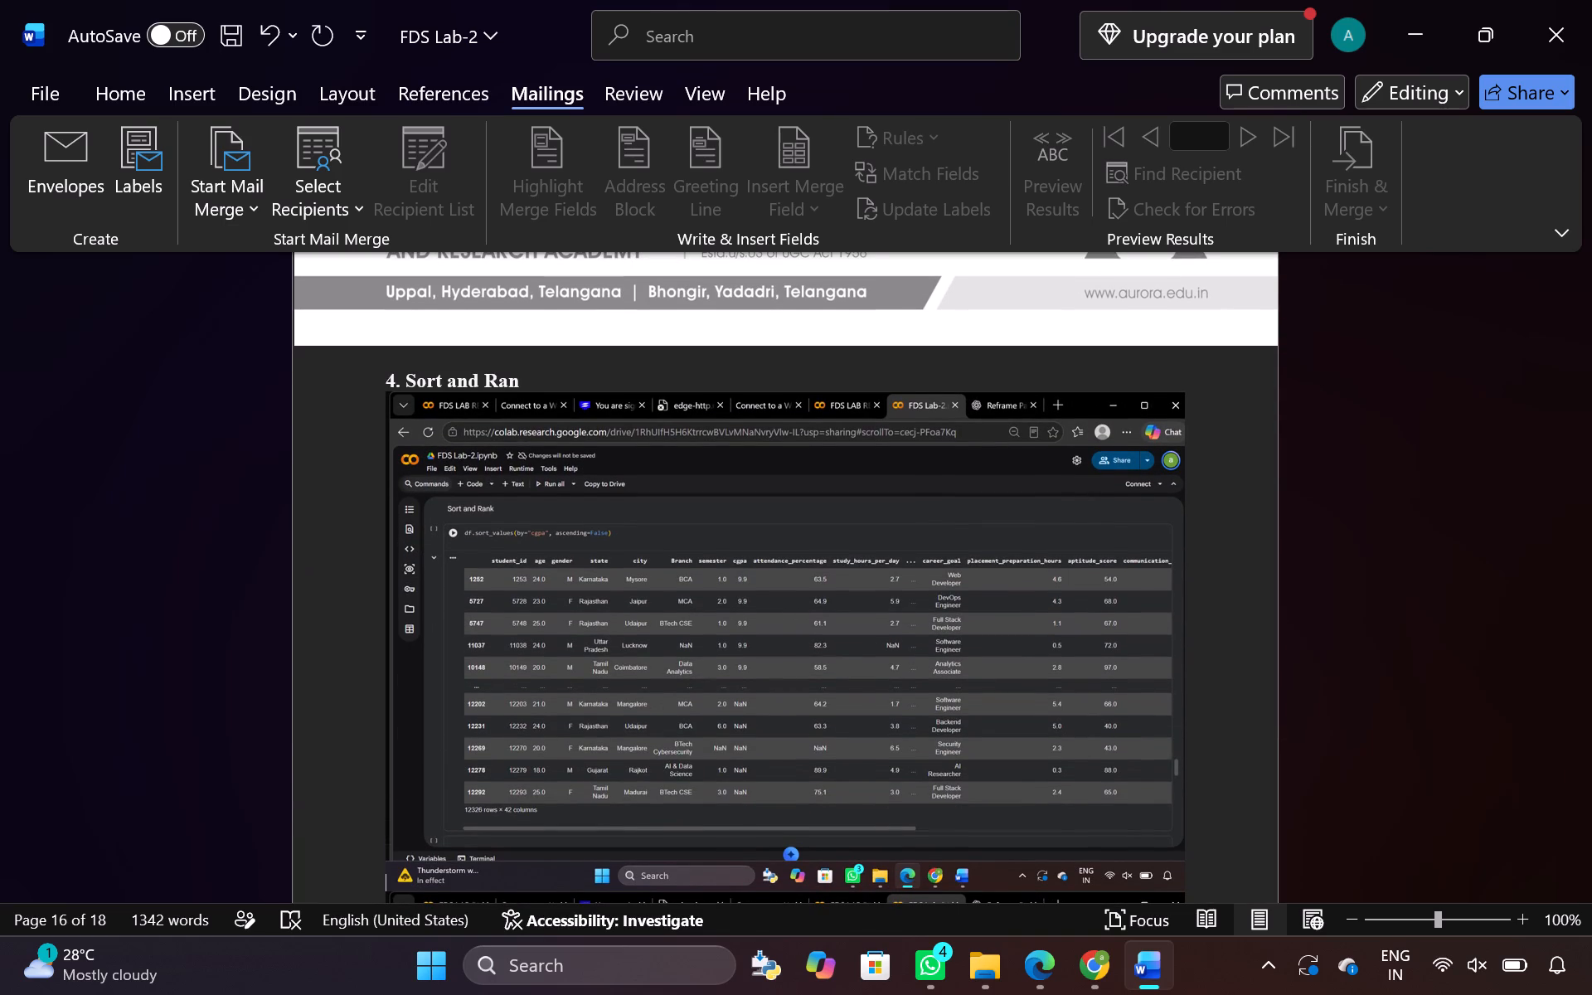
pyautogui.hotkey('ctrl', 'z')
pyautogui.hotkey('ctrl', 'z')
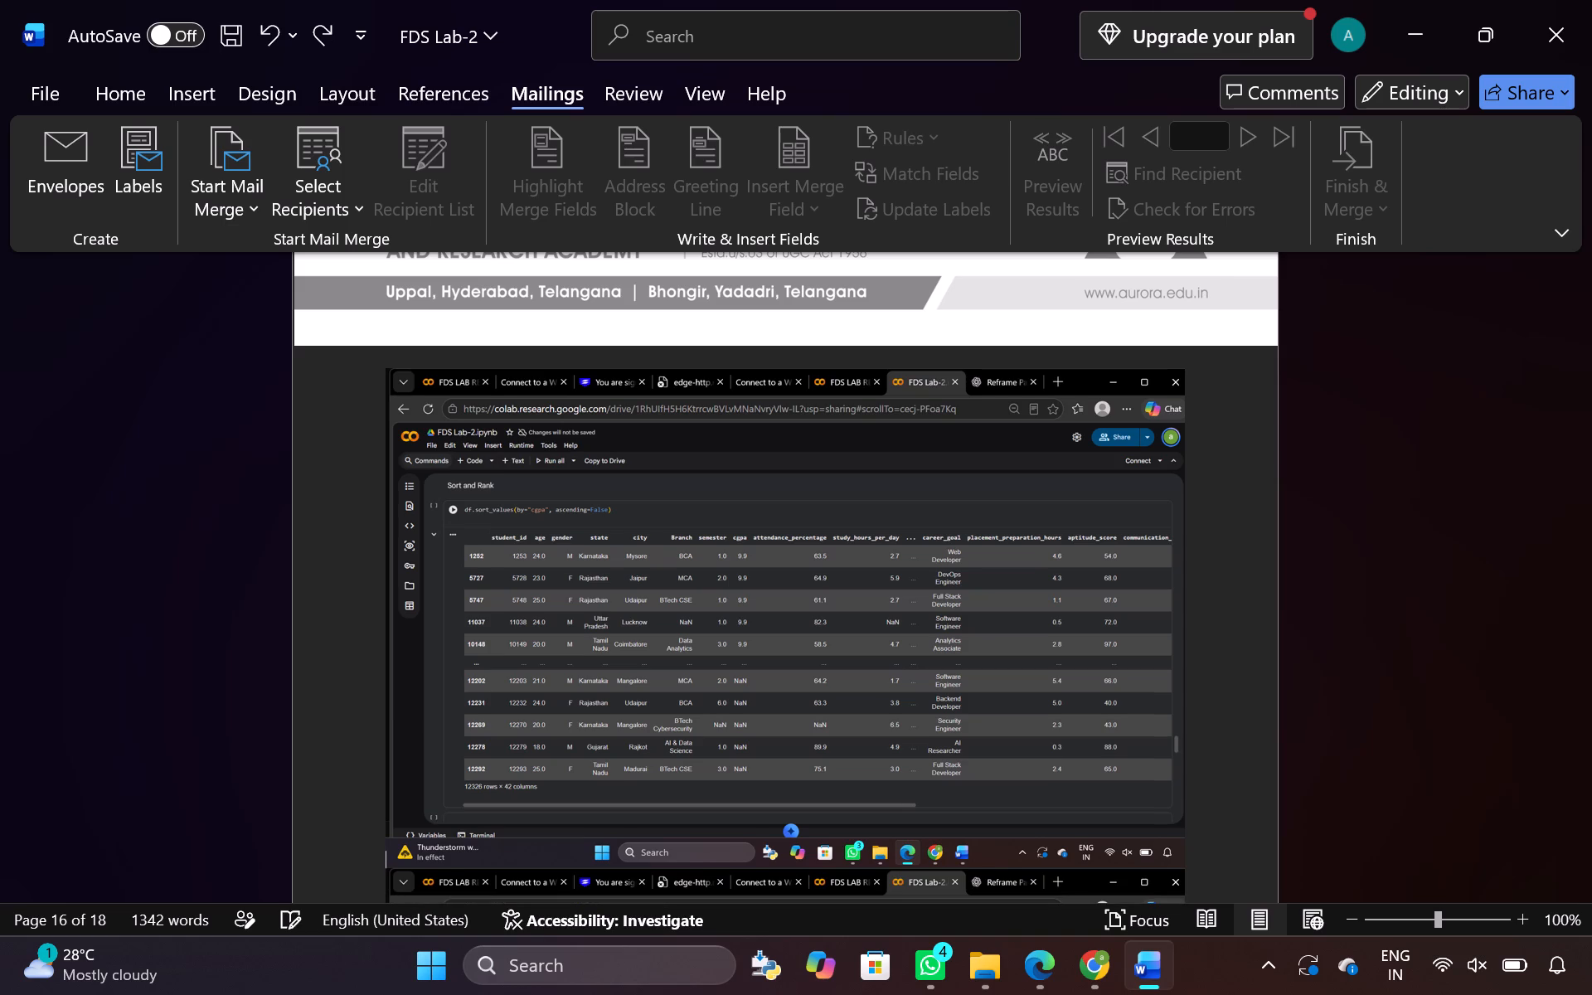
pyautogui.hotkey('ctrl', 'y')
# Delete the empty lines after the "Counting Null Values" explanation to remove the blank page before "4. Sort and Rank".
pyautogui.scroll(-5, 385, 761)
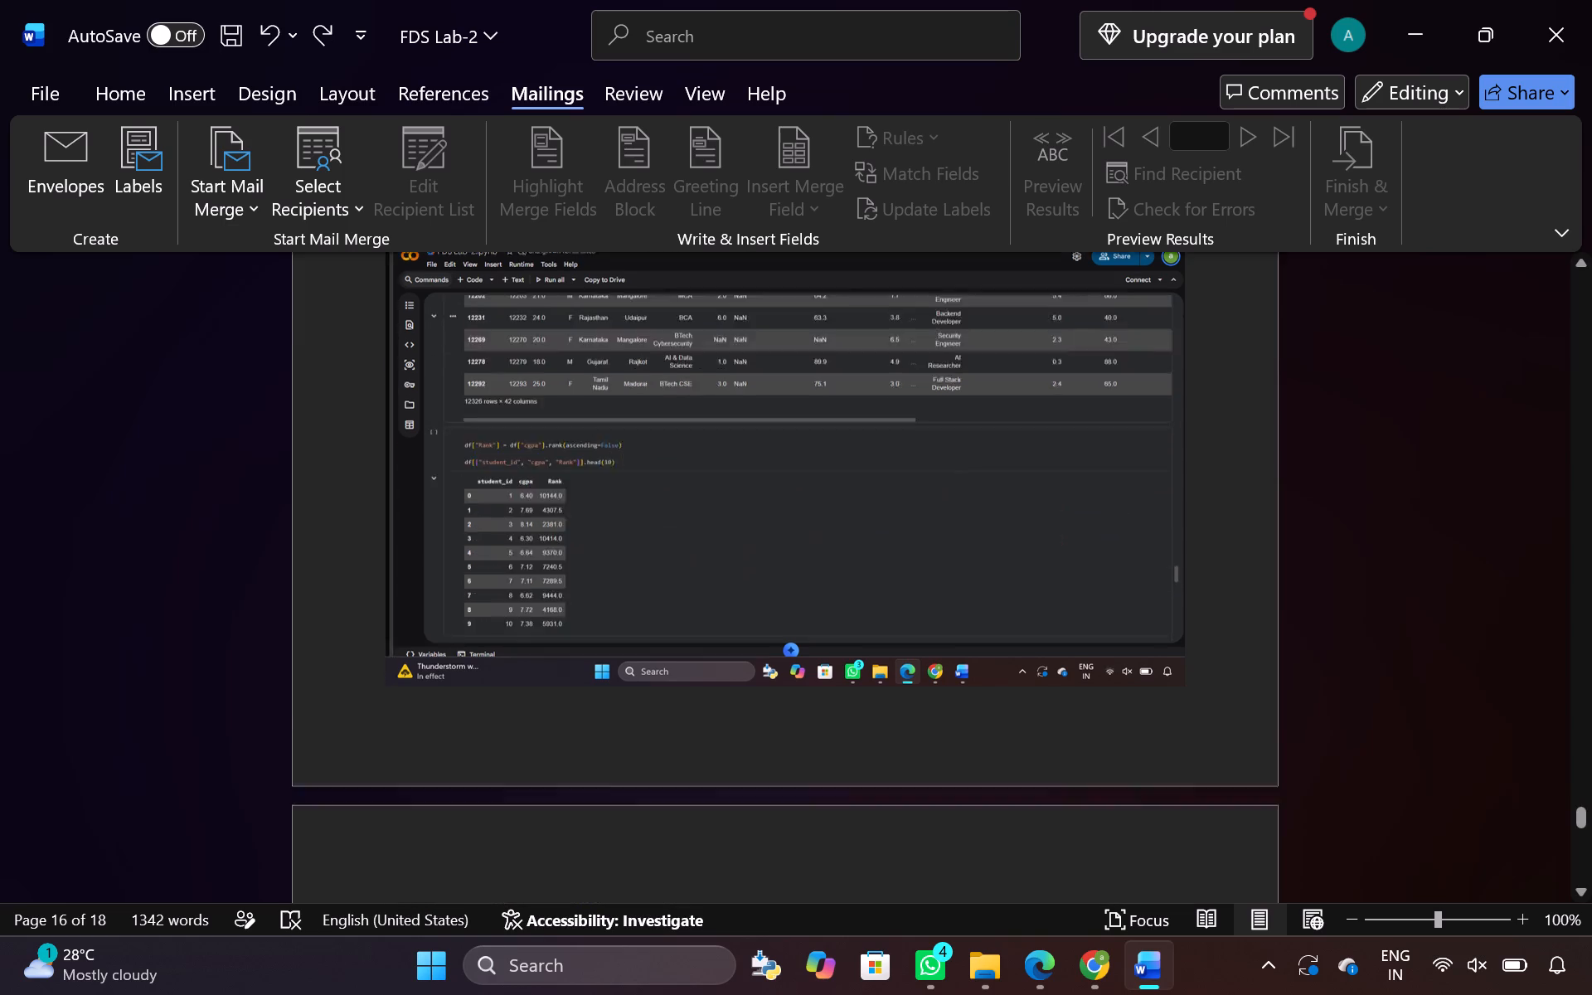
pyautogui.scroll(-1, 385, 761)
pyautogui.scroll(5, 385, 761)
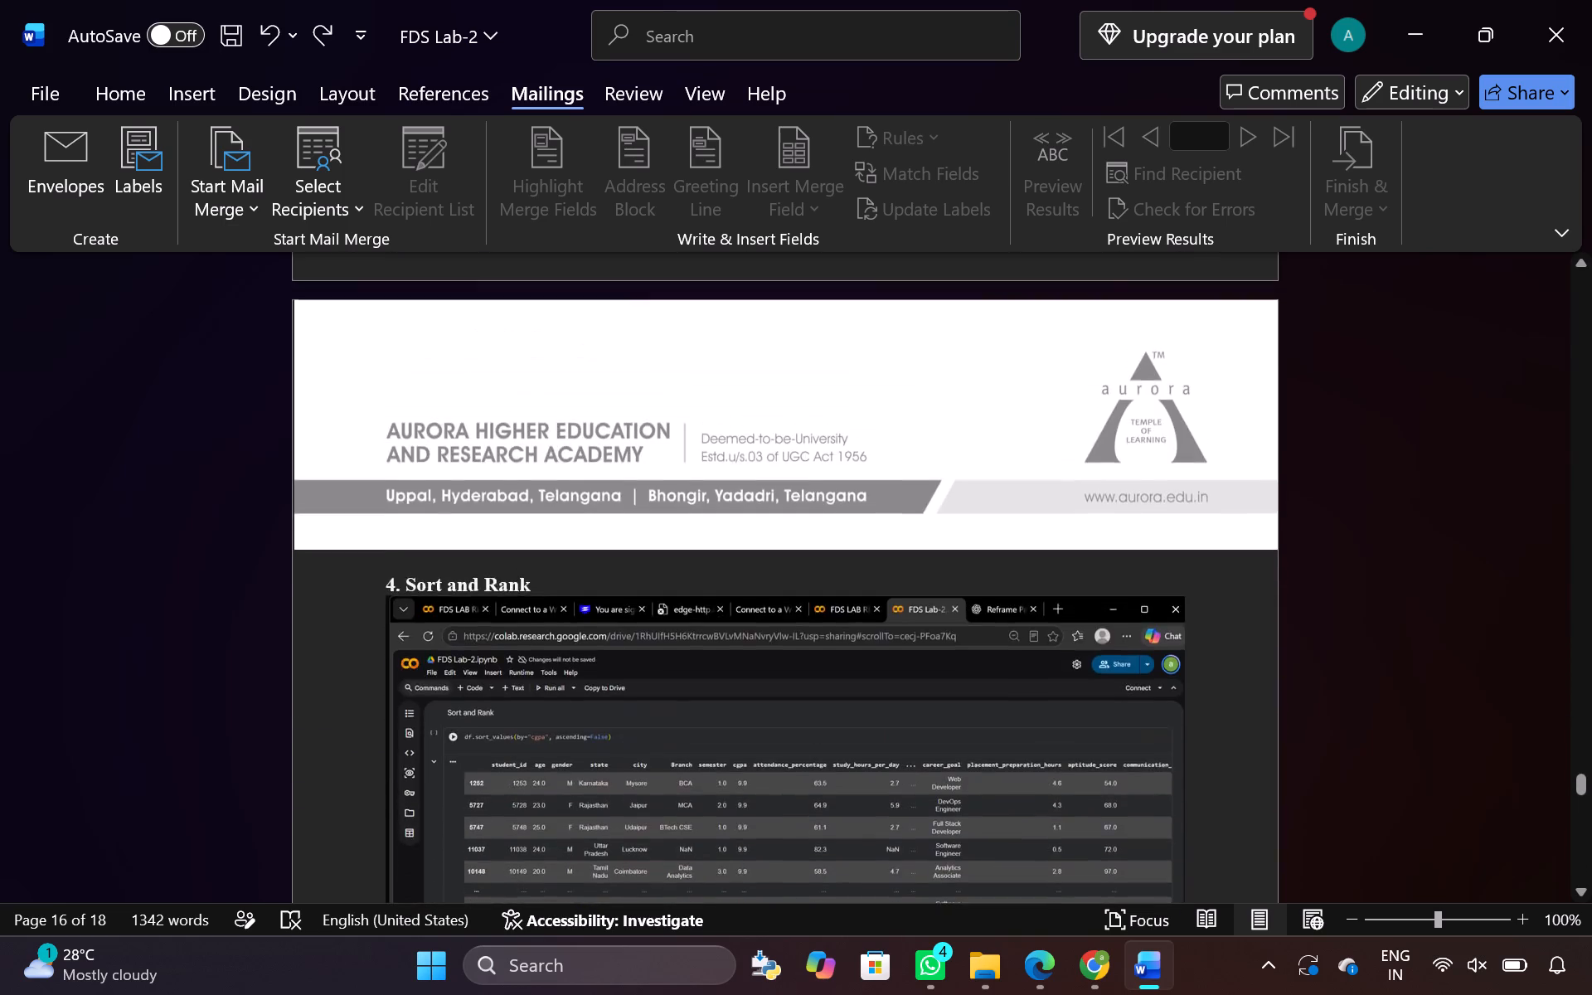
pyautogui.scroll(7, 385, 761)
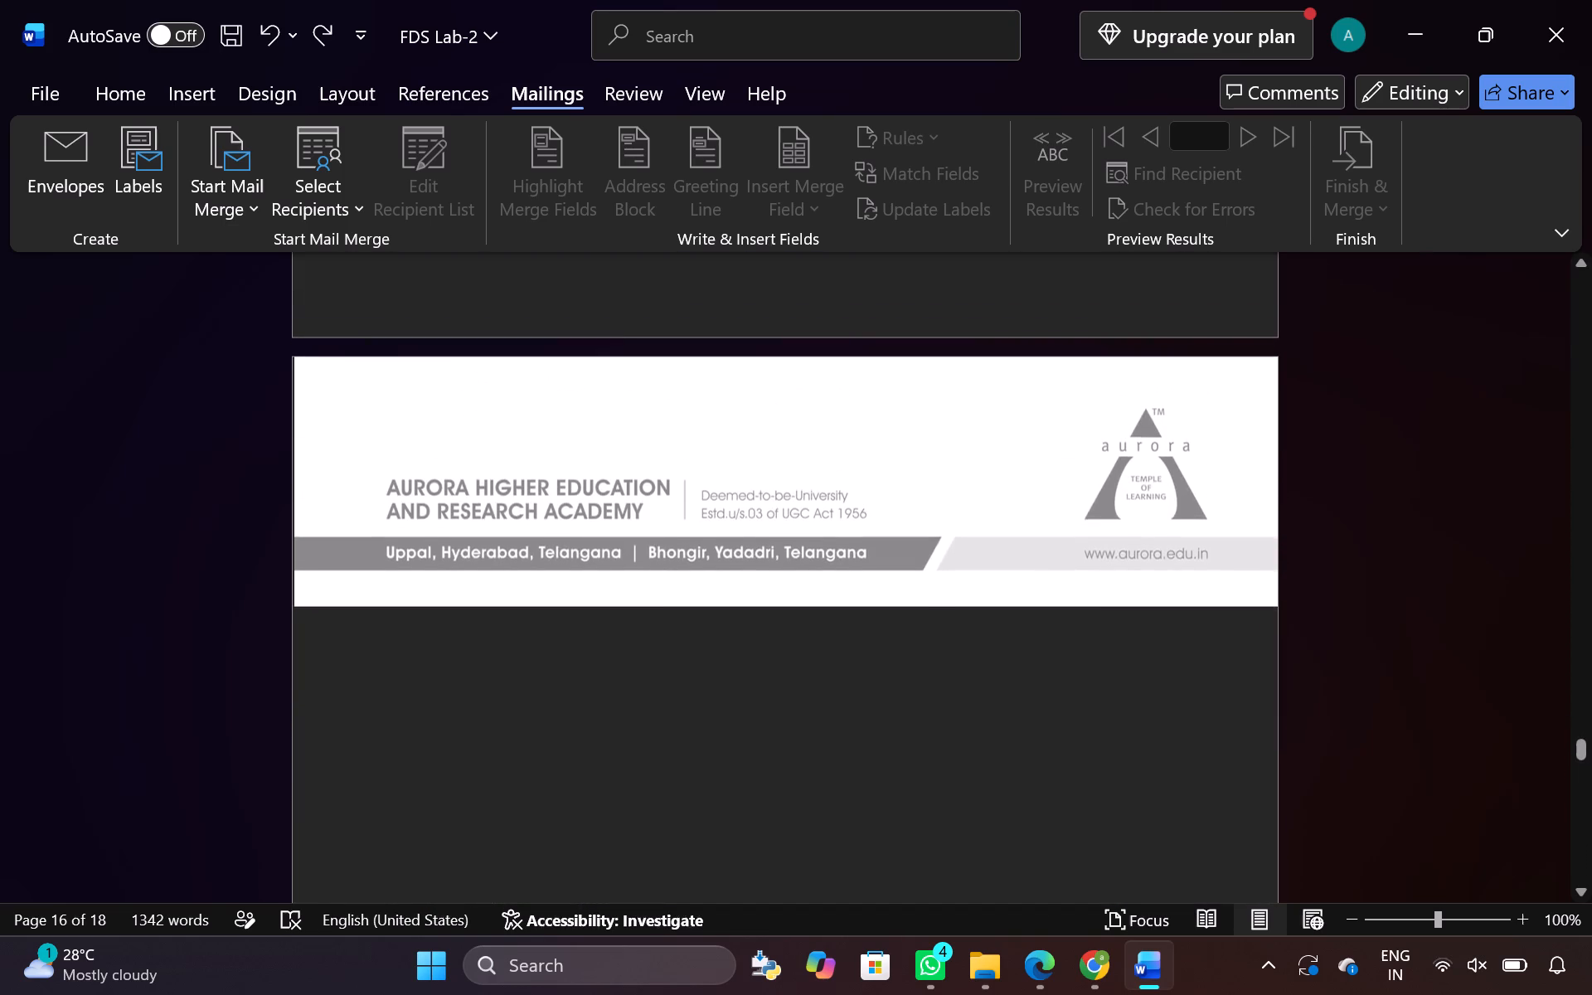
pyautogui.scroll(3, 385, 761)
pyautogui.scroll(-3, 385, 761)
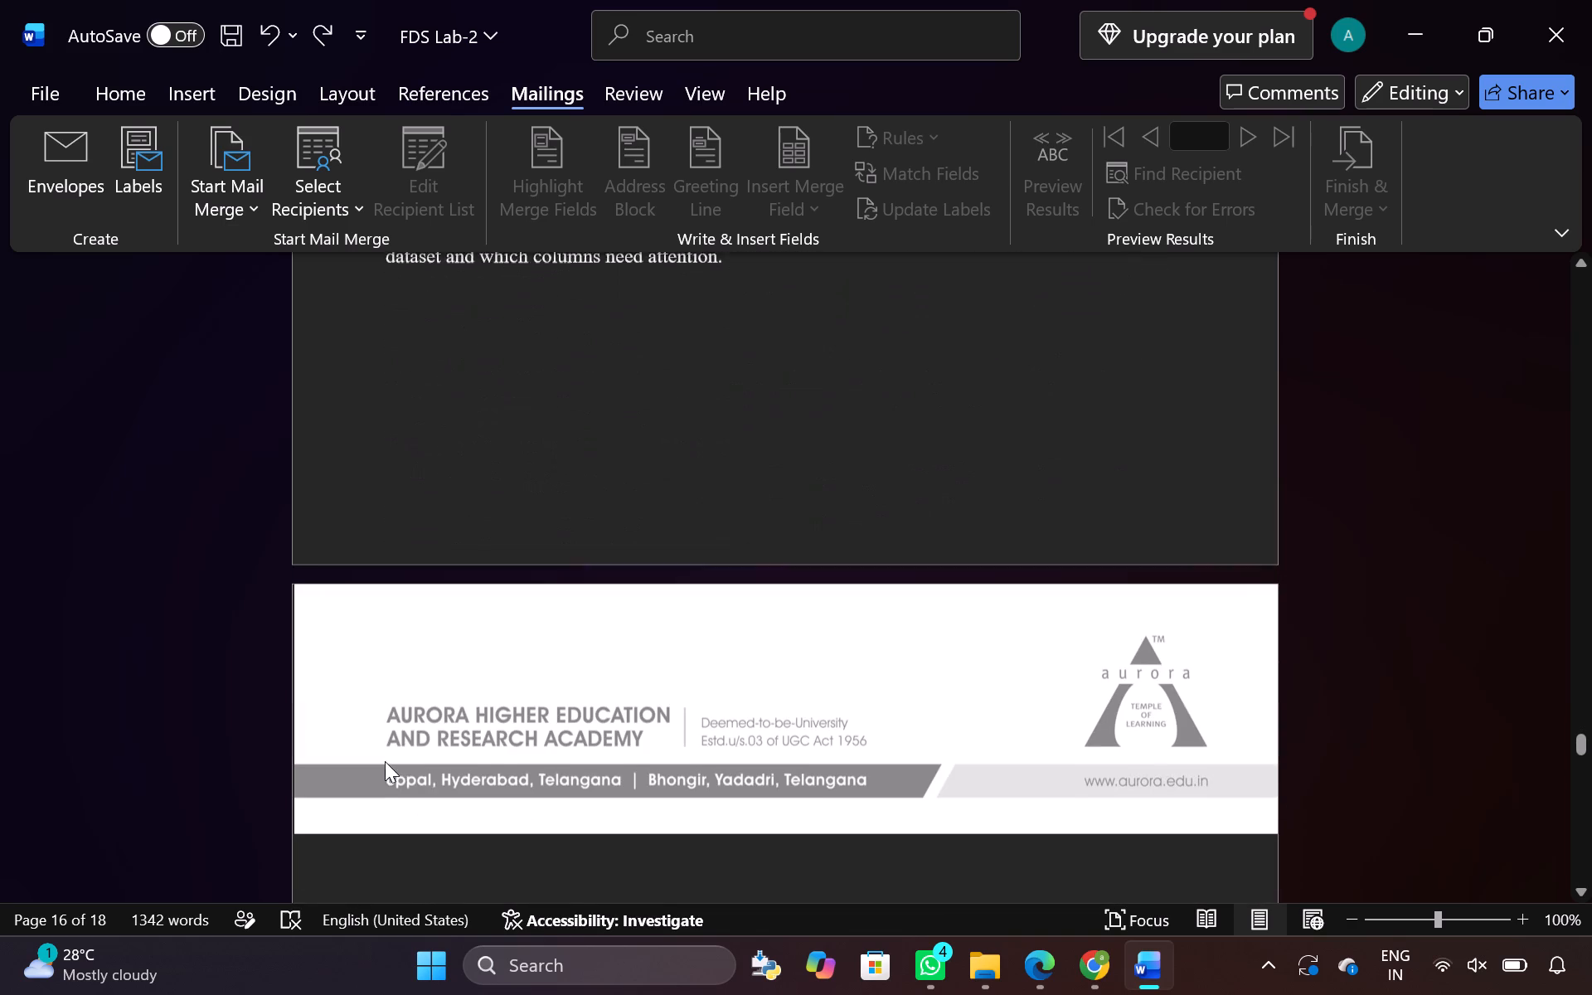
pyautogui.scroll(-1, 405, 954)
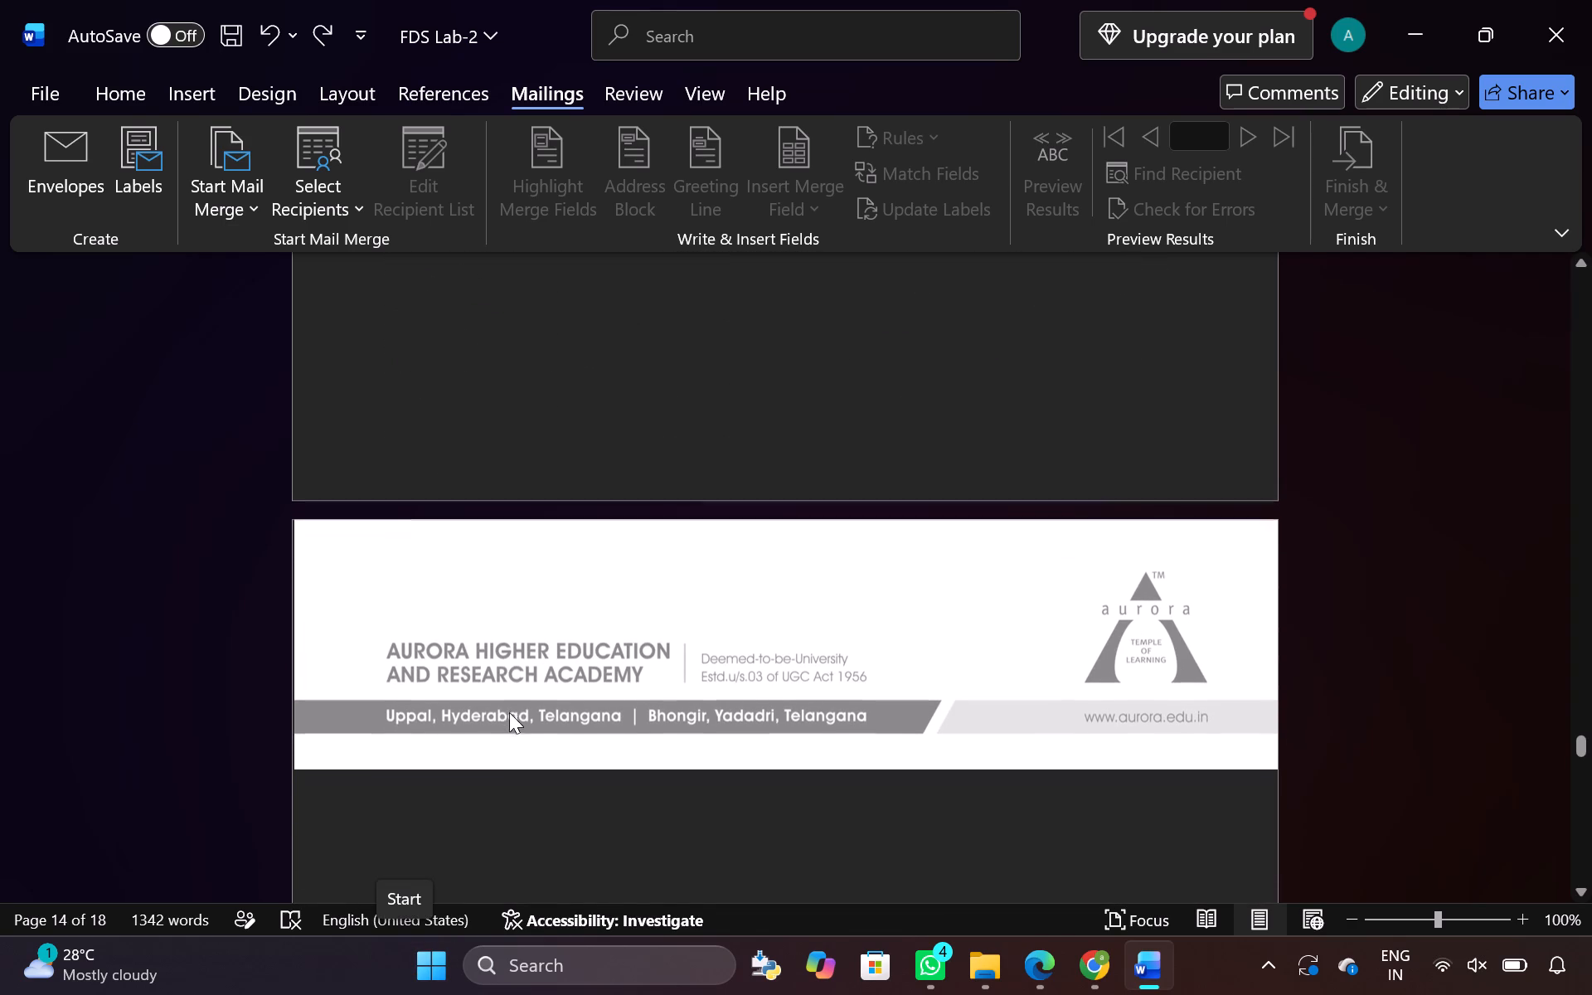
pyautogui.scroll(2, 711, 488)
pyautogui.click(759, 709)
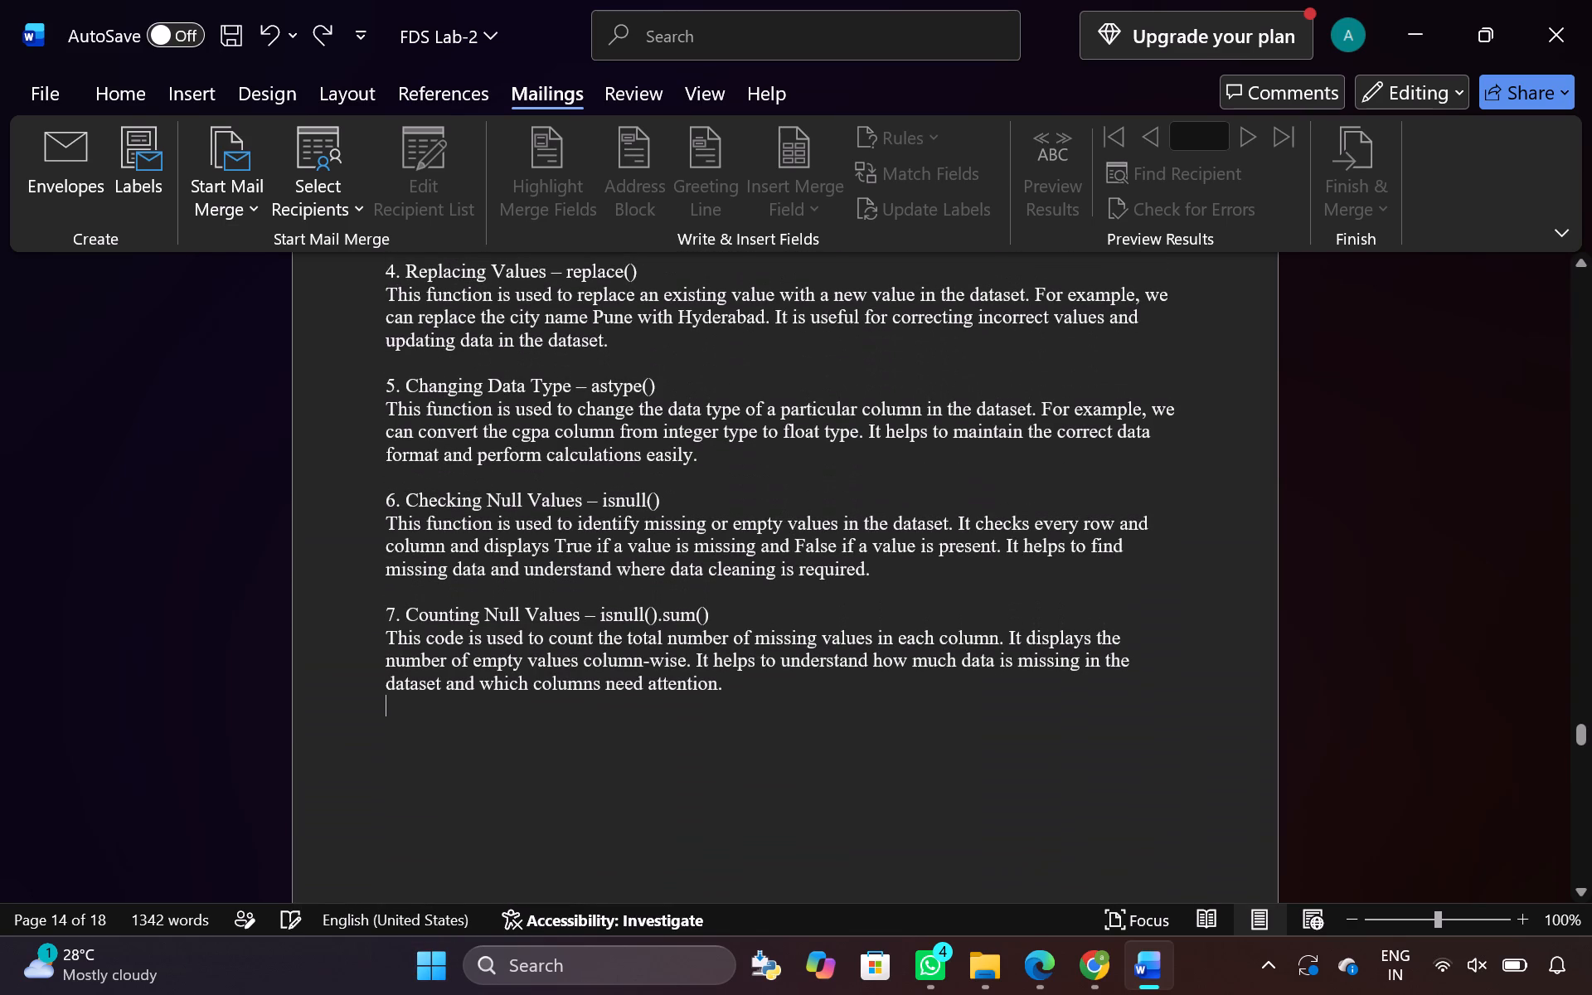
pyautogui.press('Delete')
pyautogui.press('Delete')
pyautogui.press('Delete')
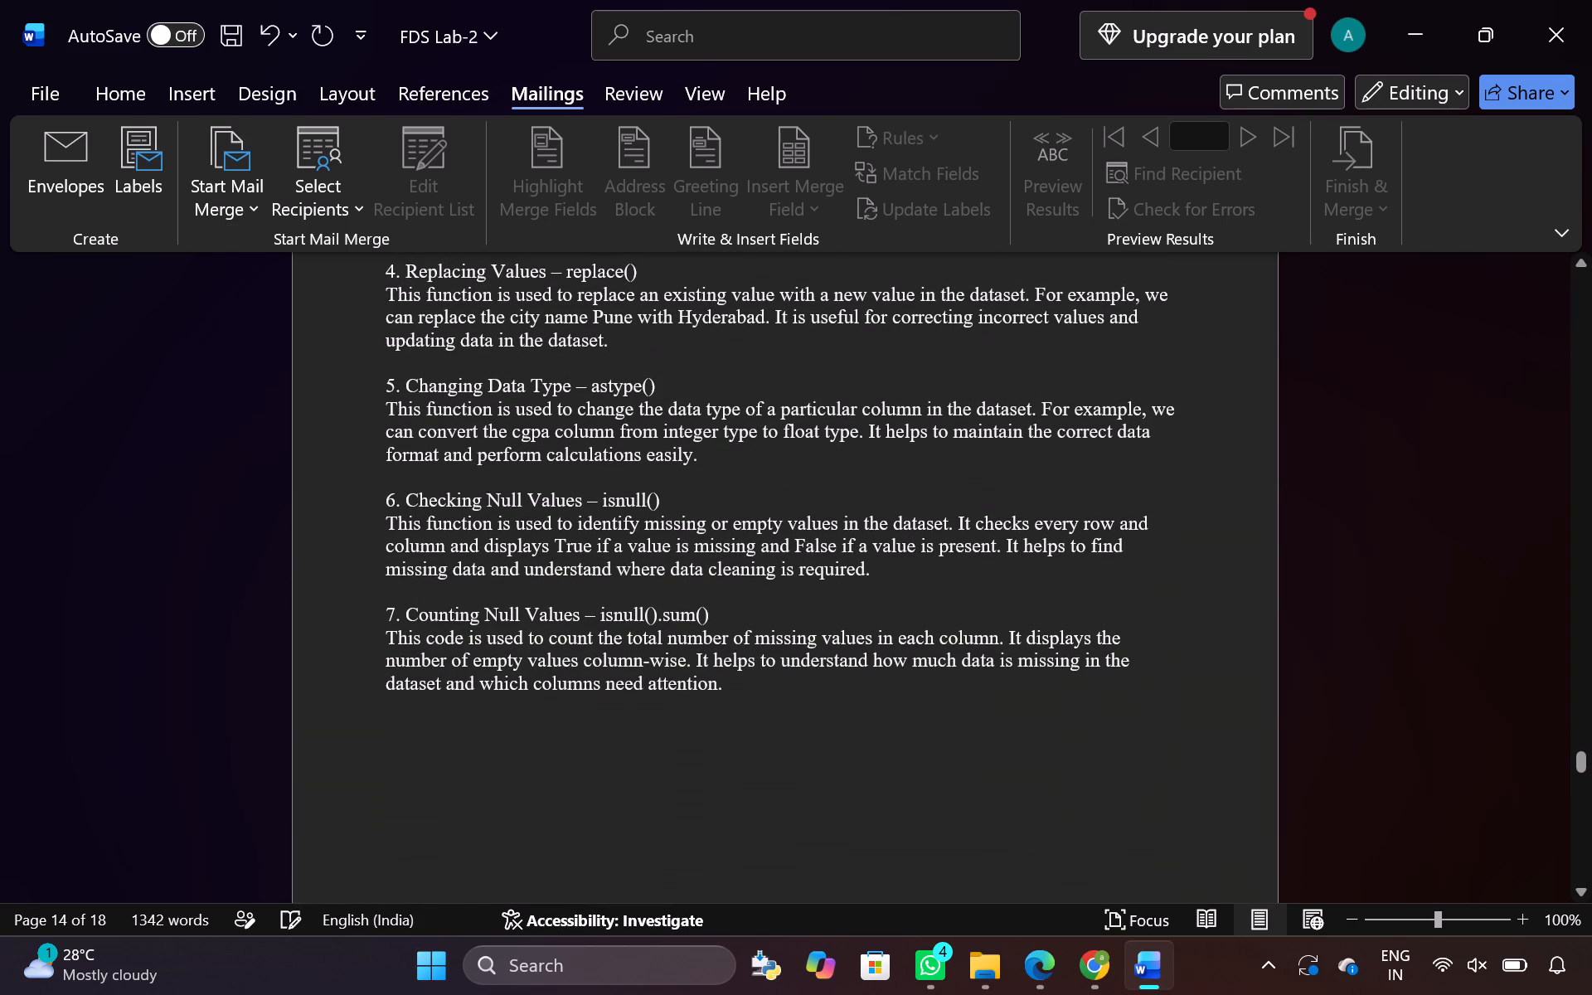
# Remove the blank space between the "3. Manipulating Data" heading and its first Colab screenshot.
pyautogui.scroll(-1, 759, 709)
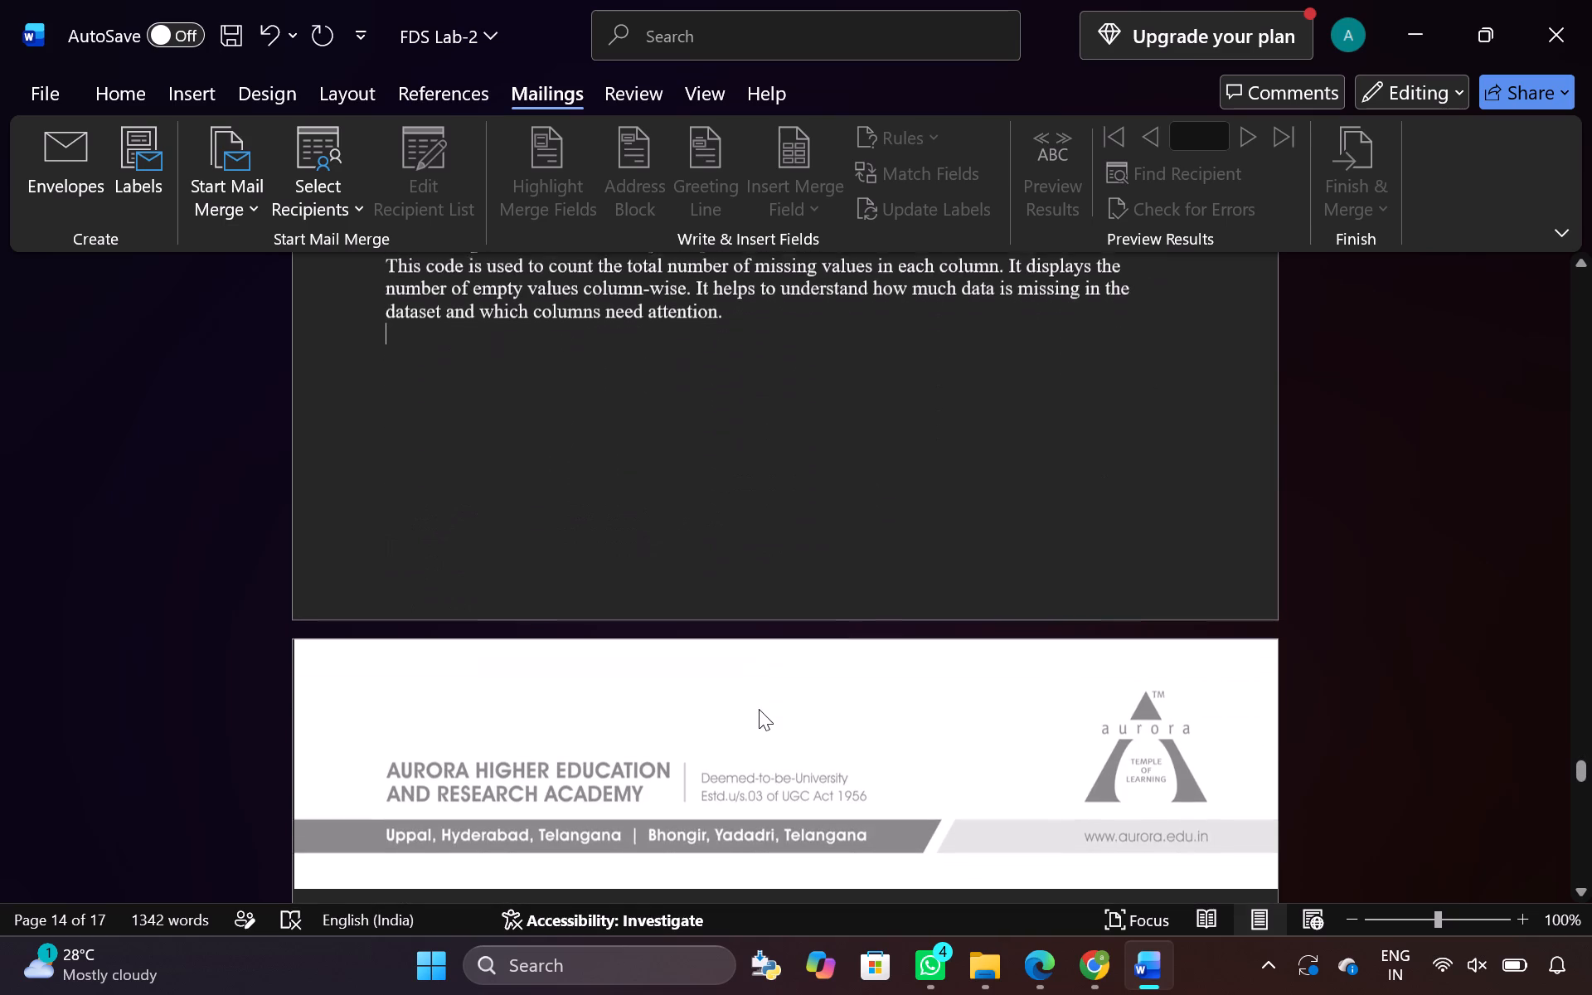
pyautogui.scroll(-2, 759, 709)
pyautogui.scroll(4, 759, 709)
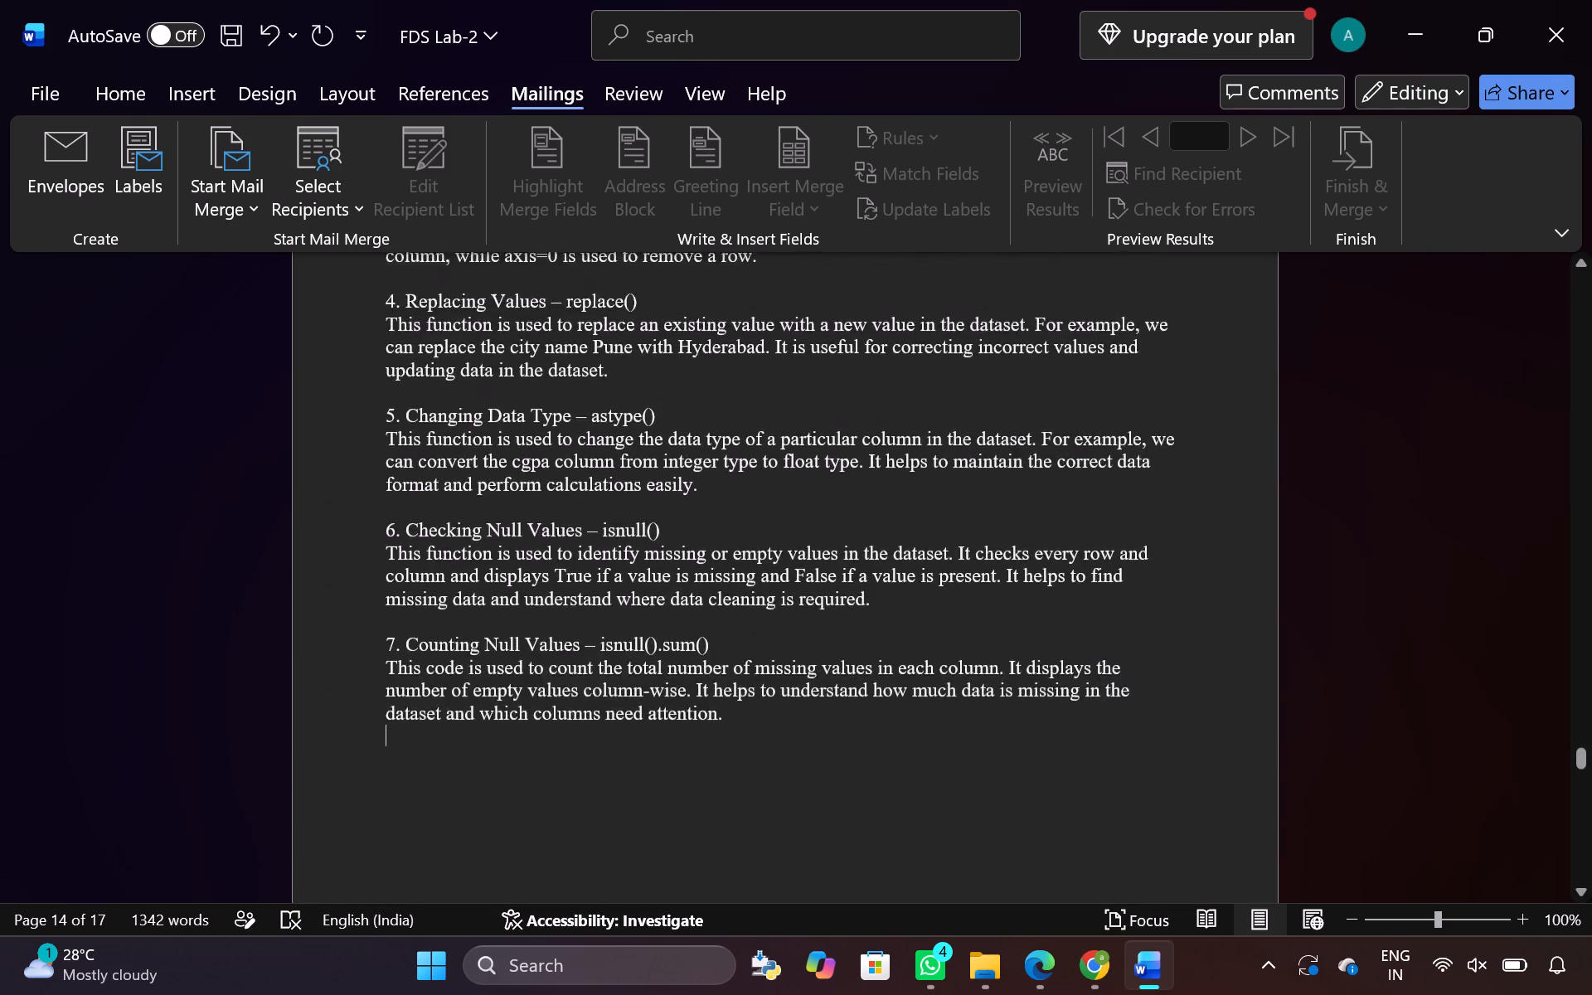
pyautogui.scroll(7, 759, 709)
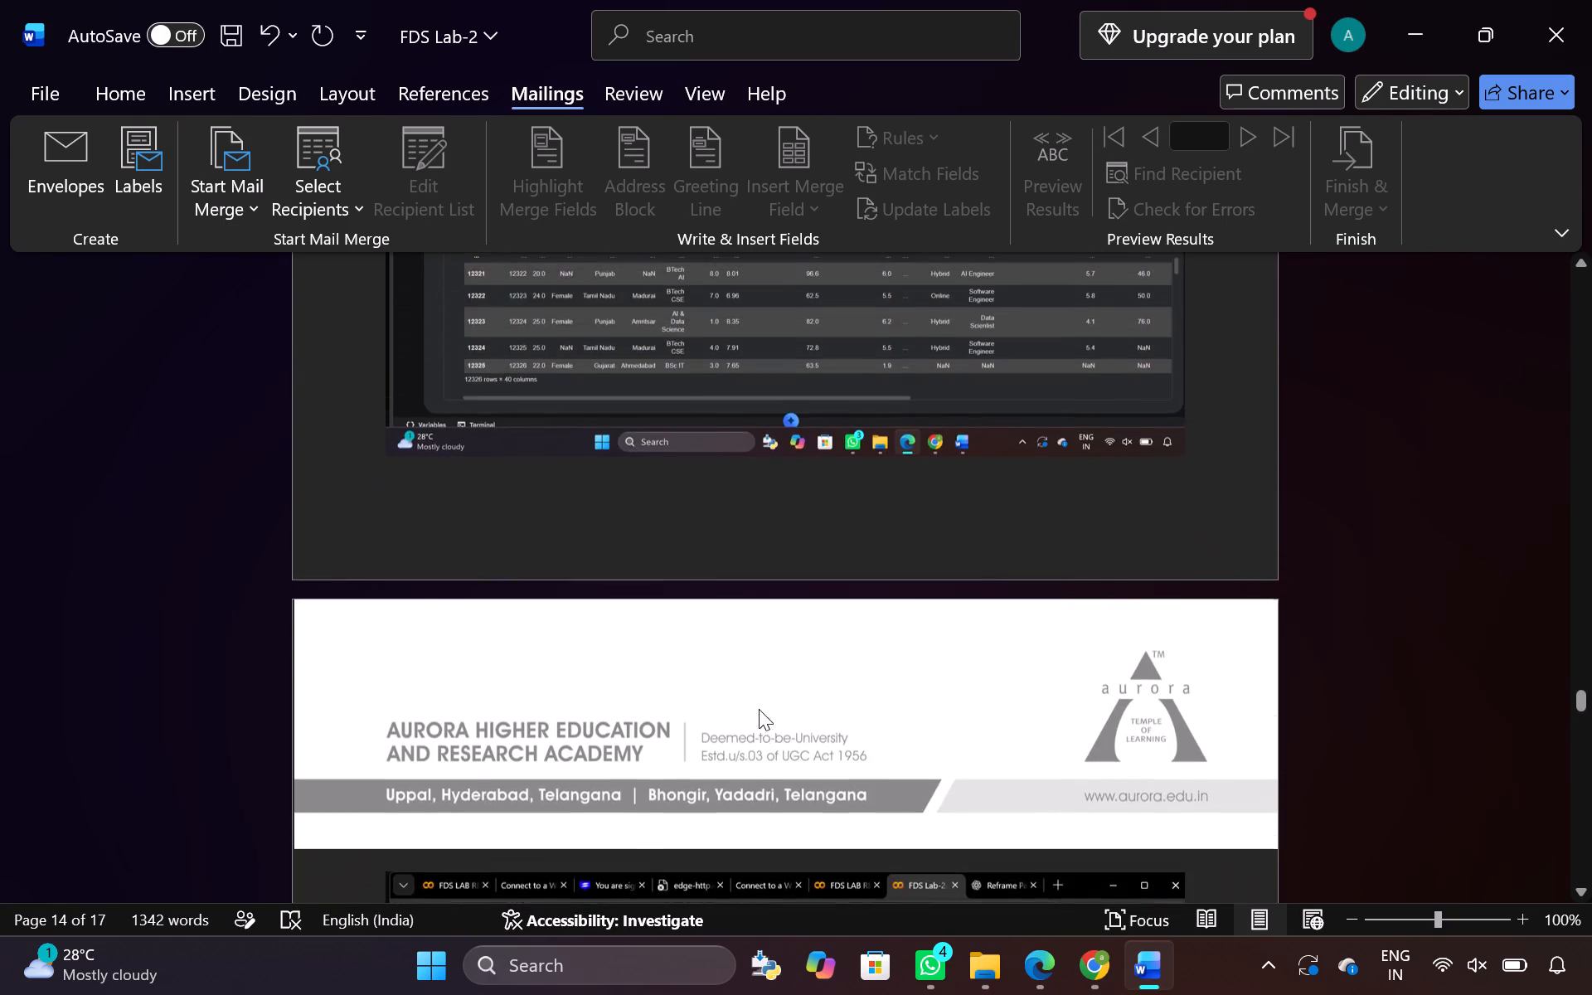
pyautogui.scroll(7, 759, 709)
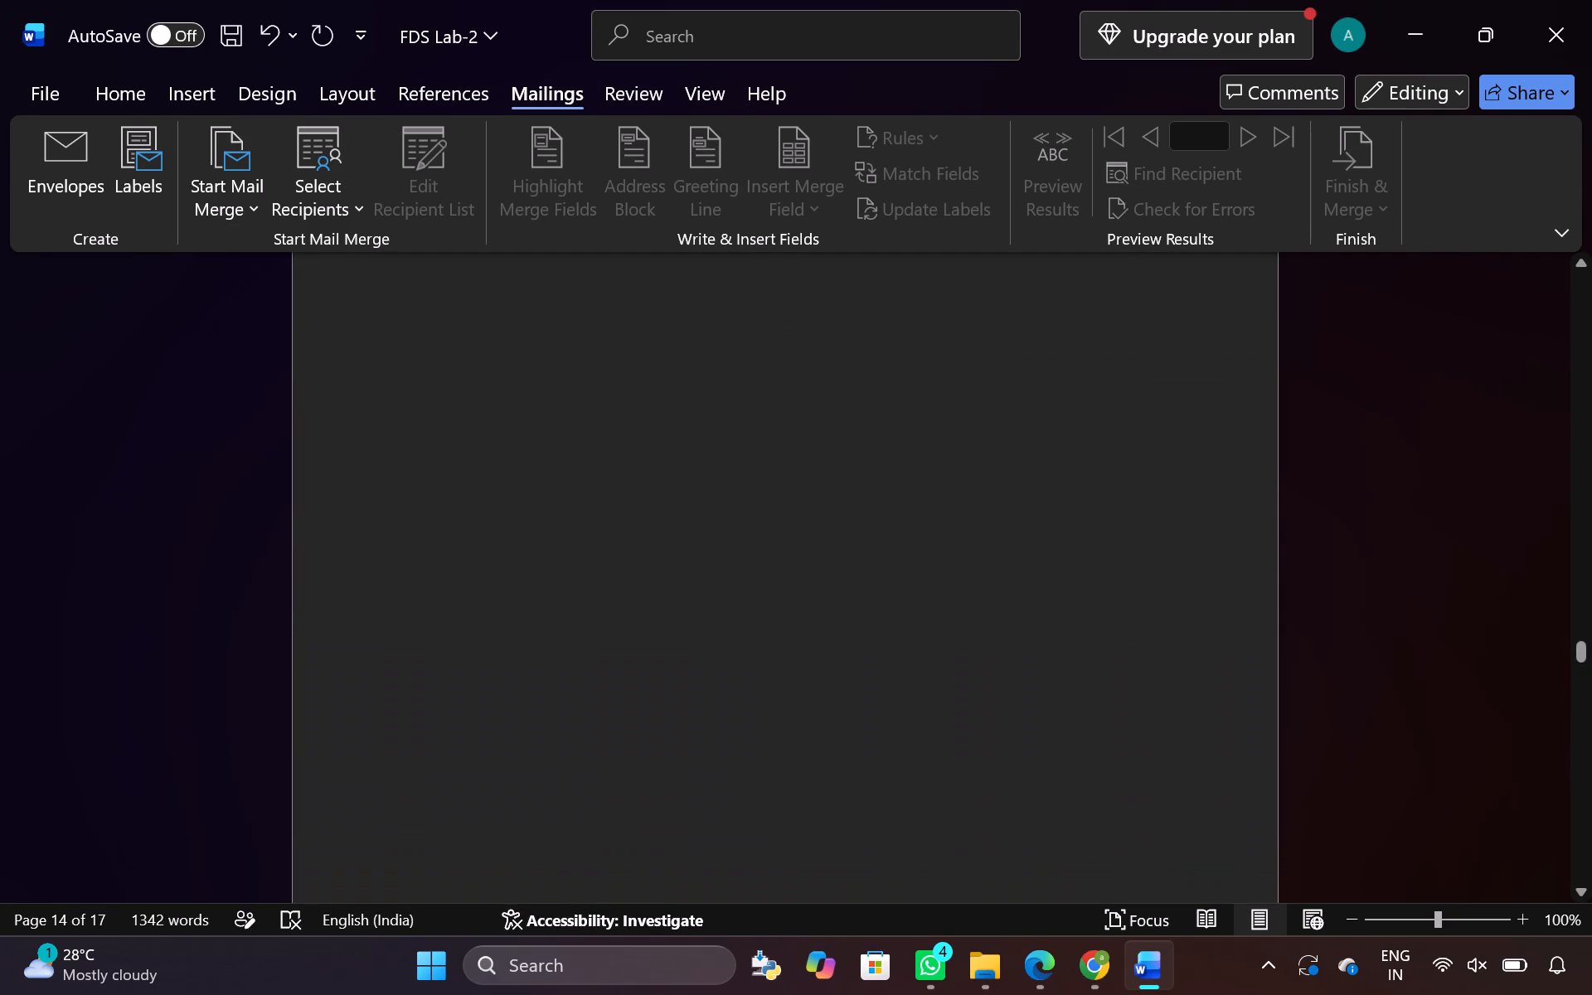
pyautogui.scroll(3, 759, 709)
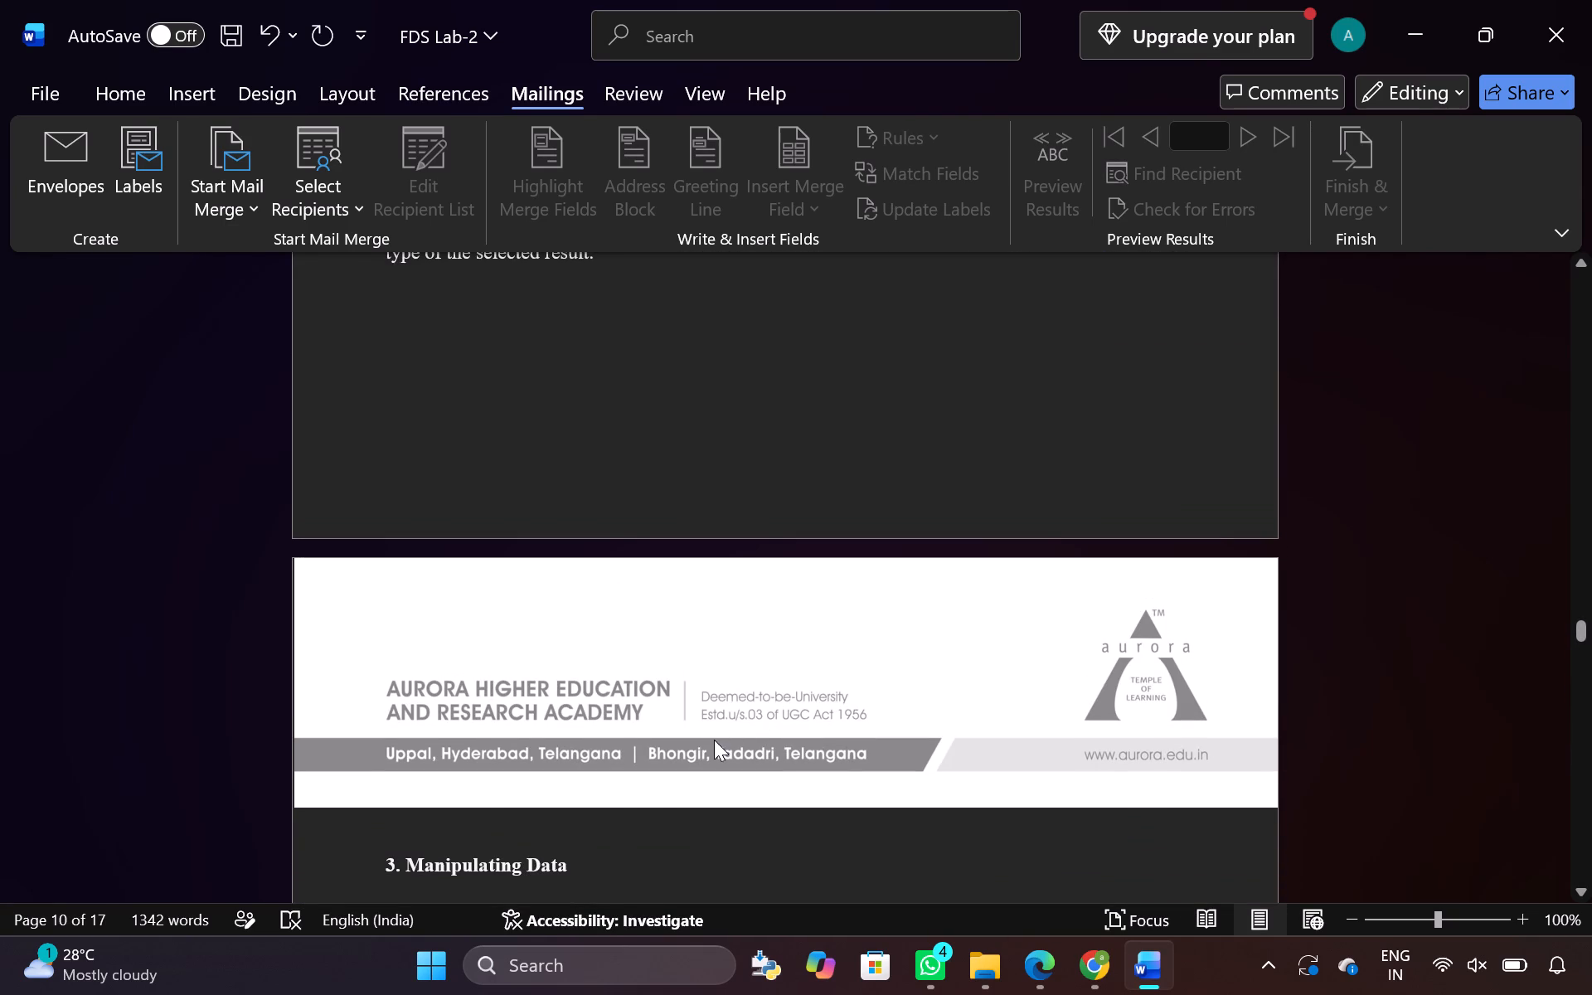
pyautogui.scroll(-2, 714, 740)
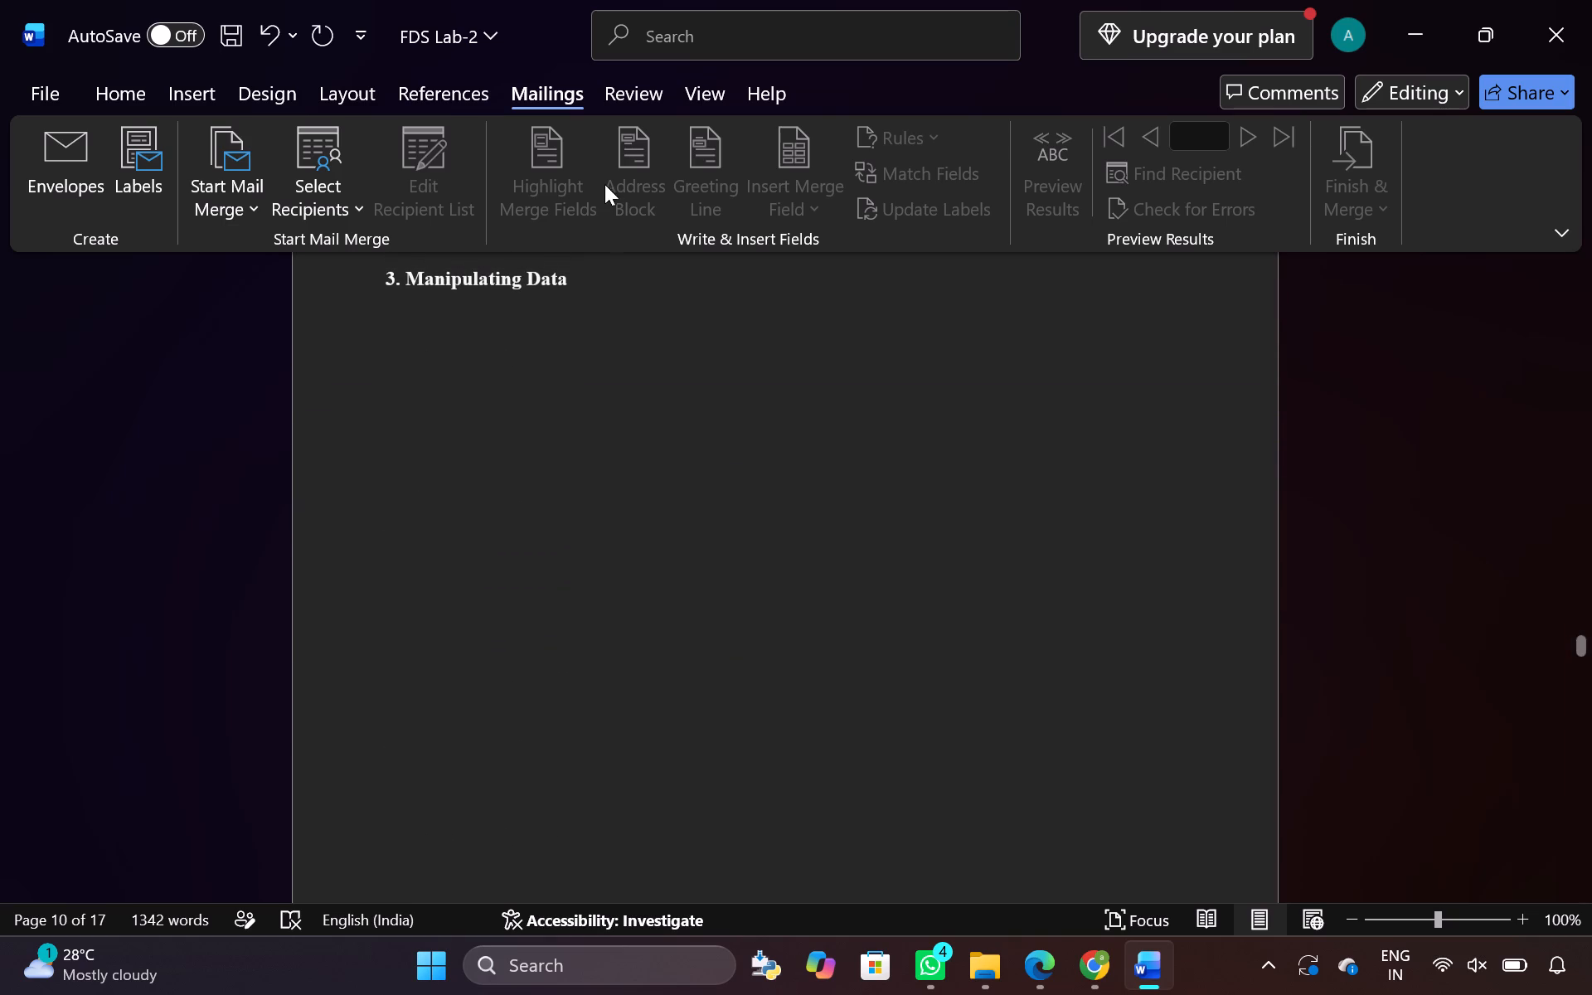
pyautogui.click(612, 289)
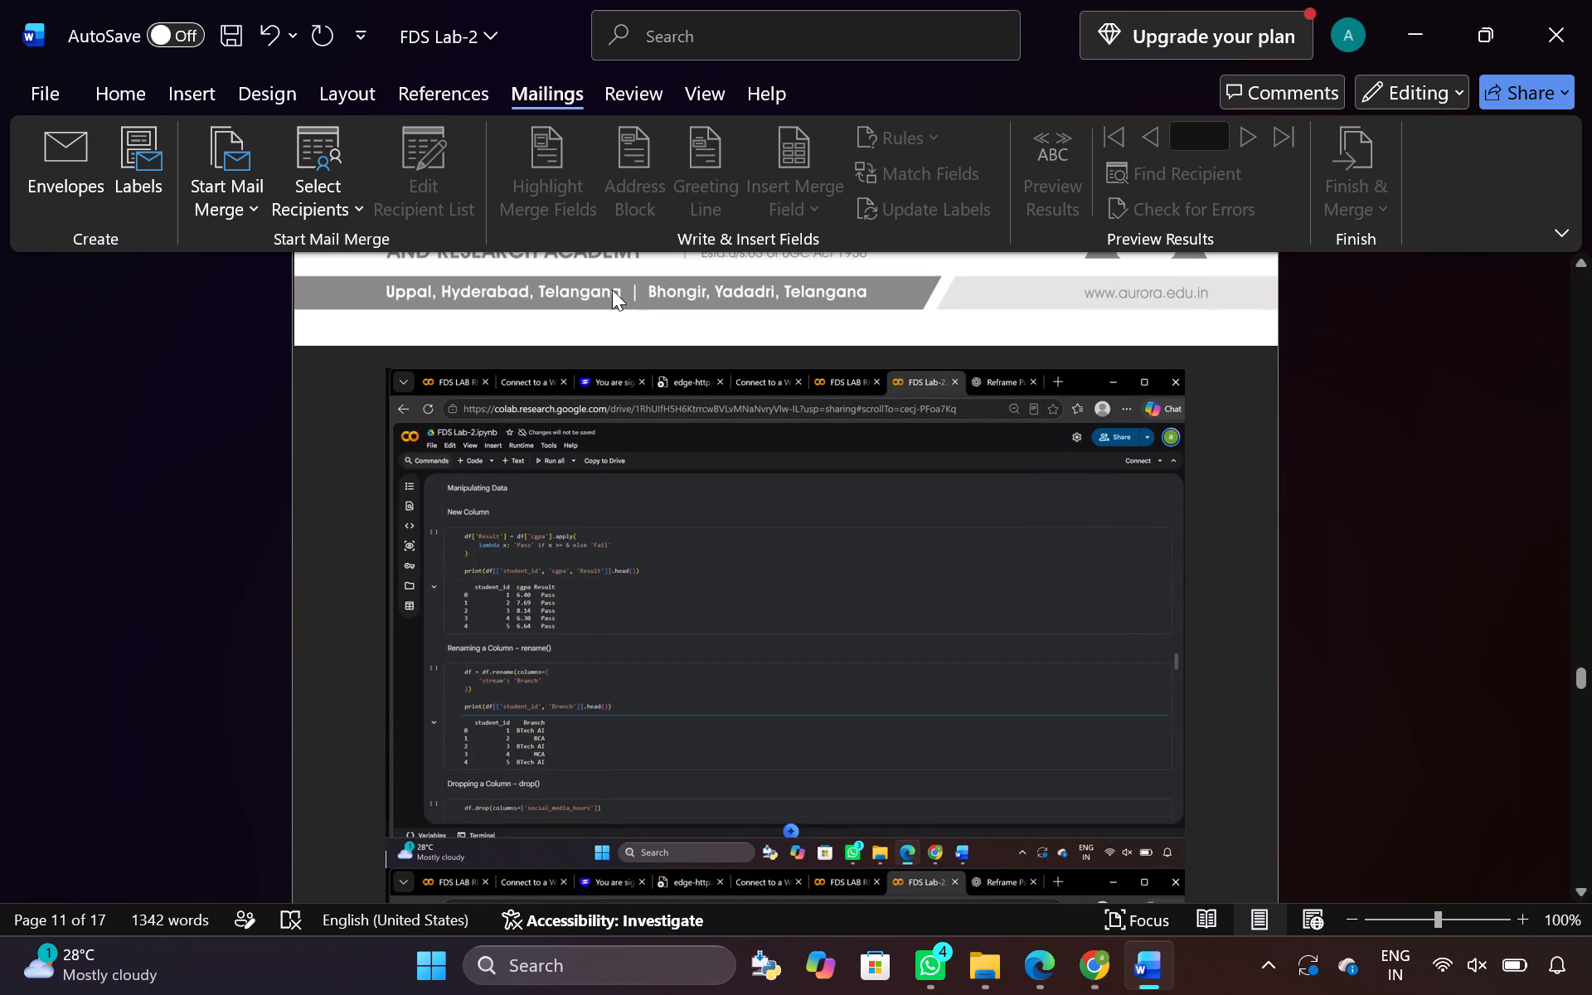
pyautogui.press('BackSpace')
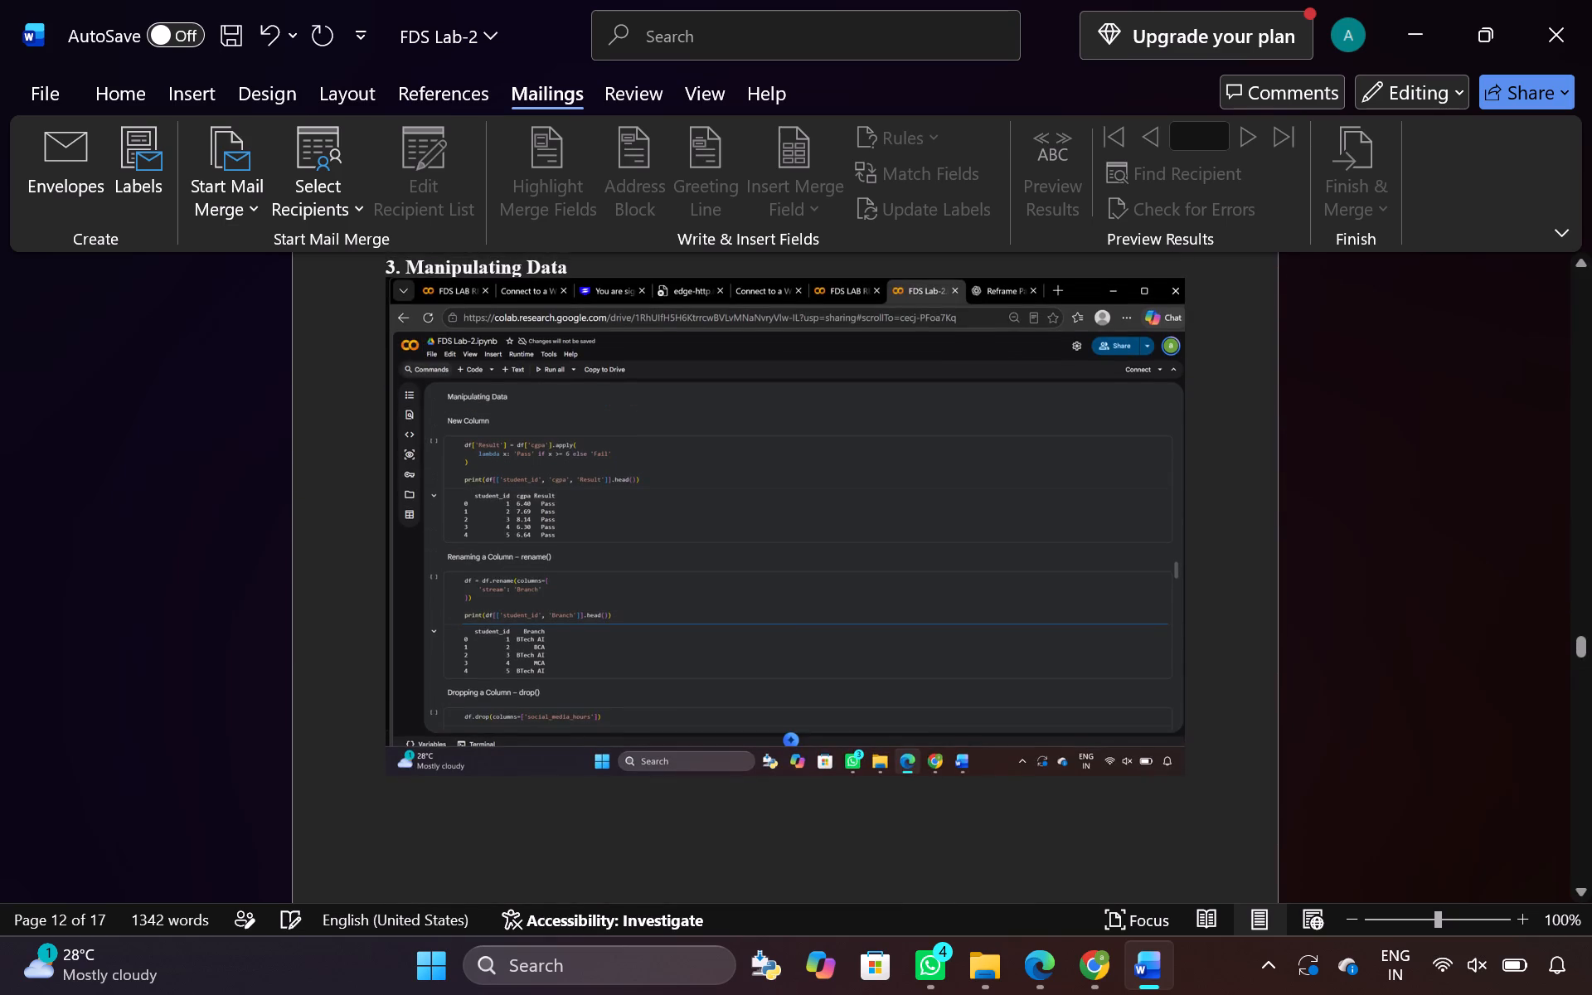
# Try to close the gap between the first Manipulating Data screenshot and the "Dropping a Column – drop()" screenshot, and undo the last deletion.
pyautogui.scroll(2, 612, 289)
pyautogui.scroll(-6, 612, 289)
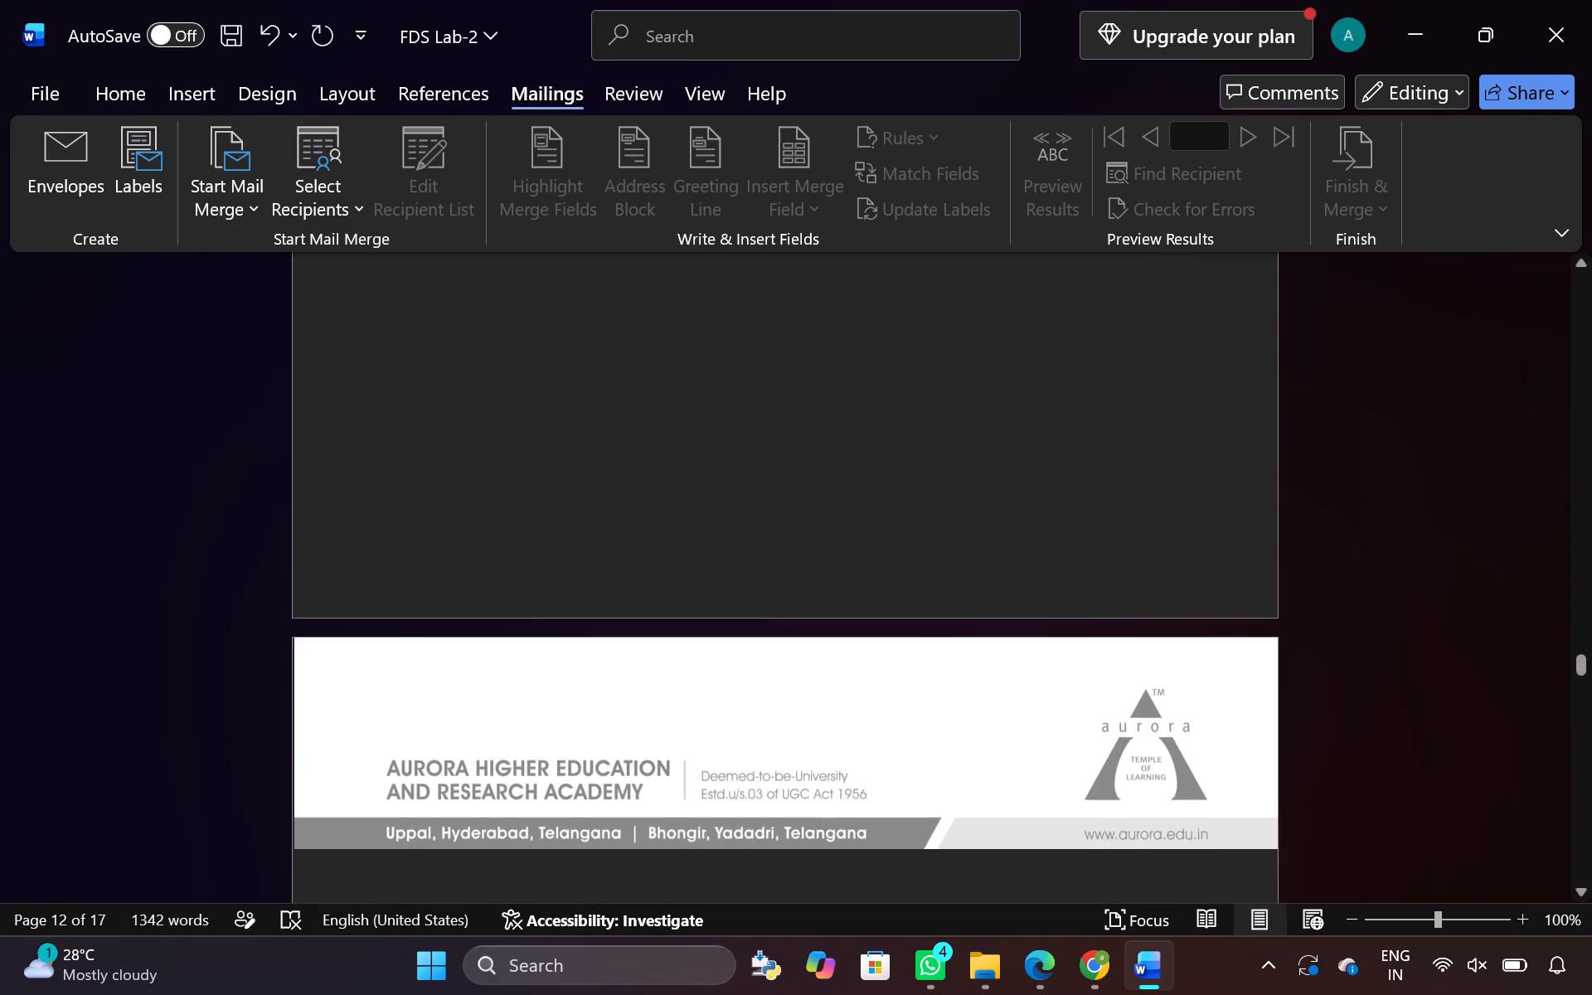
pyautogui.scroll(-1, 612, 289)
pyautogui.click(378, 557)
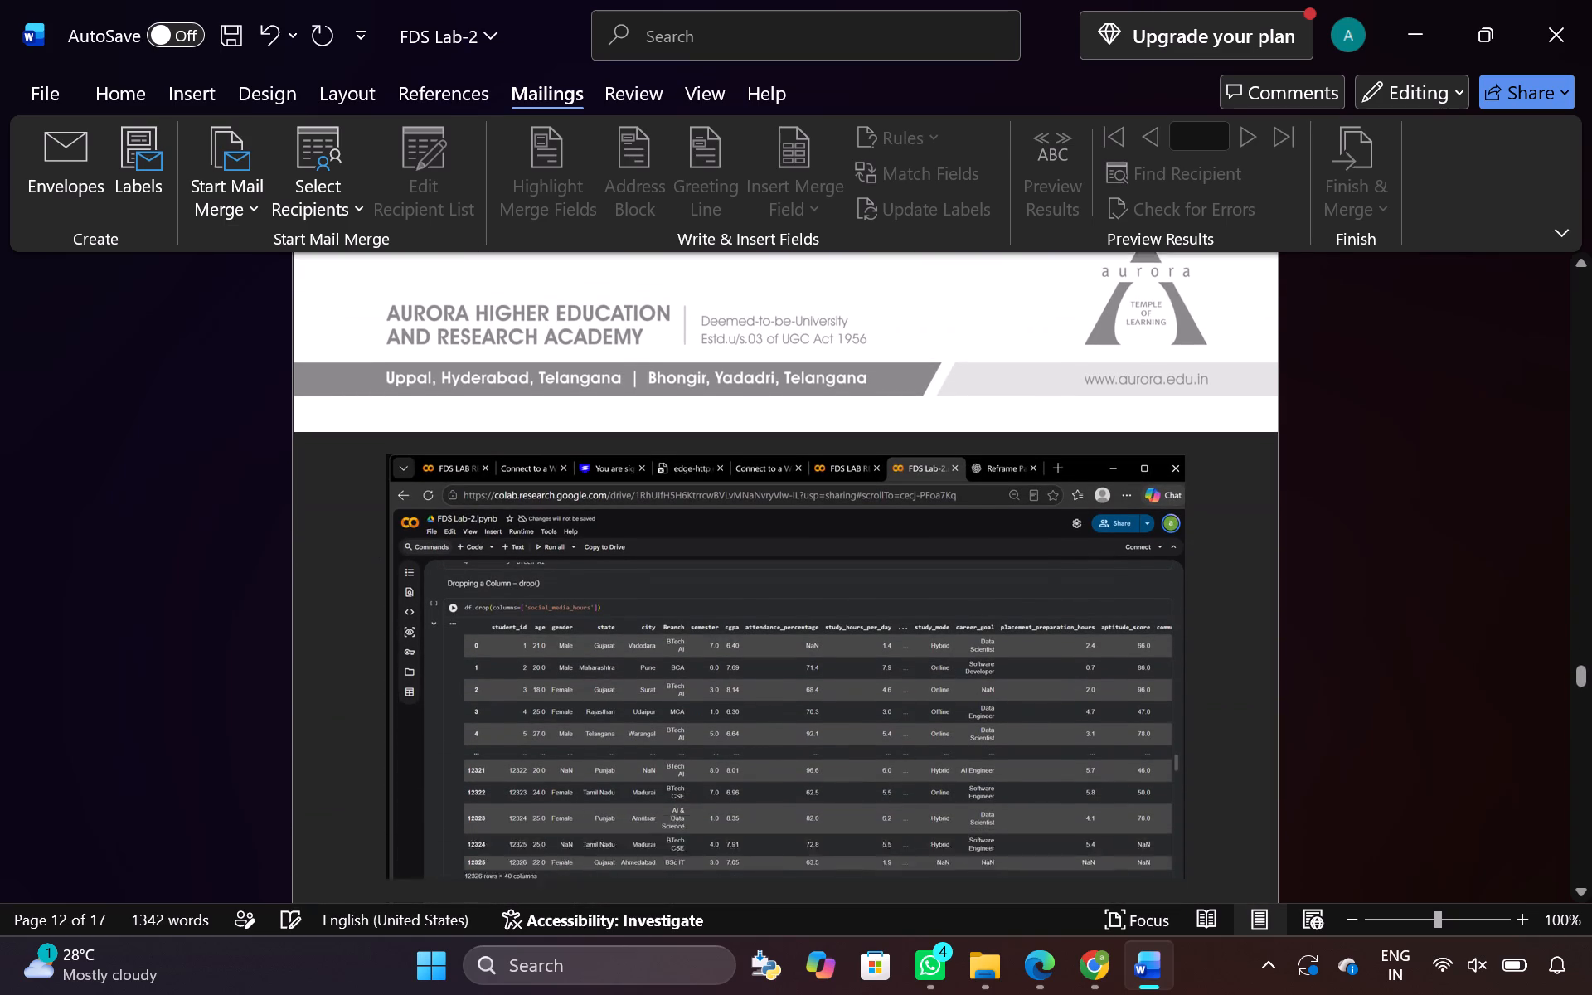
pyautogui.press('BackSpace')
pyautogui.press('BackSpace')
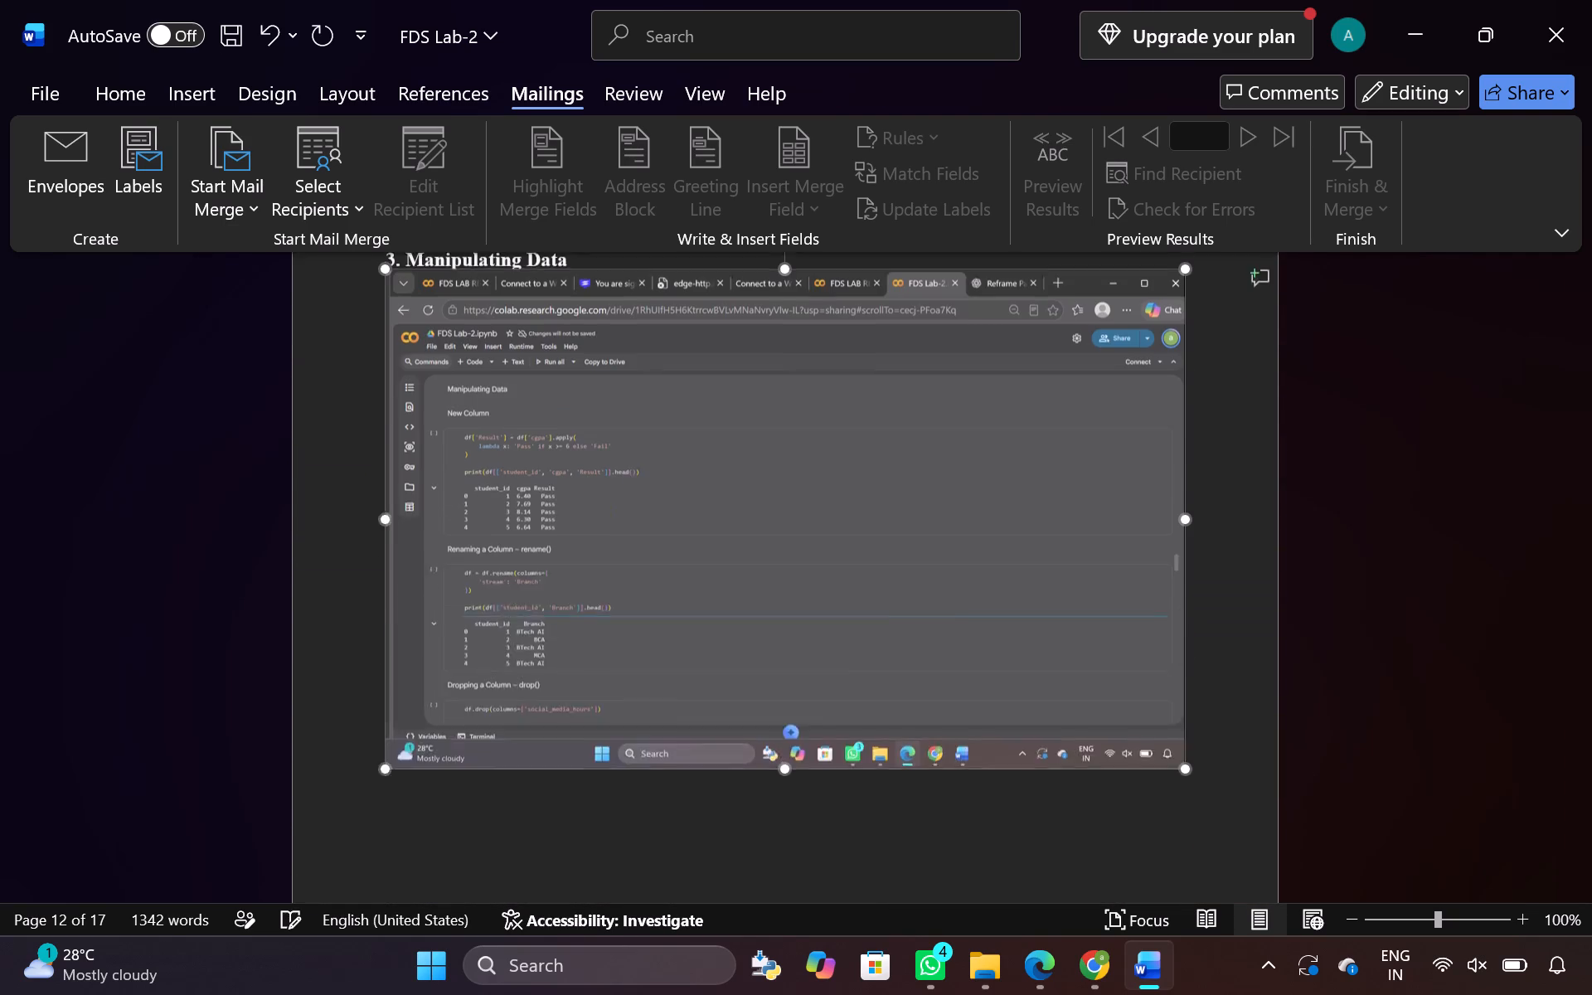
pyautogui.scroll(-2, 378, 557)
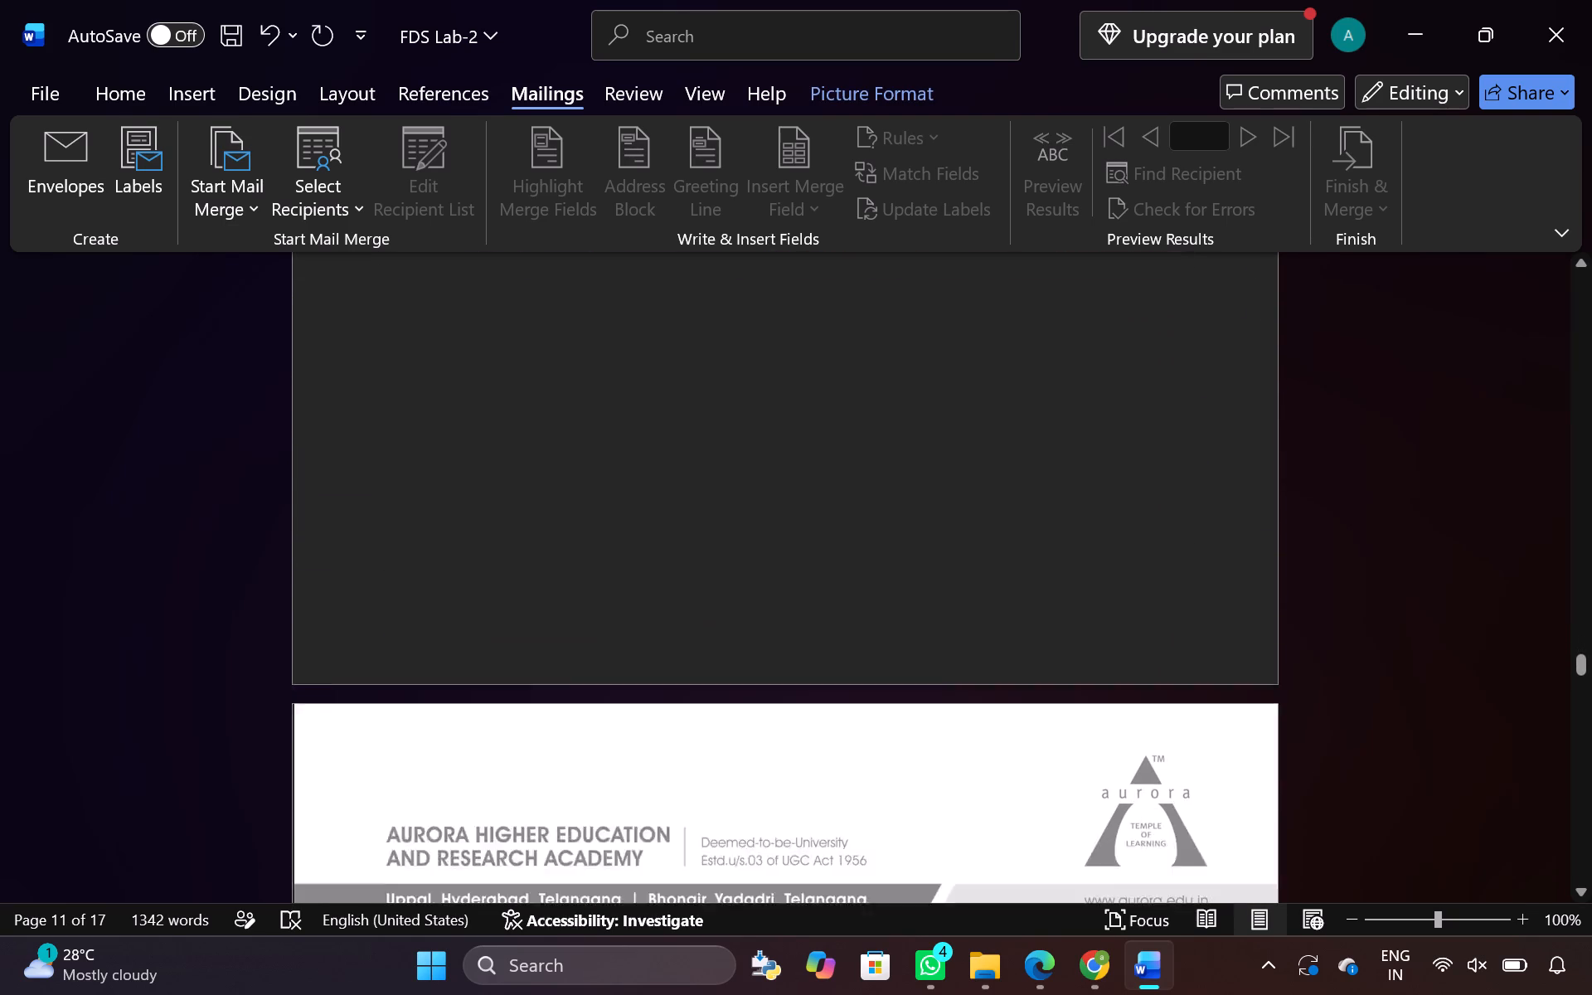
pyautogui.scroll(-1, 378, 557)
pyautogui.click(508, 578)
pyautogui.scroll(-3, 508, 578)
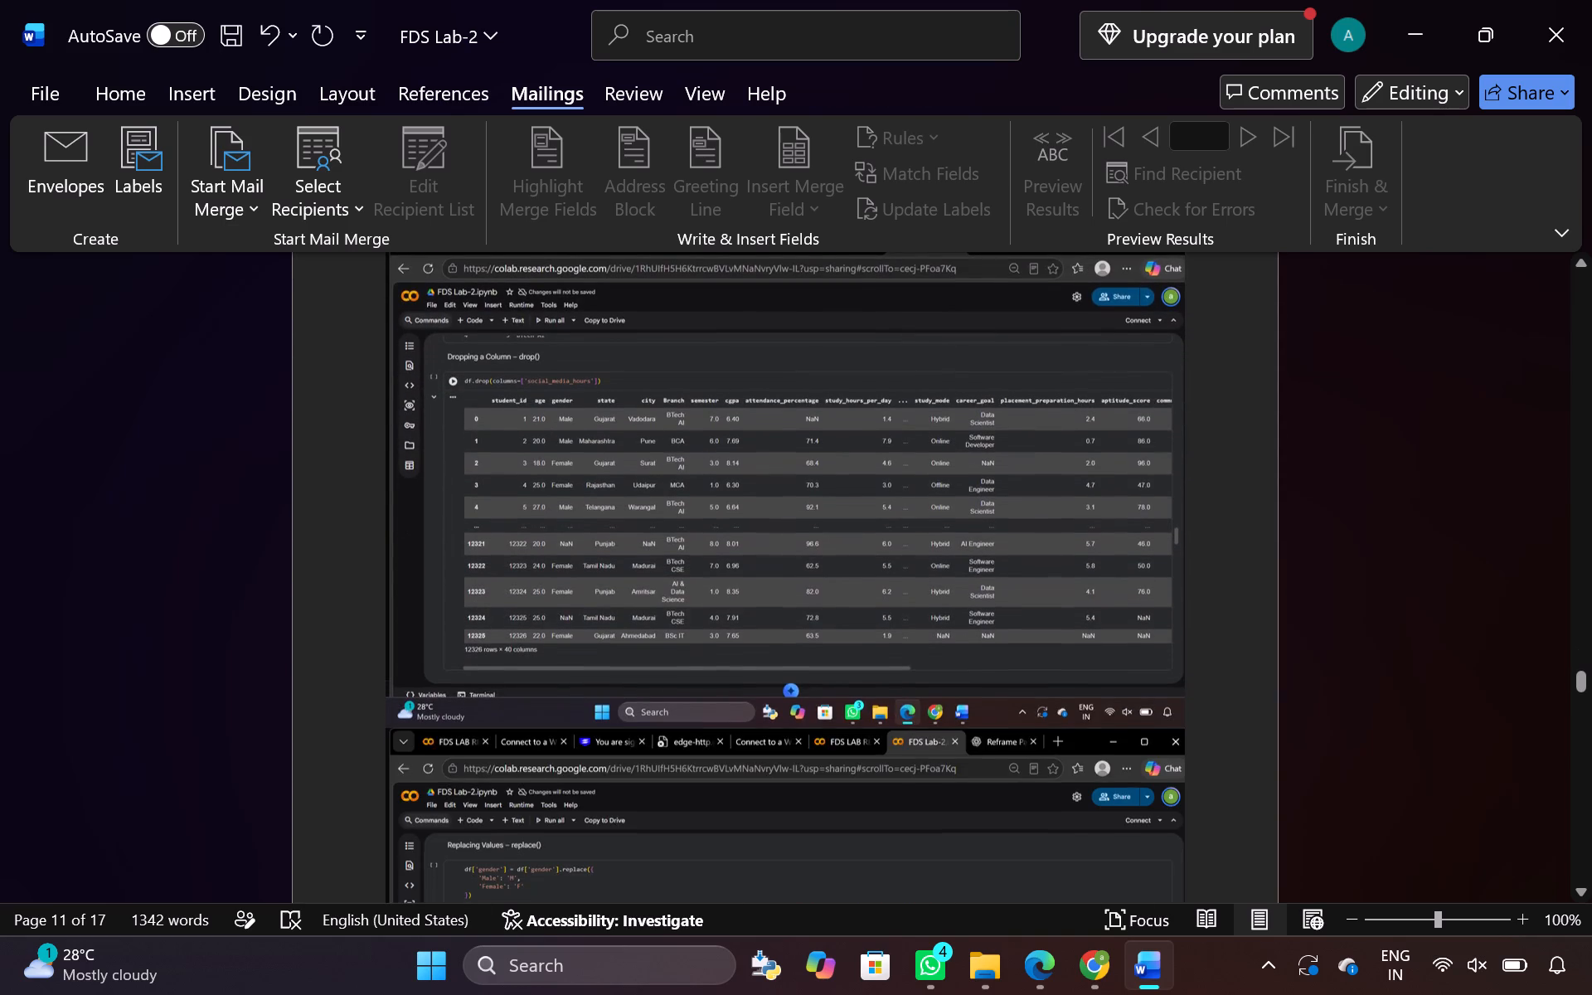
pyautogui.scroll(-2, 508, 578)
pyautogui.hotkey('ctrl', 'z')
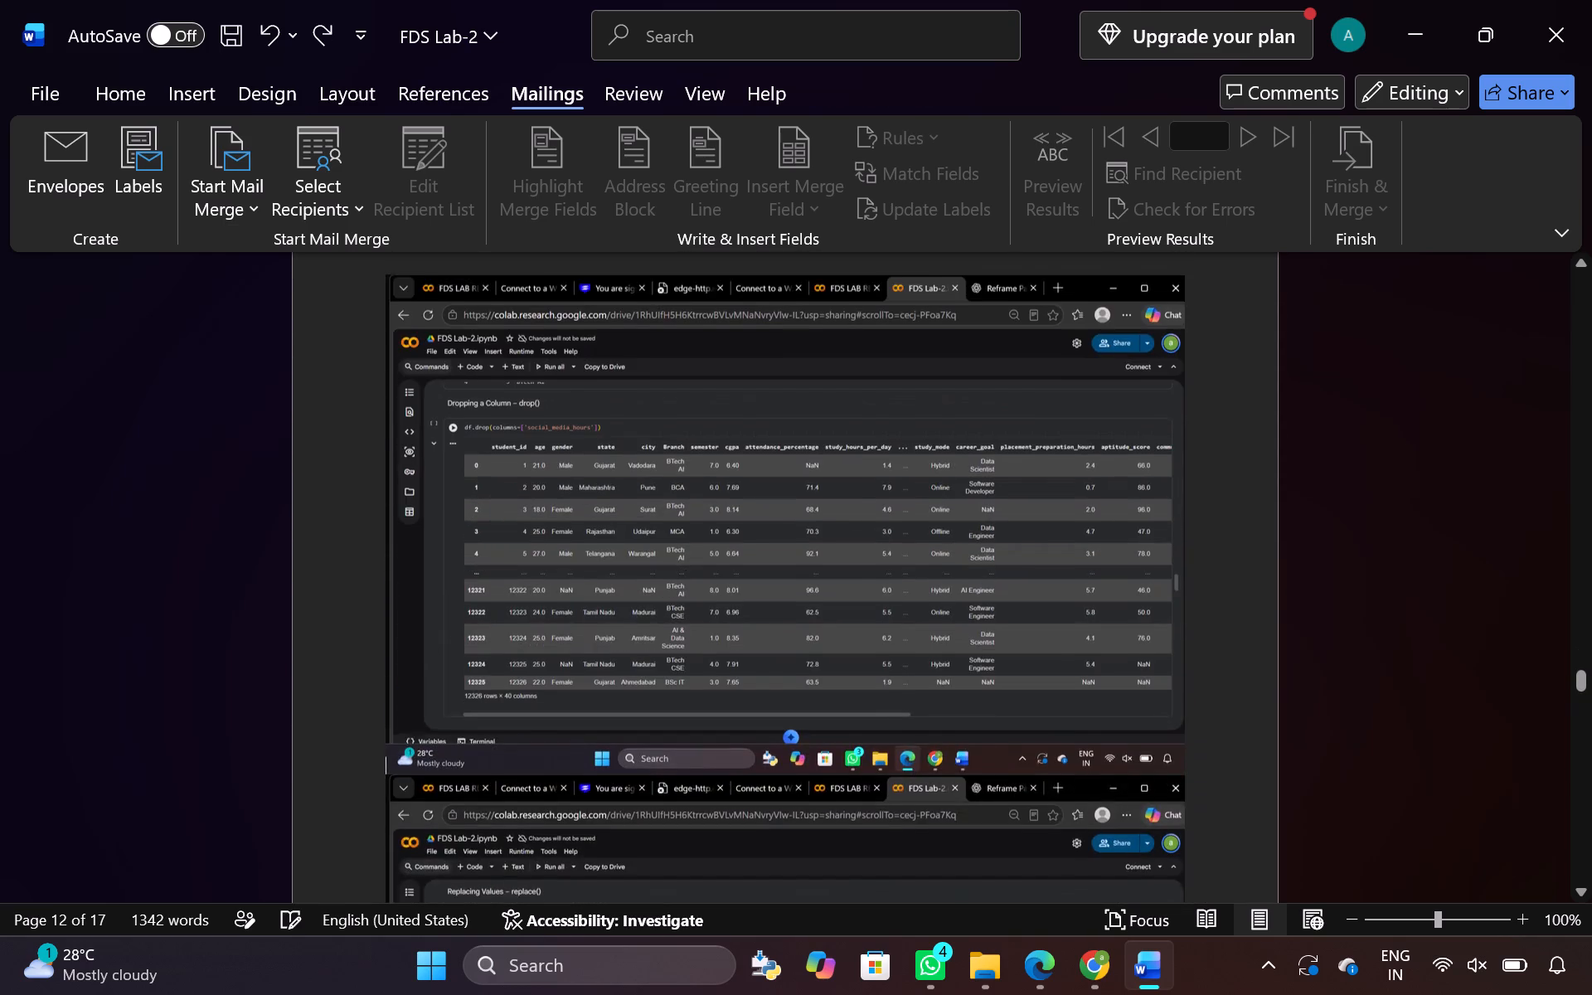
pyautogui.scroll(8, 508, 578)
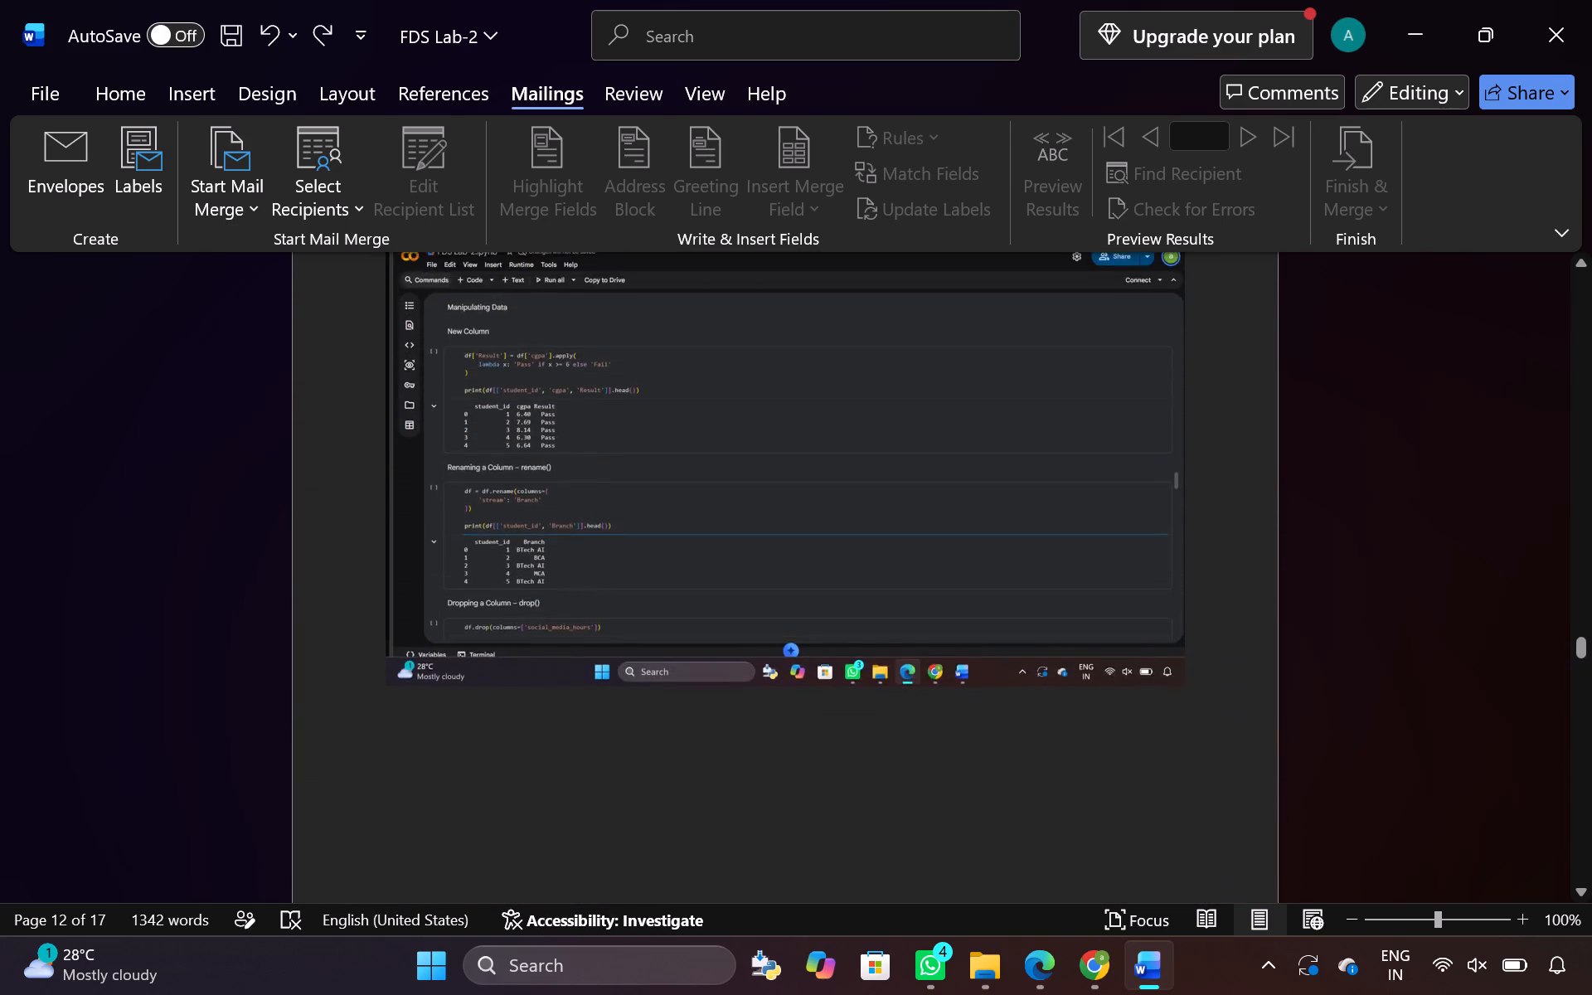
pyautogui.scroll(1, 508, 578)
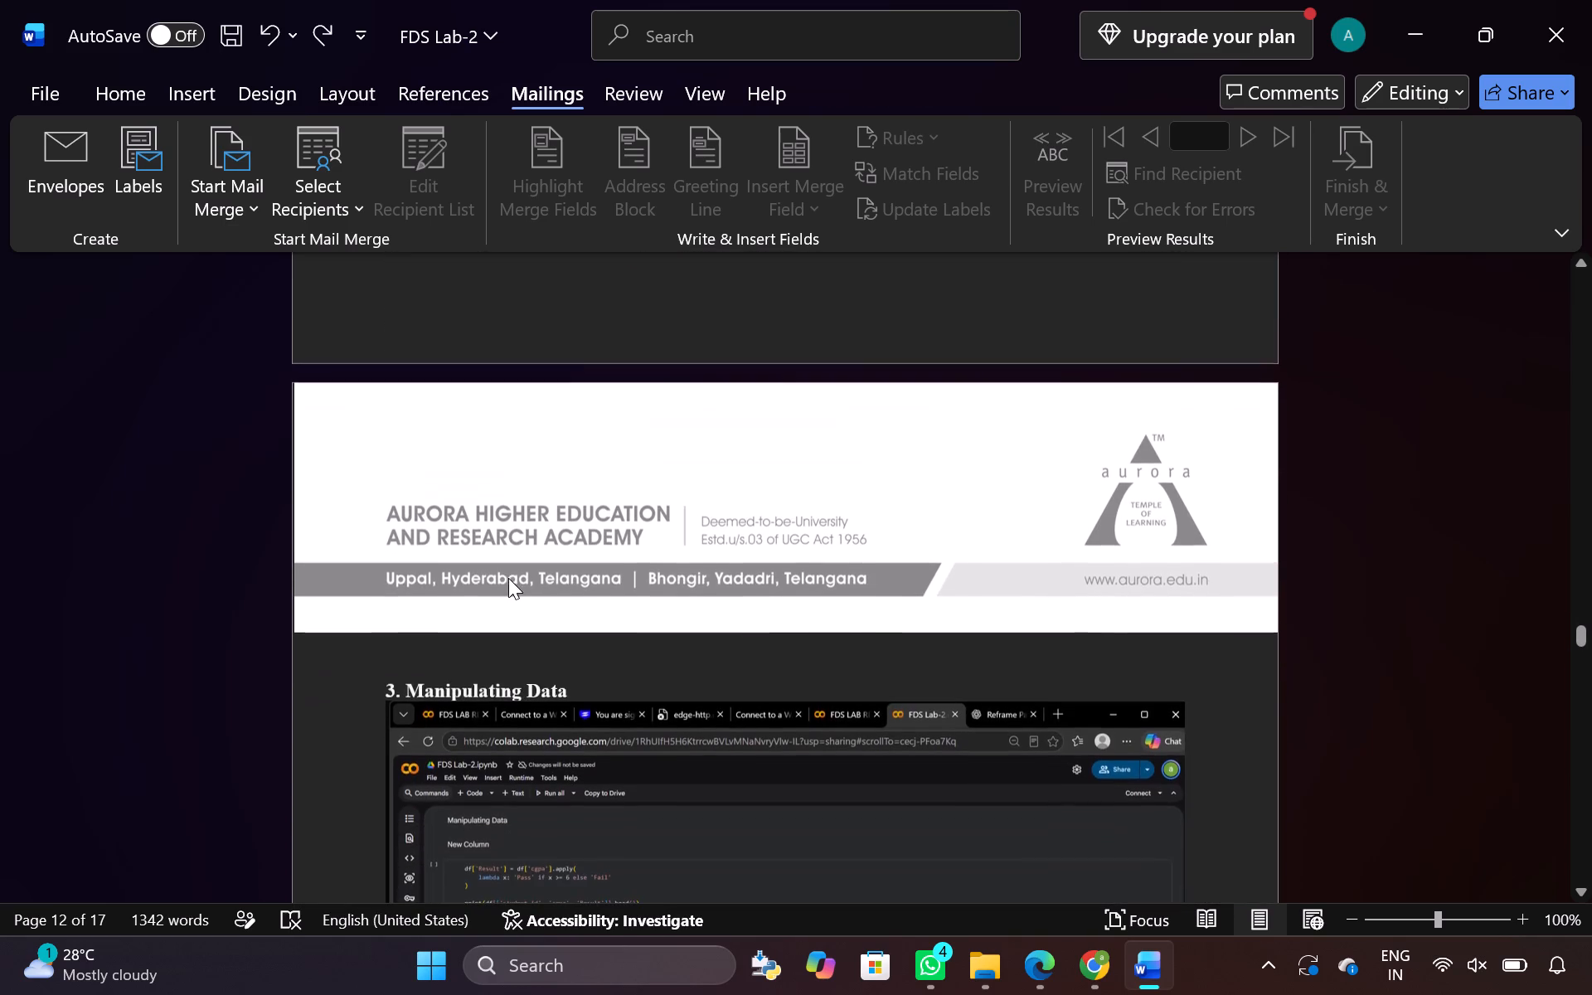
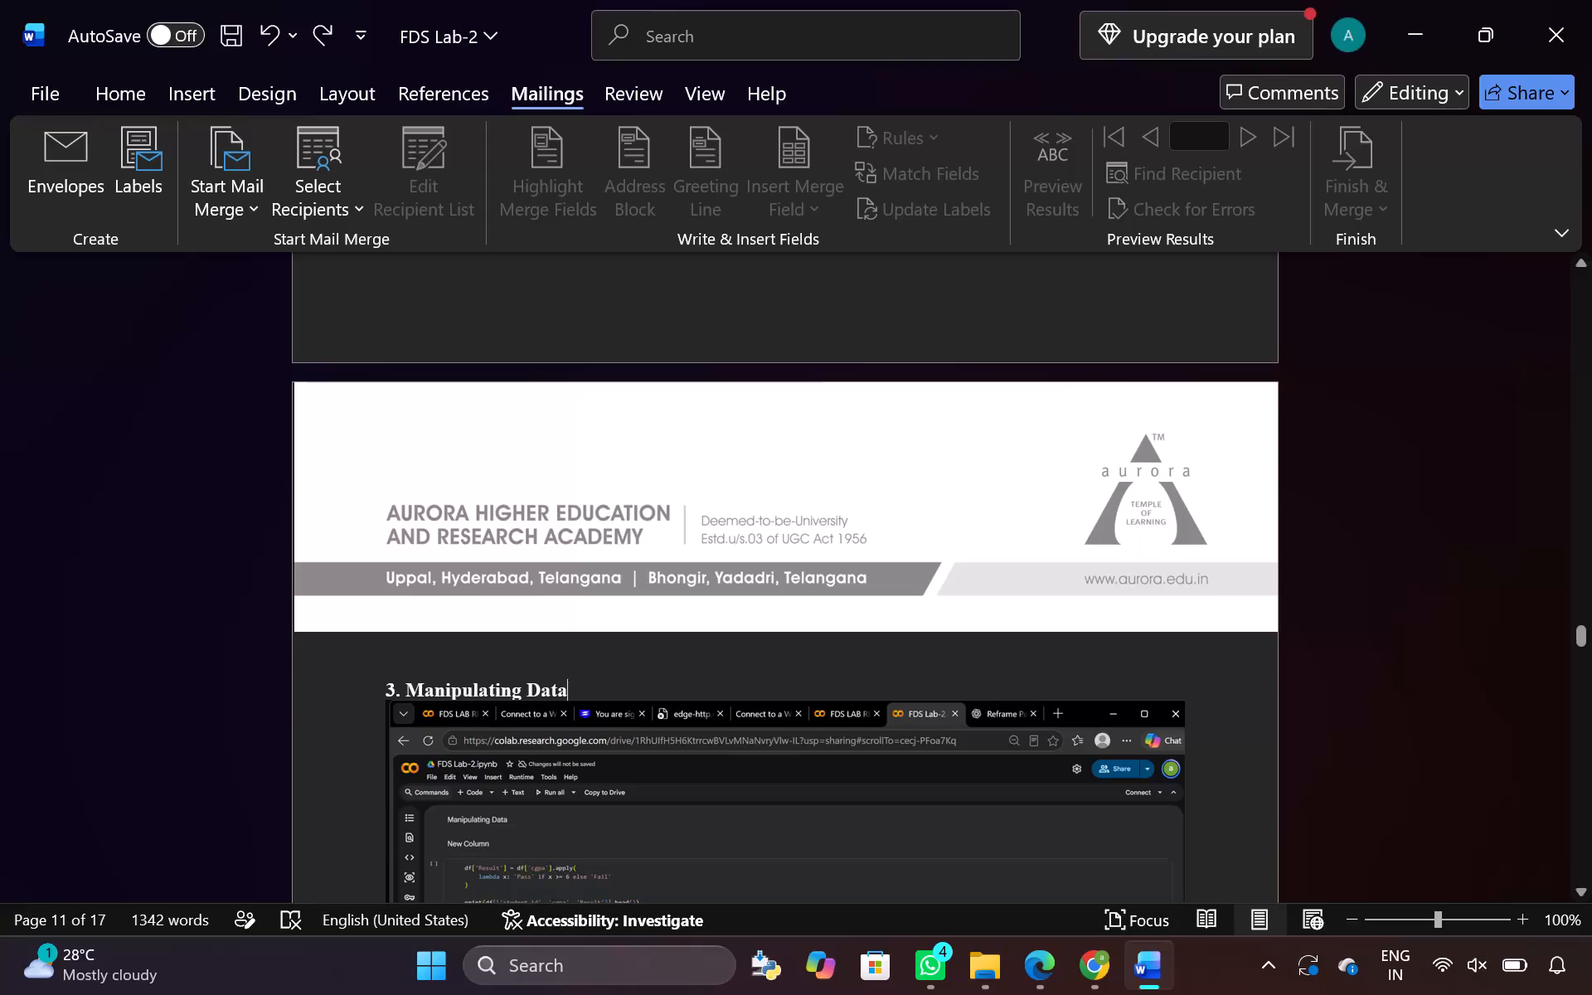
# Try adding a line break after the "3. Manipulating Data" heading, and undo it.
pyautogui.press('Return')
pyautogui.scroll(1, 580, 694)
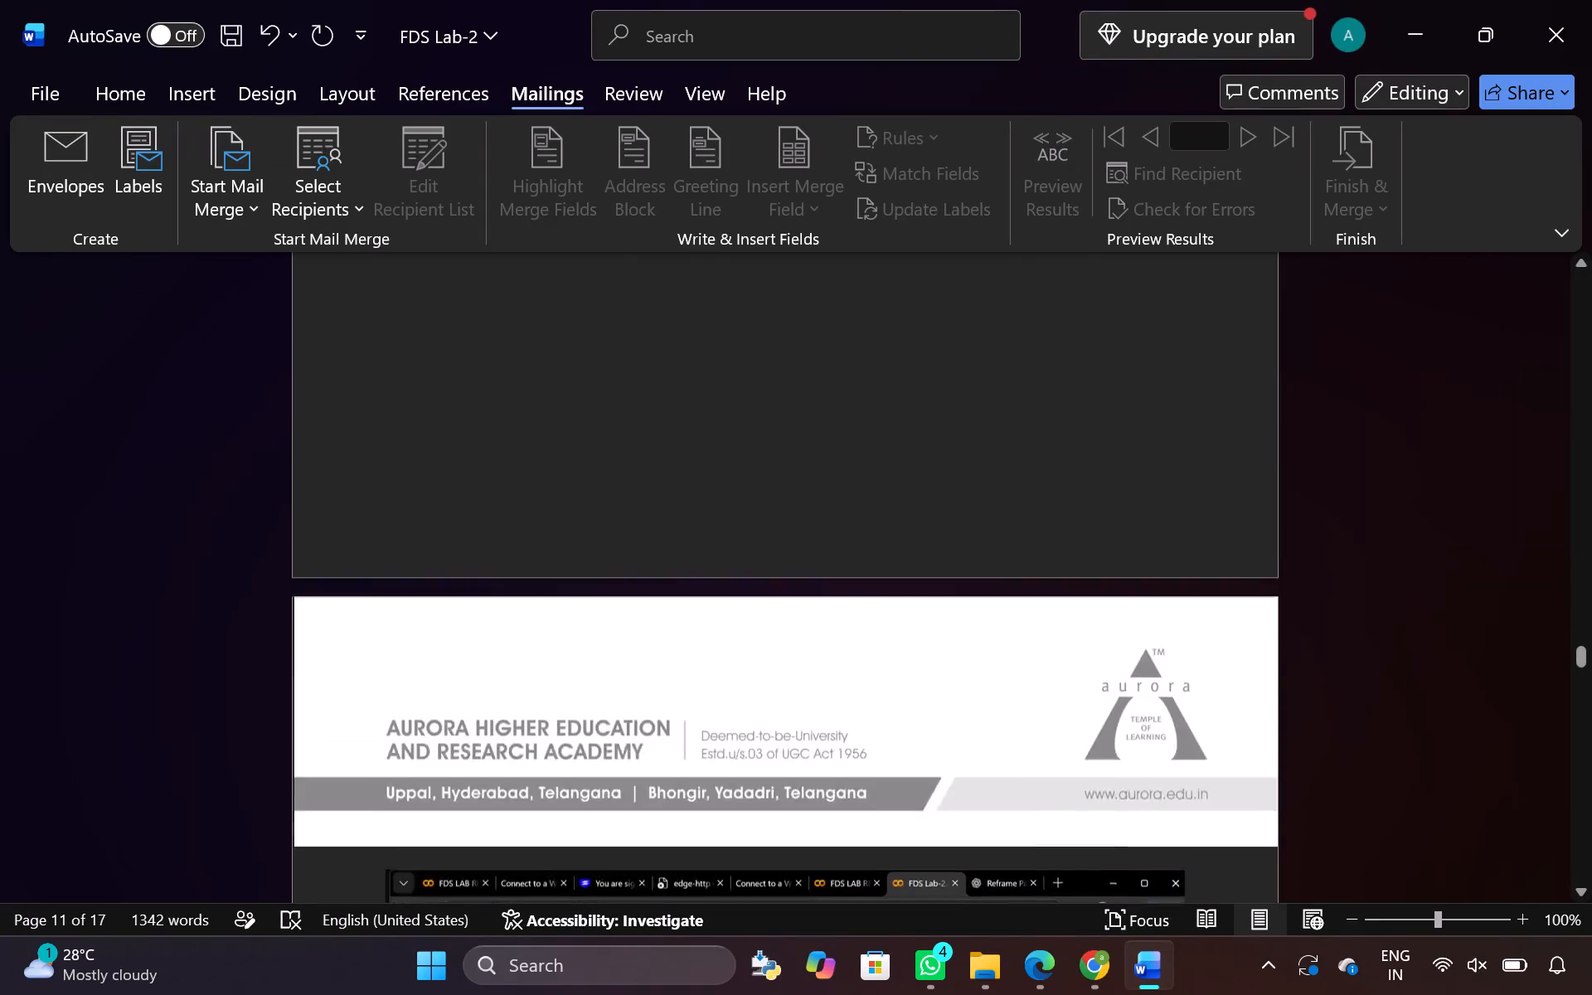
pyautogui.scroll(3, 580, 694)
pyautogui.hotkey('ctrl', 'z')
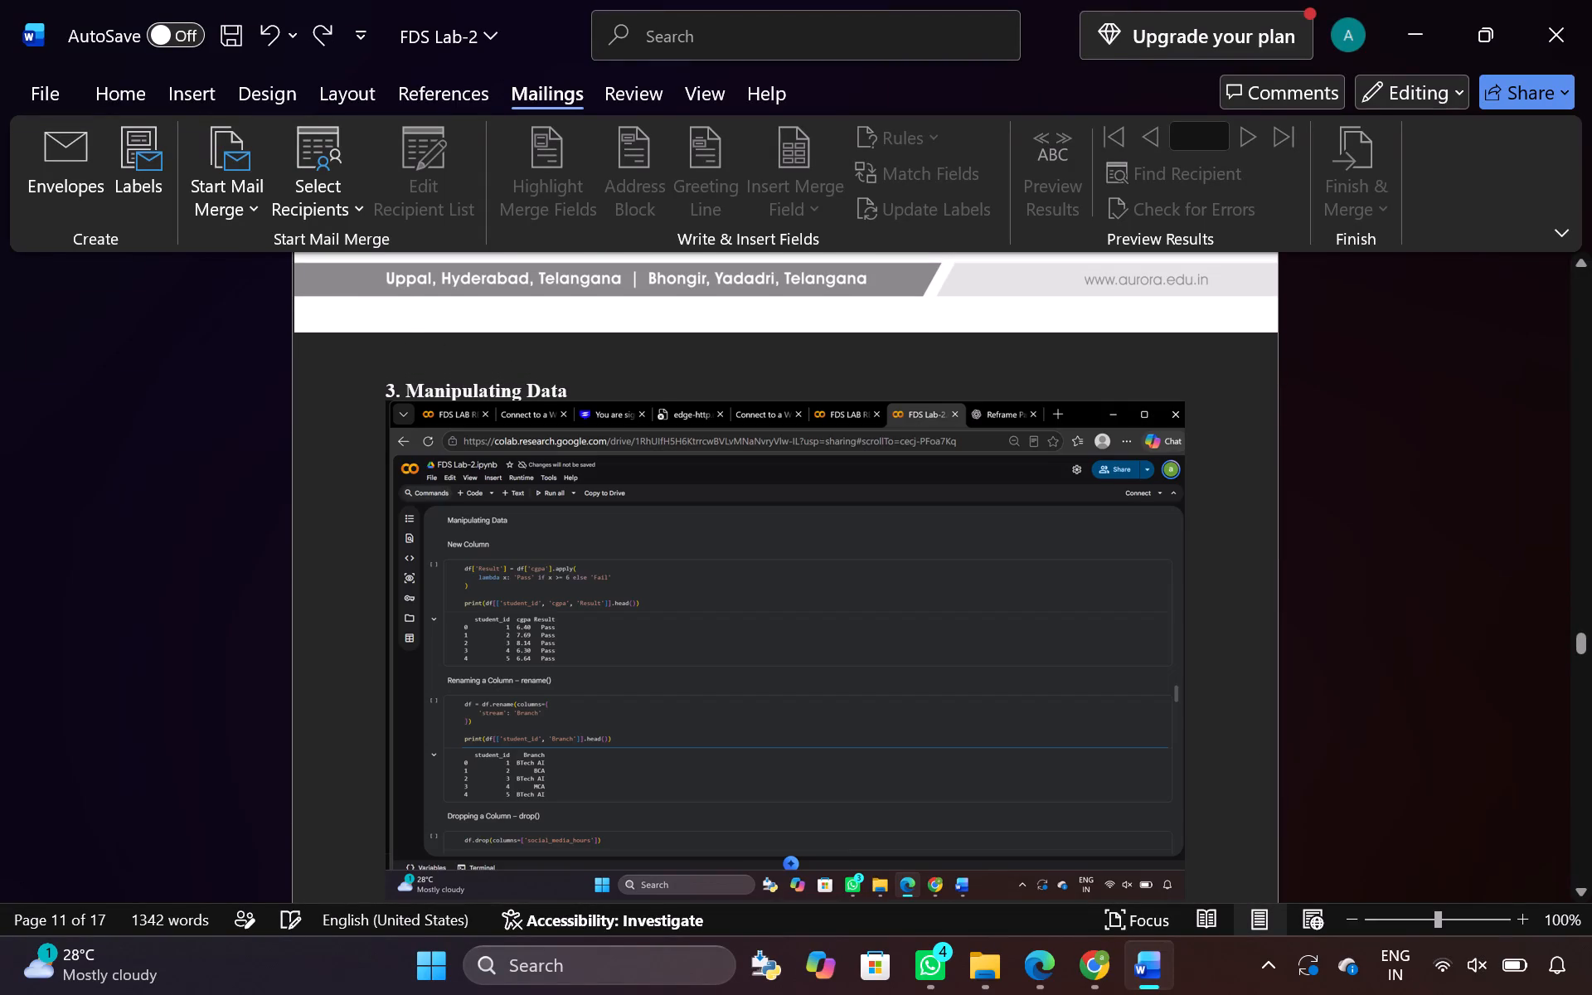
# Remove the blank space between the "2. Selecting and Filtering" heading and its first Colab screenshot.
pyautogui.scroll(6, 580, 694)
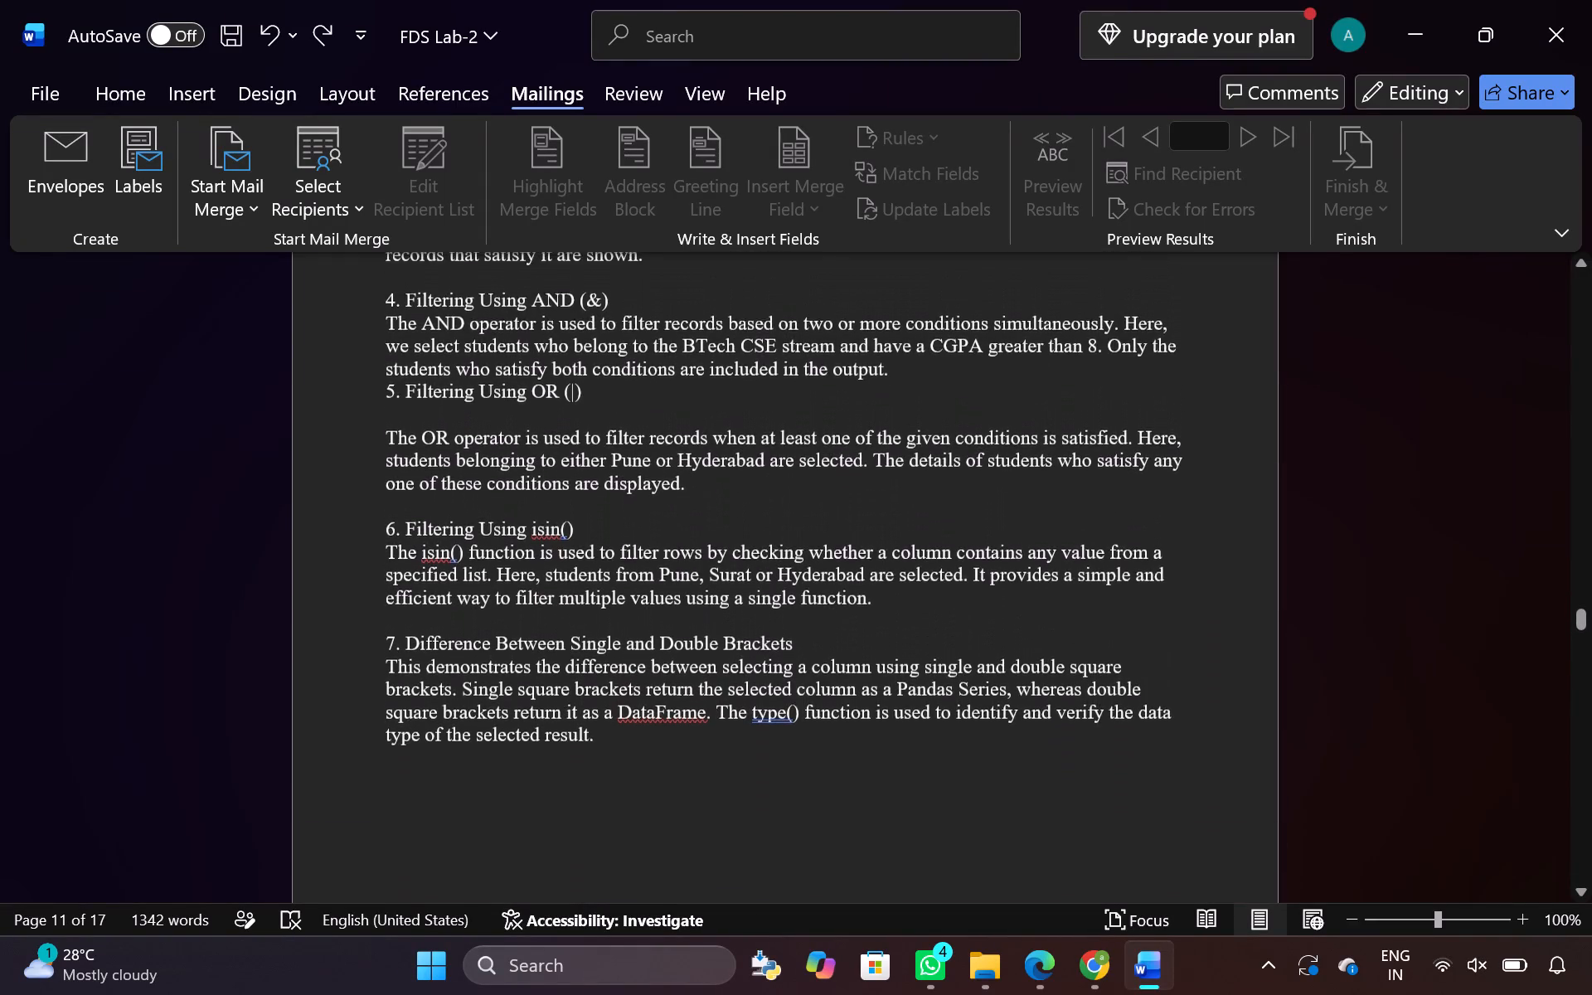
pyautogui.scroll(2, 580, 694)
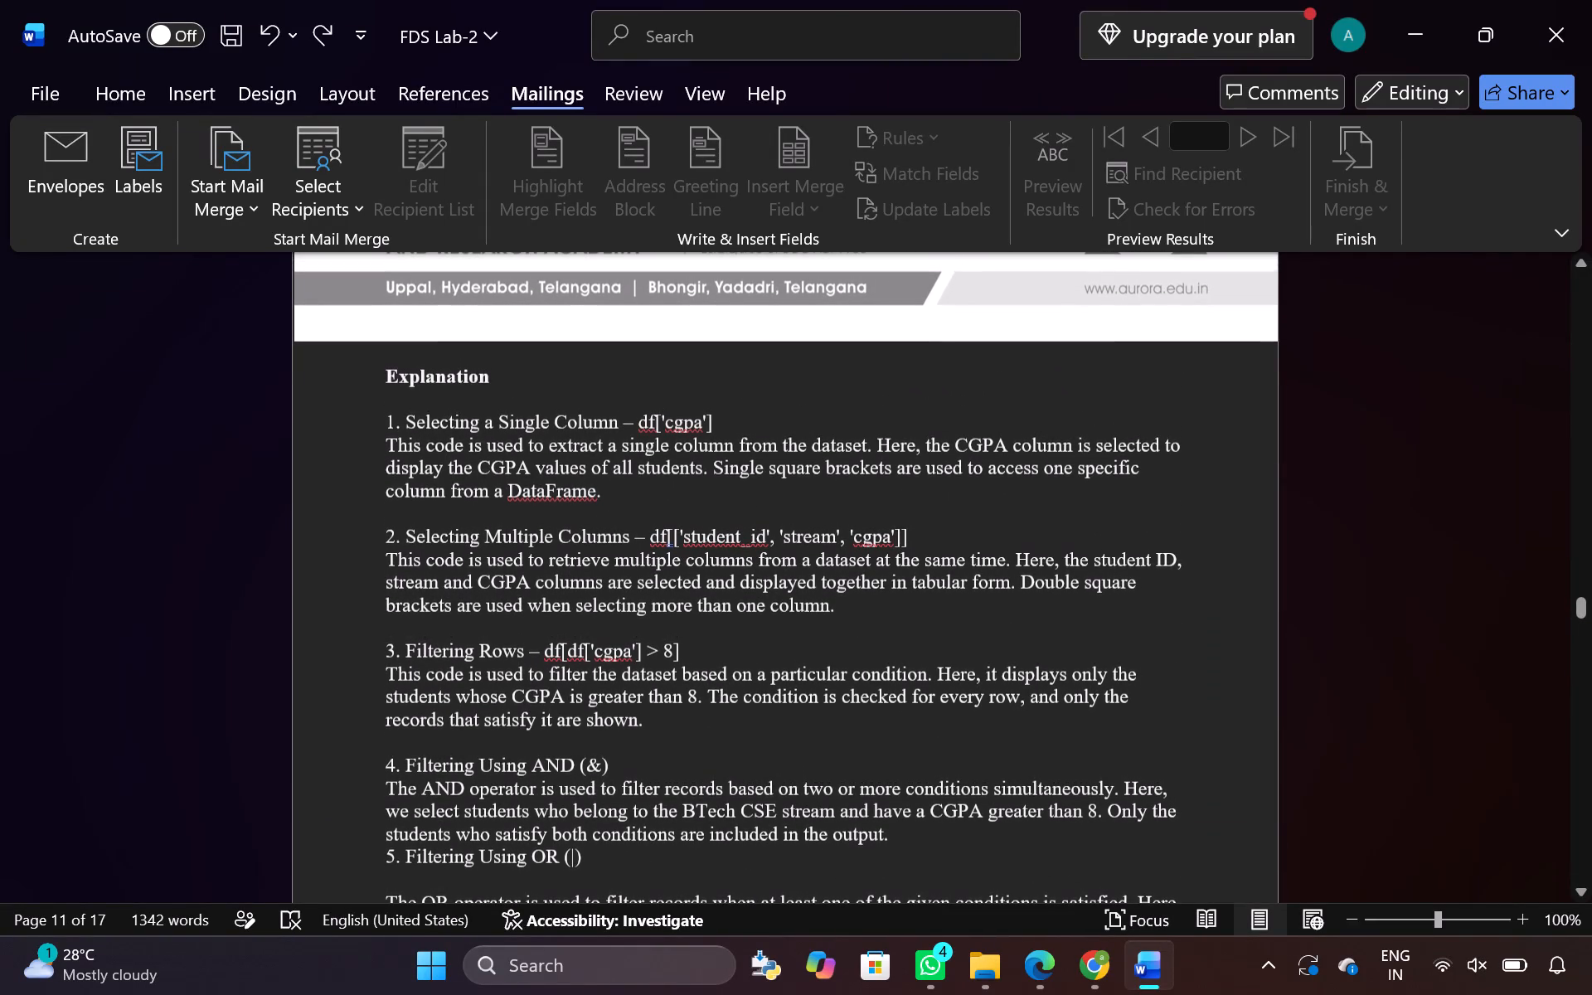
pyautogui.scroll(3, 580, 694)
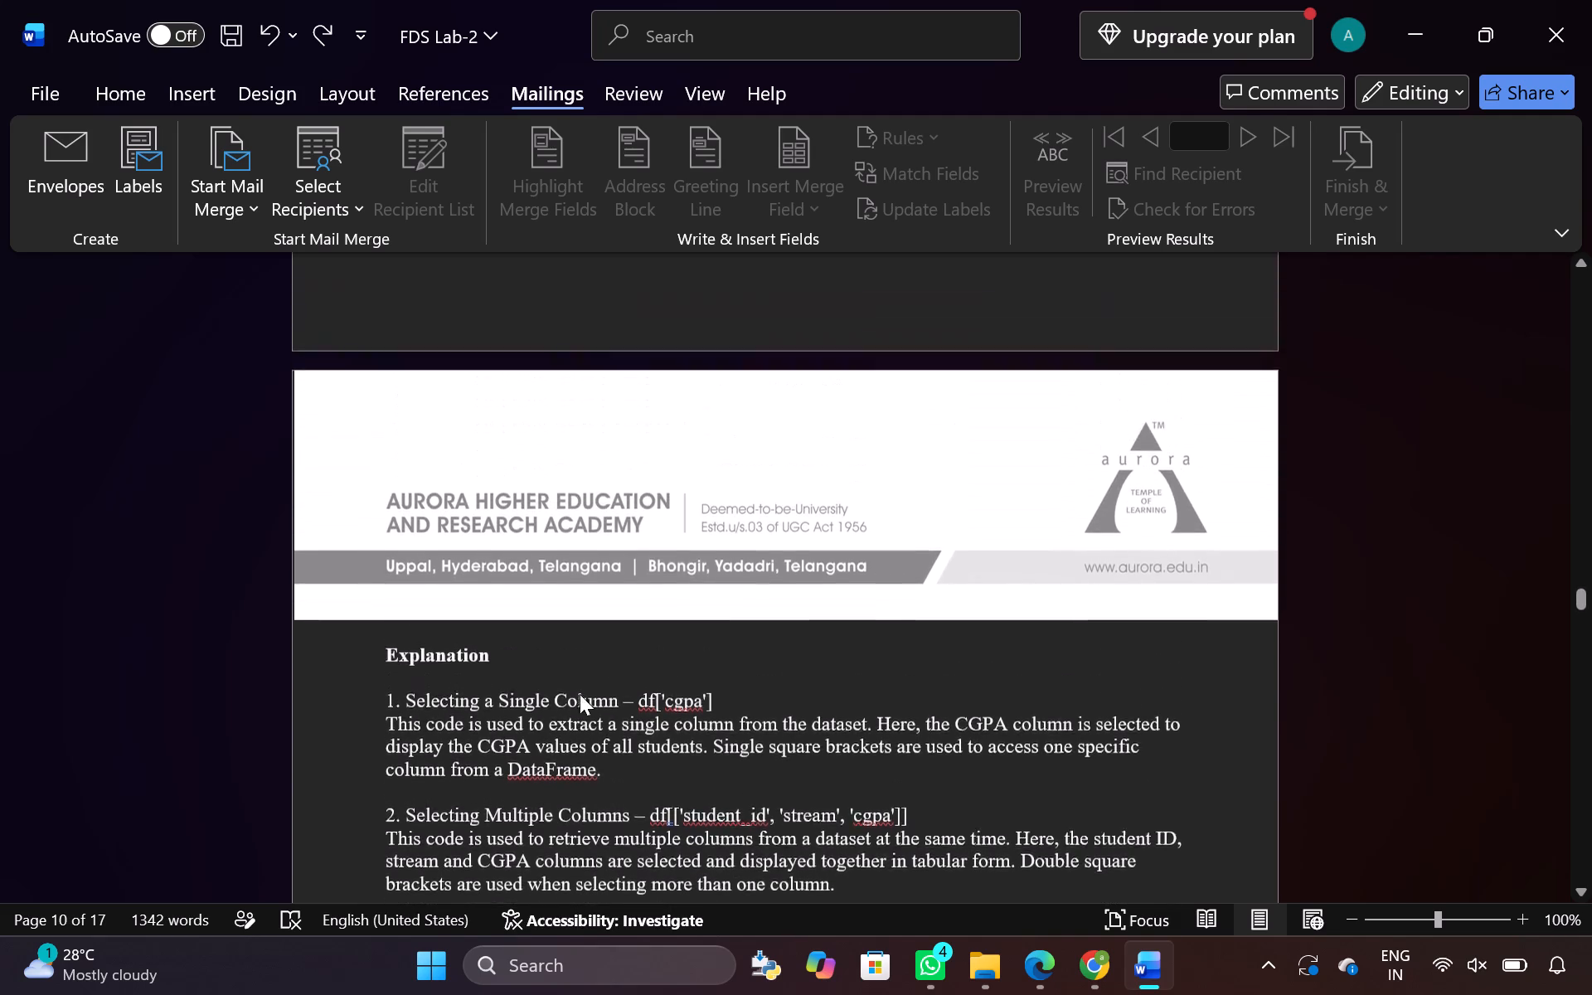
pyautogui.scroll(4, 580, 694)
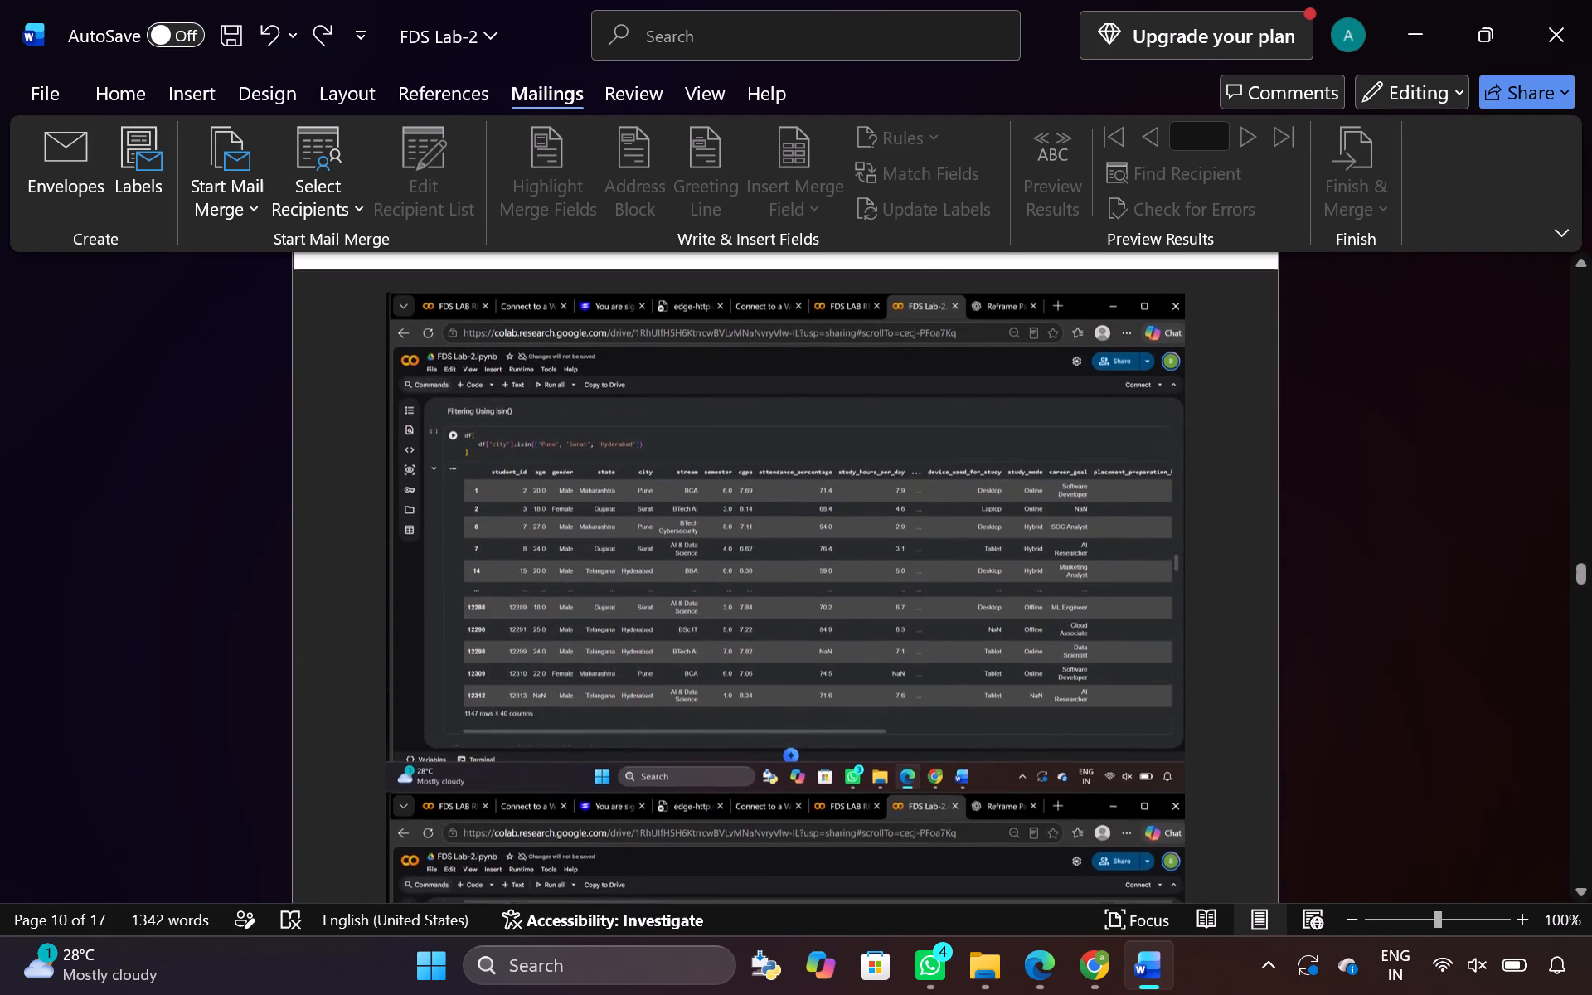
pyautogui.scroll(4, 580, 694)
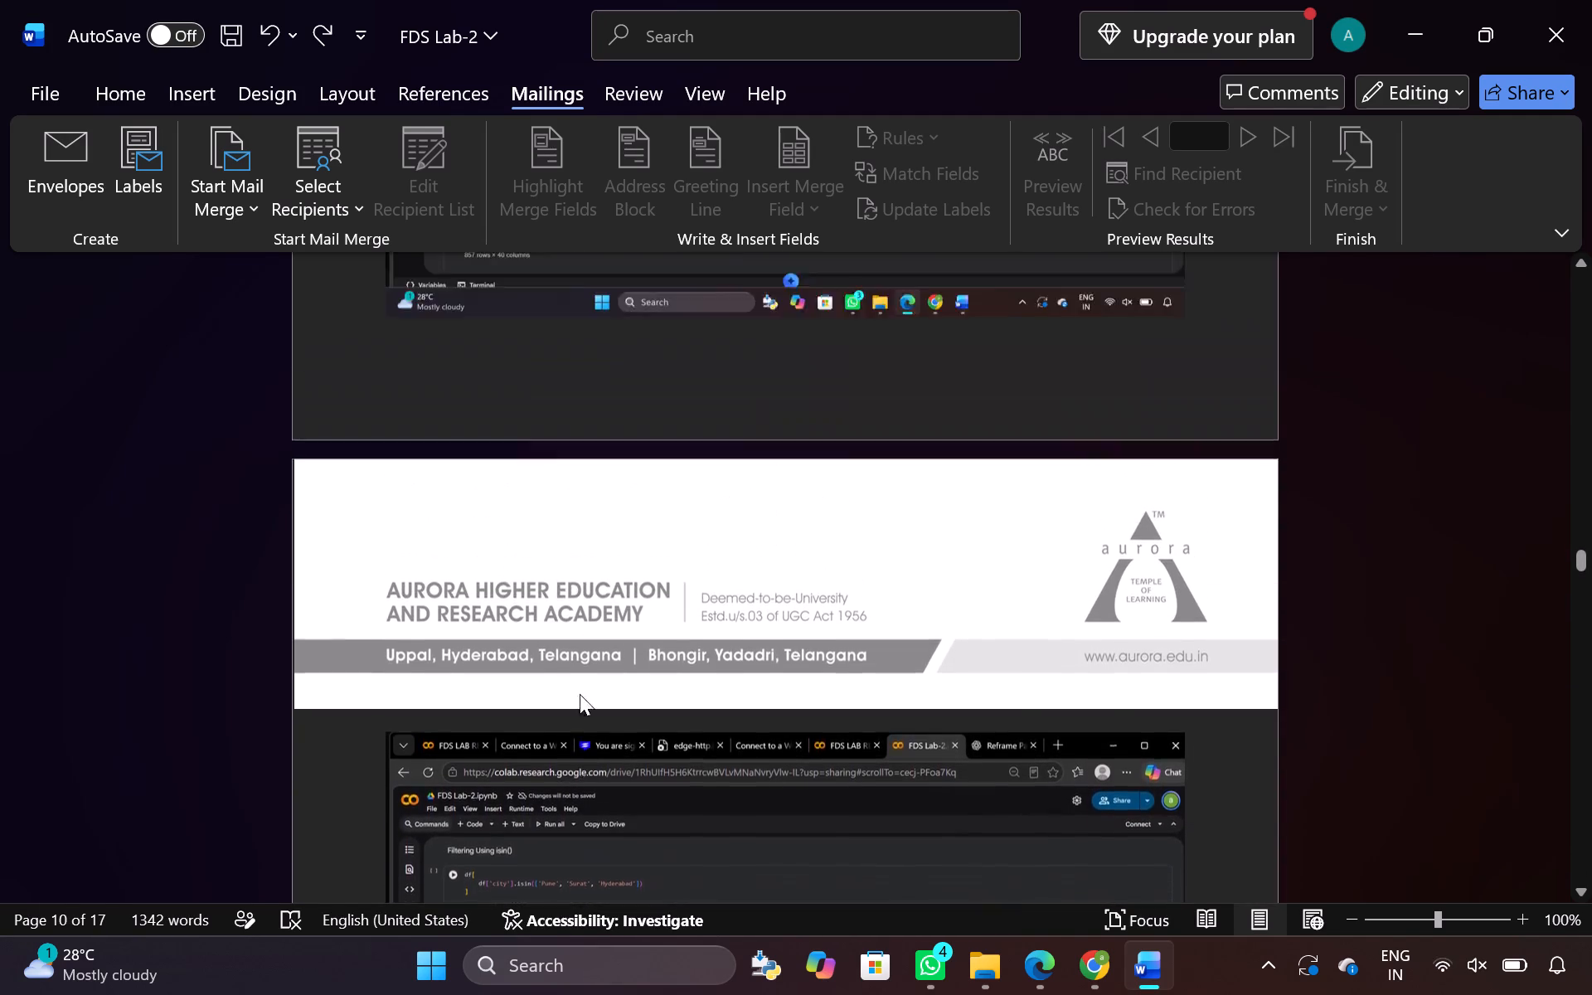
pyautogui.scroll(5, 580, 694)
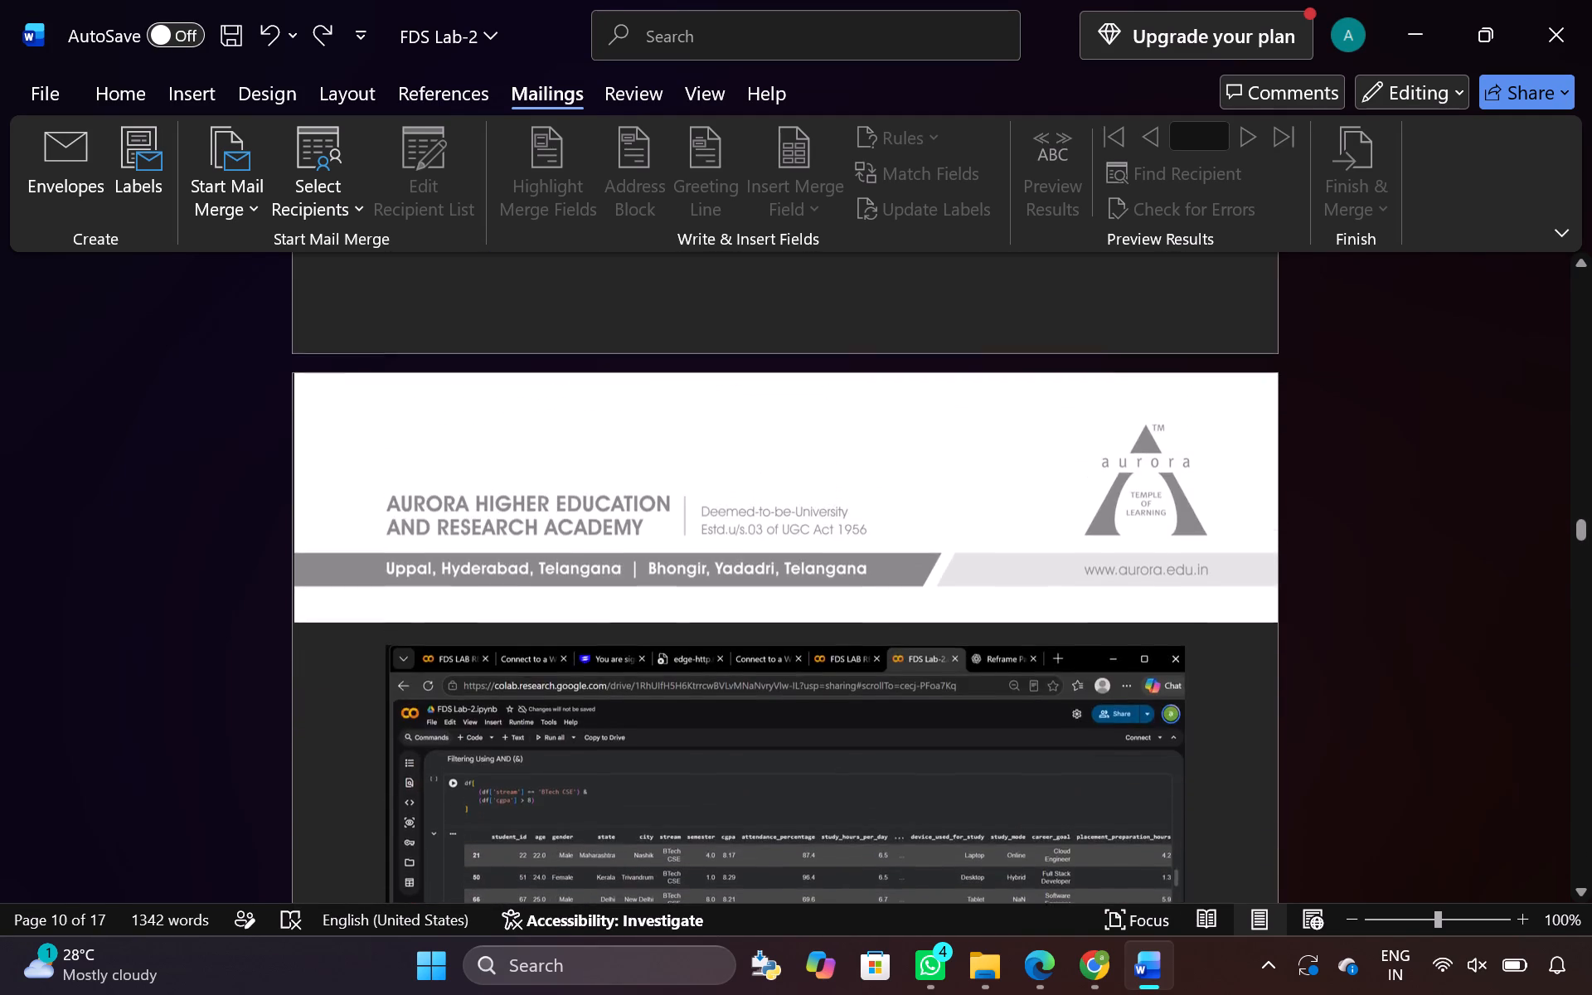
pyautogui.scroll(4, 580, 694)
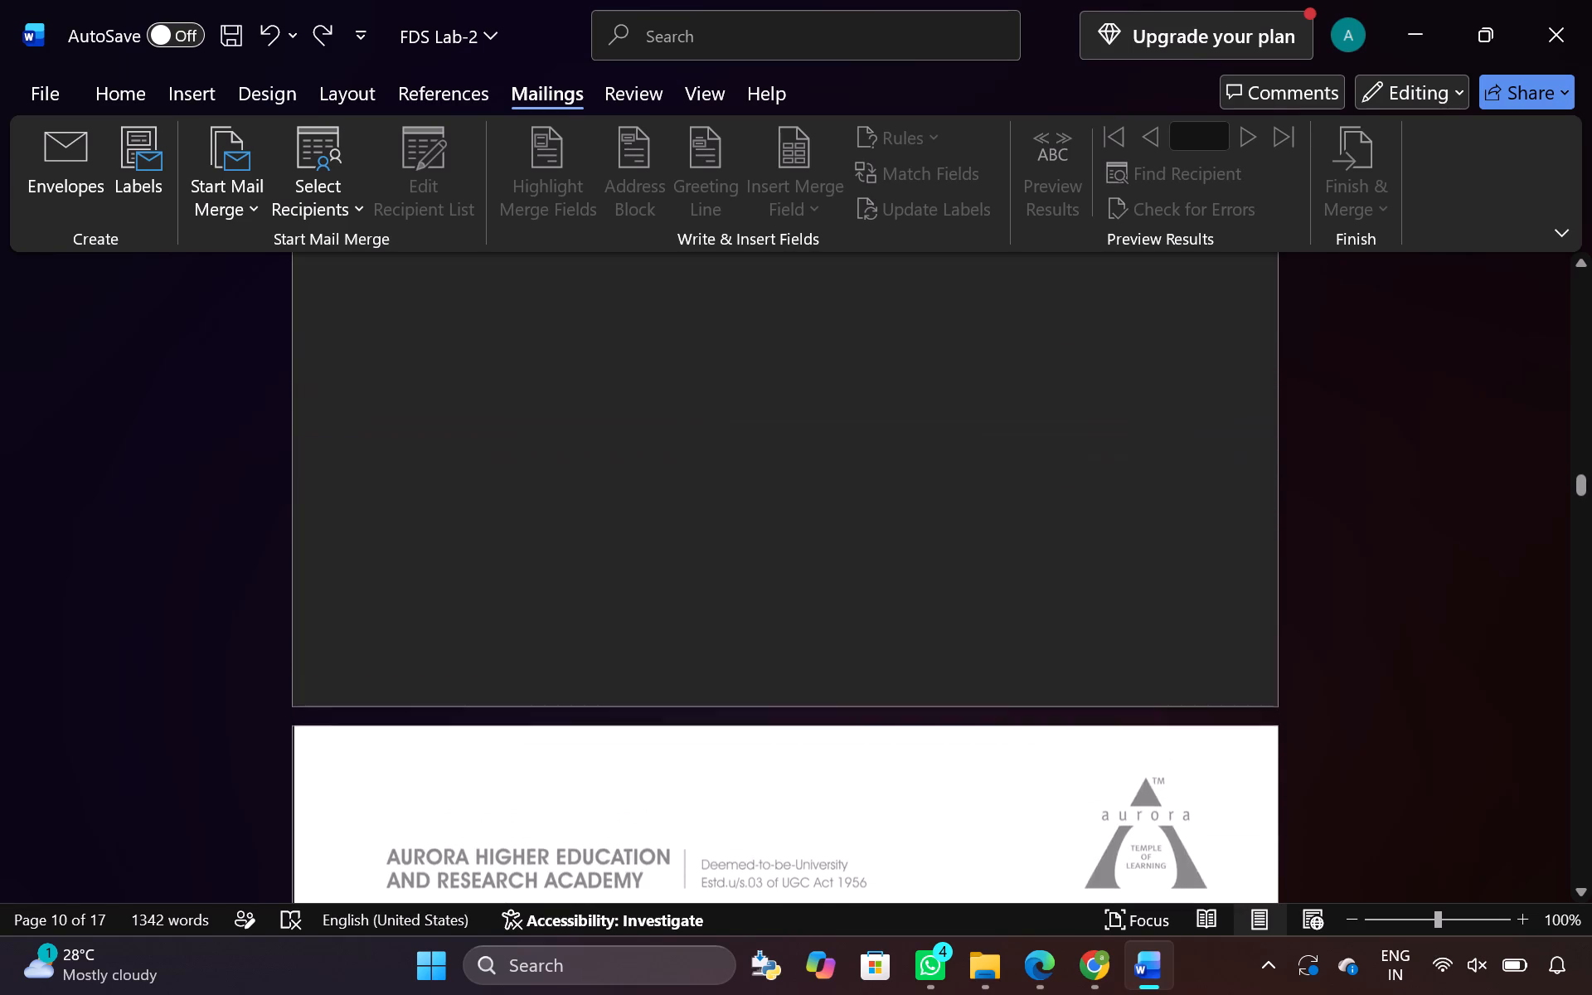
pyautogui.scroll(4, 580, 694)
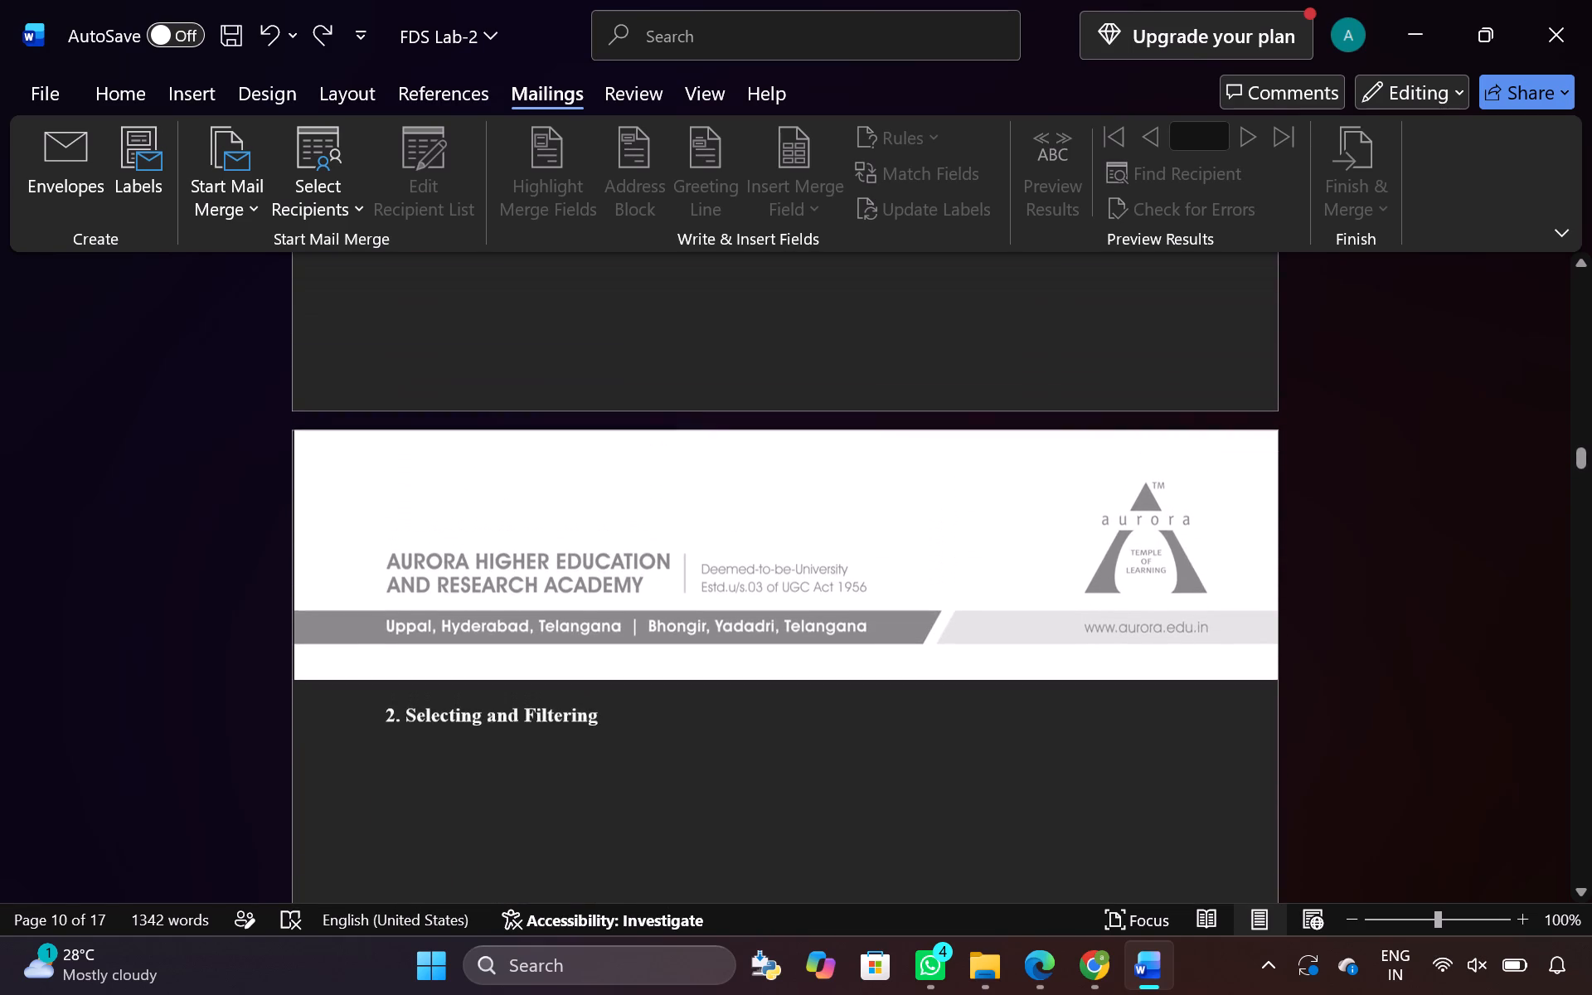
pyautogui.scroll(2, 580, 694)
pyautogui.scroll(-2, 580, 694)
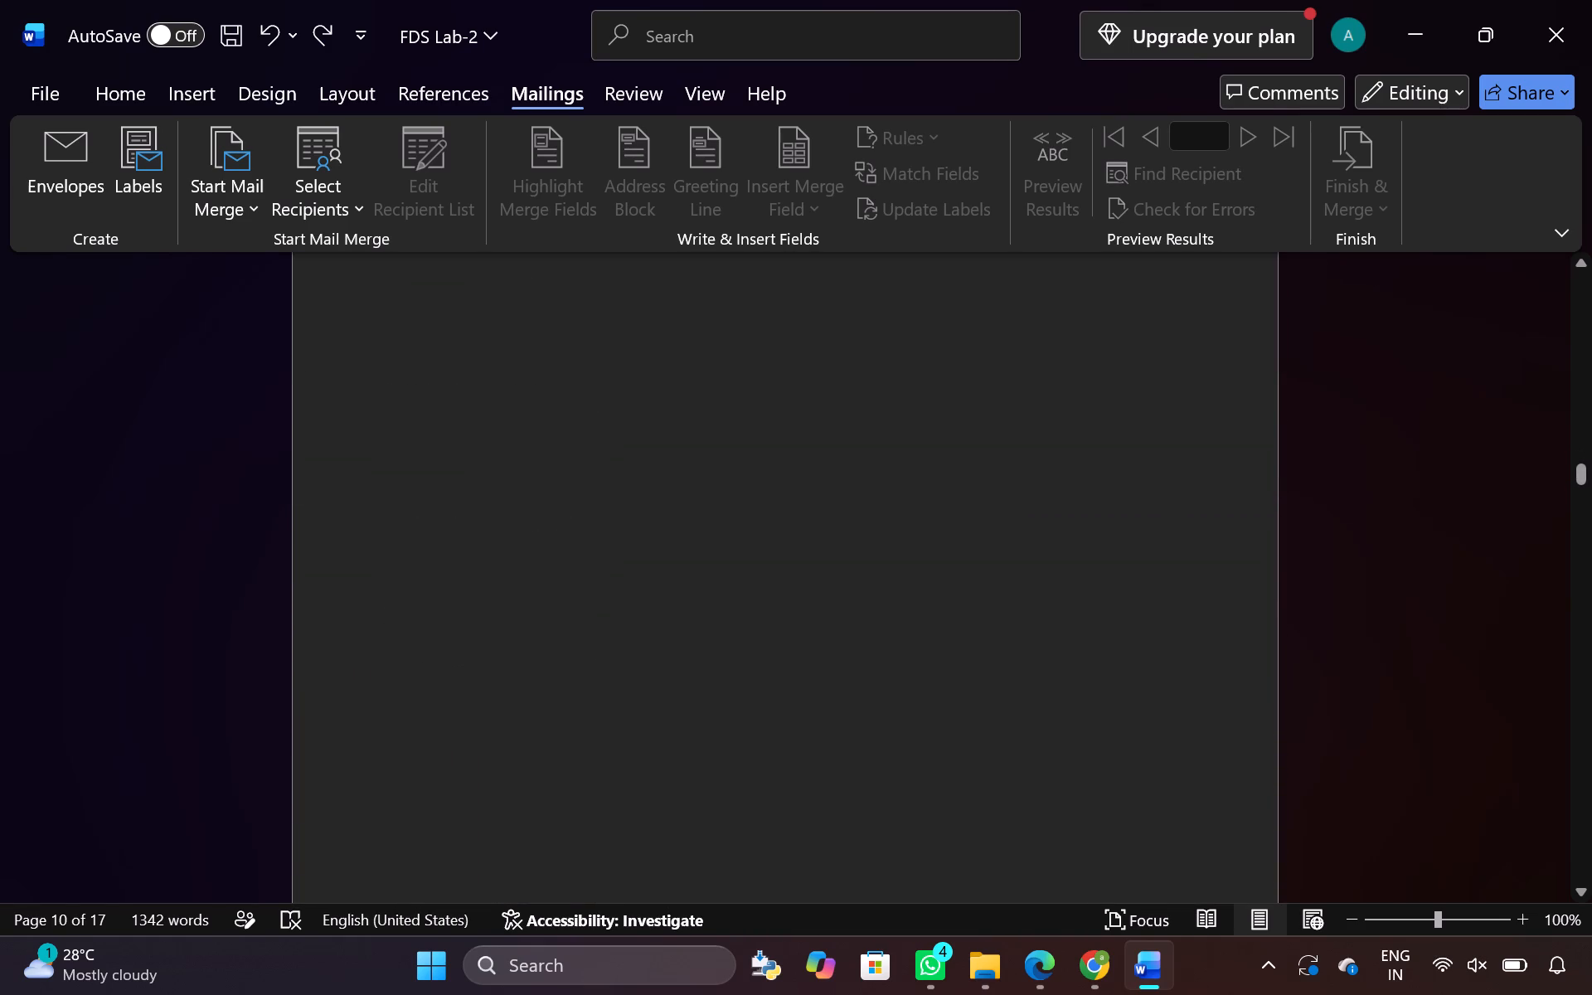
pyautogui.scroll(1, 580, 694)
pyautogui.click(624, 441)
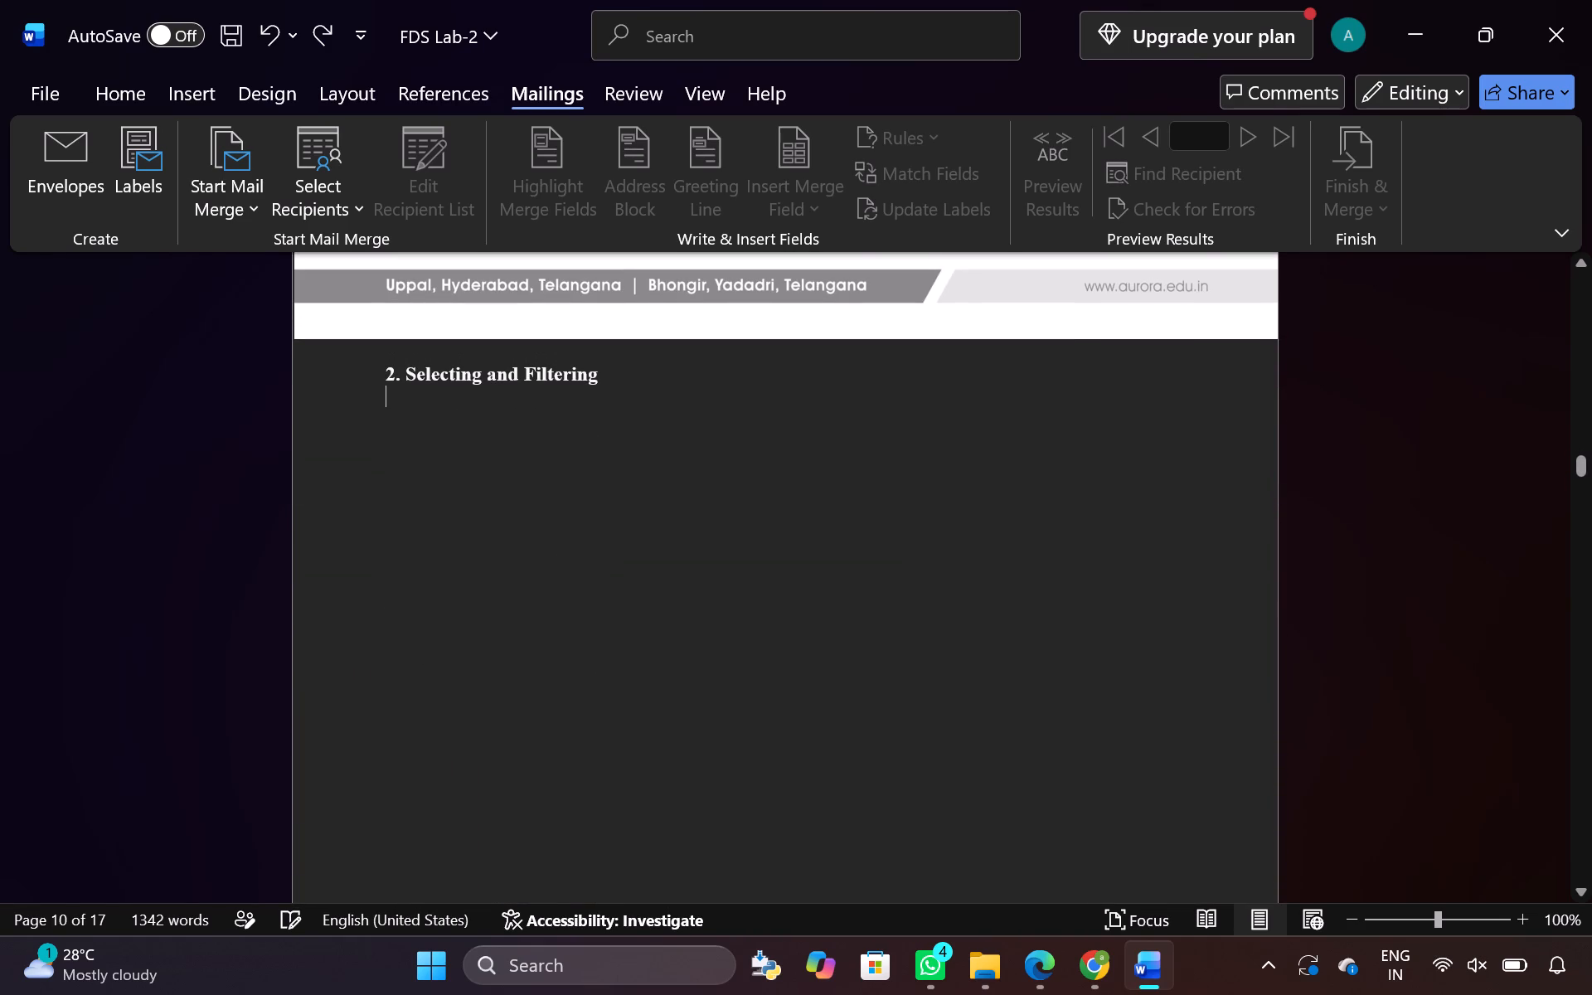
pyautogui.press('Delete')
# Examine the Selecting and Filtering pages and the gap beneath the first Manipulating Data screenshot.
pyautogui.scroll(1, 590, 462)
pyautogui.scroll(-6, 590, 462)
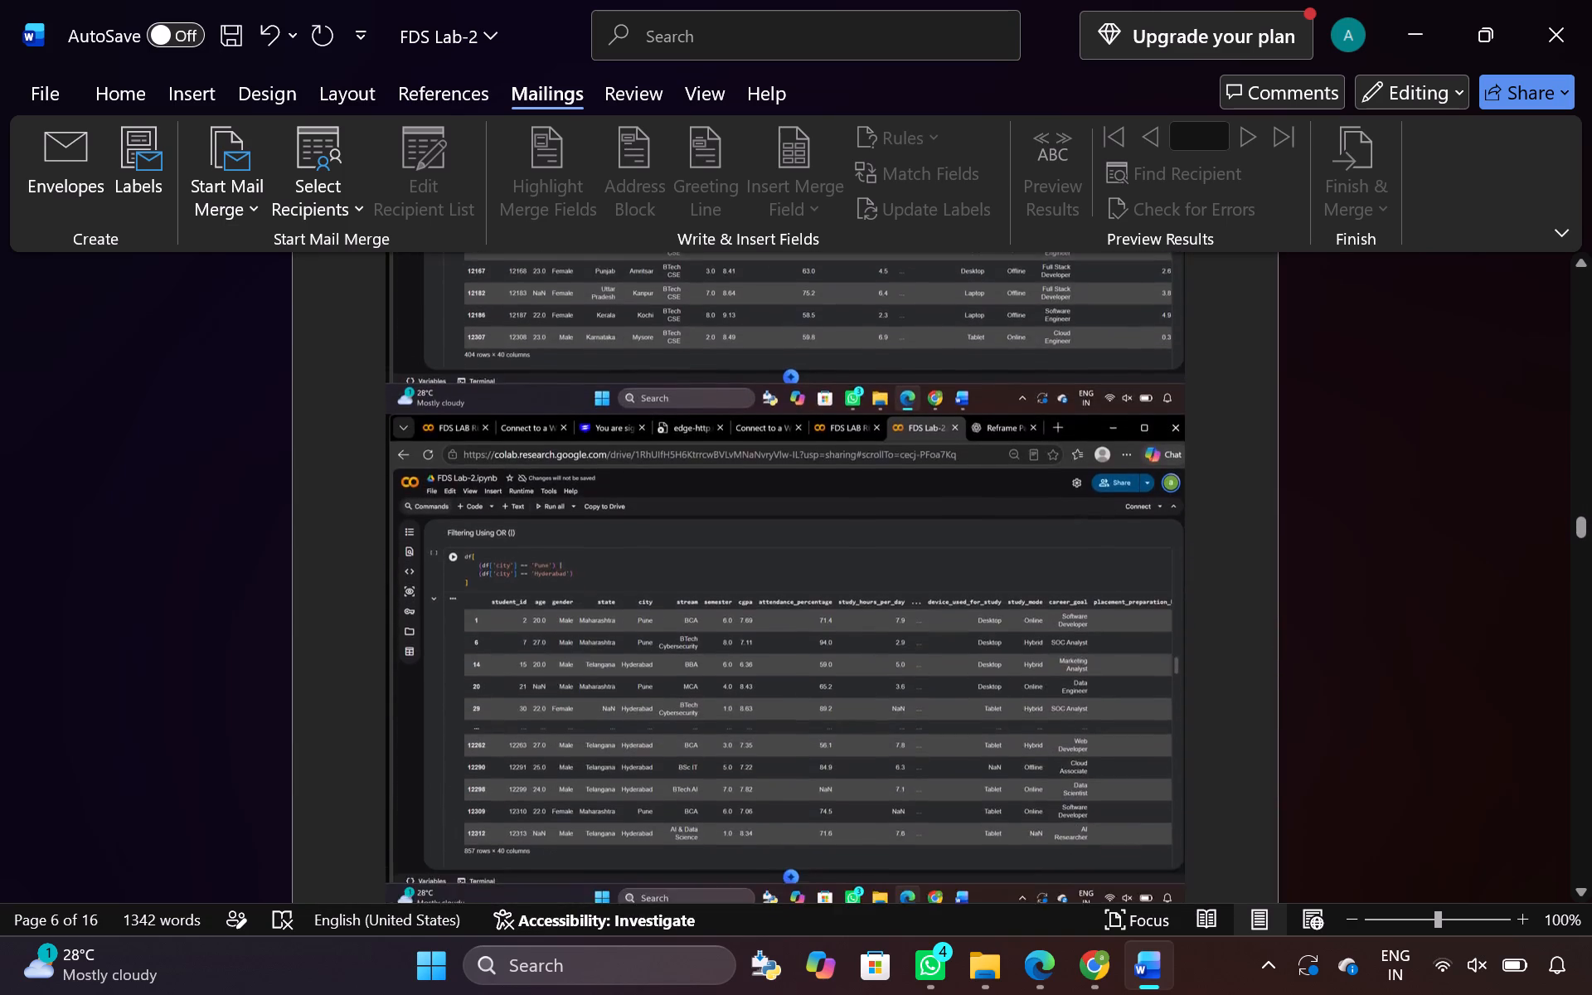
pyautogui.scroll(-9, 590, 462)
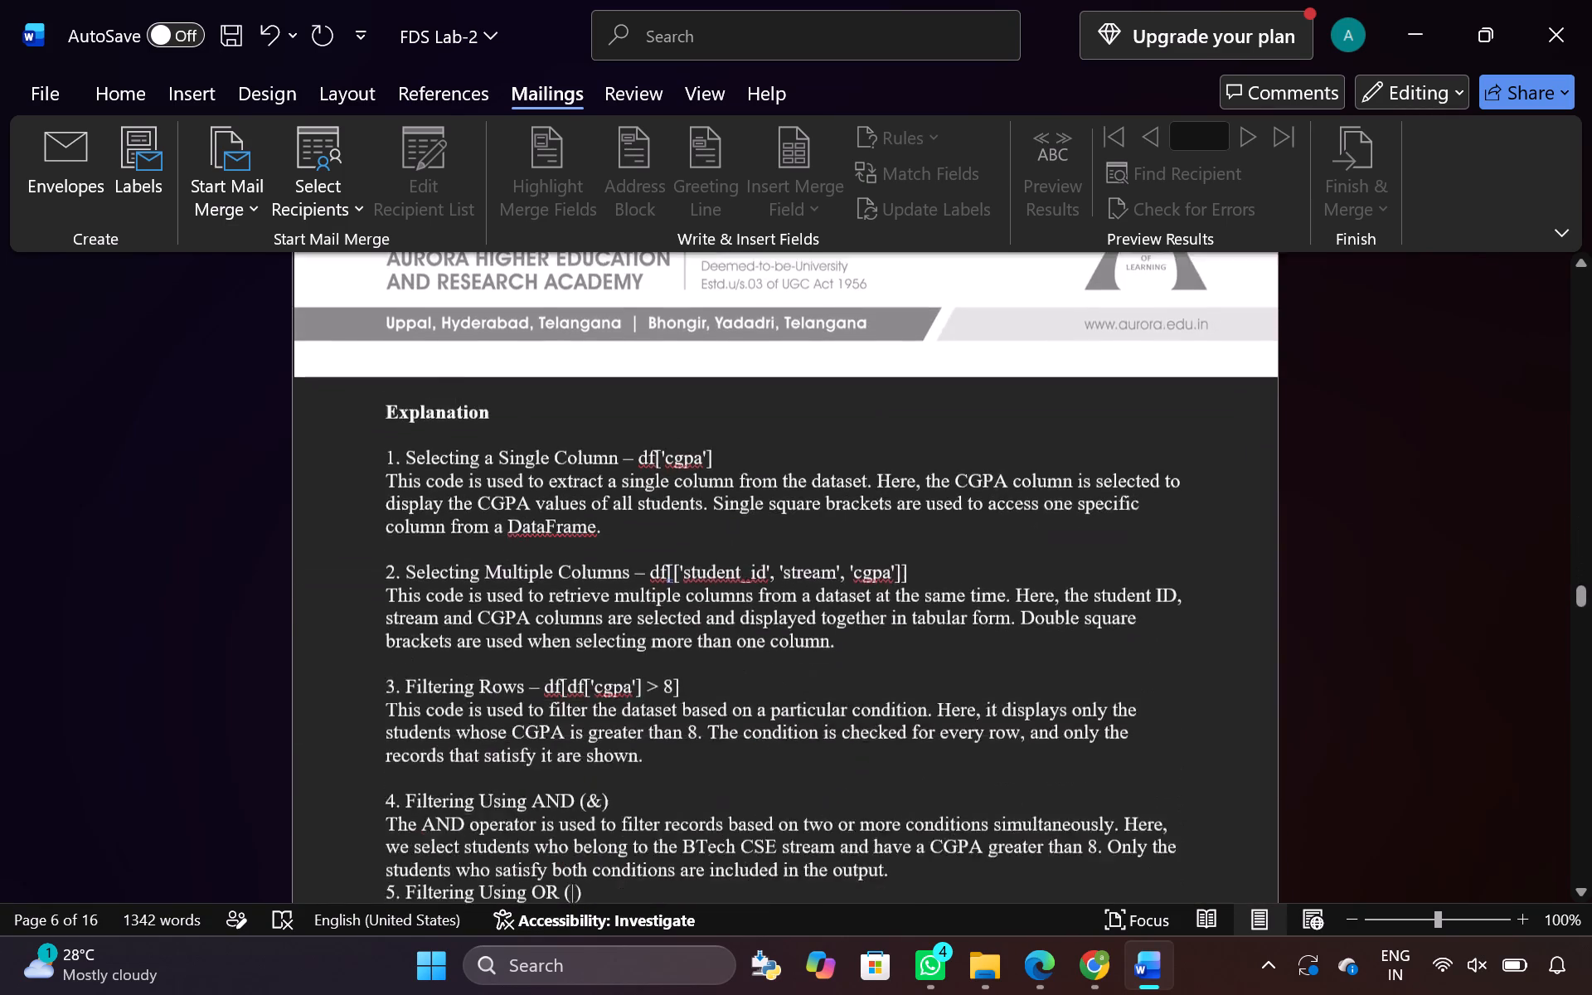
pyautogui.scroll(-8, 590, 462)
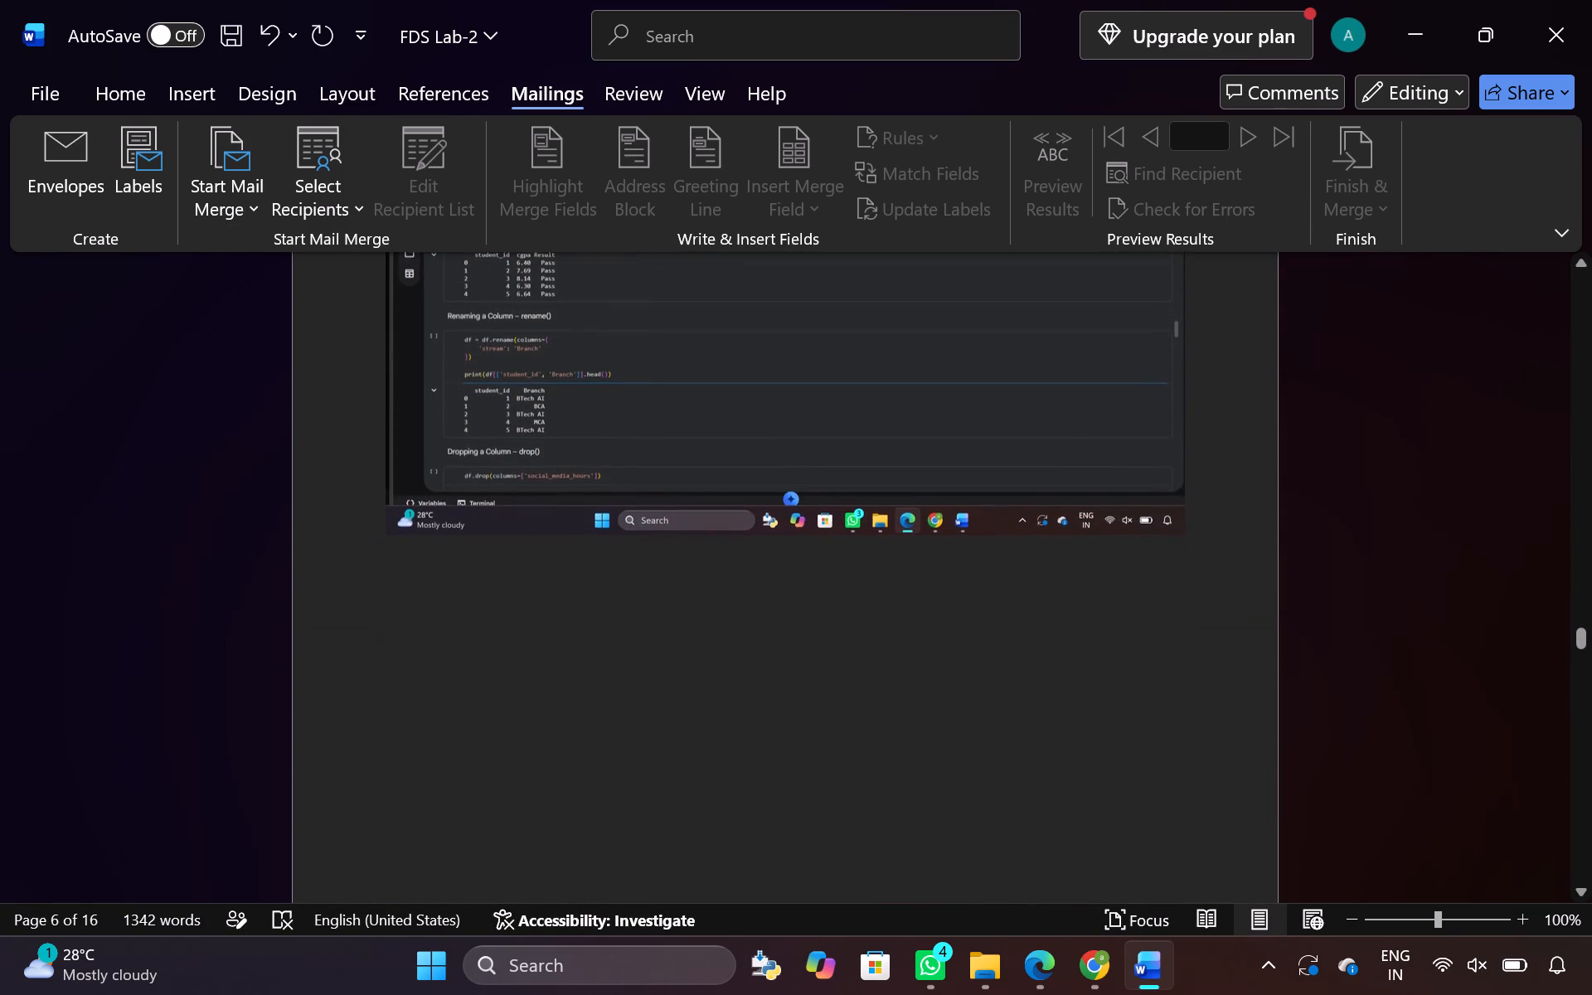
pyautogui.click(377, 663)
pyautogui.doubleClick(420, 863)
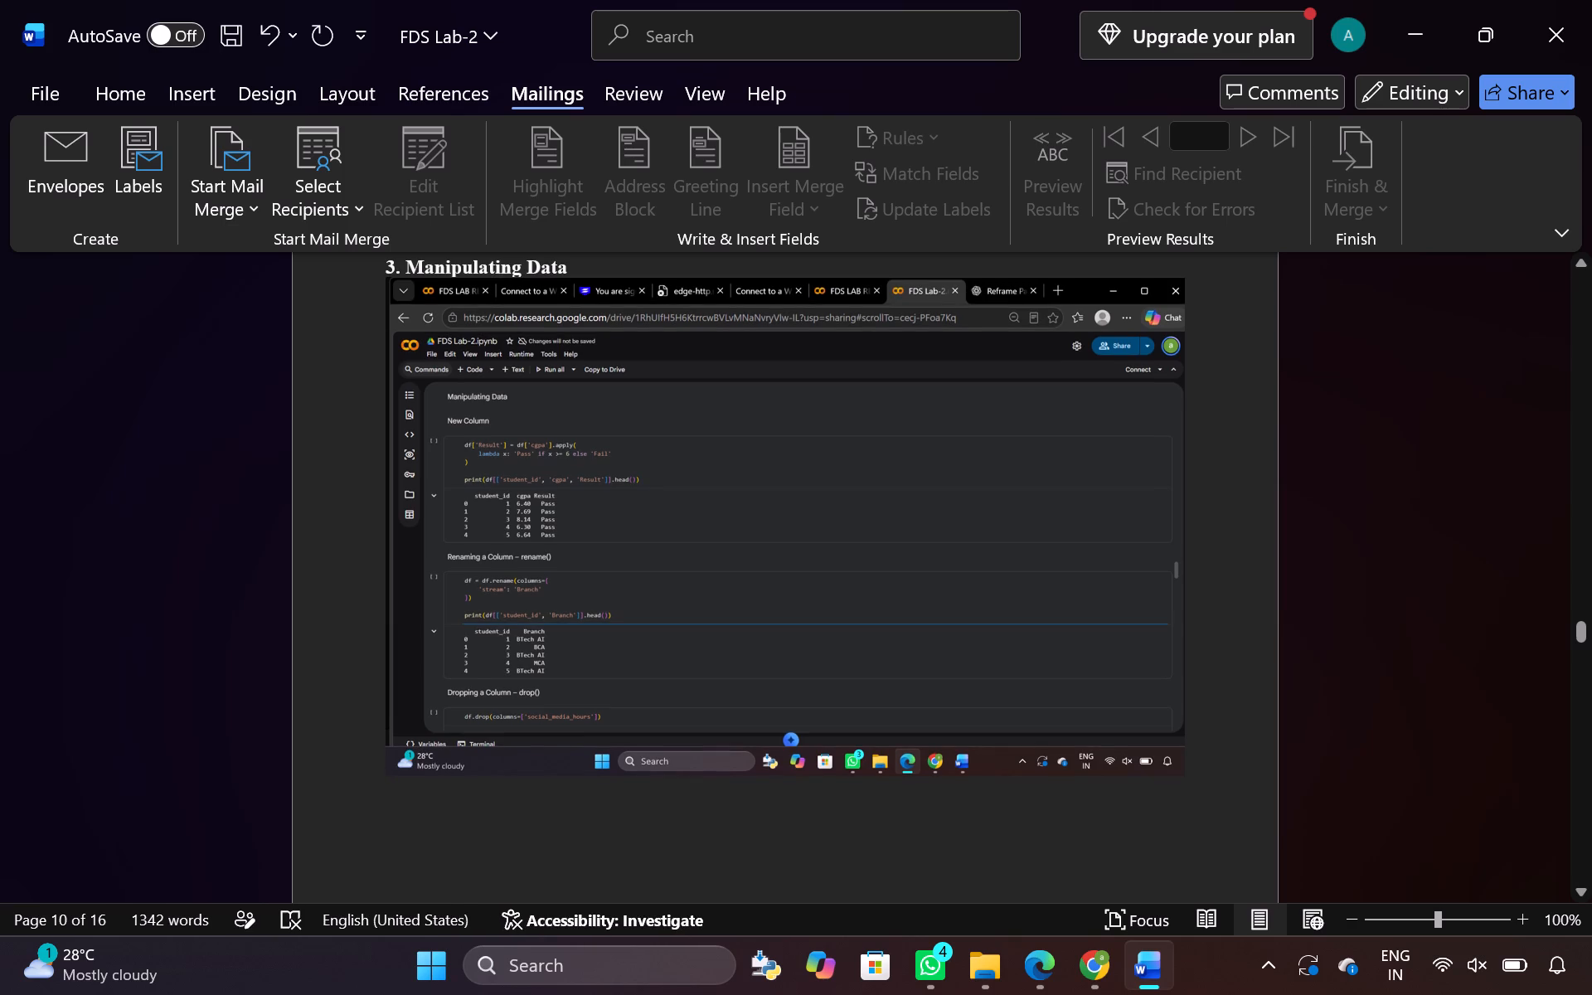
pyautogui.click(406, 861)
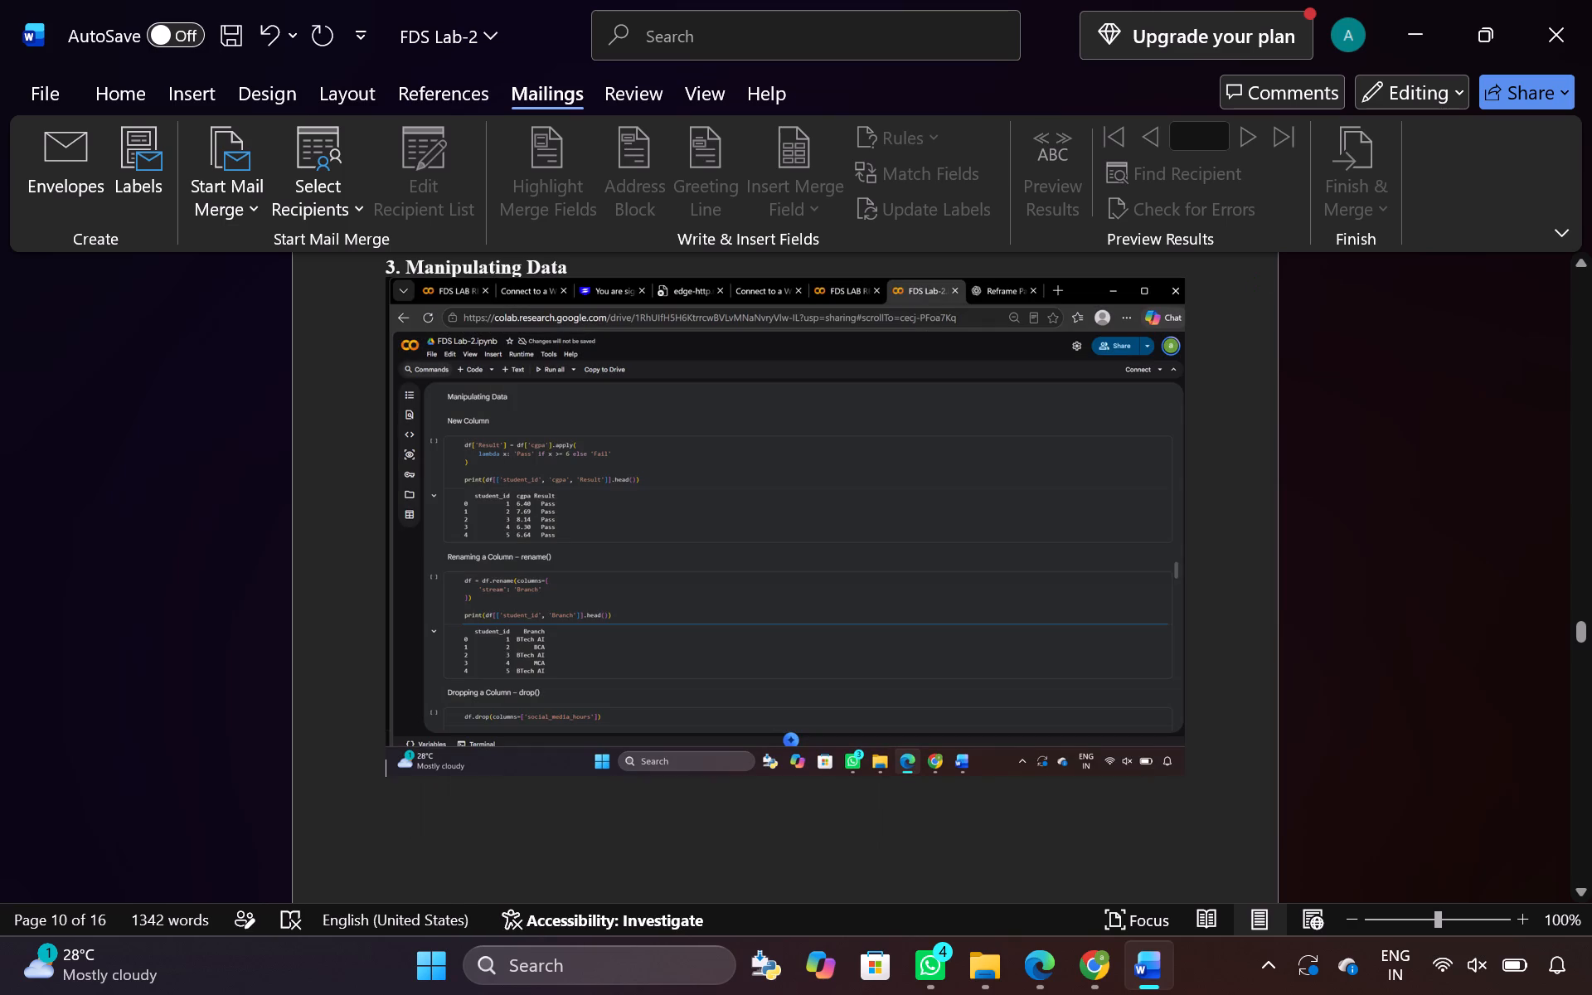
pyautogui.click(1213, 746)
# Remove the blank space between the "1. Reading Data" heading and its first Colab screenshot.
pyautogui.scroll(4, 1213, 746)
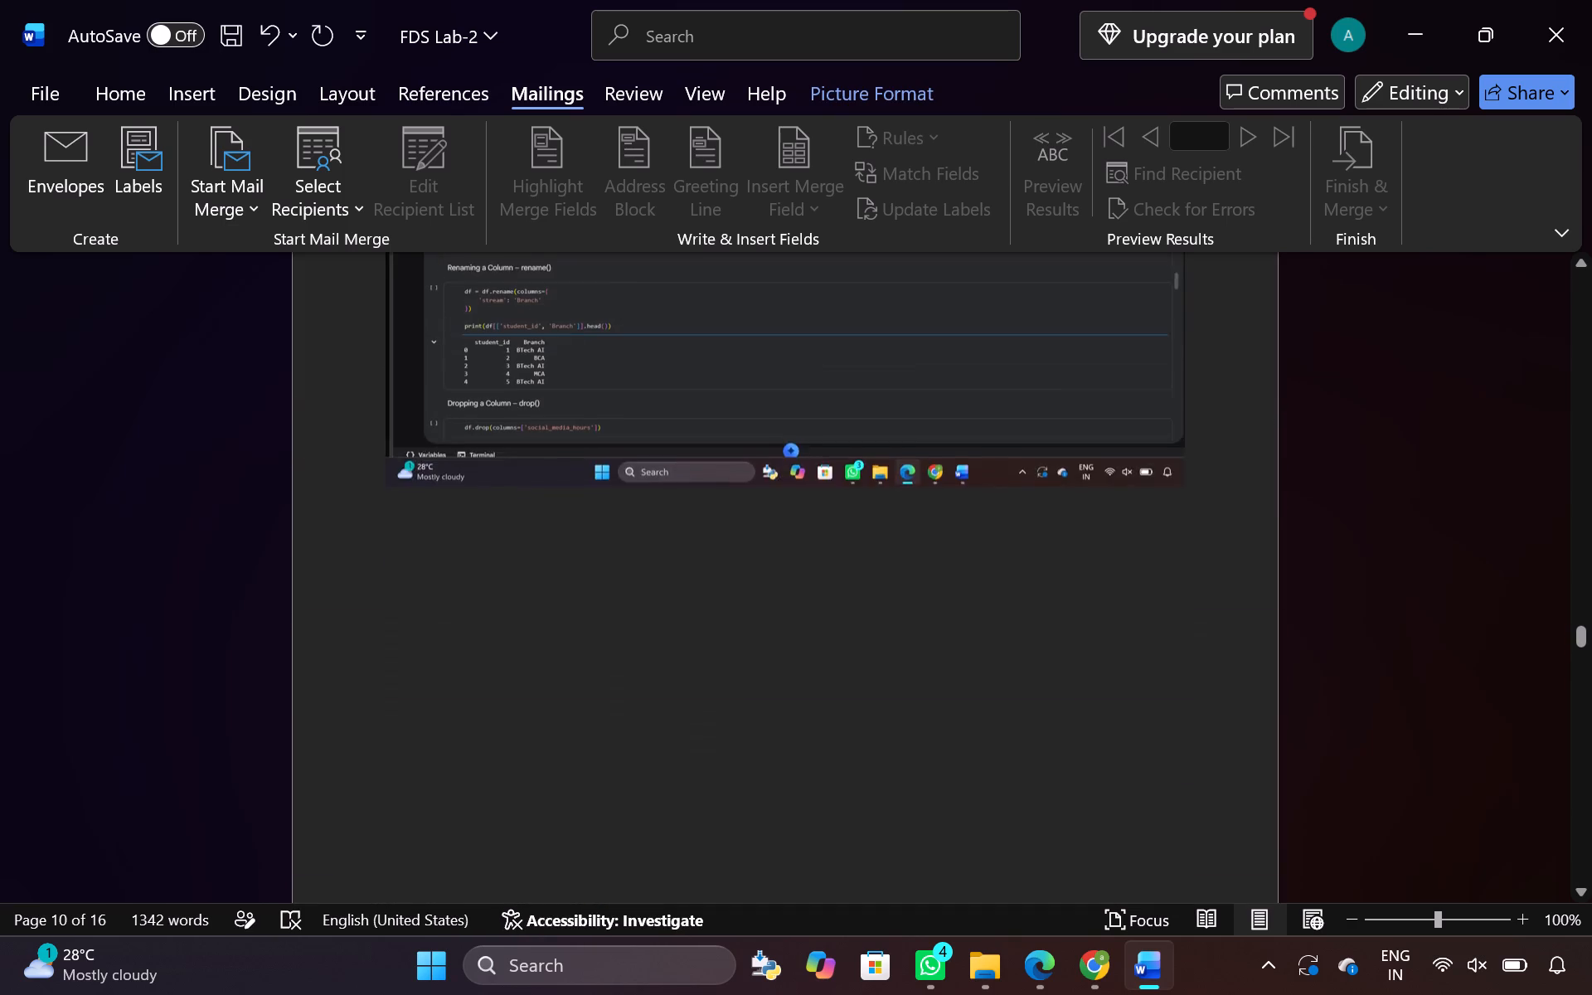
pyautogui.scroll(7, 1213, 746)
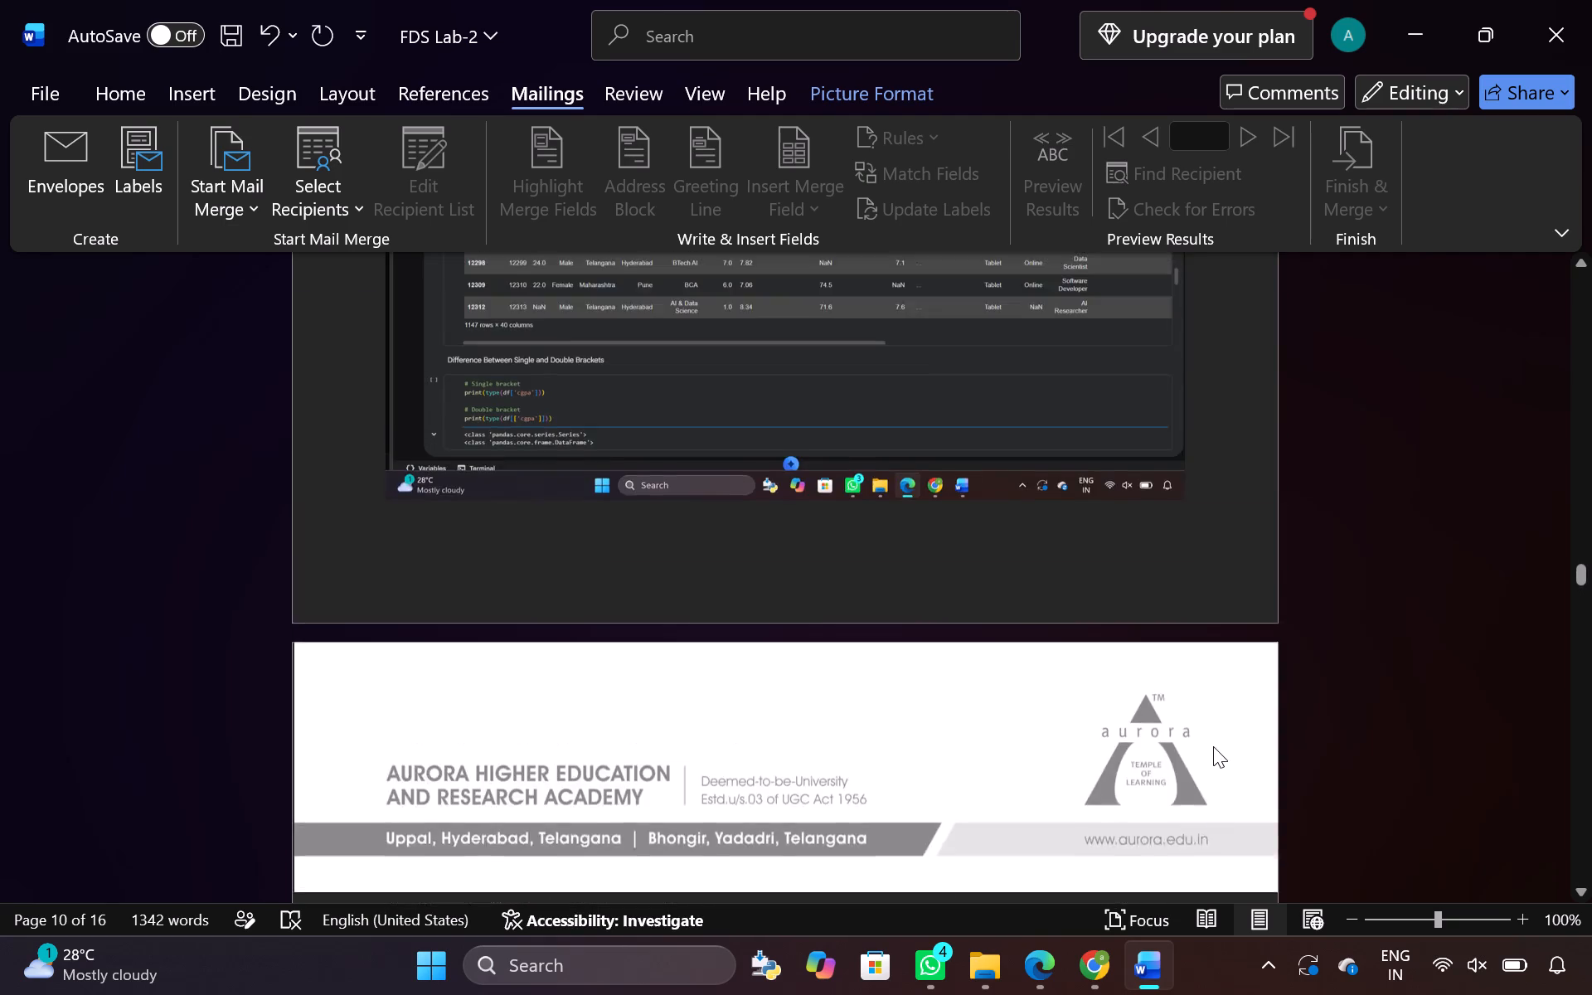
pyautogui.scroll(8, 1213, 746)
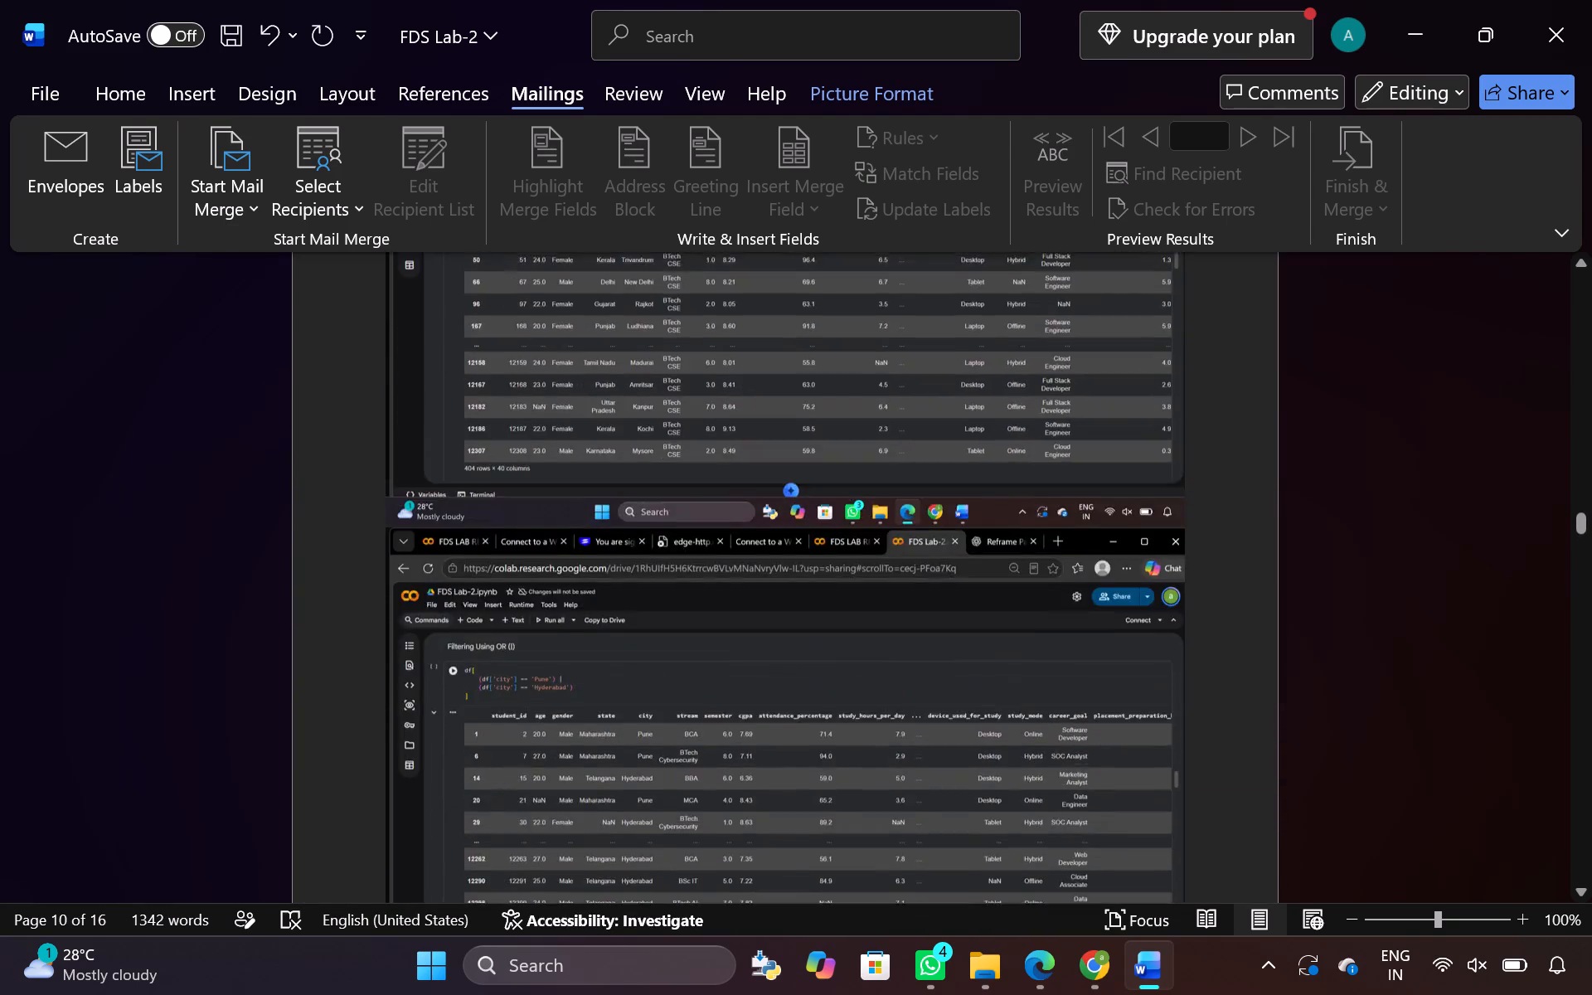
pyautogui.scroll(8, 1213, 746)
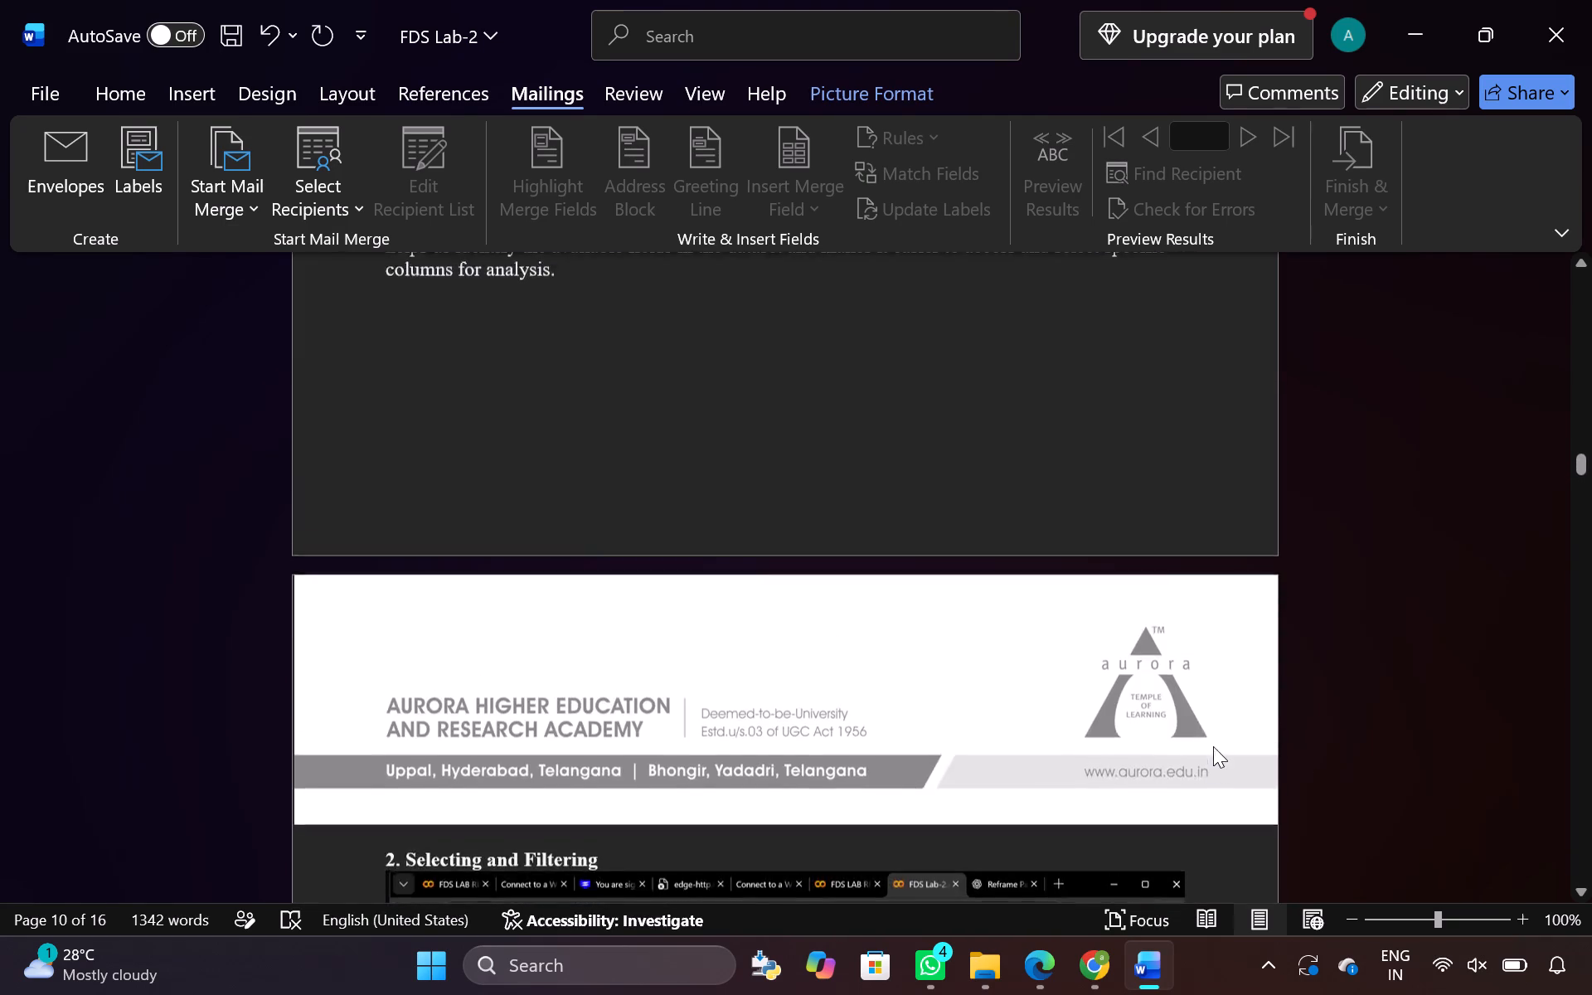
pyautogui.scroll(4, 1213, 746)
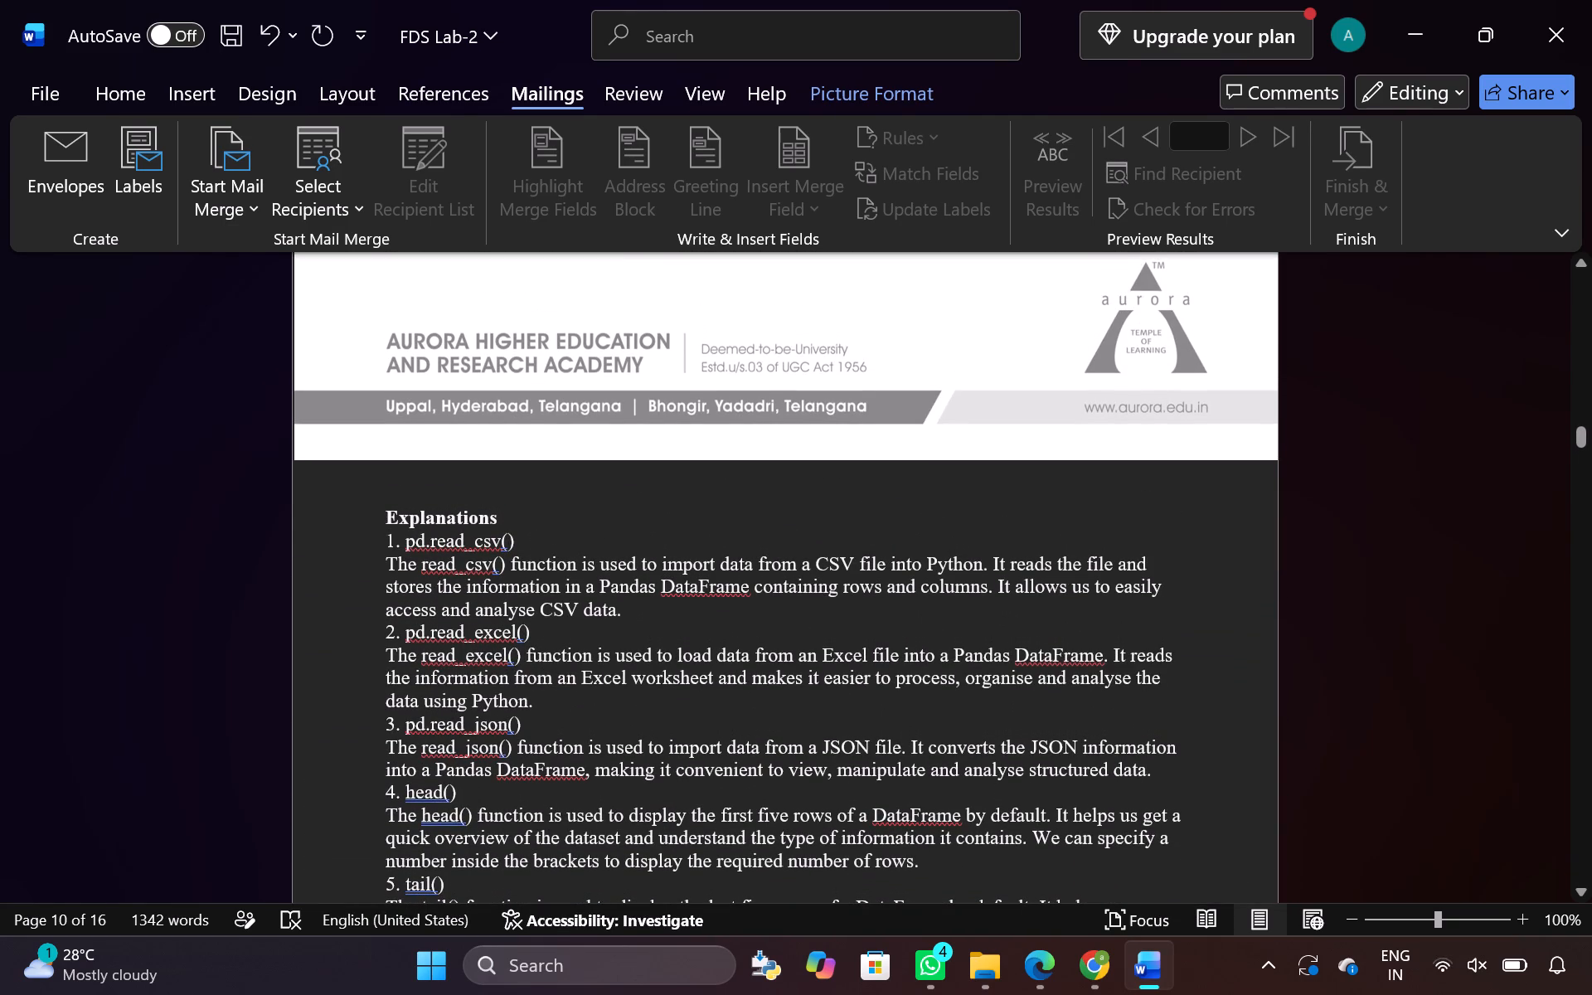
pyautogui.scroll(7, 1213, 746)
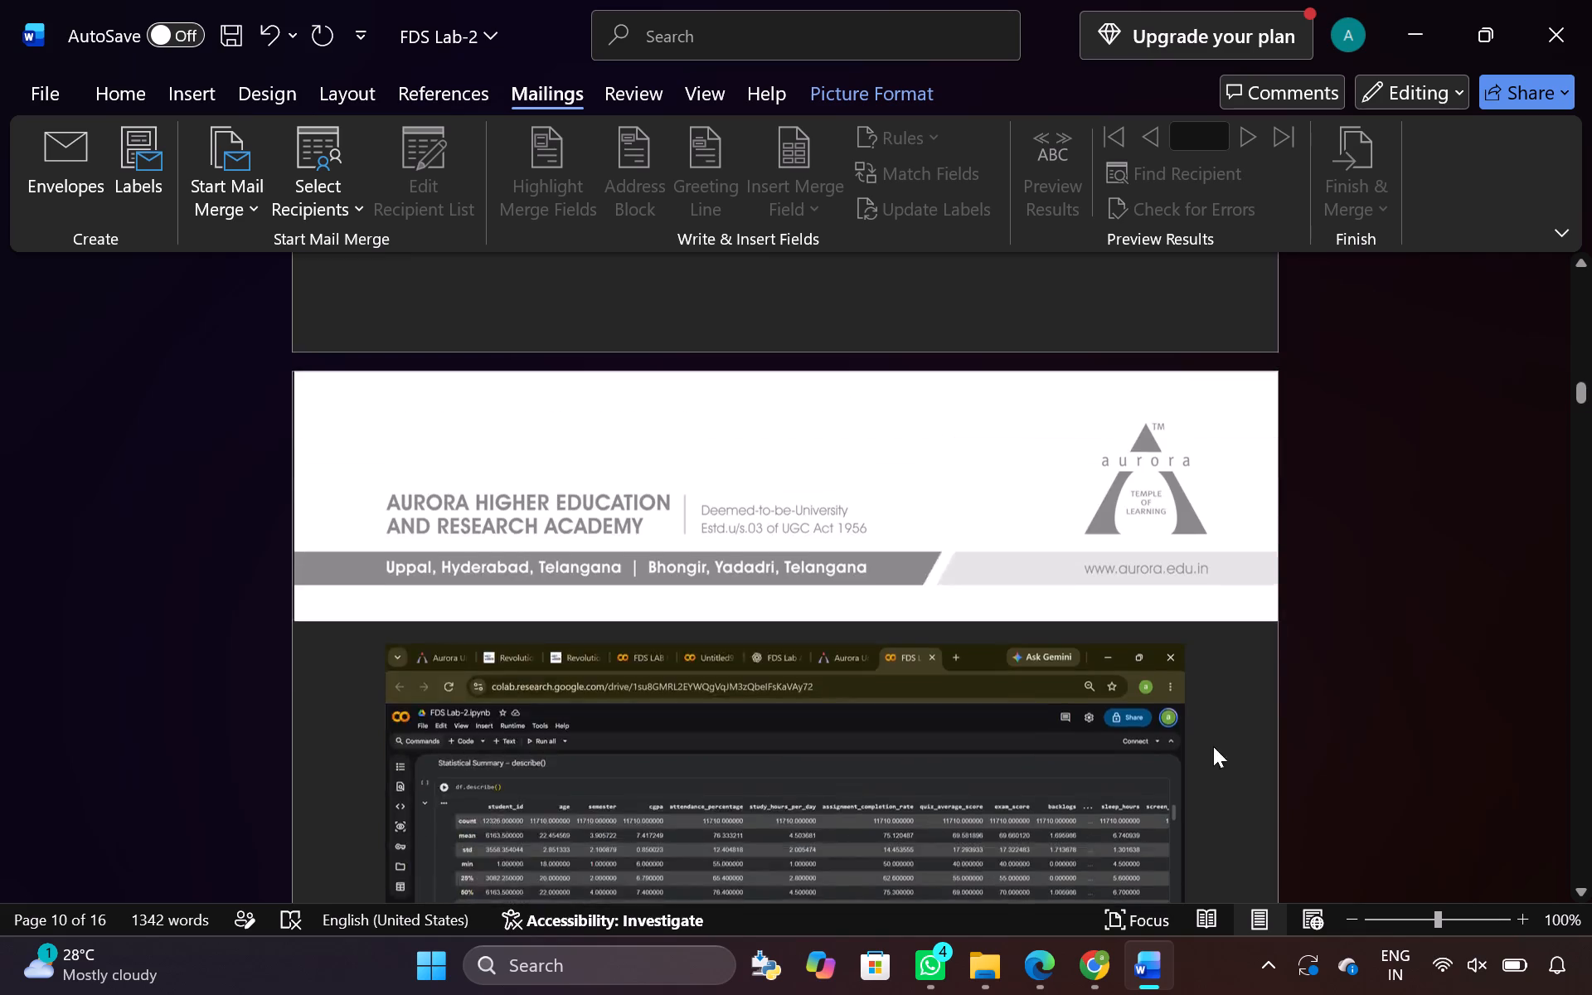
pyautogui.scroll(5, 1213, 746)
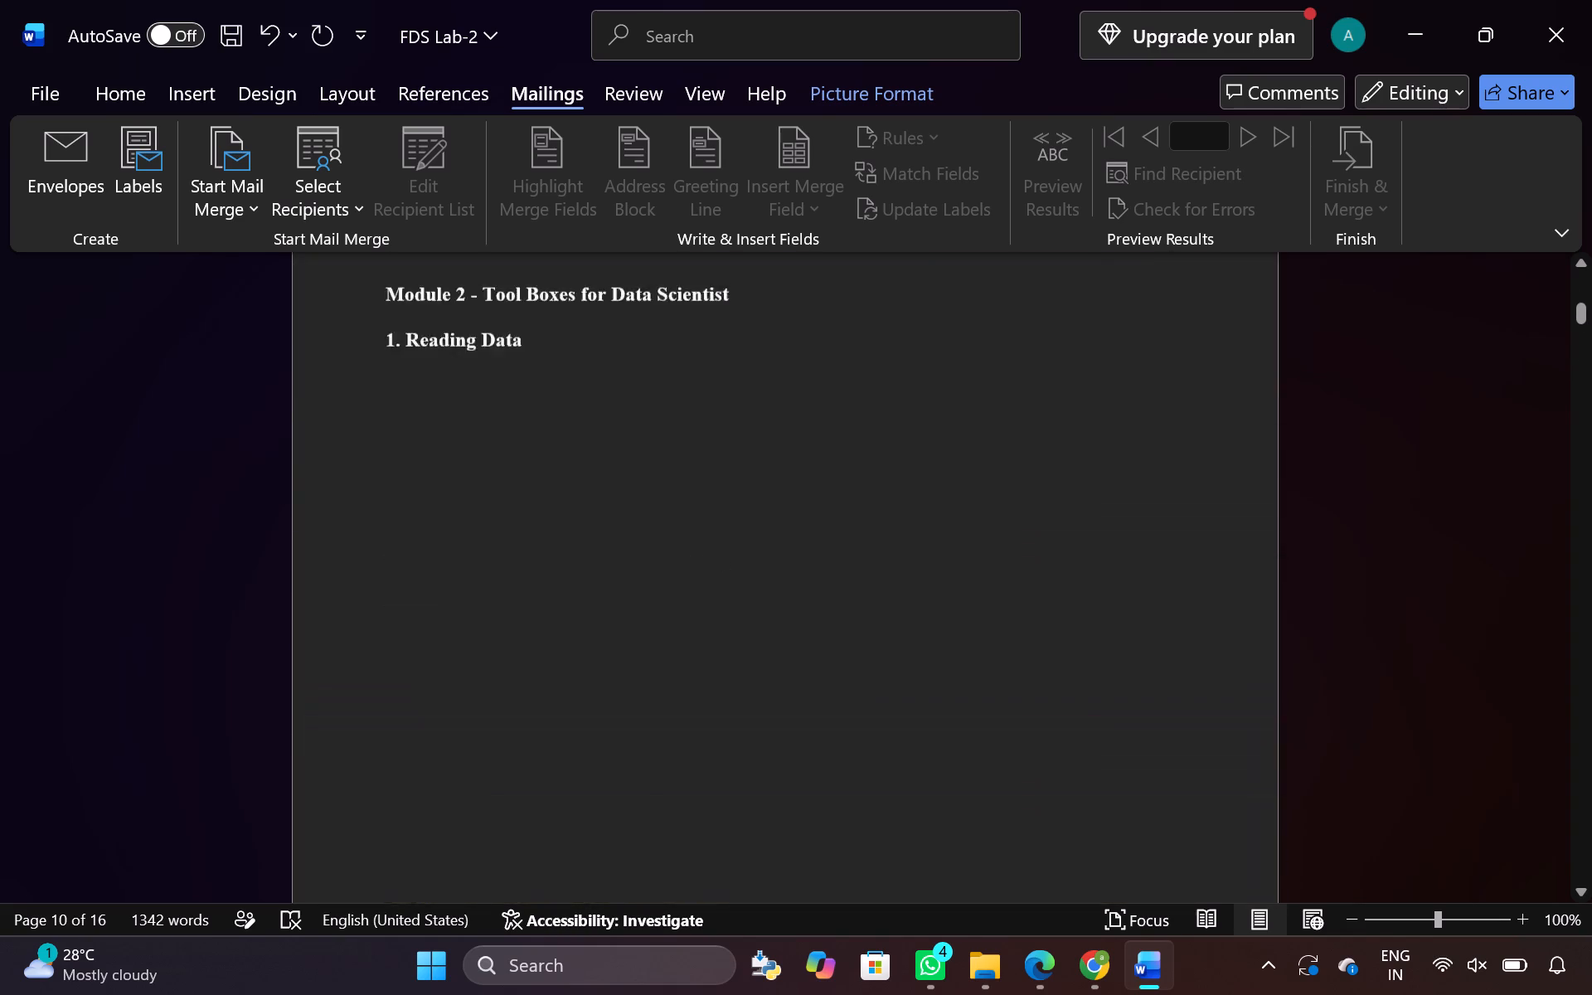
pyautogui.scroll(1, 1213, 746)
pyautogui.scroll(-1, 1213, 746)
pyautogui.scroll(1, 1213, 746)
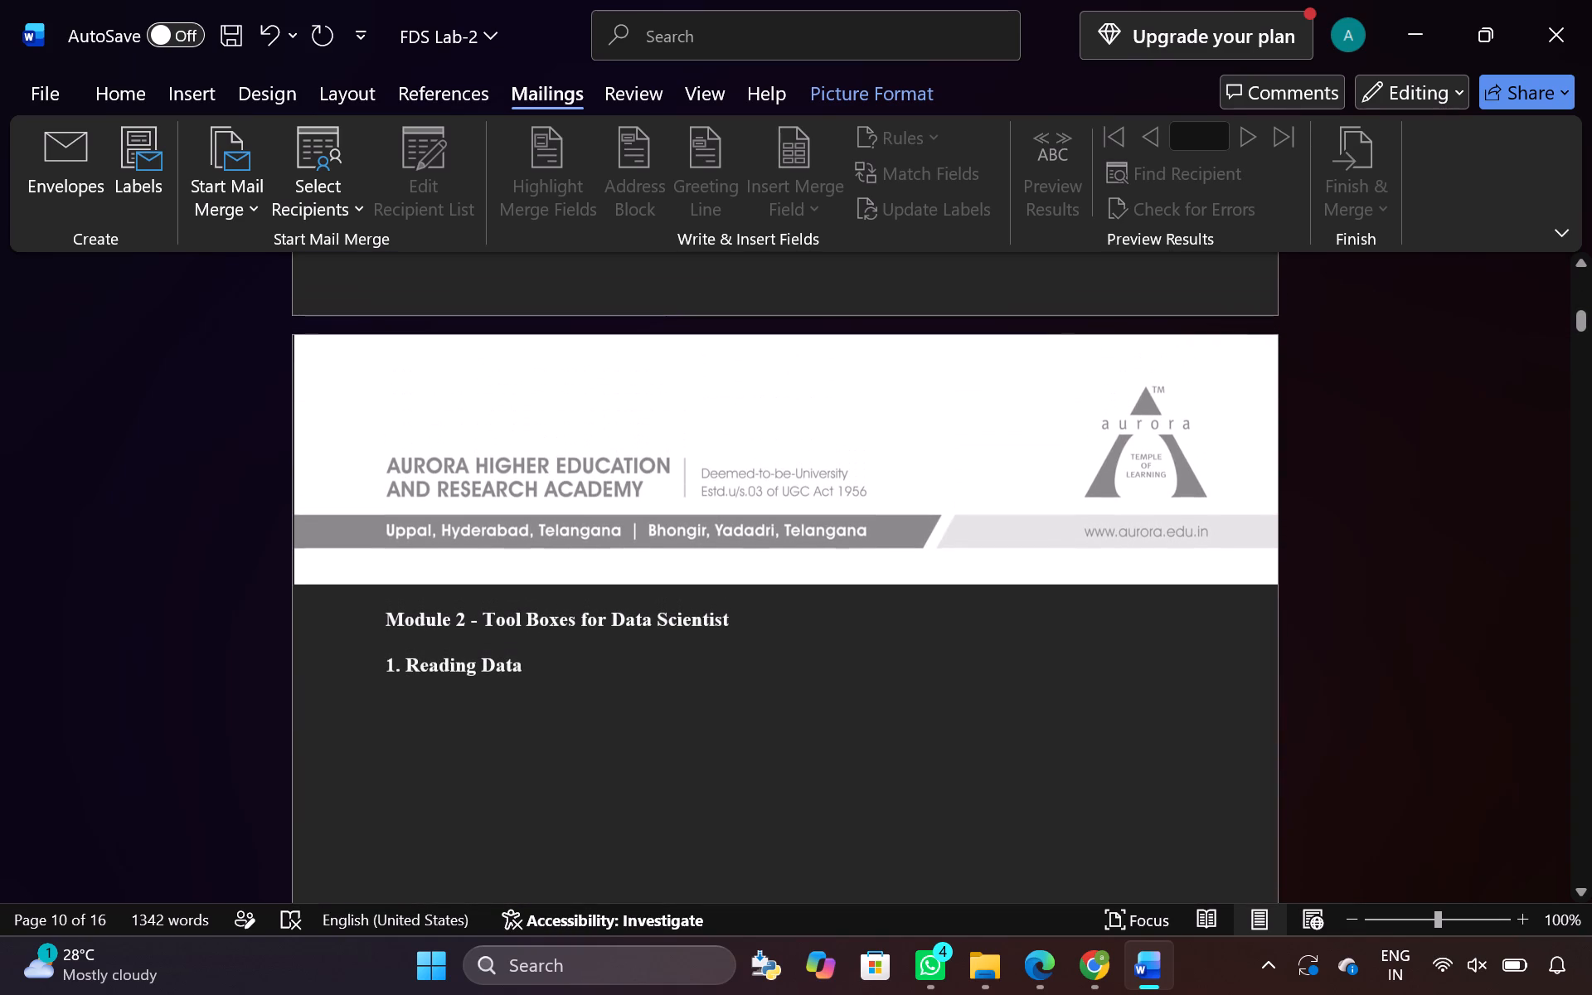
pyautogui.click(577, 666)
pyautogui.press('Delete')
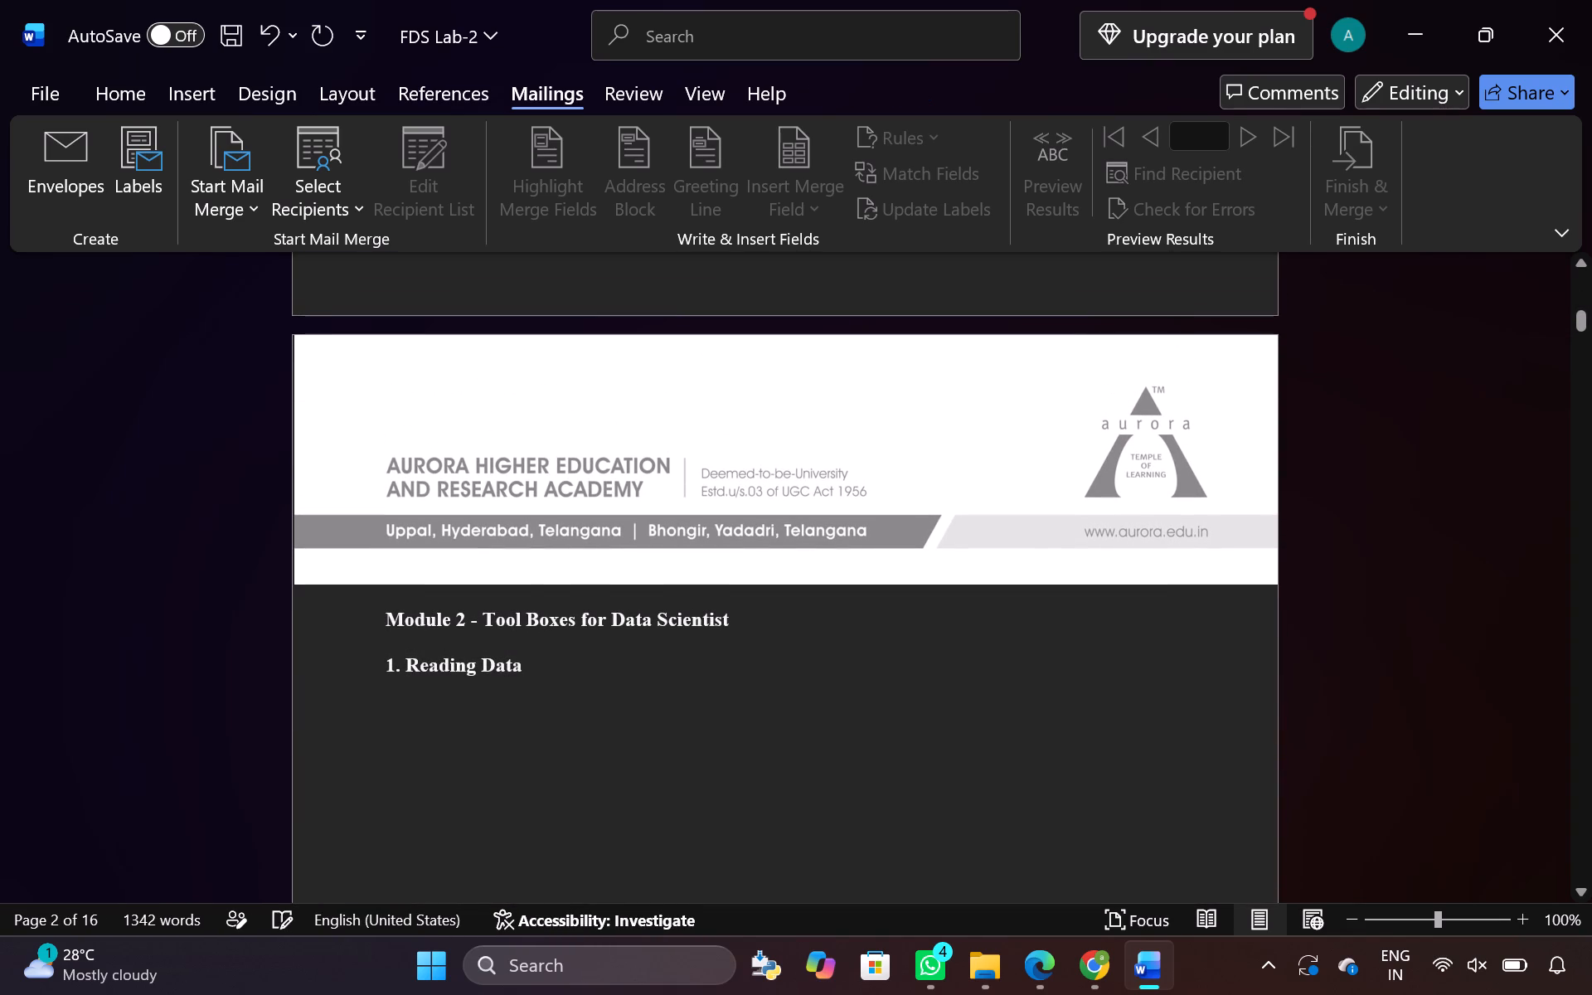
pyautogui.press('Delete')
# Add a blank line after each of the pd.read_csv(), pd.read_excel() and pd.read_json() explanations in the Reading Data section.
pyautogui.scroll(3, 577, 666)
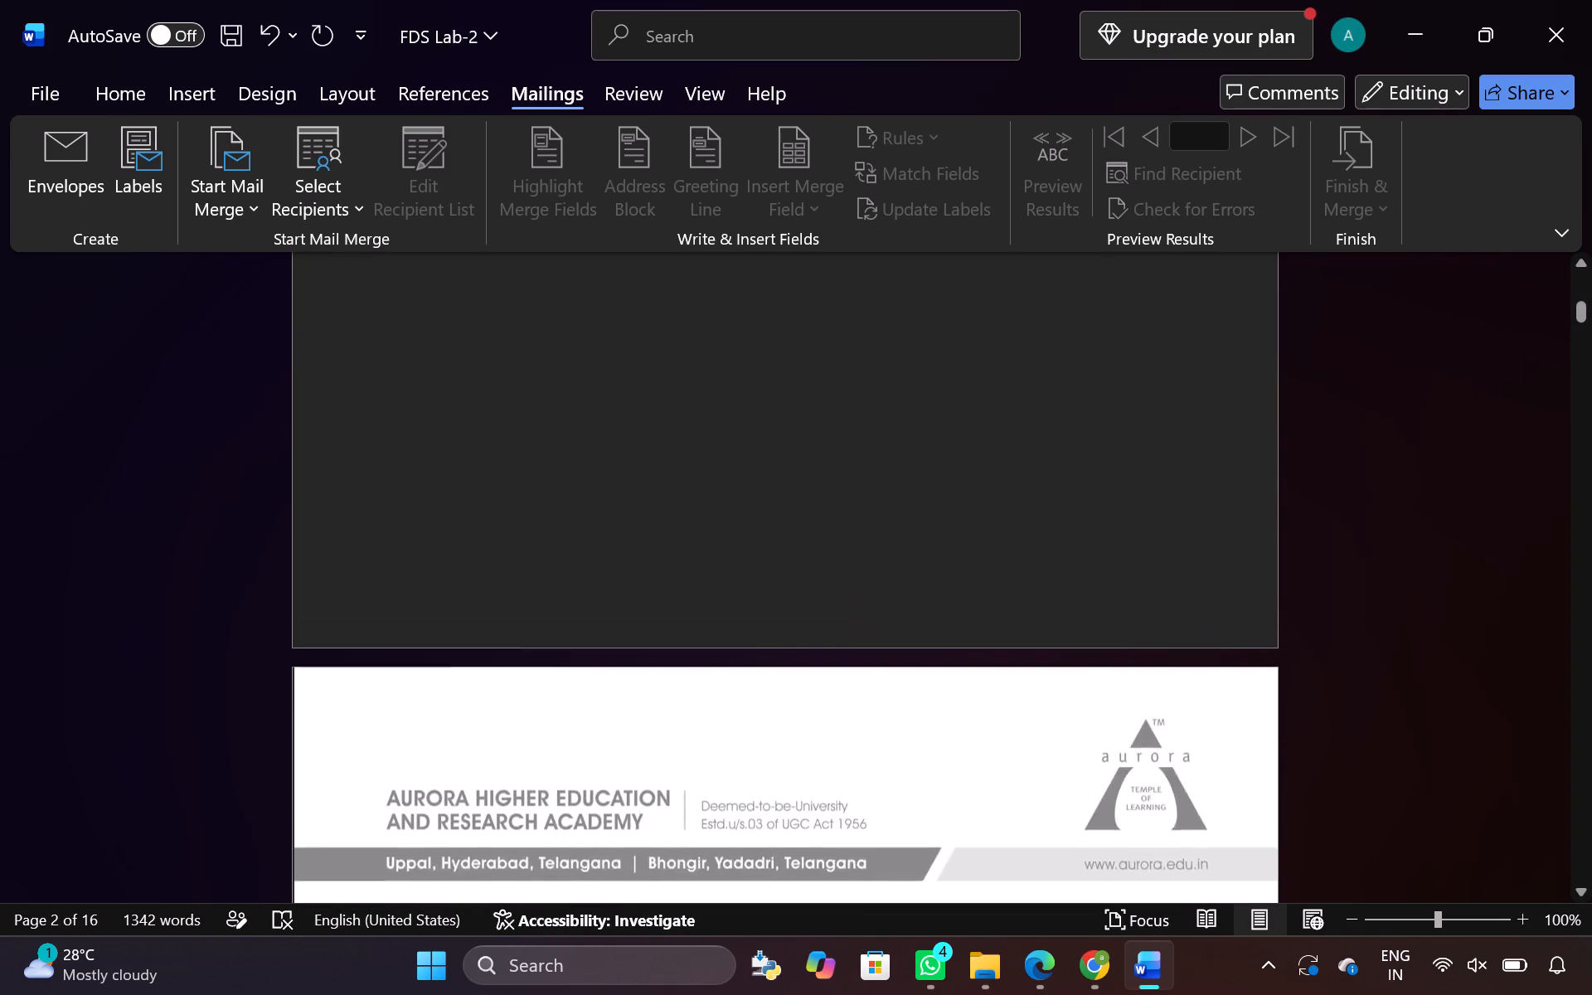
pyautogui.scroll(4, 577, 666)
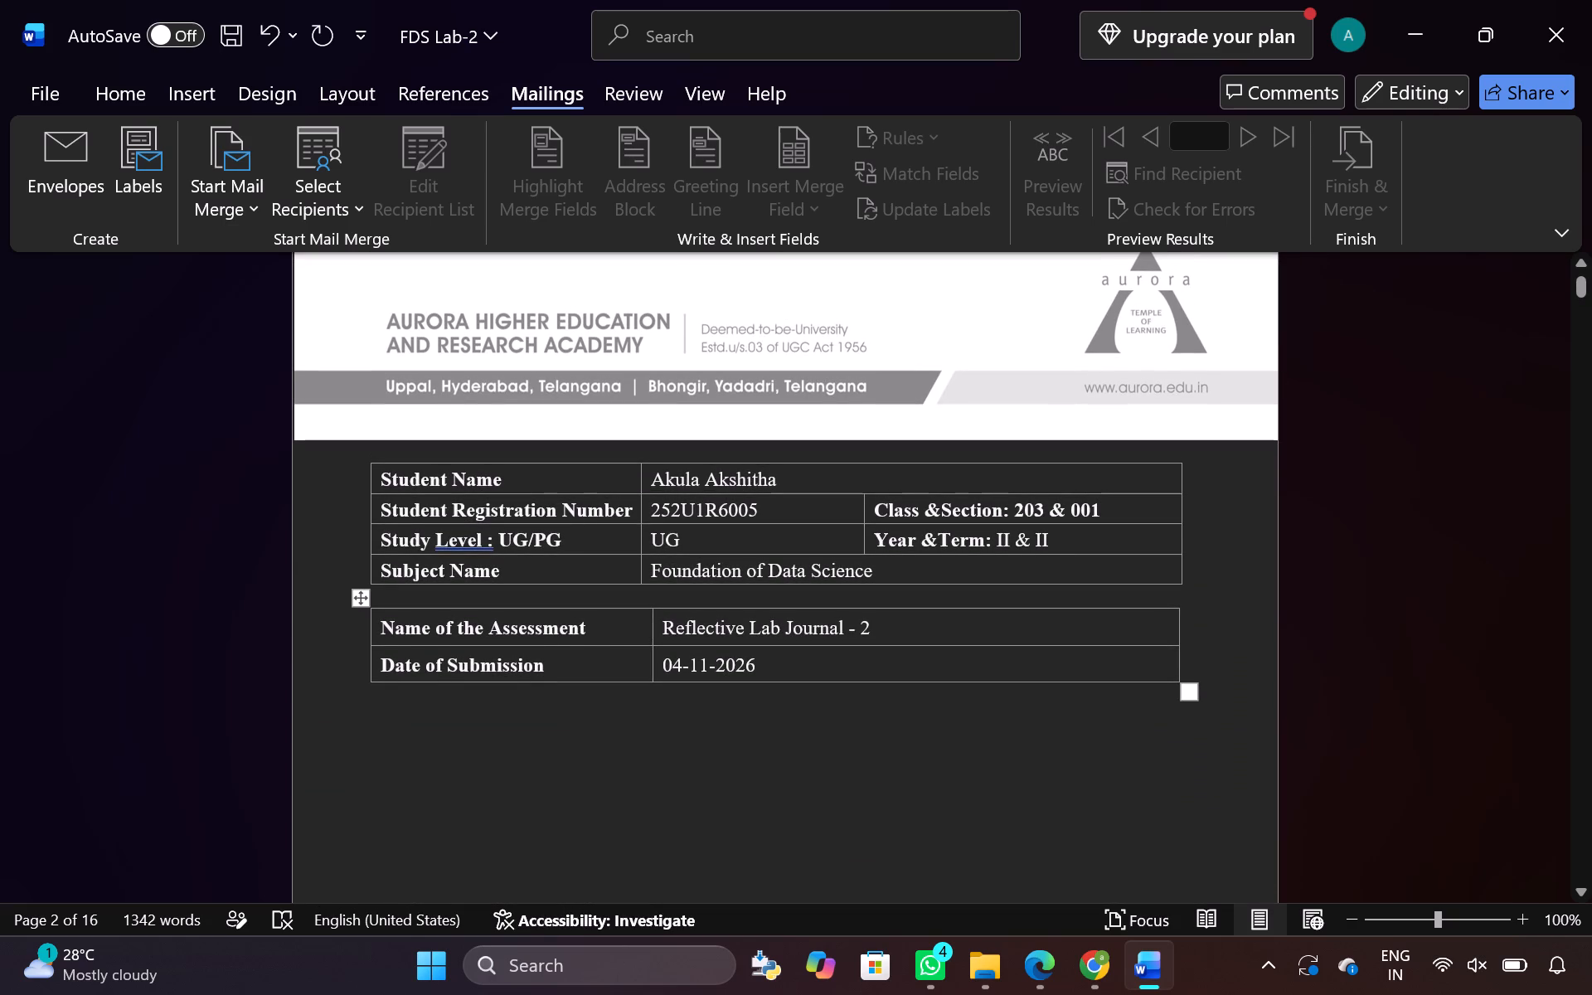
pyautogui.scroll(-6, 577, 666)
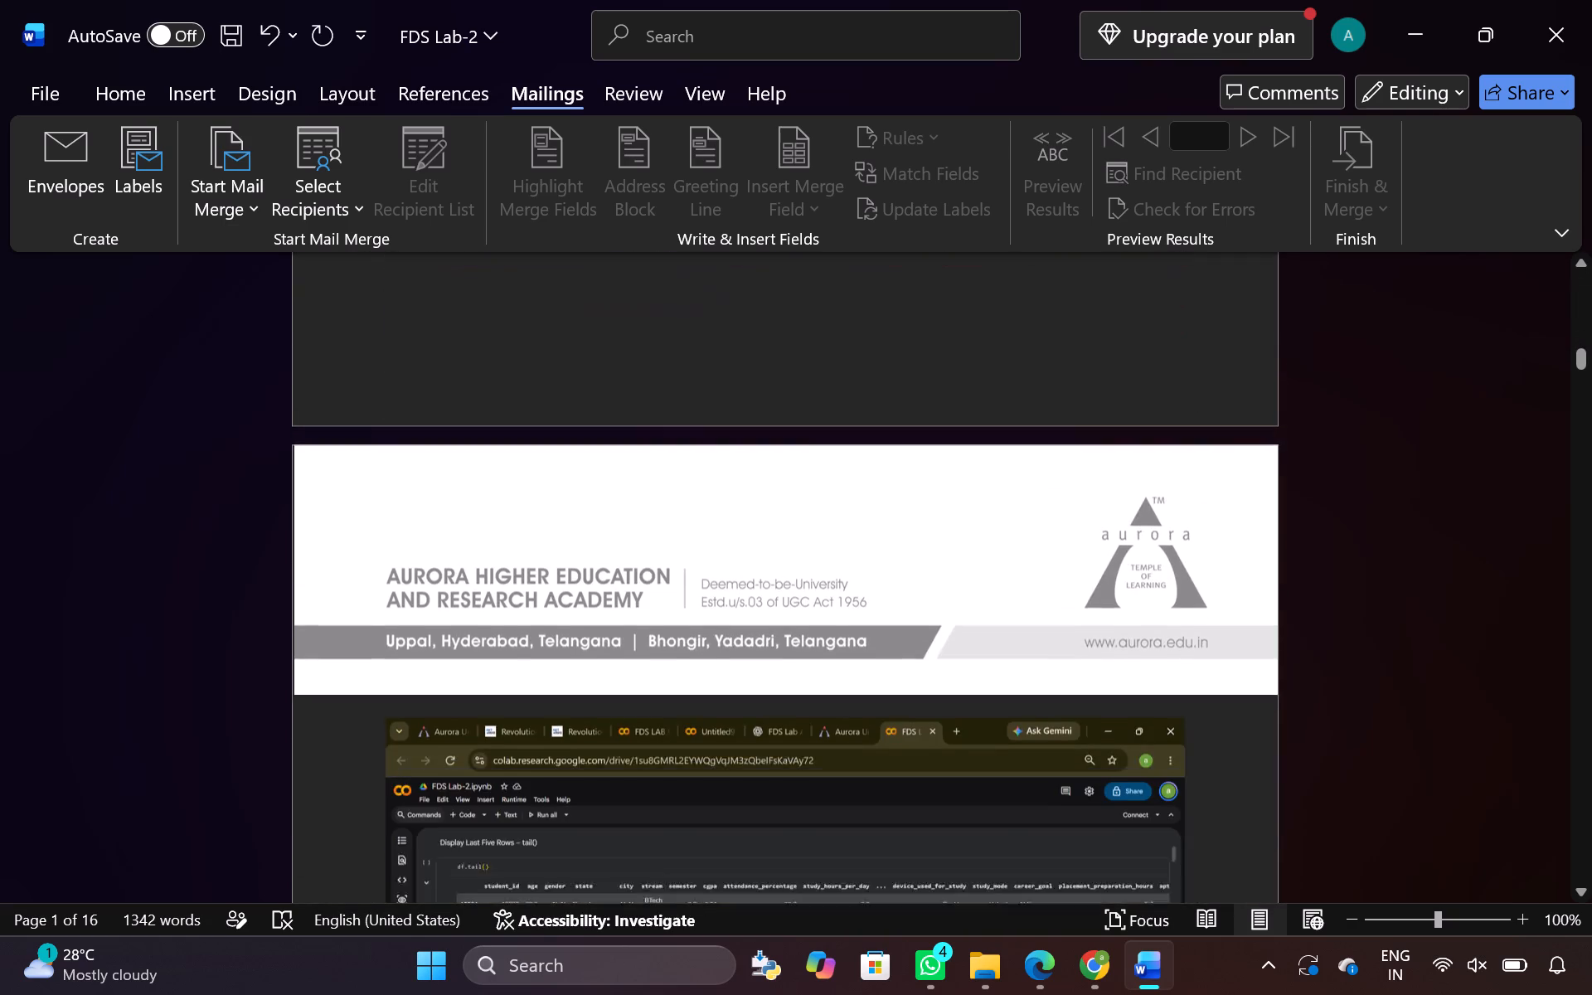
pyautogui.scroll(-7, 577, 666)
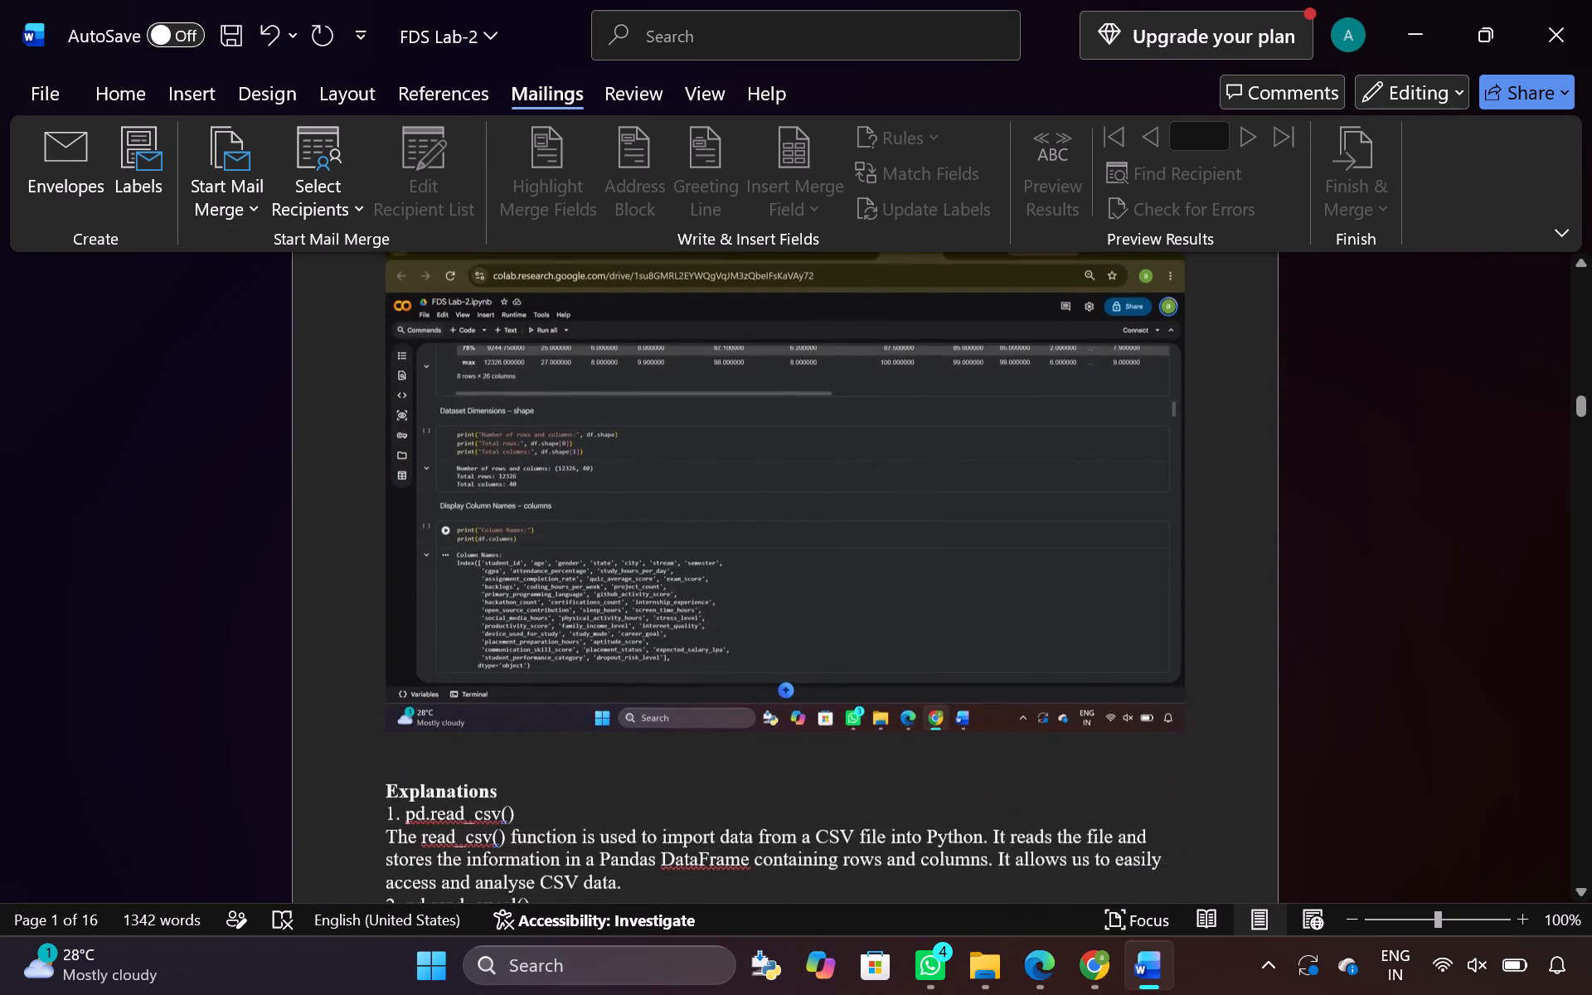
pyautogui.scroll(-4, 577, 666)
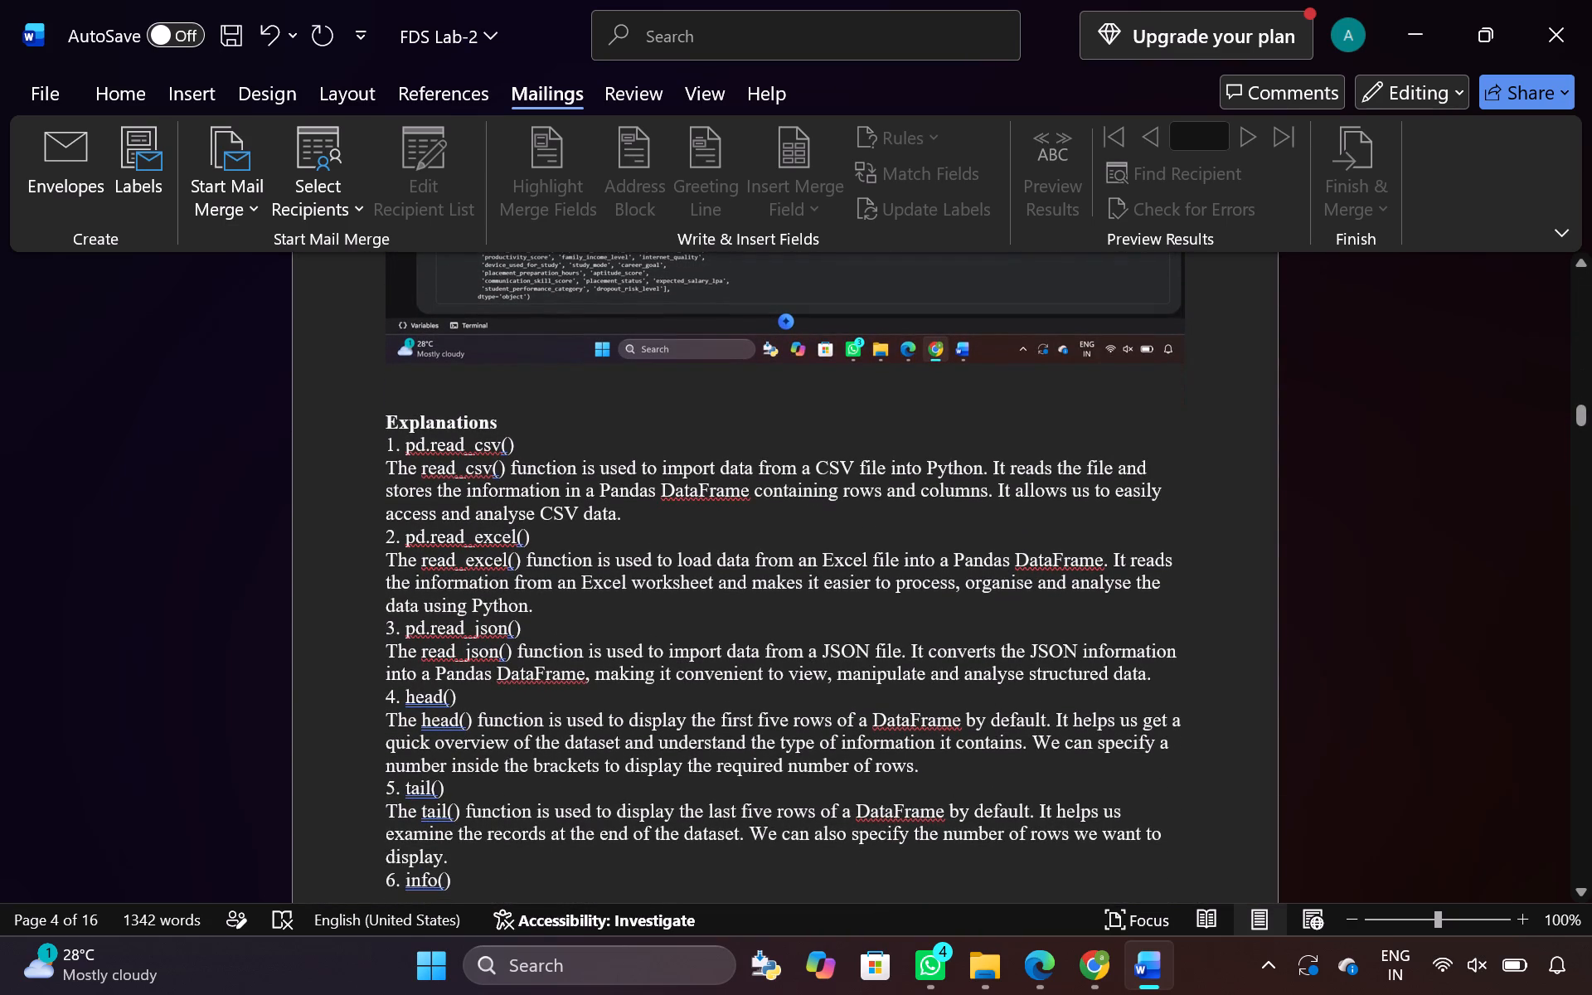
pyautogui.click(633, 511)
pyautogui.press('Return')
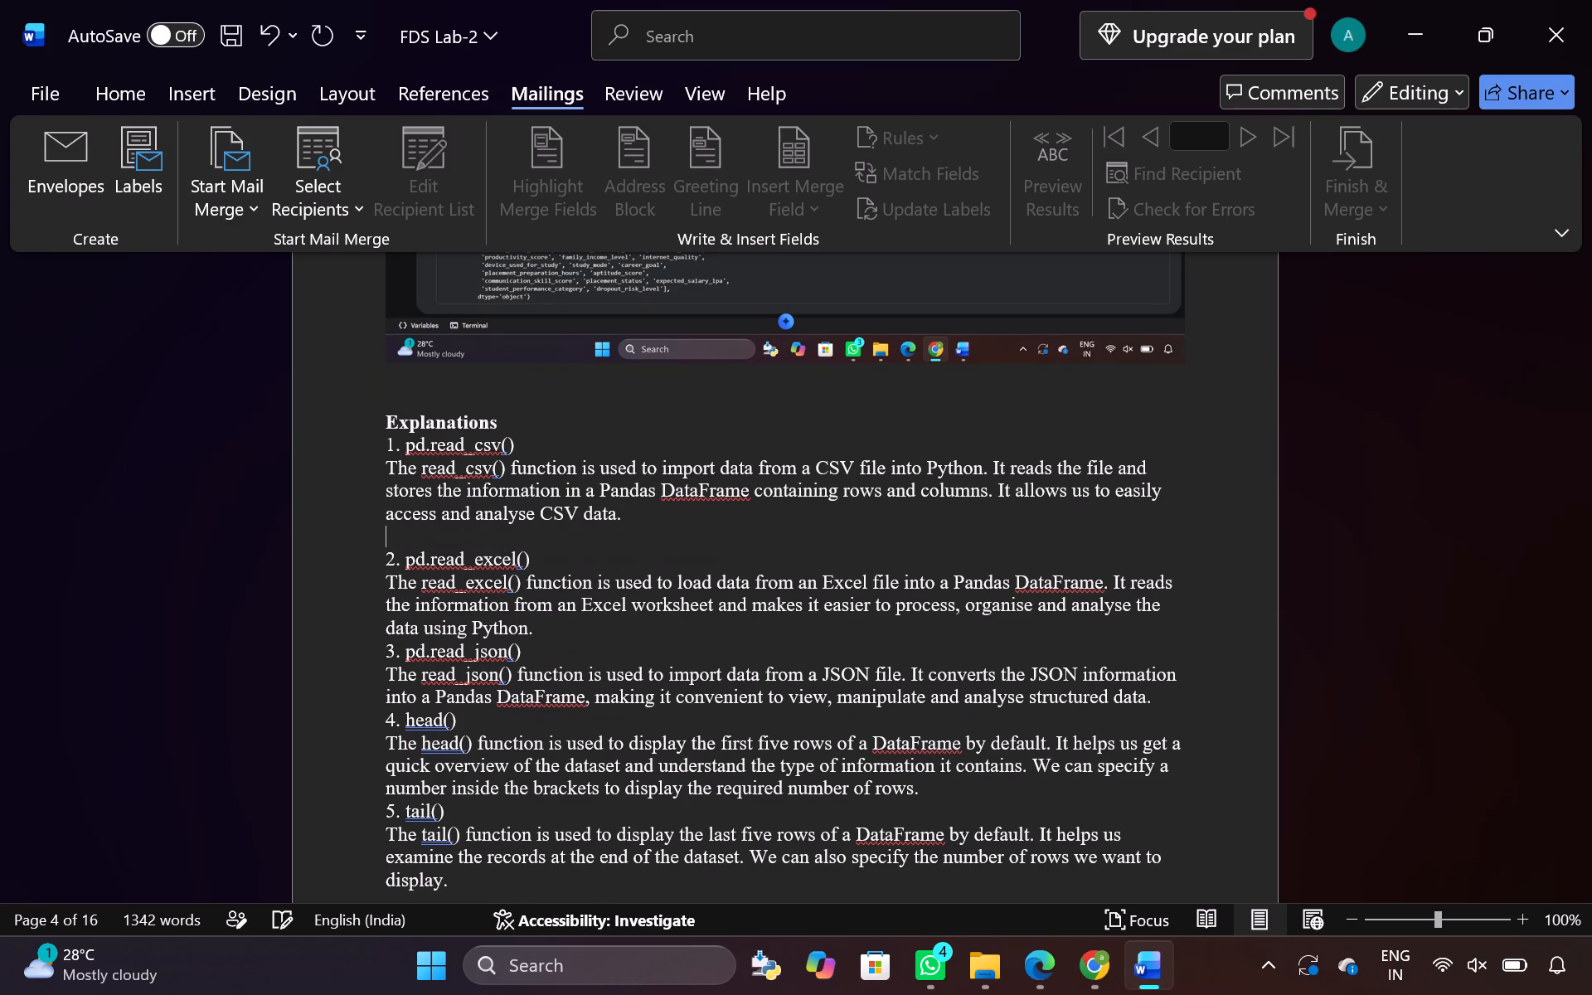
pyautogui.click(576, 629)
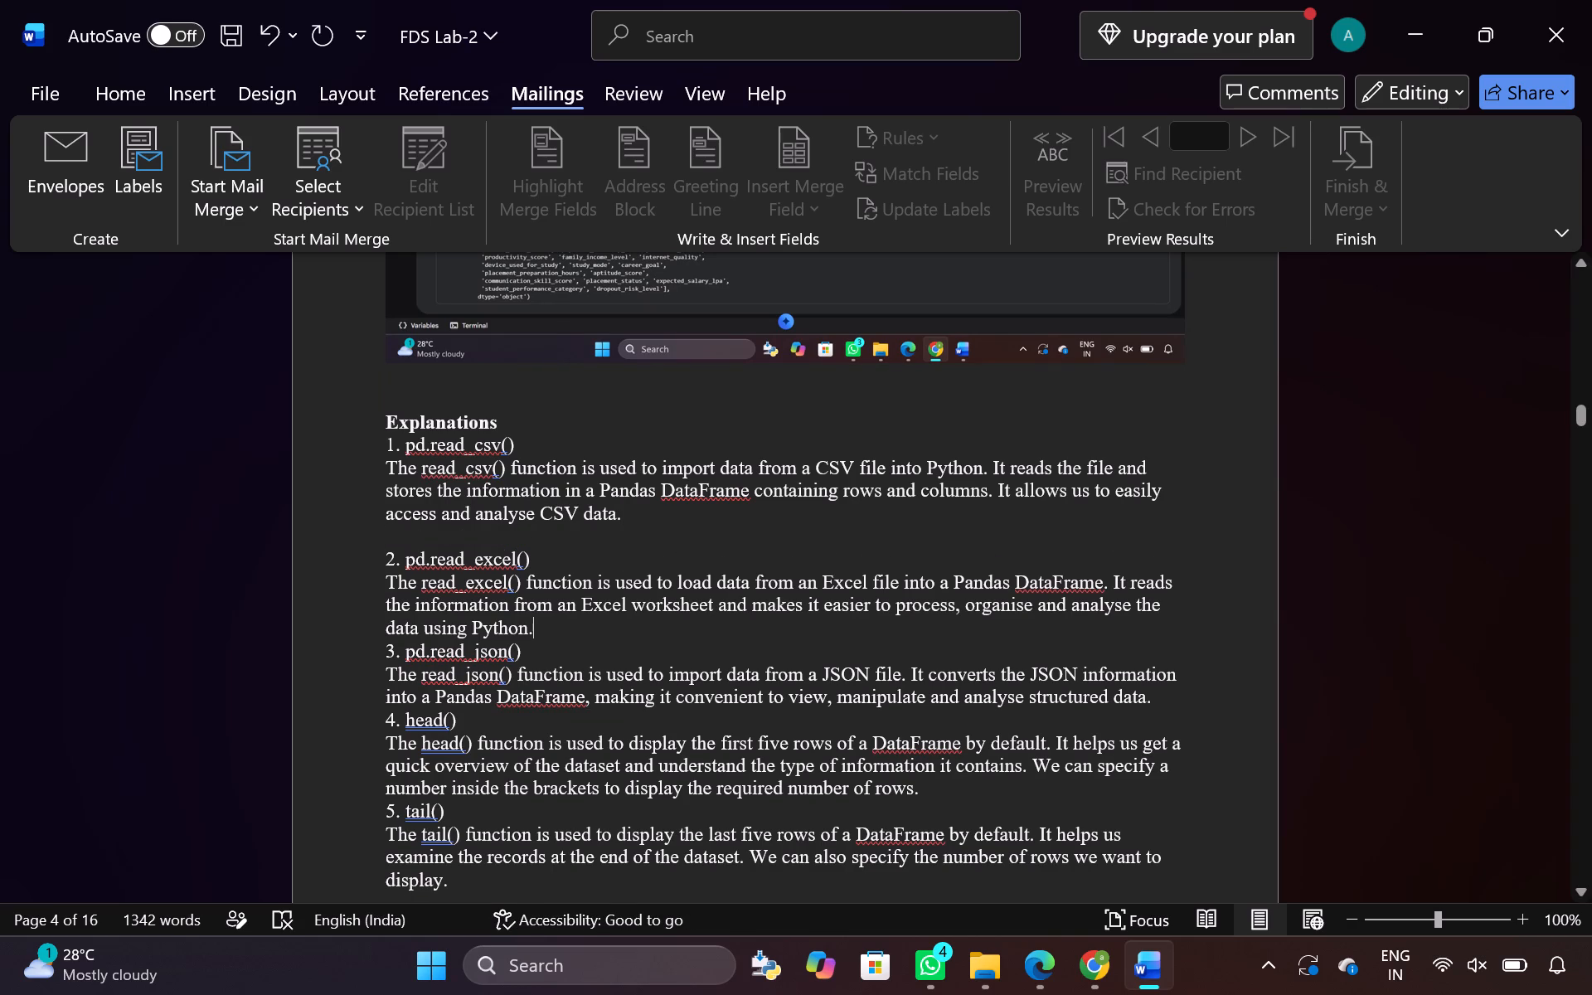
pyautogui.press('Return')
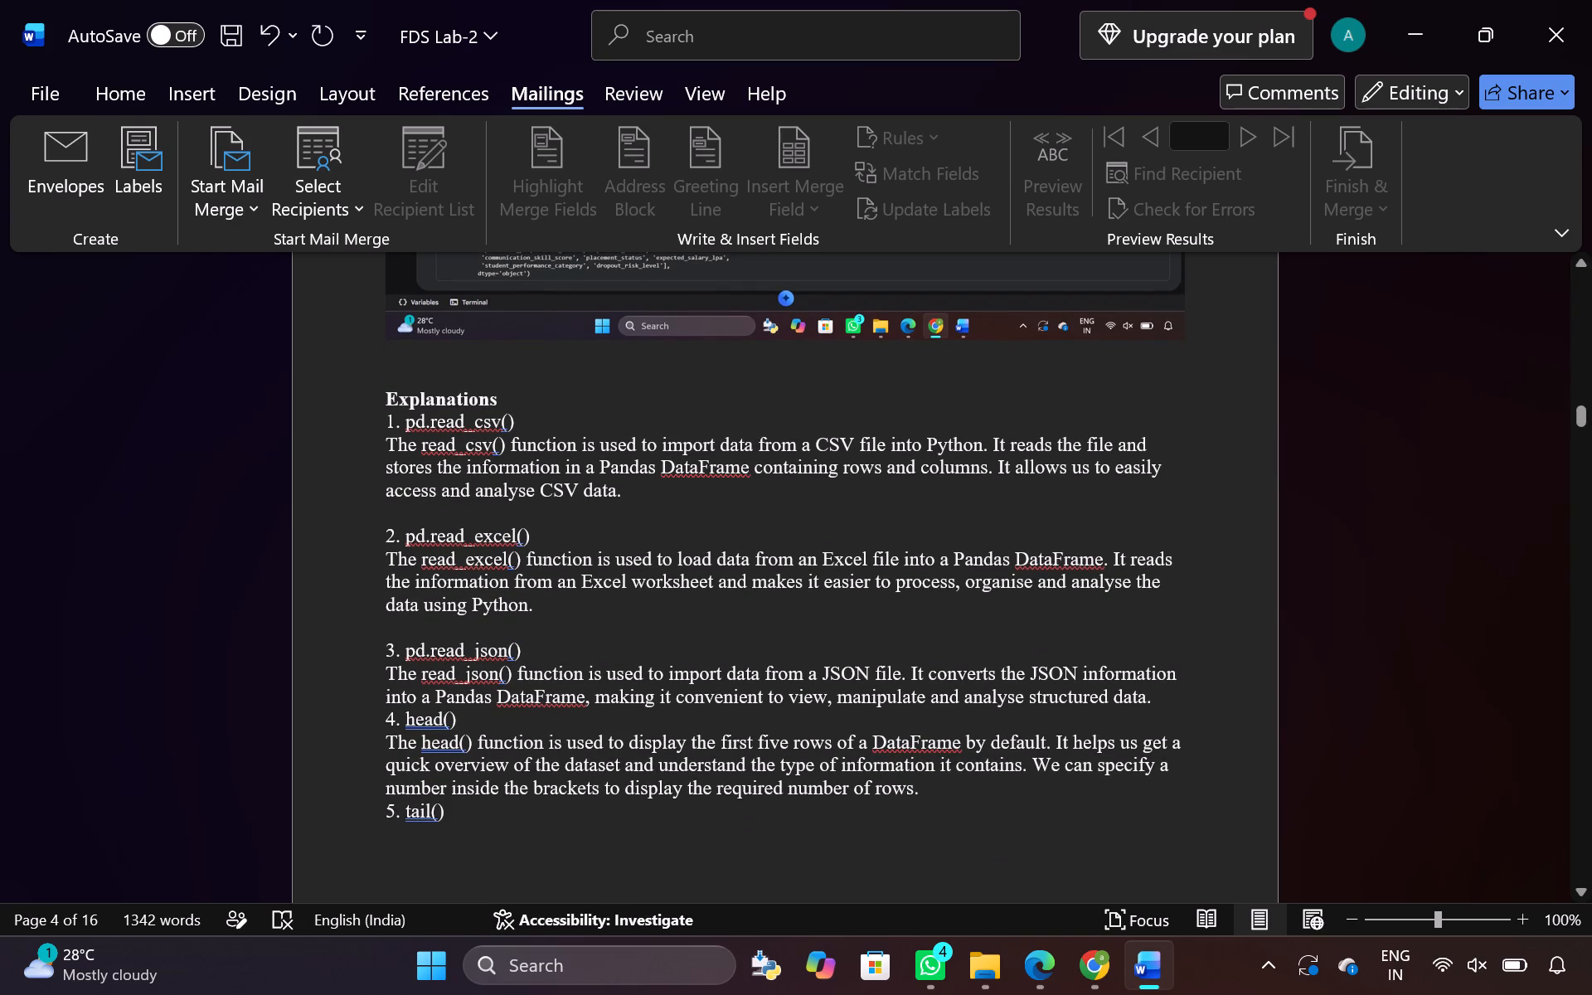
pyautogui.click(1182, 699)
pyautogui.press('Return')
# Add two line breaks after the head() explanation to push the "5. tail()" heading onto the next page.
pyautogui.scroll(-1, 1182, 699)
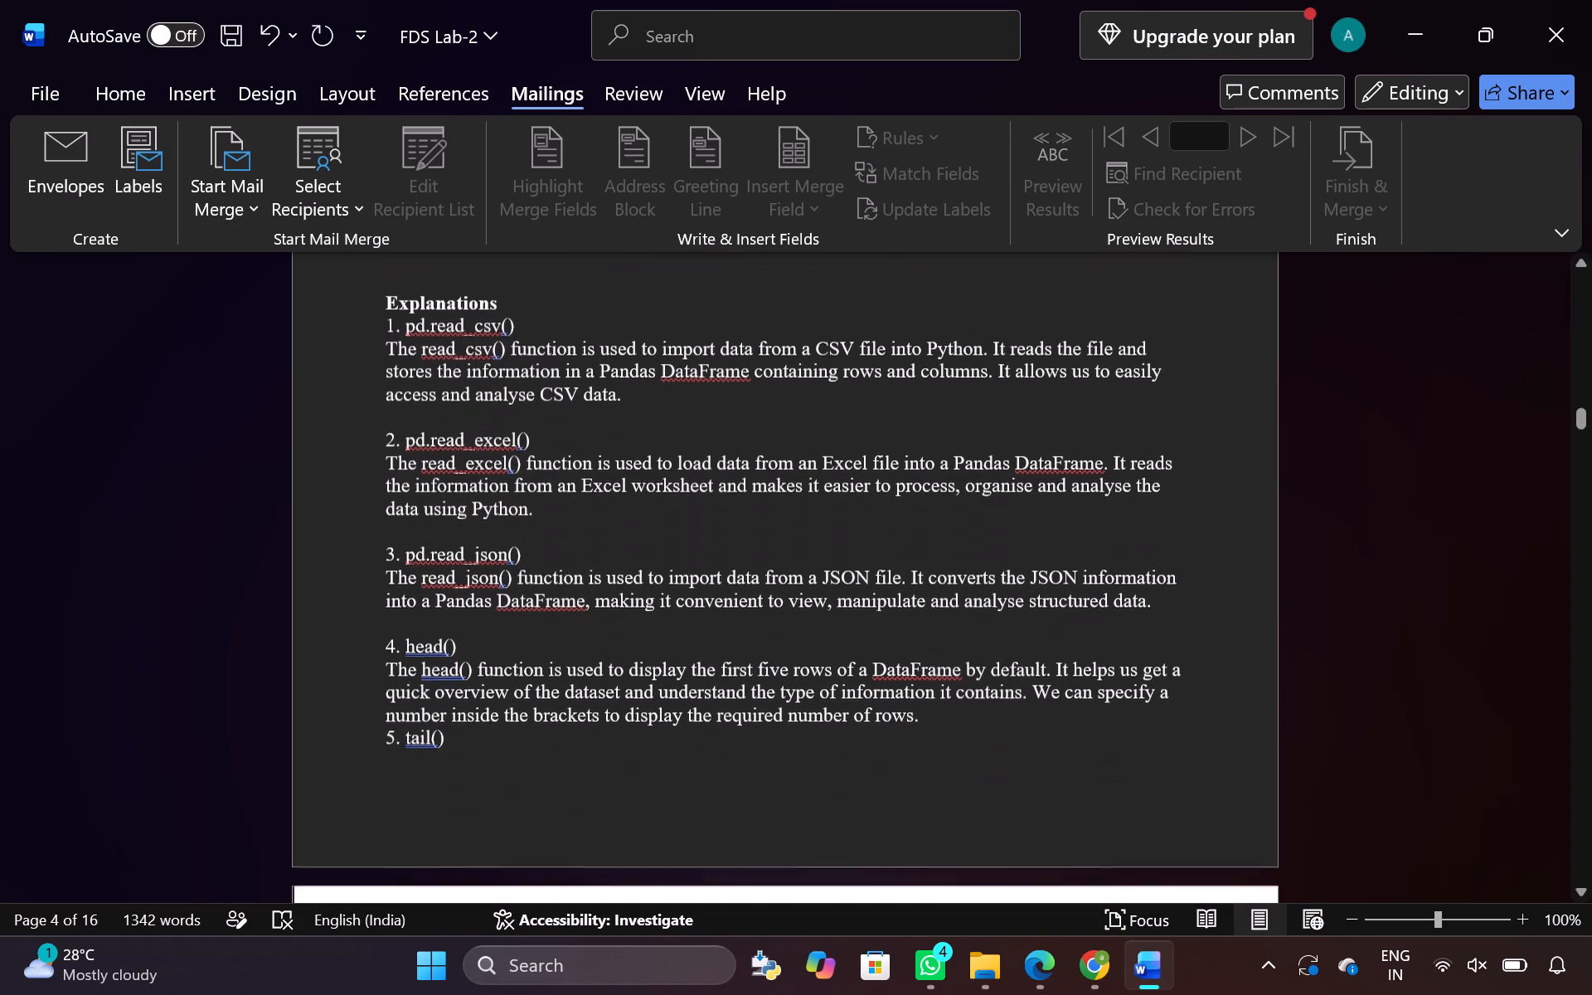
pyautogui.click(930, 719)
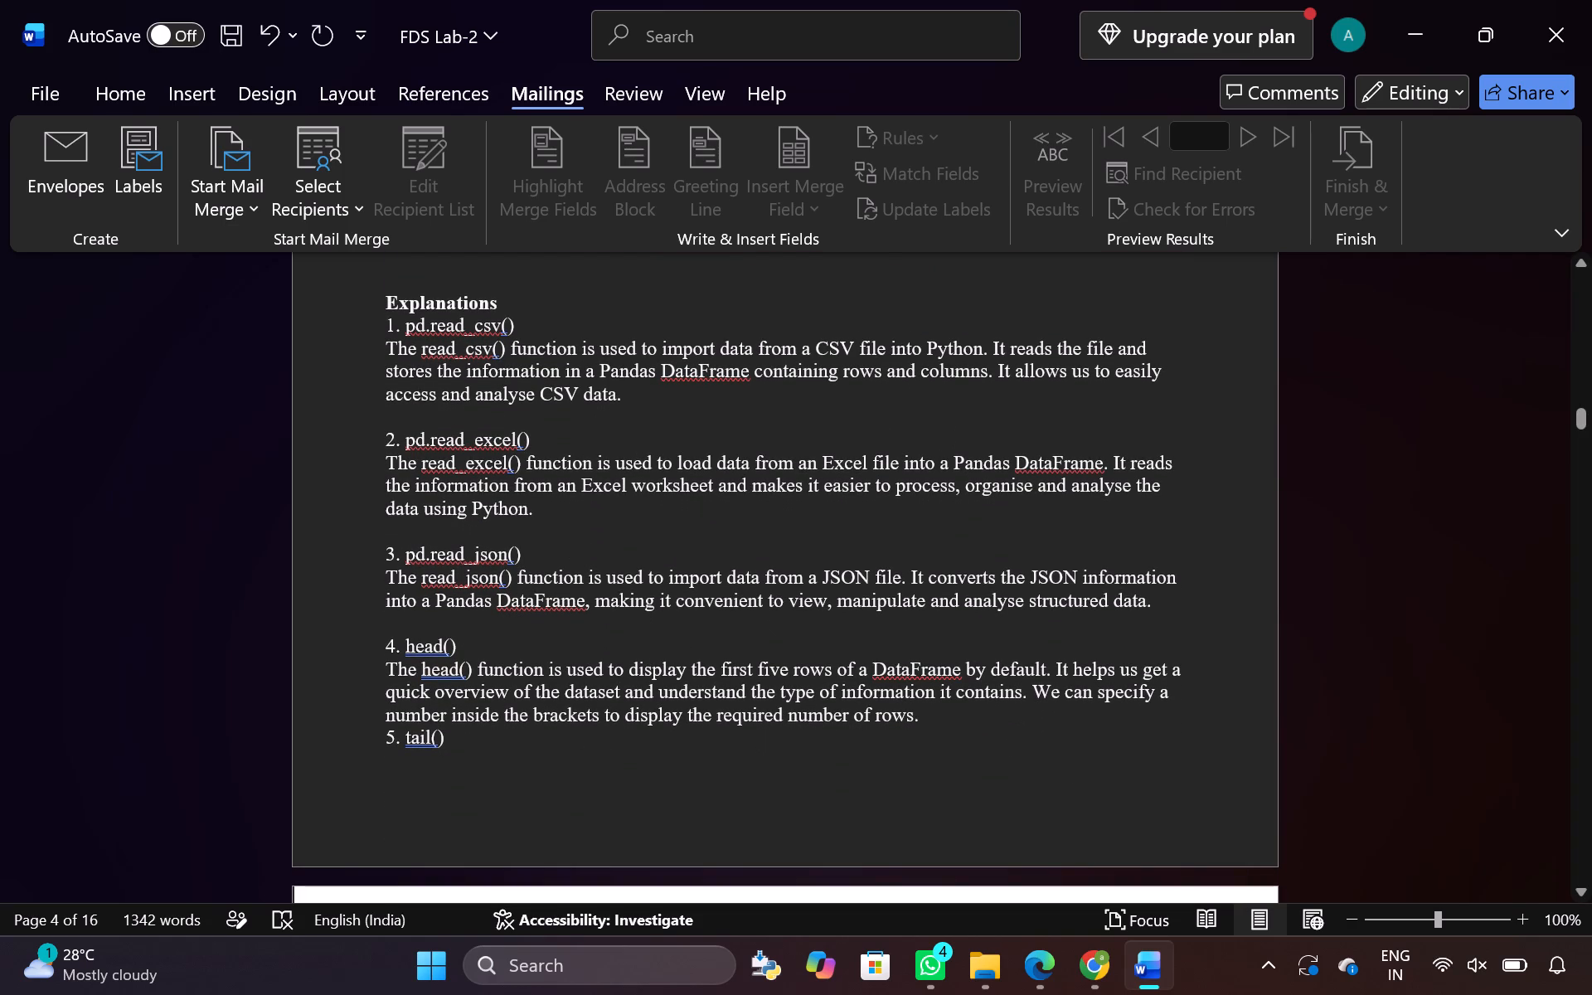
pyautogui.press('Return')
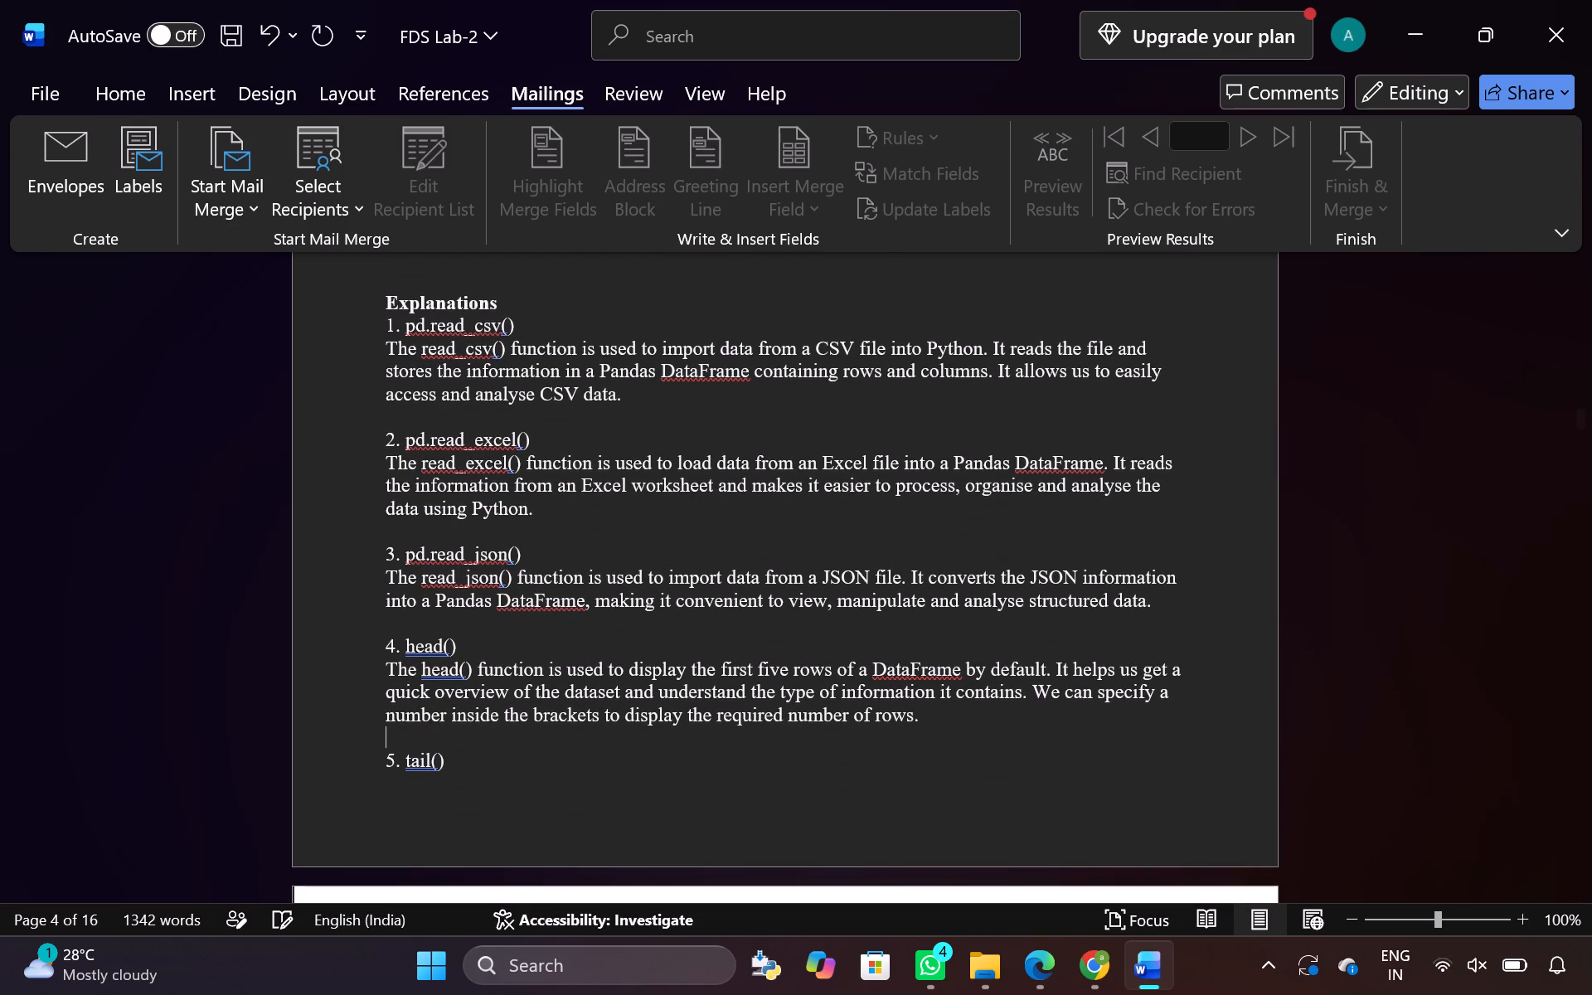
pyautogui.press('Return')
# Add a blank line after each of the tail(), info(), describe() and shape explanations in the Reading Data section.
pyautogui.scroll(-2, 930, 719)
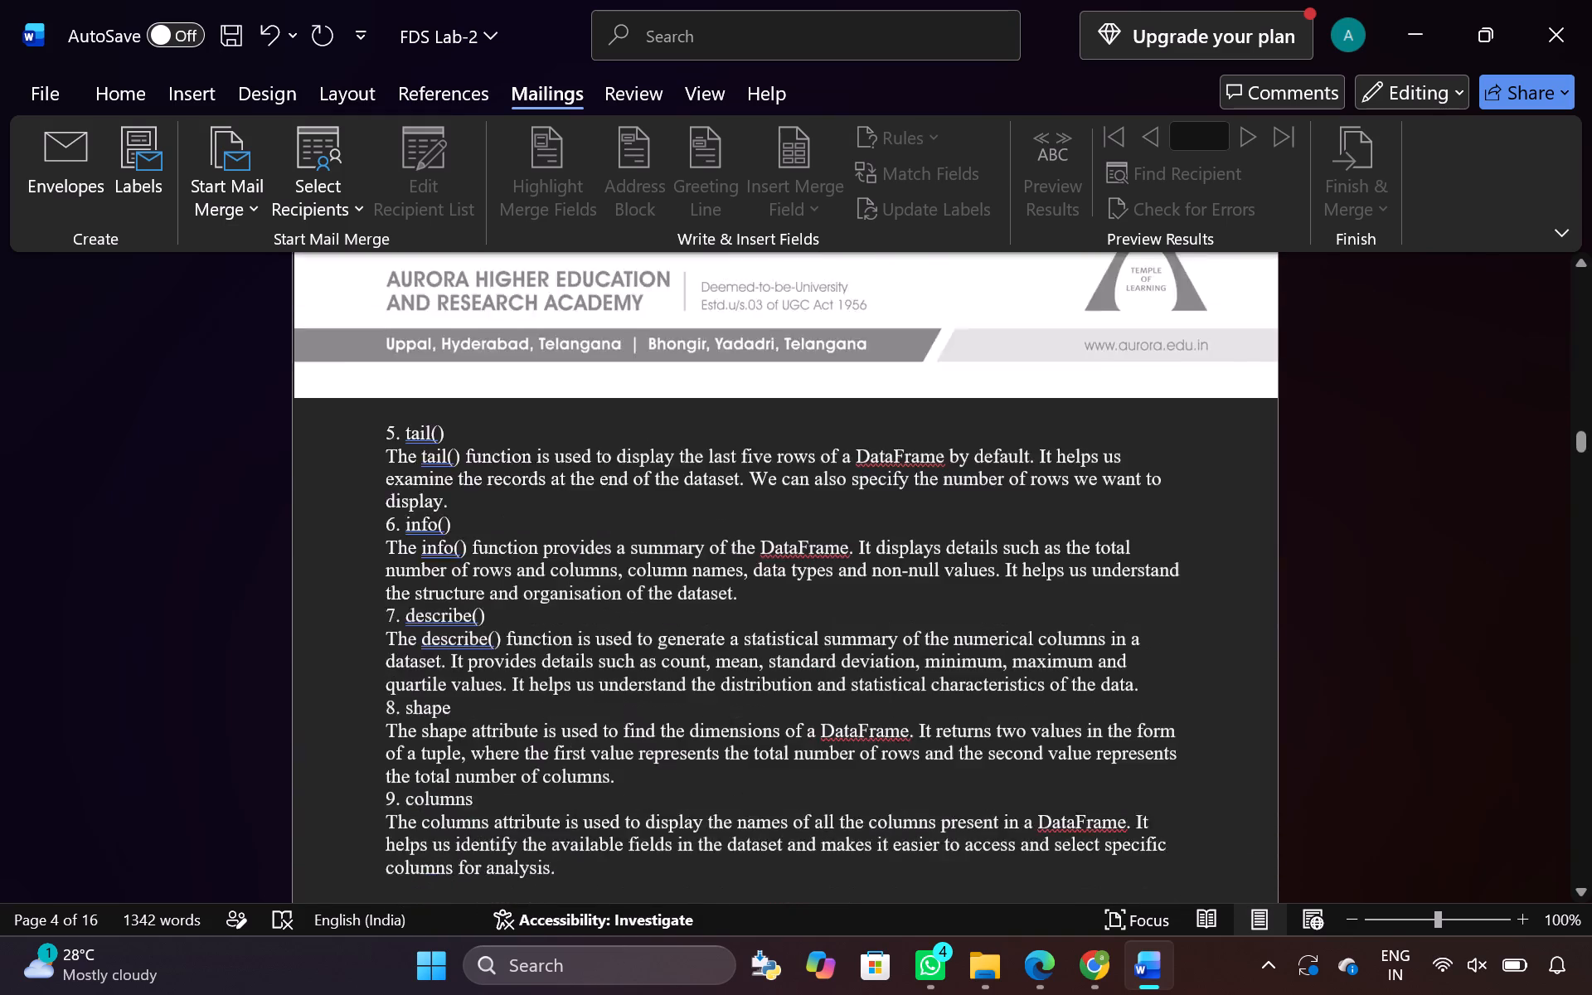
pyautogui.scroll(-1, 930, 719)
pyautogui.click(464, 364)
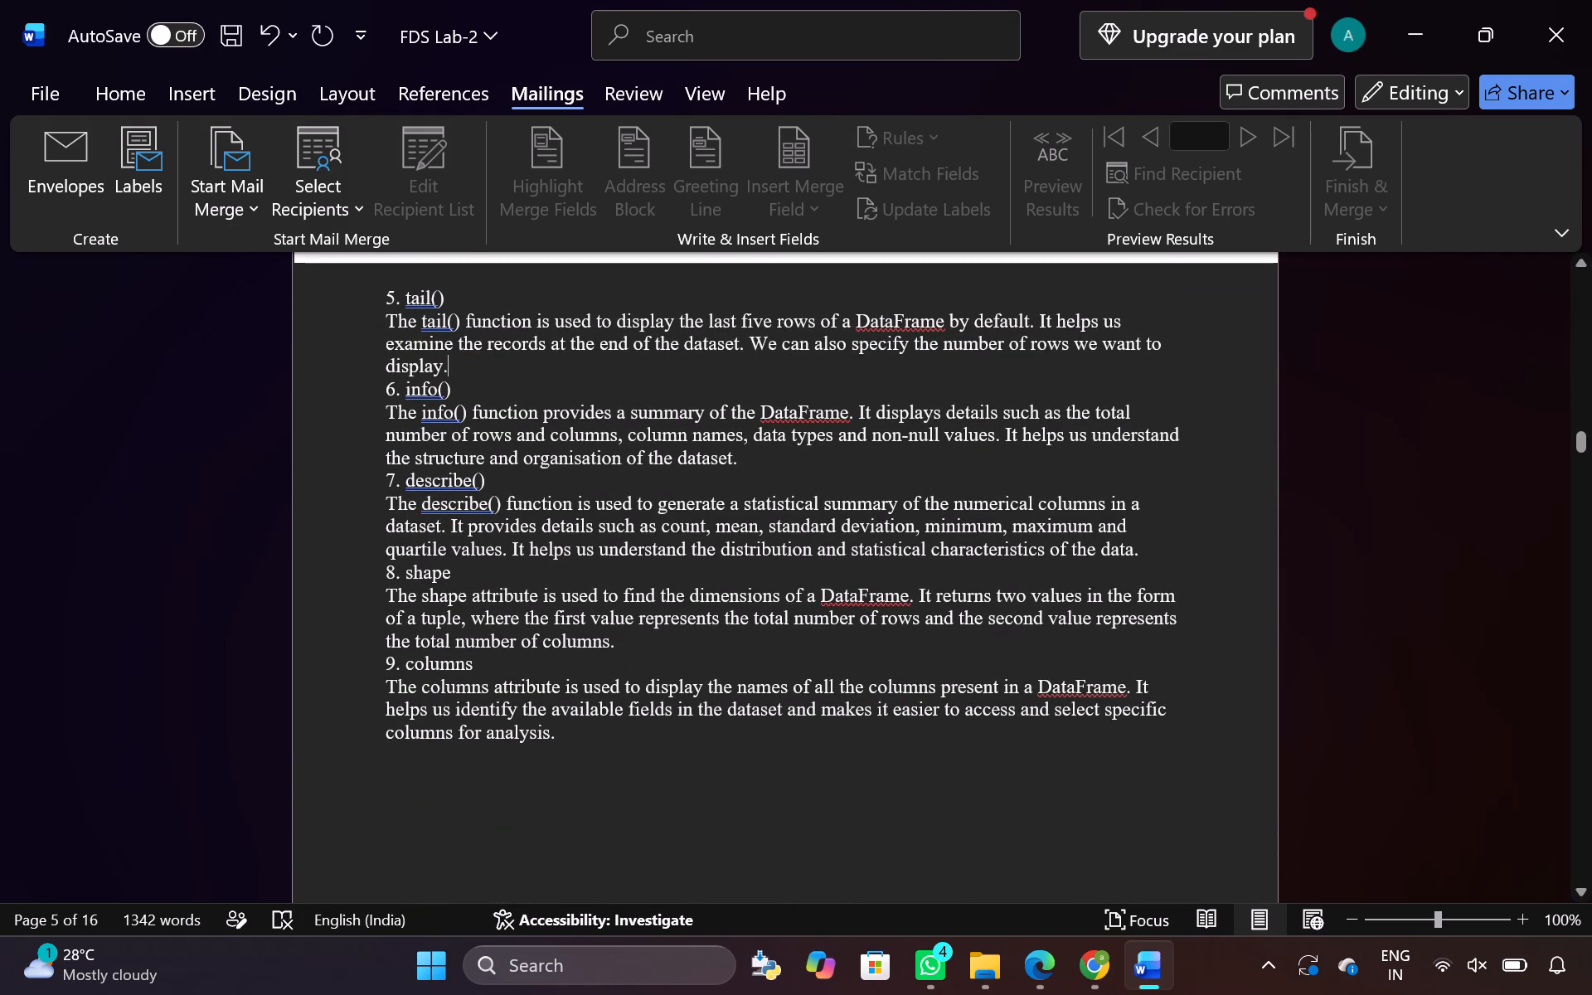
pyautogui.press('Return')
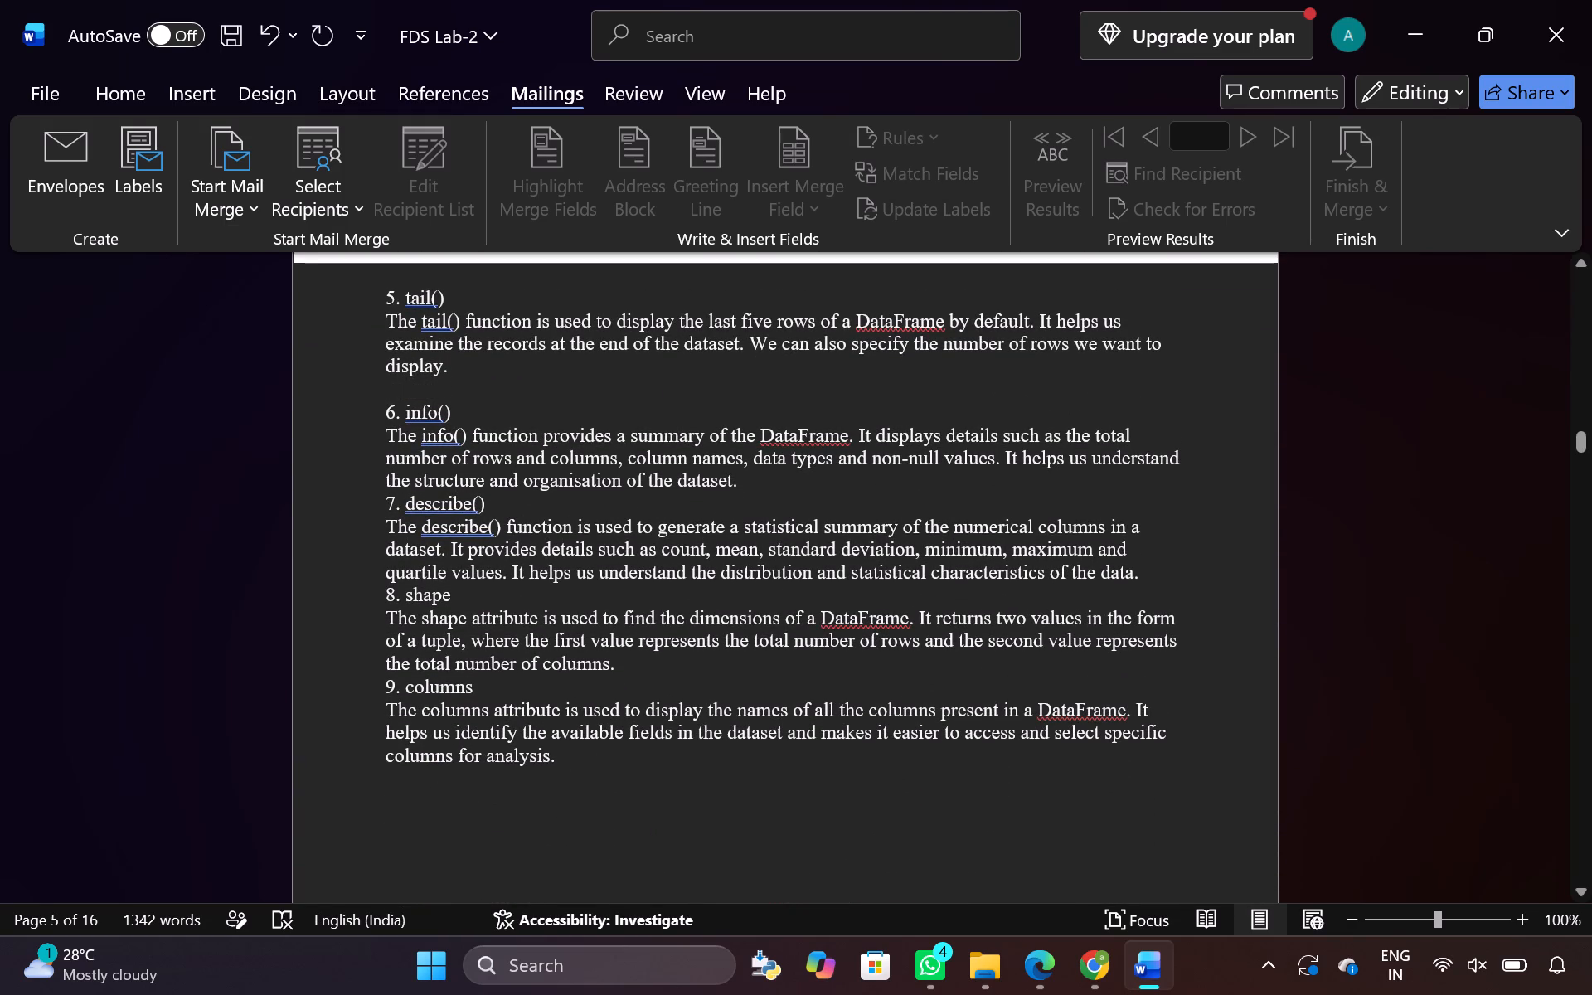
pyautogui.click(743, 479)
pyautogui.press('Return')
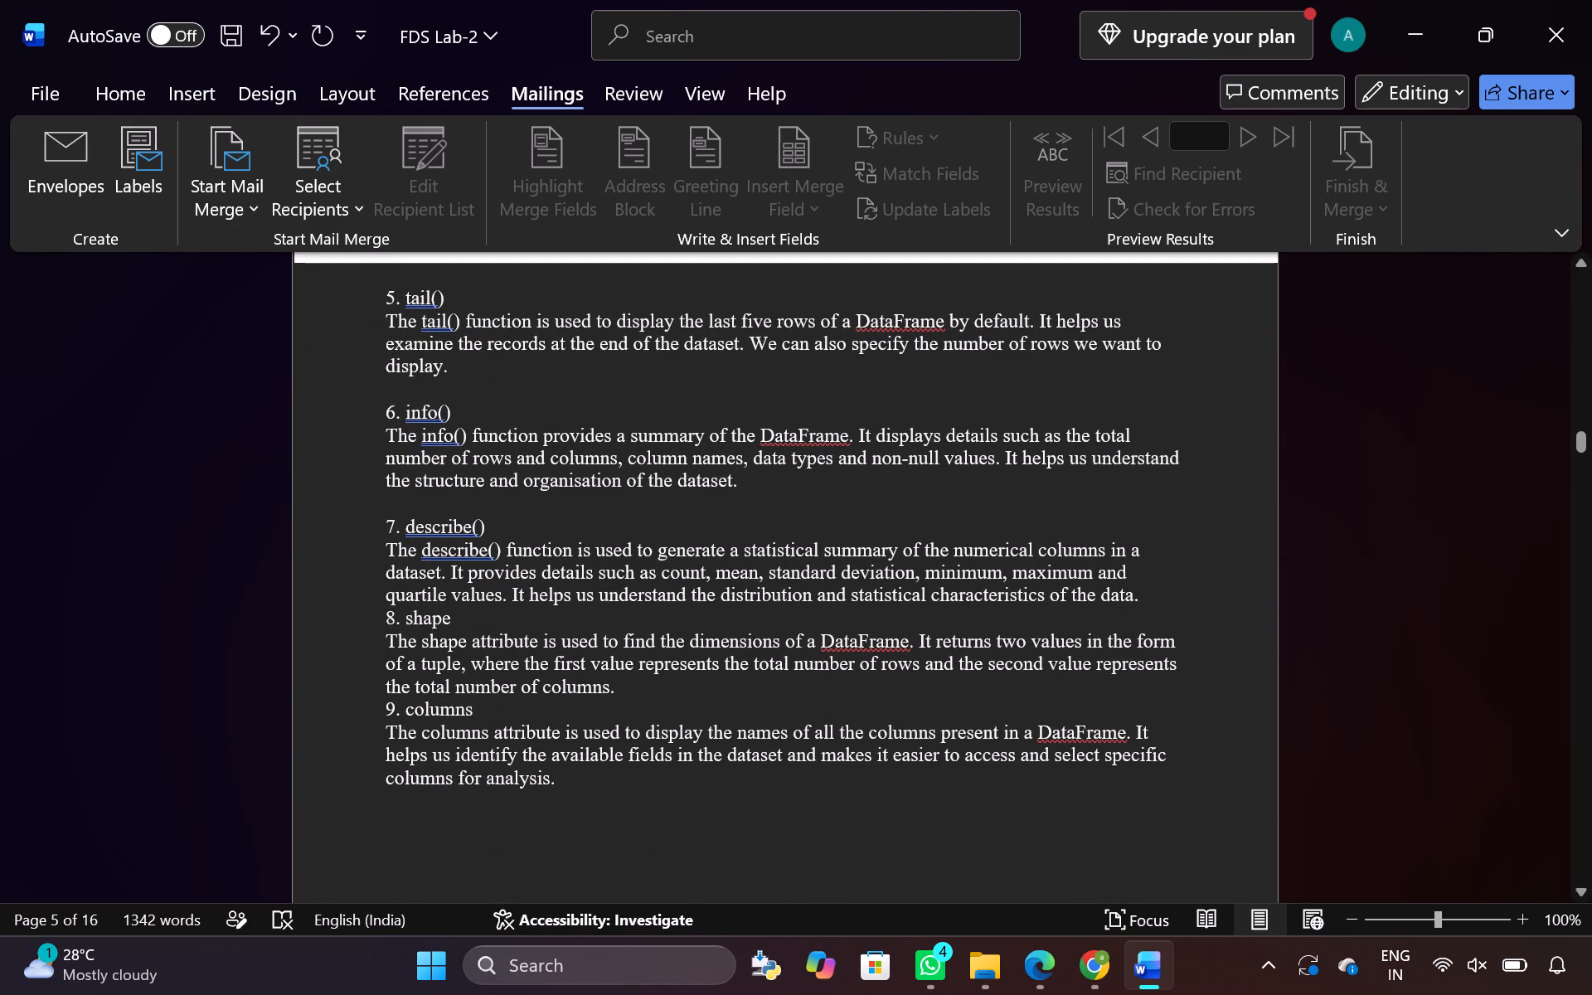
pyautogui.click(1162, 598)
pyautogui.press('Return')
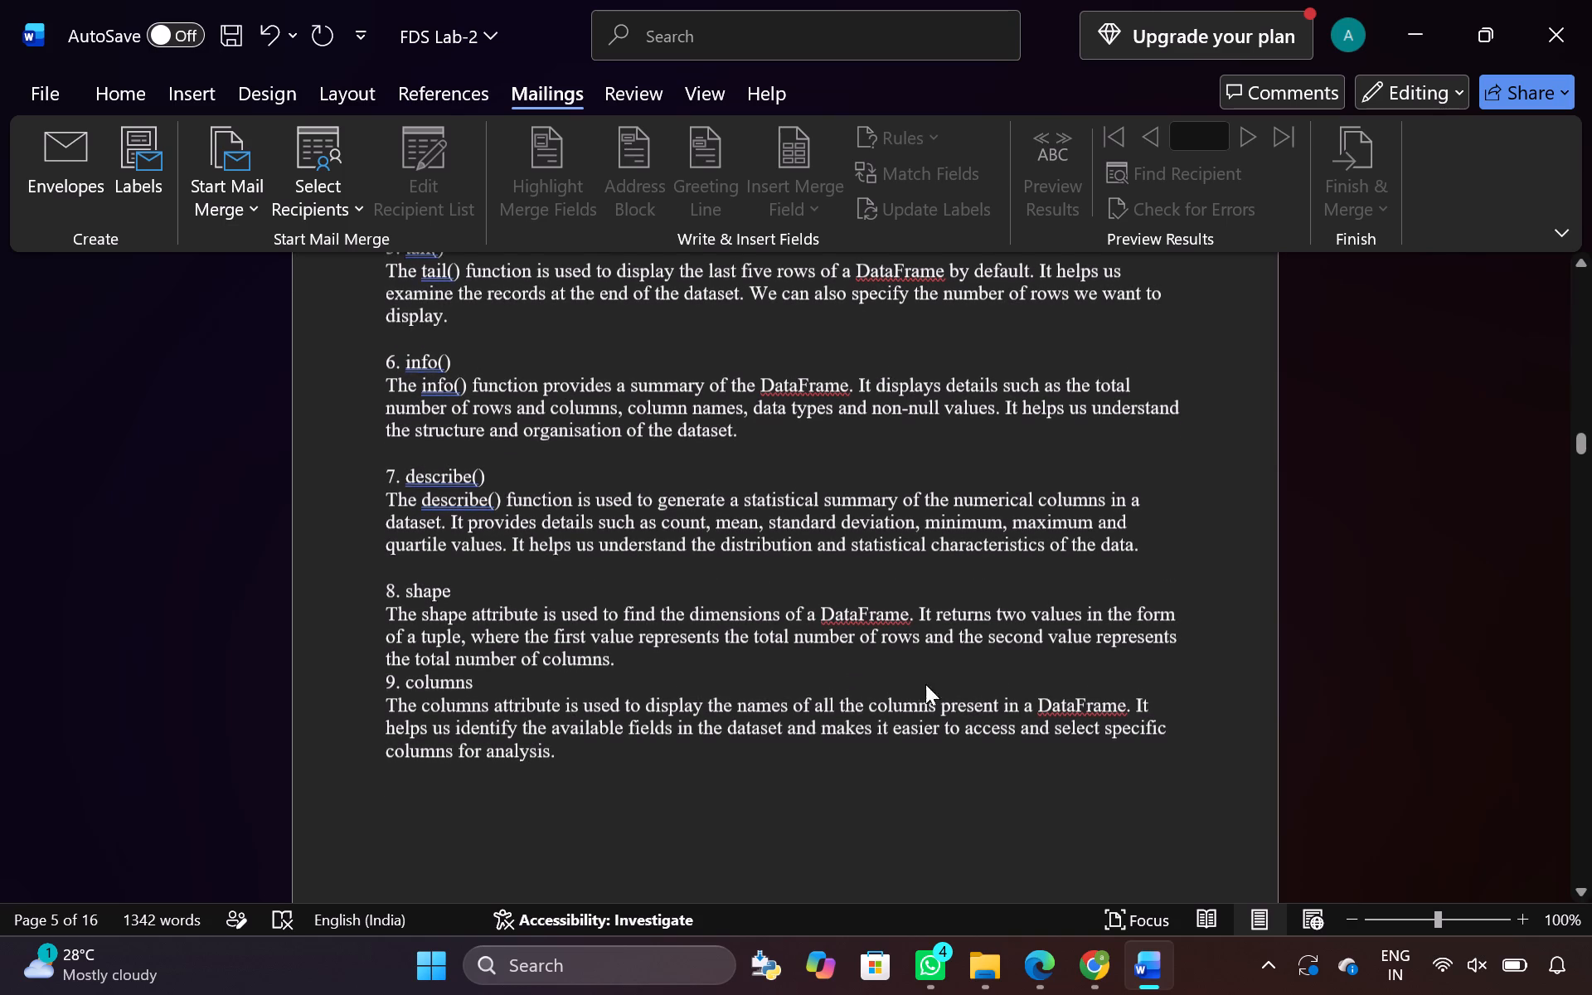
pyautogui.click(623, 663)
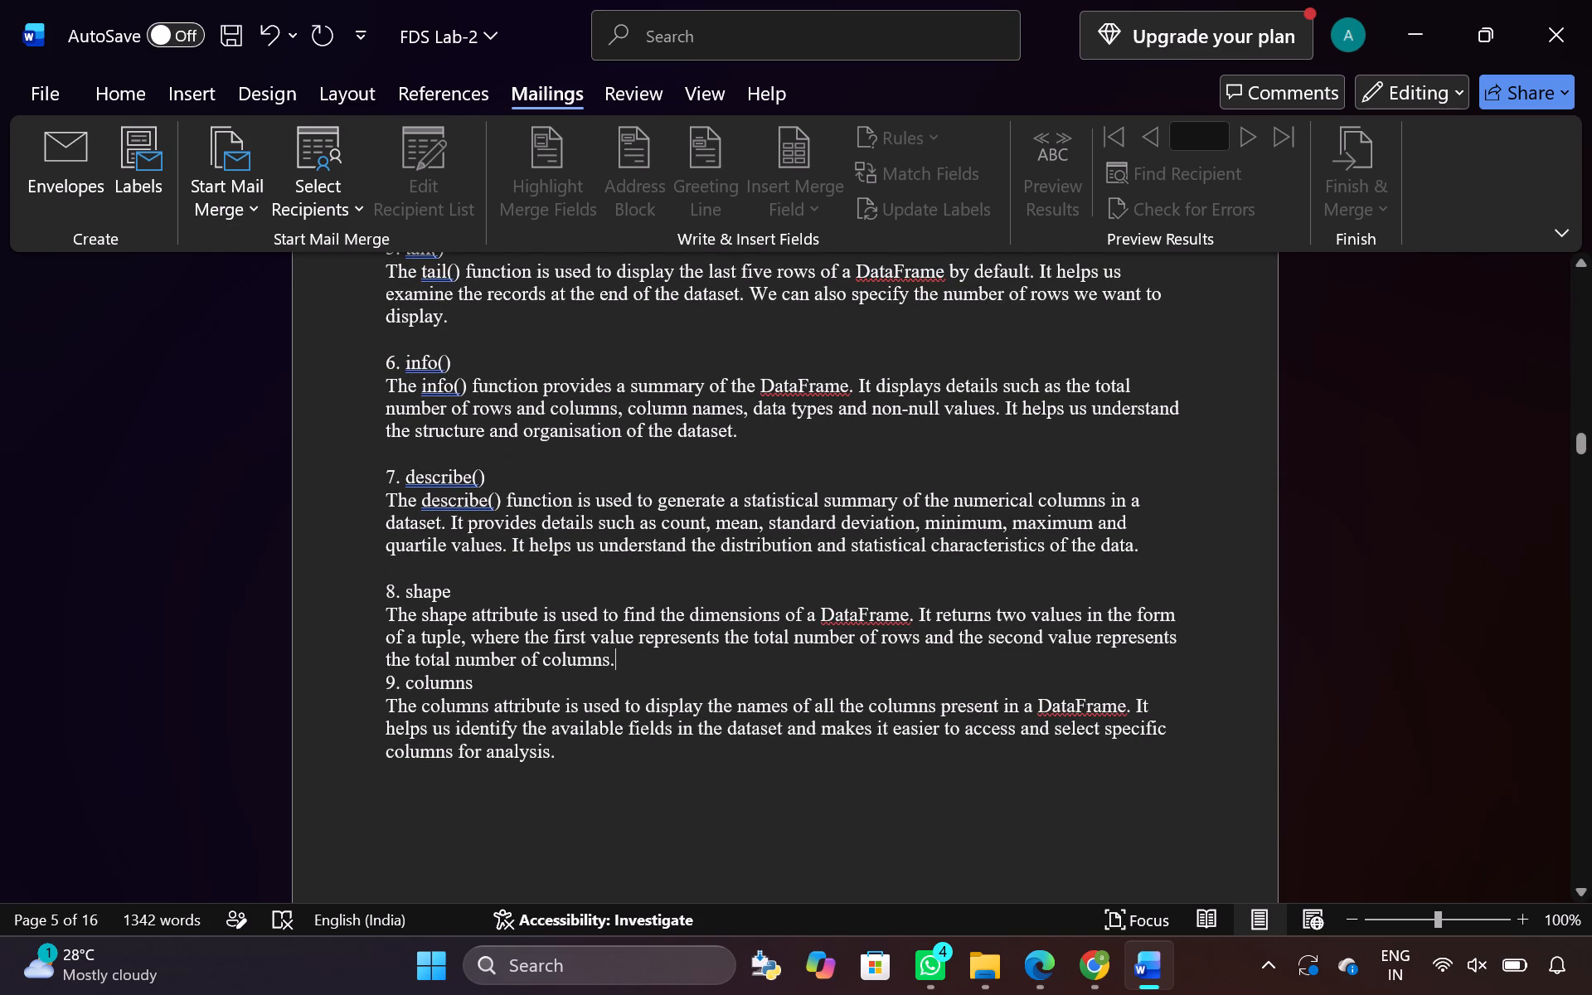
pyautogui.press('Return')
# Insert blank lines above the "2. Selecting and Filtering" heading to push it onto the next page.
pyautogui.scroll(-3, 623, 663)
pyautogui.scroll(2, 623, 663)
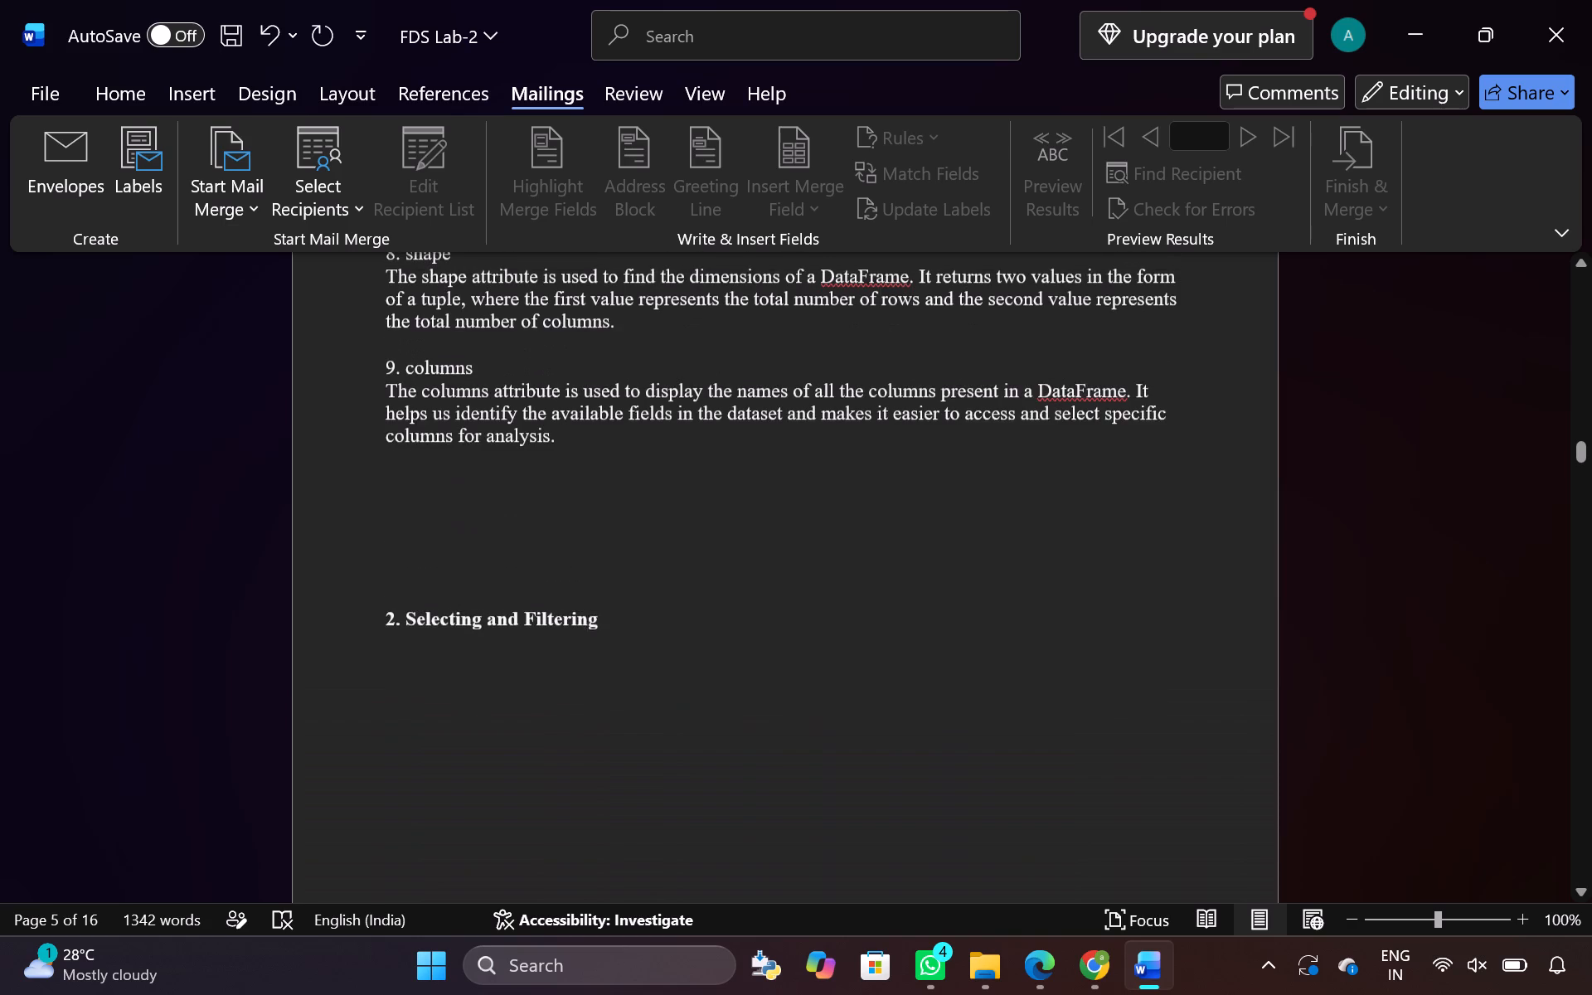
pyautogui.click(447, 566)
pyautogui.press('Return')
pyautogui.press('Return')
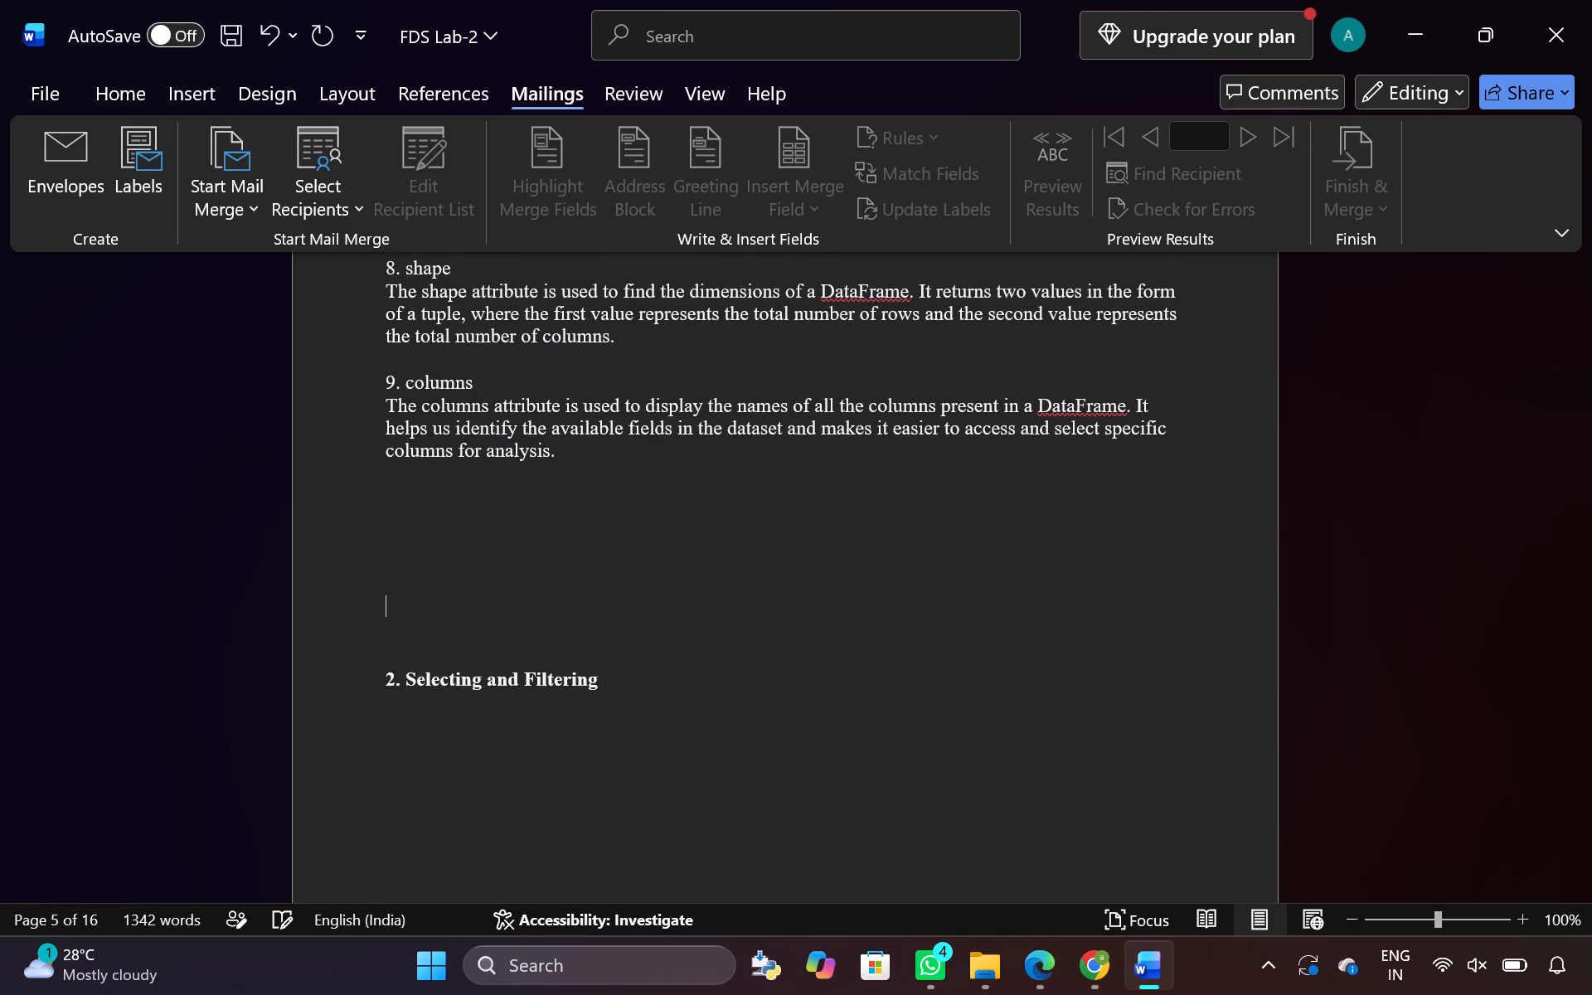
pyautogui.press('Return')
pyautogui.press('Return')
pyautogui.press('Return')
pyautogui.press('Return')
pyautogui.press('Return')
pyautogui.press('Return')
pyautogui.press('Return')
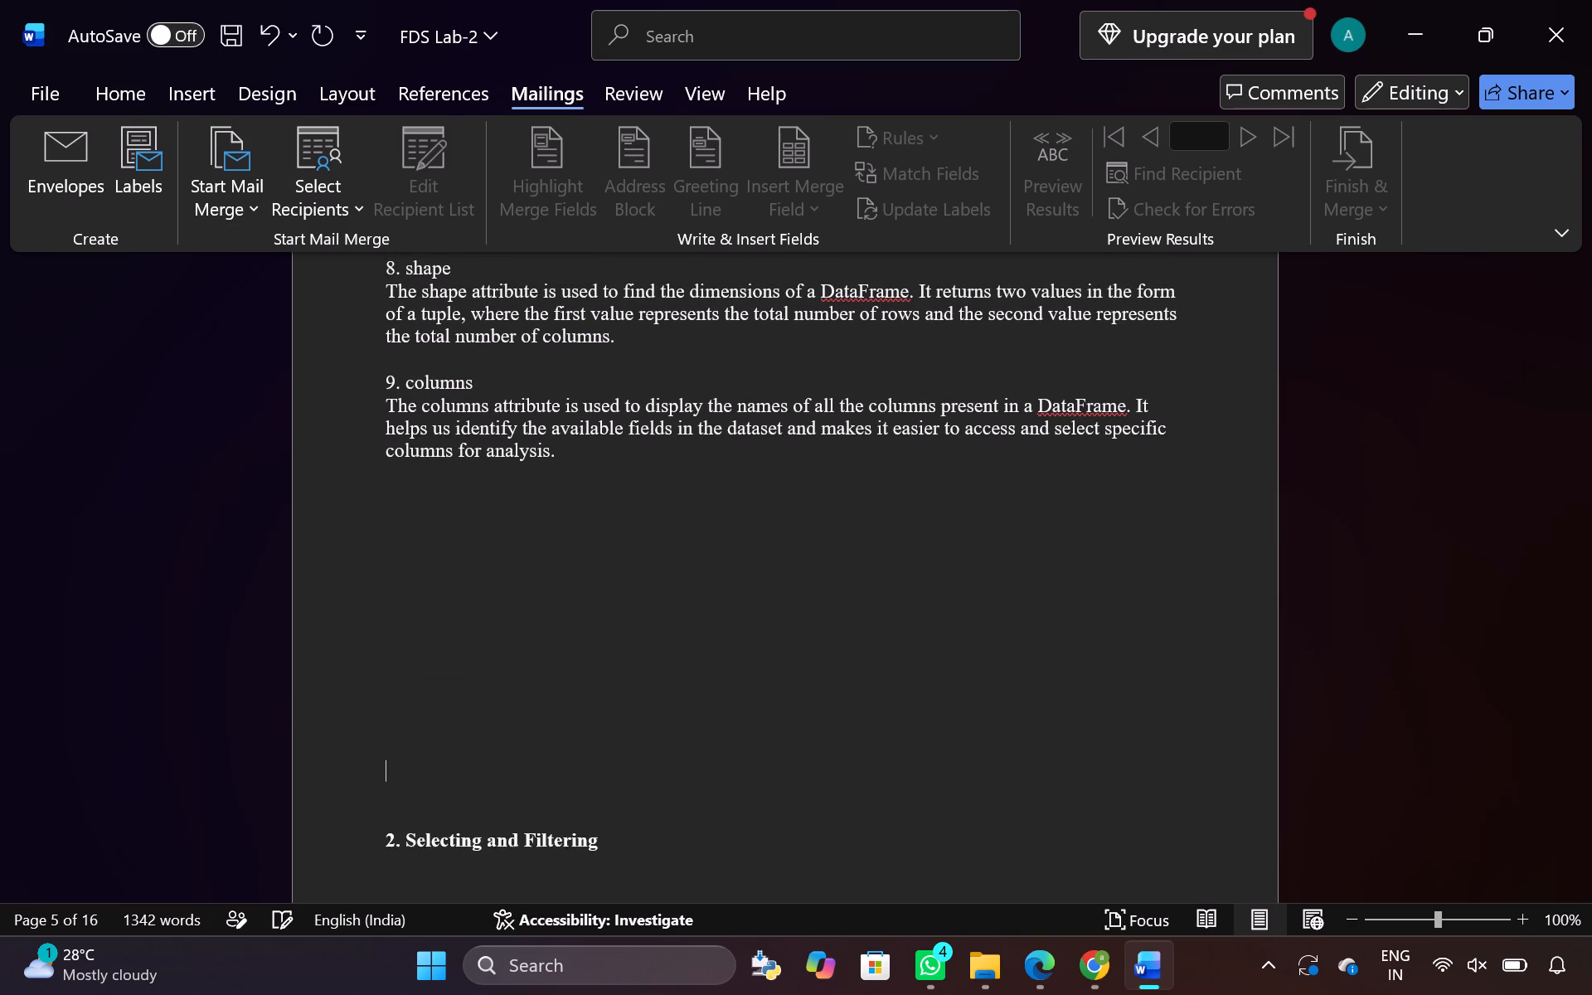
pyautogui.press('Return')
pyautogui.press('Return')
pyautogui.press('Return')
pyautogui.press('Return')
pyautogui.press('Return')
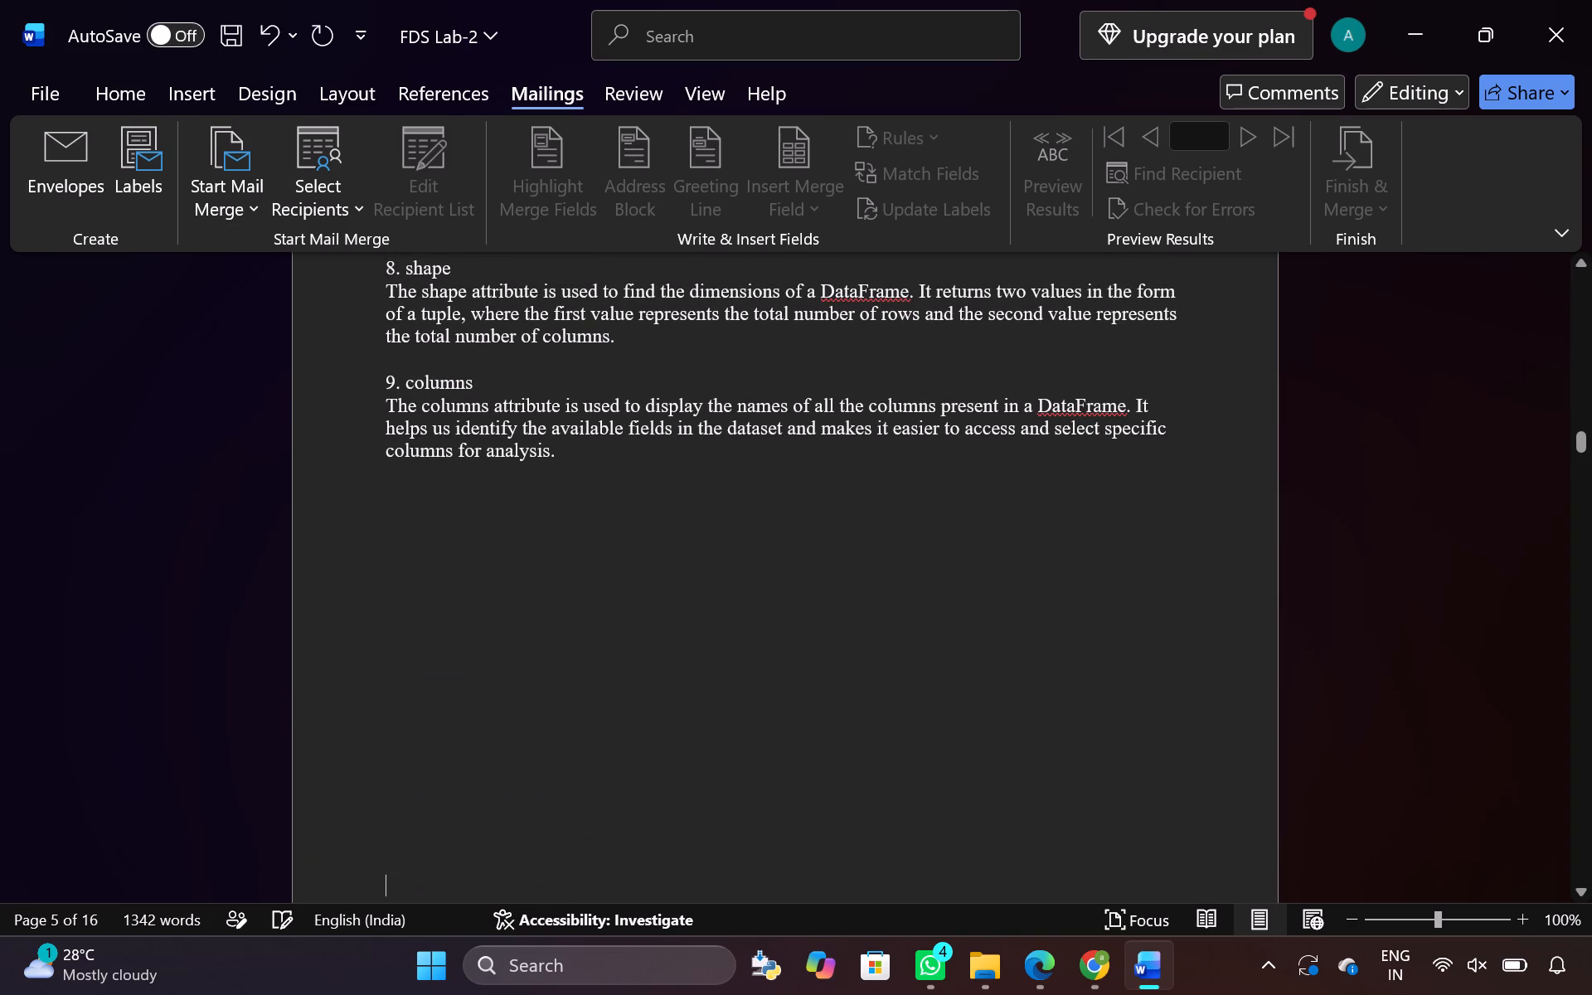
# Remove the blank space between the "2. Selecting and Filtering" heading and its first Colab screenshot.
pyautogui.scroll(-5, 447, 566)
pyautogui.scroll(1, 447, 566)
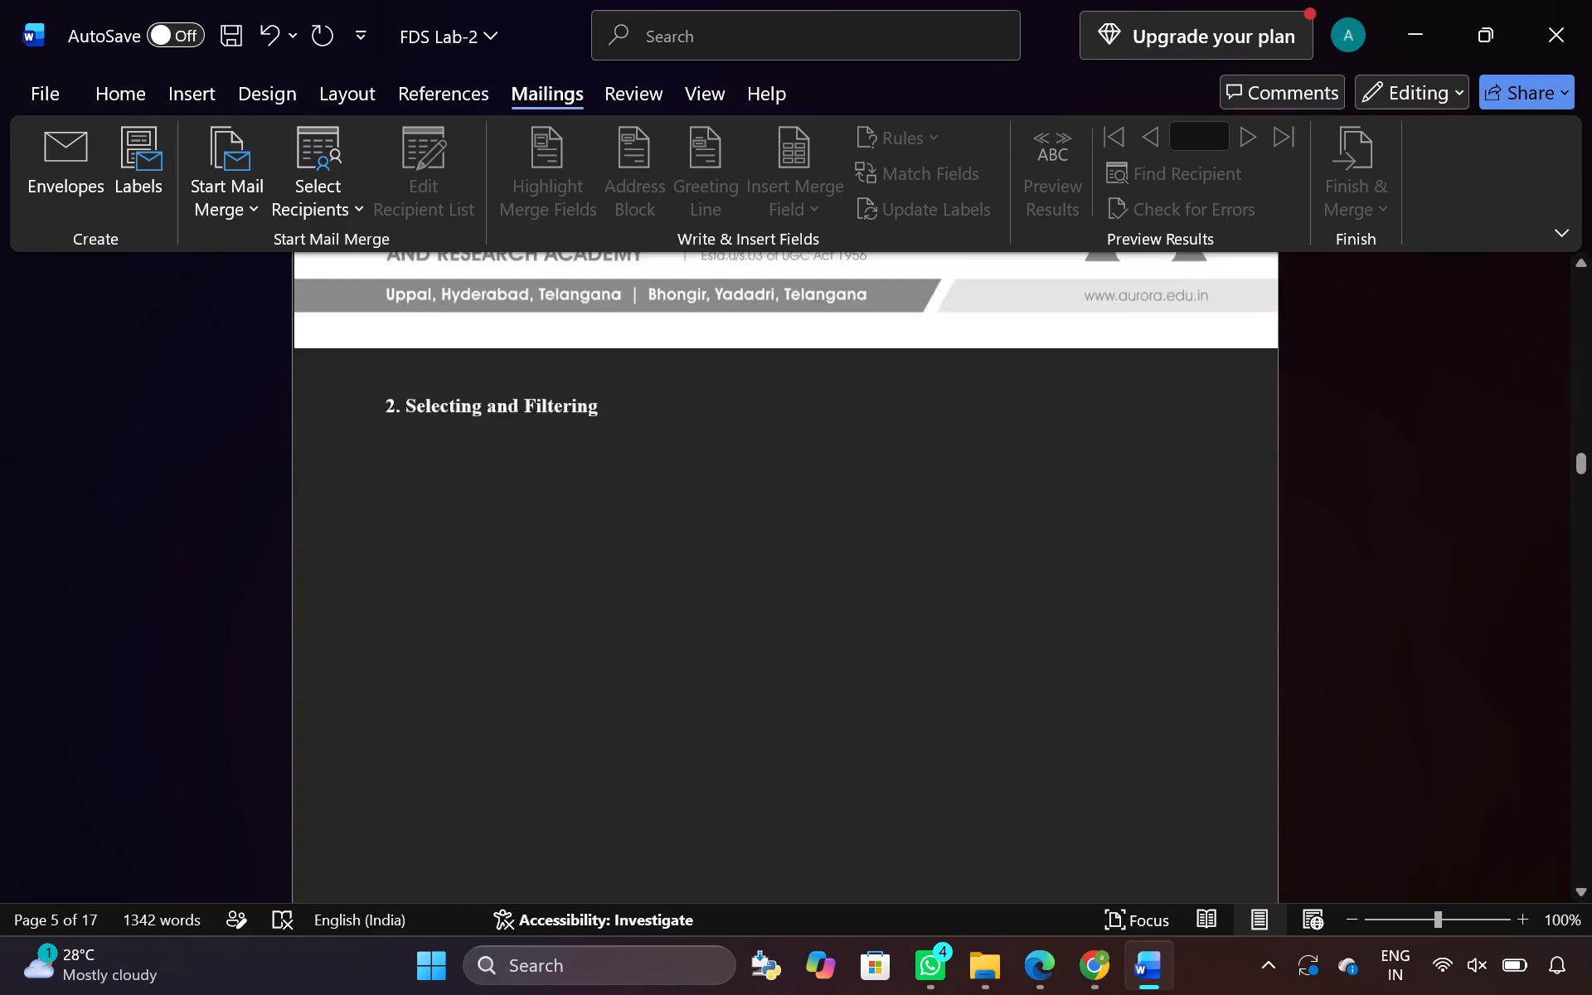
pyautogui.scroll(1, 447, 566)
pyautogui.click(687, 570)
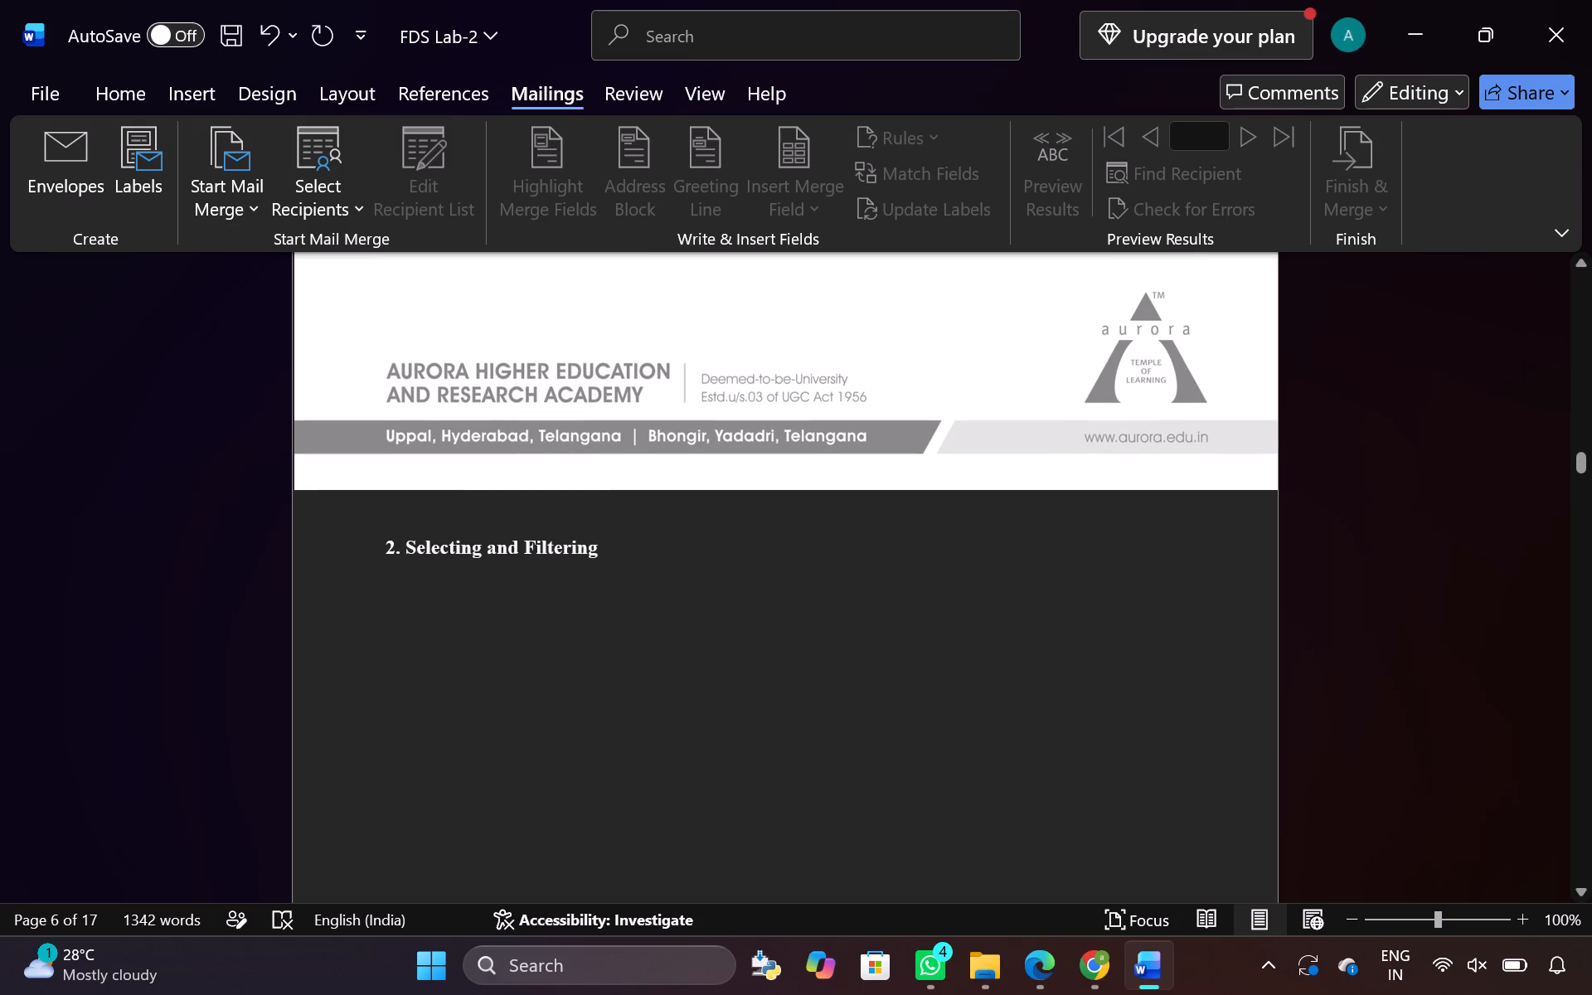
pyautogui.click(551, 624)
pyautogui.doubleClick(551, 624)
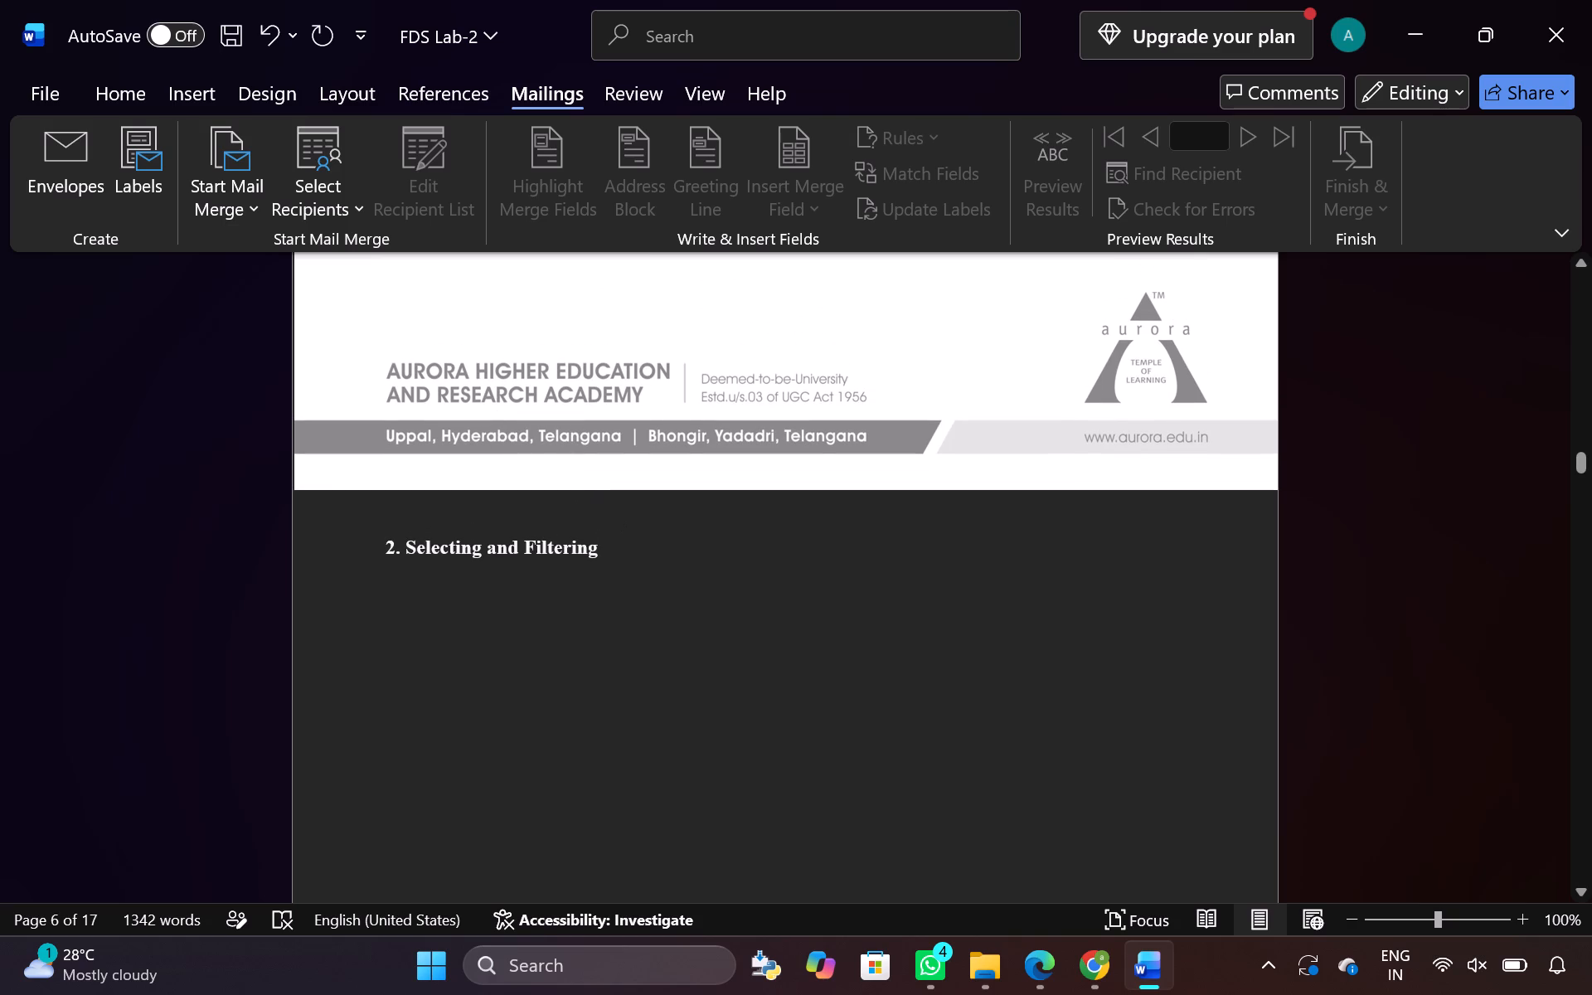
pyautogui.doubleClick(551, 624)
pyautogui.press('Delete')
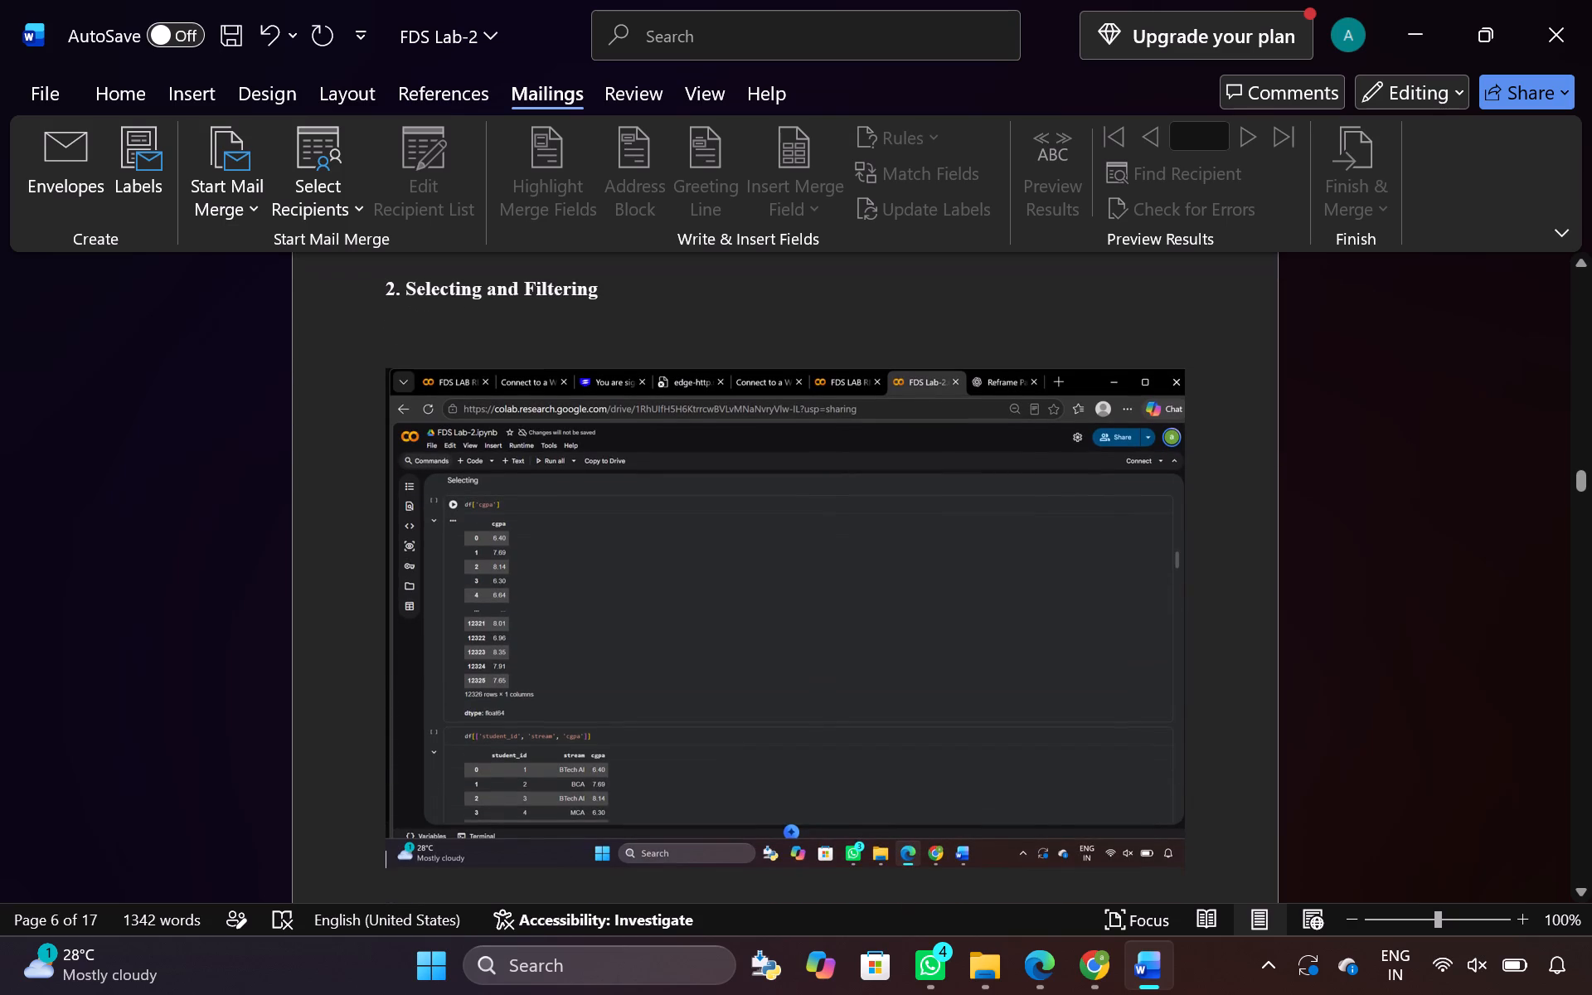
# Examine the layout of the Selecting and Filtering screenshots and the Reading Data pages back to the Module 2 heading.
pyautogui.scroll(-4, 551, 624)
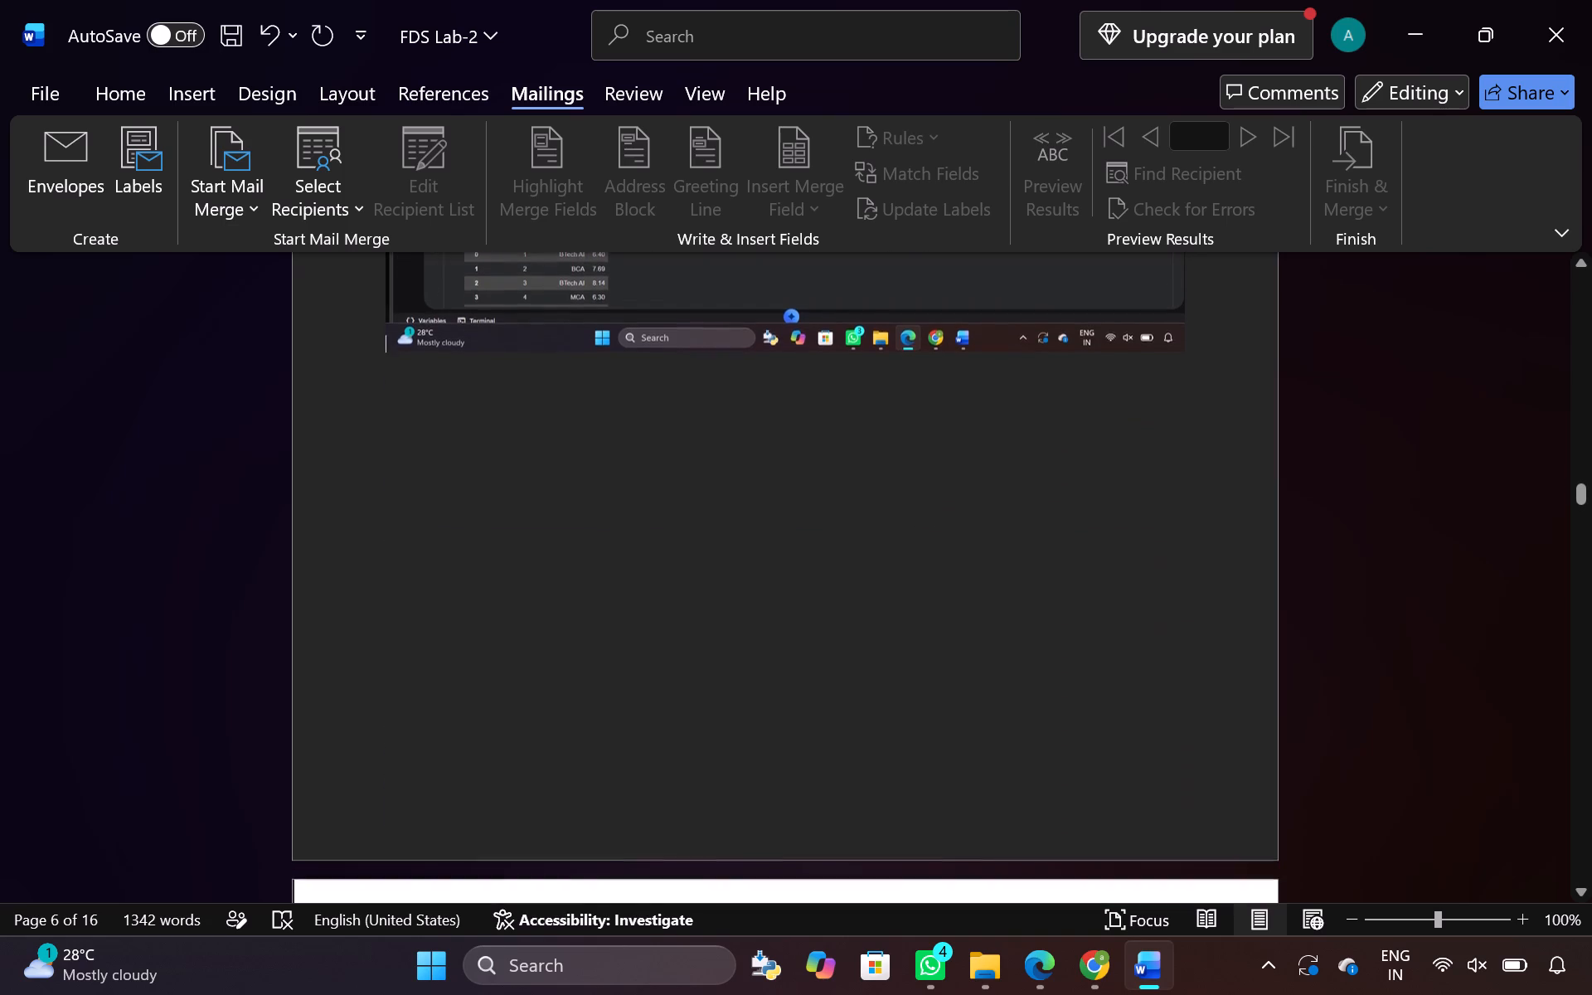
pyautogui.scroll(-7, 551, 624)
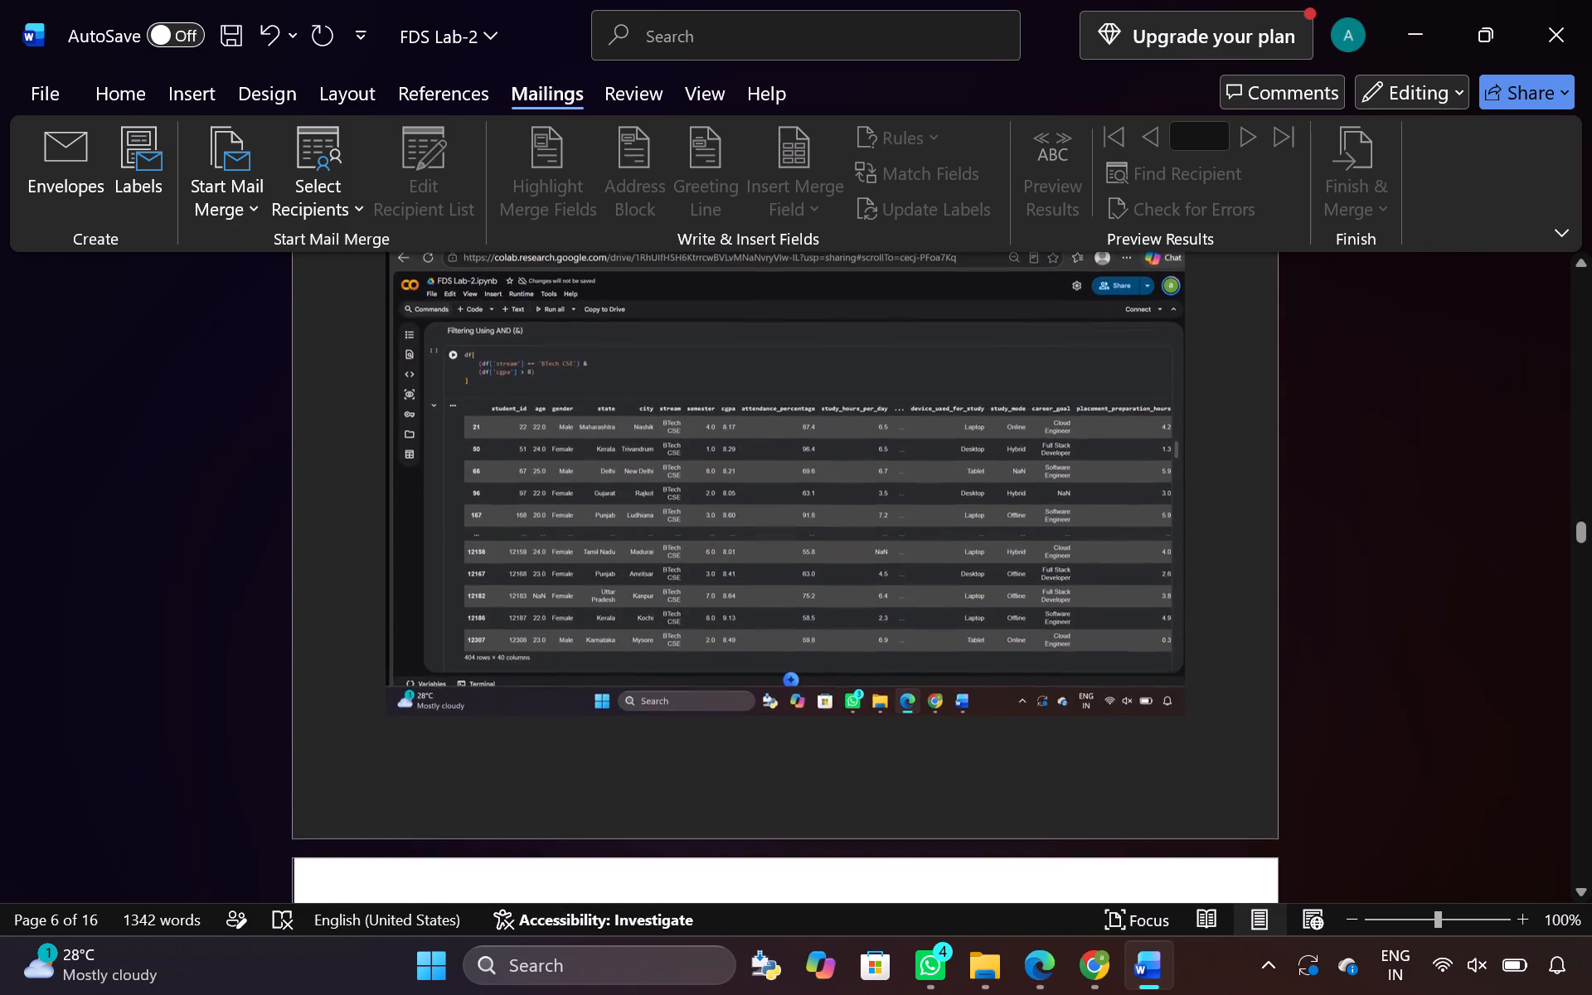
pyautogui.scroll(-4, 551, 624)
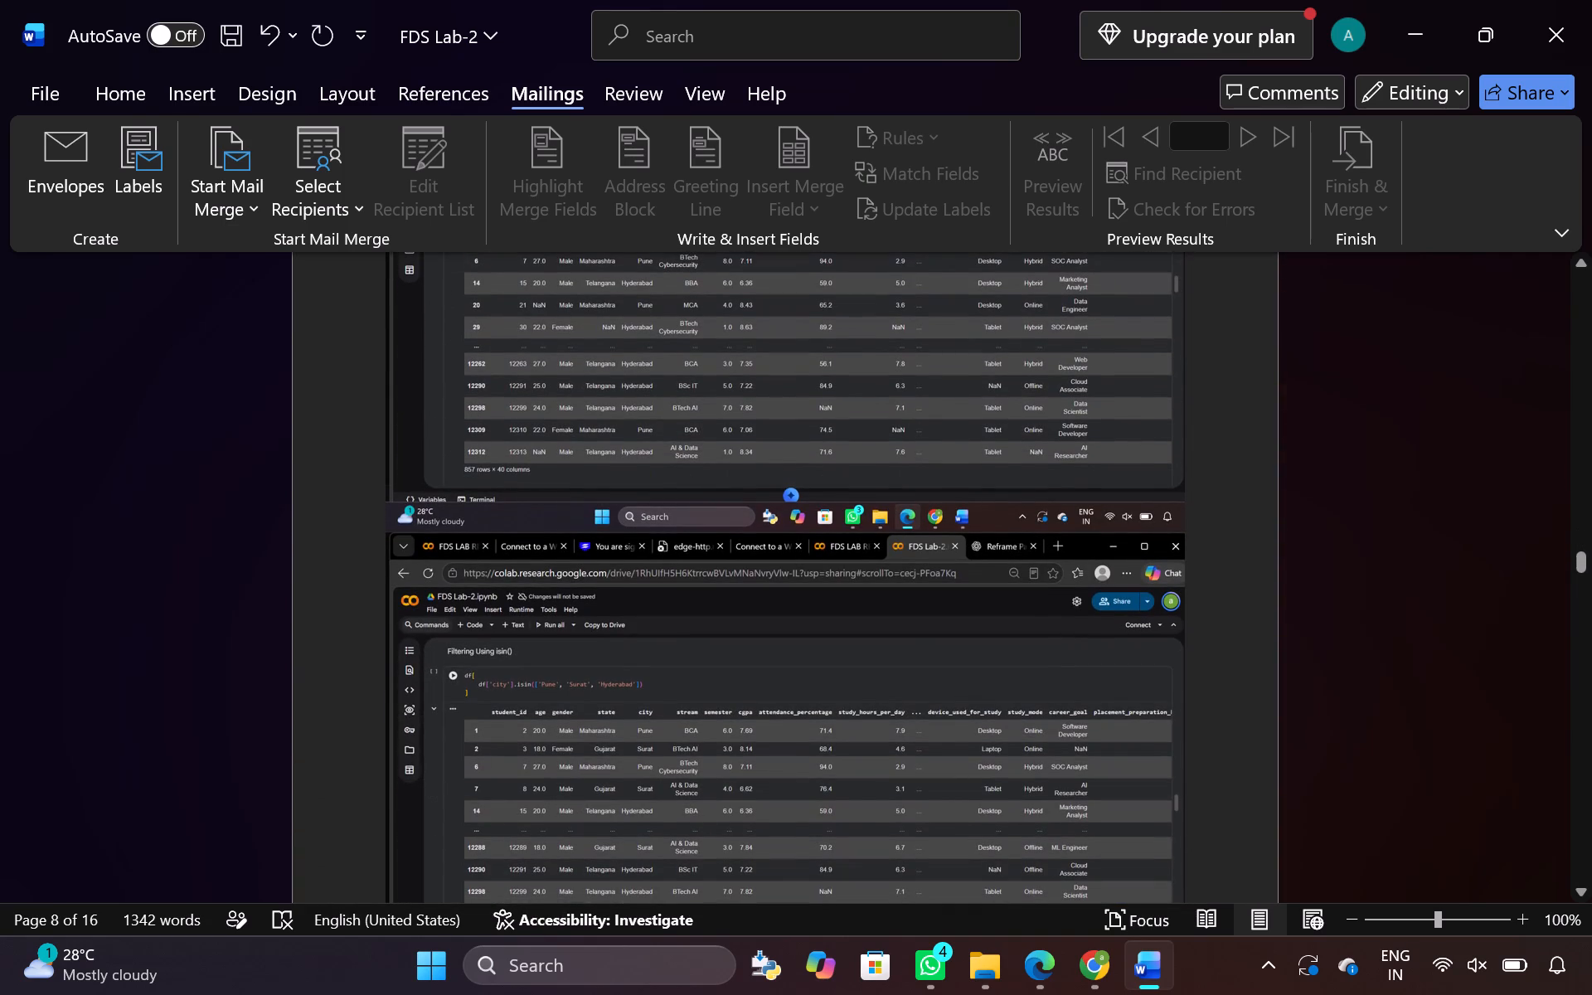
pyautogui.scroll(7, 551, 624)
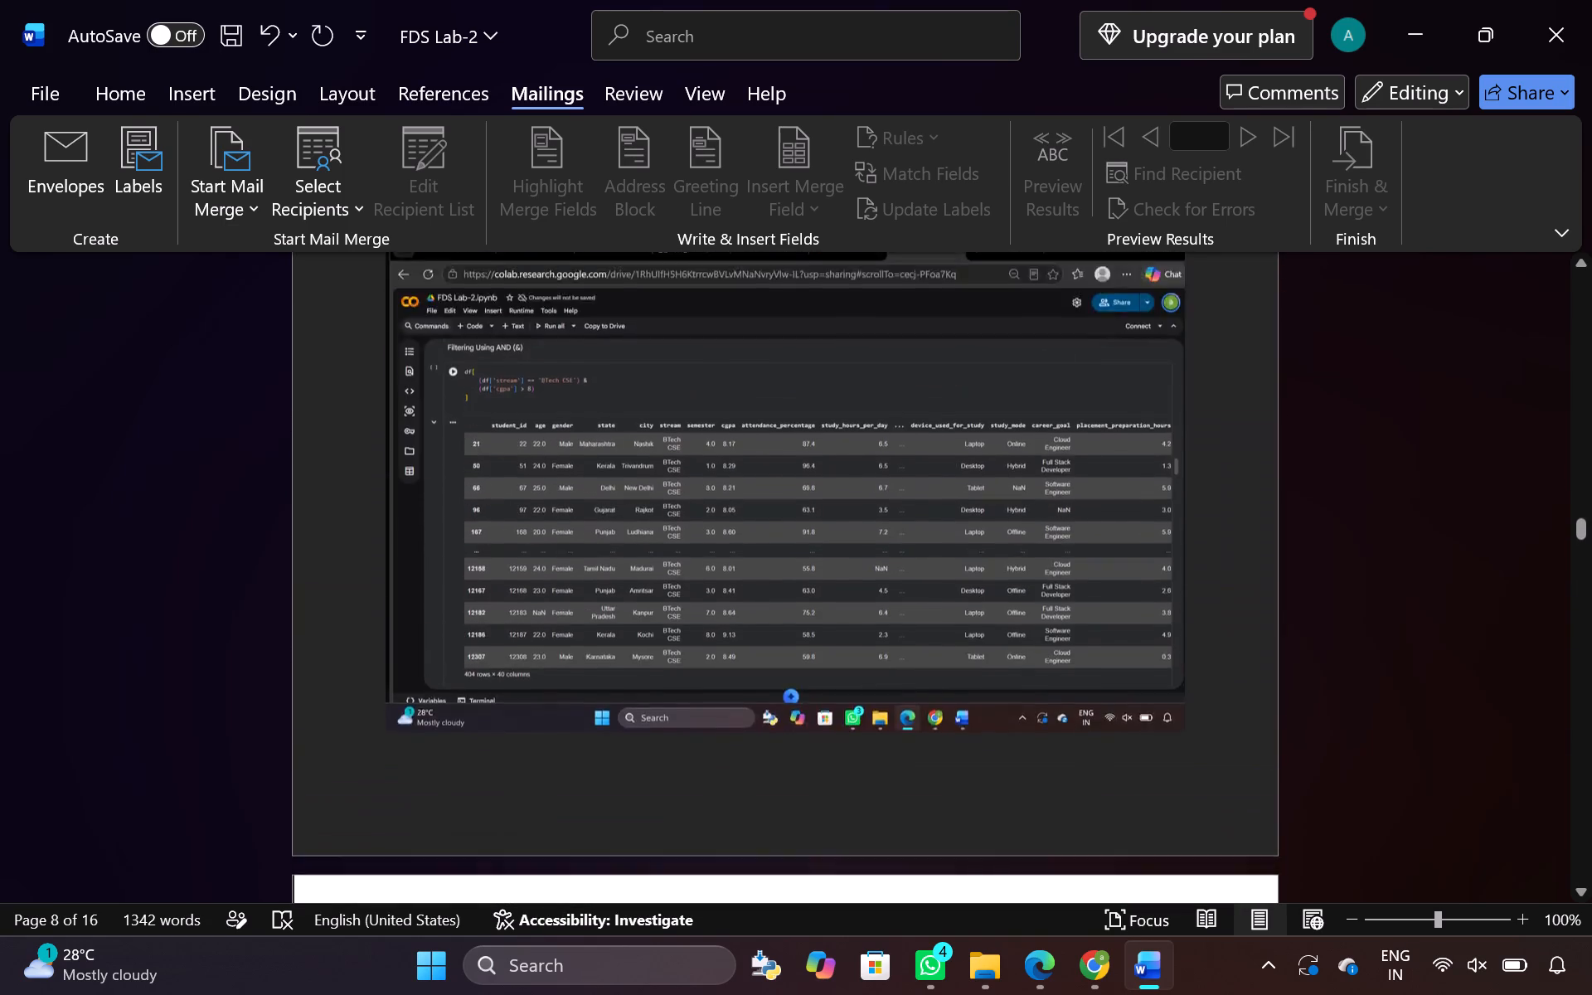
pyautogui.scroll(6, 551, 624)
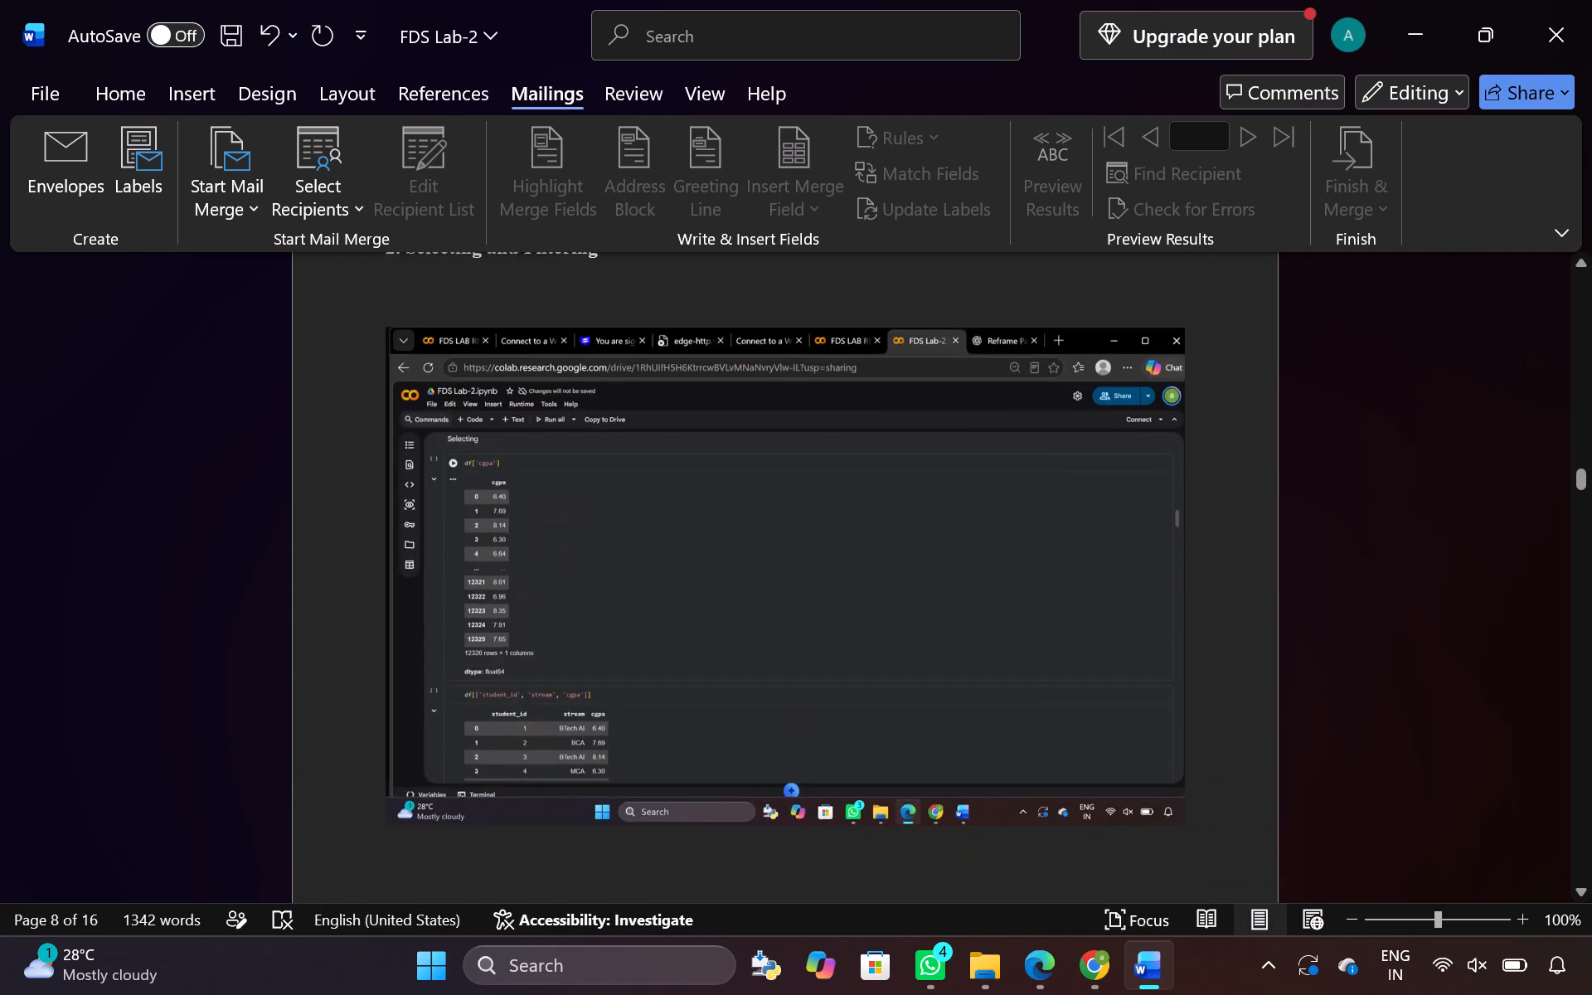
pyautogui.scroll(8, 551, 624)
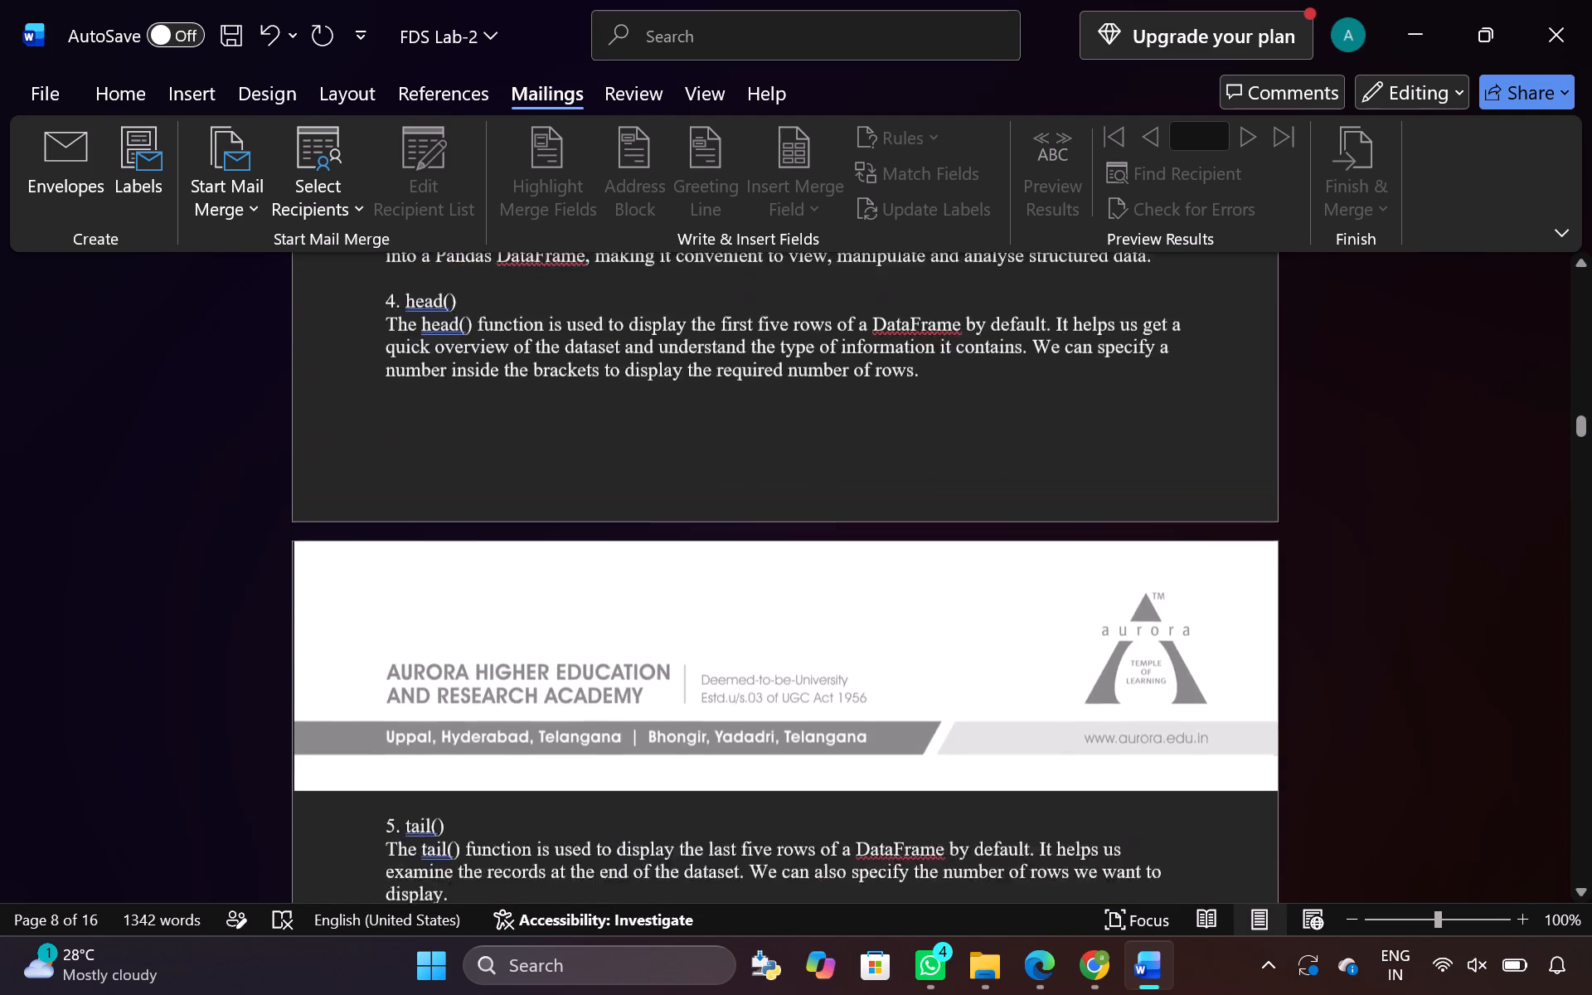
pyautogui.scroll(4, 551, 624)
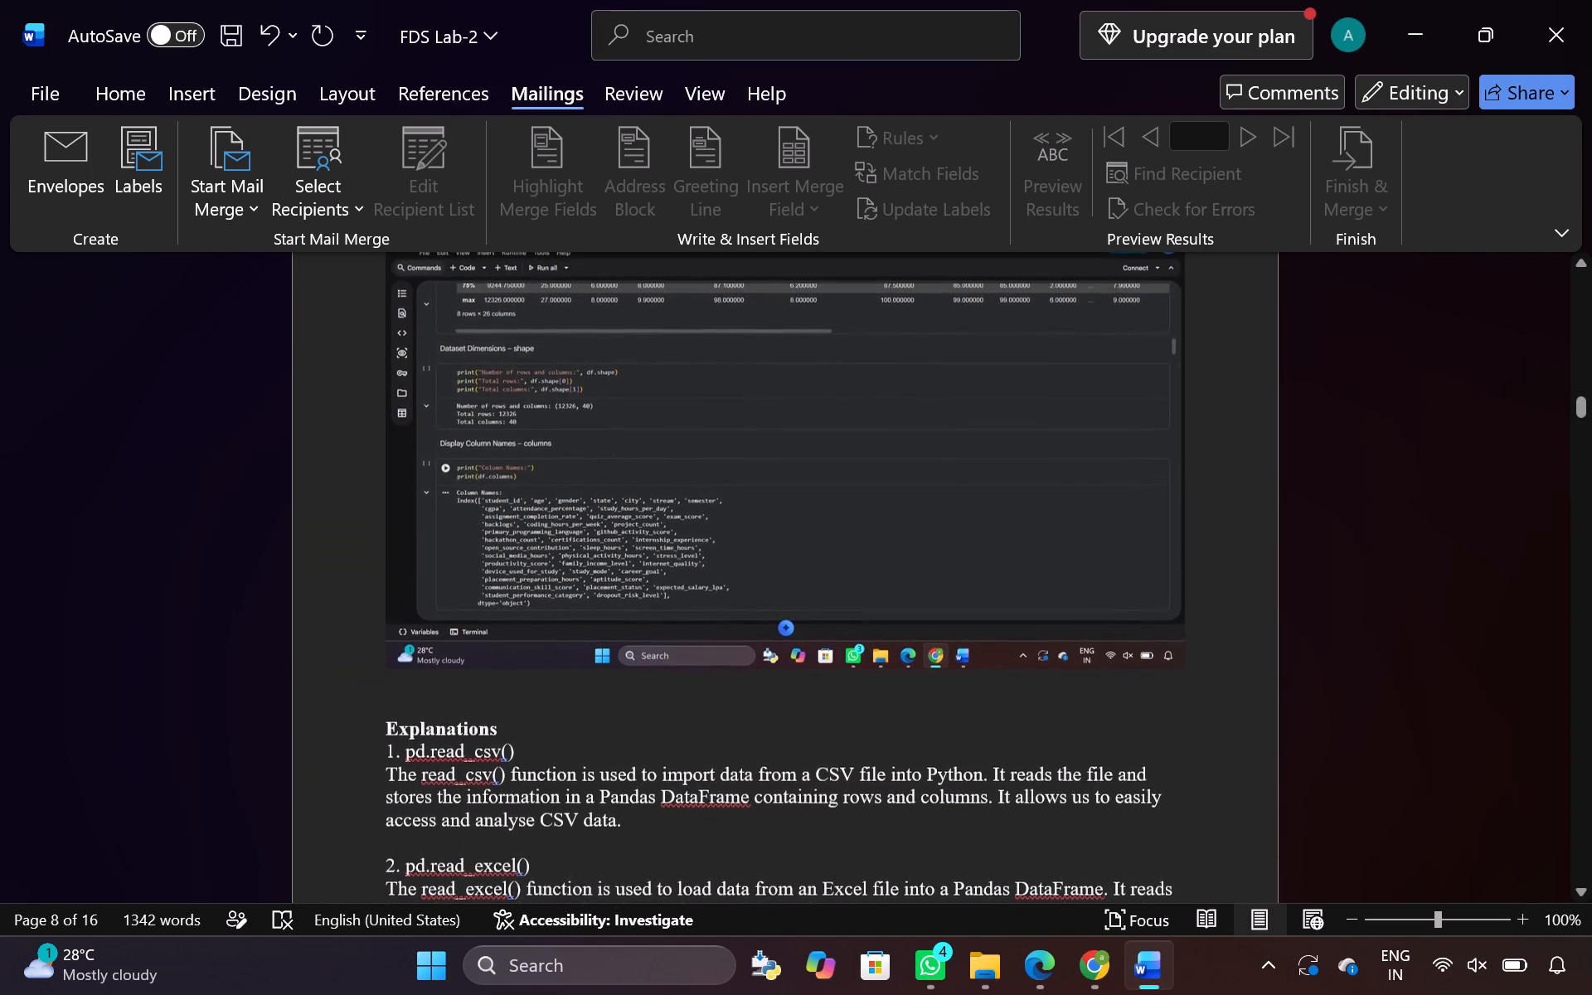
pyautogui.scroll(13, 551, 624)
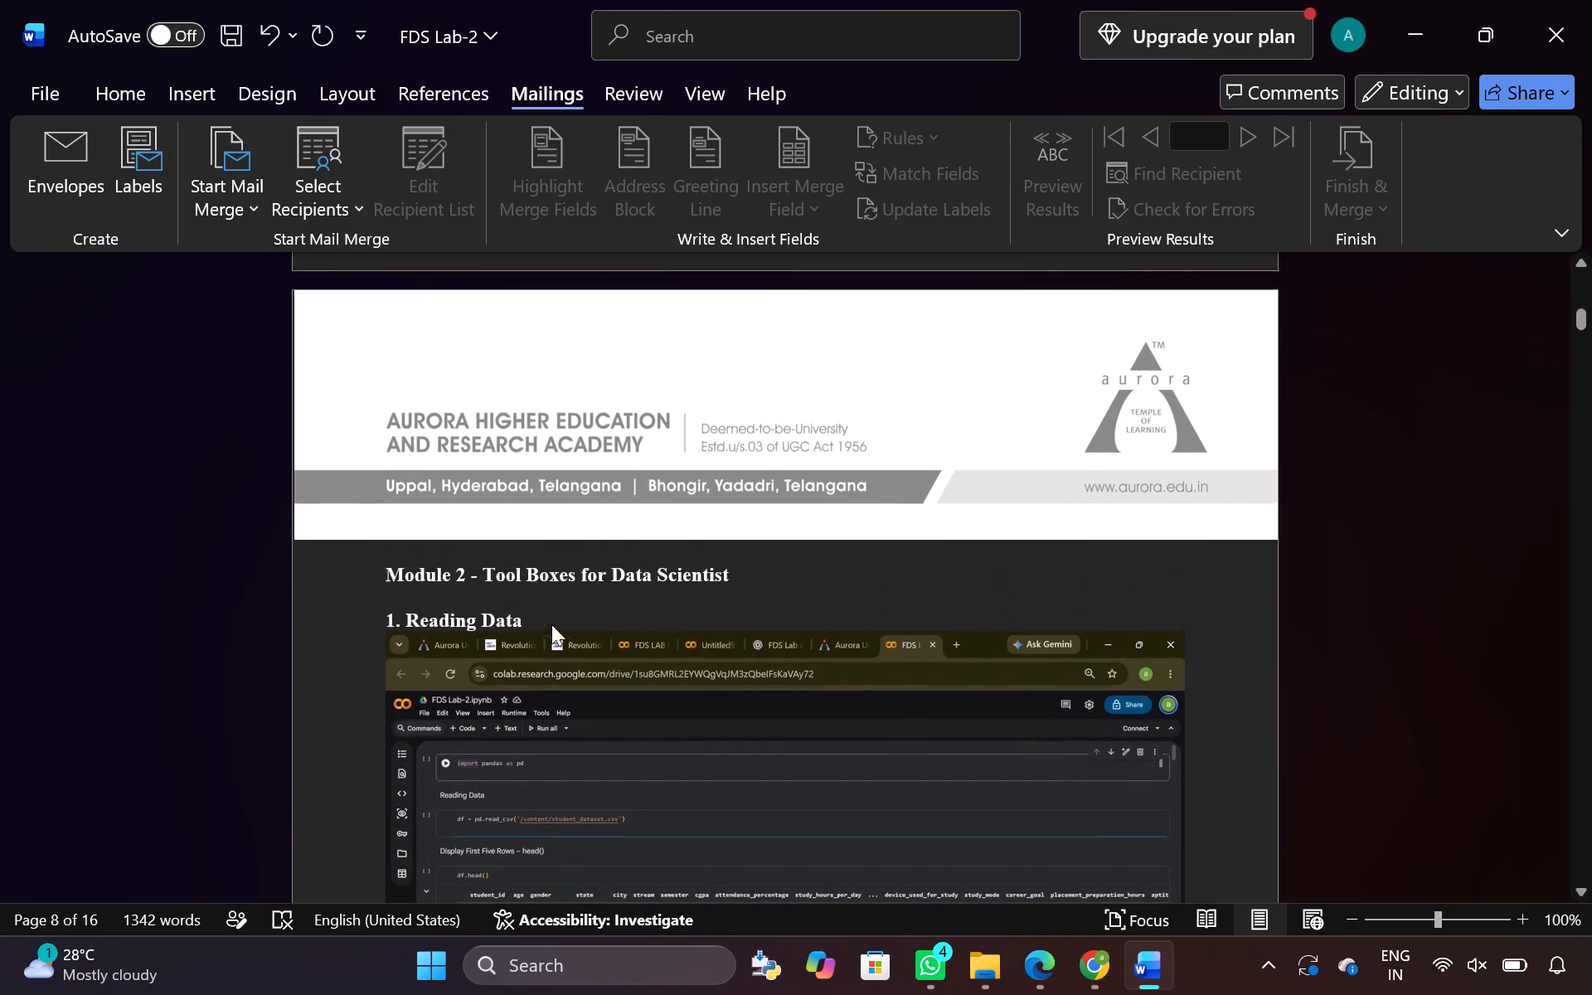
# Examine the page layout of the whole report in the print preview, from the cover page to the last section.
pyautogui.scroll(4, 551, 624)
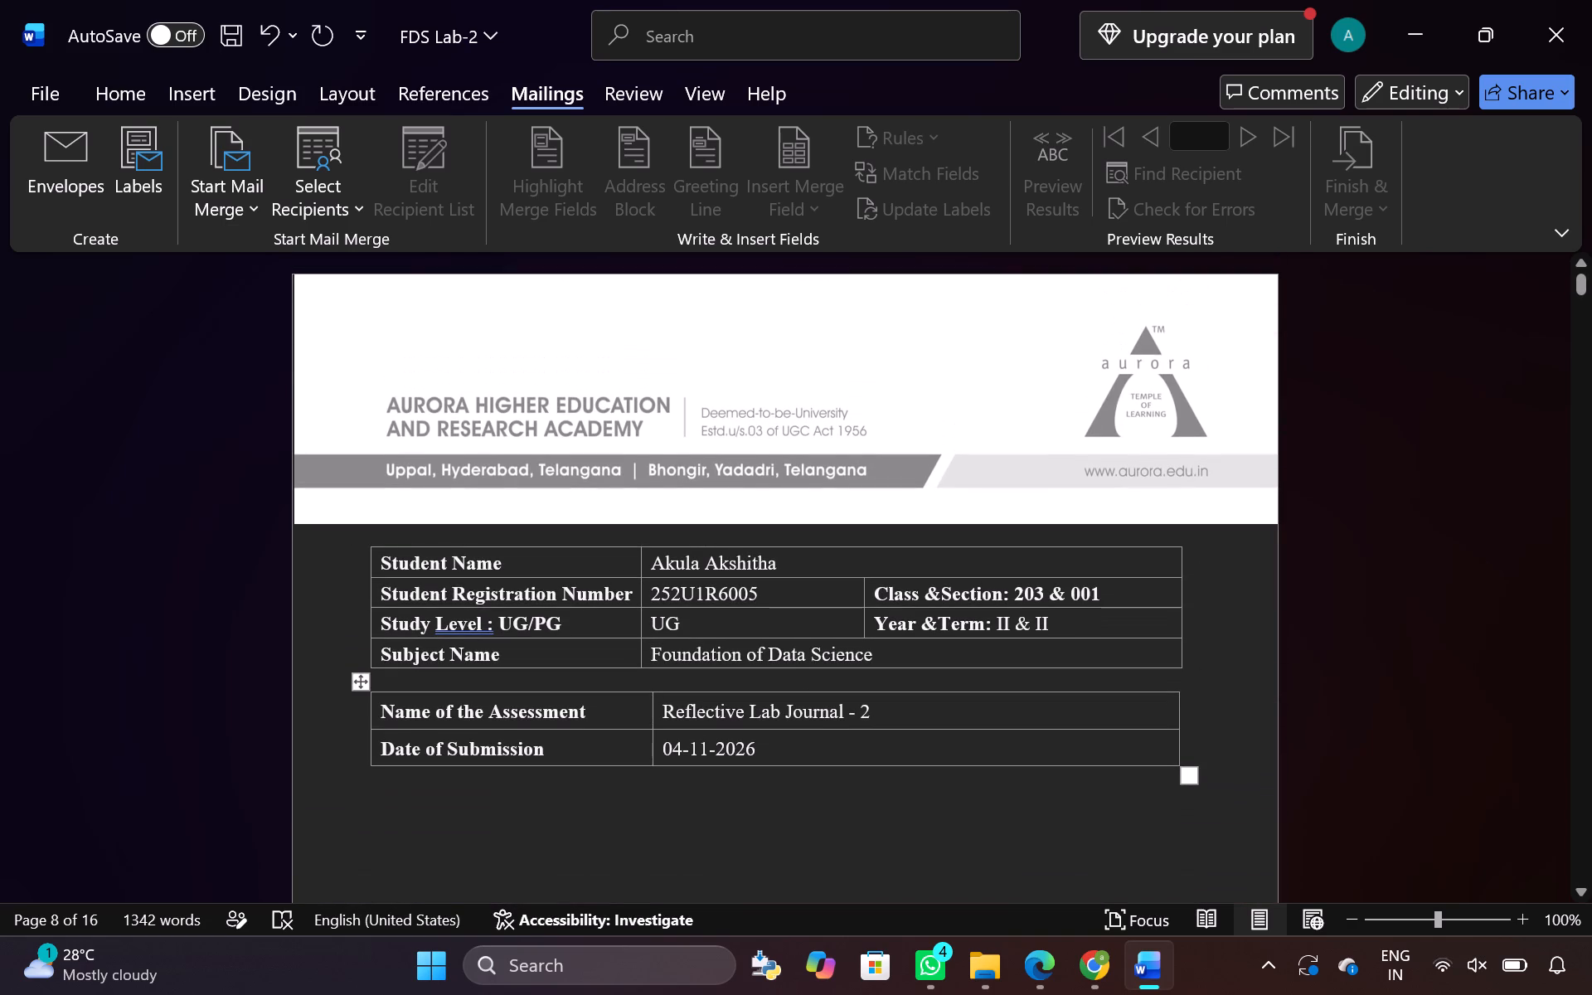
pyautogui.hotkey('ctrl', 'p')
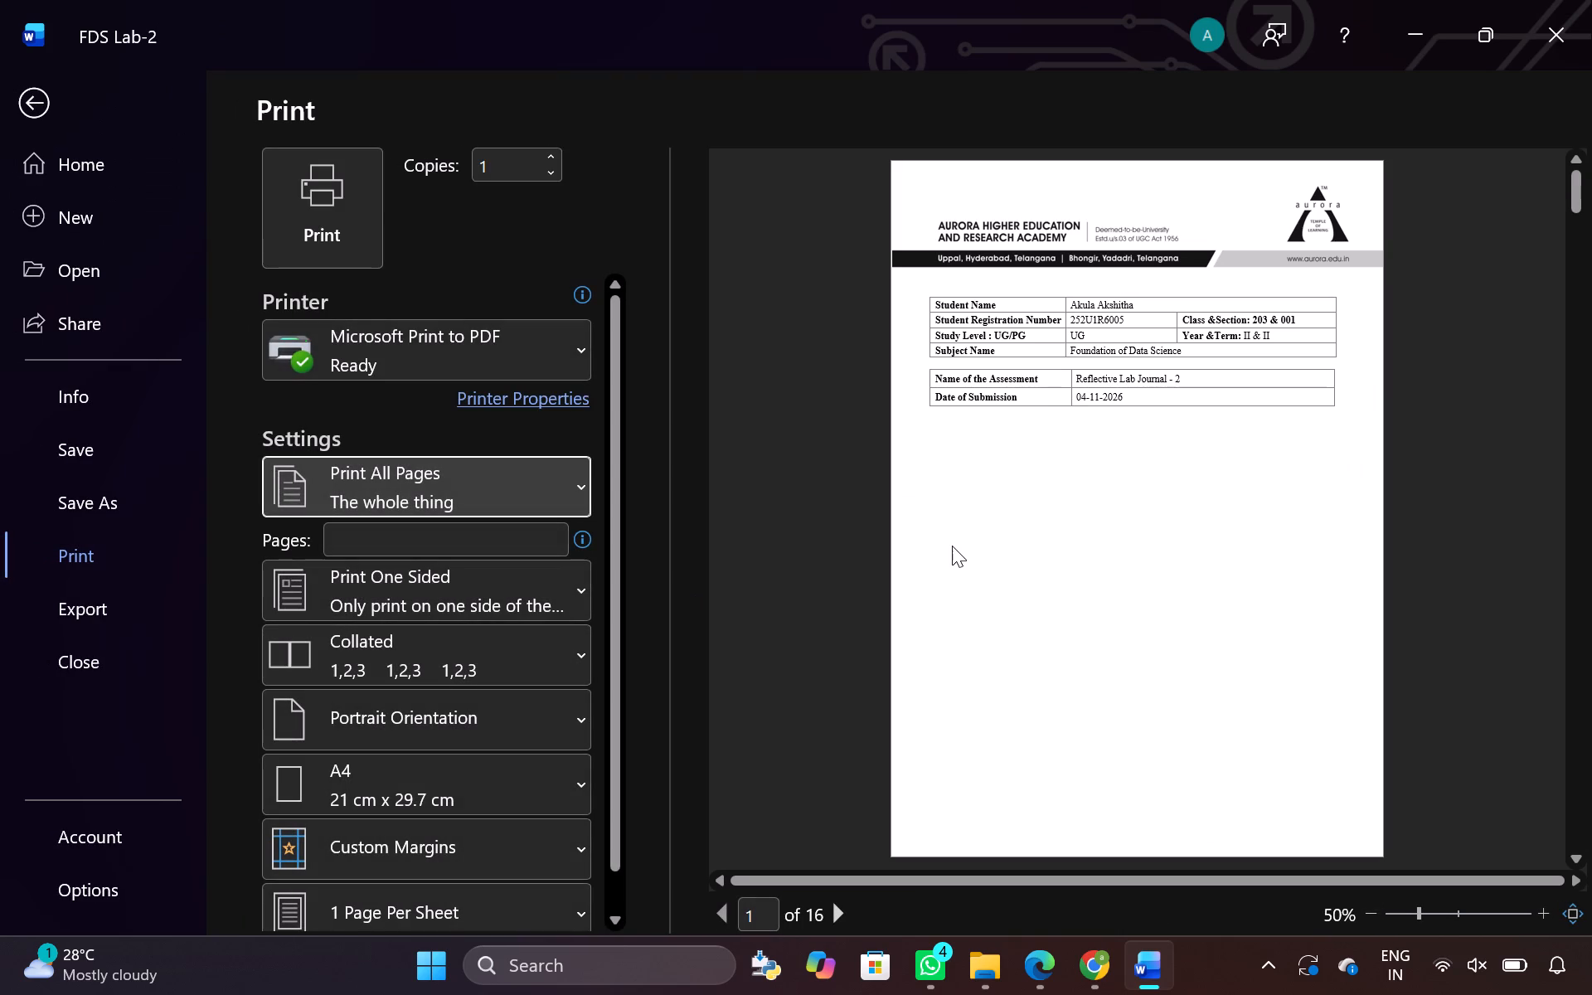
pyautogui.scroll(-1, 951, 545)
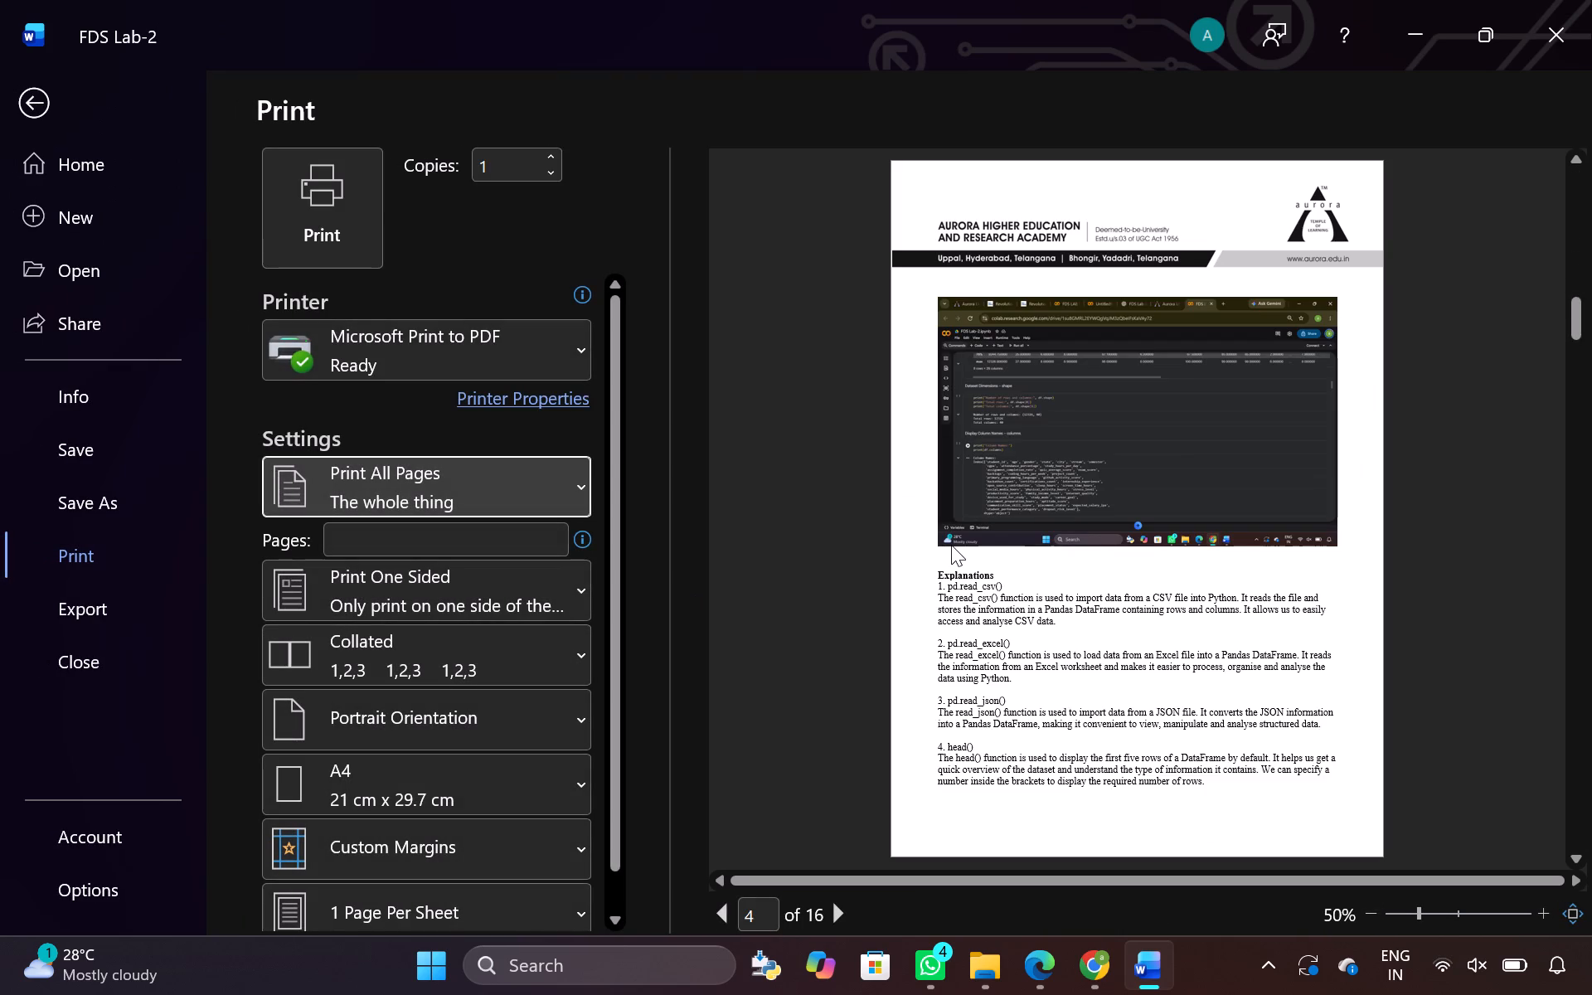
pyautogui.scroll(-1, 951, 545)
pyautogui.keyDown('ctrl'); pyautogui.scroll(-3, 951, 545); pyautogui.keyUp('ctrl')
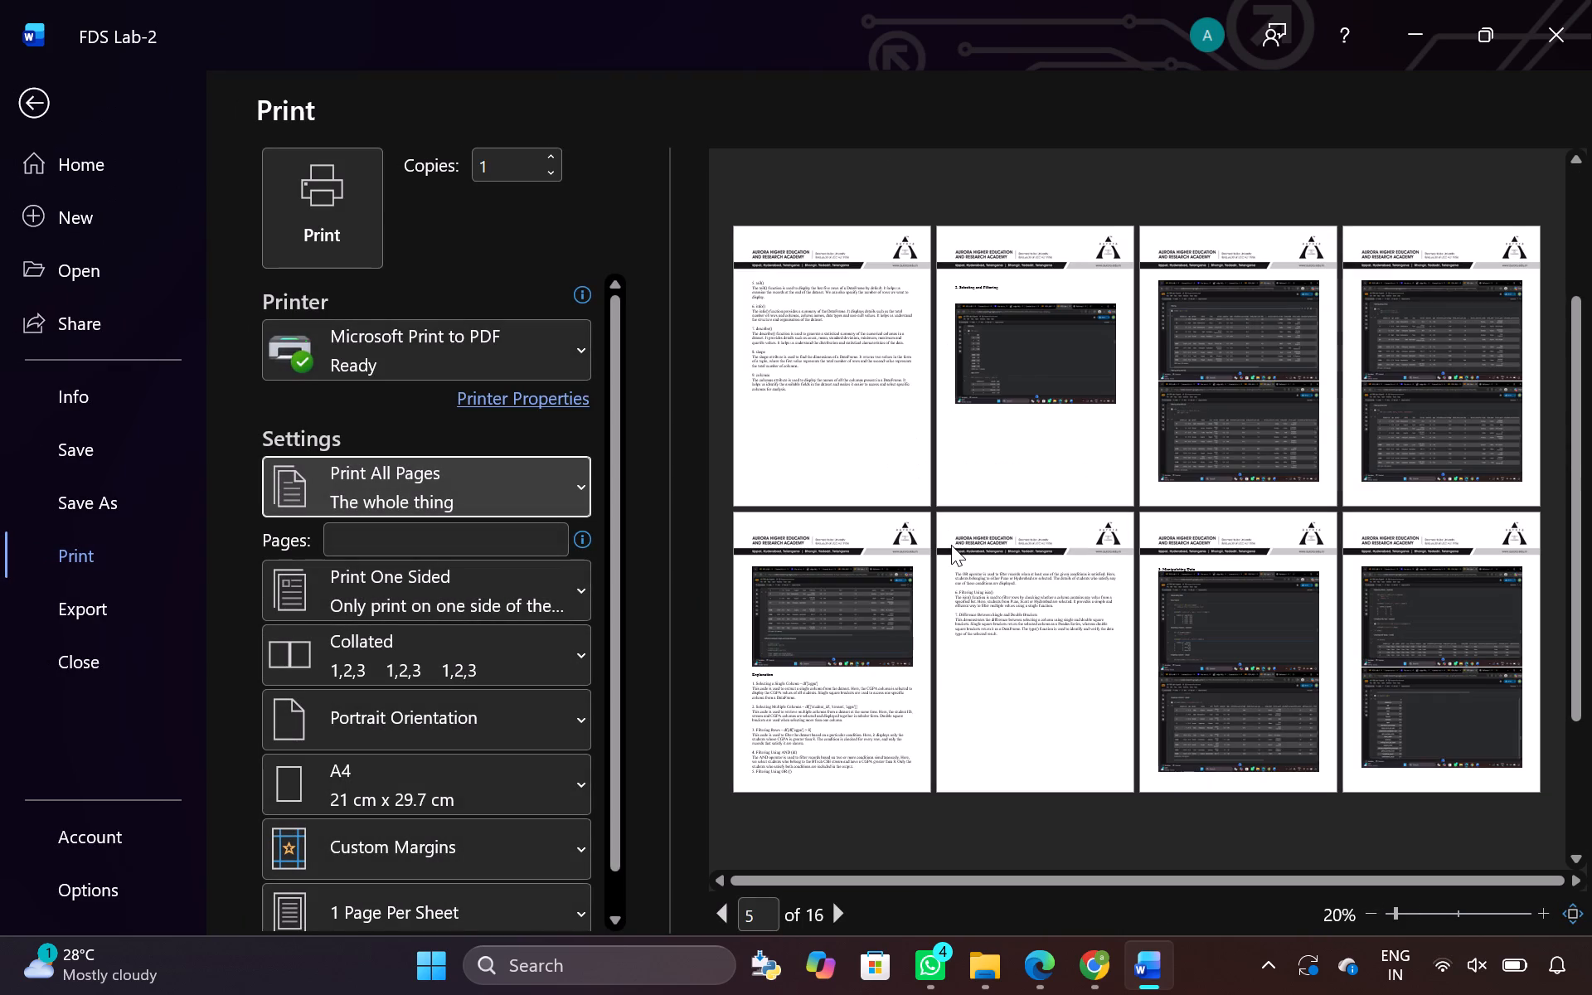
pyautogui.scroll(-2, 951, 545)
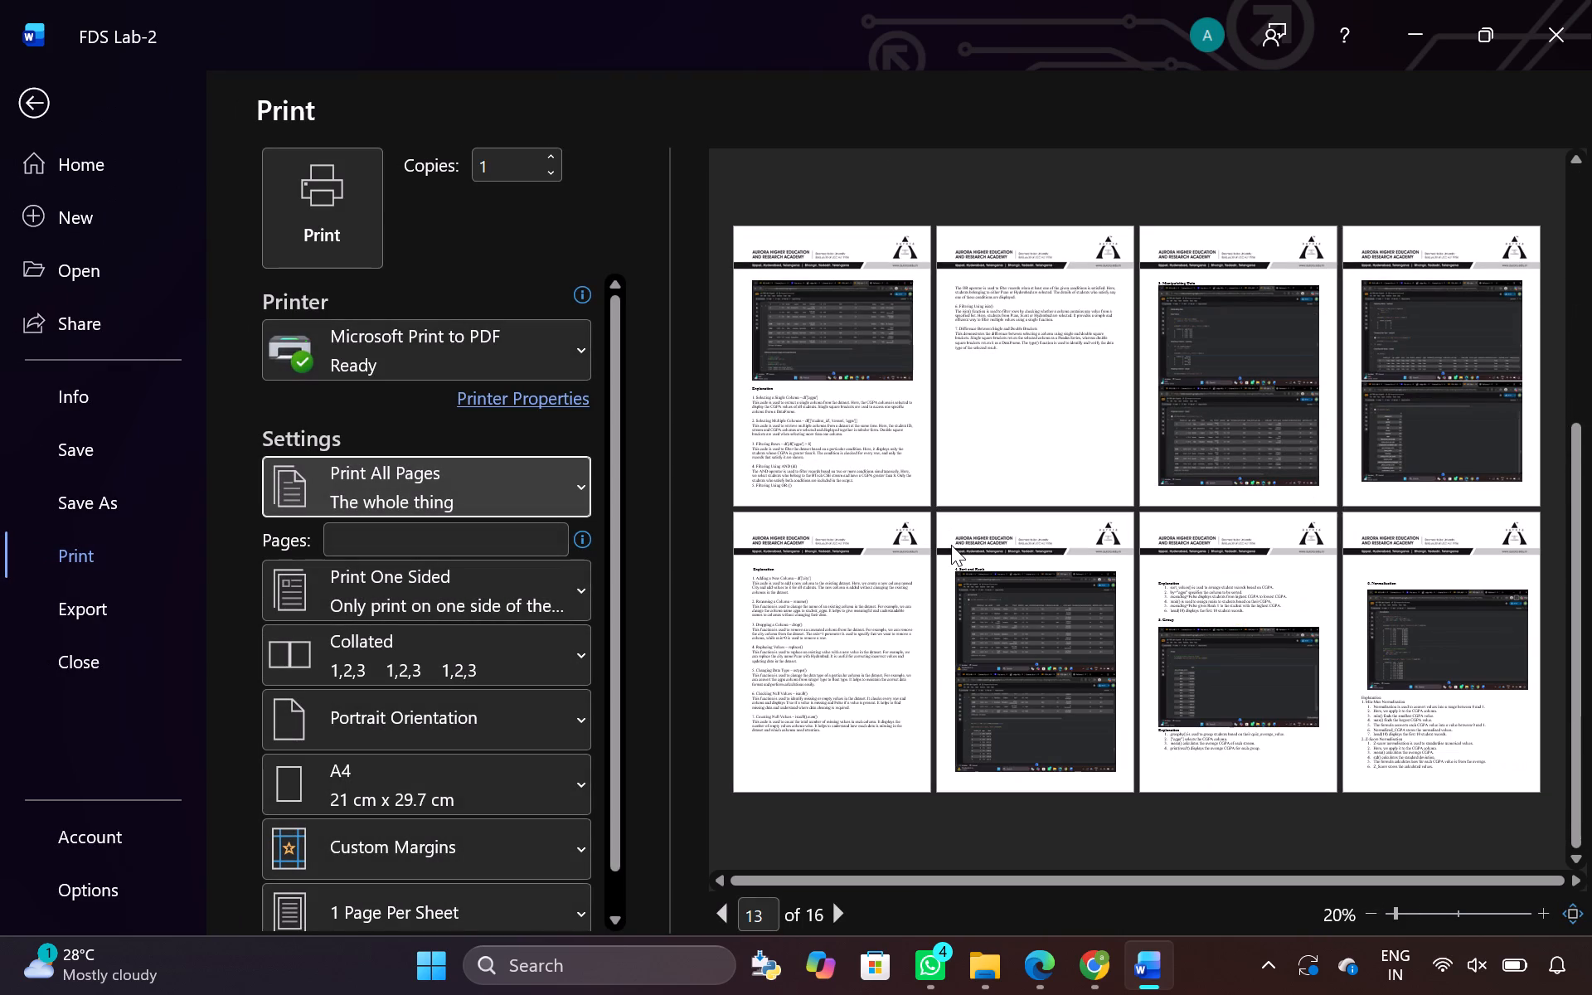
pyautogui.scroll(-1, 951, 545)
pyautogui.scroll(5, 951, 545)
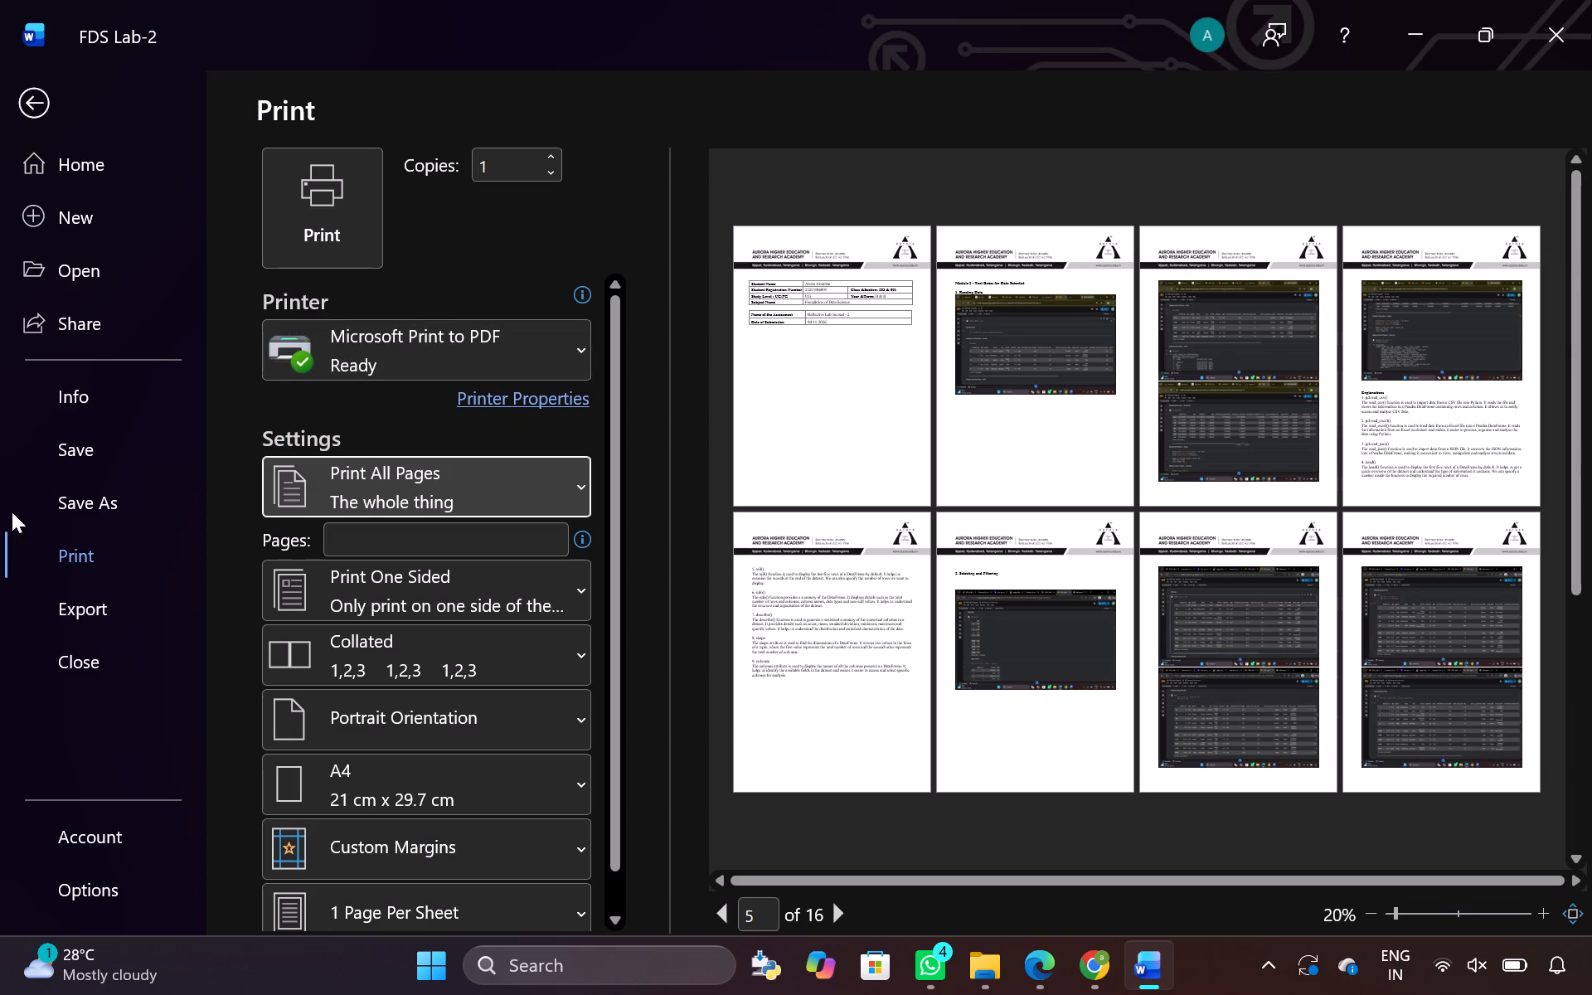
# Export the report as a PDF named "FDS Lab Report 2" in the Downloads folder.
pyautogui.click(68, 613)
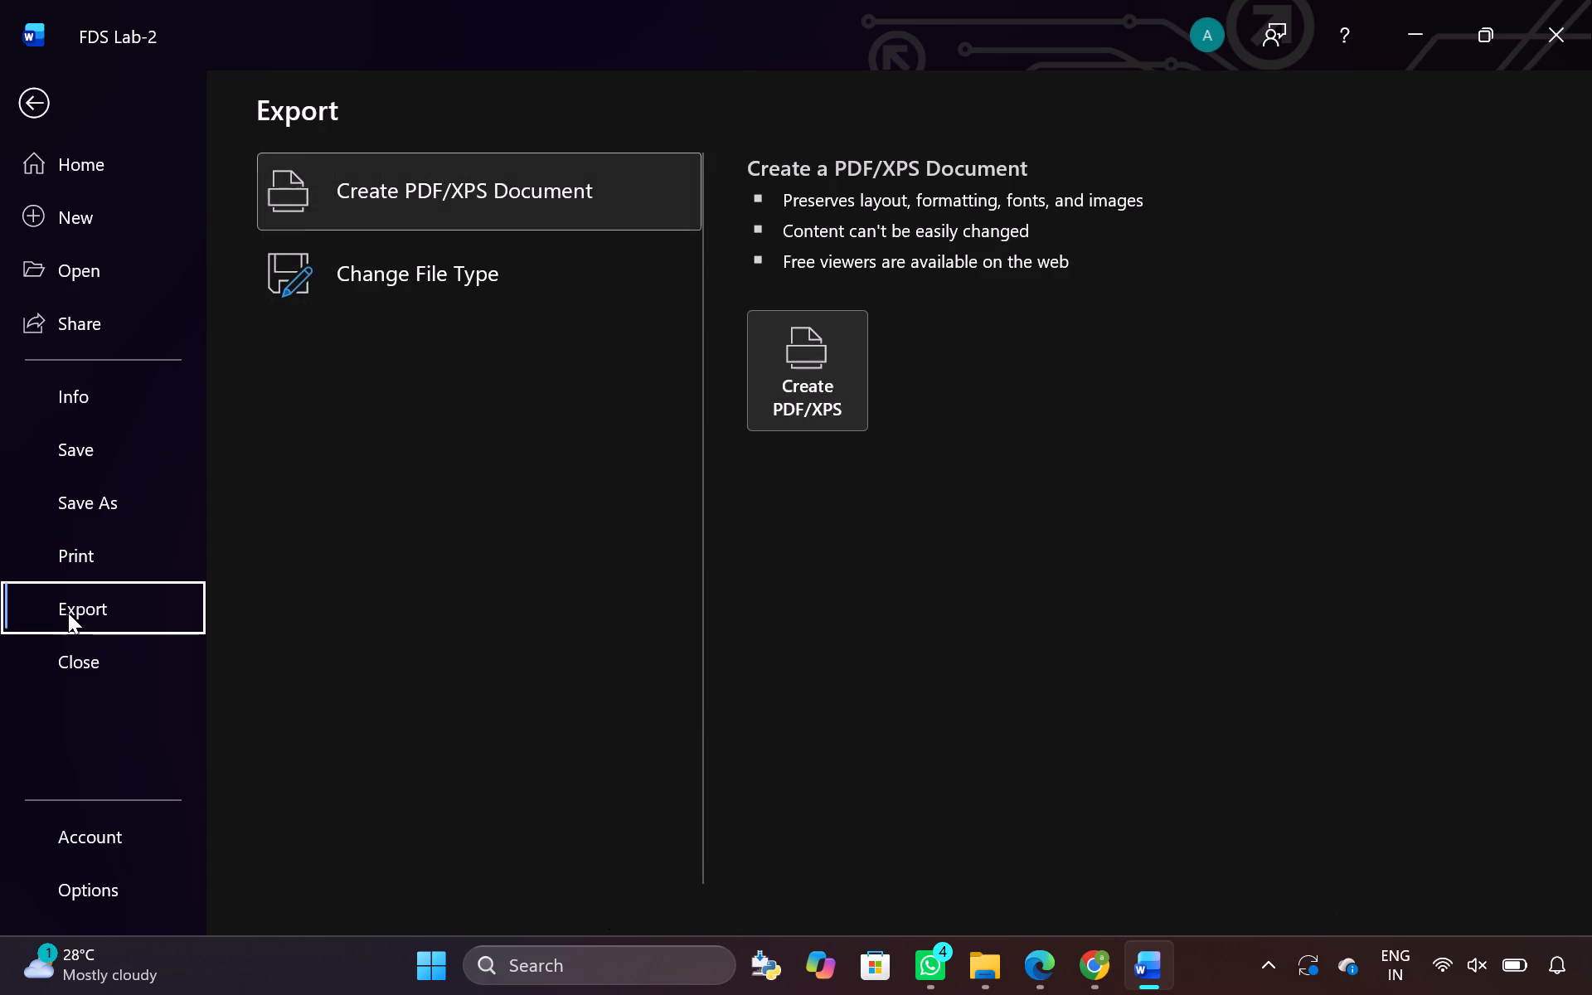
pyautogui.click(828, 352)
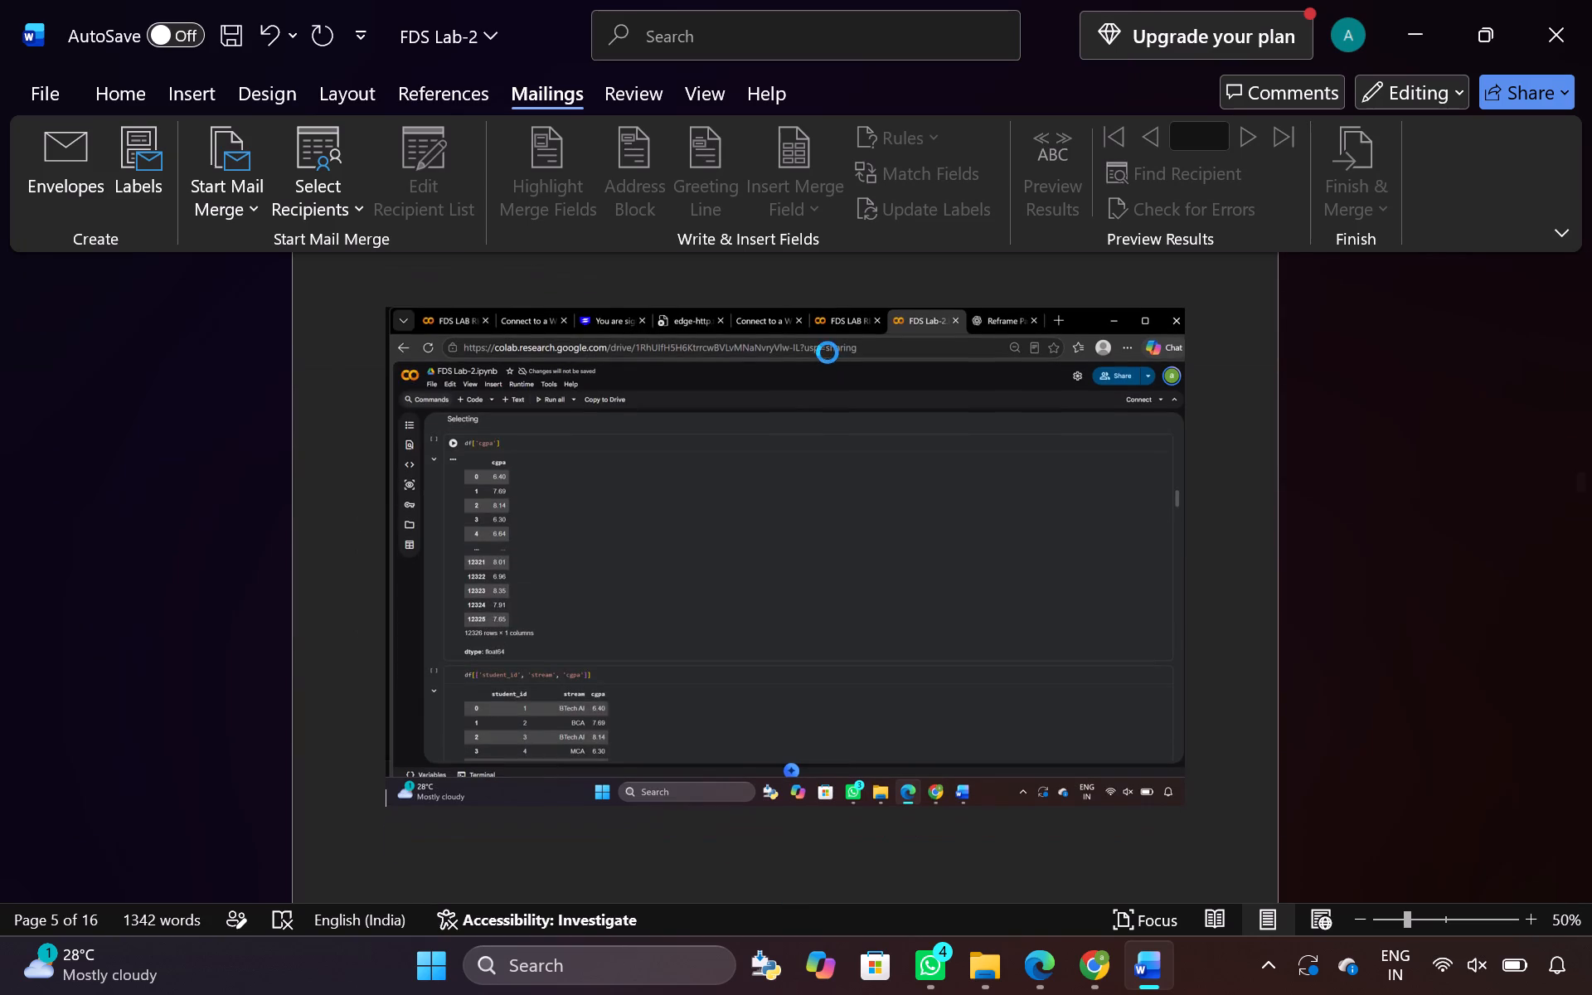
pyautogui.scroll(2, 155, 147)
pyautogui.click(139, 366)
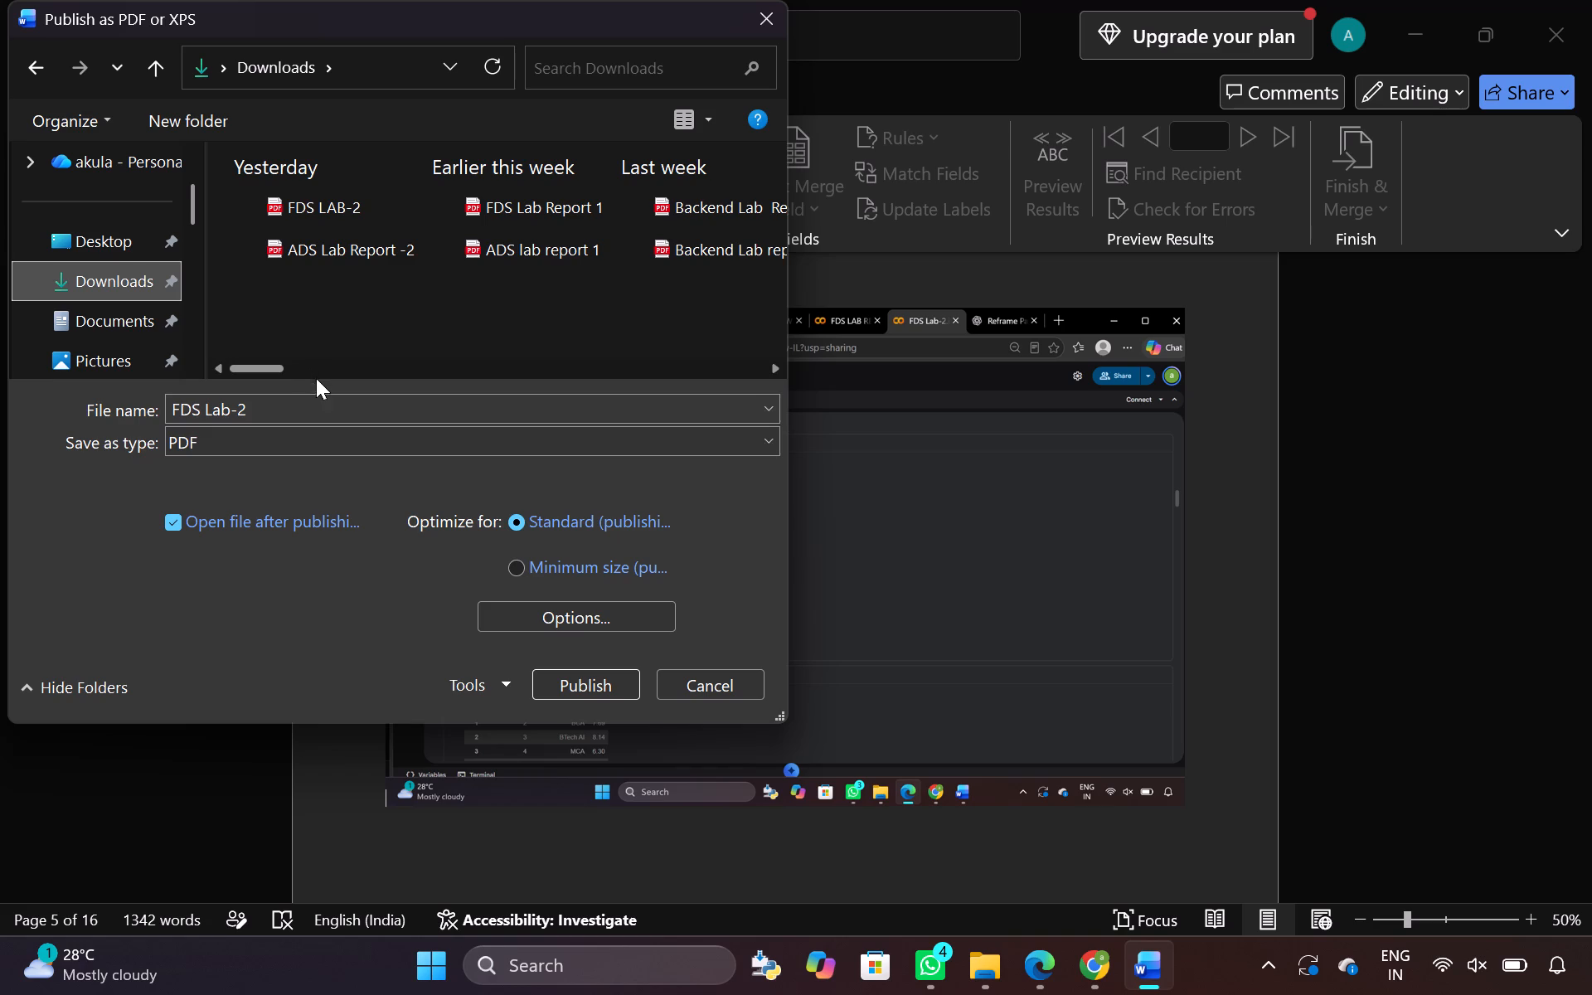
pyautogui.click(227, 405)
pyautogui.click(240, 405)
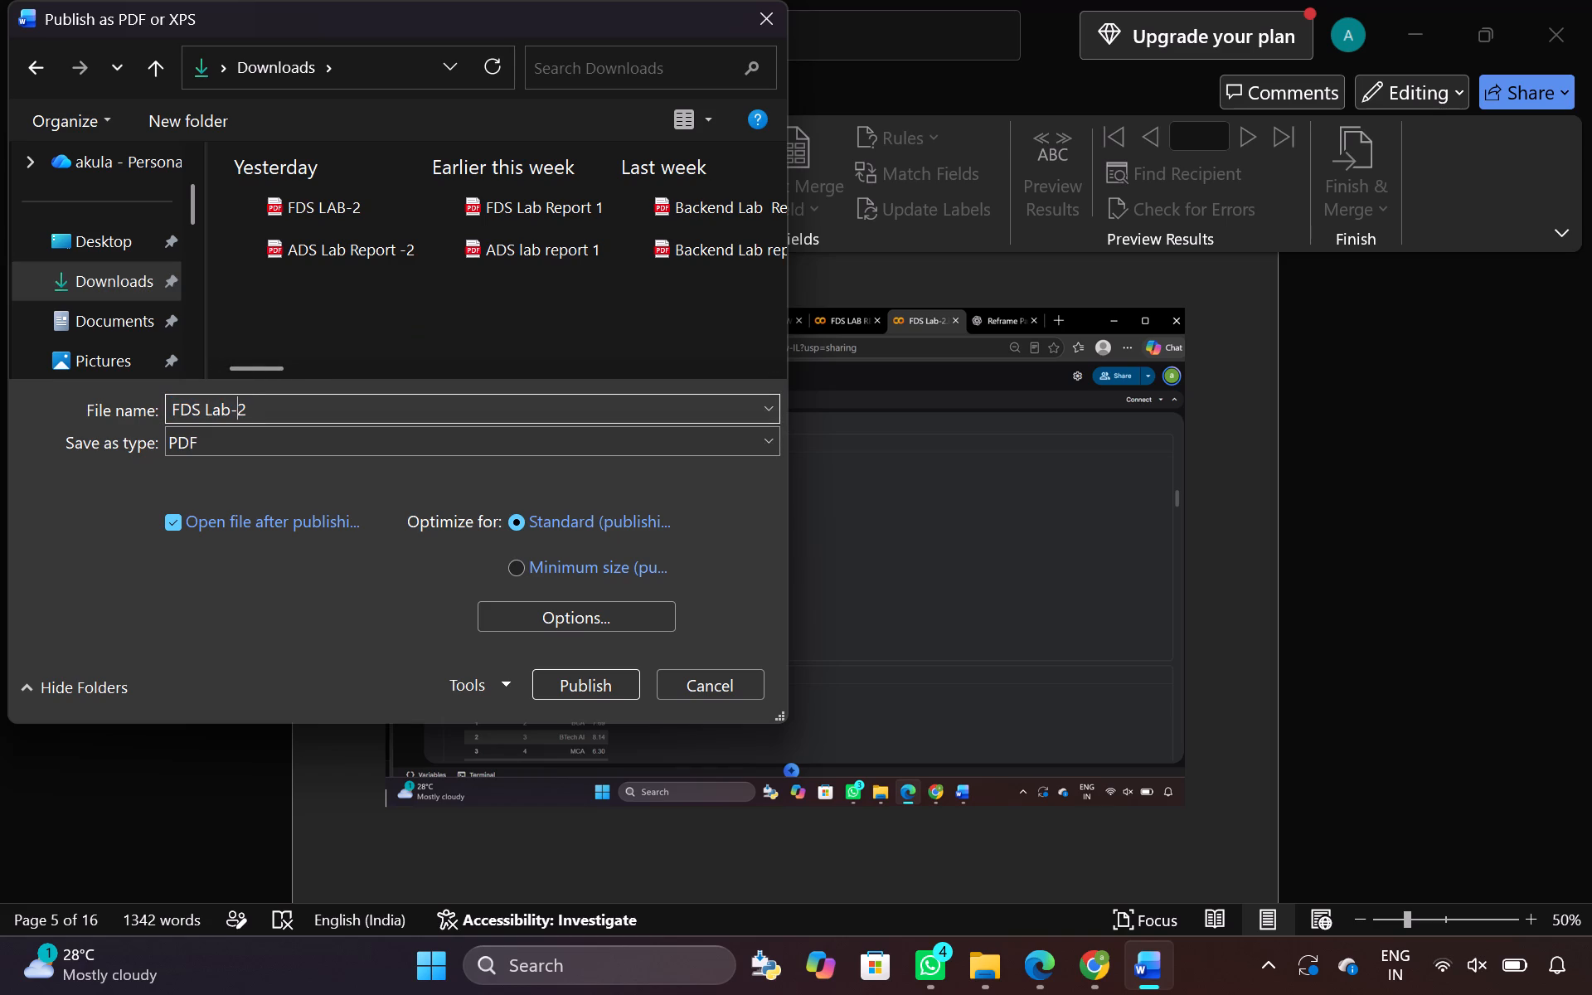
pyautogui.press('BackSpace')
pyautogui.press('space')
pyautogui.write('Report')
pyautogui.press('space')
pyautogui.click(556, 687)
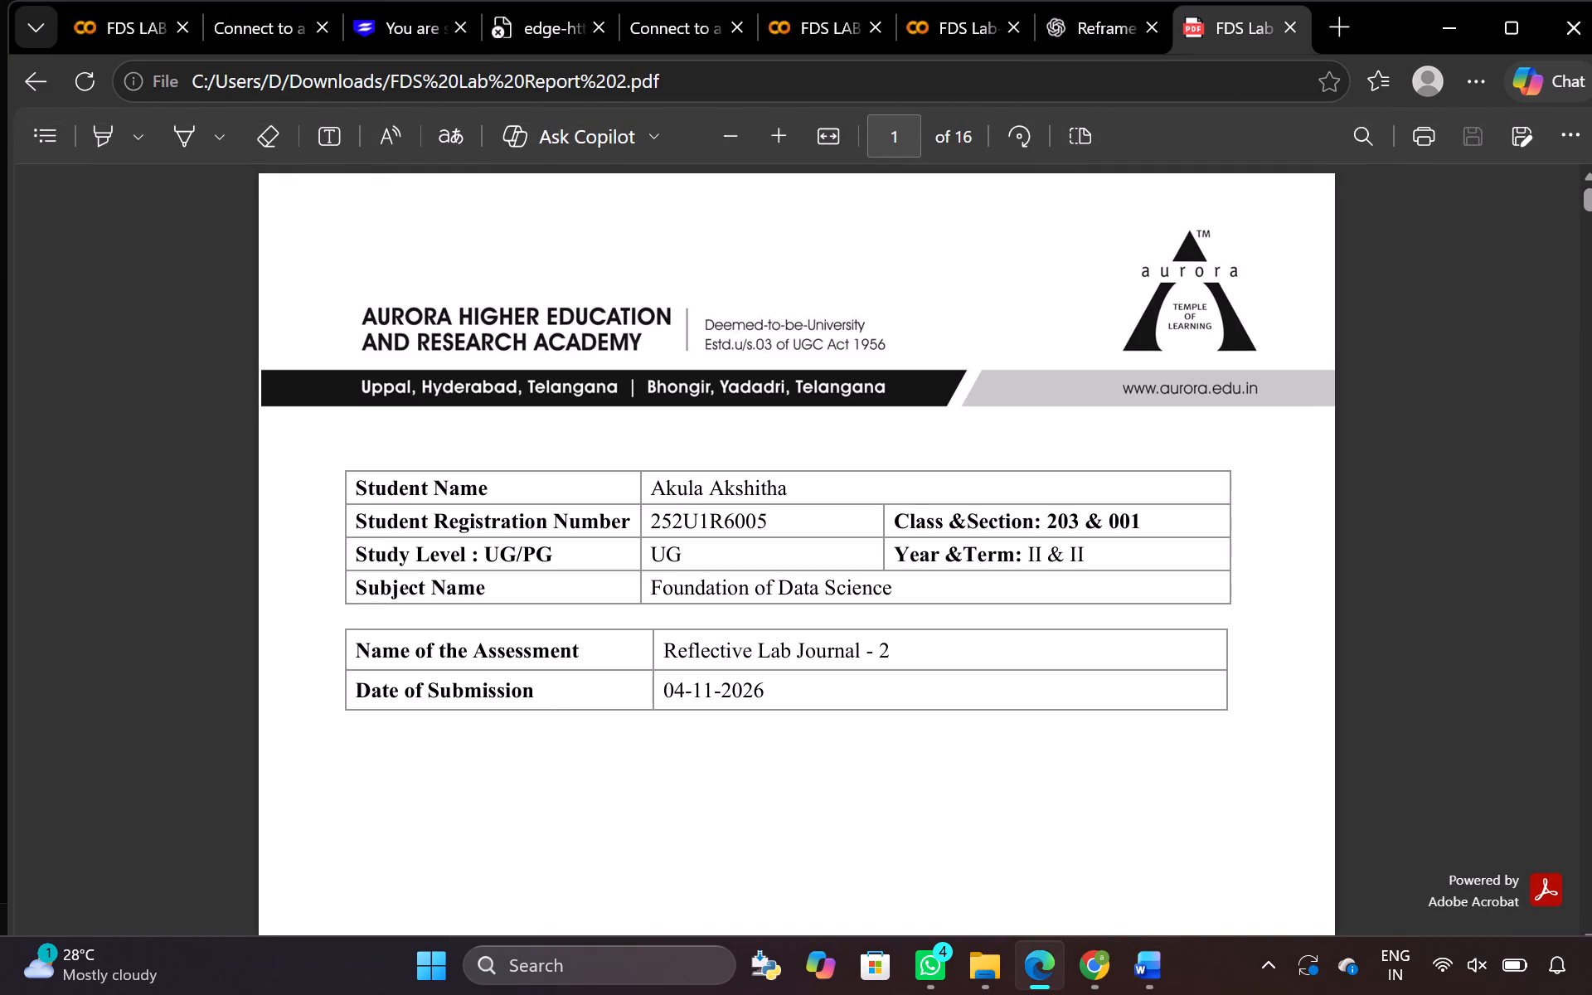
# Examine the pages of the published PDF in Edge, starting from the cover page and the Reading Data section.
pyautogui.scroll(-1, 610, 641)
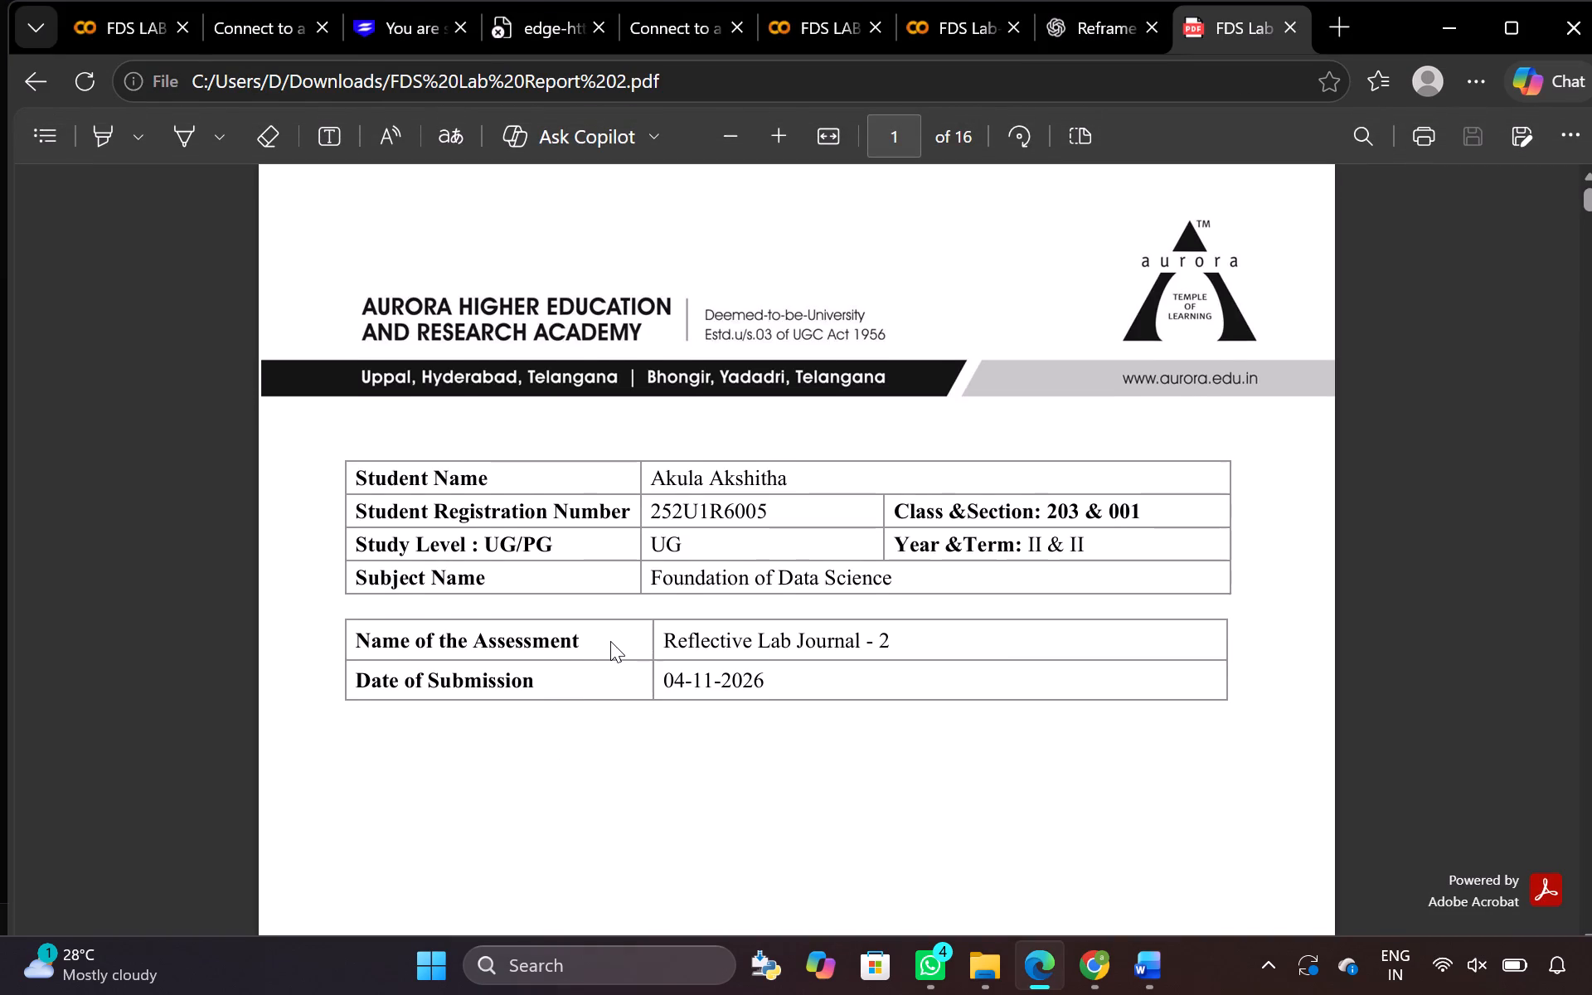
pyautogui.scroll(-4, 610, 641)
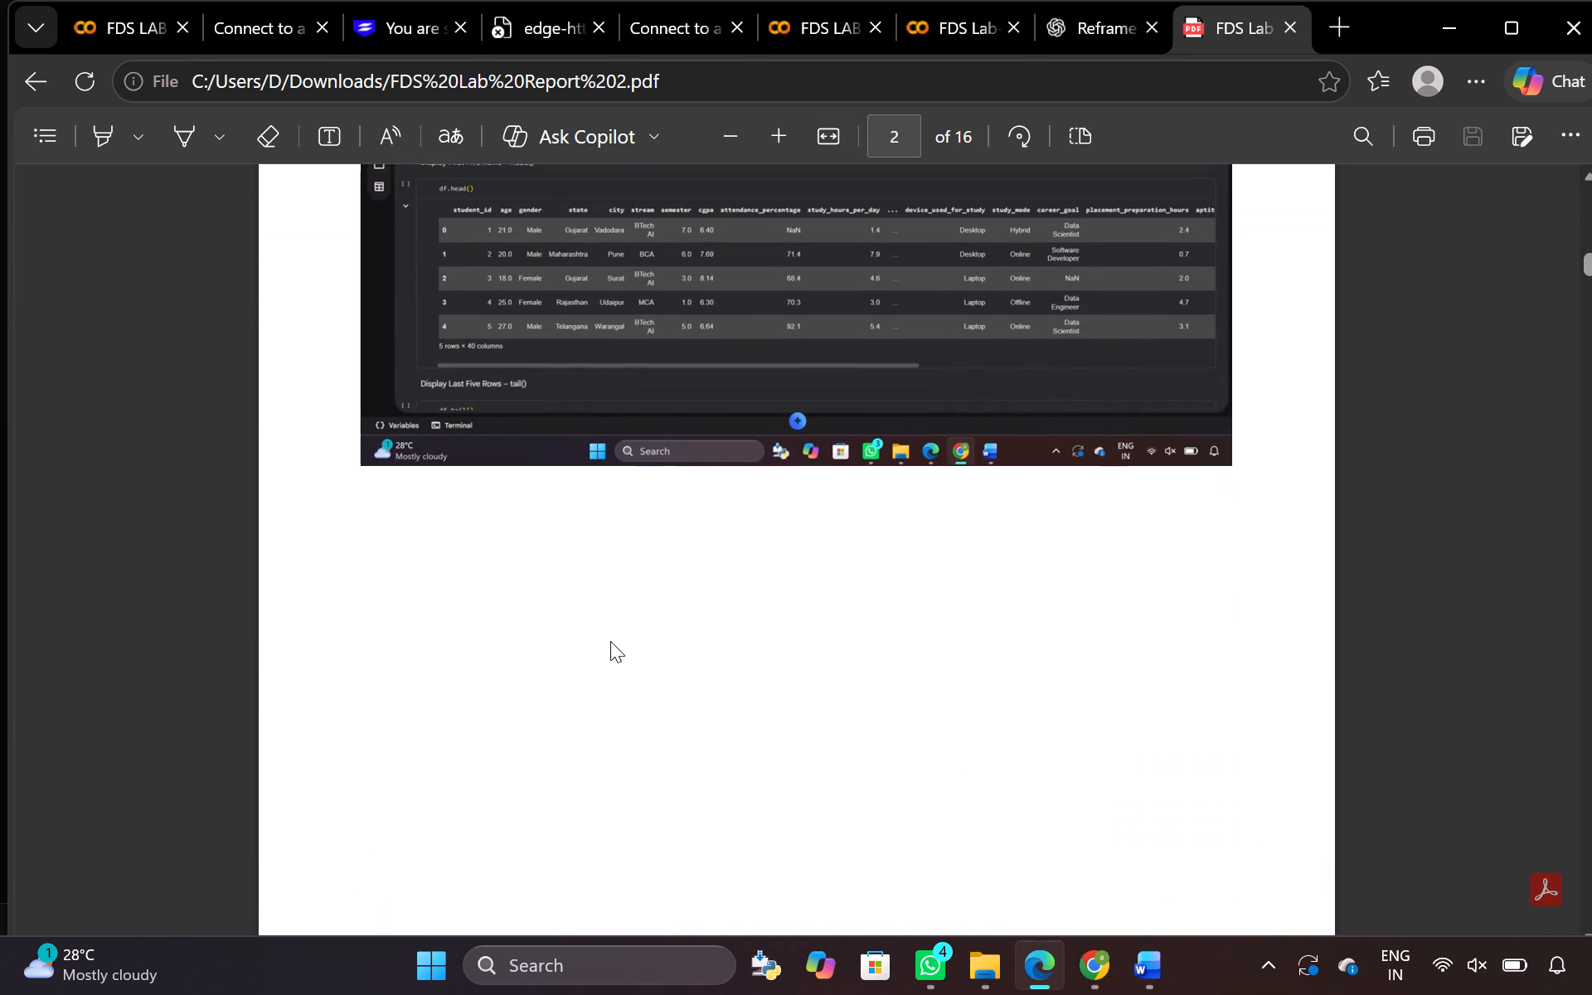
pyautogui.scroll(-2, 610, 641)
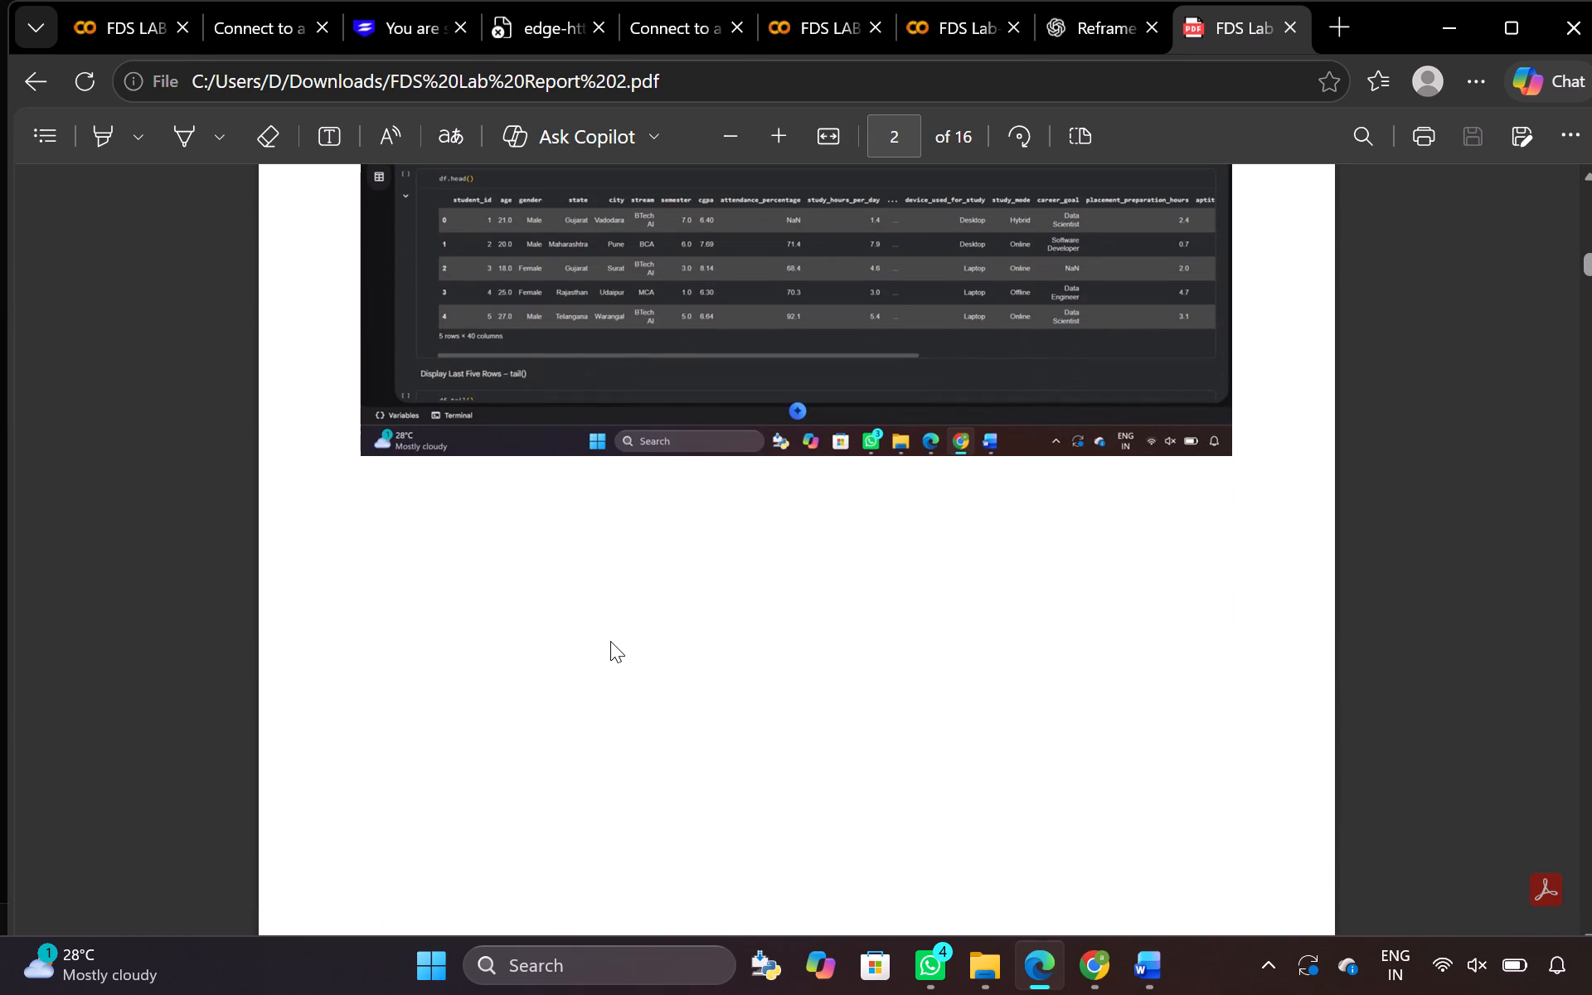